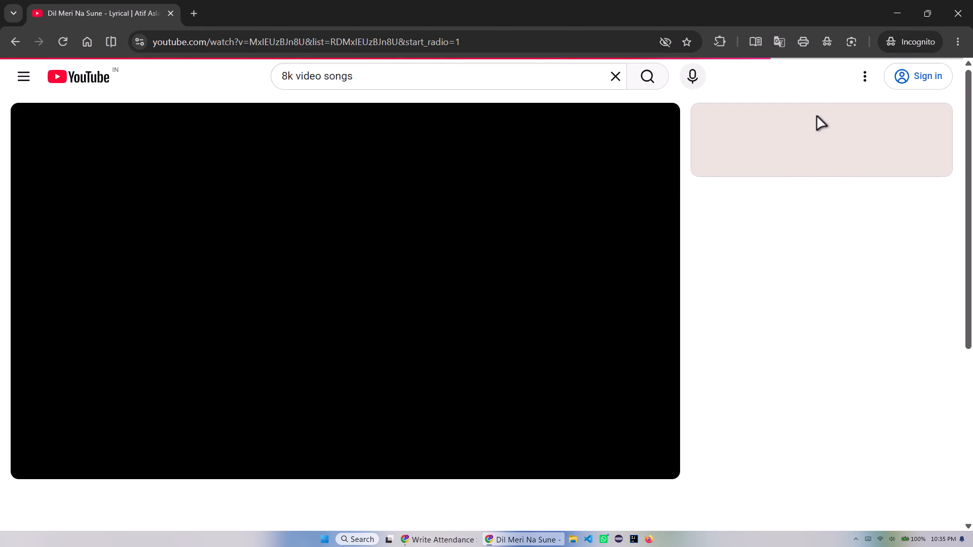
Switch to Word and replace the three abstract paragraphs in Employee_Attendance_Record_SRS_CH06.docx with the copied ChatGPT rewrite.
scroll(228, 269, "up", 6)
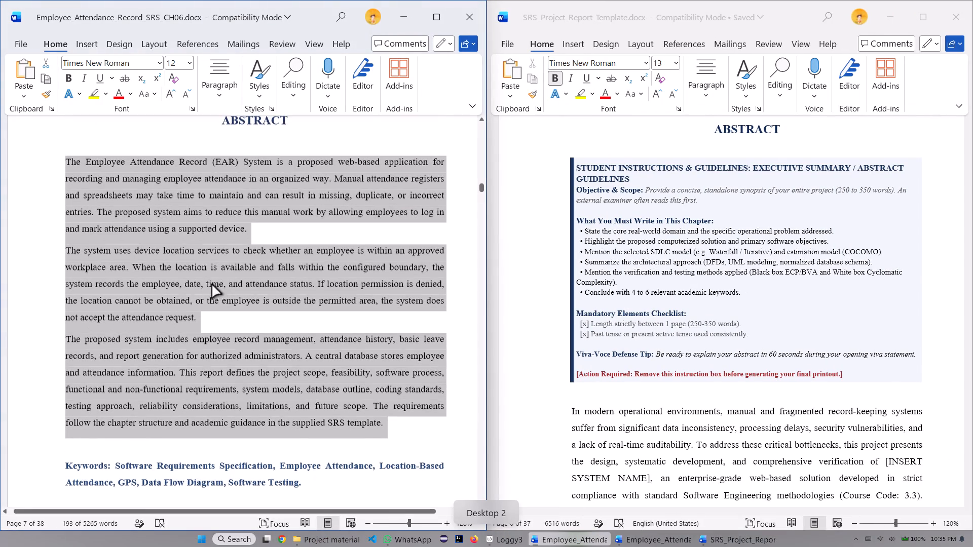
scroll(212, 285, "up", 2)
left_click(161, 269)
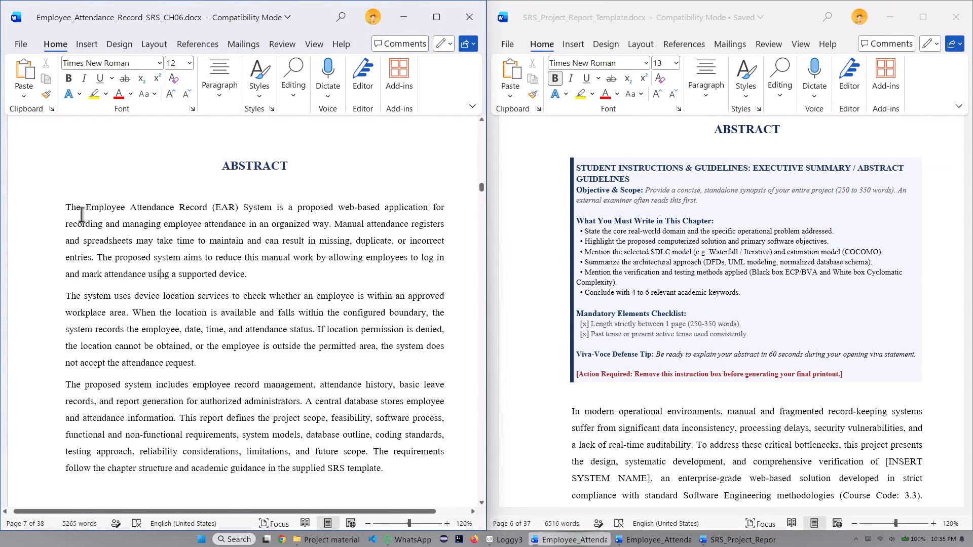
left_click_drag(65, 207, 210, 332)
scroll(194, 322, "down", 4)
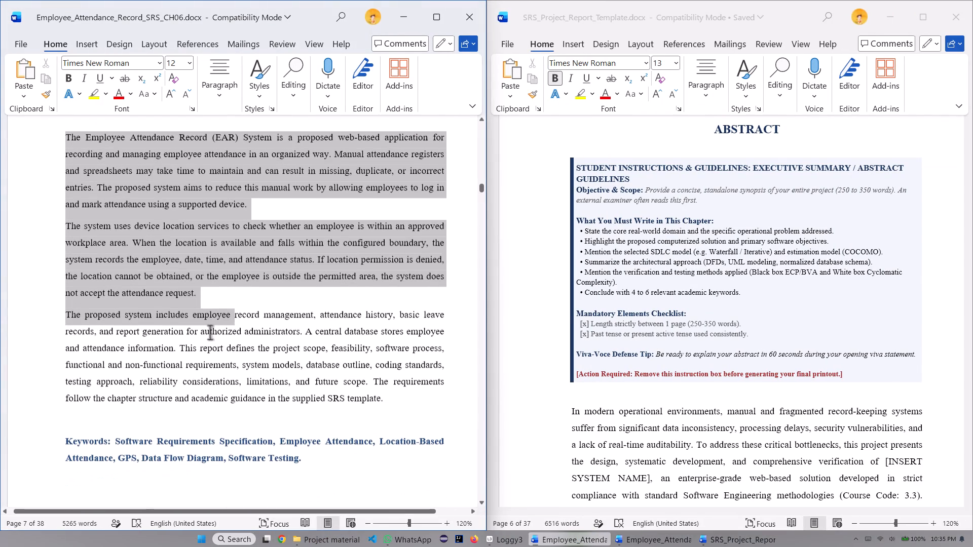
left_click_drag(210, 332, 387, 392)
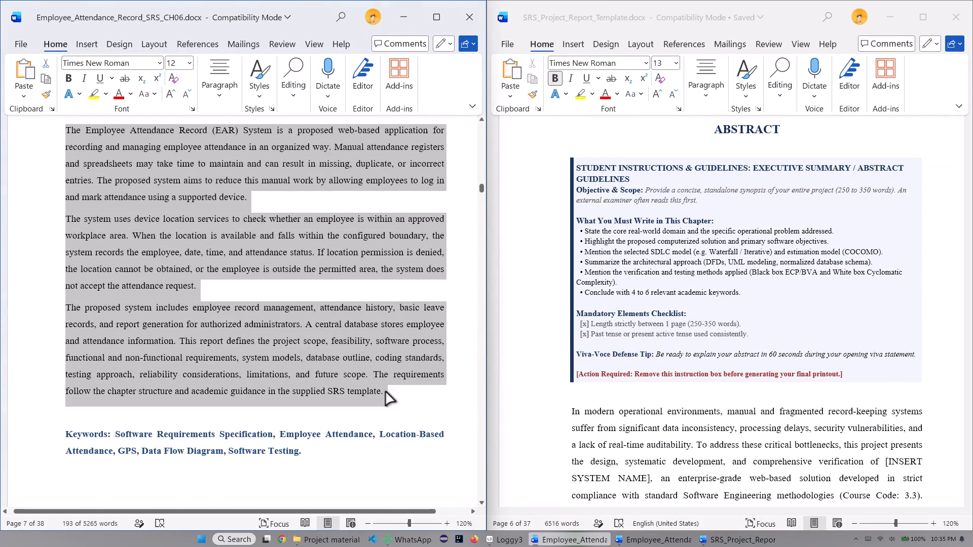
key("ctrl+v")
Check the pasted abstract from its heading through to the Keywords line.
scroll(273, 365, "up", 2)
scroll(276, 362, "down", 5)
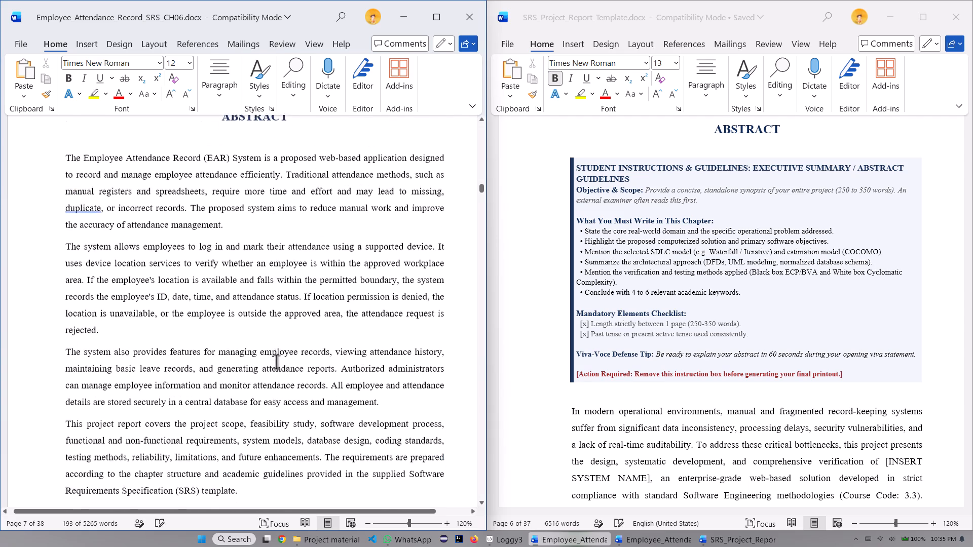
scroll(317, 329, "down", 8)
scroll(407, 336, "down", 5)
scroll(378, 335, "up", 16)
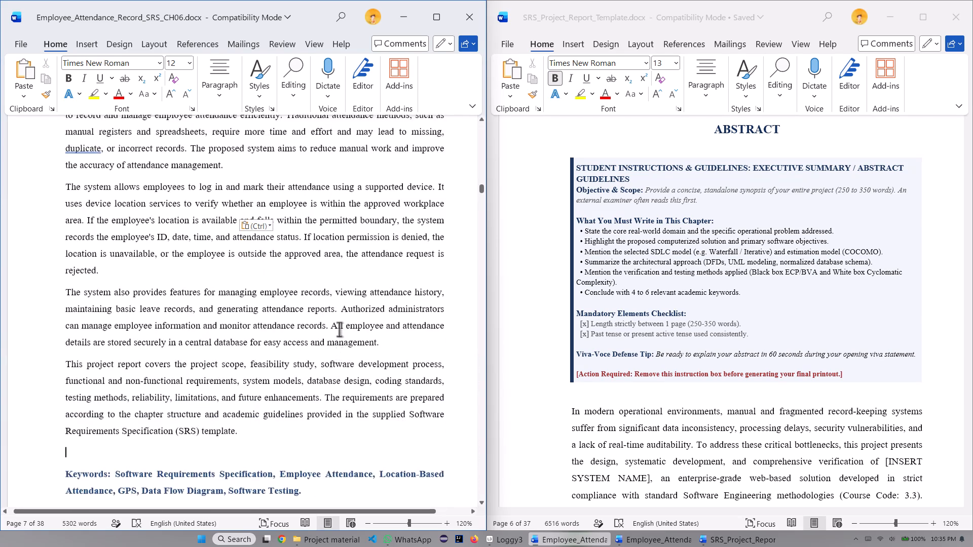
scroll(339, 329, "up", 6)
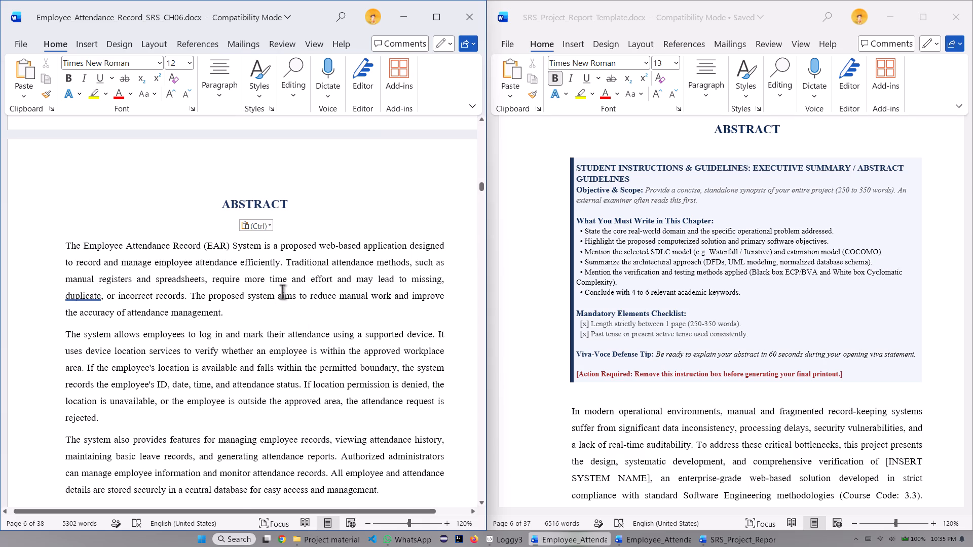
Look through the CH06 report's pages following the abstract, covering the table of contents and list of figures.
scroll(280, 286, "down", 15)
scroll(261, 293, "down", 9)
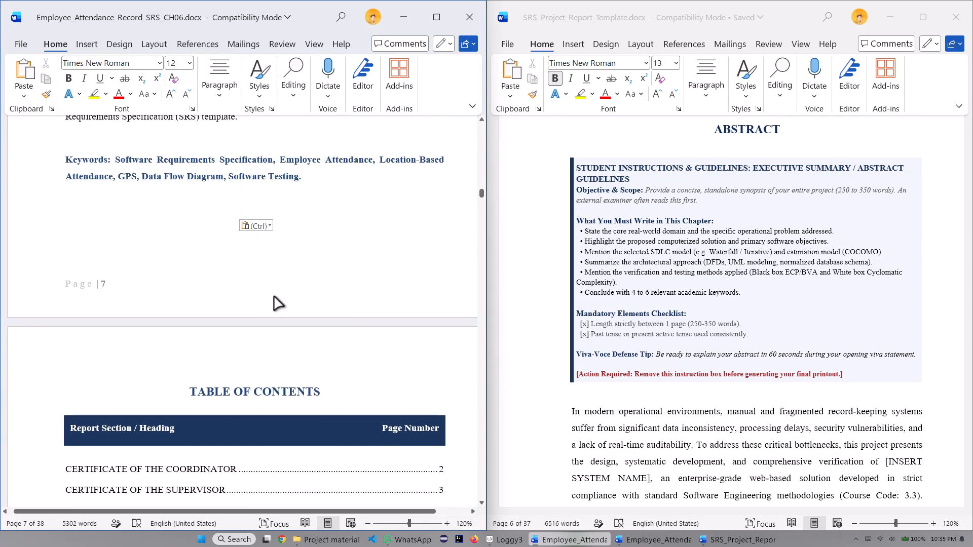
scroll(275, 296, "down", 7)
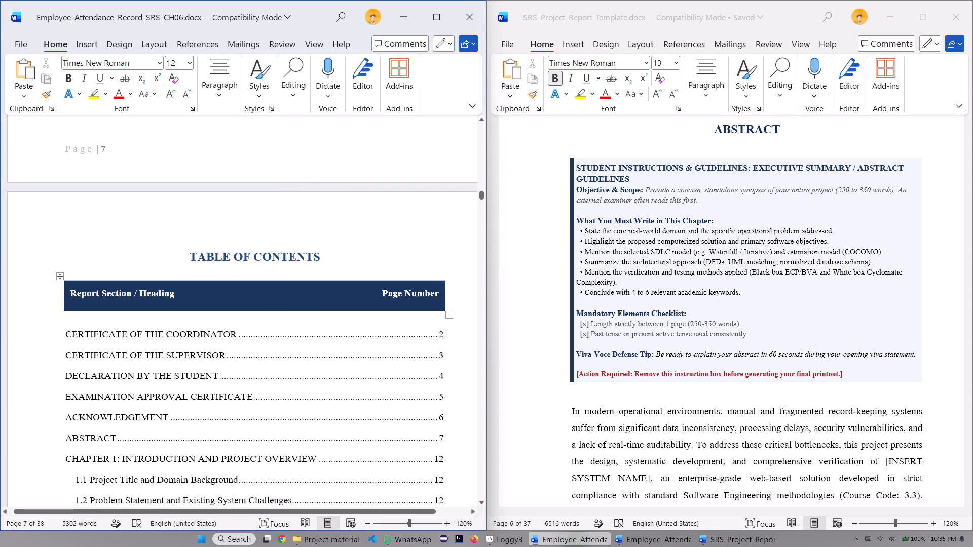
scroll(269, 289, "down", 3)
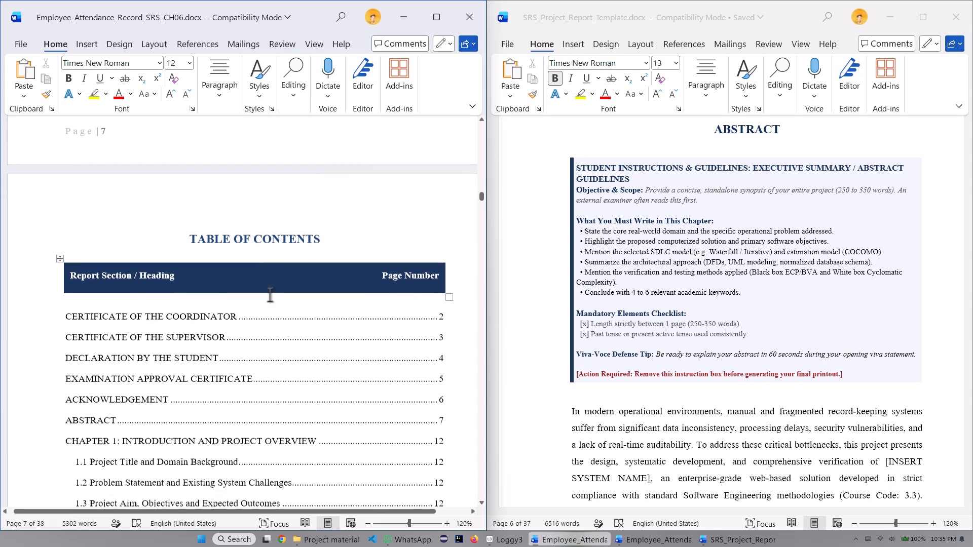
scroll(270, 294, "down", 20)
scroll(270, 294, "down", 17)
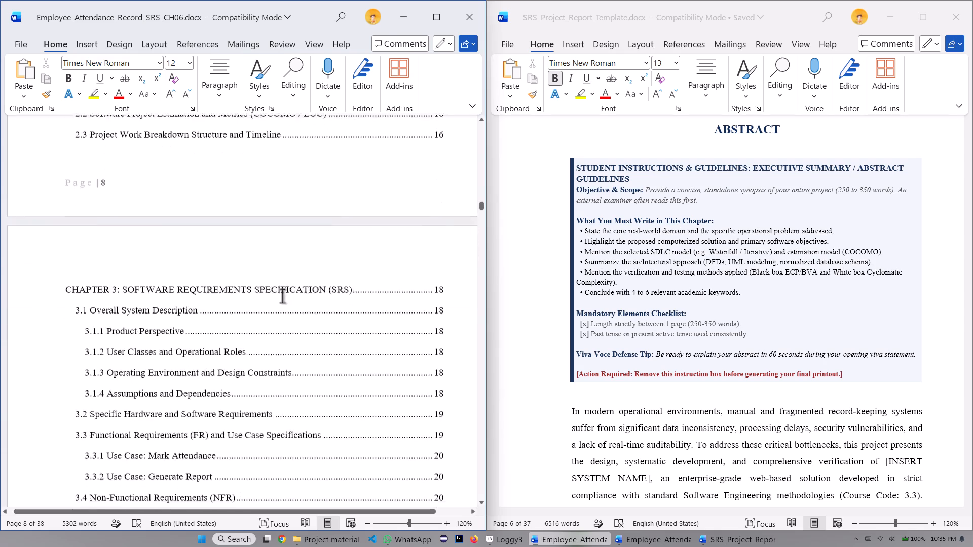
scroll(282, 296, "down", 5)
scroll(282, 286, "down", 17)
scroll(282, 277, "down", 16)
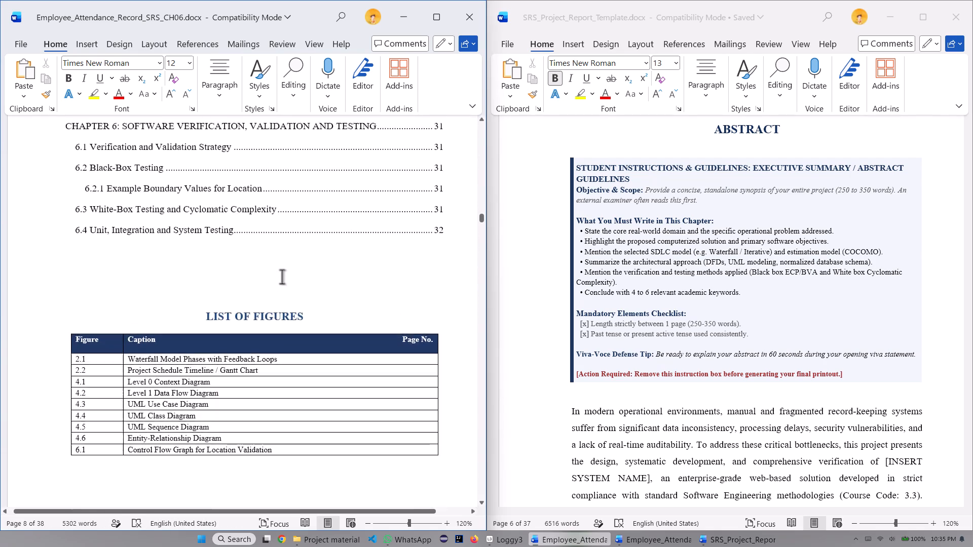
scroll(347, 264, "up", 5)
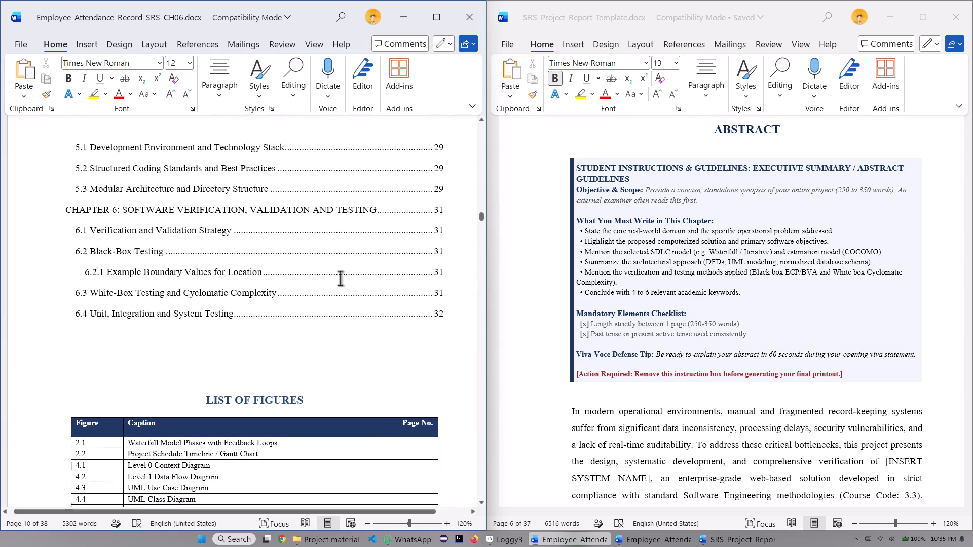
scroll(620, 269, "up", 4)
Read the Mandatory Report Formatting Specifications table in SRS_Project_Report_Template.docx, from paper size to binding.
scroll(636, 269, "down", 18)
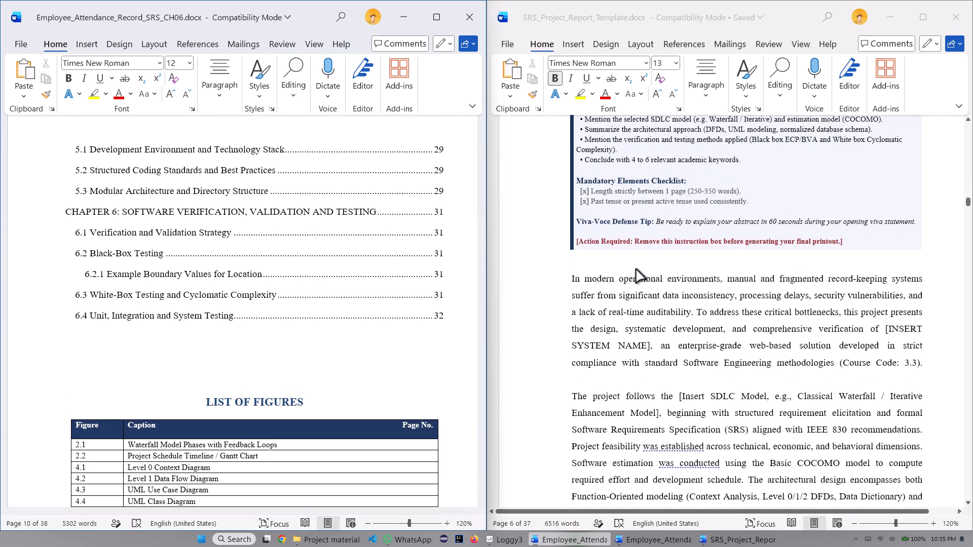
scroll(636, 269, "down", 20)
scroll(636, 269, "down", 20)
scroll(636, 269, "down", 9)
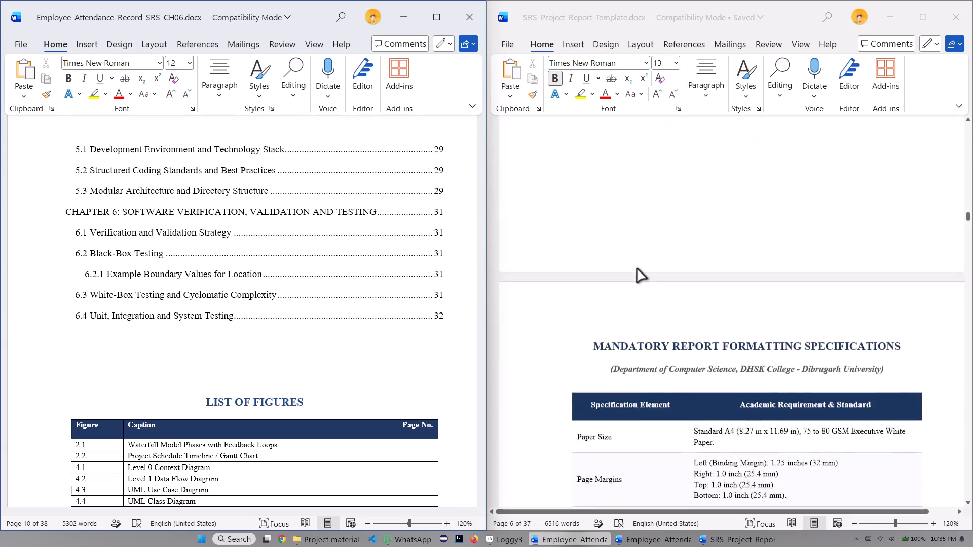
scroll(637, 269, "down", 20)
scroll(637, 269, "down", 5)
scroll(638, 268, "up", 9)
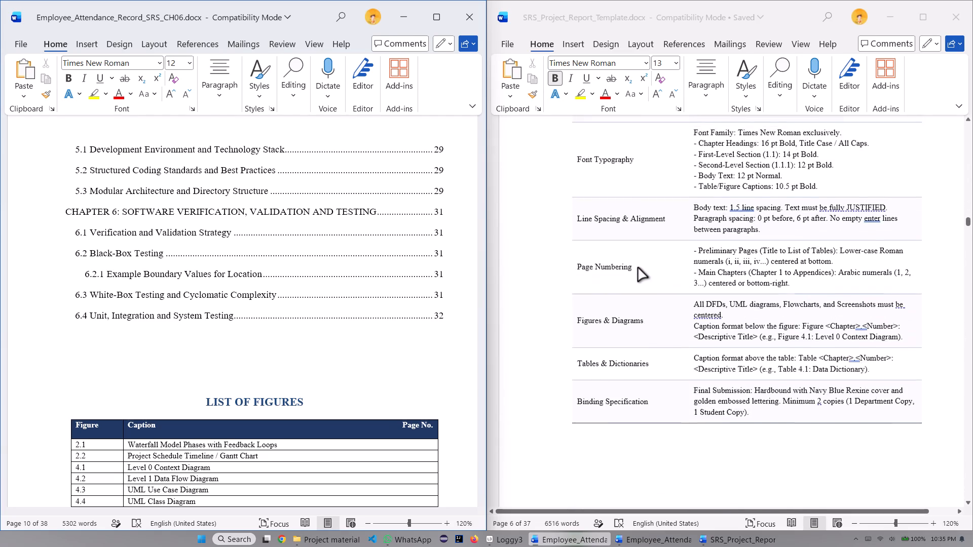
scroll(638, 268, "up", 6)
scroll(731, 261, "up", 2)
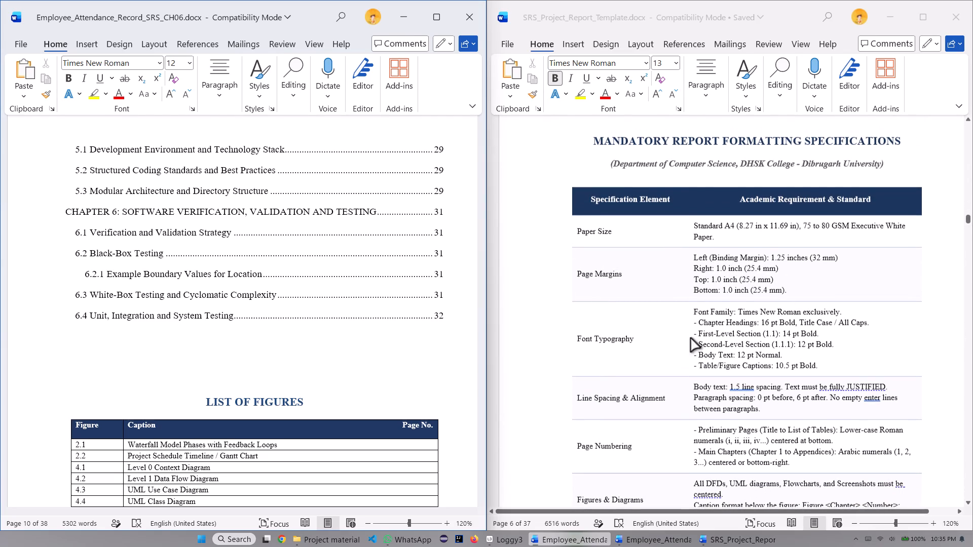
scroll(742, 314, "down", 2)
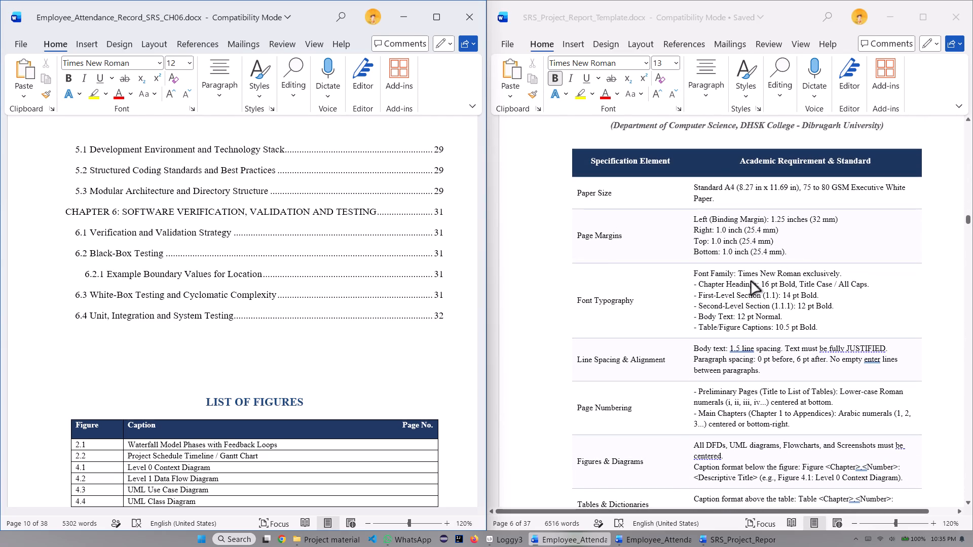
scroll(690, 309, "down", 2)
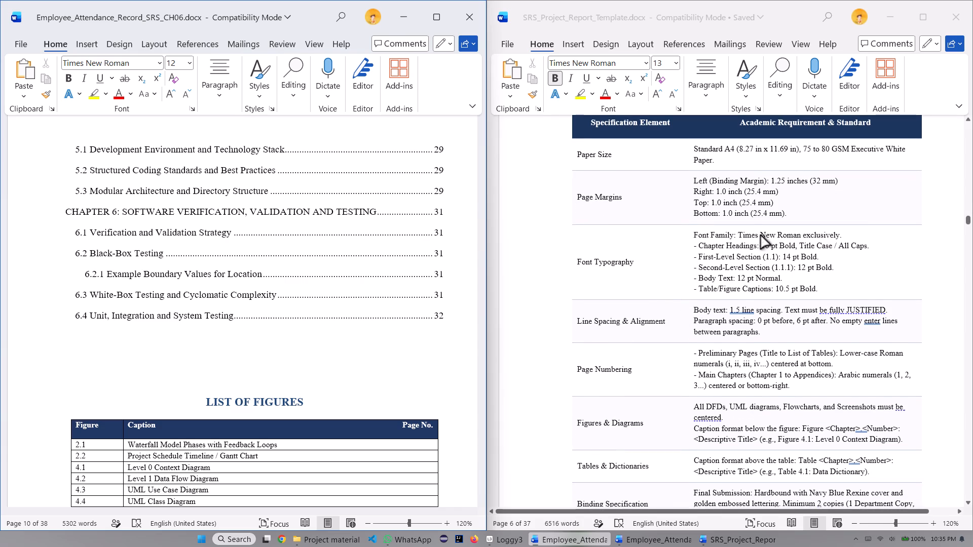
scroll(734, 276, "down", 1)
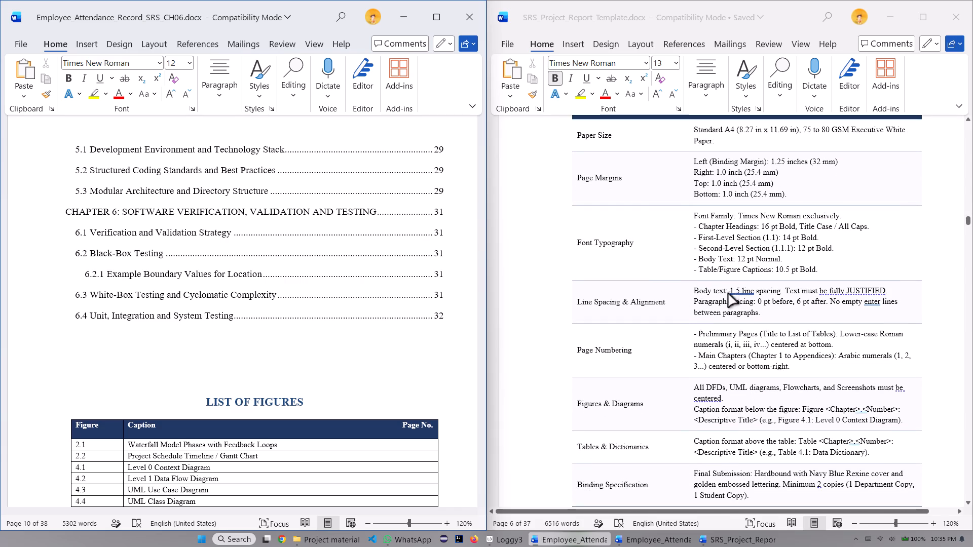
scroll(708, 298, "down", 1)
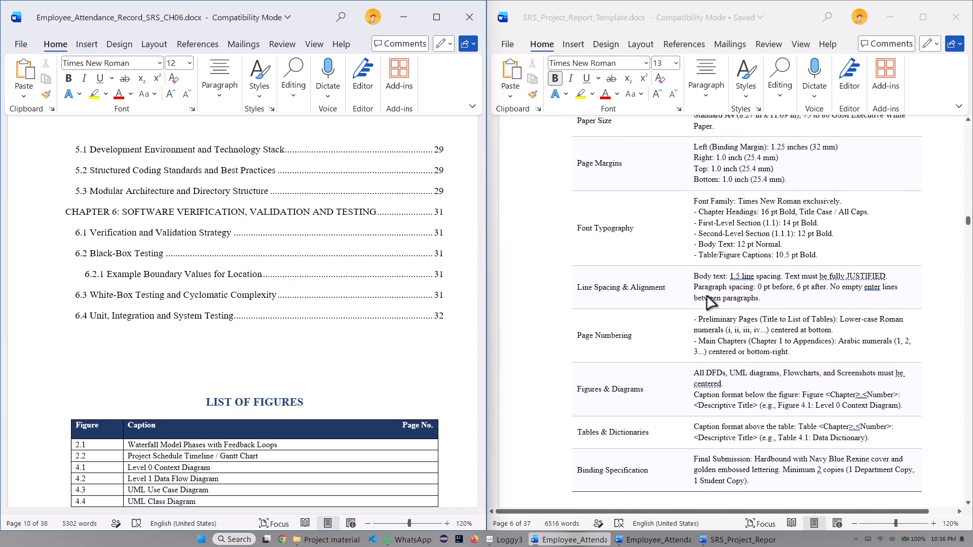
scroll(754, 285, "down", 4)
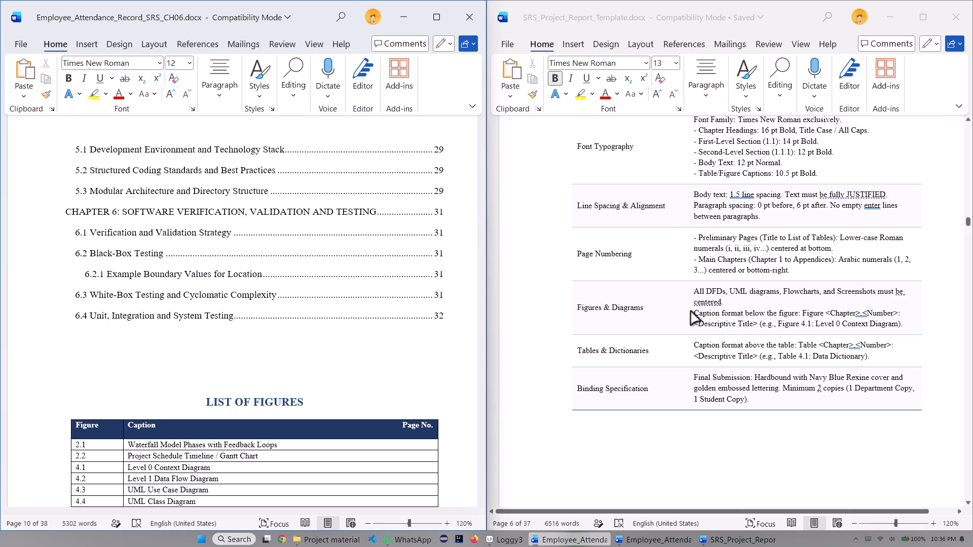
scroll(843, 312, "down", 1)
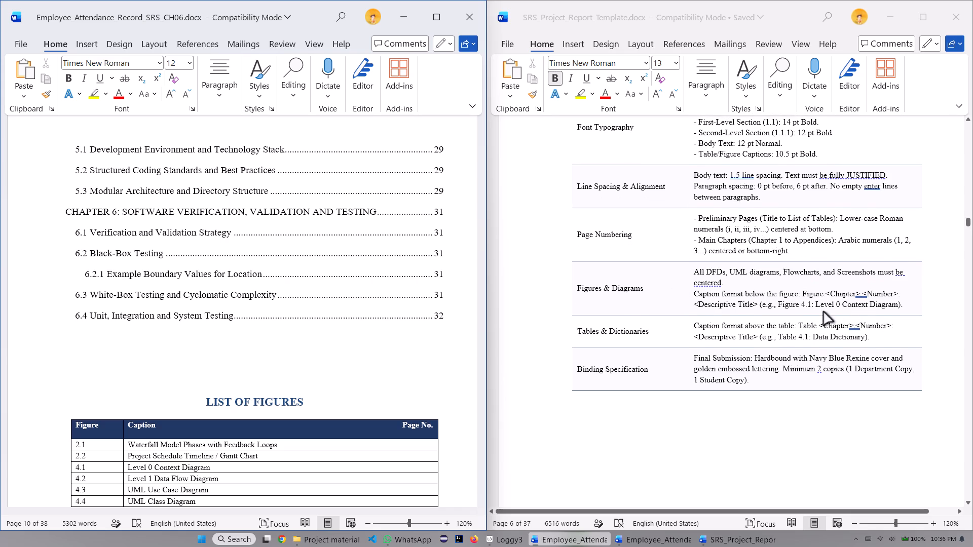
Examine the template's table of contents from the title page entry through to References / Bibliography.
scroll(754, 305, "down", 4)
scroll(706, 286, "down", 4)
scroll(770, 278, "down", 15)
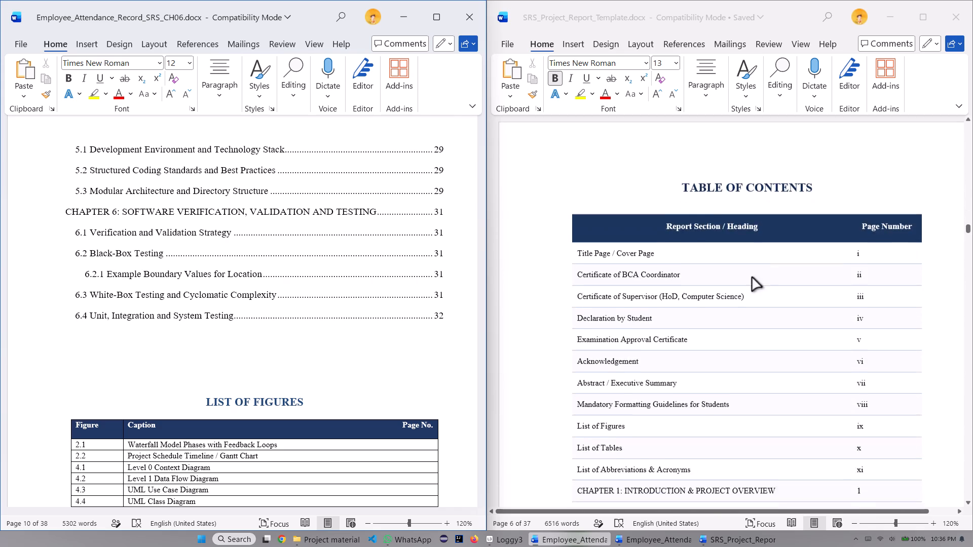
scroll(687, 269, "down", 4)
scroll(769, 189, "down", 8)
scroll(734, 210, "down", 8)
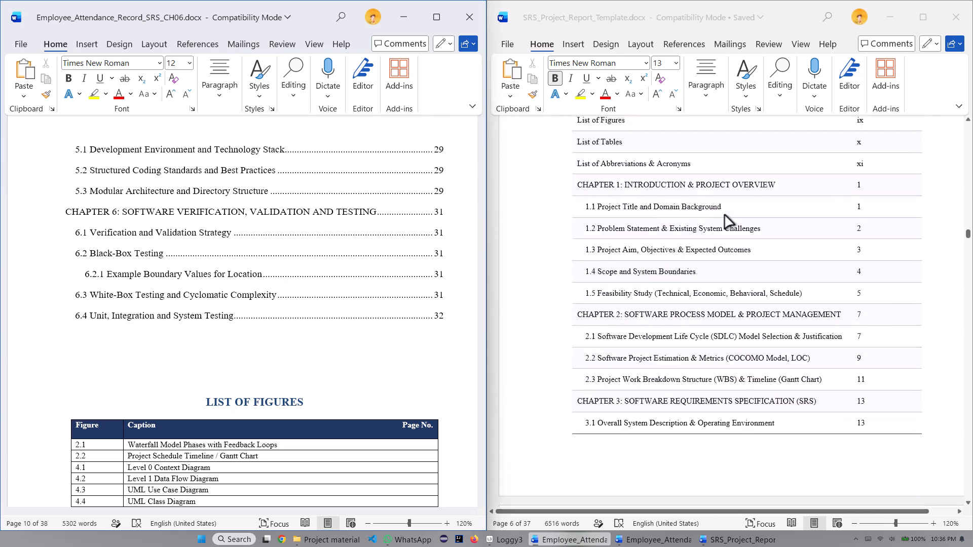
scroll(723, 215, "down", 16)
scroll(723, 215, "down", 15)
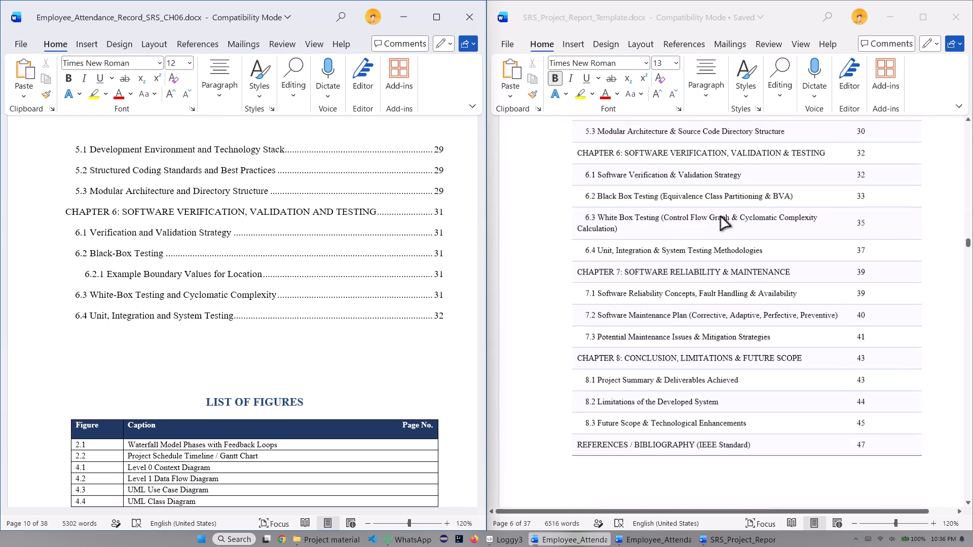
scroll(721, 217, "down", 3)
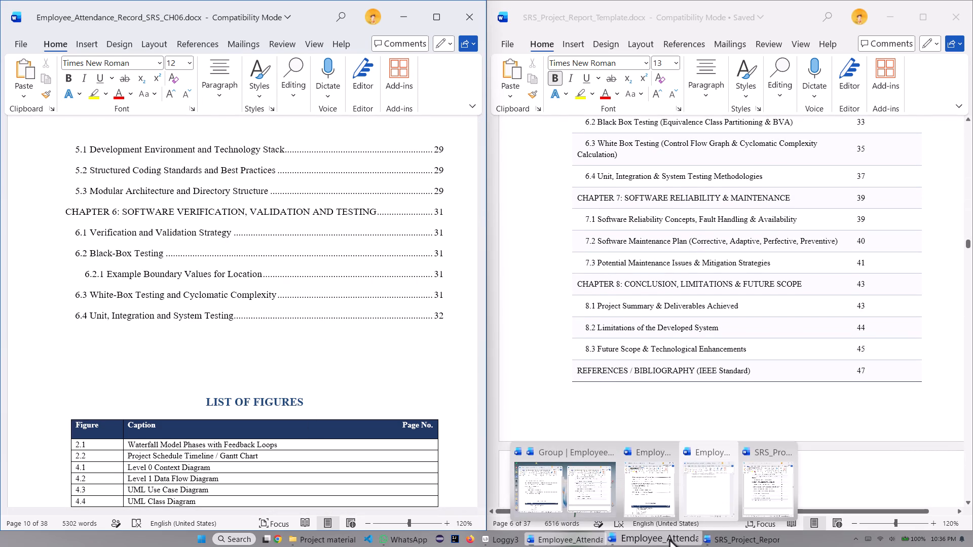
Bring up Employee_Attendance_Record_SRS_CH08.docx beside the CH06 report and go from its appendices back to the title page.
left_click(651, 481)
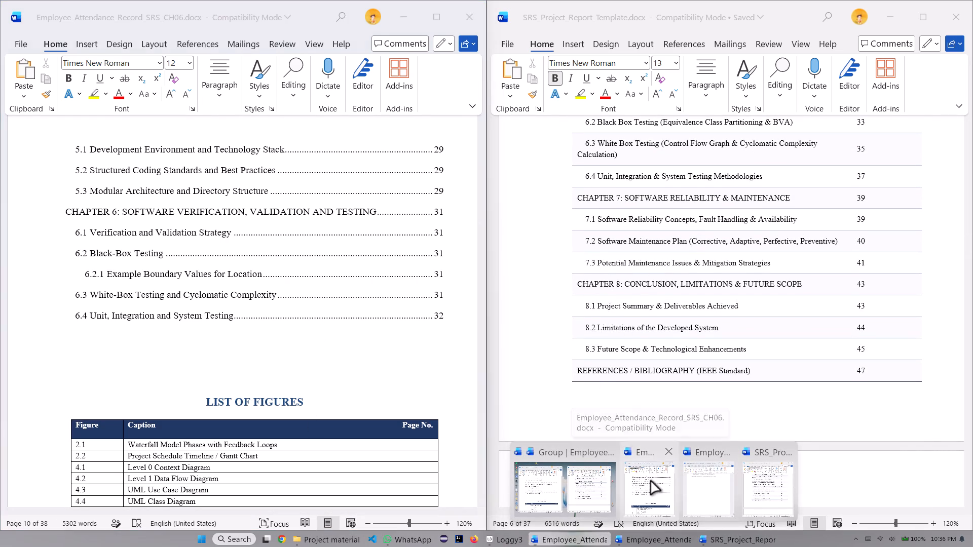
left_click(749, 545)
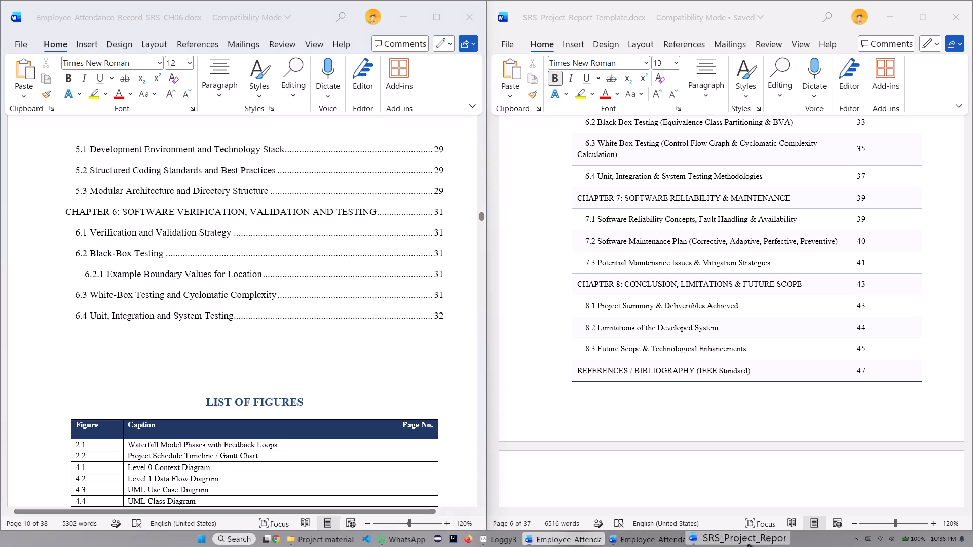
left_click(643, 536)
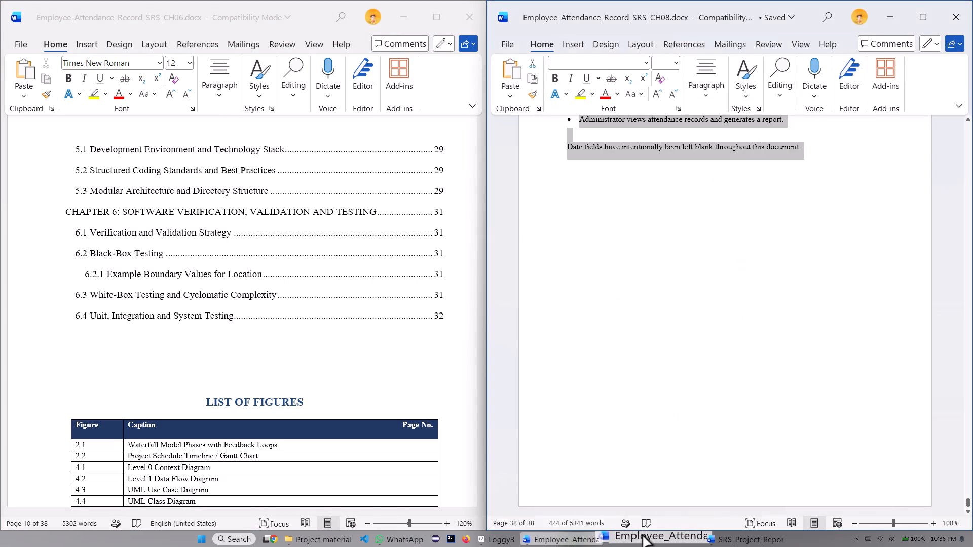
scroll(667, 305, "down", 2)
scroll(681, 302, "up", 8)
scroll(692, 302, "up", 14)
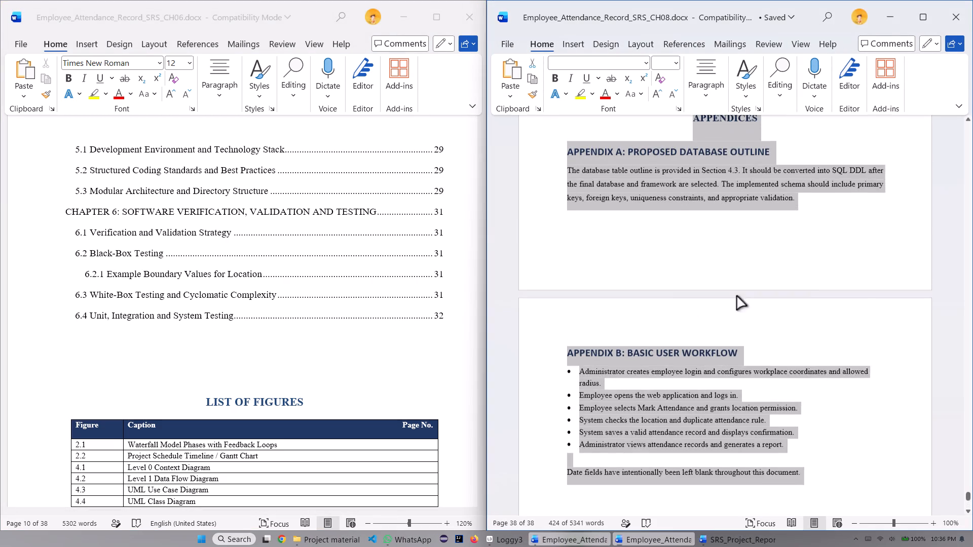
left_click_drag(967, 497, 972, 210)
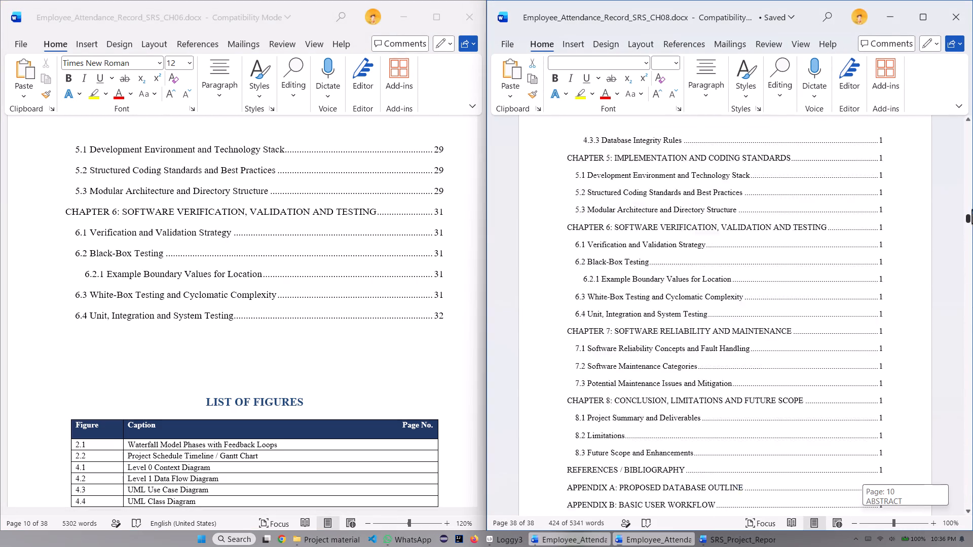
left_click_drag(972, 210, 972, 103)
scroll(806, 228, "down", 8)
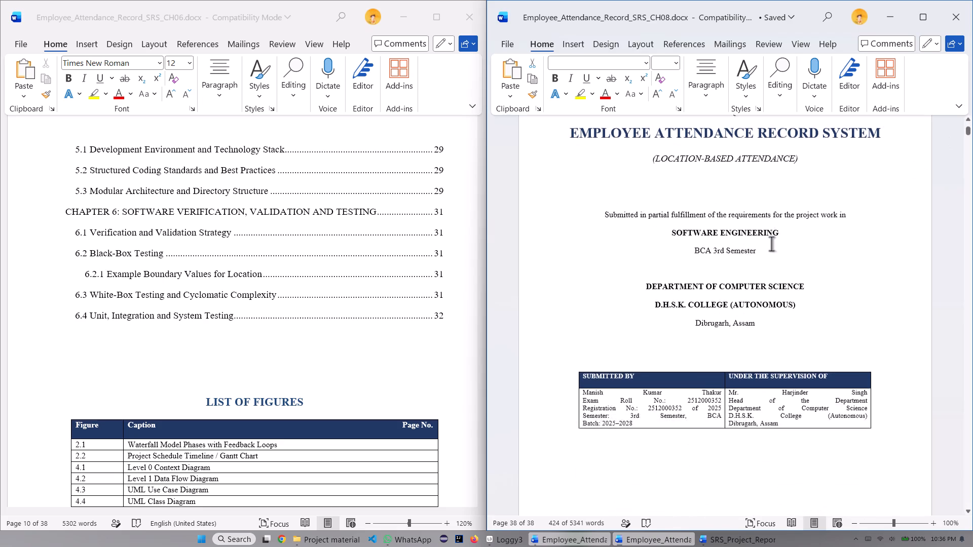
Look through the CH08 report's front matter from the title page through the certificates, acknowledgement and abstract to the end of the table of contents.
scroll(771, 244, "down", 20)
scroll(771, 244, "down", 20)
scroll(771, 244, "down", 20)
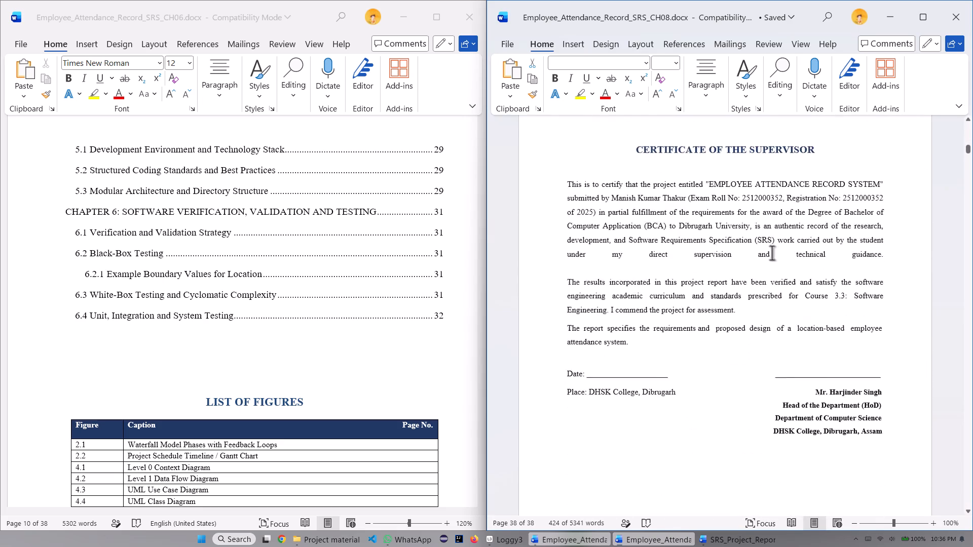
scroll(772, 253, "down", 20)
scroll(772, 253, "down", 7)
scroll(764, 269, "down", 20)
scroll(764, 269, "down", 8)
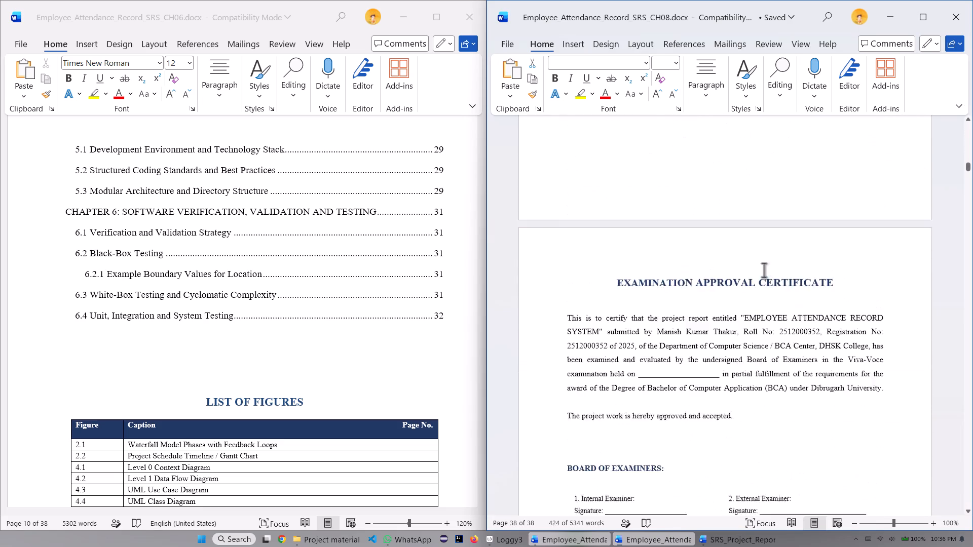
scroll(764, 270, "down", 16)
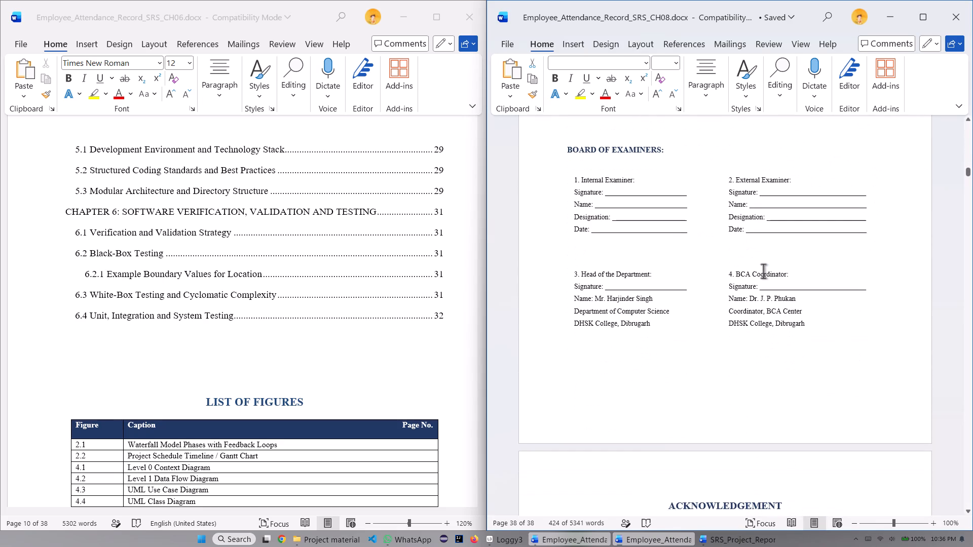
scroll(763, 271, "down", 15)
scroll(755, 272, "down", 11)
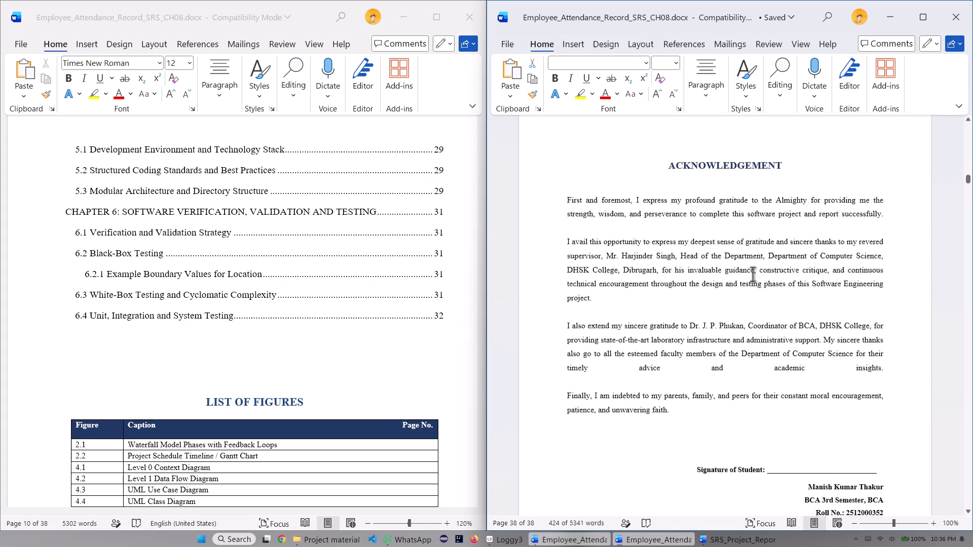
scroll(753, 274, "down", 20)
scroll(753, 274, "down", 20)
scroll(753, 274, "down", 16)
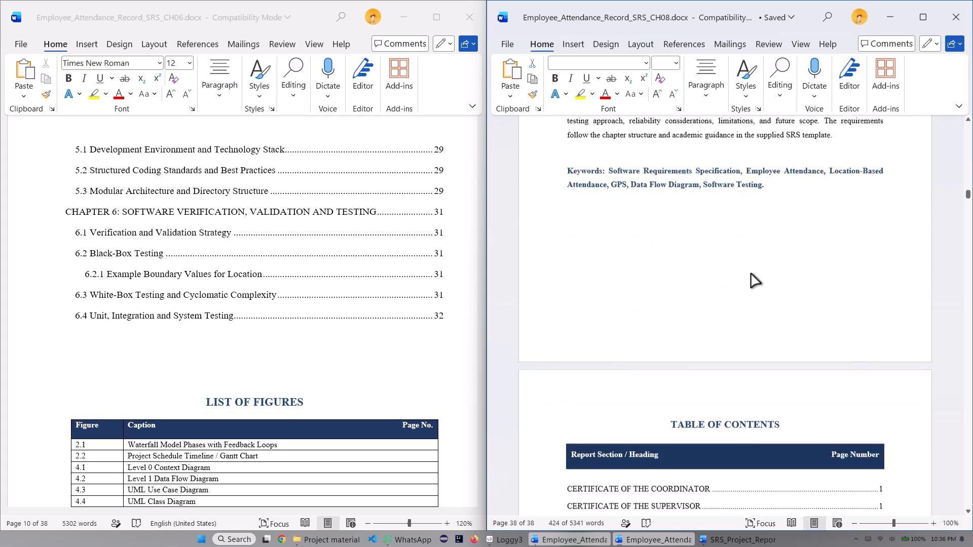
scroll(751, 274, "down", 20)
scroll(751, 274, "down", 11)
scroll(746, 275, "down", 16)
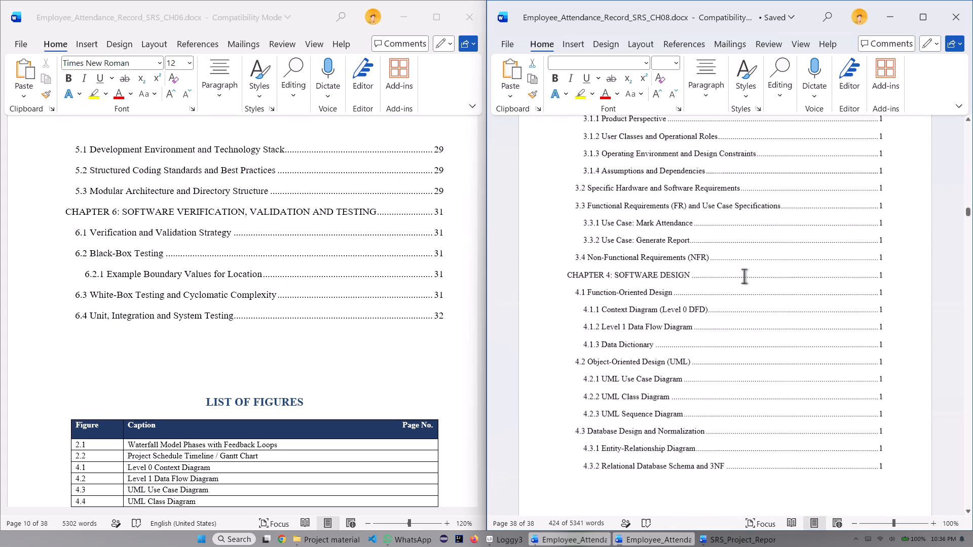
scroll(744, 276, "down", 20)
scroll(744, 276, "down", 20)
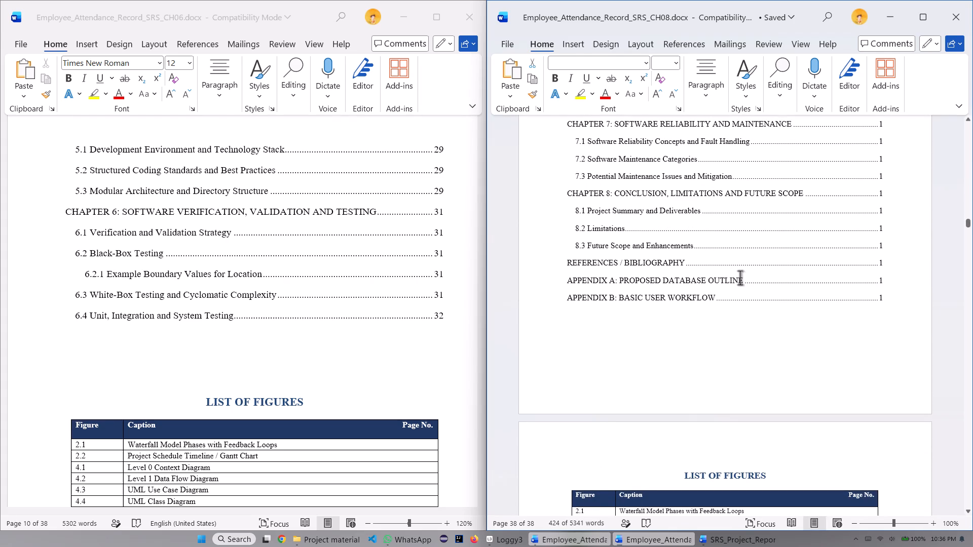
Copy the CH08 table of contents entries from Chapter 7: Software Reliability and Maintenance through Appendix B: Basic User Workflow.
scroll(631, 296, "up", 5)
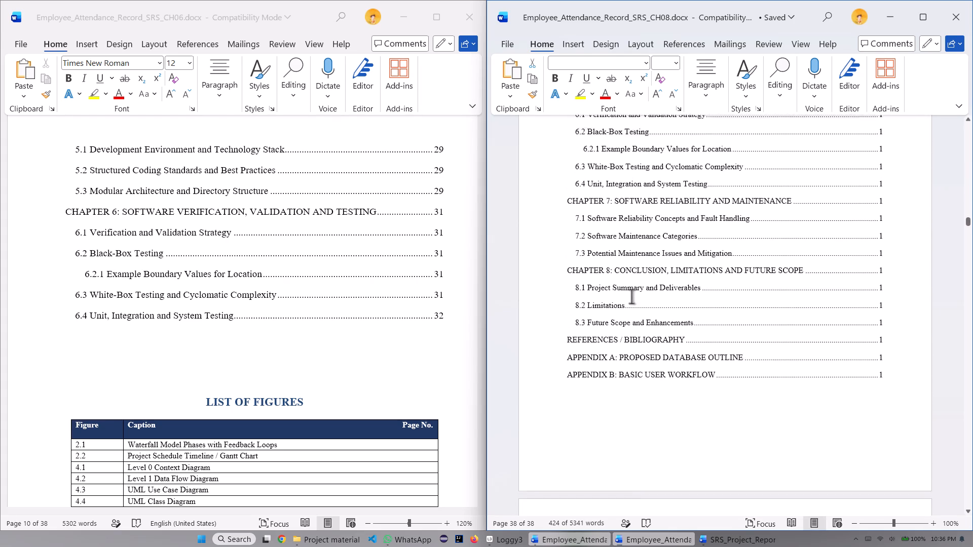
scroll(631, 296, "up", 2)
left_click_drag(567, 239, 634, 278)
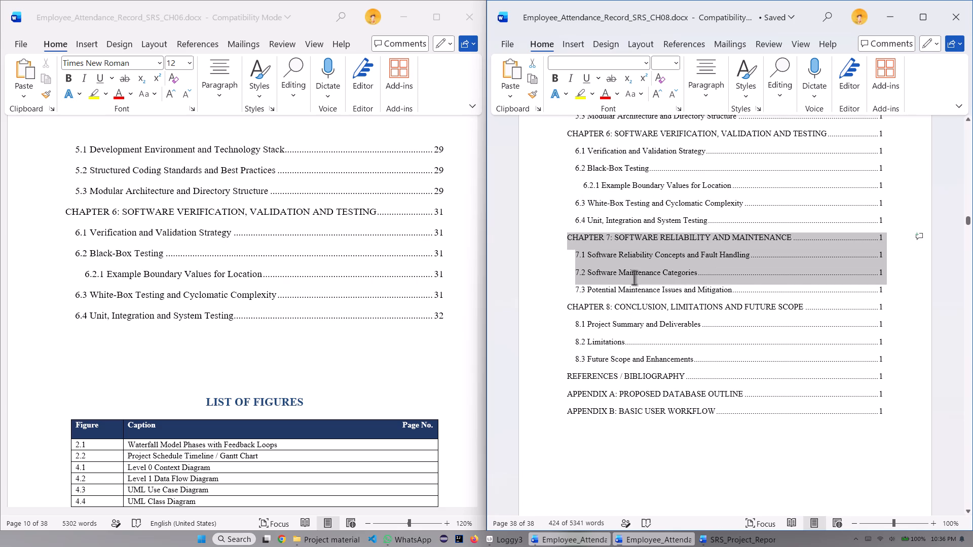
left_click_drag(634, 278, 709, 412)
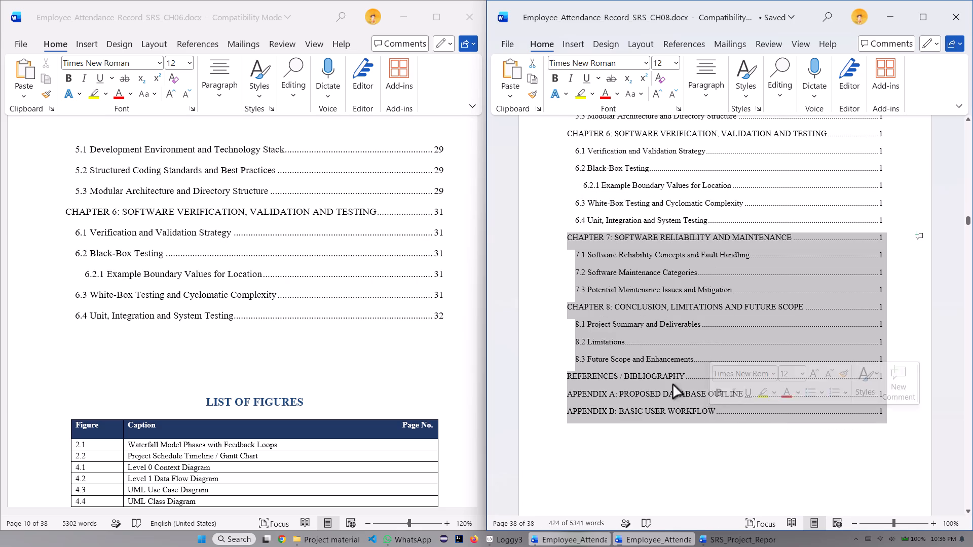
scroll(648, 378, "down", 8)
right_click(677, 279)
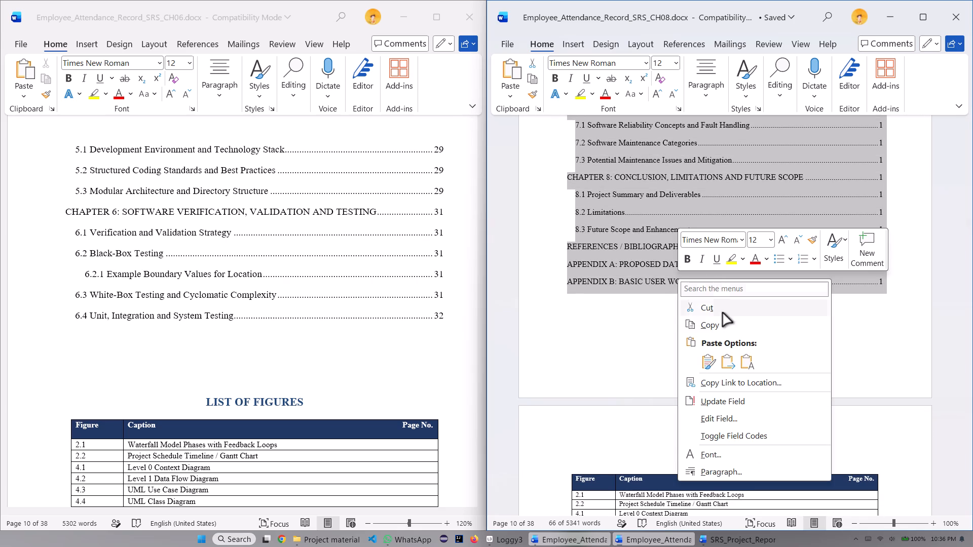
left_click(717, 329)
Paste the copied entries on a new line after 6.4 Unit, Integration and System Testing in the CH06 table of contents.
scroll(289, 322, "down", 2)
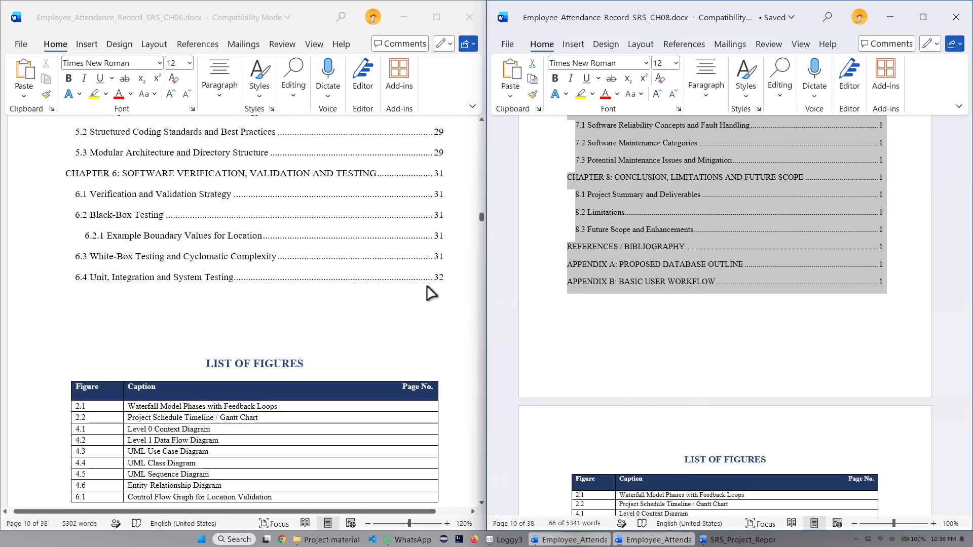
left_click(446, 276)
left_click(444, 281)
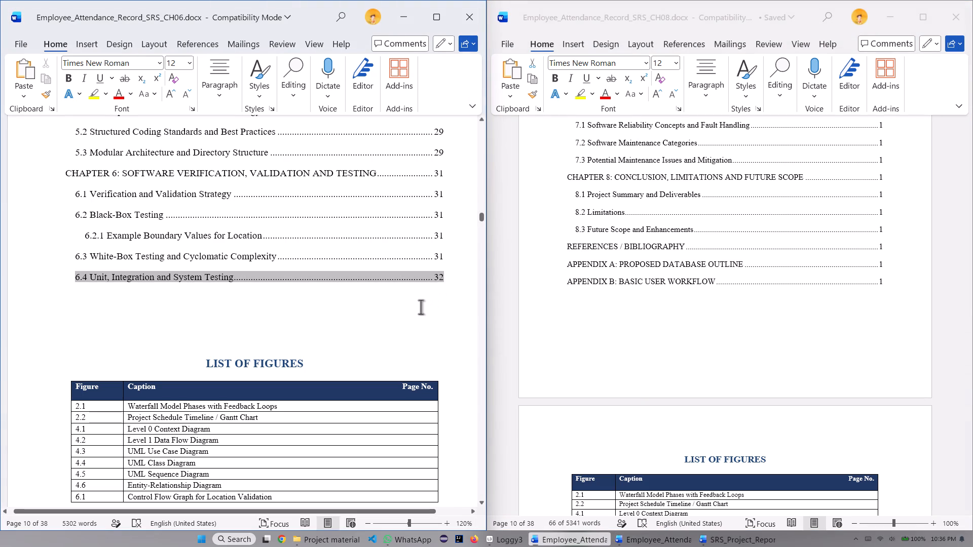
key("Return")
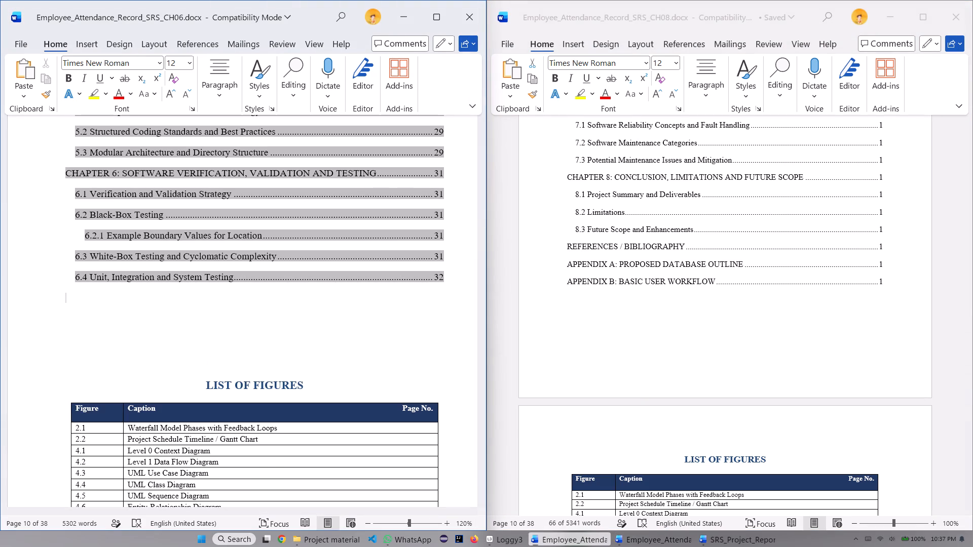
key("ctrl+v")
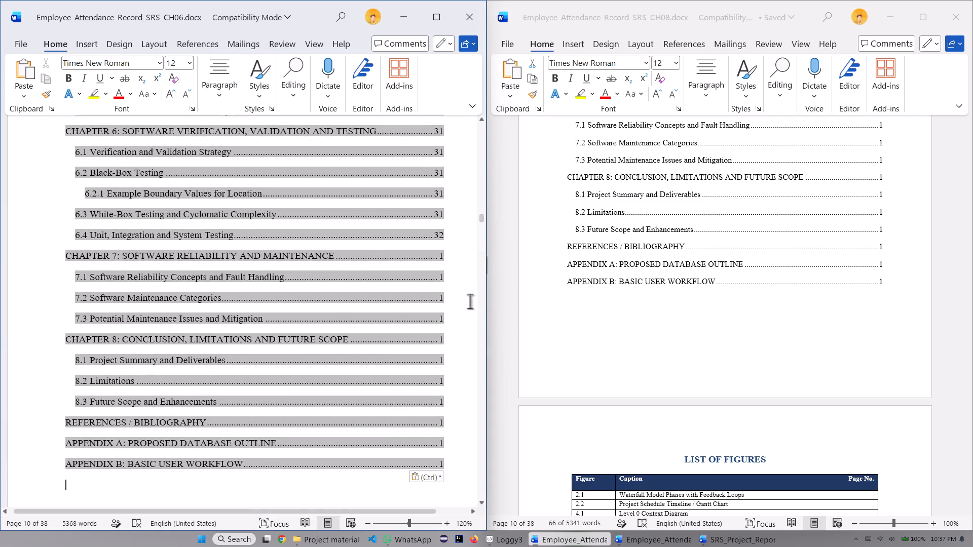
Add a blank line after the Appendix B: Basic User Workflow entry in the CH06 table of contents.
left_click(454, 305)
scroll(385, 355, "down", 8)
scroll(335, 310, "down", 6)
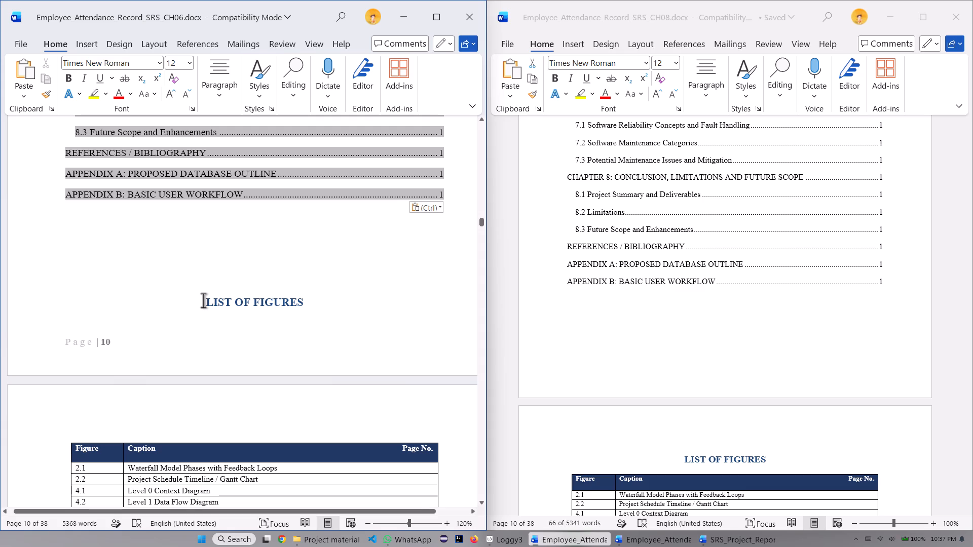
left_click(447, 193)
key("Return")
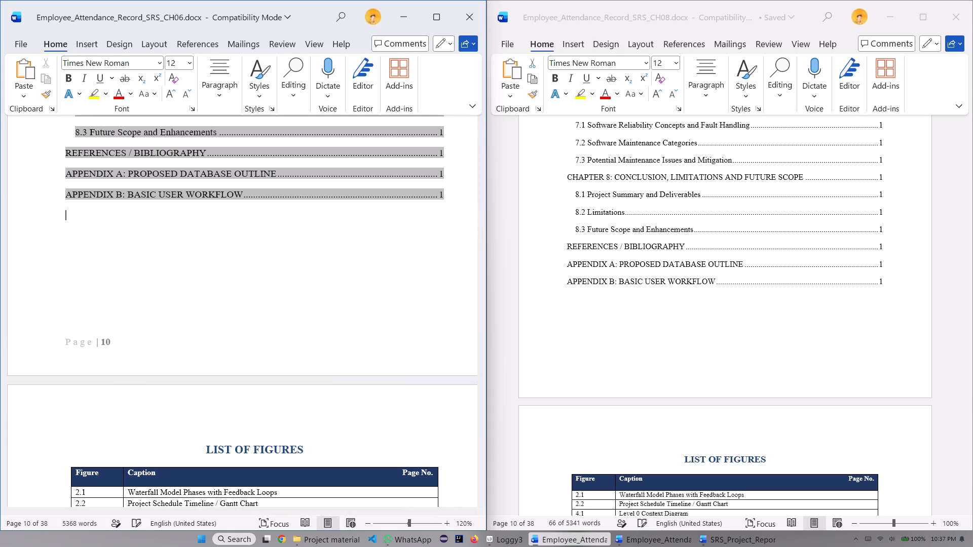
Review the CH06 report's extended table of contents from Chapter 5 to Appendix B and its list of figures.
scroll(302, 276, "down", 14)
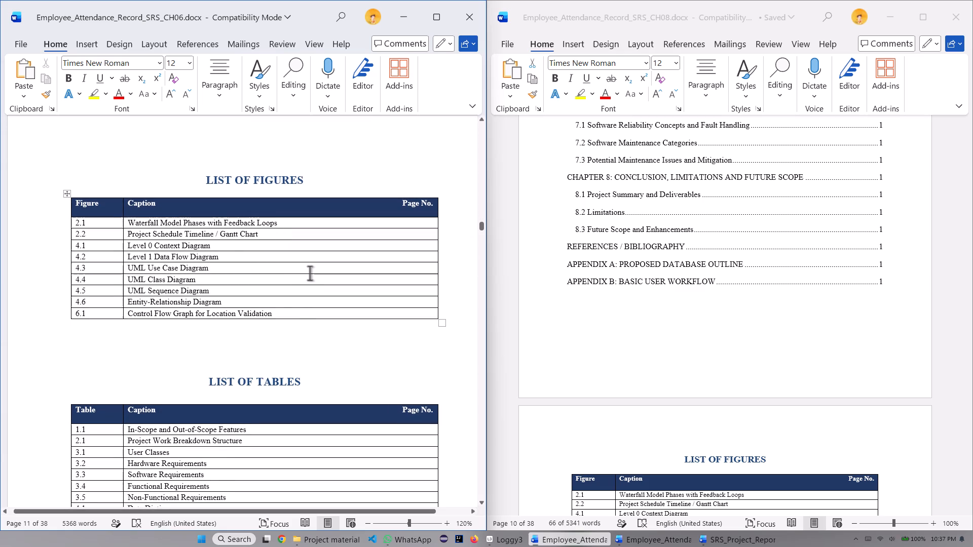
scroll(310, 273, "up", 5)
scroll(379, 273, "down", 6)
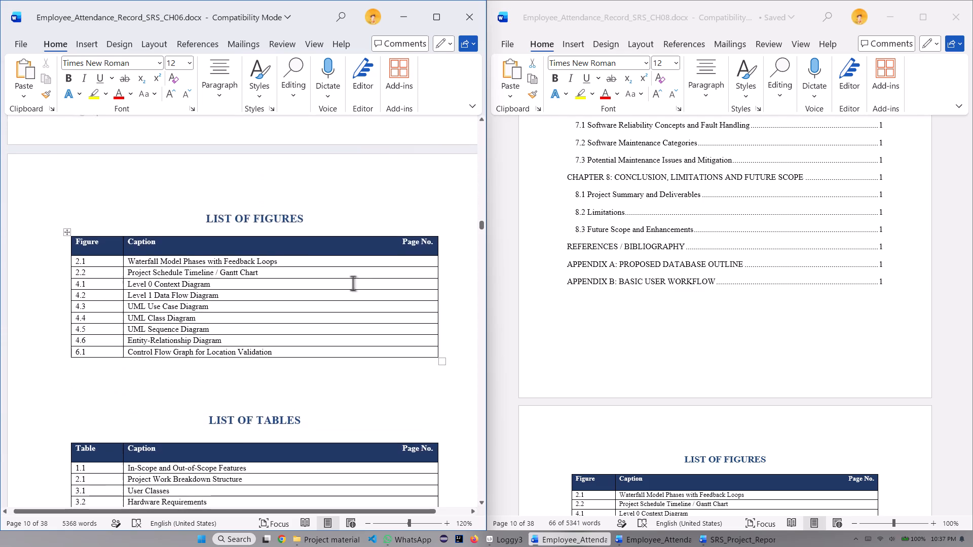
scroll(353, 283, "down", 9)
scroll(326, 281, "up", 8)
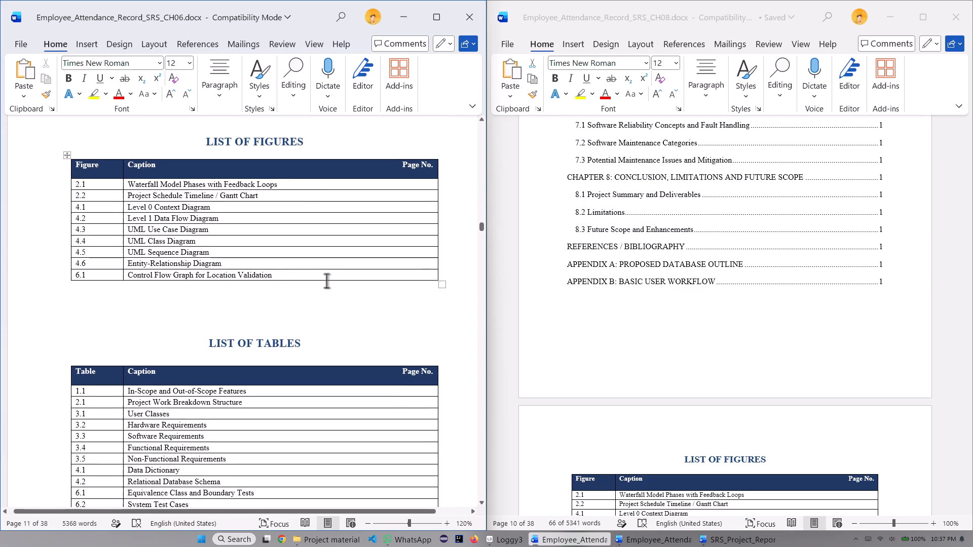
scroll(339, 296, "up", 4)
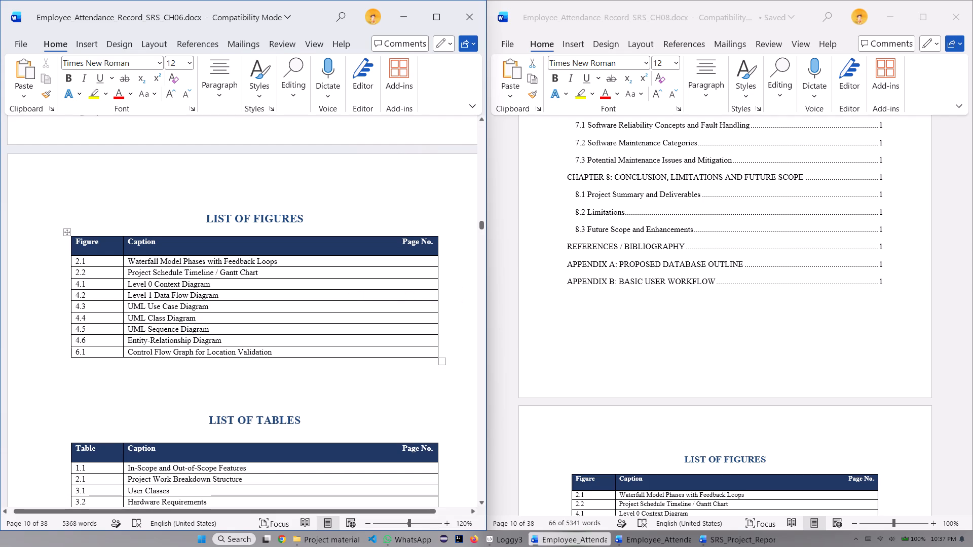
scroll(248, 200, "up", 20)
scroll(248, 200, "up", 2)
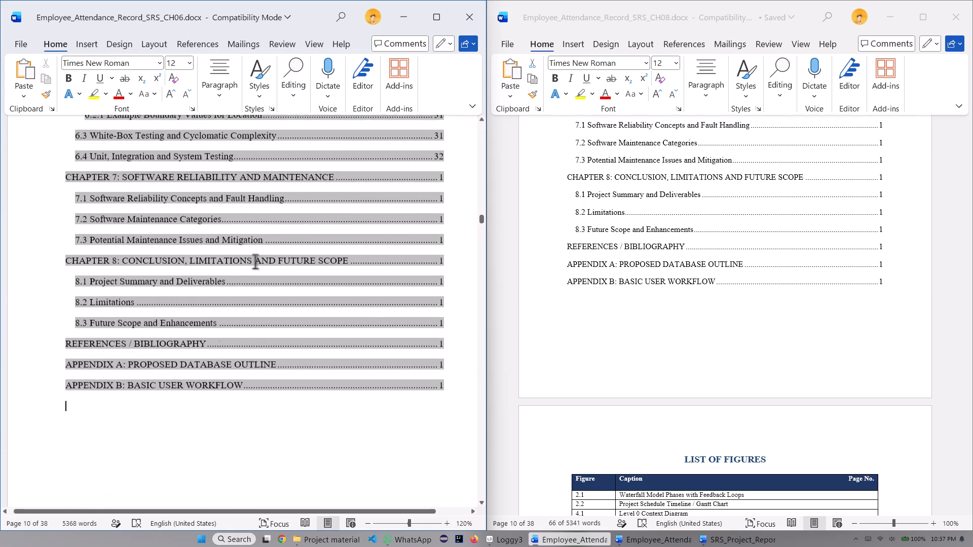
scroll(365, 391, "up", 7)
scroll(272, 315, "up", 2)
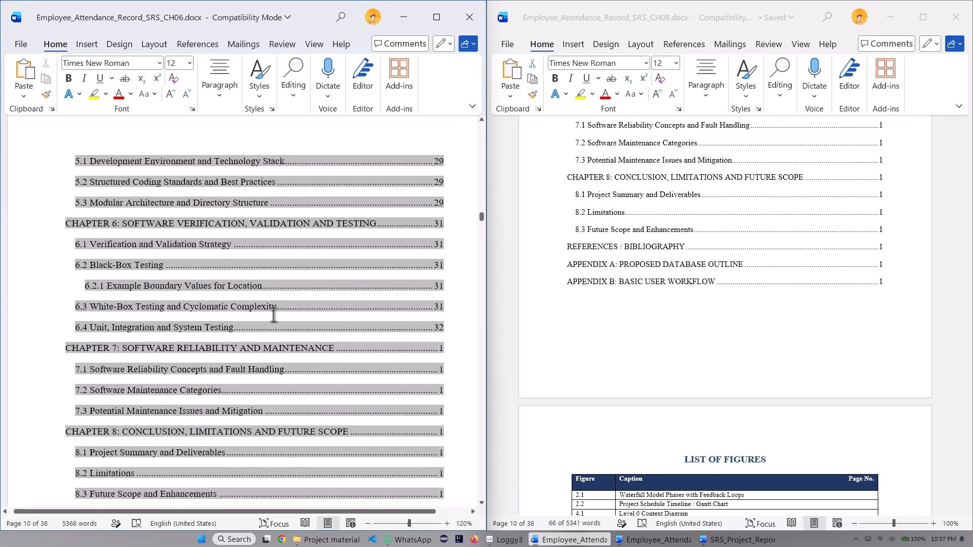
scroll(315, 279, "down", 13)
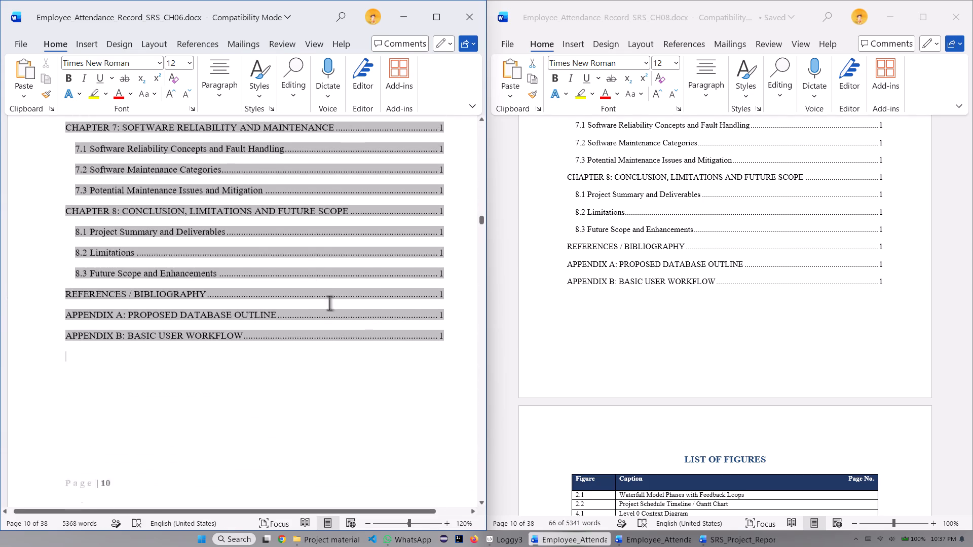
left_click(454, 317)
Examine the CH06 report's pages from the list of figures and list of tables to the start of Chapter 1.
scroll(349, 388, "down", 15)
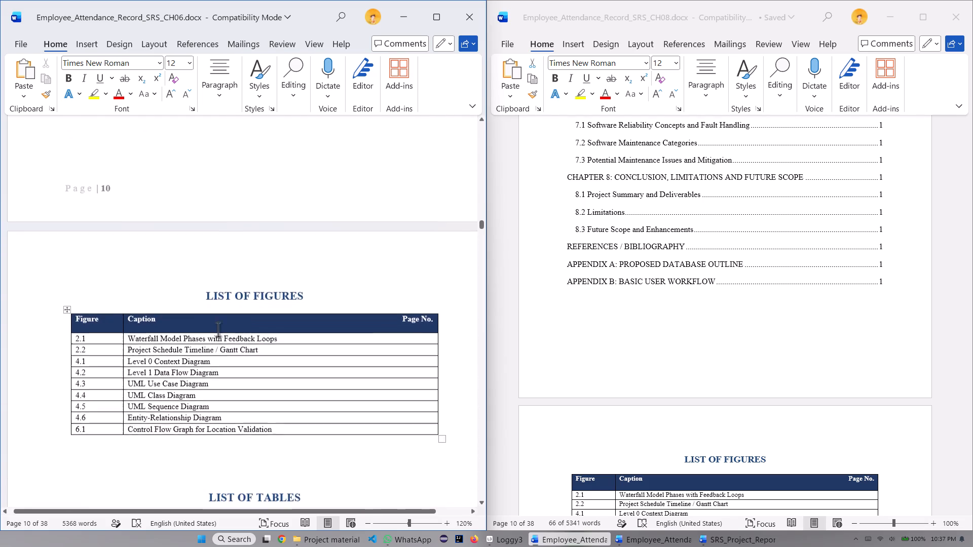
scroll(310, 303, "down", 5)
scroll(147, 318, "down", 6)
scroll(328, 278, "down", 6)
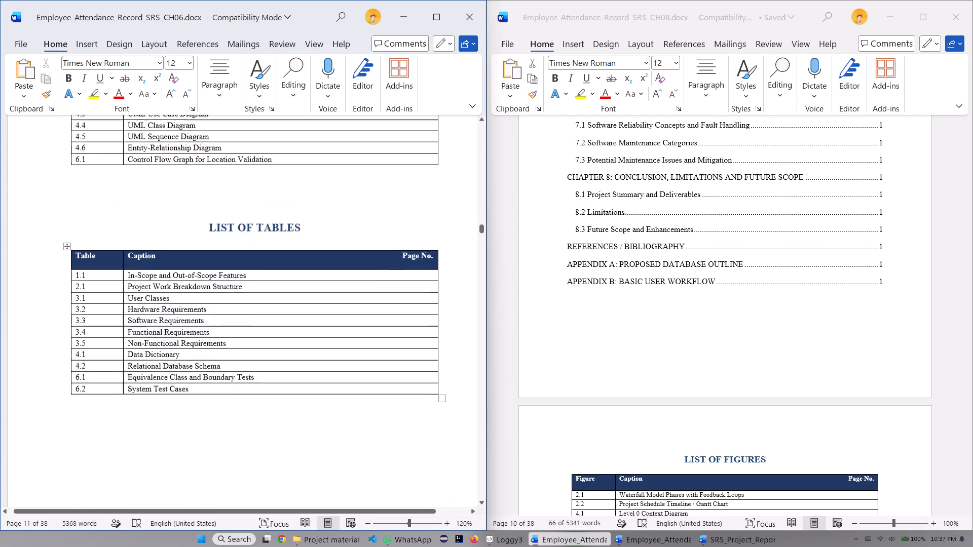
scroll(308, 320, "down", 7)
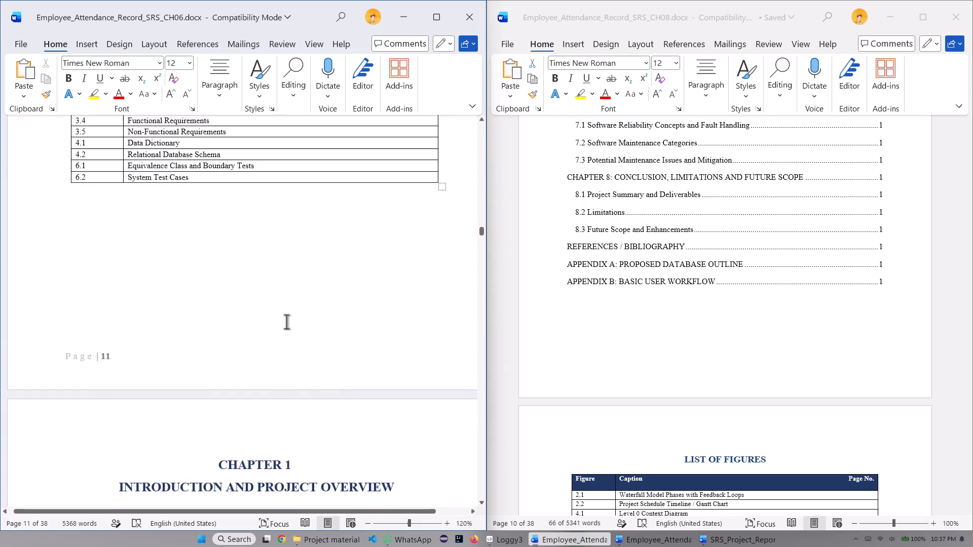
scroll(284, 321, "up", 6)
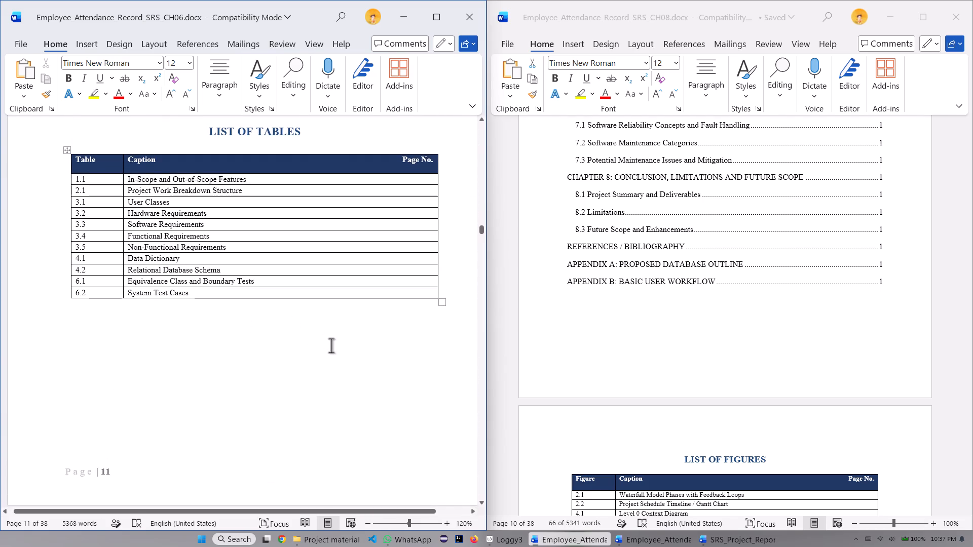
scroll(329, 351, "down", 18)
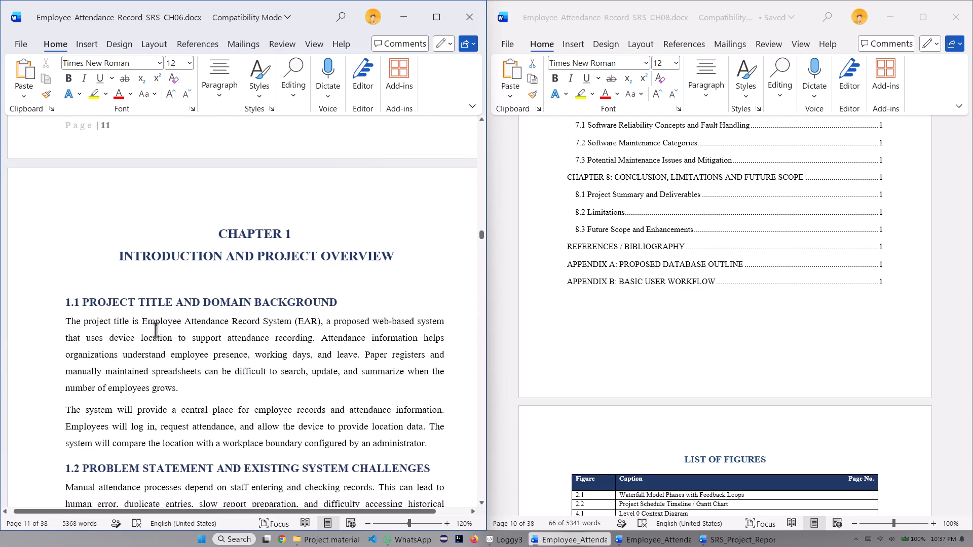
scroll(325, 338, "down", 5)
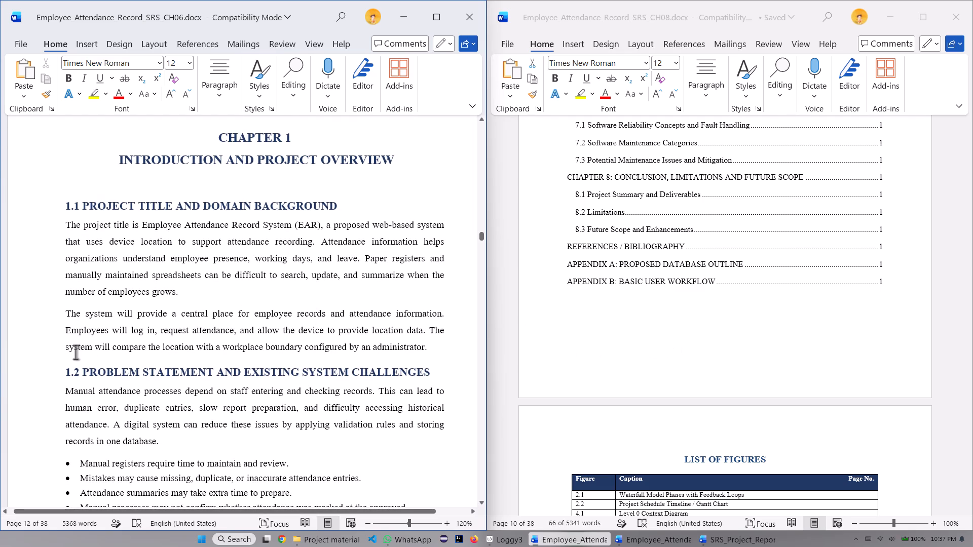
Examine the CH08 report's list of figures and list of tables for comparison, enlarging its view to 120%.
scroll(762, 271, "down", 6)
scroll(754, 281, "up", 6)
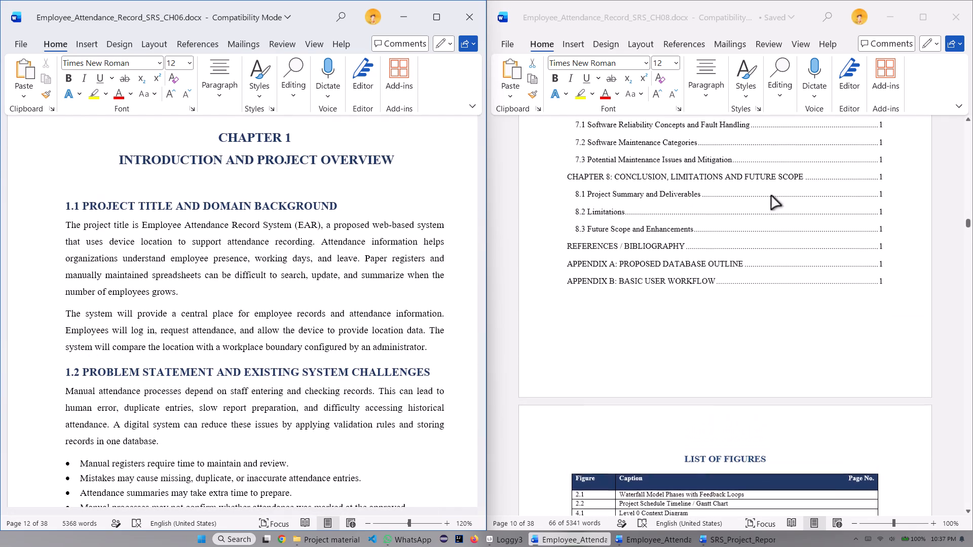
scroll(766, 208, "up", 3)
scroll(763, 215, "down", 20)
scroll(746, 238, "down", 6)
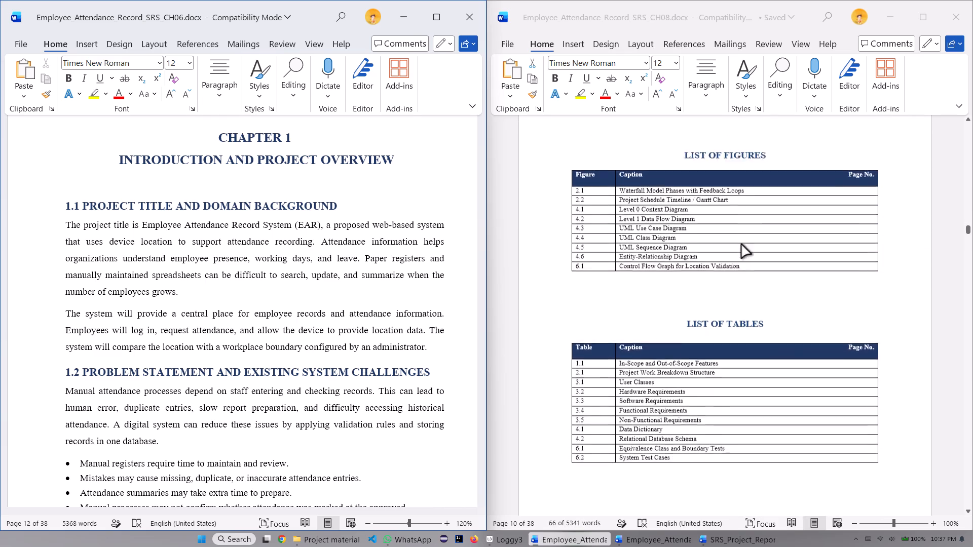
scroll(741, 245, "down", 14)
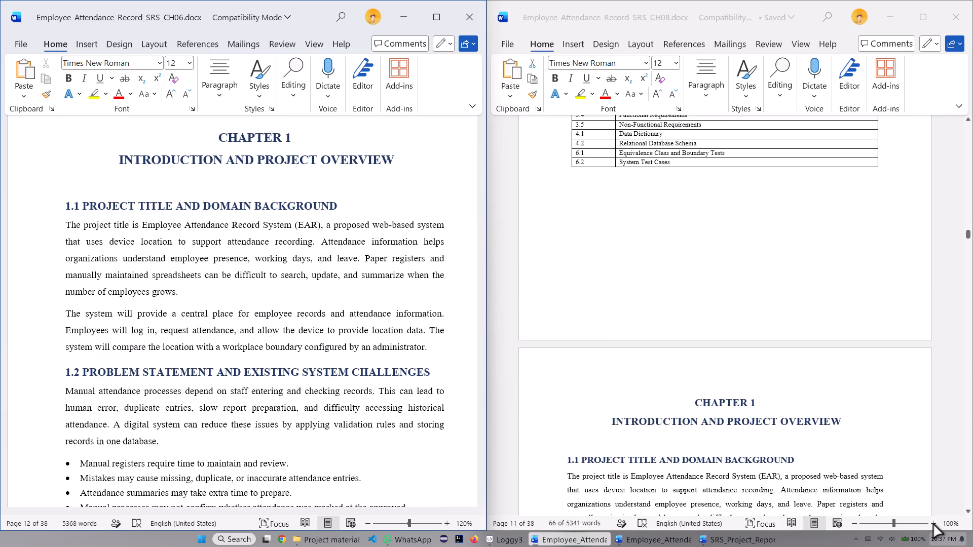
double_click(933, 525)
left_click(933, 525)
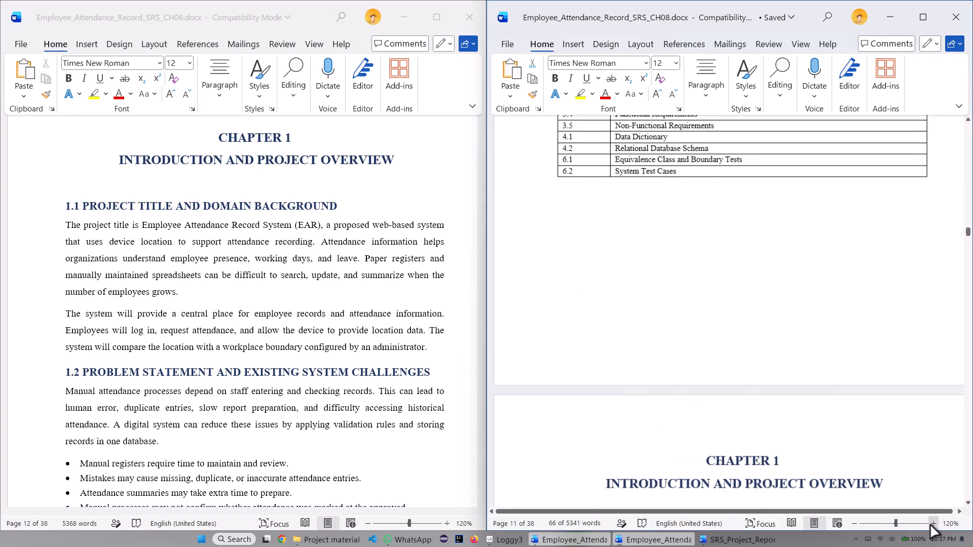
scroll(736, 382, "up", 8)
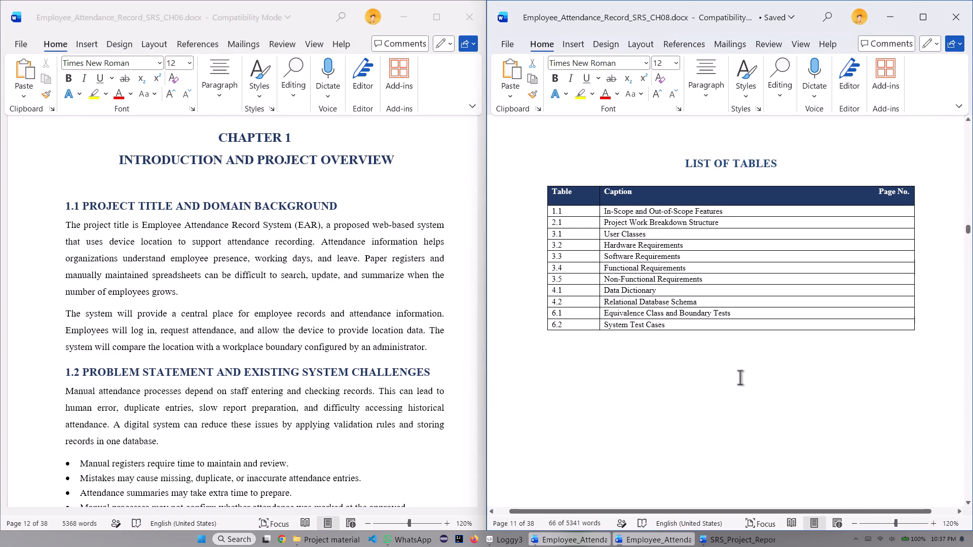
Set the text of the whole List of Figures table in the CH06 report to font size 11.
scroll(740, 377, "down", 18)
scroll(740, 377, "down", 9)
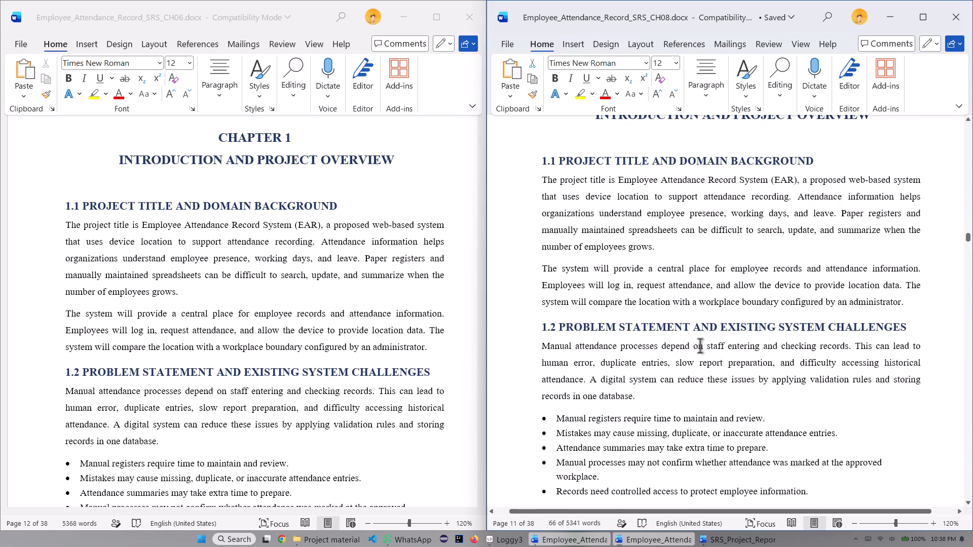
scroll(413, 275, "up", 20)
scroll(413, 275, "up", 19)
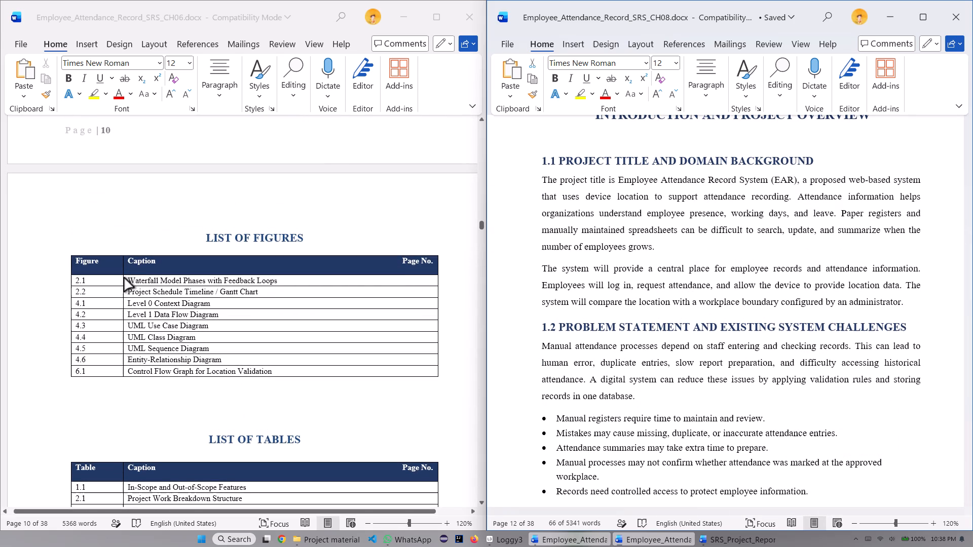
left_click_drag(124, 278, 167, 327)
left_click_drag(74, 259, 104, 268)
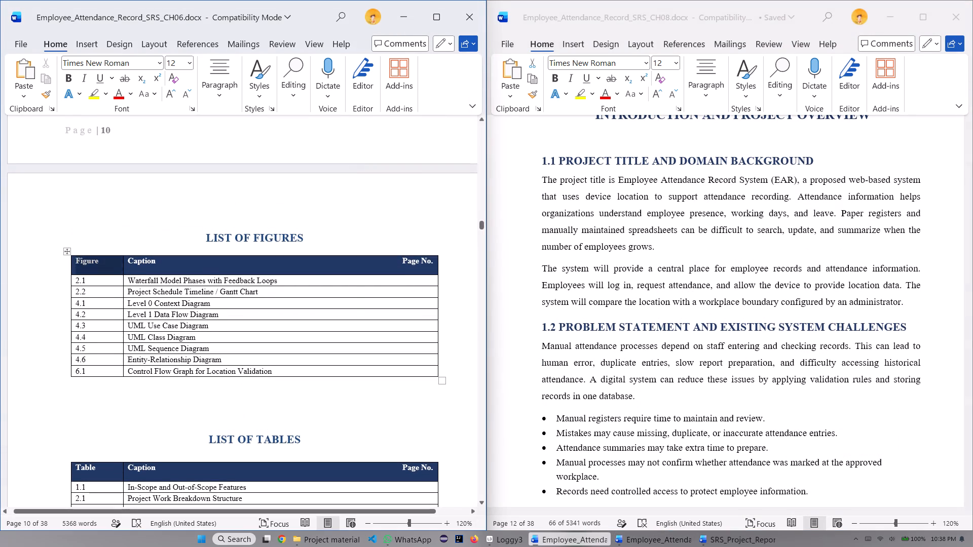
left_click_drag(104, 268, 105, 269)
left_click(58, 262)
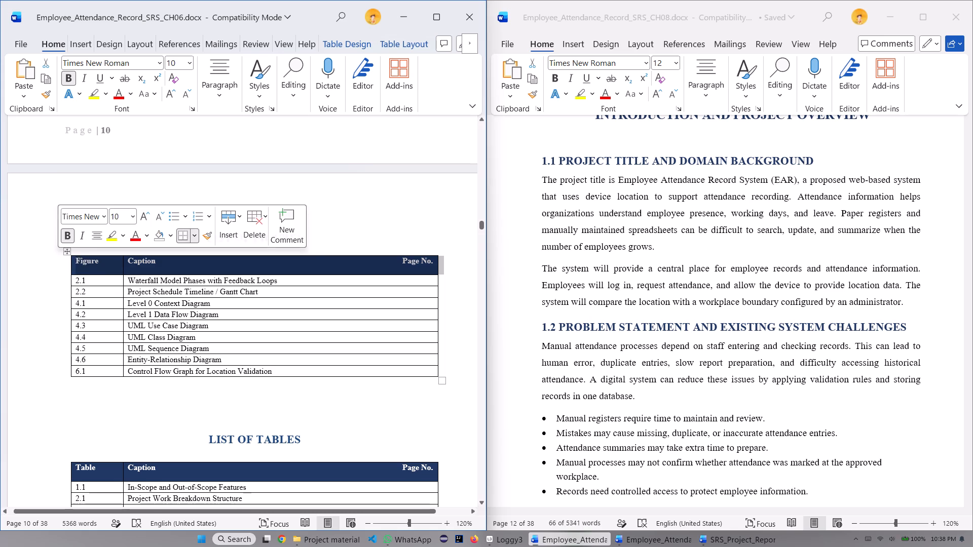
left_click(38, 261)
left_click(131, 221)
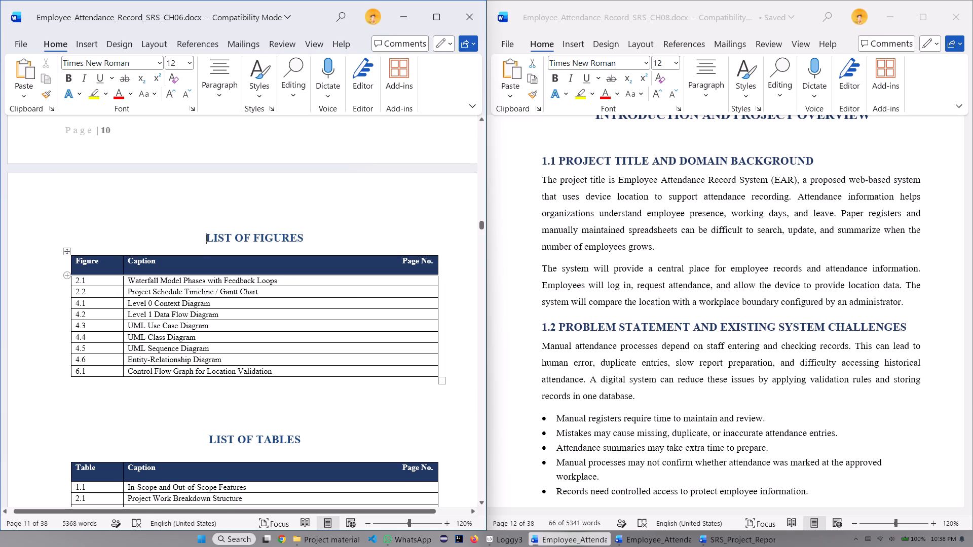
left_click_drag(75, 261, 278, 374)
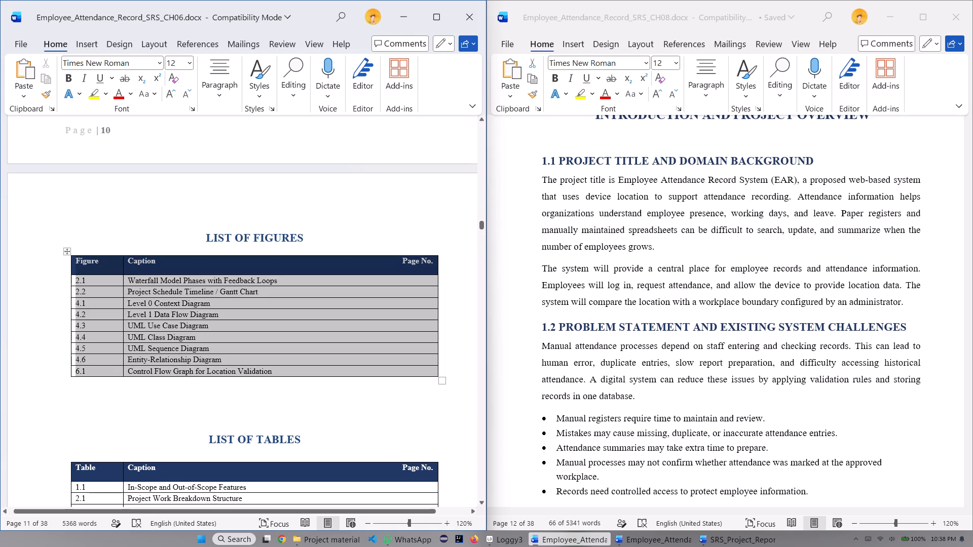
left_click_drag(278, 374, 279, 374)
left_click(189, 61)
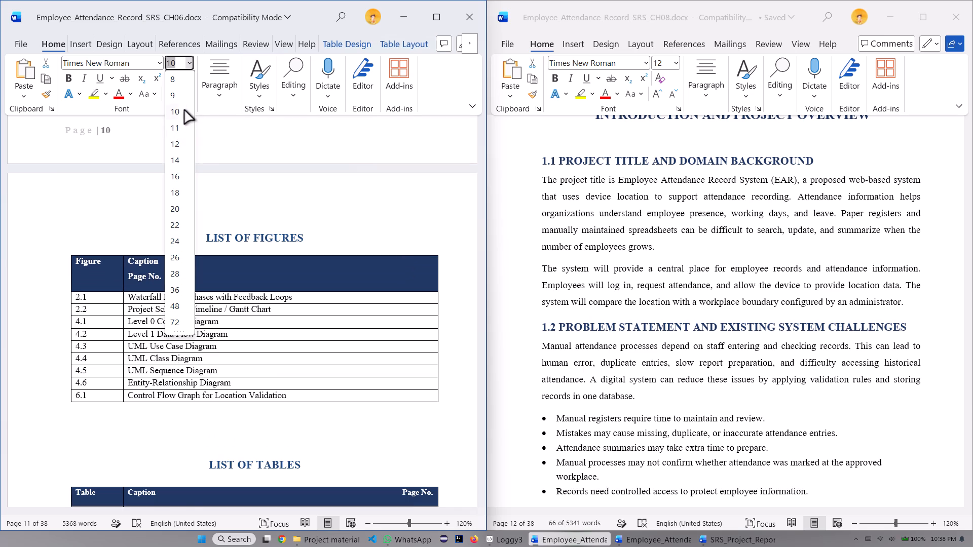
left_click(176, 129)
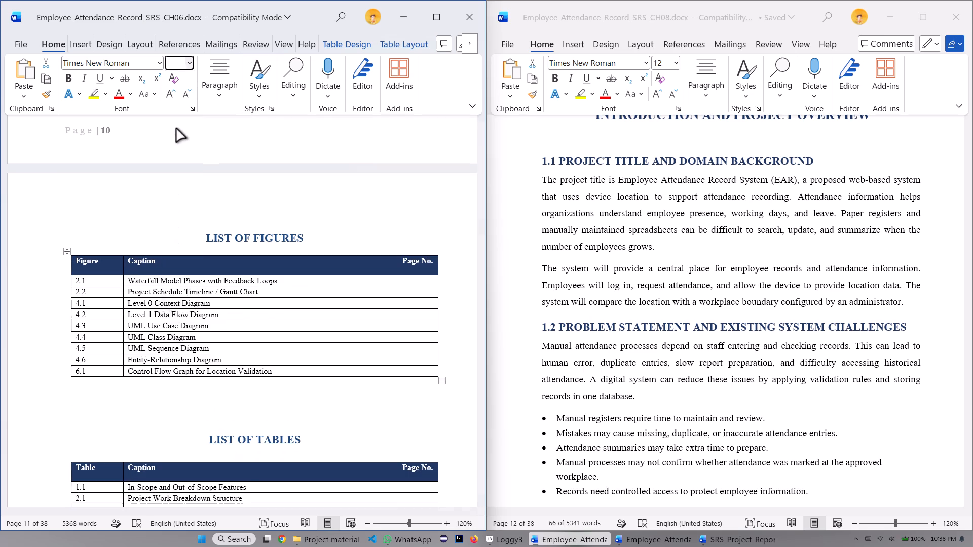
Delete the wrapped "Page No." text from the header row of the CH06 List of Figures table.
left_click(137, 275)
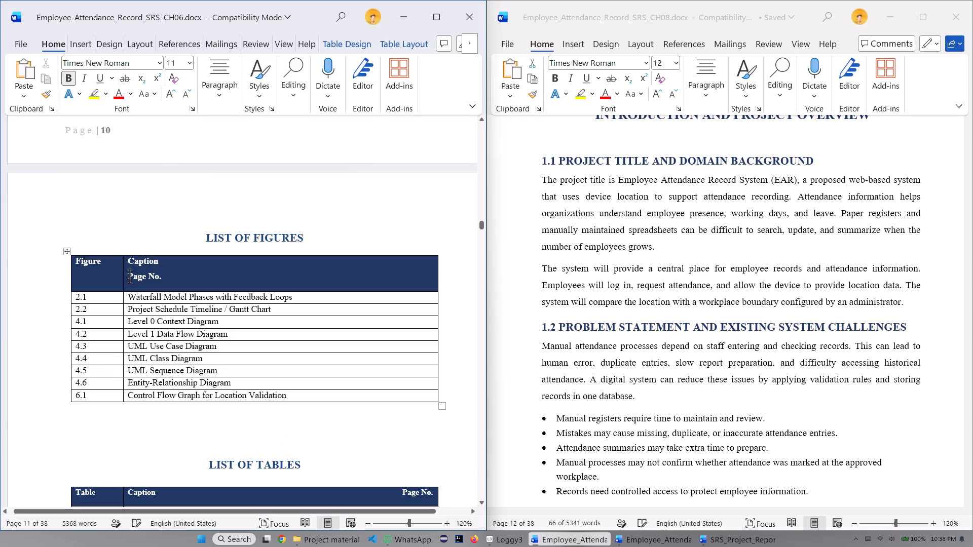
left_click(129, 276)
key("BackSpace")
key("BackSpace")
key("BackSpace")
key("BackSpace")
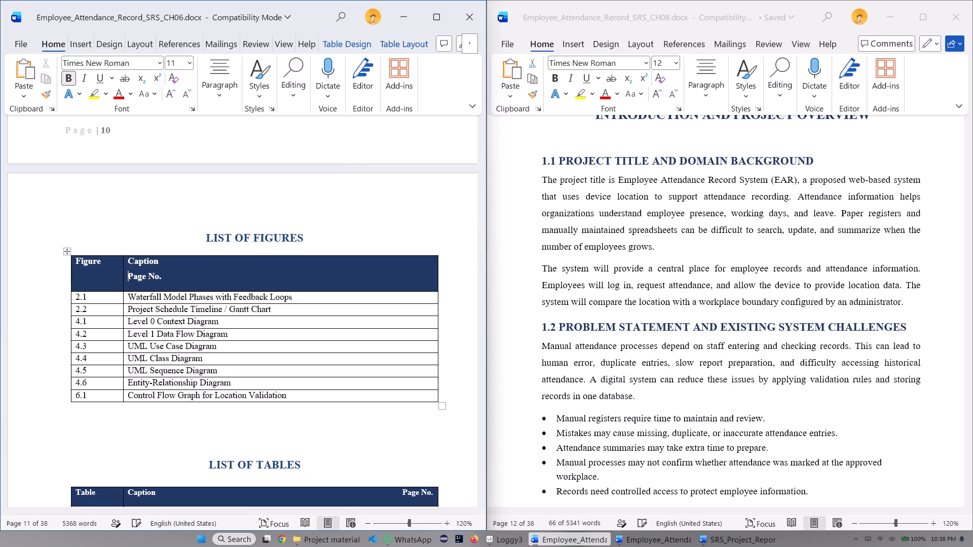
key("Right")
key("Right")
key("Right")
key("Right")
key("Right")
key("Right")
key("Right")
key("Right")
key("BackSpace")
key("BackSpace")
key("BackSpace")
key("BackSpace")
key("BackSpace")
key("BackSpace")
key("BackSpace")
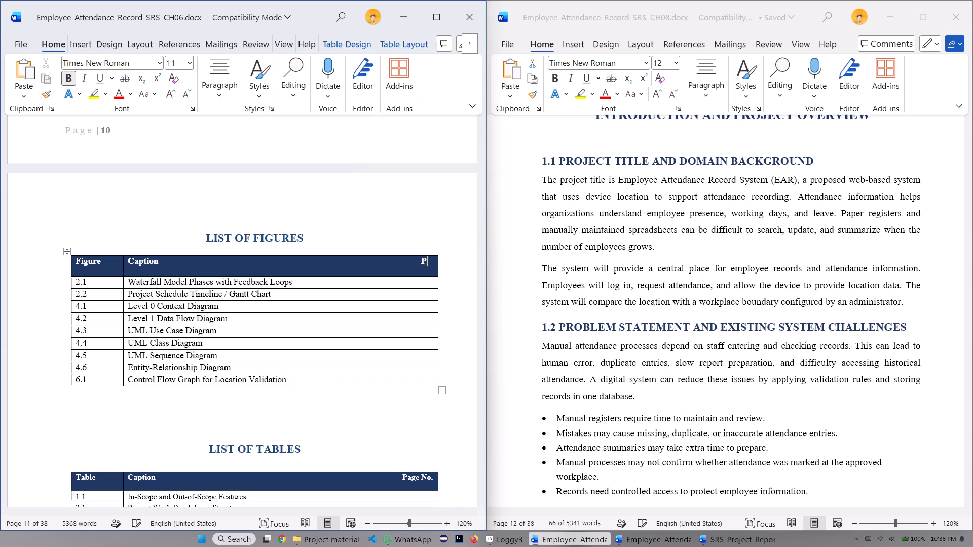
key("BackSpace")
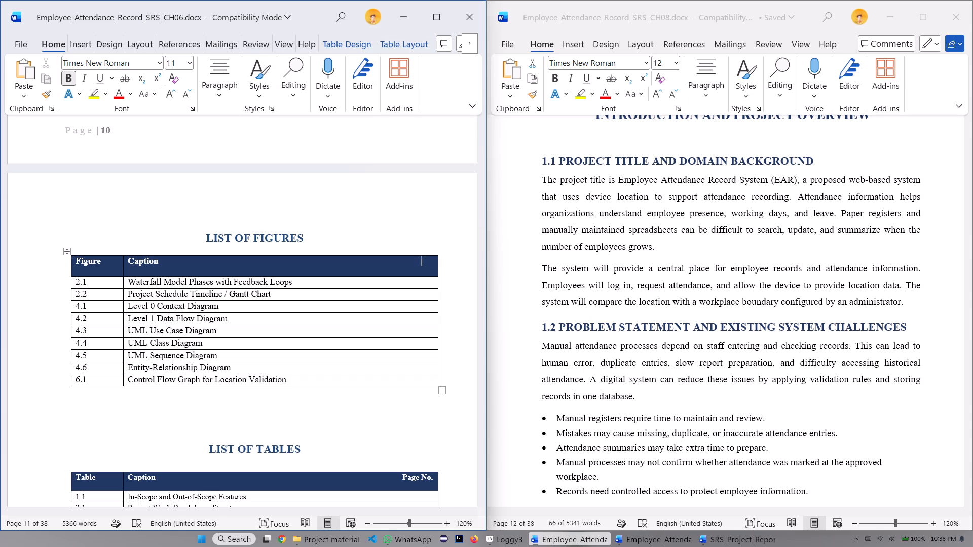
Remove the surplus spaces after "Caption" in the List of Figures header and re-enter "Page No." on the same line.
key("BackSpace")
key("BackSpace")
key("BackSpace")
key("BackSpace")
key("BackSpace")
key("BackSpace")
key("BackSpace")
key("BackSpace")
key("BackSpace")
key("BackSpace")
key("BackSpace")
key("BackSpace")
type("Pa")
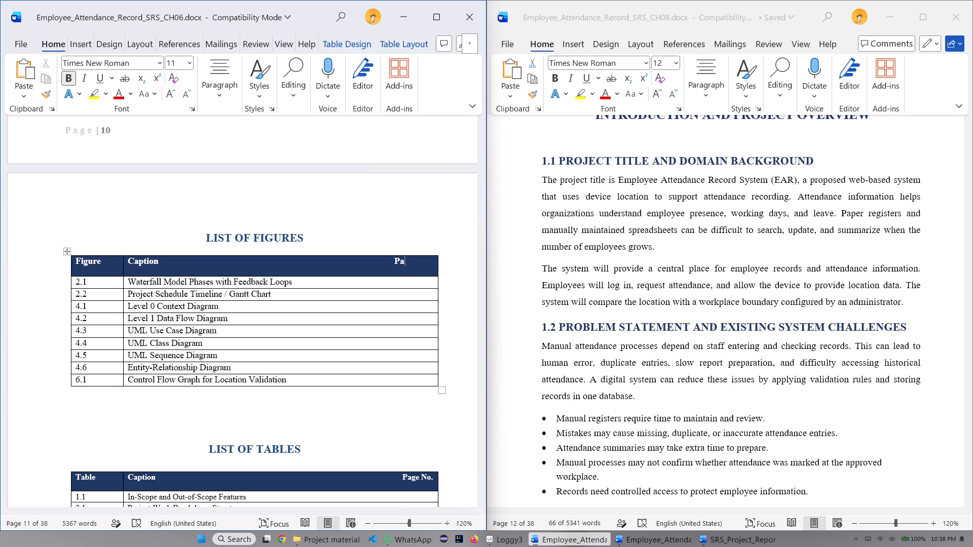
type("ge no")
key("BackSpace")
key("BackSpace")
type("NO")
key("BackSpace")
key("p")
key("BackSpace")
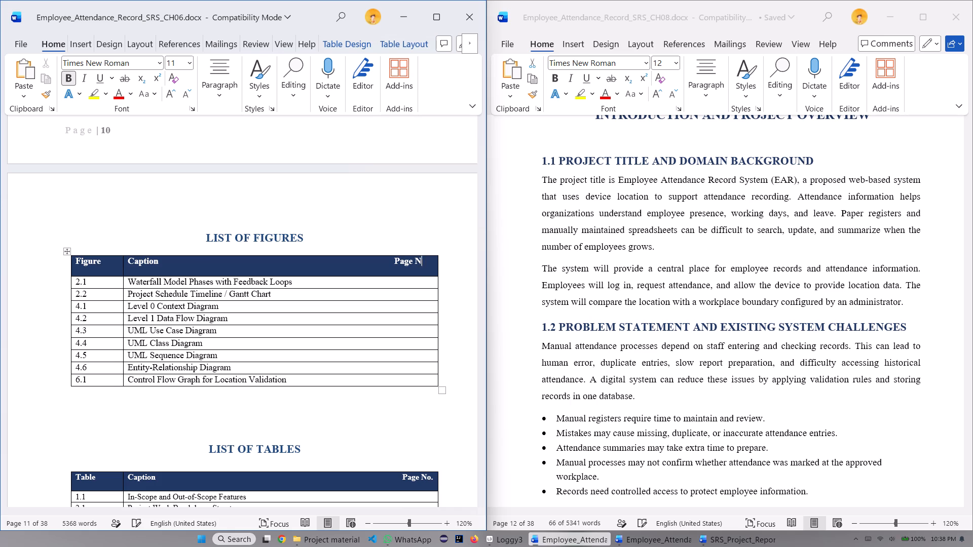
key("o")
key("period")
Insert two spaces before "Page No." in the List of Figures header to shift it towards the table's right edge.
key("Left")
key("Left")
key("Left")
key("Left")
key("Left")
key("Left")
key("Left")
key("Left")
key("space")
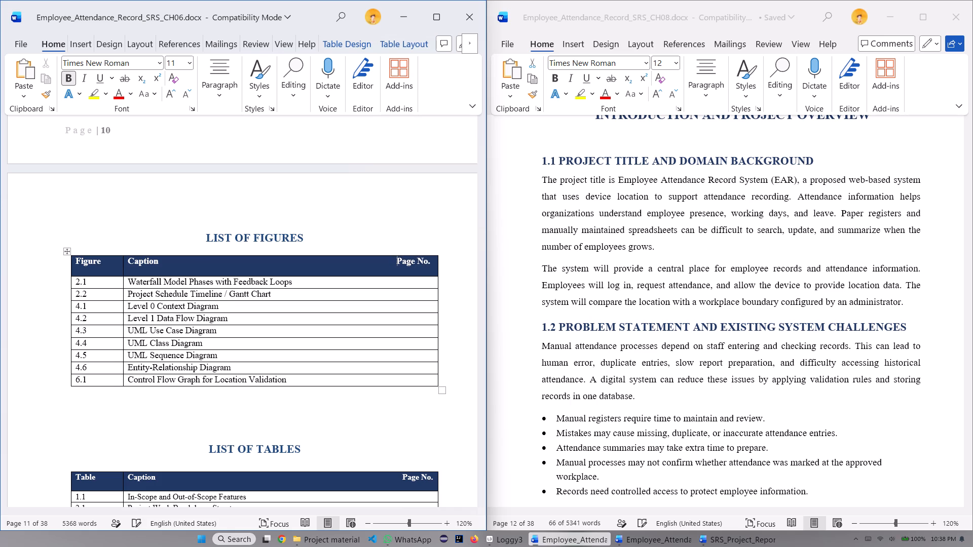
key("space")
key("space")
key("BackSpace")
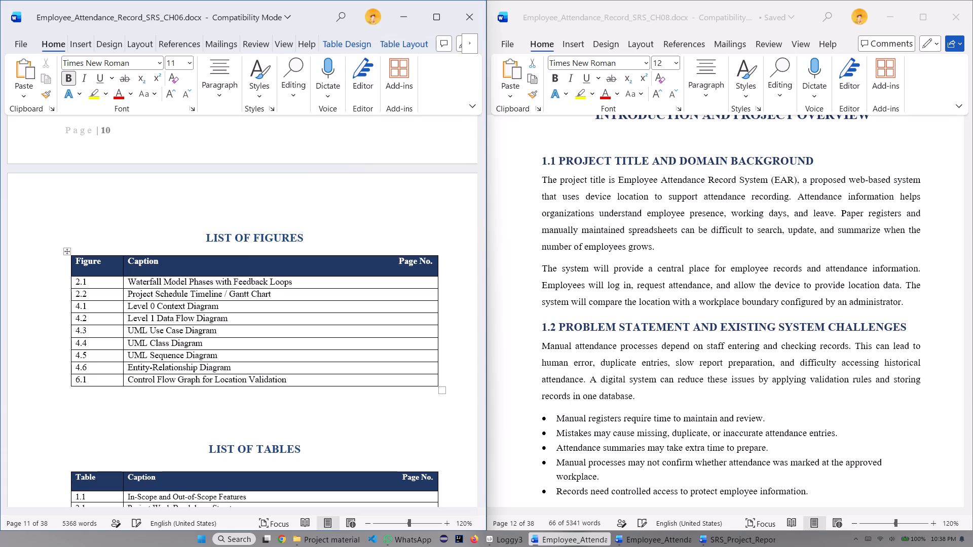
Set the text of the whole List of Tables table in the CH06 report to font size 11.
scroll(130, 299, "down", 4)
scroll(200, 255, "down", 3)
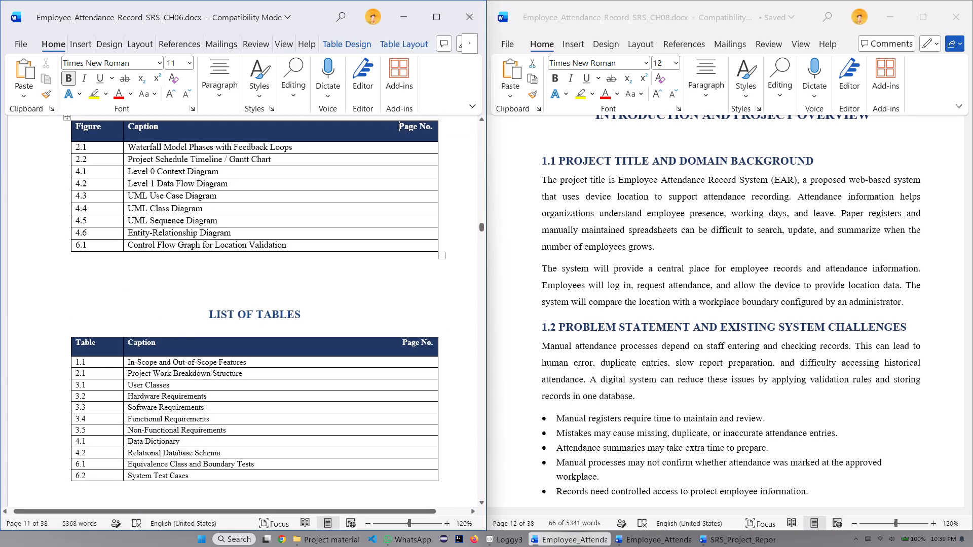
left_click_drag(77, 342, 214, 474)
left_click(189, 65)
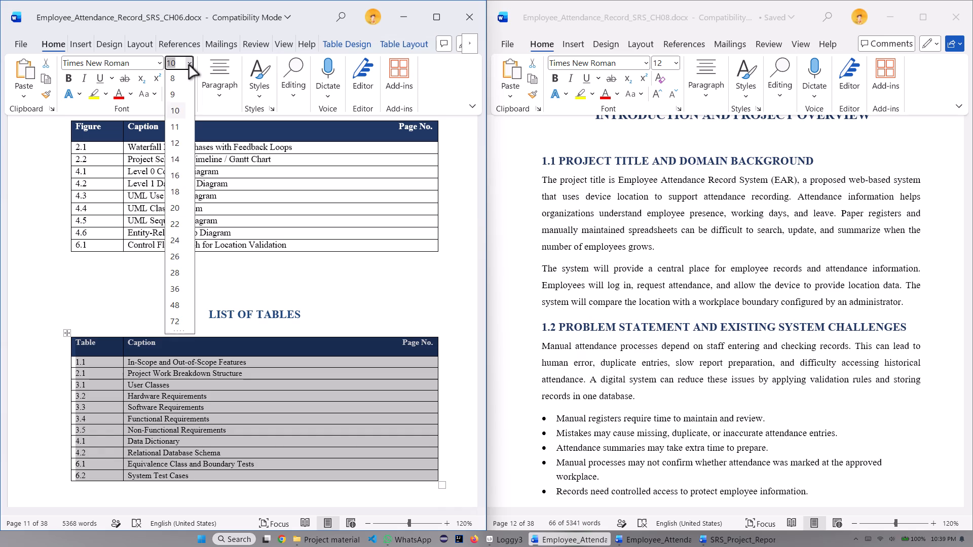
left_click(177, 128)
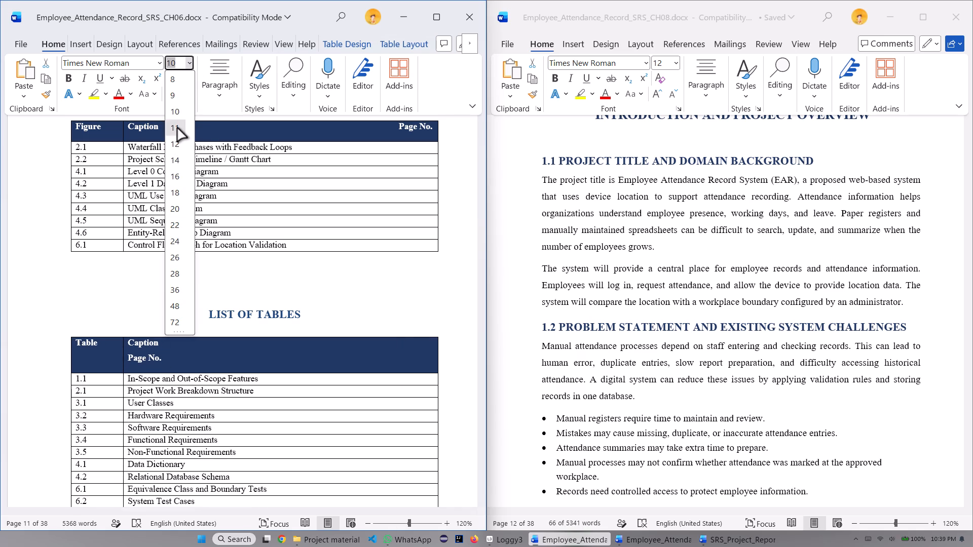
Move the wrapped "Page No." text in the List of Tables header onto the "Caption" line, removing the surplus spaces before it.
left_click(169, 361)
left_click(164, 357)
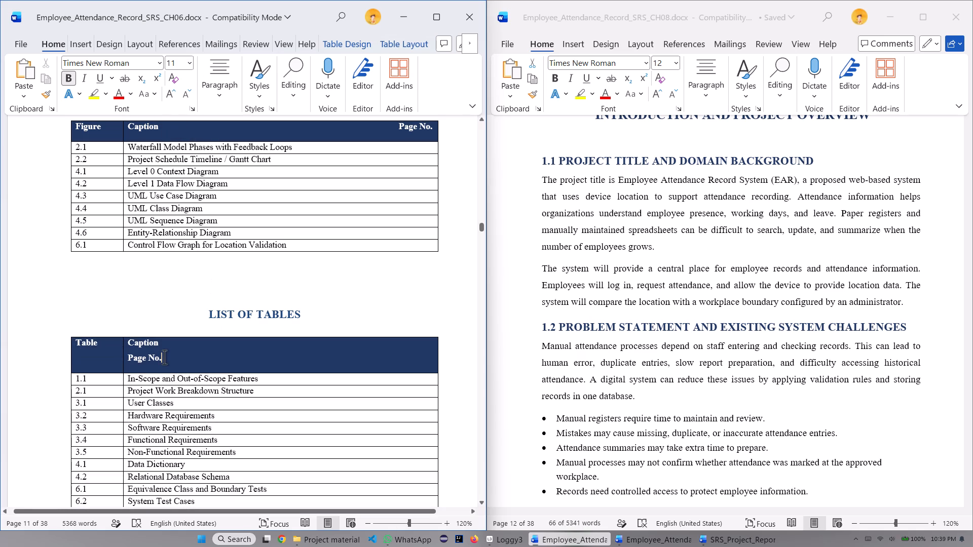
left_click_drag(170, 353, 130, 360)
key("ctrl+x")
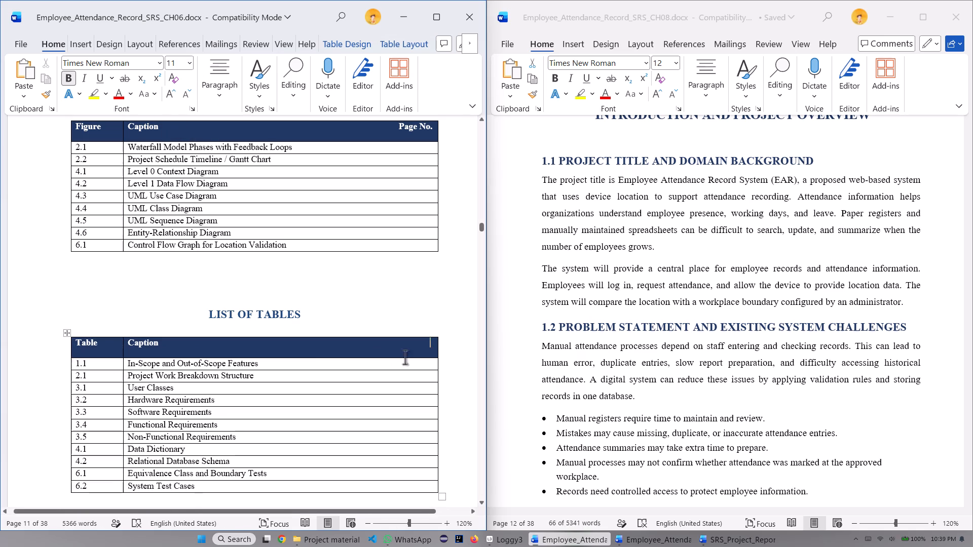
key("BackSpace")
key("BackSpace")
key("BackSpace")
key("BackSpace")
key("BackSpace")
key("BackSpace")
key("BackSpace")
key("BackSpace")
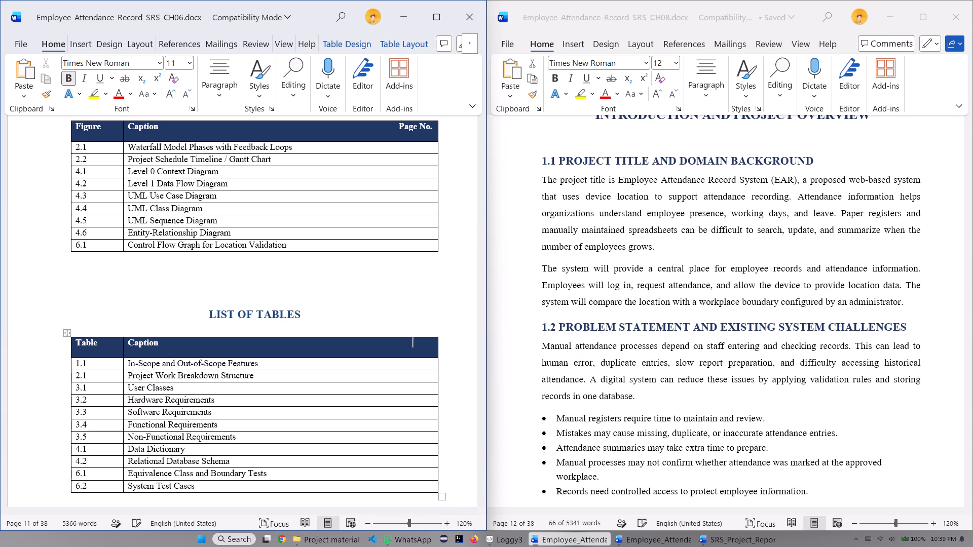
key("BackSpace")
key("BackSpace")
key("BackSpace")
key("BackSpace")
key("BackSpace")
key("BackSpace")
key("BackSpace")
key("BackSpace")
key("BackSpace")
key("ctrl+v")
Insert three spaces before "Page No." in the List of Tables header to align it with the List of Figures header.
key("Left")
key("Left")
key("Left")
key("Left")
key("Left")
key("Left")
key("Left")
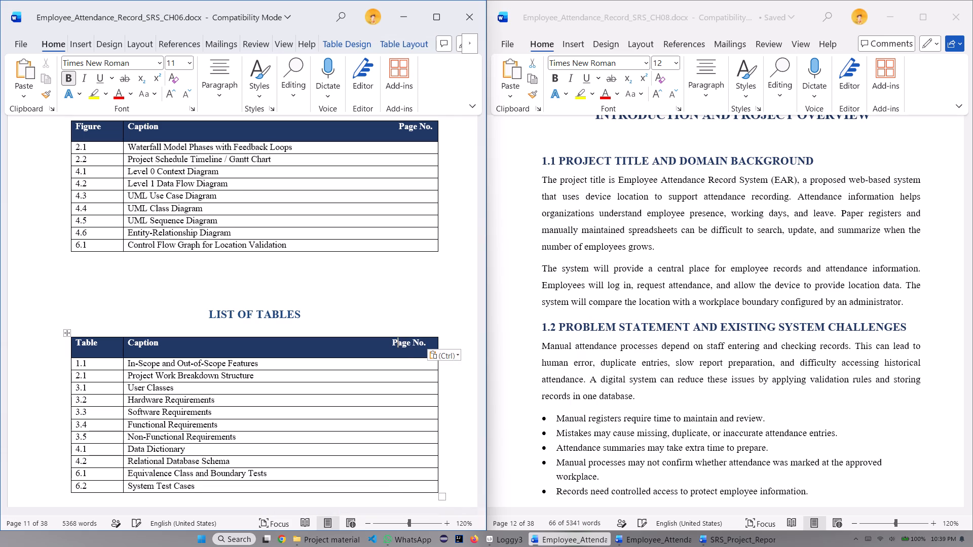
key("Left")
key("Left")
key("space")
key("space")
key("space")
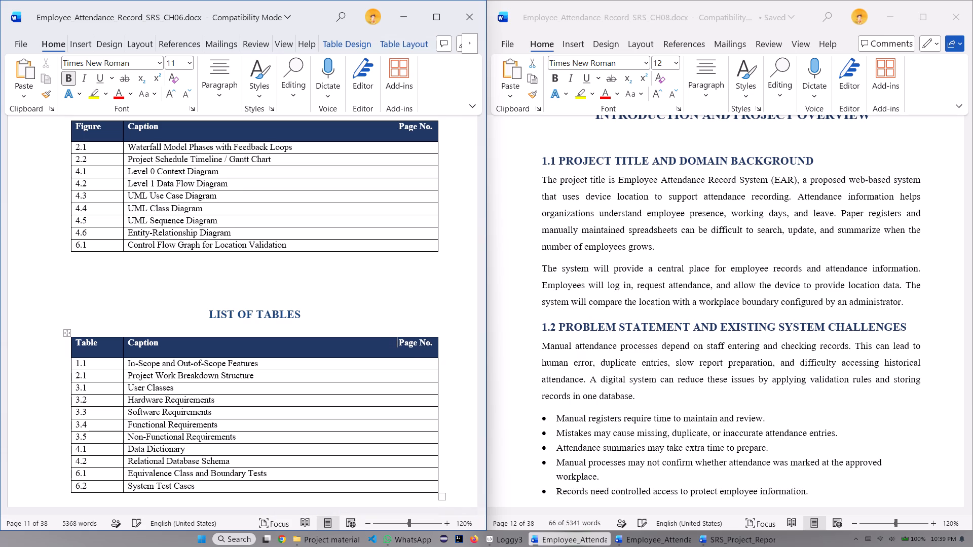
key("space")
key("BackSpace")
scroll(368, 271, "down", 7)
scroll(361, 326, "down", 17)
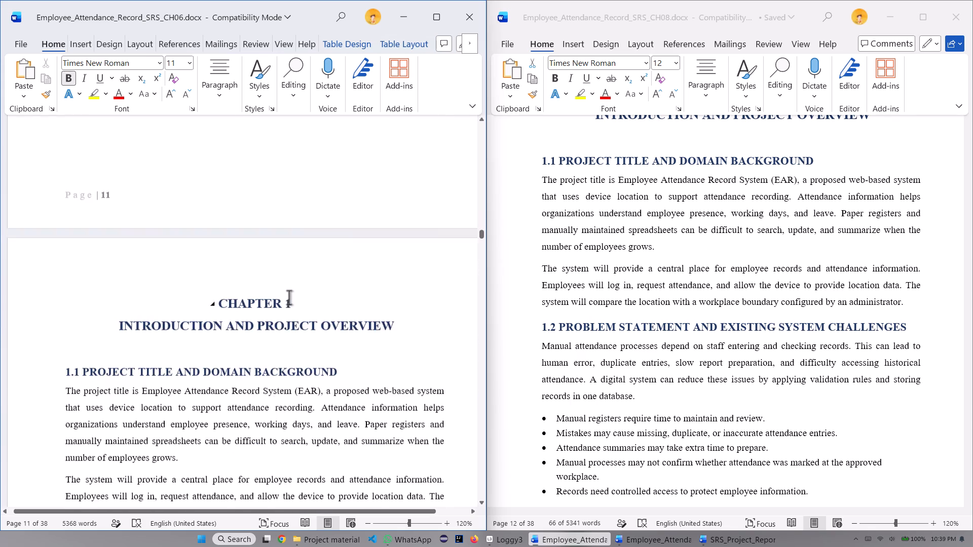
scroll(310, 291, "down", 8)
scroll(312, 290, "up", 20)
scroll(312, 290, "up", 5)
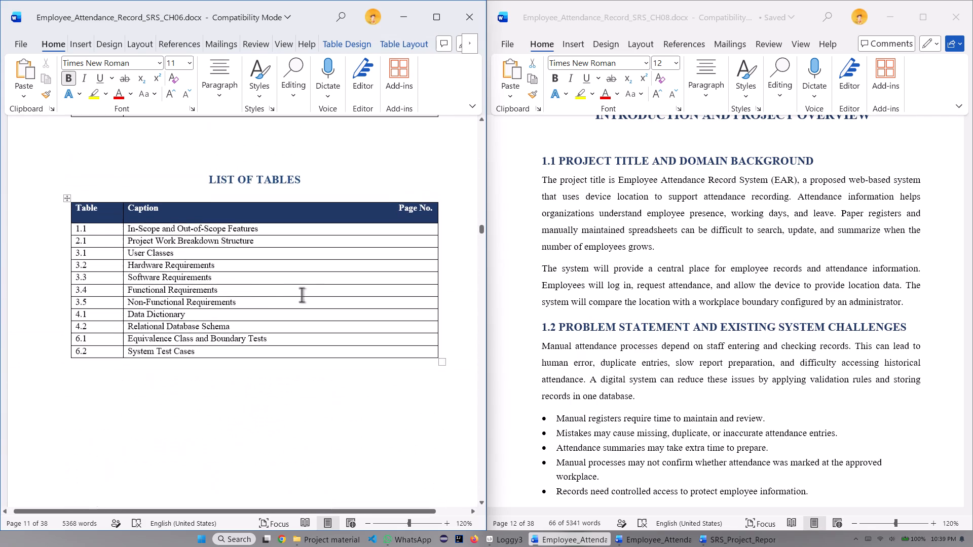
Insert a blank line between the end of section 1.1 and the 1.2 heading in the CH06 report.
scroll(169, 276, "down", 14)
scroll(248, 266, "down", 12)
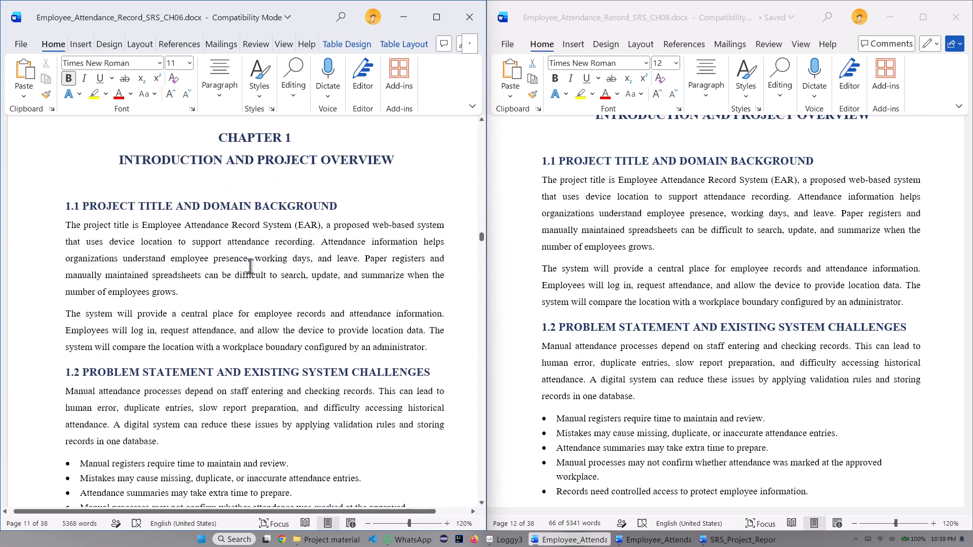
scroll(175, 273, "down", 2)
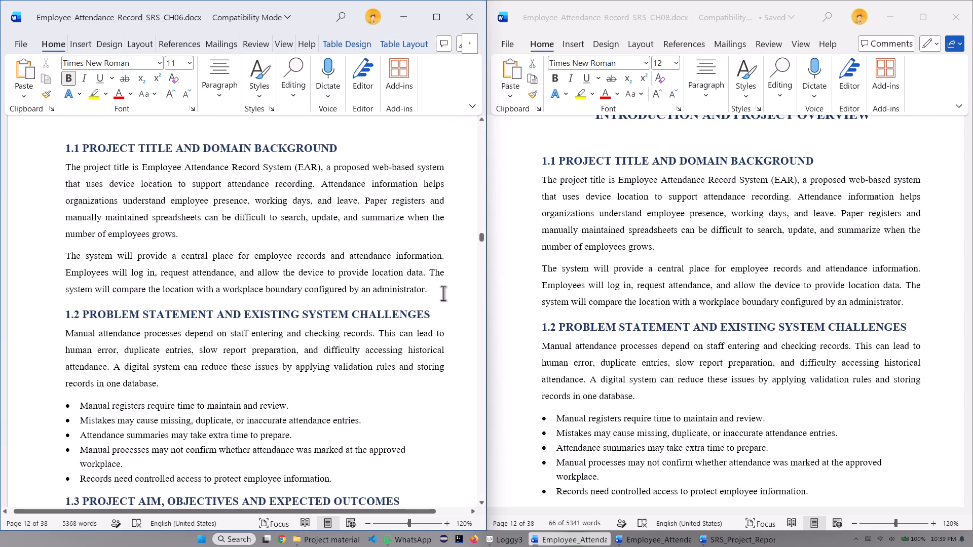
left_click(442, 290)
key("Return")
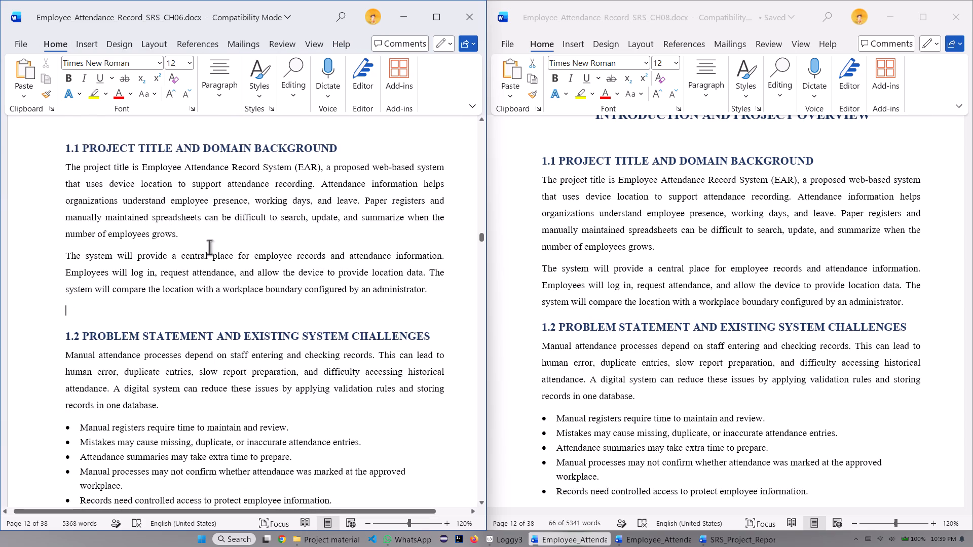
Add an unbulleted blank line after section 1.2's bulleted list, before the 1.3 heading.
scroll(209, 247, "down", 9)
left_click(332, 329)
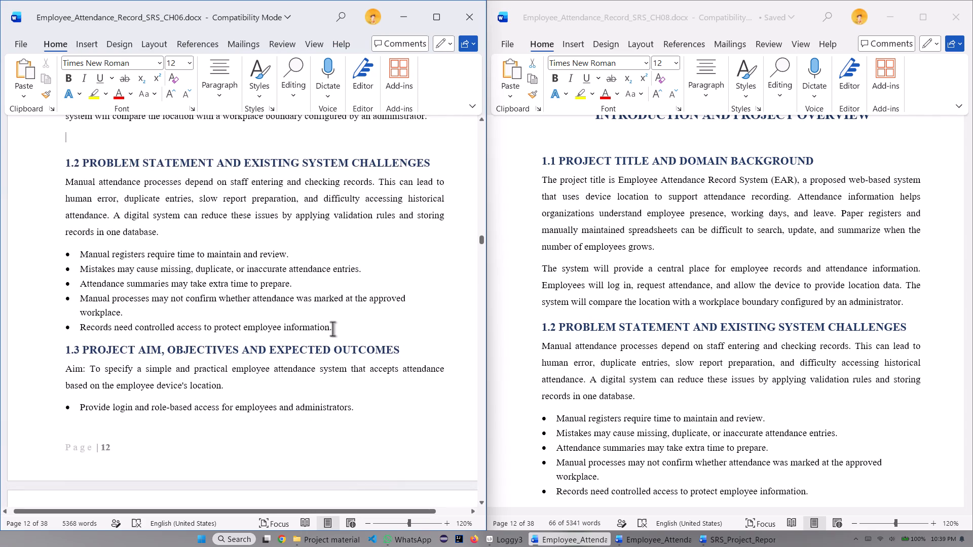
key("Return")
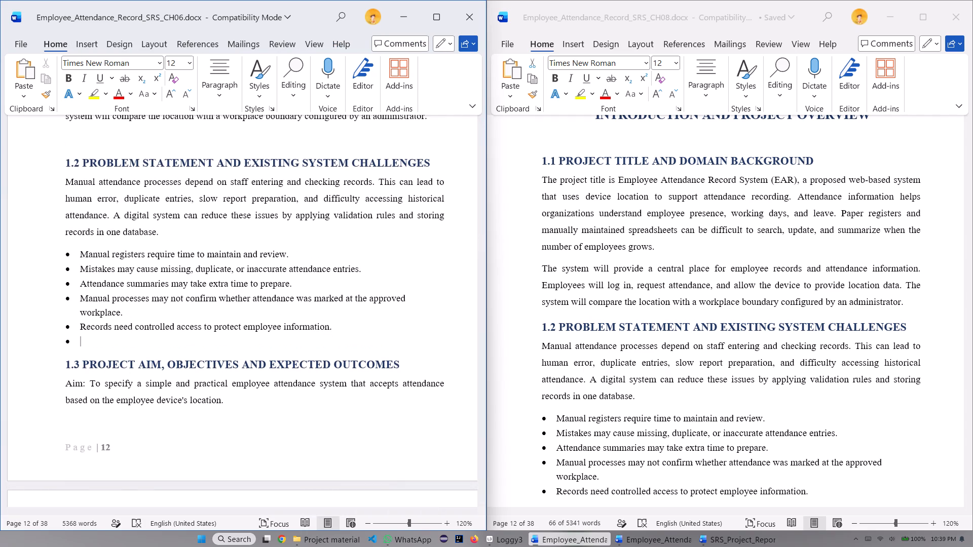
key("BackSpace")
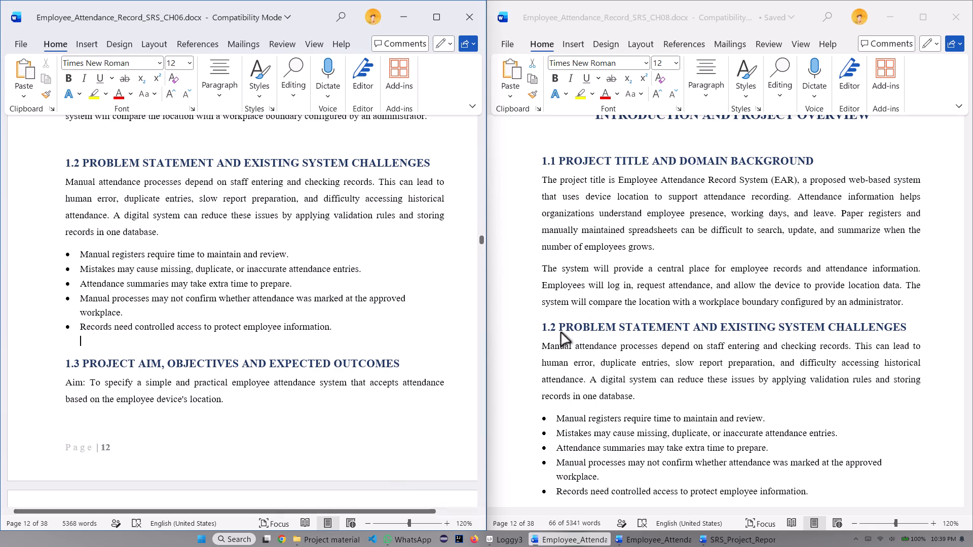
Minimize the CH08 report and examine the project report template's figure and table lists, Chapter 1 guidelines, and sections 1.1 to 1.5.
scroll(724, 212, "down", 4)
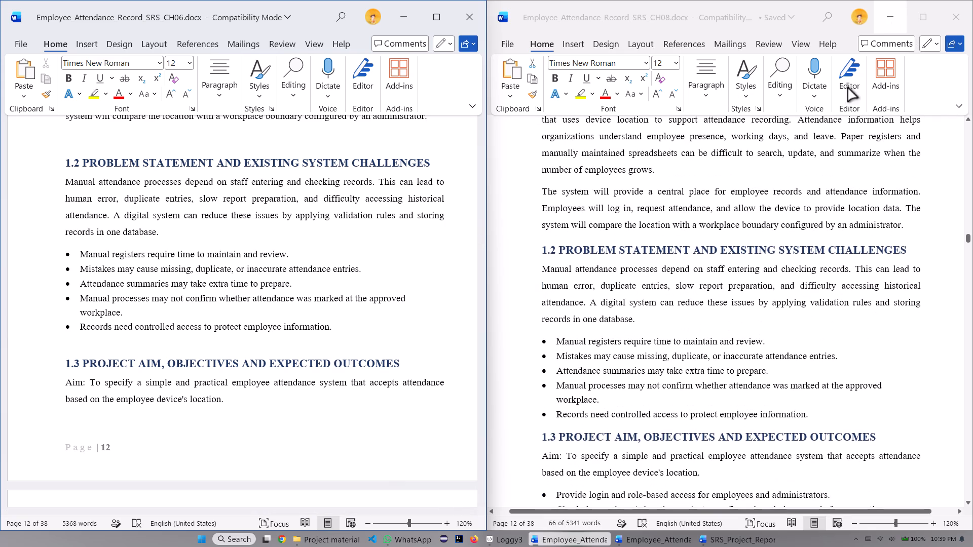
left_click(895, 16)
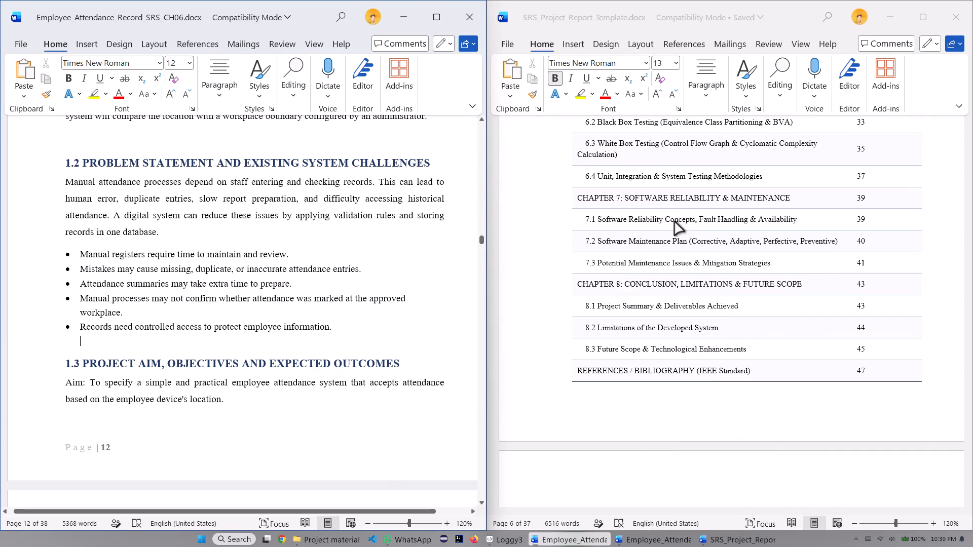
scroll(675, 222, "down", 20)
scroll(675, 222, "down", 17)
scroll(683, 215, "down", 17)
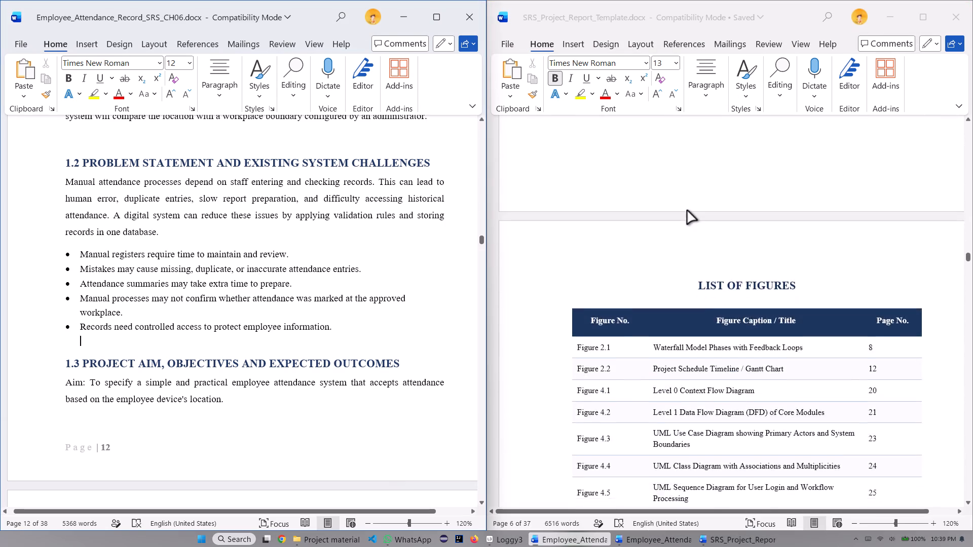
scroll(687, 211, "down", 4)
scroll(716, 207, "up", 8)
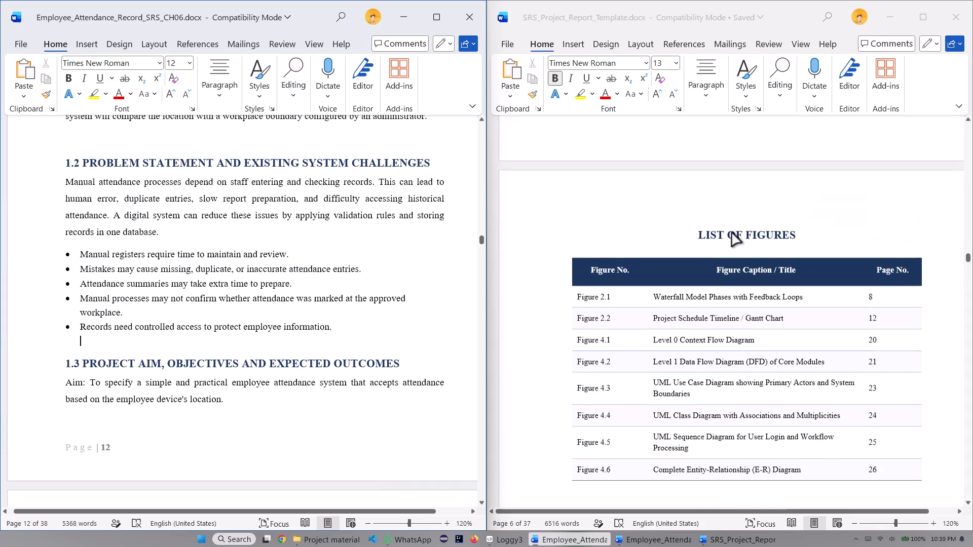
scroll(731, 238, "down", 4)
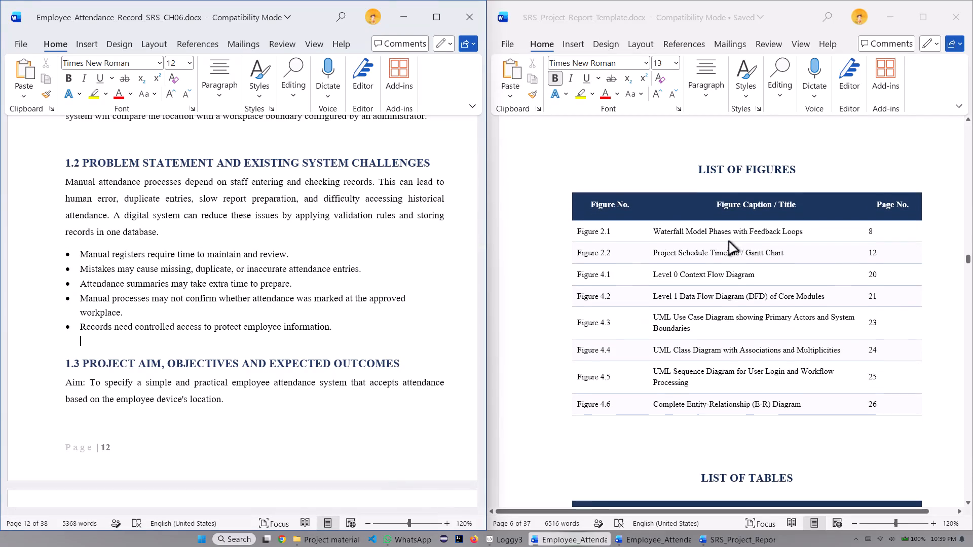
scroll(744, 232, "down", 4)
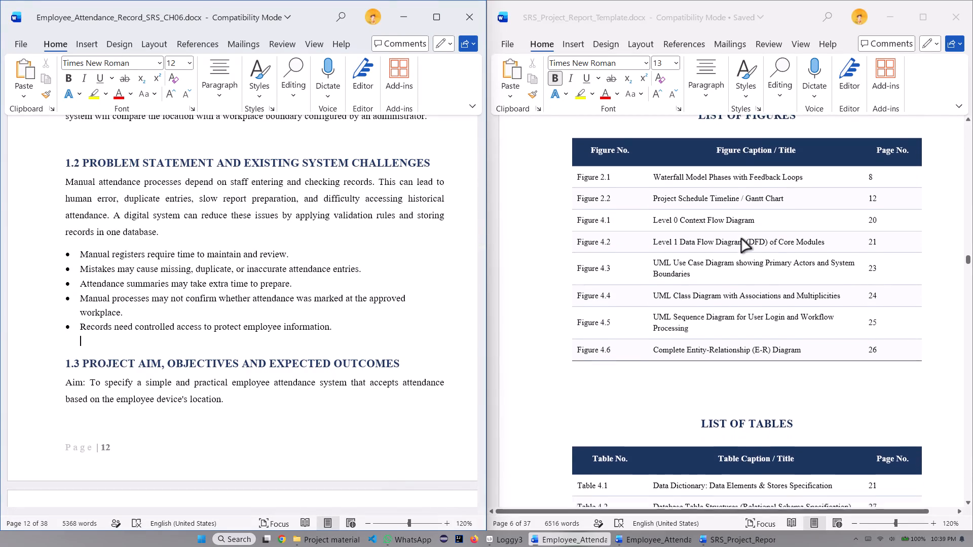
scroll(741, 239, "down", 18)
scroll(766, 228, "down", 8)
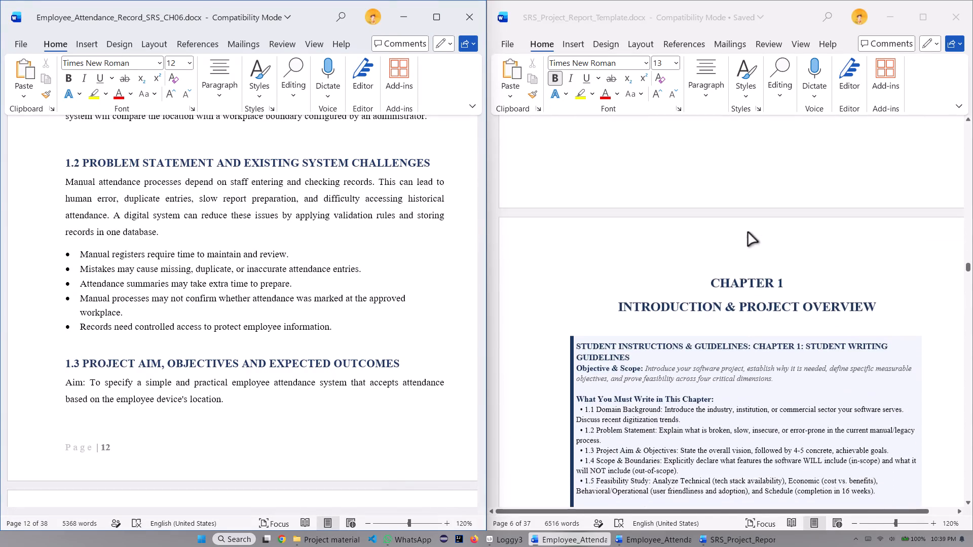
scroll(747, 234, "down", 5)
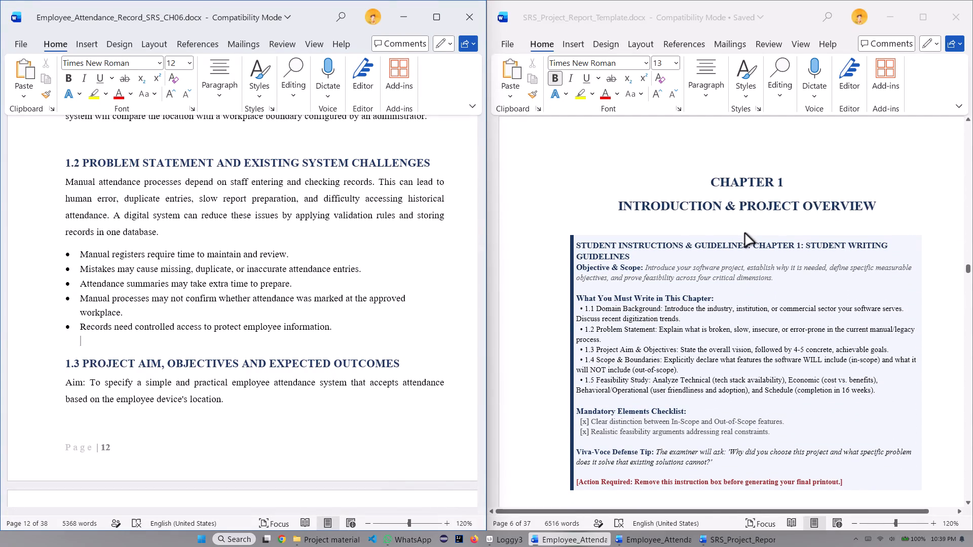
scroll(745, 232, "down", 15)
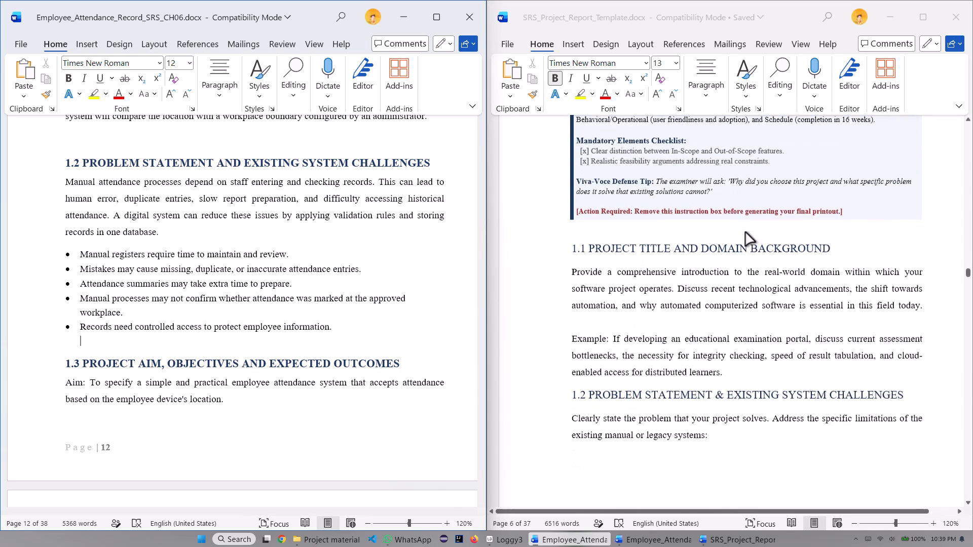
scroll(745, 232, "up", 10)
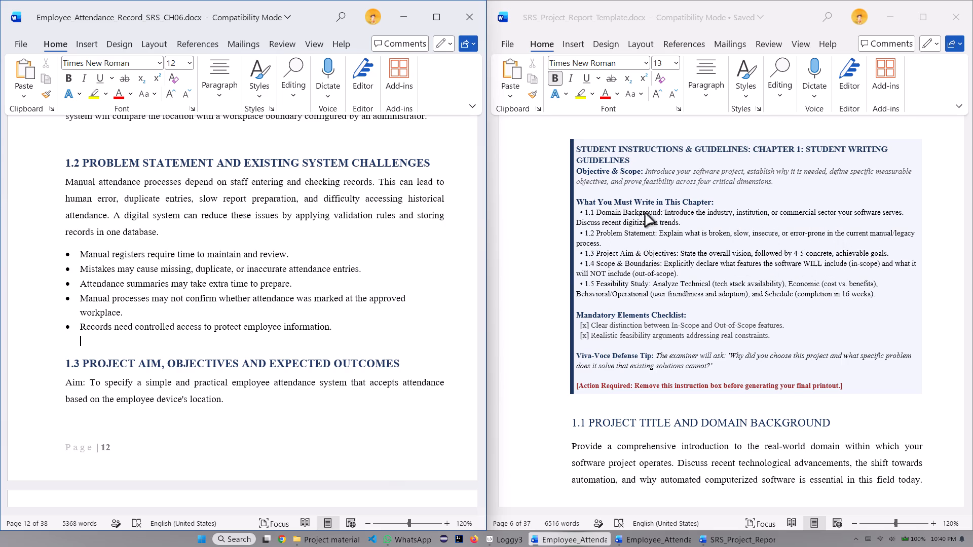
scroll(686, 223, "down", 16)
scroll(603, 256, "down", 10)
scroll(692, 256, "down", 15)
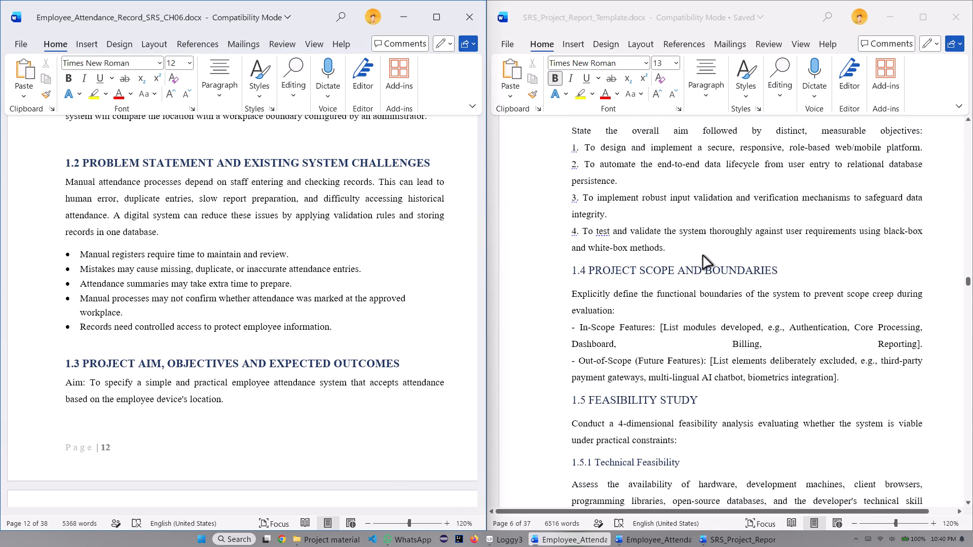
scroll(703, 256, "down", 8)
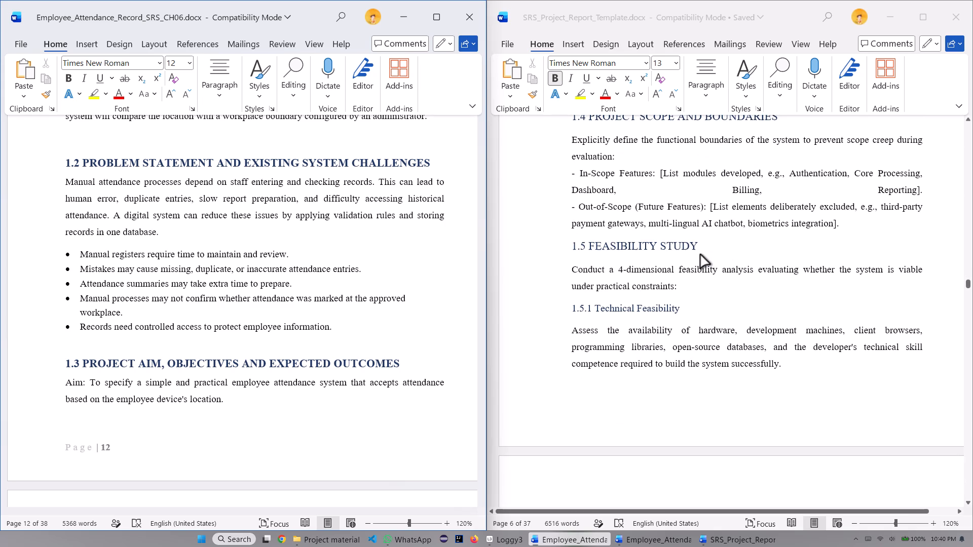
Insert a blank line in the CH06 report between section 1.3's expected outcome paragraph and the 1.4 heading.
scroll(291, 257, "down", 6)
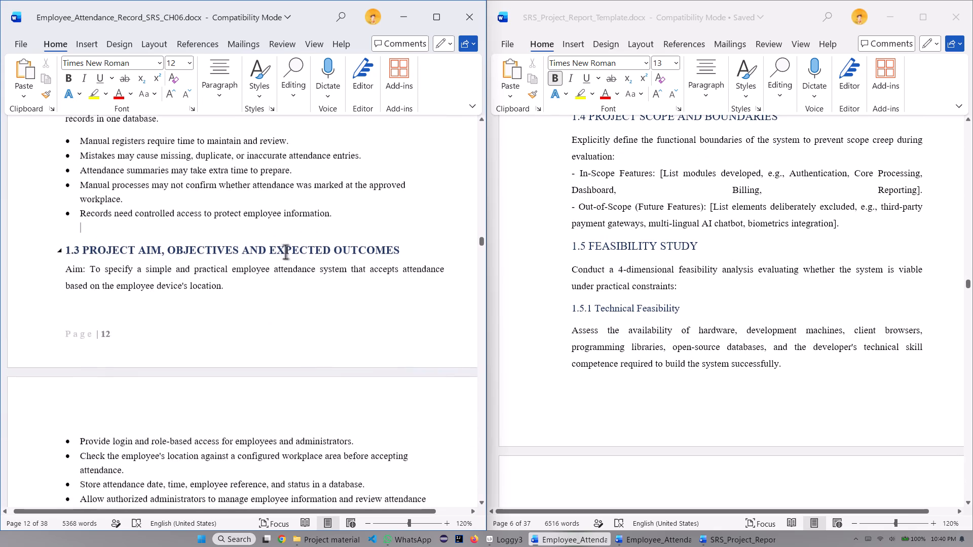
scroll(287, 248, "down", 13)
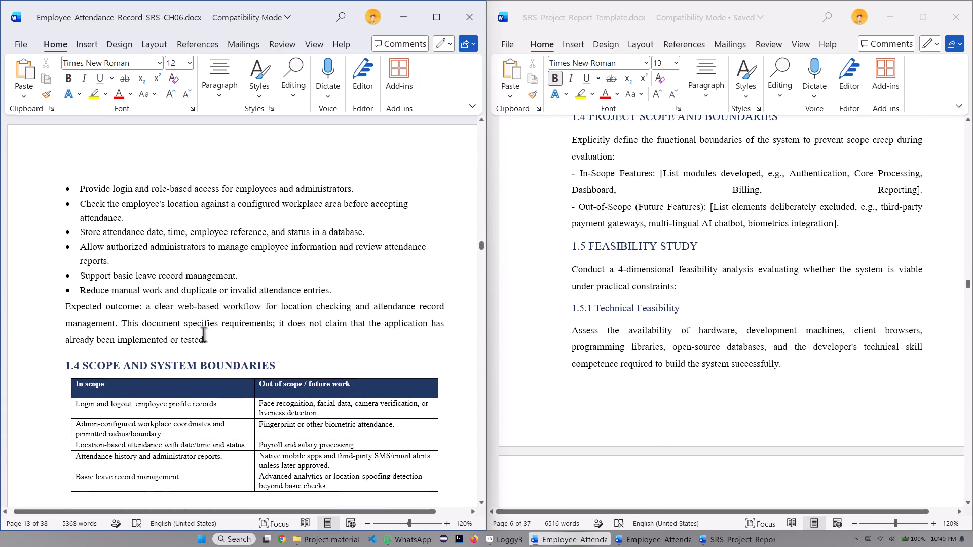
left_click(205, 340)
key("Return")
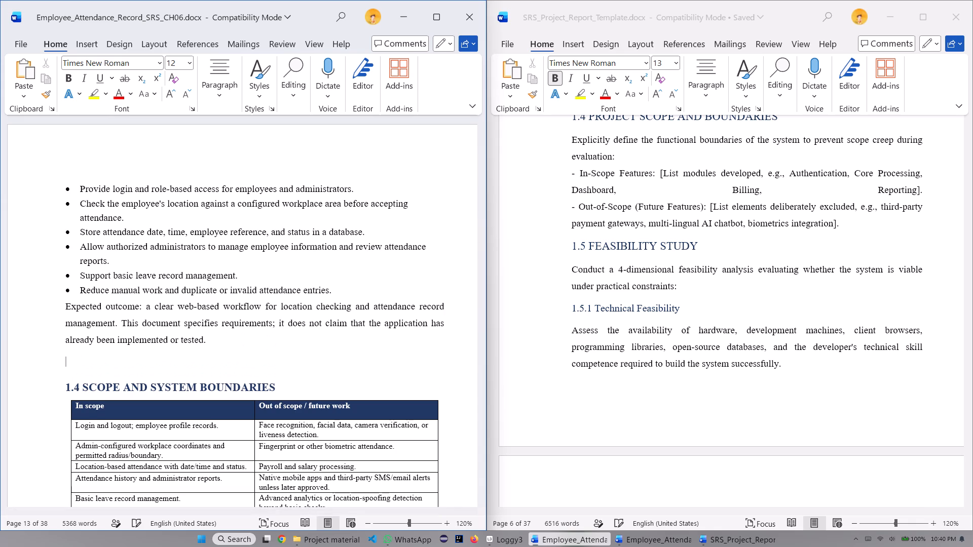
Set the text of the whole in-scope and out-of-scope table in section 1.4 to font size 11.
scroll(327, 318, "down", 4)
scroll(302, 280, "down", 4)
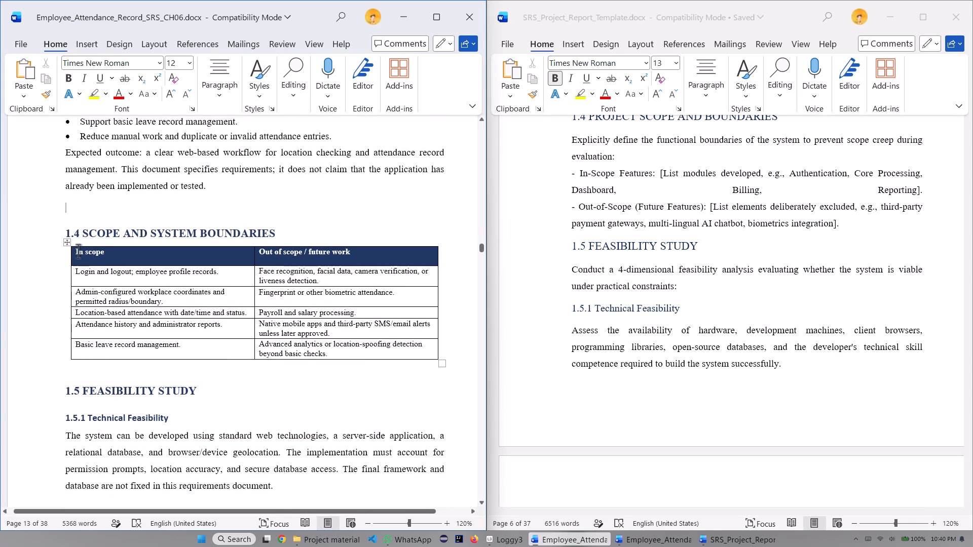
left_click_drag(74, 252, 179, 307)
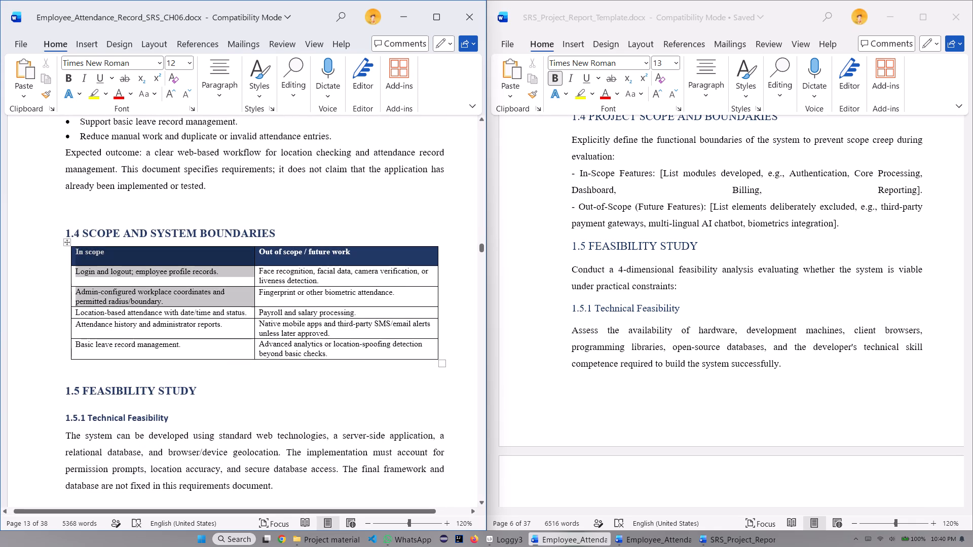
left_click_drag(179, 307, 338, 351)
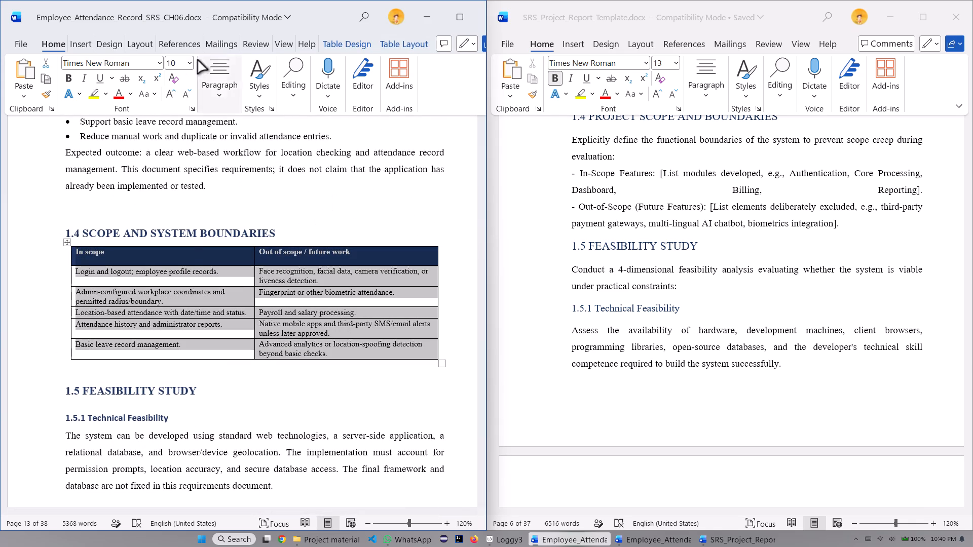
left_click(189, 61)
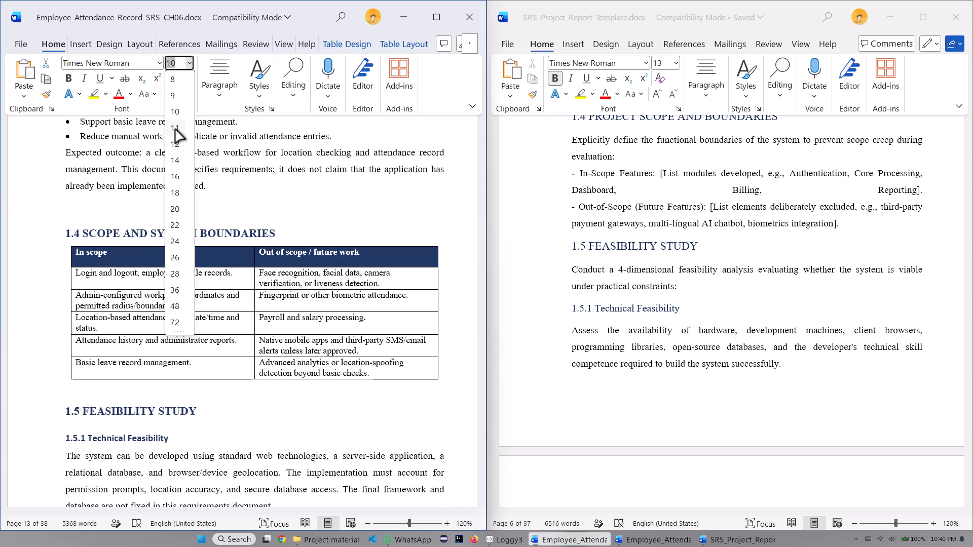
left_click(175, 130)
left_click(359, 217)
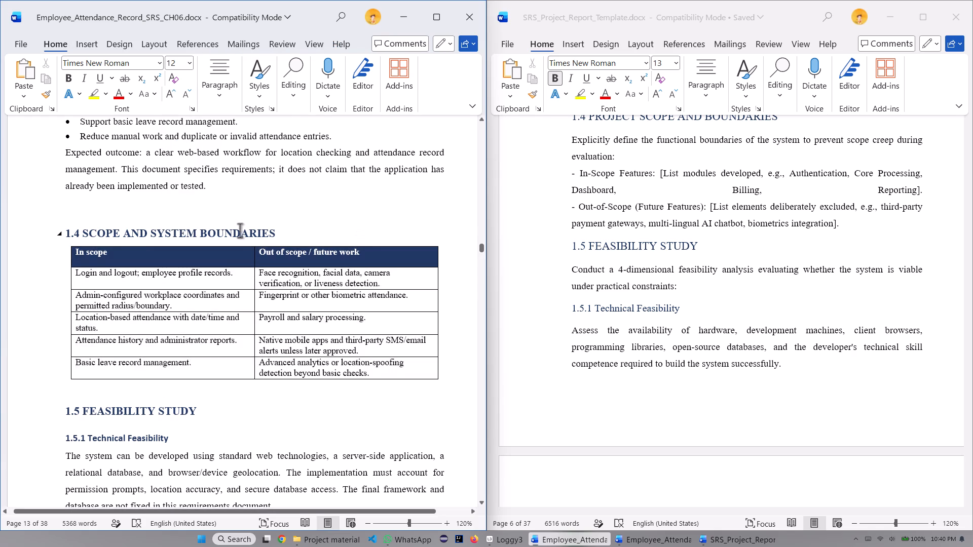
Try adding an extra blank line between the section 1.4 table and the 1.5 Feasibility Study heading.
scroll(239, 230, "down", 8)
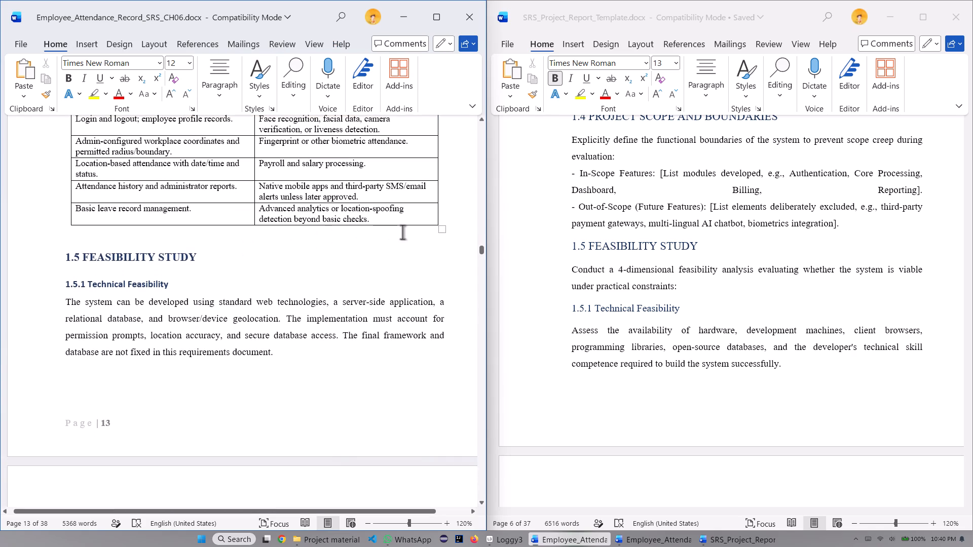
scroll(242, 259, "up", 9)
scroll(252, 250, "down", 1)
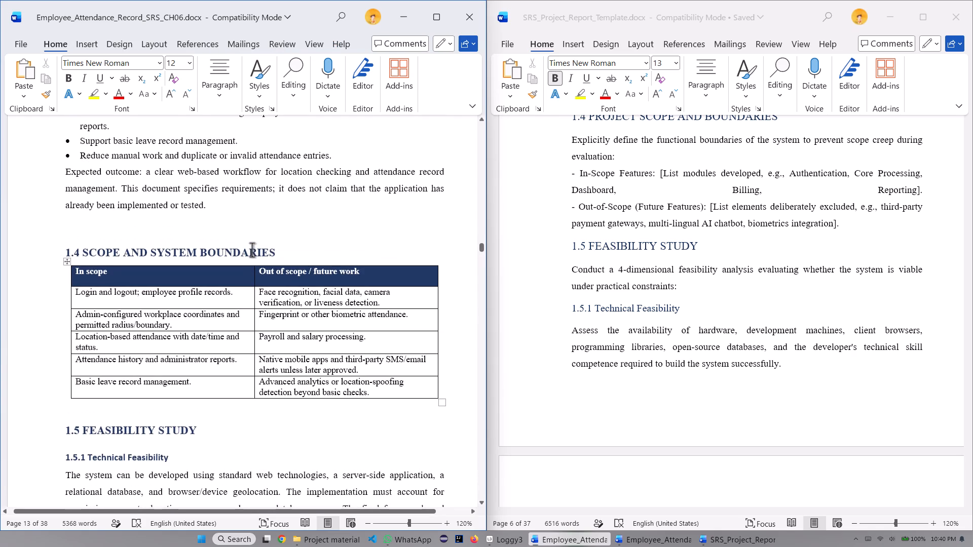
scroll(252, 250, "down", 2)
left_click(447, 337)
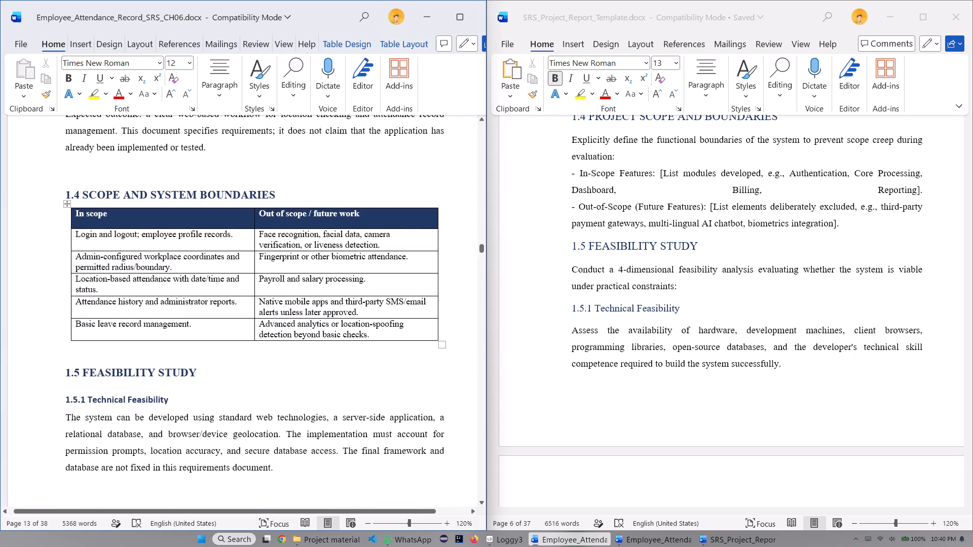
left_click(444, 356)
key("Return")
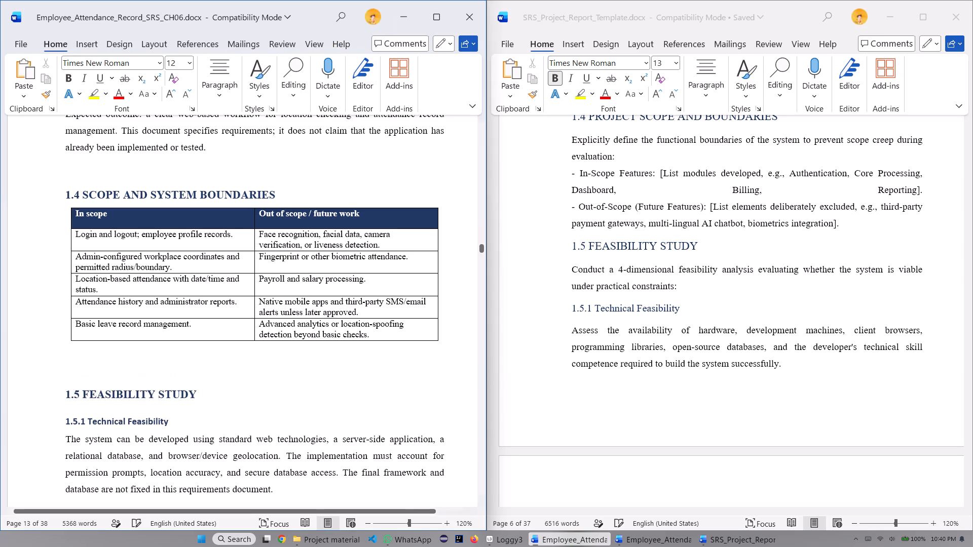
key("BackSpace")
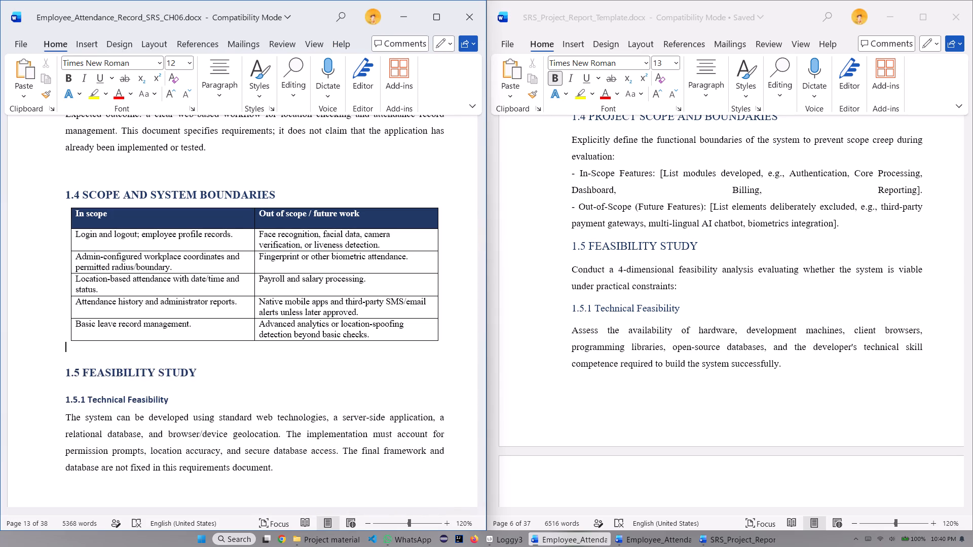
Review the spacing and layout of CH06's Chapter 1 across sections 1.2 to 1.5.
scroll(334, 337, "down", 5)
scroll(273, 337, "up", 5)
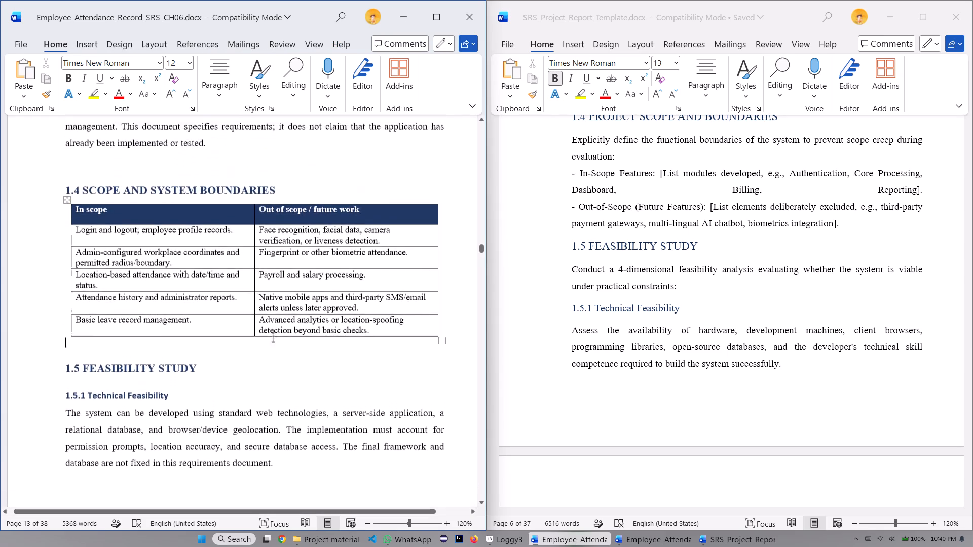
scroll(273, 337, "down", 17)
scroll(281, 334, "down", 4)
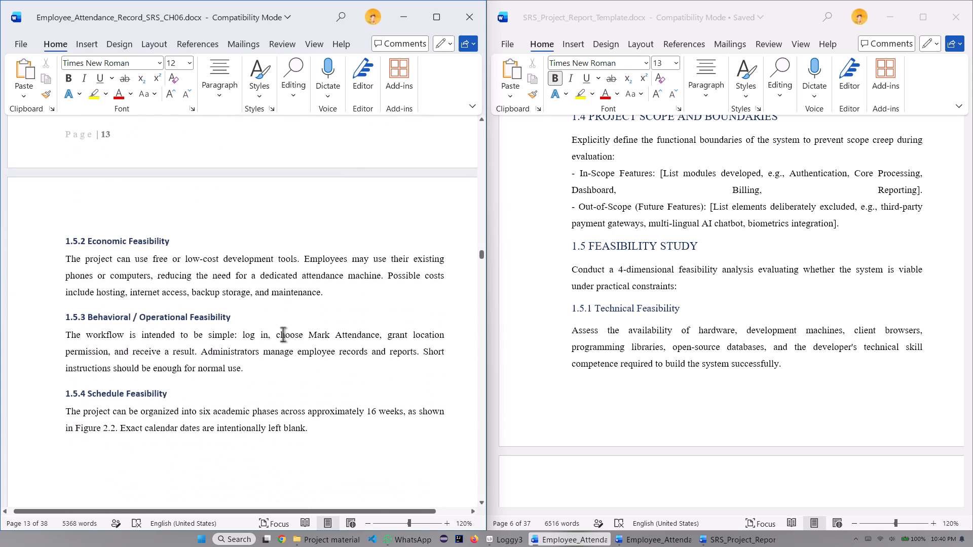
scroll(276, 333, "down", 1)
scroll(276, 333, "up", 15)
scroll(276, 333, "up", 14)
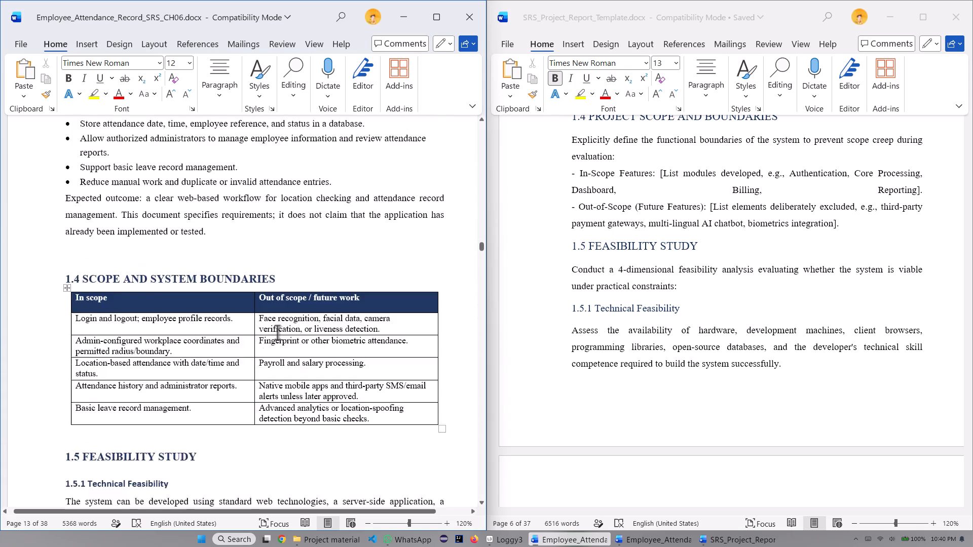
scroll(277, 332, "up", 20)
scroll(277, 332, "up", 6)
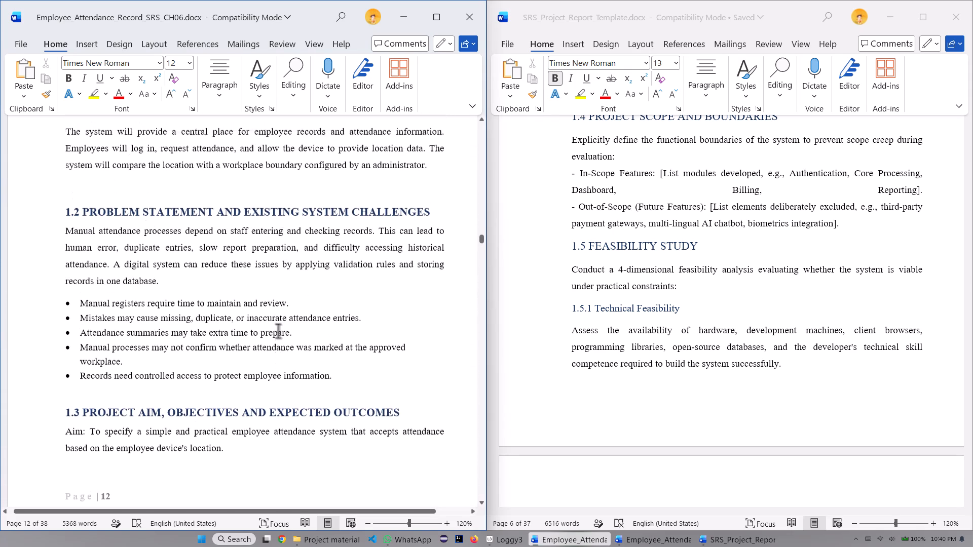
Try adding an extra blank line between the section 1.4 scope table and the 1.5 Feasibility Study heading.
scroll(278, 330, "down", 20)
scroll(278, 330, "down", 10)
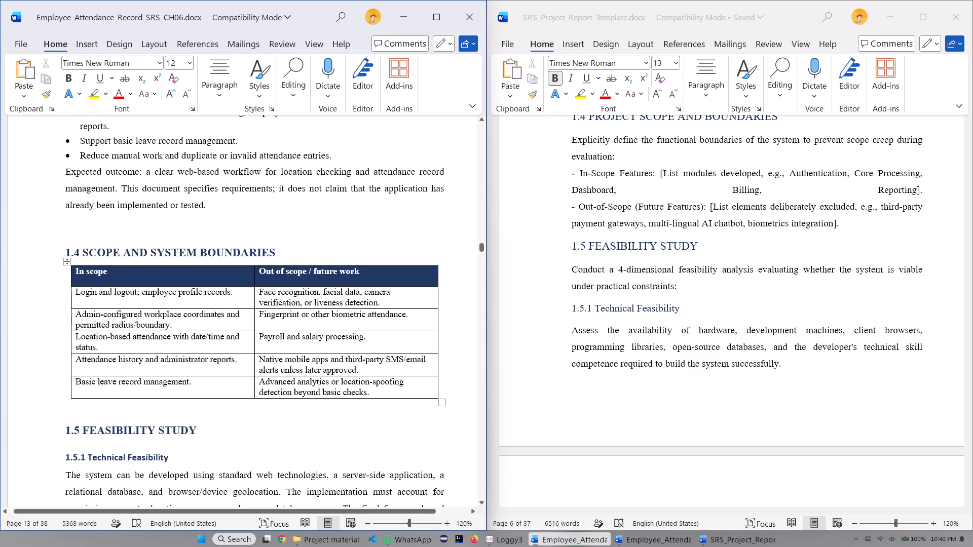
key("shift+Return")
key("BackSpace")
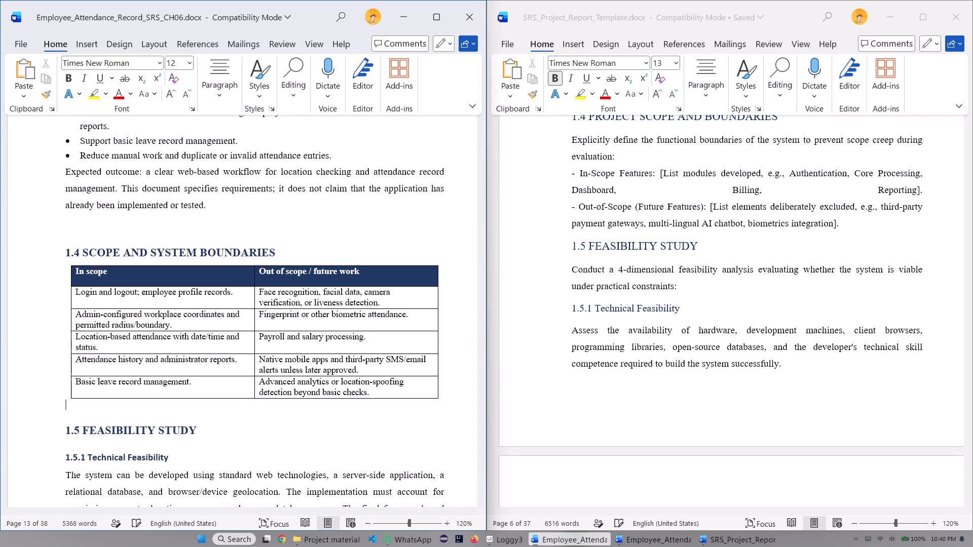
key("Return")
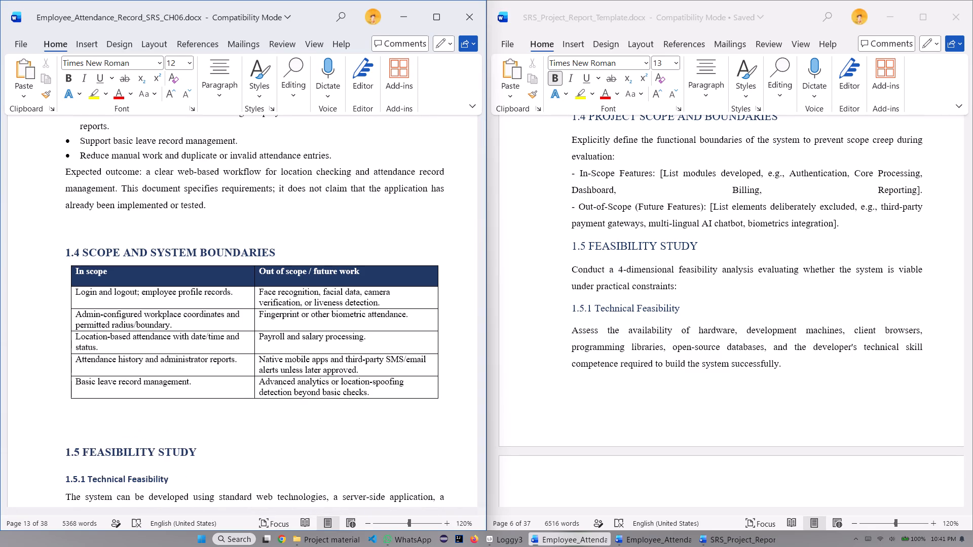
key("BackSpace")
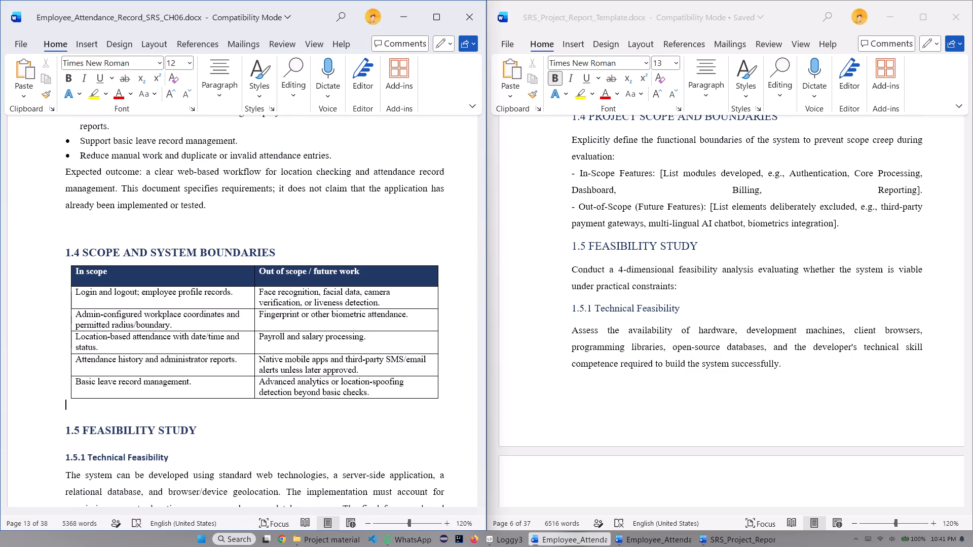
Insert a blank line between section 2.2's last paragraph and the 2.3 Project Work Breakdown Structure and Timeline heading.
scroll(241, 311, "down", 8)
scroll(280, 278, "down", 17)
scroll(216, 266, "down", 4)
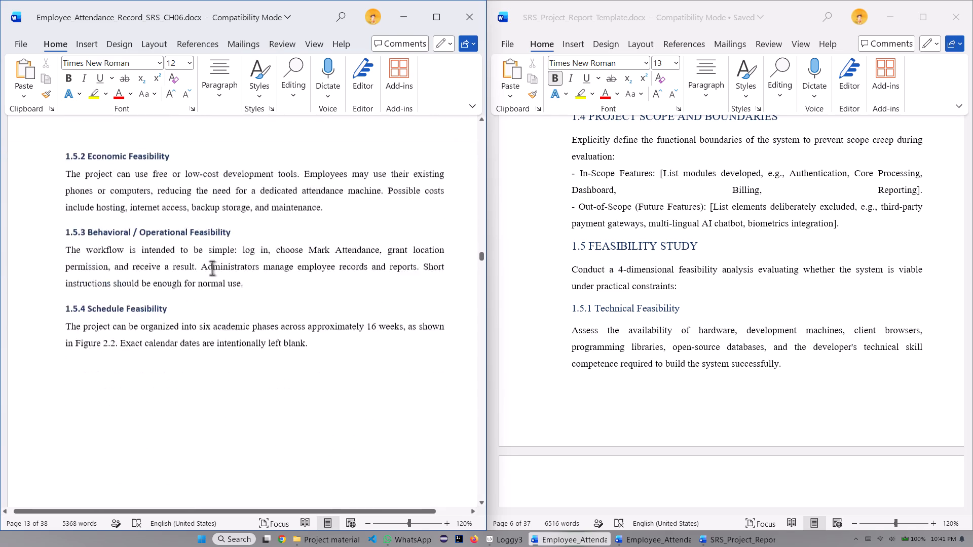
scroll(212, 268, "down", 13)
scroll(212, 266, "down", 15)
scroll(307, 262, "down", 4)
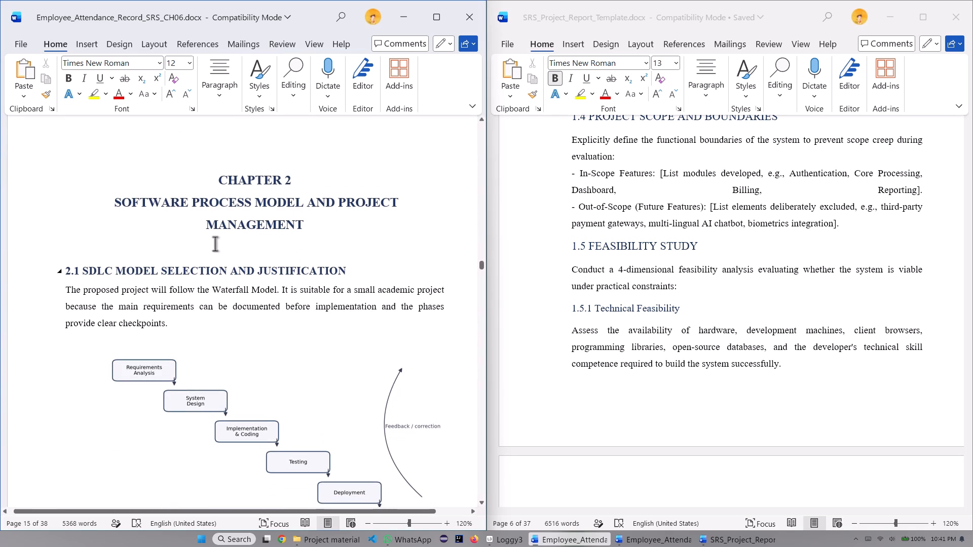
scroll(111, 233, "down", 5)
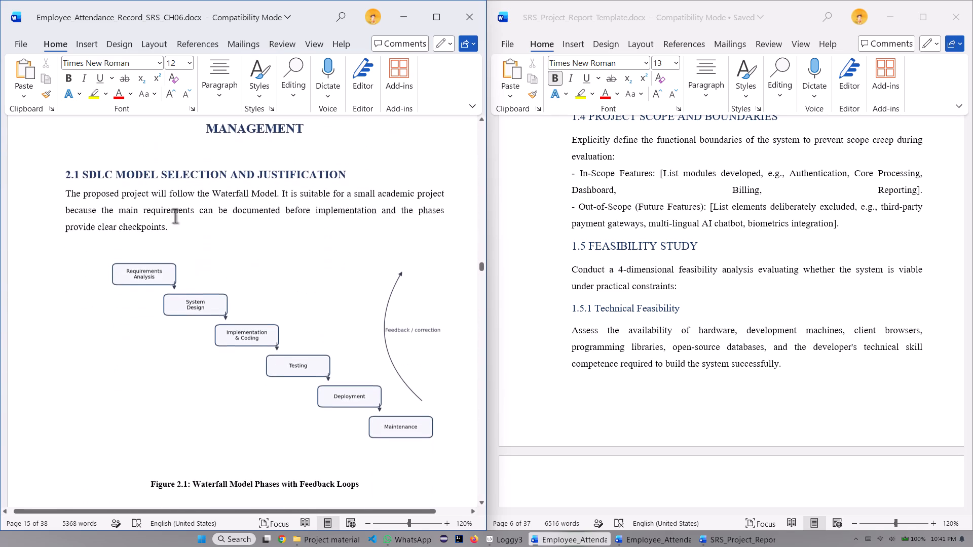
scroll(181, 216, "down", 7)
scroll(236, 212, "down", 13)
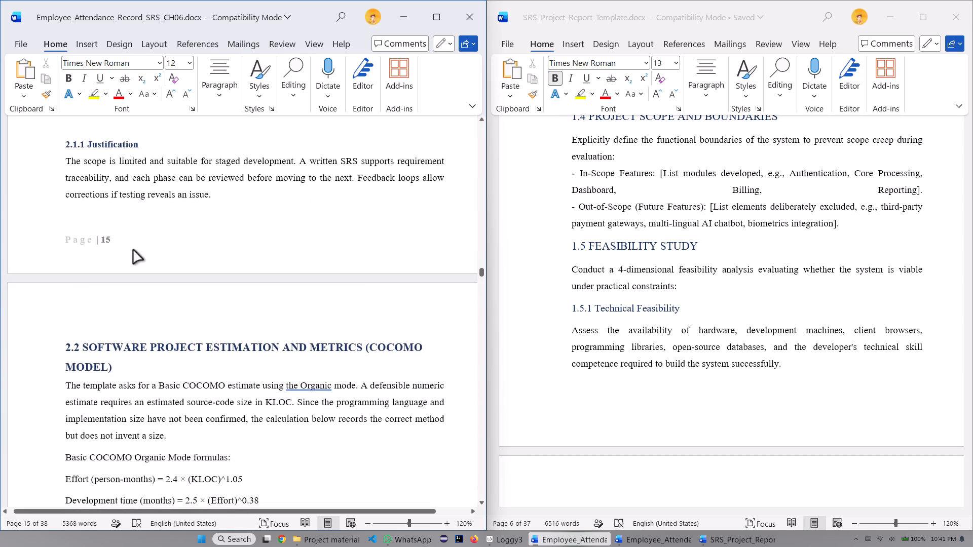
scroll(201, 300, "down", 5)
scroll(226, 261, "down", 10)
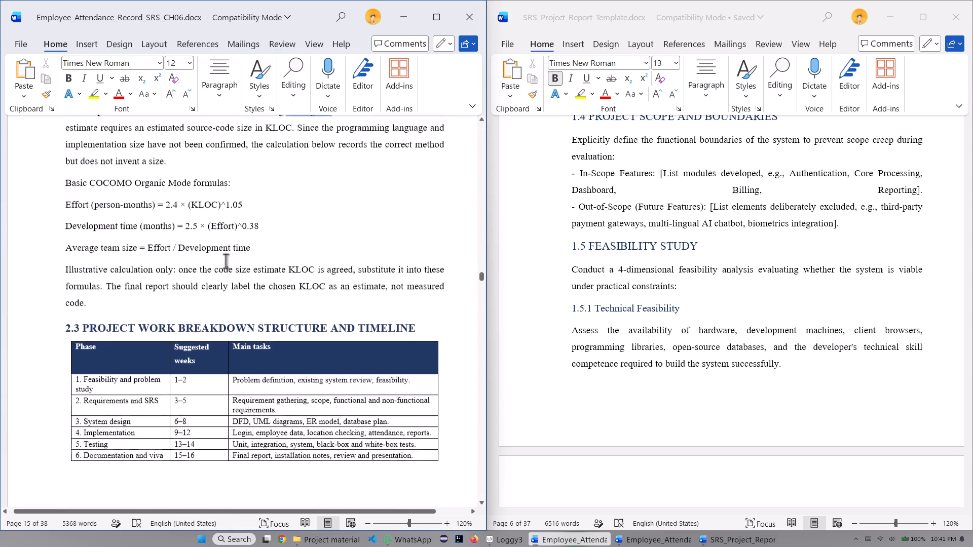
left_click(111, 283)
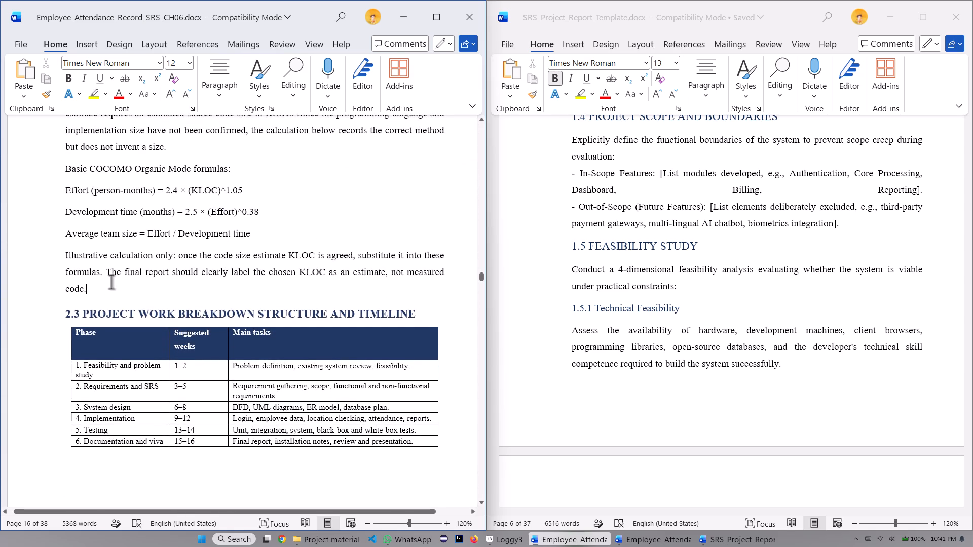
key("Return")
Crop-adjust the Figure 2.1 waterfall diagram in section 2.1, narrowing the picture inside its frame from the right edge.
scroll(145, 239, "up", 20)
scroll(145, 239, "up", 5)
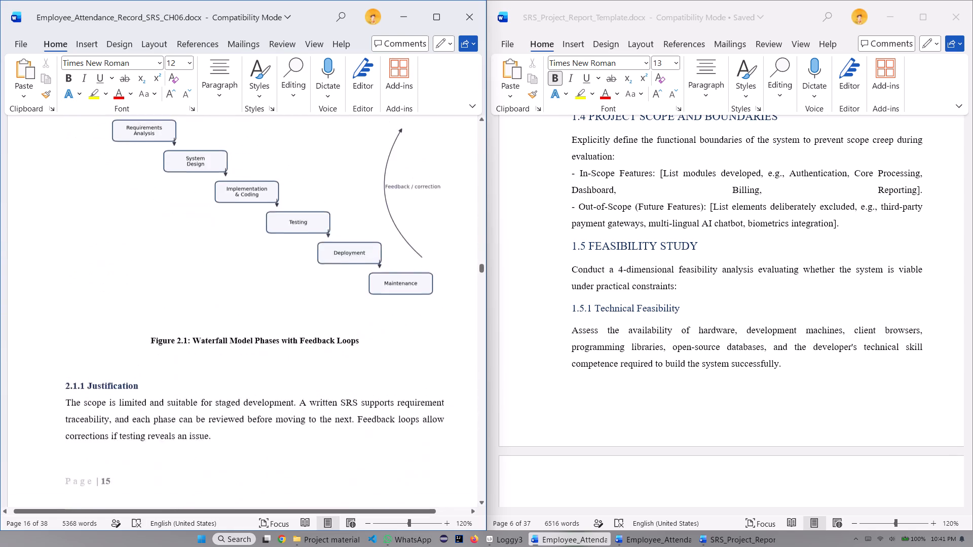
scroll(150, 221, "up", 19)
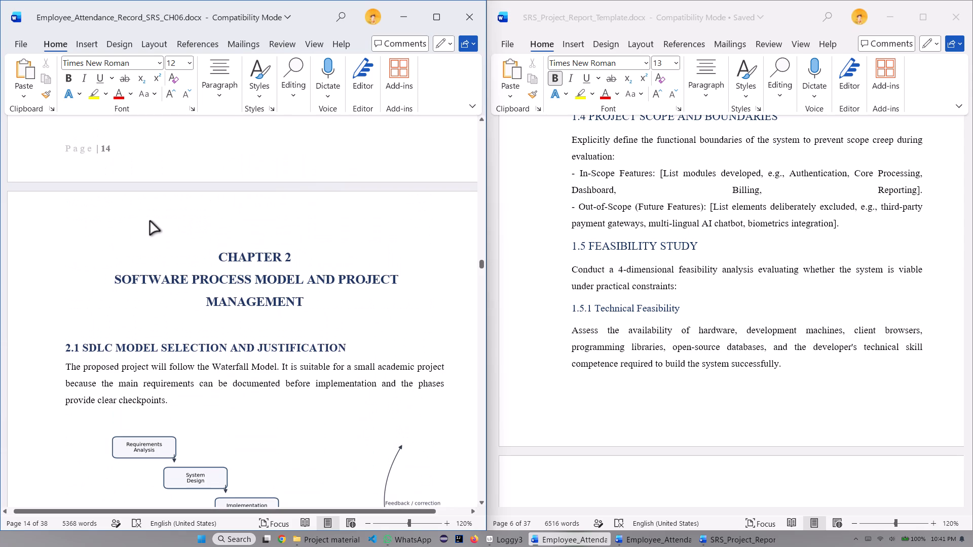
scroll(231, 219, "down", 9)
scroll(274, 215, "down", 4)
left_click(339, 285)
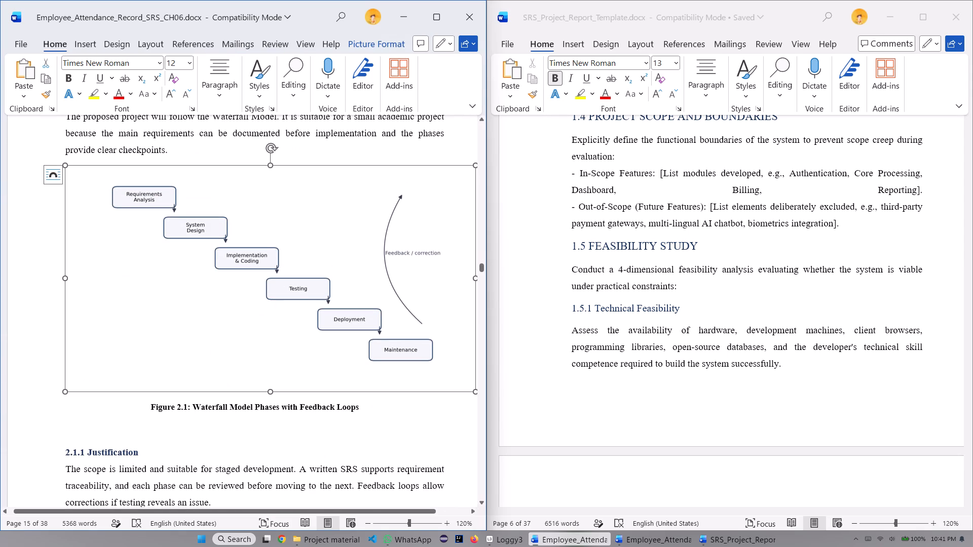
right_click(110, 255)
left_click(152, 148)
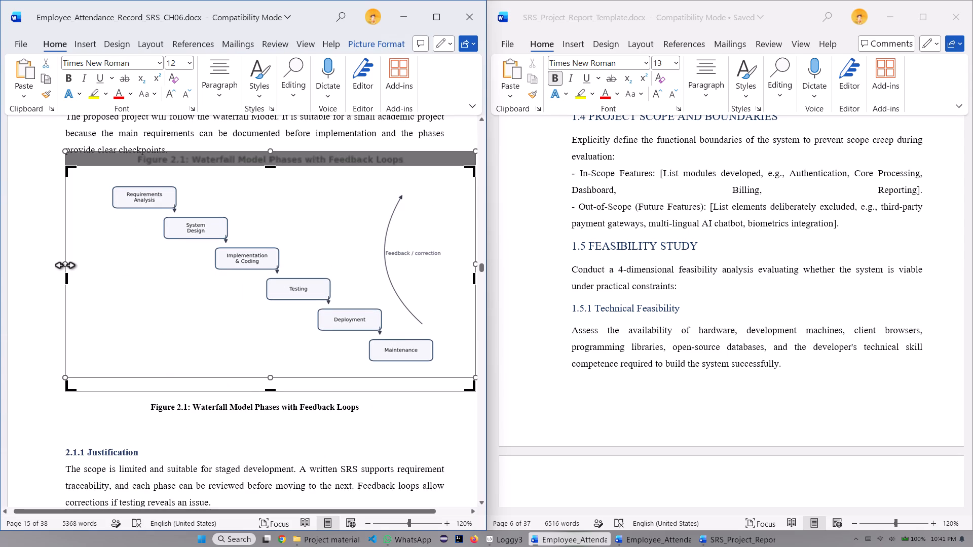
left_click_drag(65, 265, 84, 267)
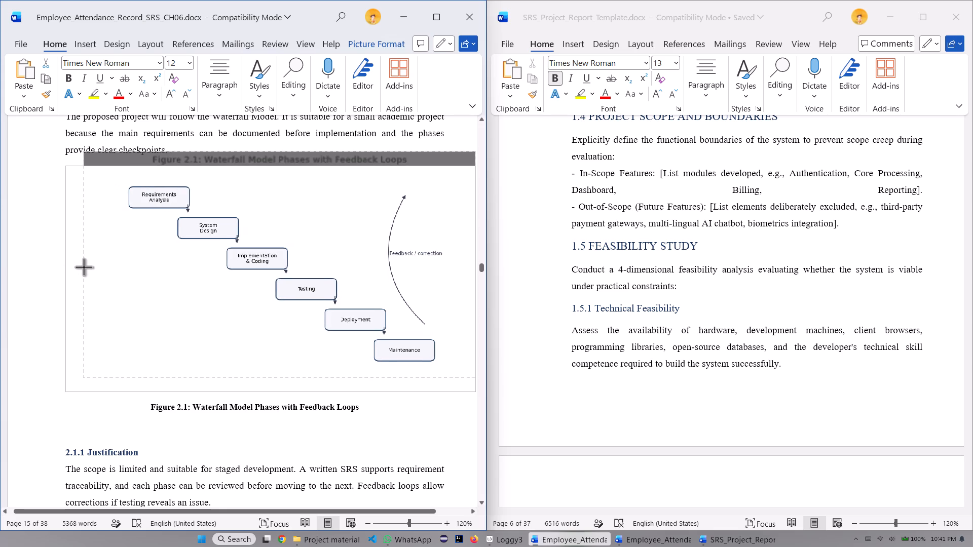
left_click_drag(84, 267, 85, 267)
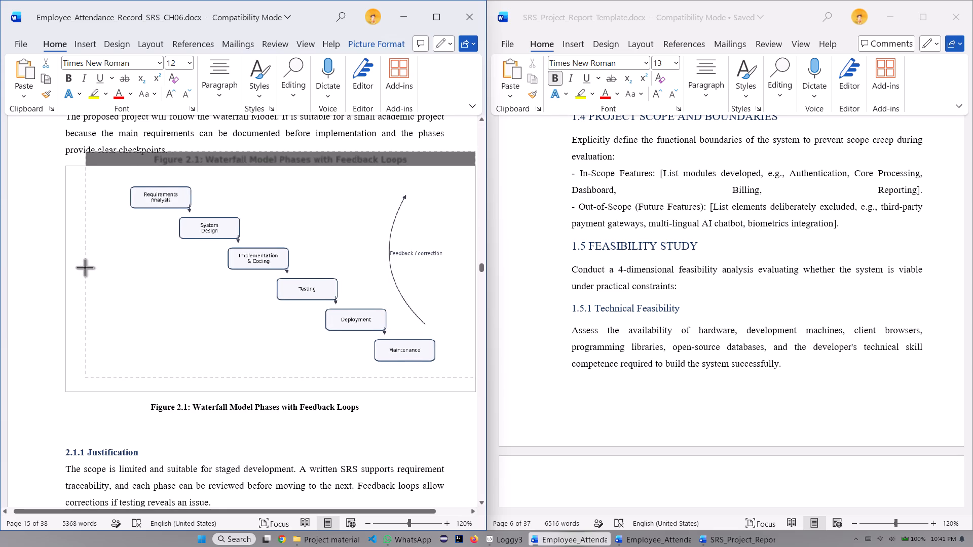
left_click_drag(85, 267, 66, 272)
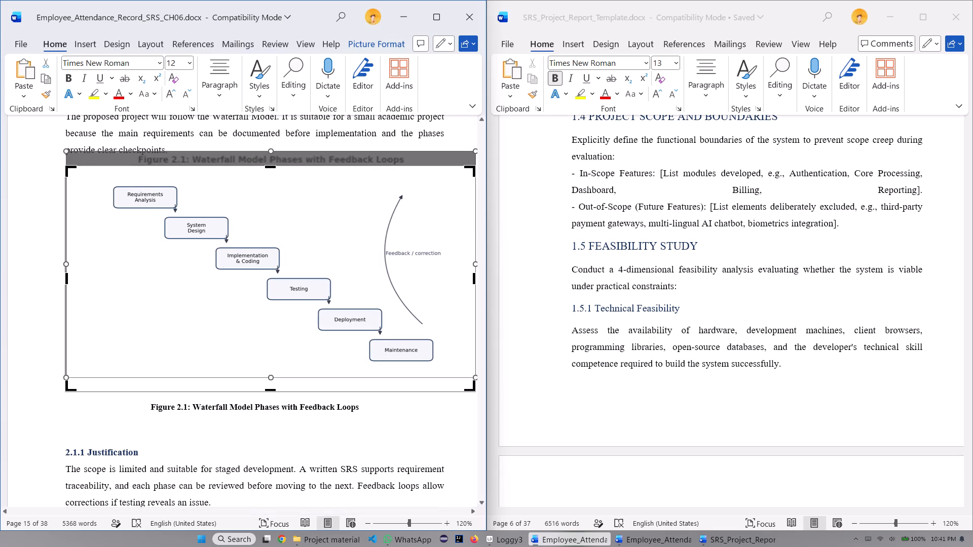
left_click(66, 265)
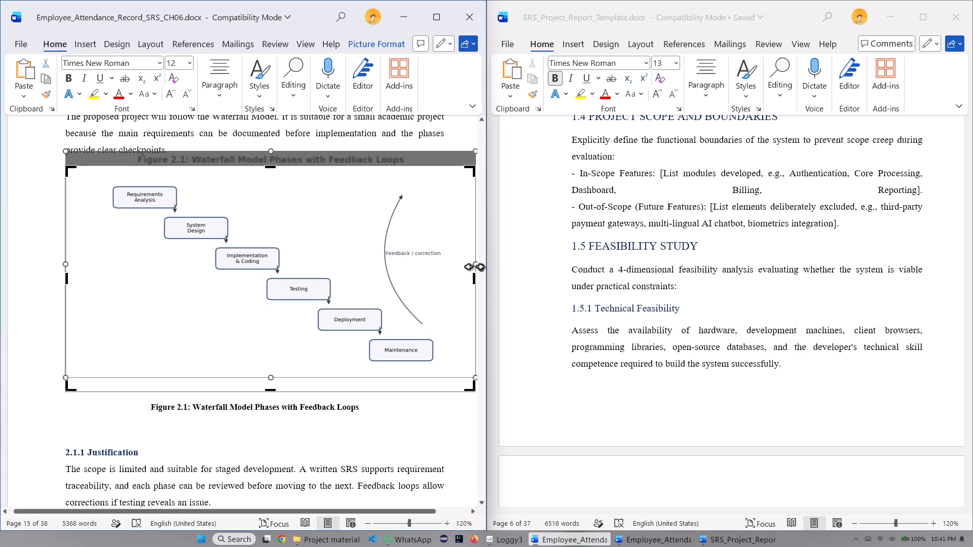
left_click_drag(475, 264, 445, 266)
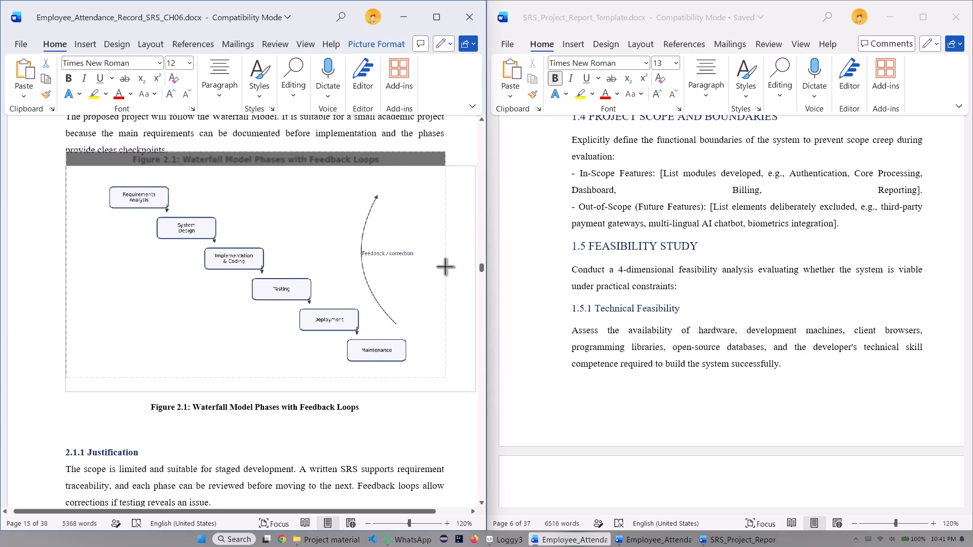
left_click_drag(445, 266, 441, 266)
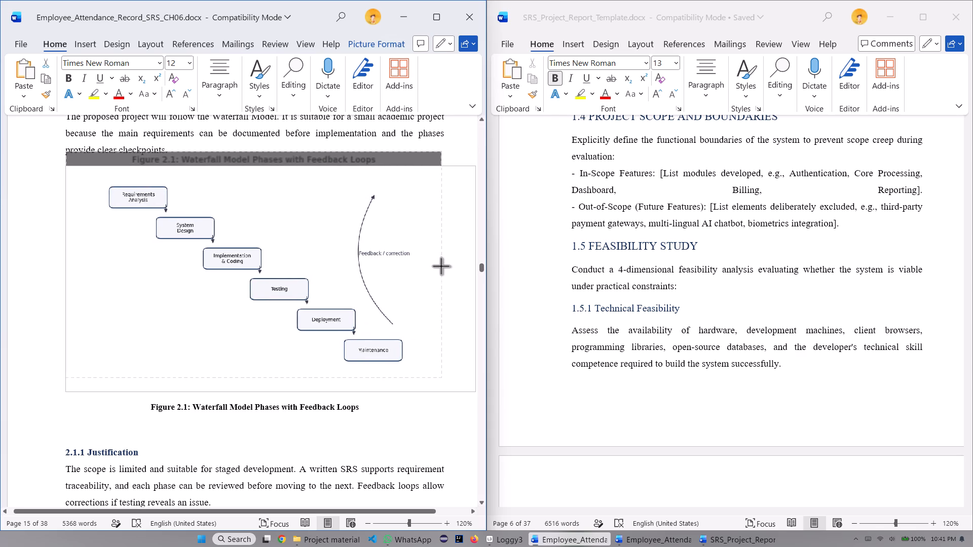
left_click_drag(441, 266, 432, 266)
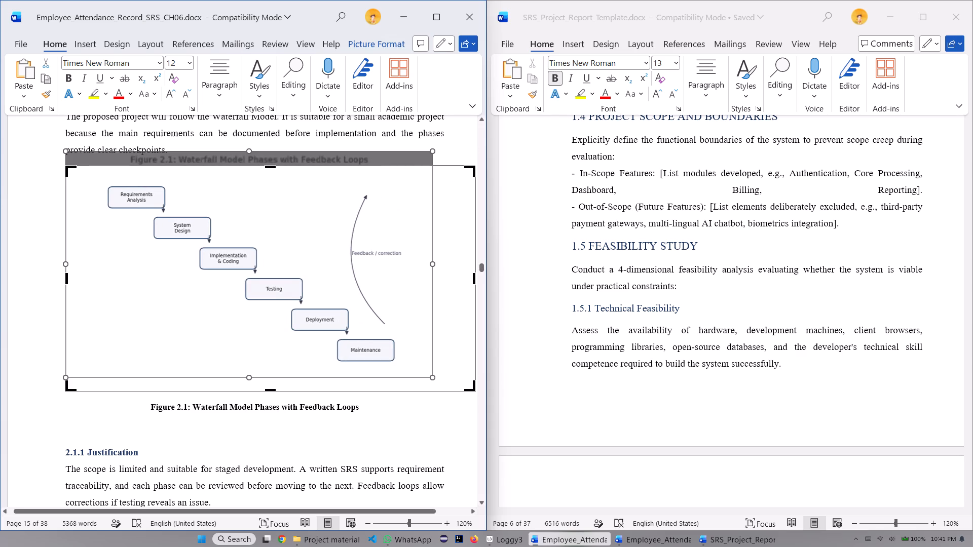
left_click(395, 428)
Enlarge the Figure 2.1 waterfall diagram slightly from its corner.
left_click(351, 294)
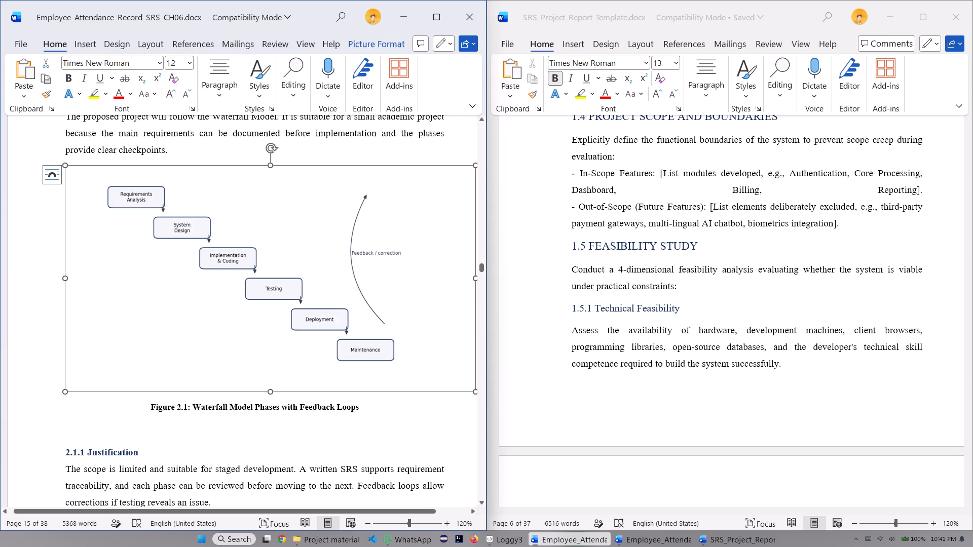
left_click_drag(474, 392, 489, 406)
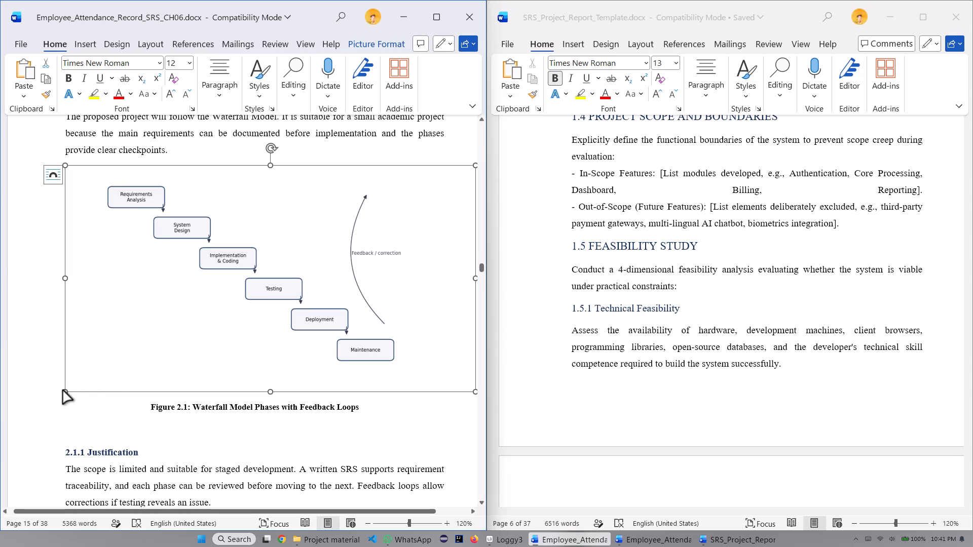
left_click(65, 390)
left_click_drag(63, 392, 41, 398)
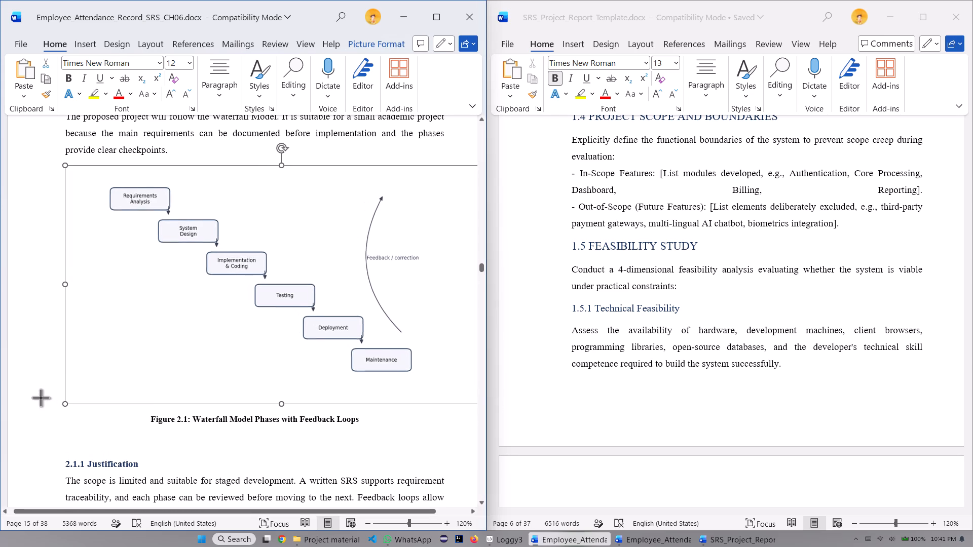
left_click_drag(41, 398, 39, 399)
left_click_drag(208, 328, 186, 331)
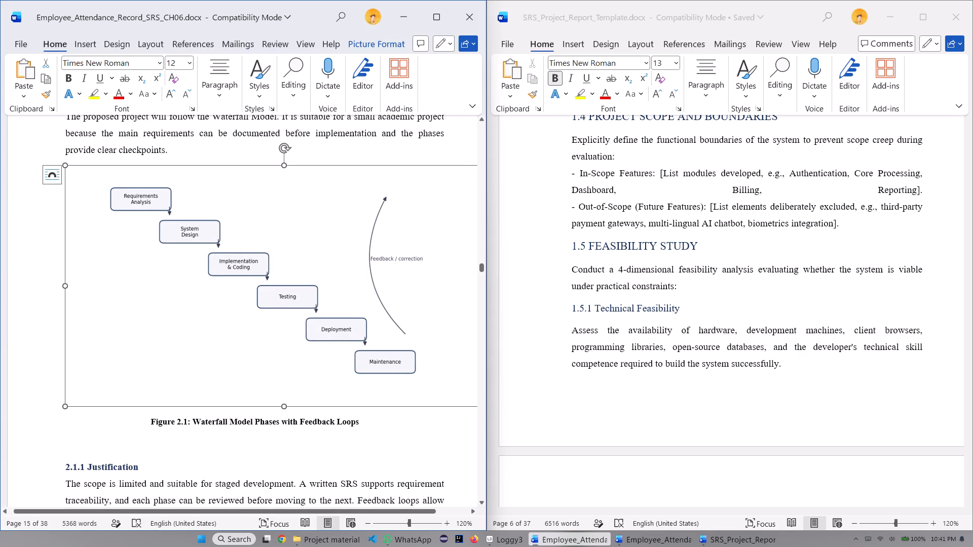
left_click(420, 431)
Review the layout and spacing of Chapter 2 from its title through the waterfall figure to section 2.2.
scroll(304, 310, "down", 5)
scroll(319, 289, "up", 16)
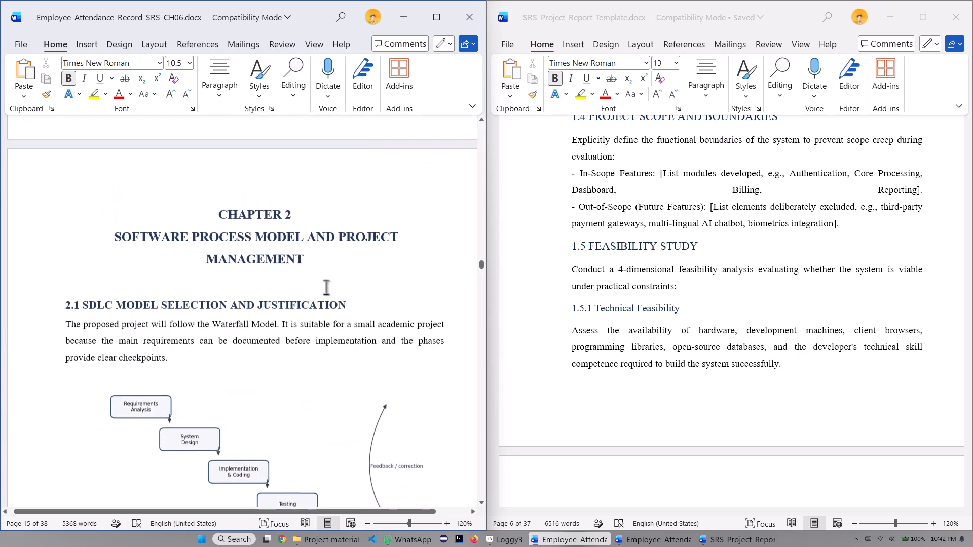
scroll(278, 308, "down", 3)
scroll(364, 280, "down", 5)
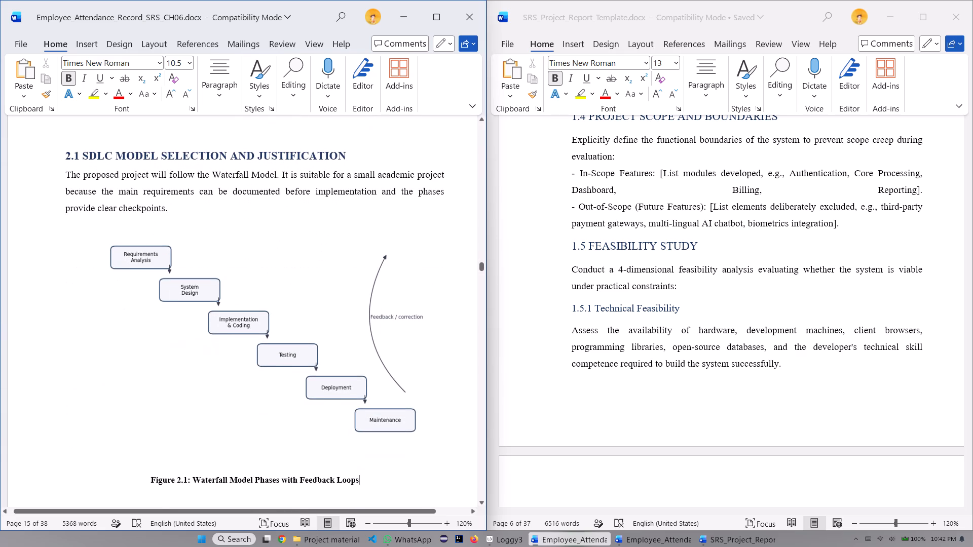
scroll(321, 276, "up", 4)
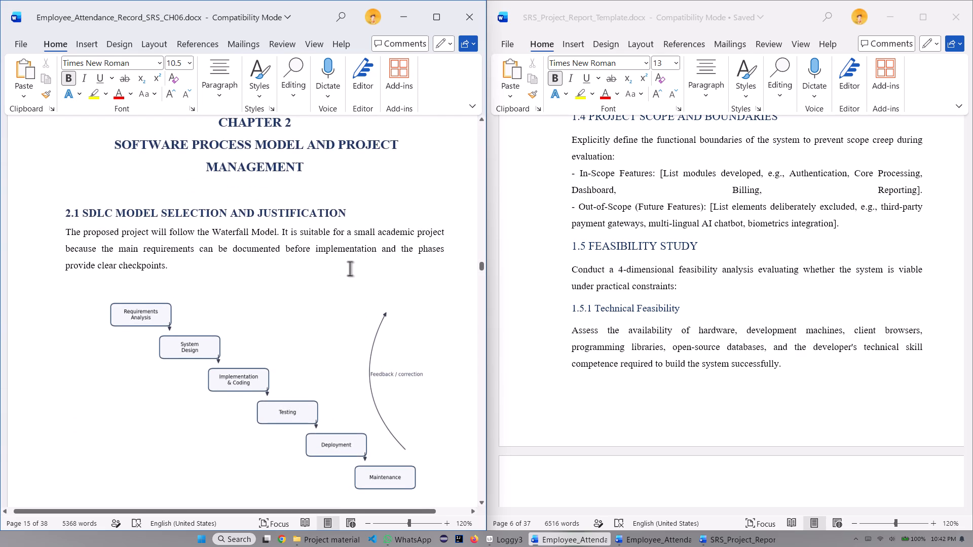
scroll(350, 268, "up", 1)
scroll(294, 249, "down", 6)
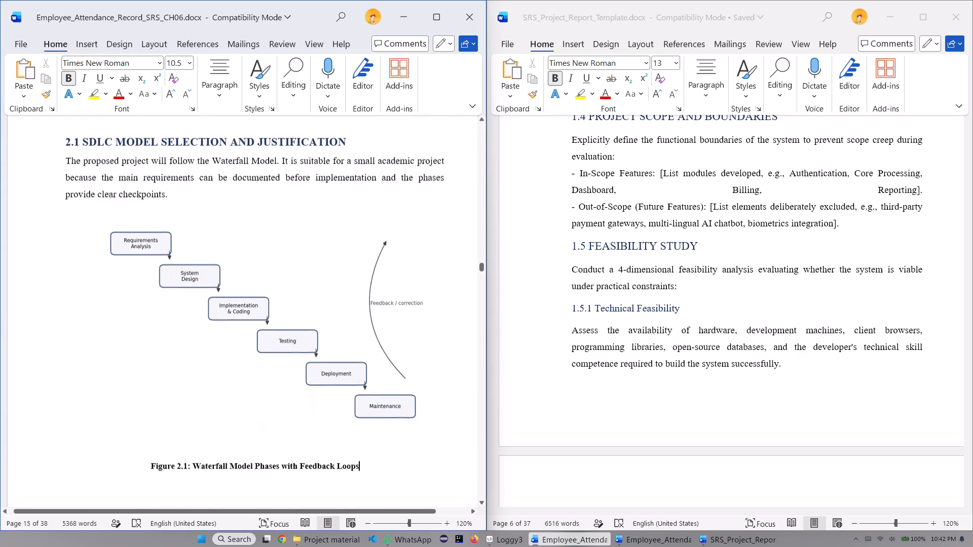
scroll(296, 246, "down", 16)
scroll(146, 223, "down", 8)
scroll(199, 217, "down", 6)
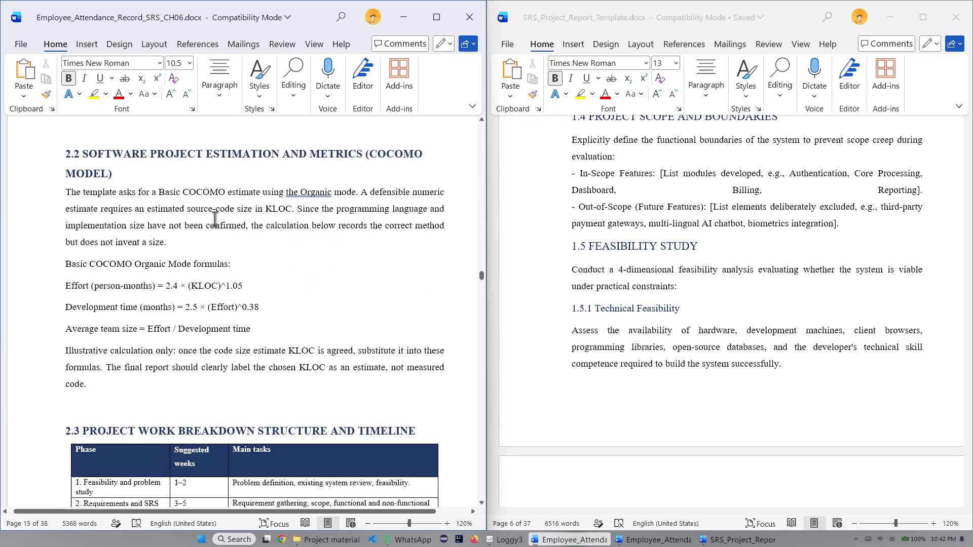
scroll(226, 220, "up", 3)
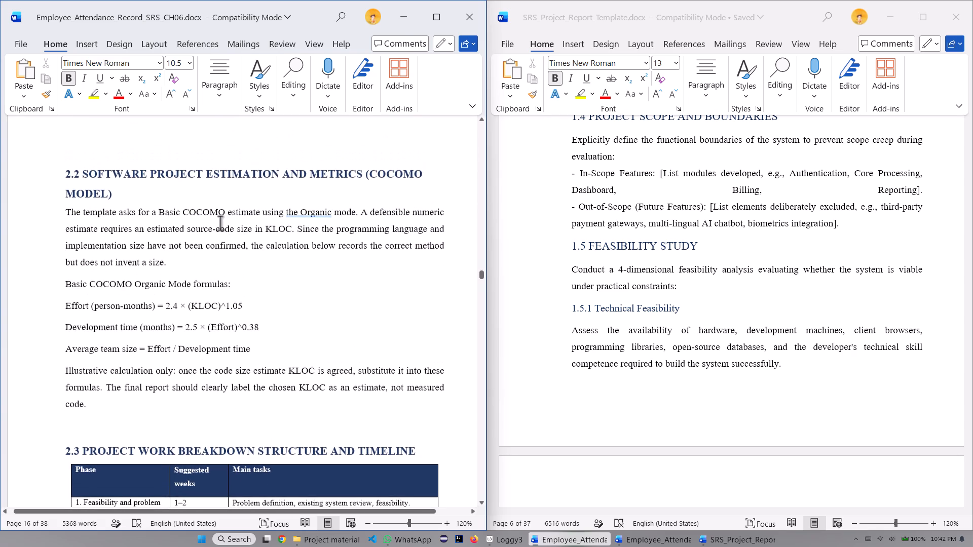
Widen the Suggested weeks column slightly in the section 2.3 timeline table.
scroll(175, 234, "down", 6)
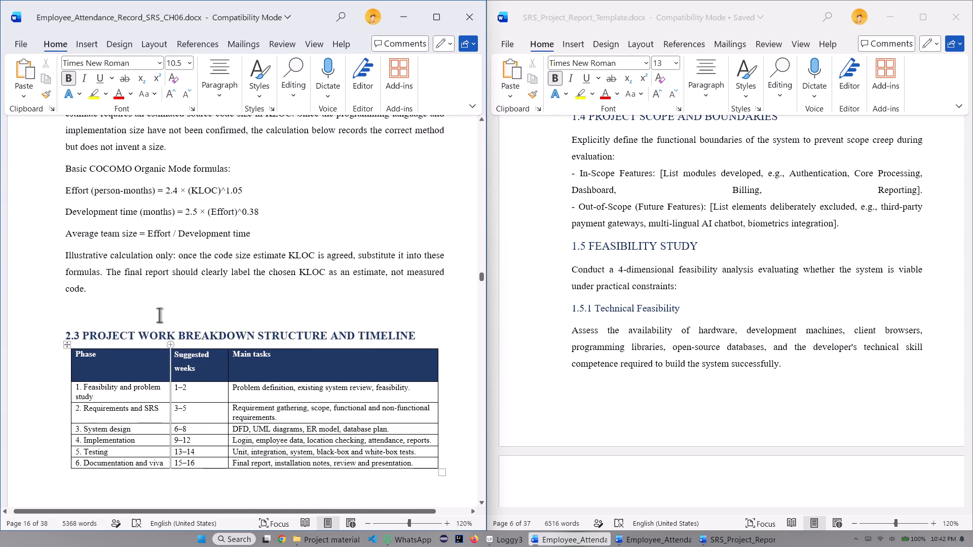
scroll(148, 289, "down", 2)
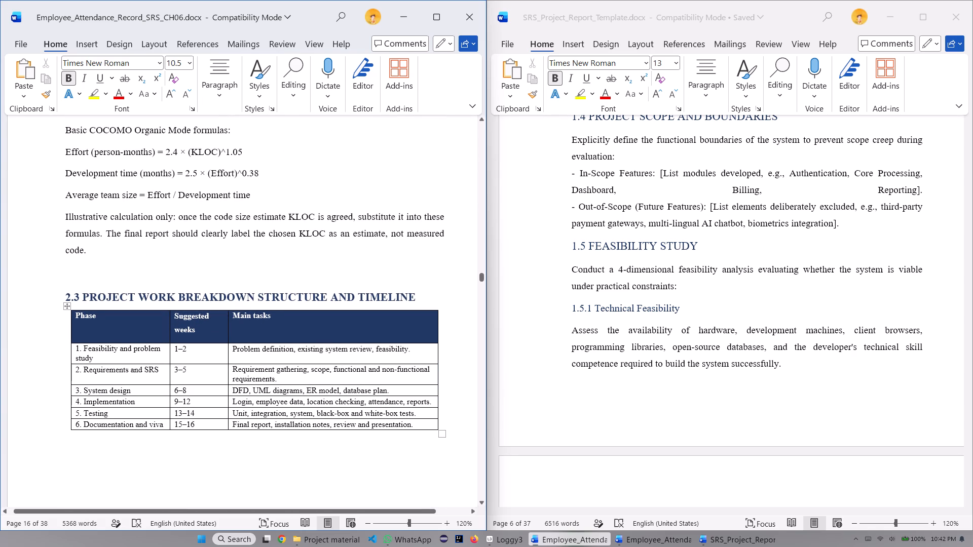
left_click_drag(228, 313, 235, 312)
Check the page layout around sections 2.1.1 and 2.2.
scroll(277, 247, "down", 8)
scroll(277, 247, "up", 3)
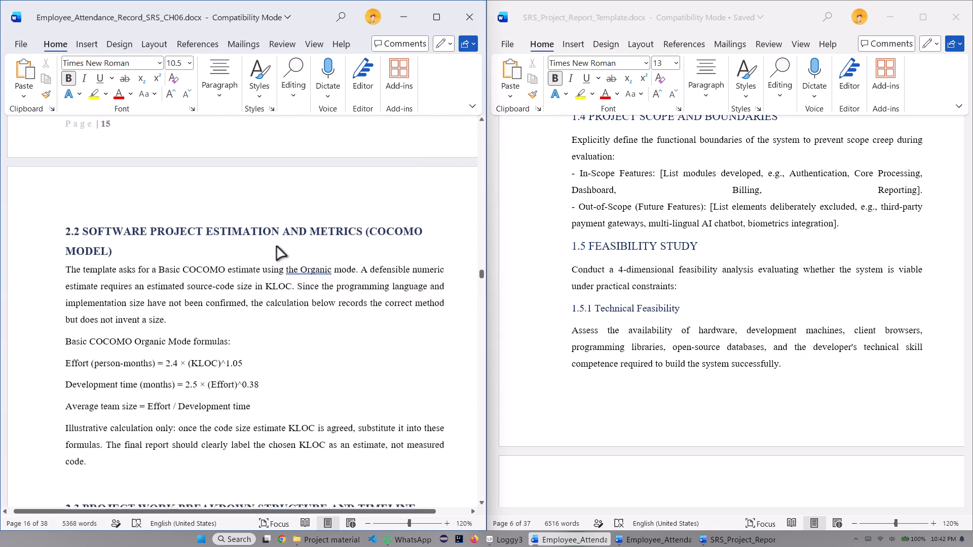
scroll(277, 247, "up", 17)
scroll(277, 247, "down", 14)
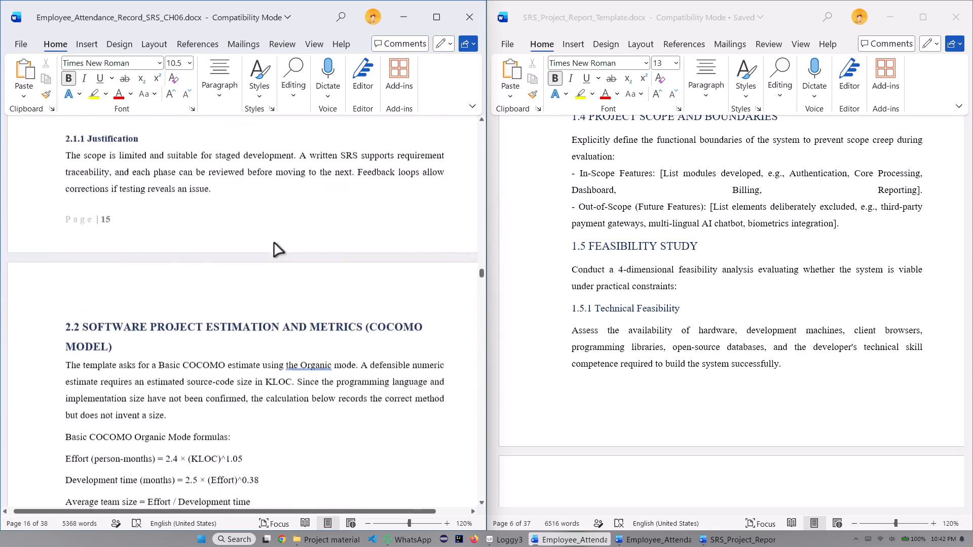
Review the page layout and spacing of sections 2.2 and 2.3 up to the start of the Gantt chart.
scroll(274, 243, "down", 17)
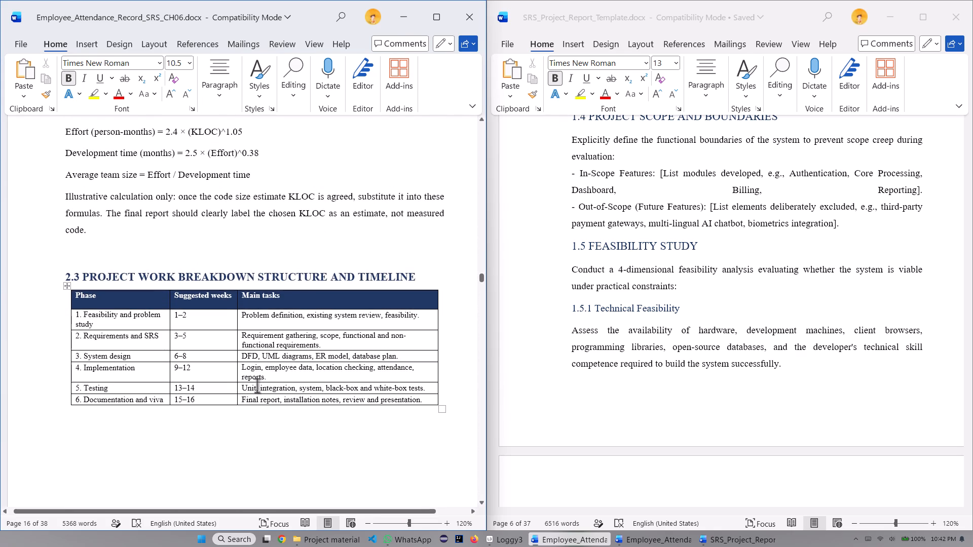
scroll(218, 328, "down", 9)
scroll(285, 289, "down", 5)
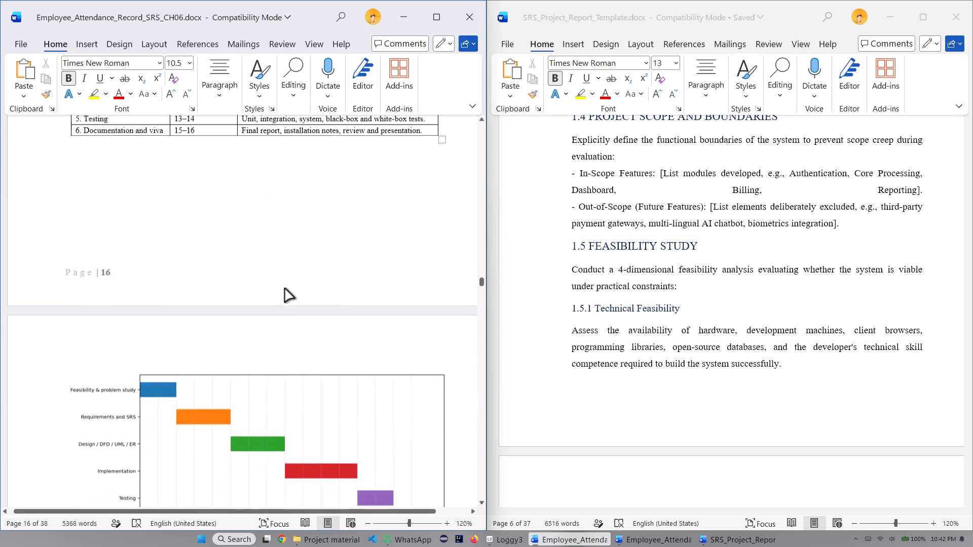
scroll(284, 288, "up", 6)
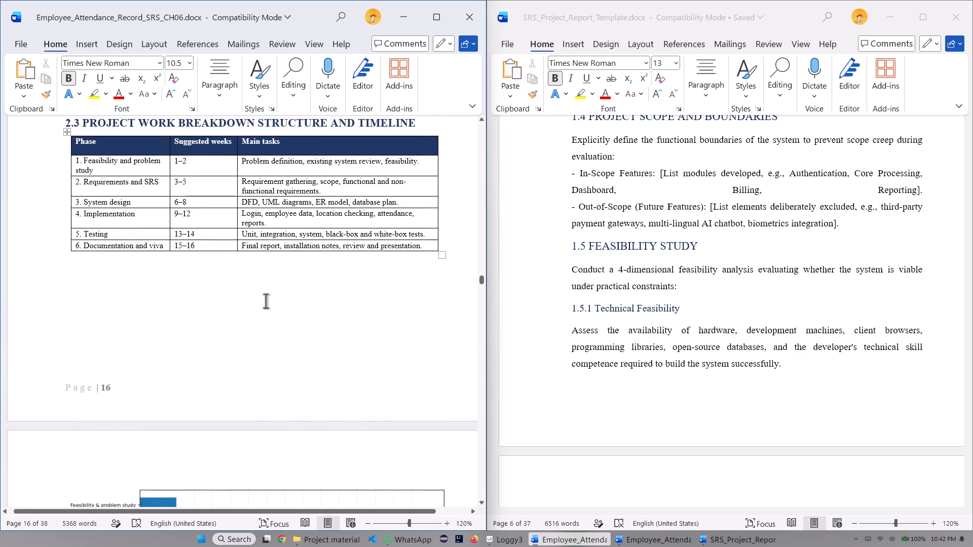
scroll(266, 301, "up", 1)
scroll(141, 194, "up", 17)
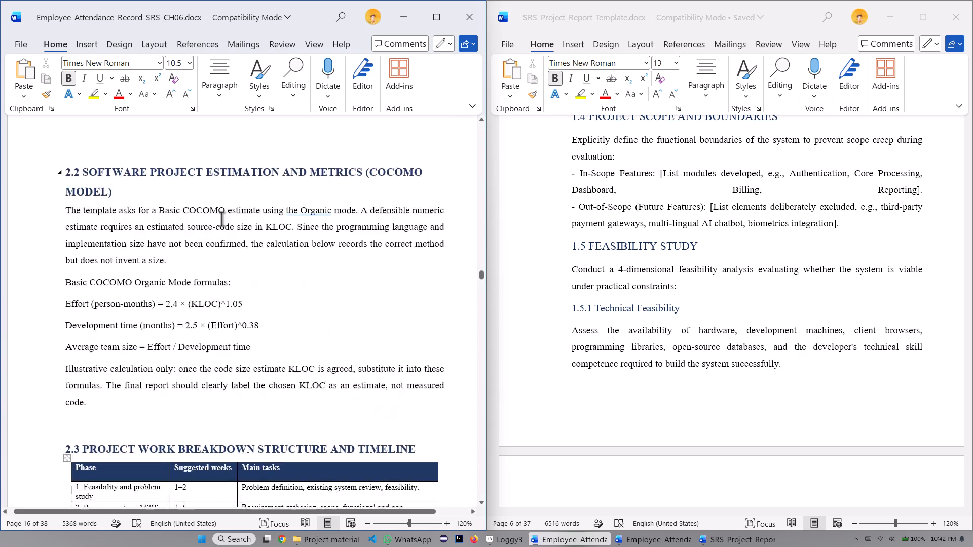
scroll(221, 219, "up", 20)
scroll(221, 219, "up", 2)
scroll(215, 218, "down", 15)
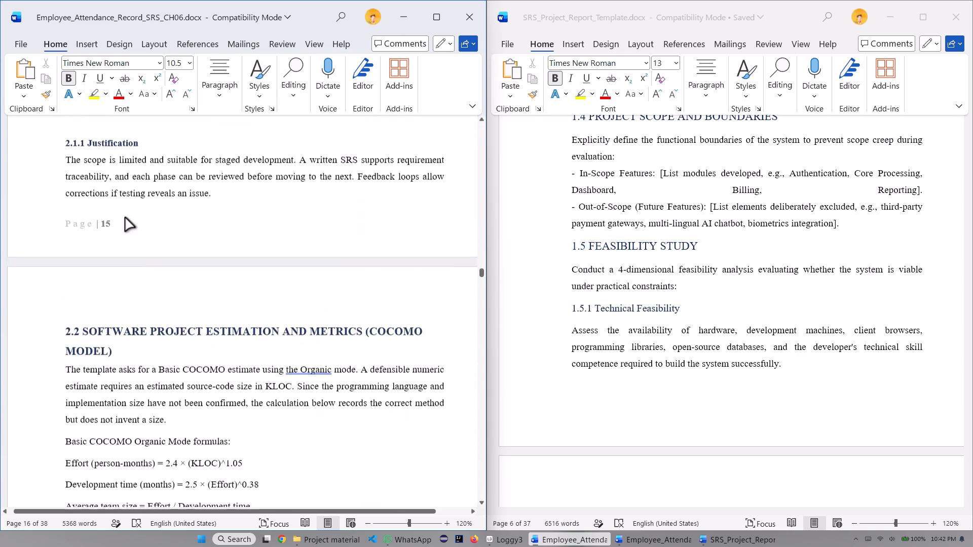
Set the font size of all text in the section 2.3 timeline table to 11.
scroll(125, 218, "down", 20)
scroll(125, 218, "down", 1)
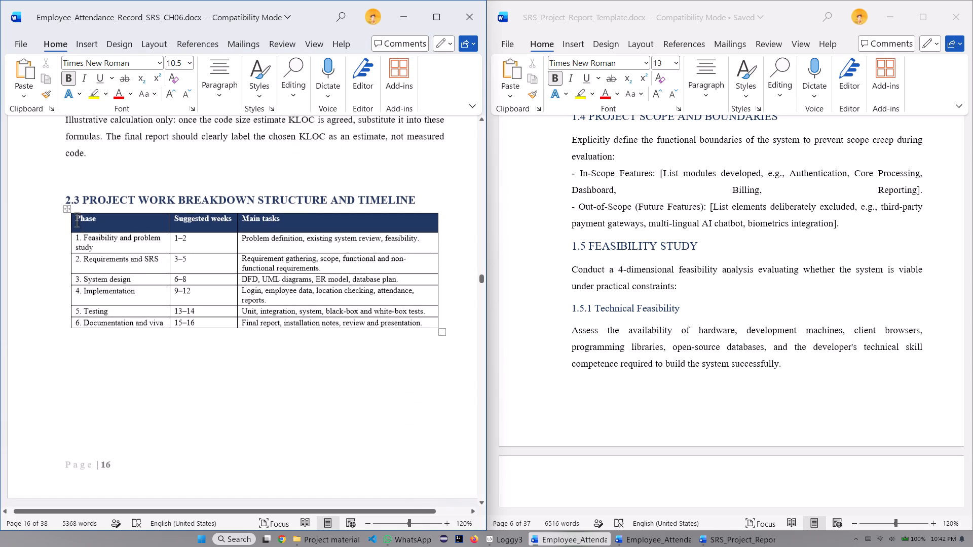
left_click_drag(76, 219, 389, 328)
left_click(190, 62)
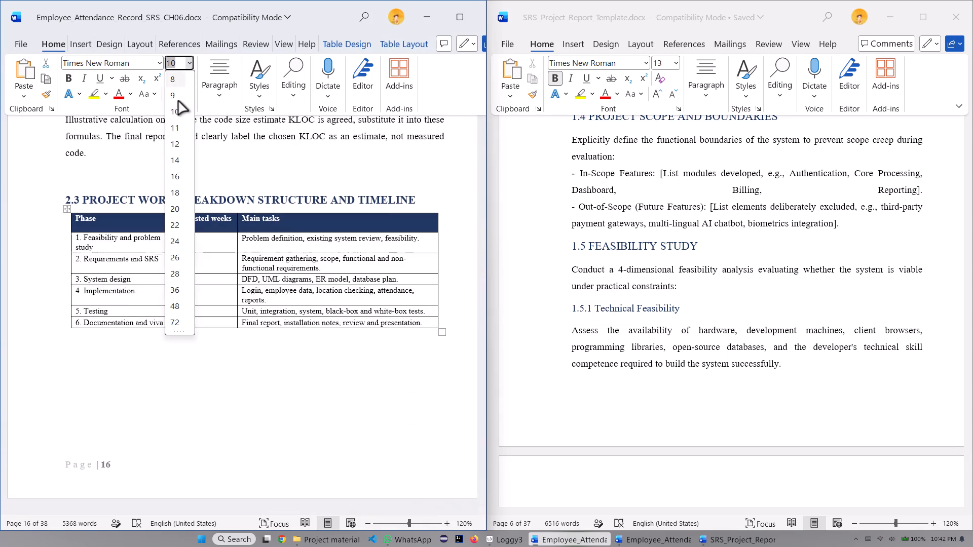
left_click(177, 131)
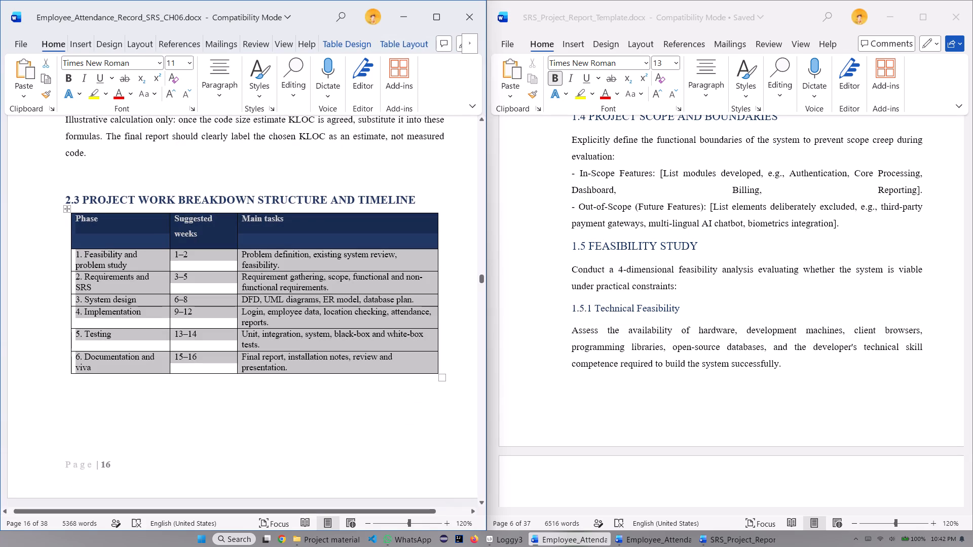
left_click(246, 427)
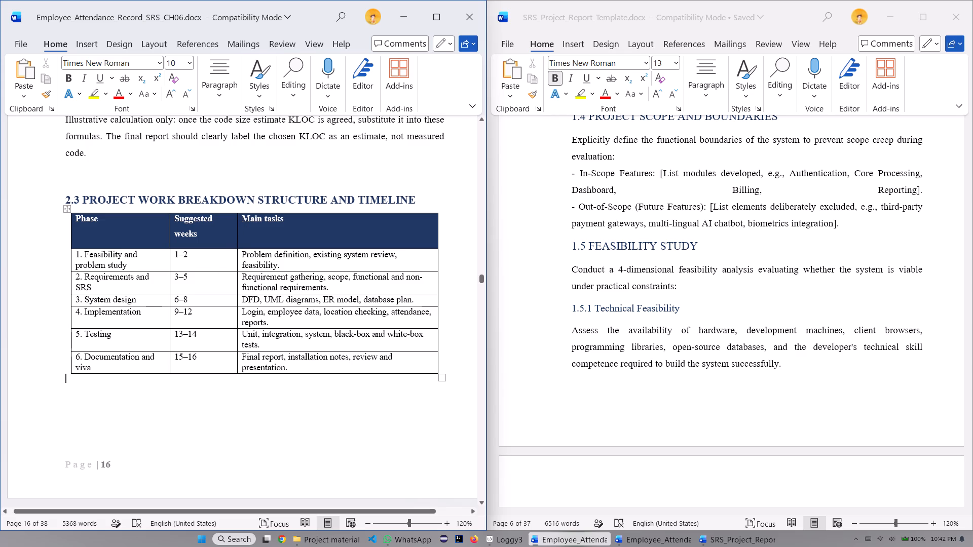
Widen the Suggested weeks column of the section 2.3 table slightly so its header fits on one line.
left_click_drag(237, 226, 242, 225)
left_click(242, 225)
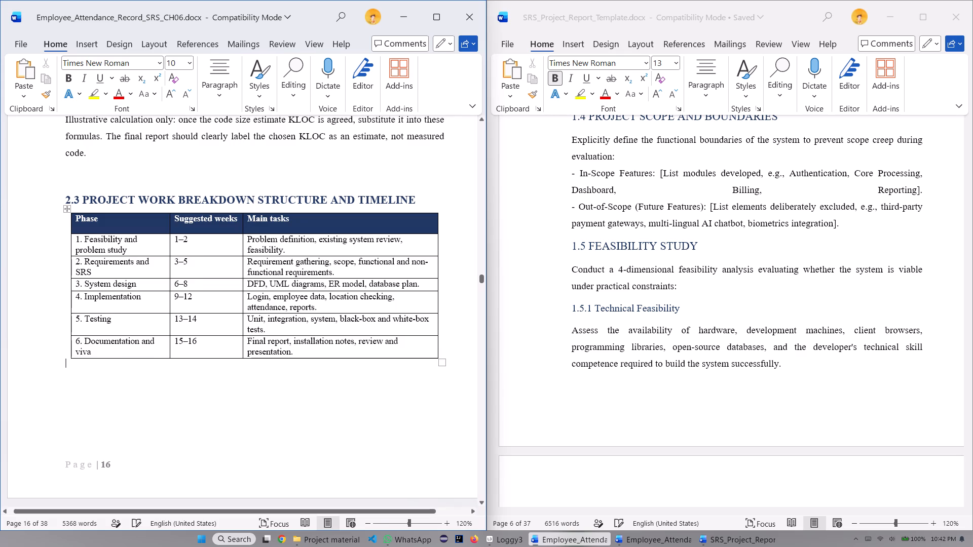
left_click(206, 418)
Check how the section 2.3 timeline table sits between section 2.2 and the Figure 2.2 Gantt chart page.
scroll(208, 281, "down", 6)
scroll(234, 264, "up", 5)
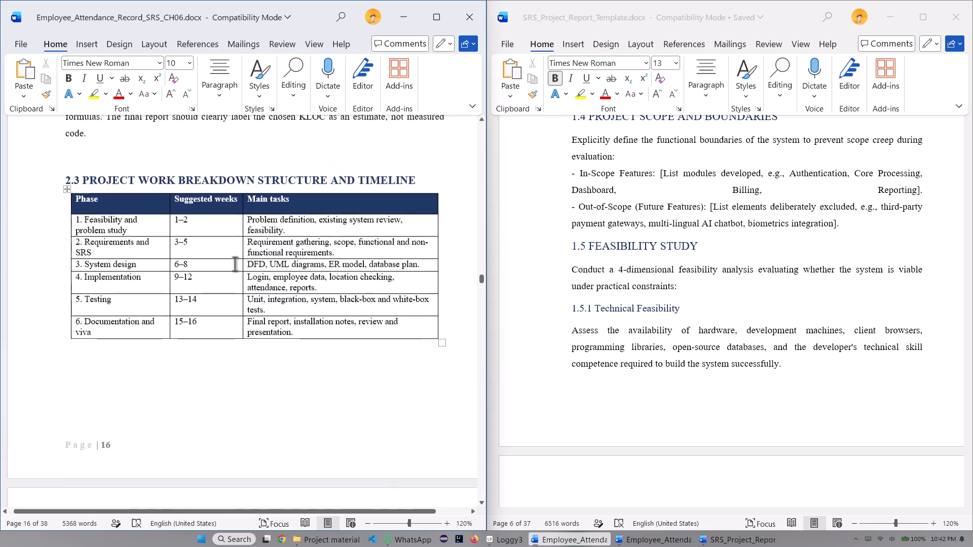
scroll(235, 264, "up", 16)
scroll(236, 264, "down", 9)
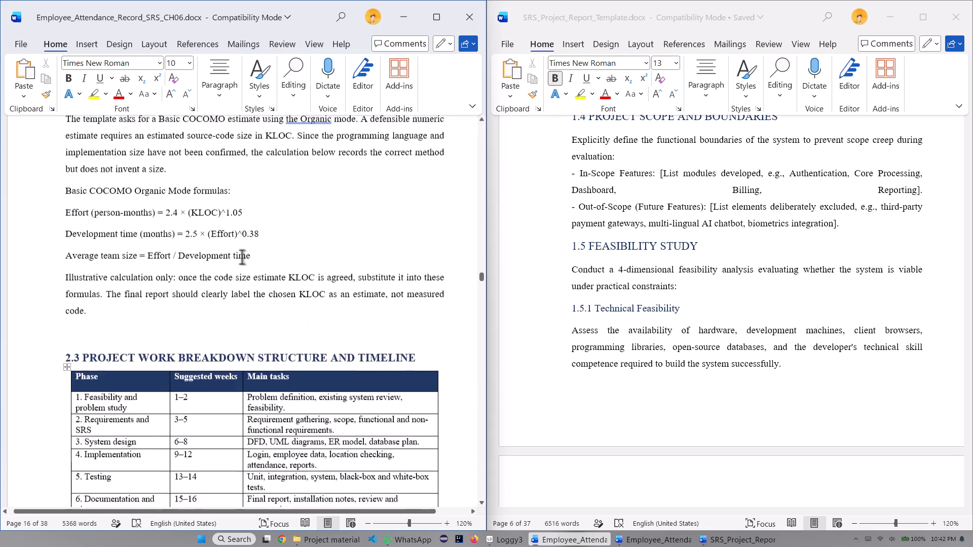
scroll(302, 224, "down", 20)
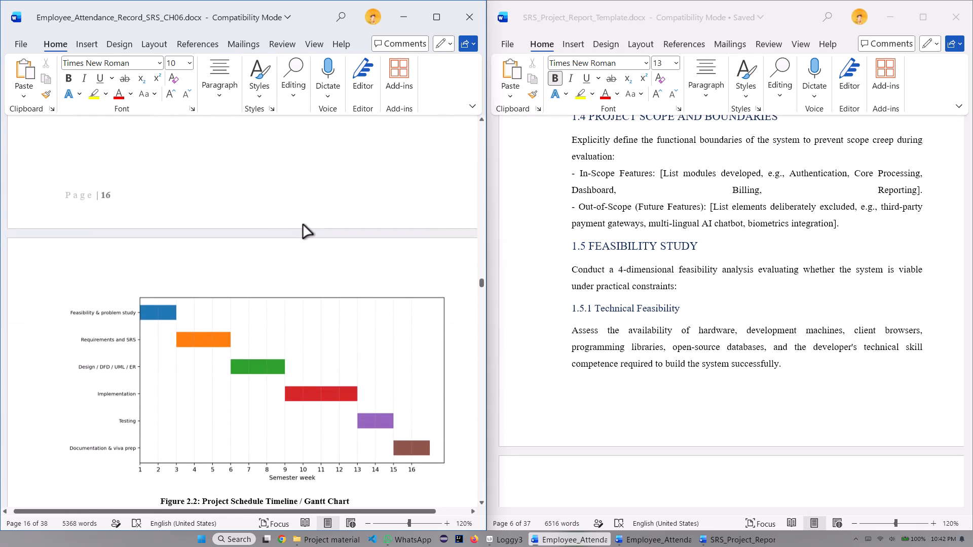
scroll(227, 224, "up", 7)
scroll(254, 223, "down", 20)
scroll(254, 223, "down", 19)
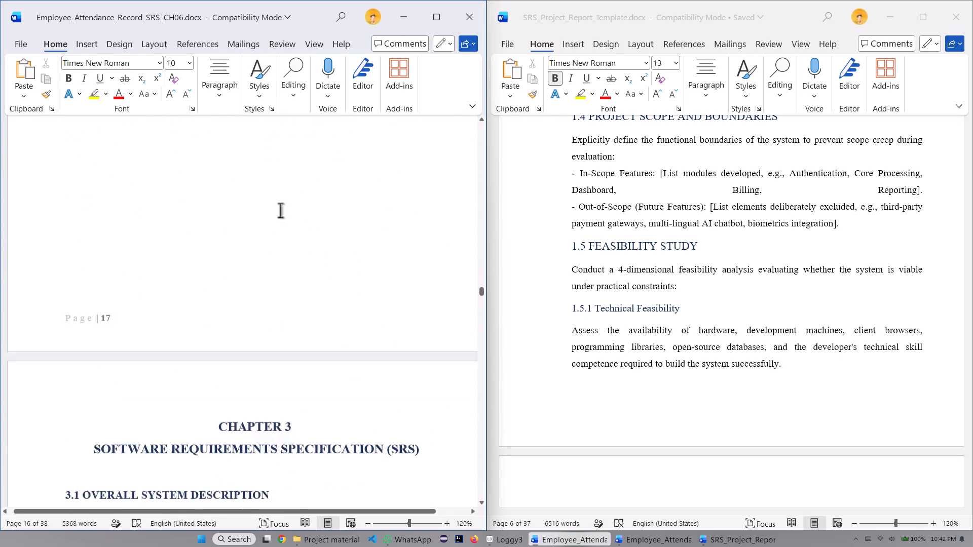
Review the layout, tables and spacing of Chapter 3 from its title through the section 3.4 non-functional requirements table.
scroll(280, 210, "down", 6)
scroll(348, 219, "down", 4)
scroll(192, 214, "down", 7)
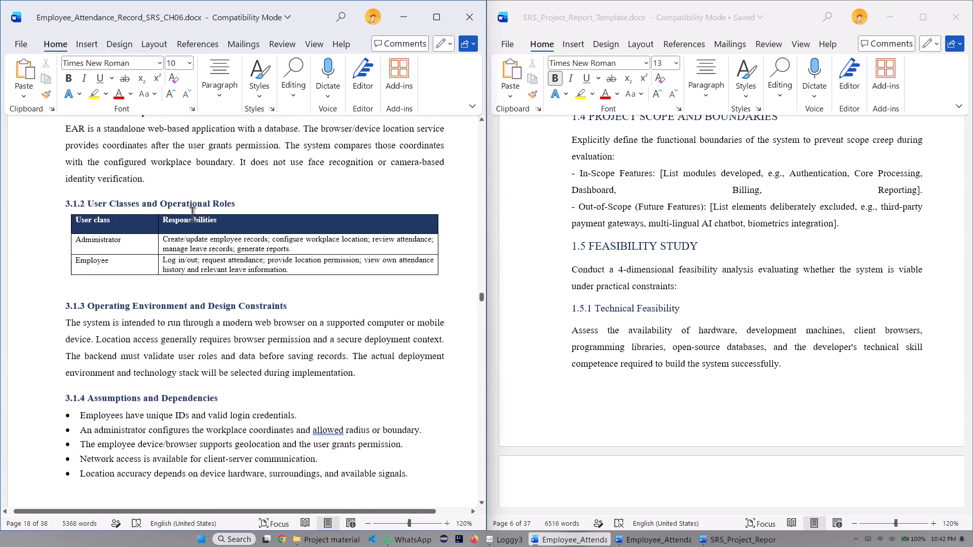
scroll(160, 217, "down", 10)
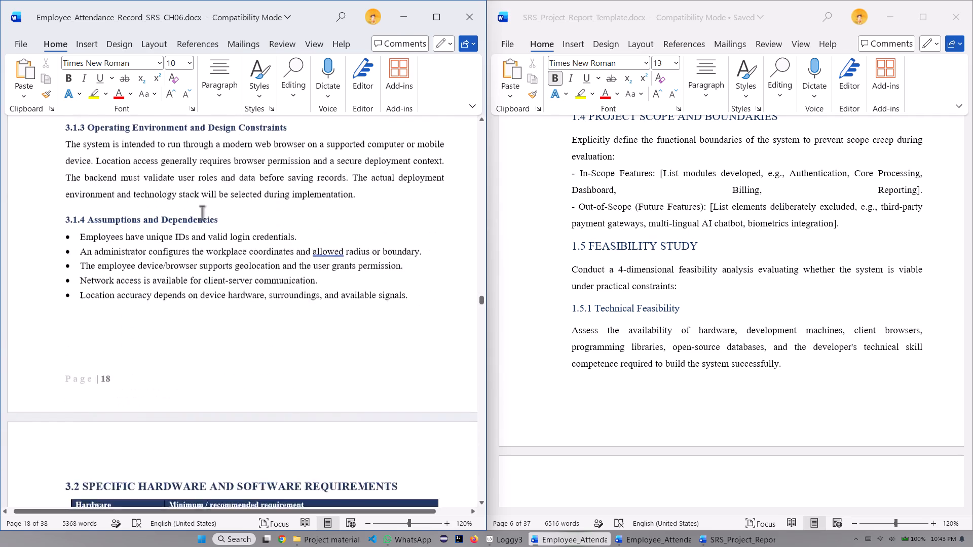
scroll(202, 213, "down", 19)
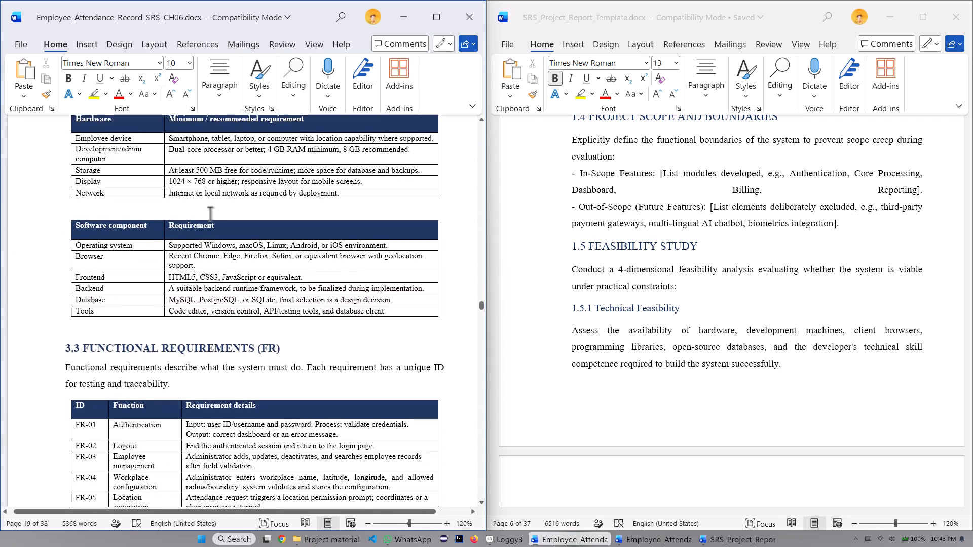
scroll(210, 214, "down", 7)
scroll(212, 217, "down", 20)
scroll(212, 217, "down", 9)
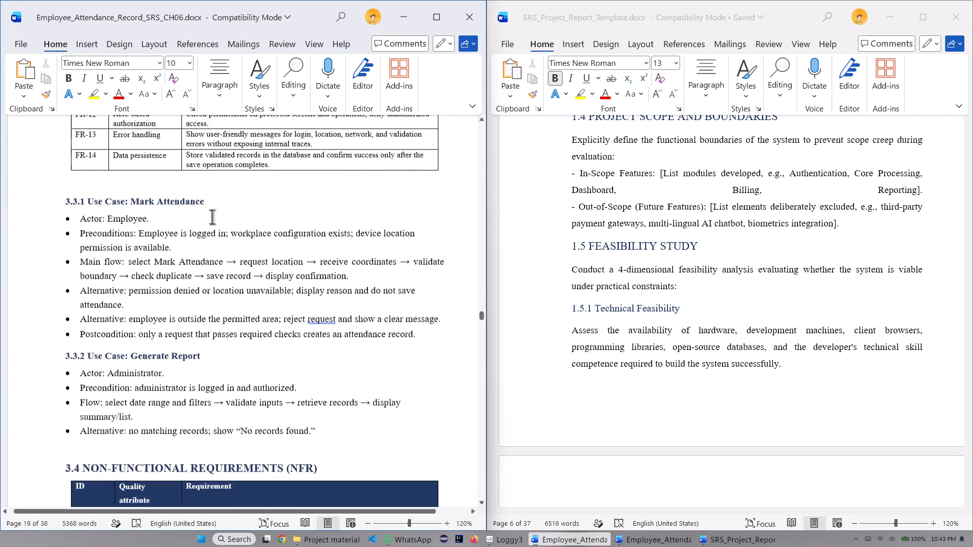
scroll(212, 217, "down", 8)
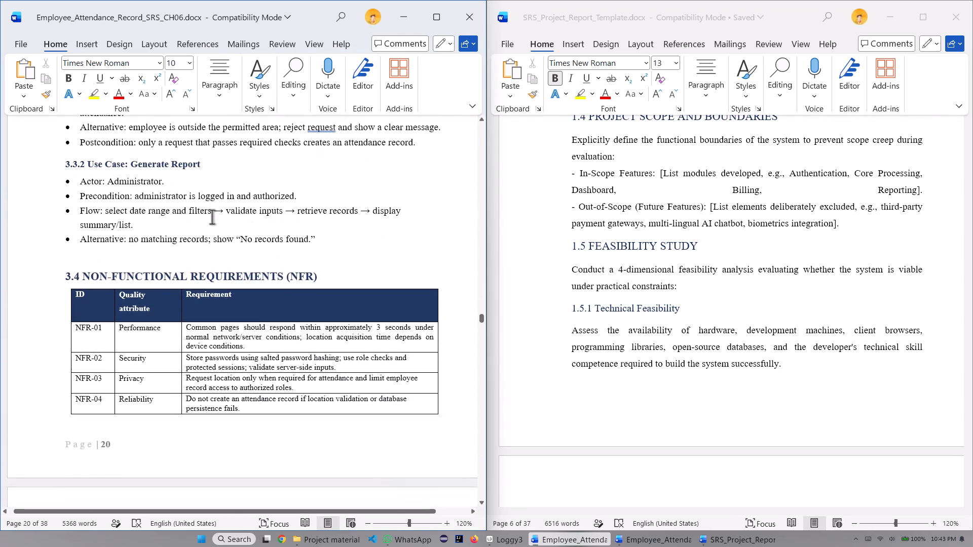
scroll(212, 217, "down", 17)
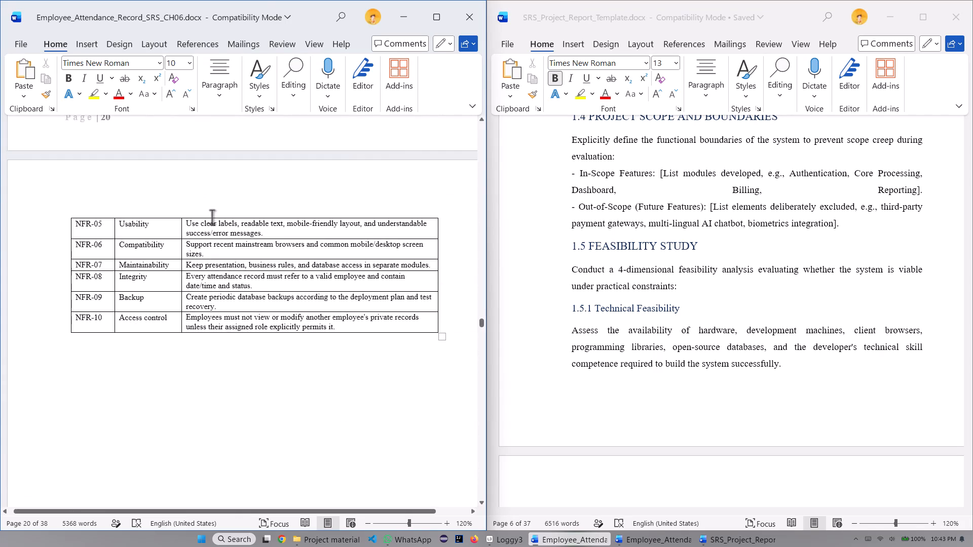
scroll(212, 217, "down", 10)
Widen the Phase column of the section 2.3 timeline table so that "6. Documentation and viva" fits on one line.
scroll(212, 217, "up", 20)
scroll(212, 217, "up", 17)
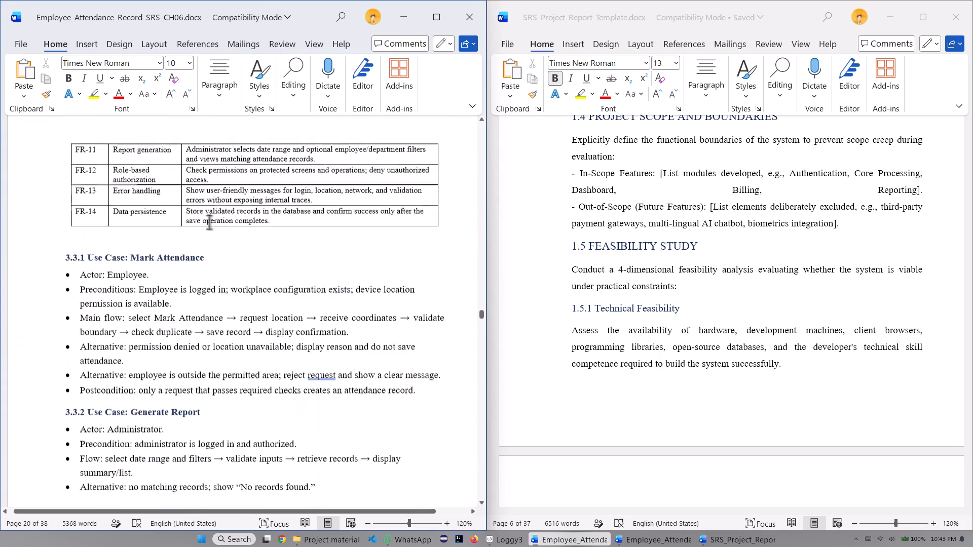
scroll(209, 222, "up", 20)
scroll(209, 222, "up", 20)
scroll(209, 222, "up", 9)
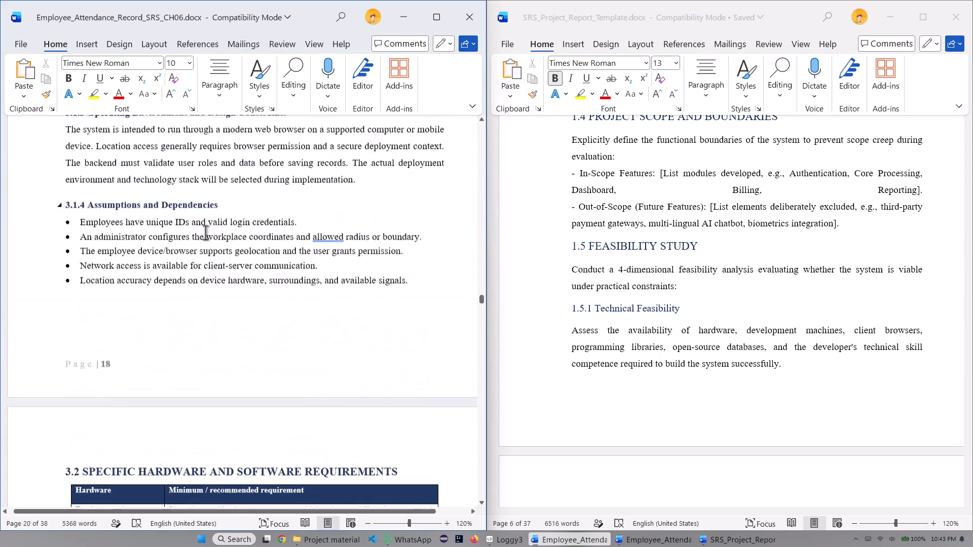
scroll(205, 232, "up", 20)
scroll(205, 232, "up", 20)
scroll(205, 232, "up", 9)
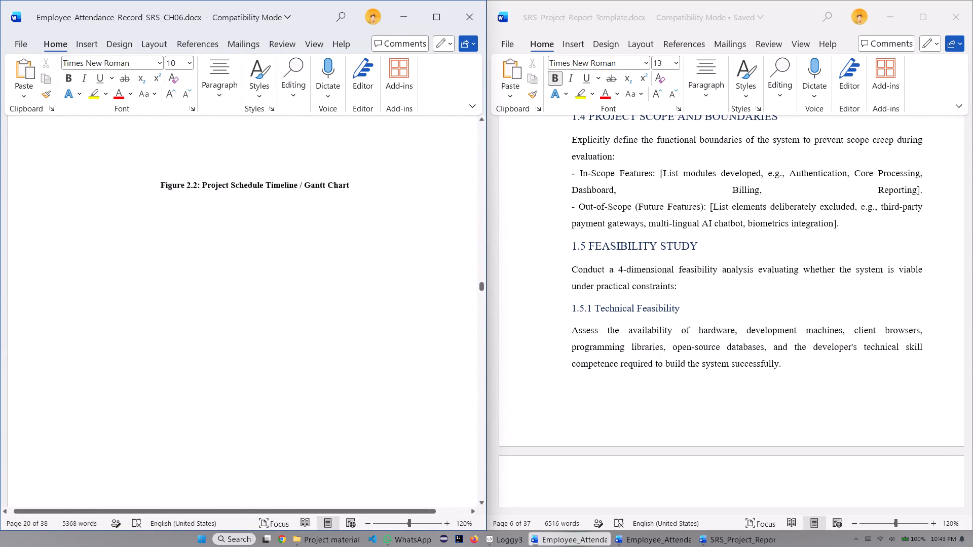
scroll(205, 233, "up", 20)
scroll(205, 233, "up", 11)
scroll(206, 235, "down", 6)
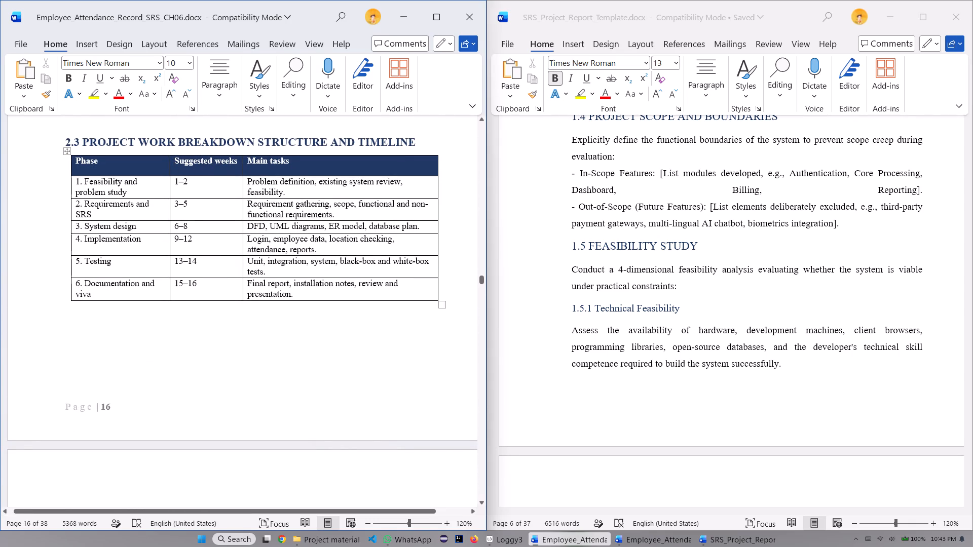
left_click_drag(169, 164, 173, 164)
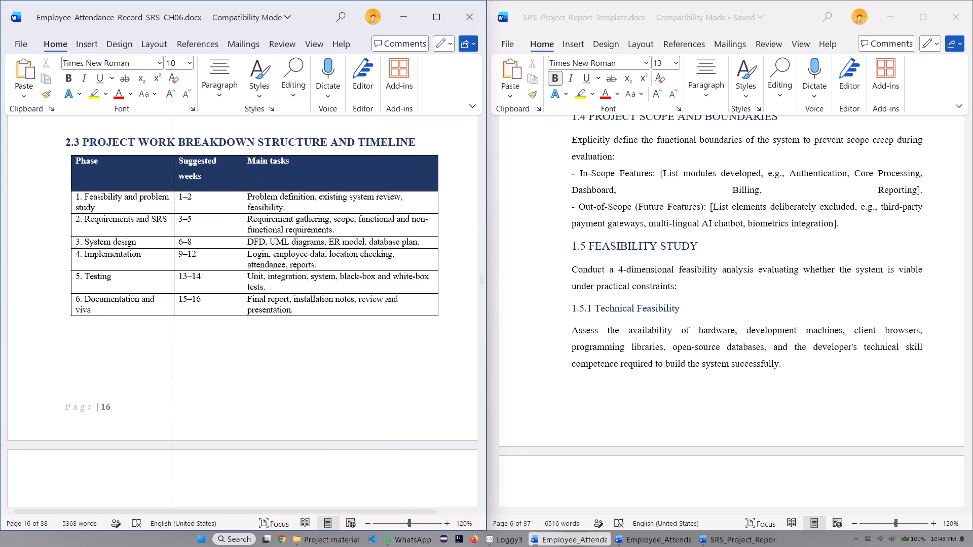
left_click_drag(173, 164, 178, 164)
left_click_drag(178, 164, 180, 164)
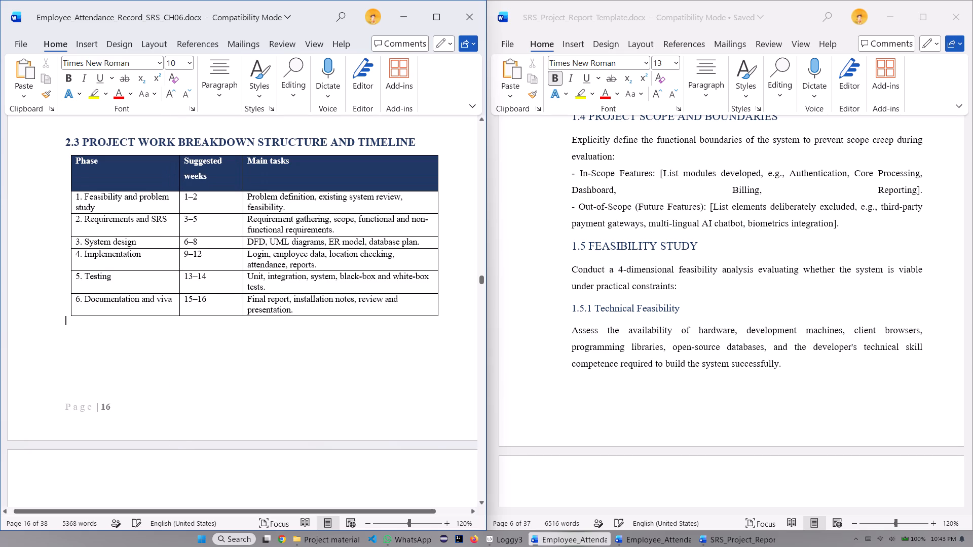
left_click(171, 350)
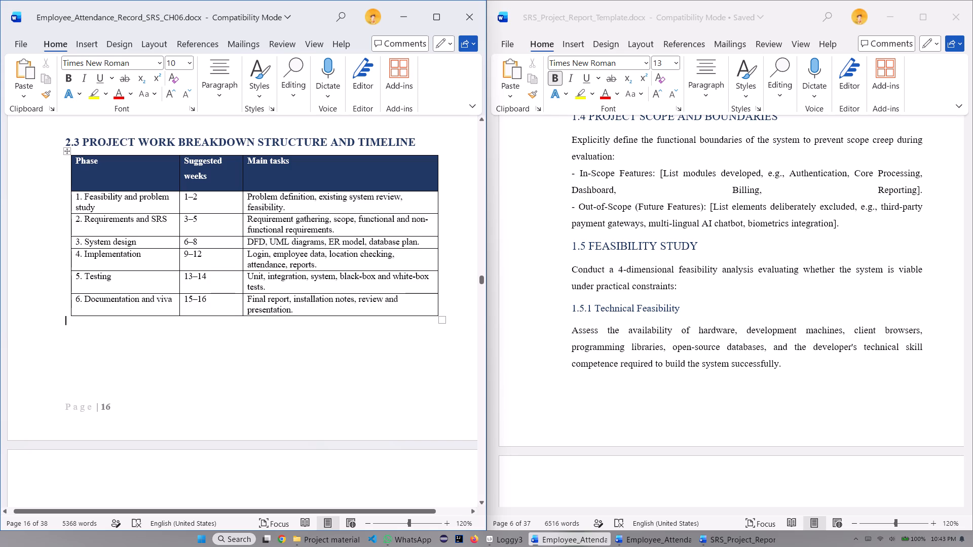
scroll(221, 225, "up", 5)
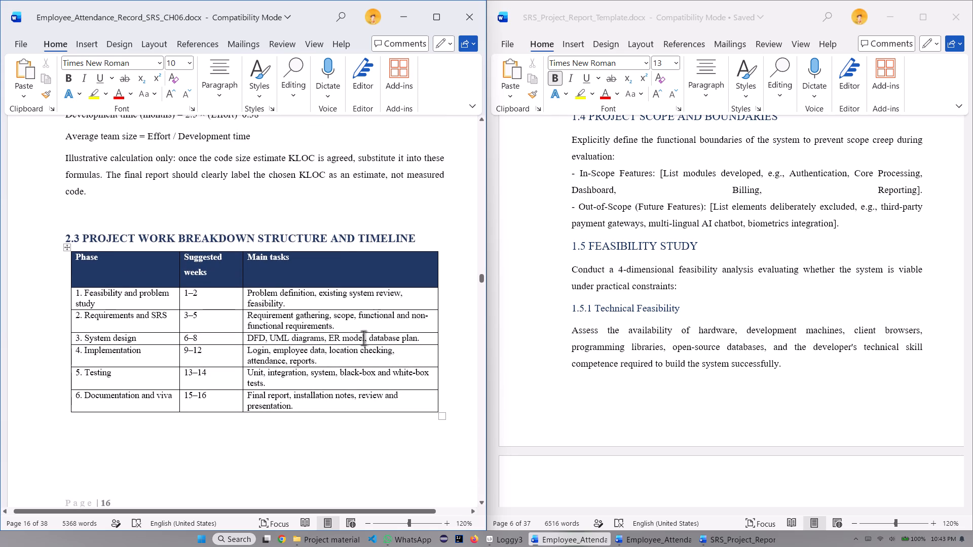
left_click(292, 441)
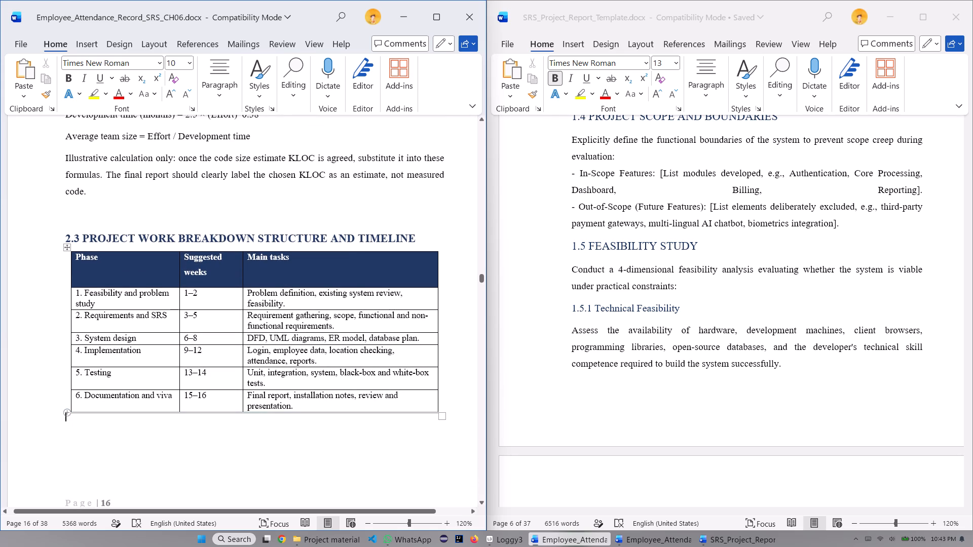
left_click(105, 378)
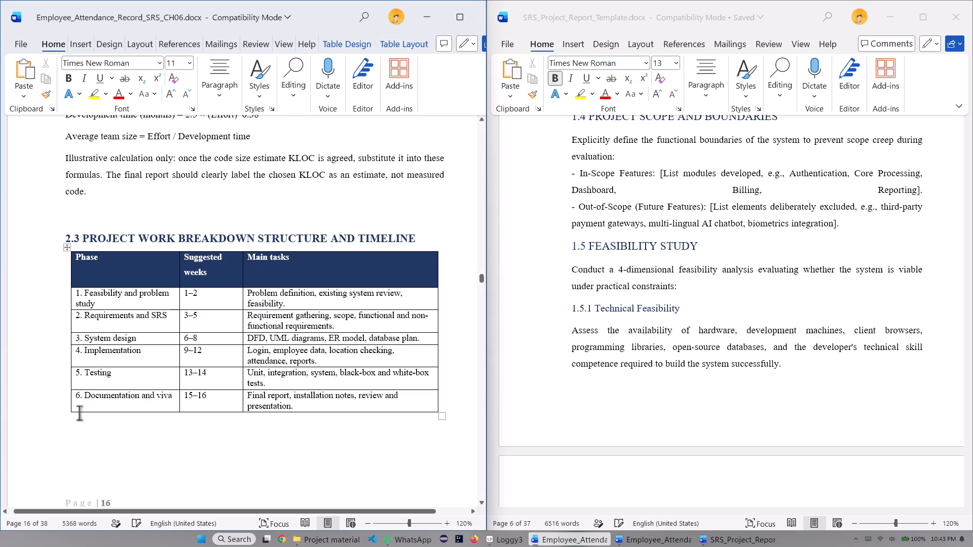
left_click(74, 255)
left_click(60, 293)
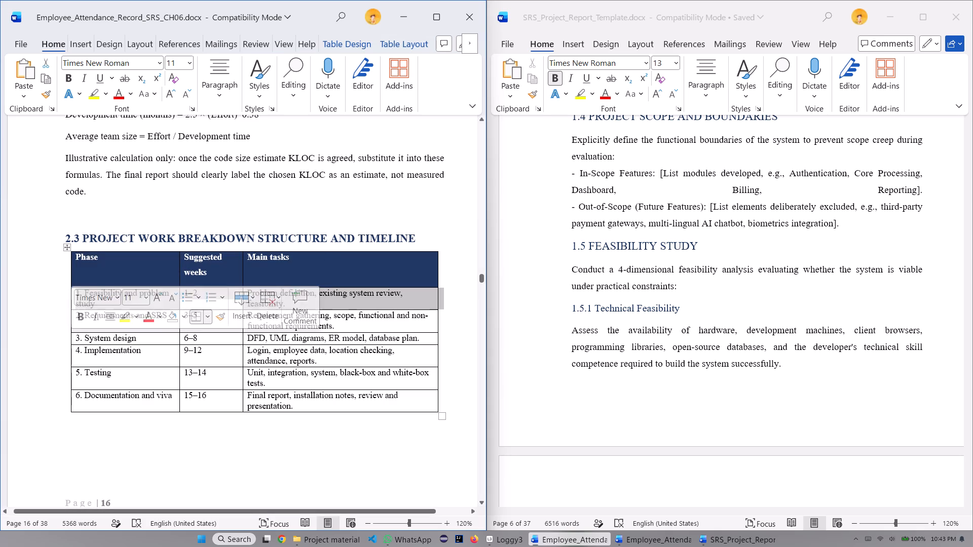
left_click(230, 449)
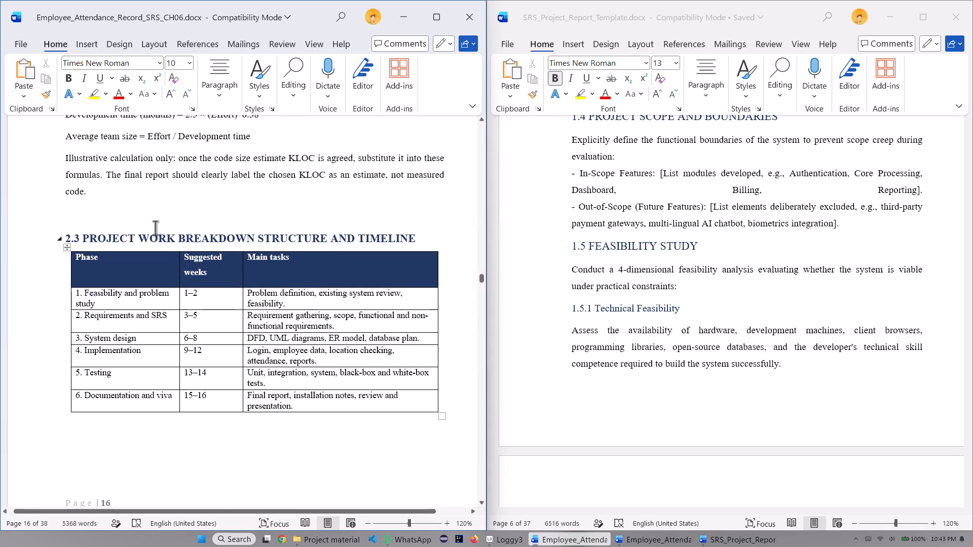
Set the text of the section 3.1.2 User Classes and Operational Roles table to font size 11.
scroll(229, 224, "down", 7)
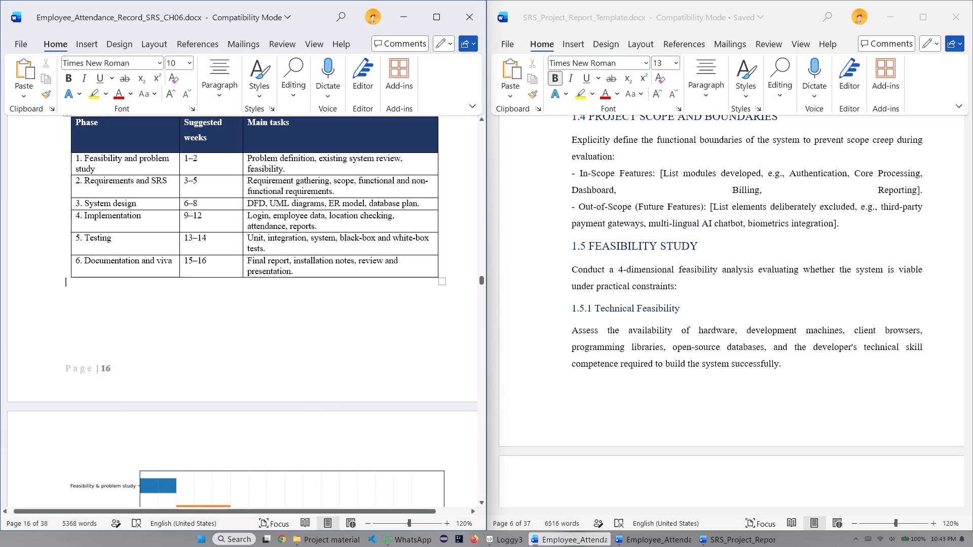
scroll(315, 280, "down", 20)
scroll(315, 280, "down", 14)
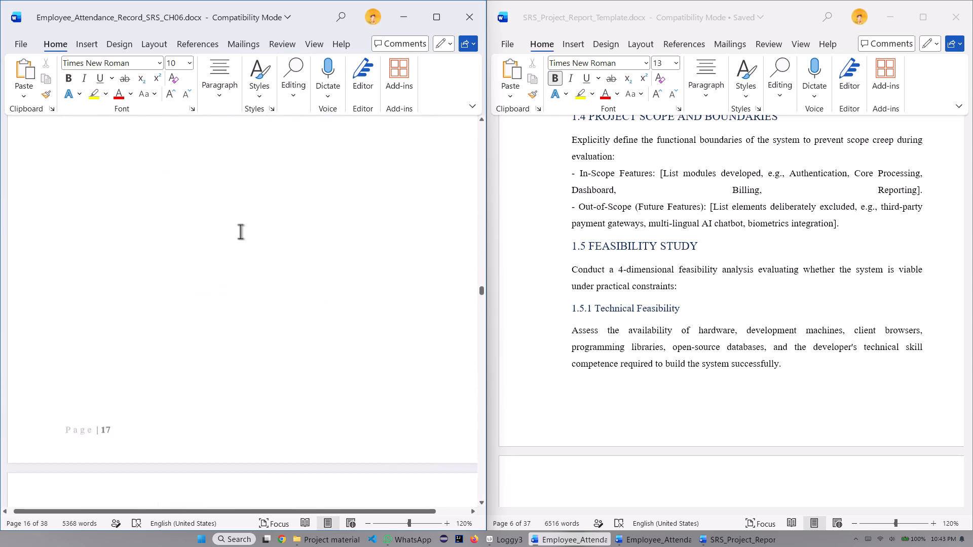
scroll(240, 231, "down", 20)
scroll(240, 231, "down", 9)
scroll(159, 219, "up", 7)
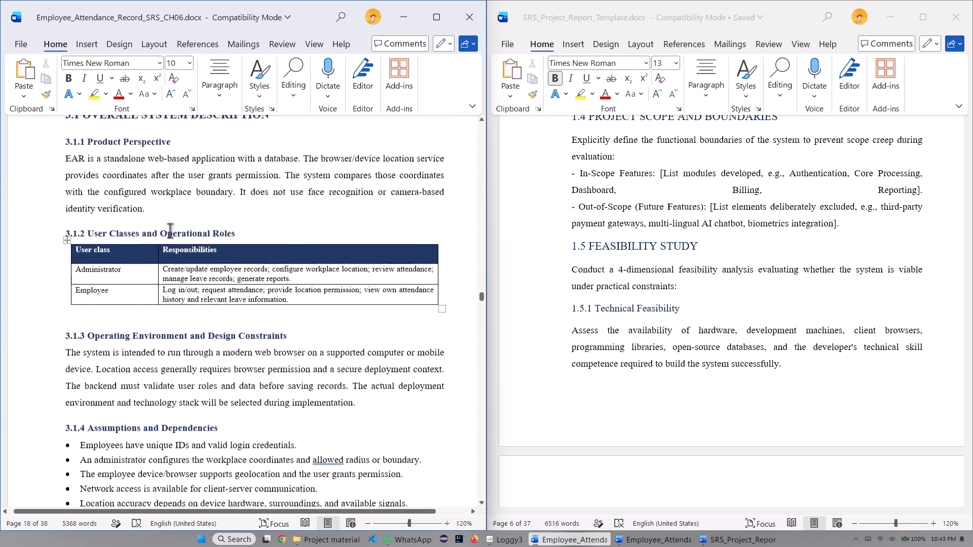
left_click_drag(76, 253, 140, 284)
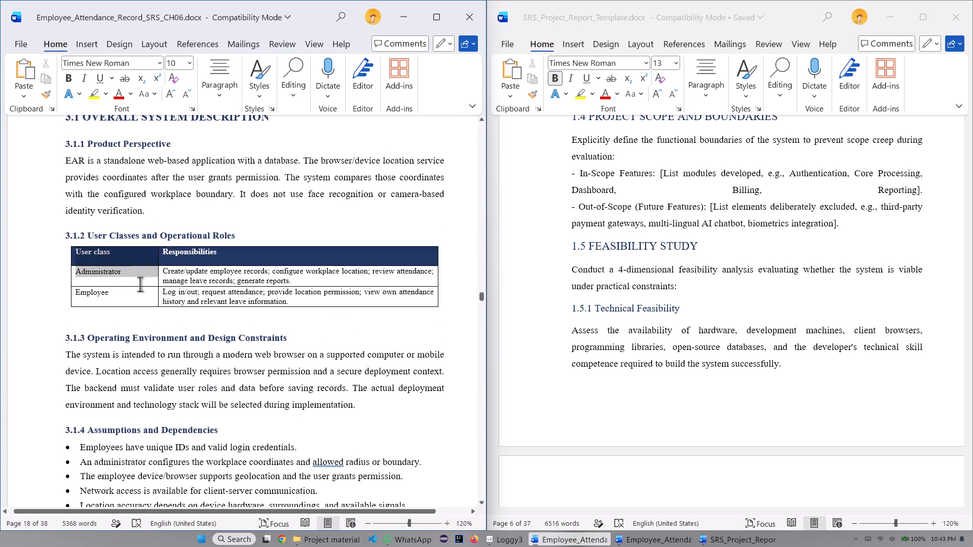
left_click_drag(140, 284, 286, 305)
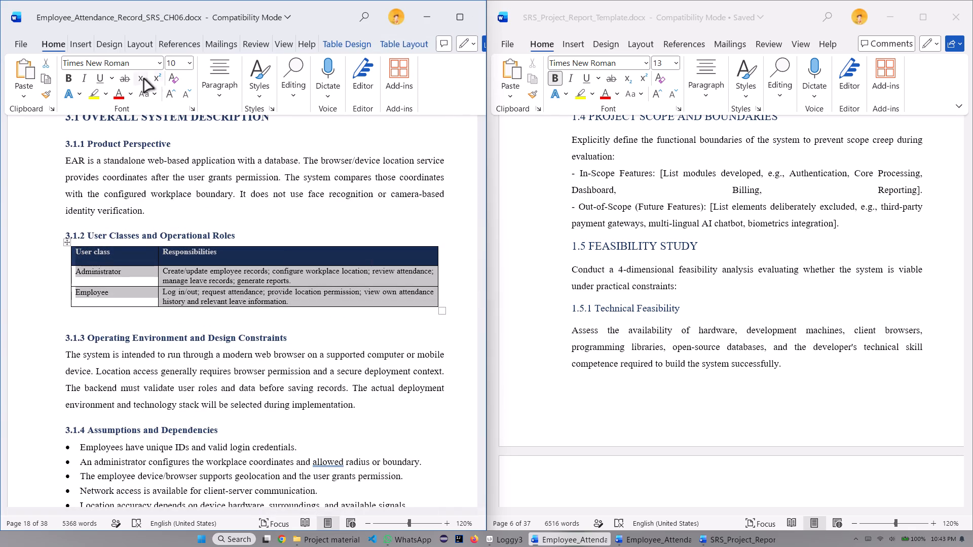
left_click(189, 64)
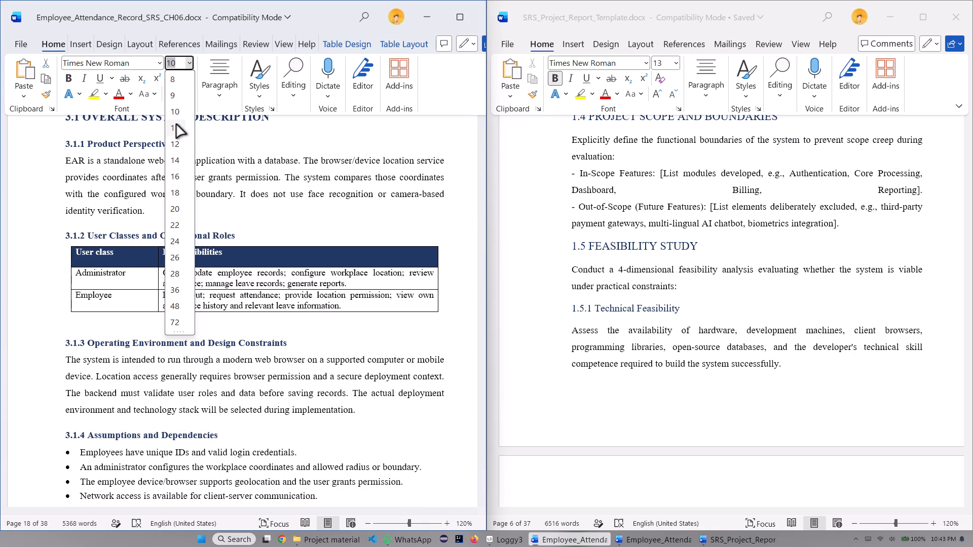
left_click(176, 125)
left_click(276, 237)
Set the text of both the hardware and software requirement tables in section 3.2 to font size 11.
scroll(199, 215, "down", 4)
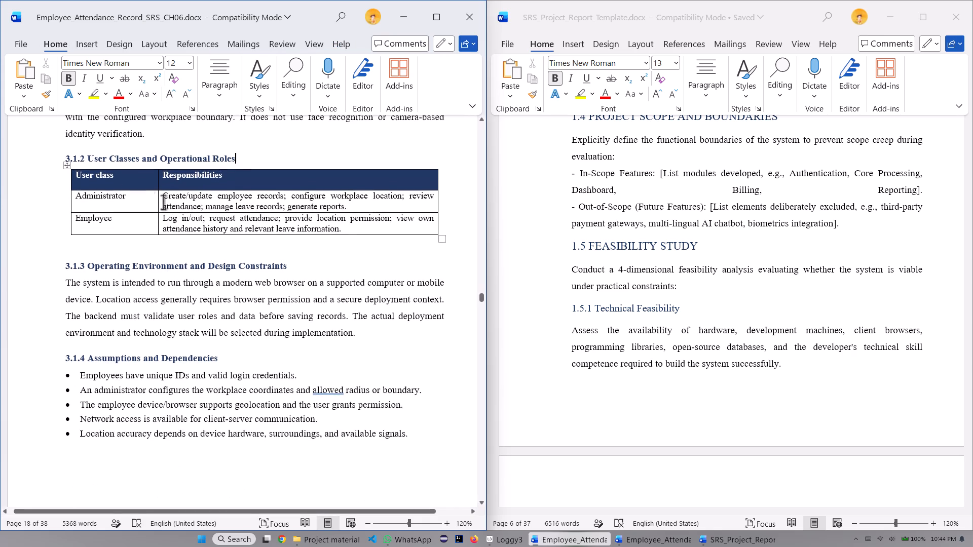
scroll(110, 188, "down", 6)
scroll(162, 180, "down", 16)
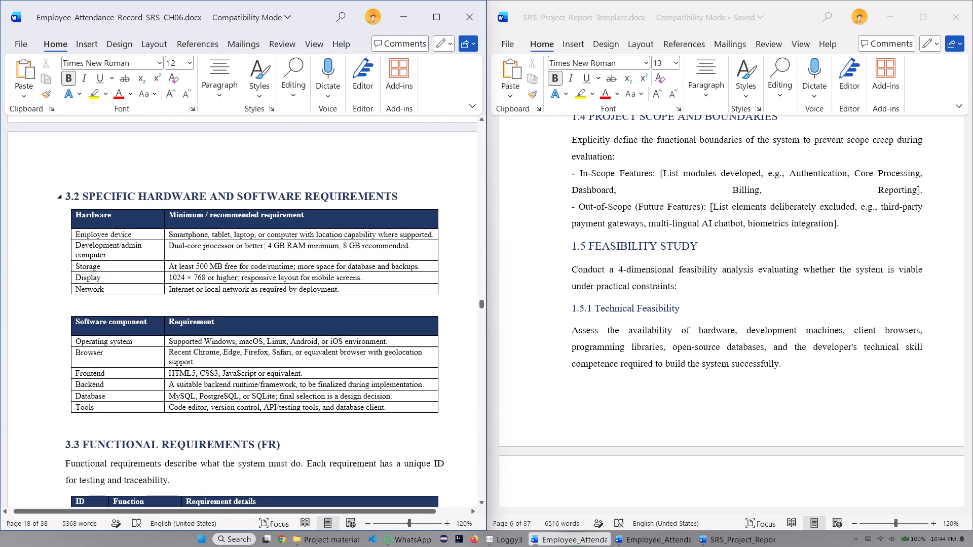
left_click_drag(76, 213, 190, 365)
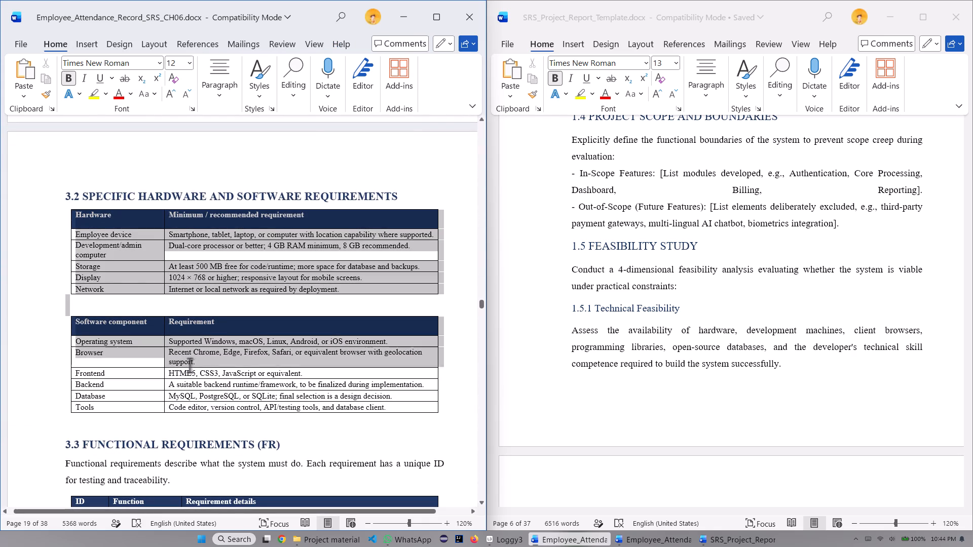
left_click_drag(190, 365, 389, 408)
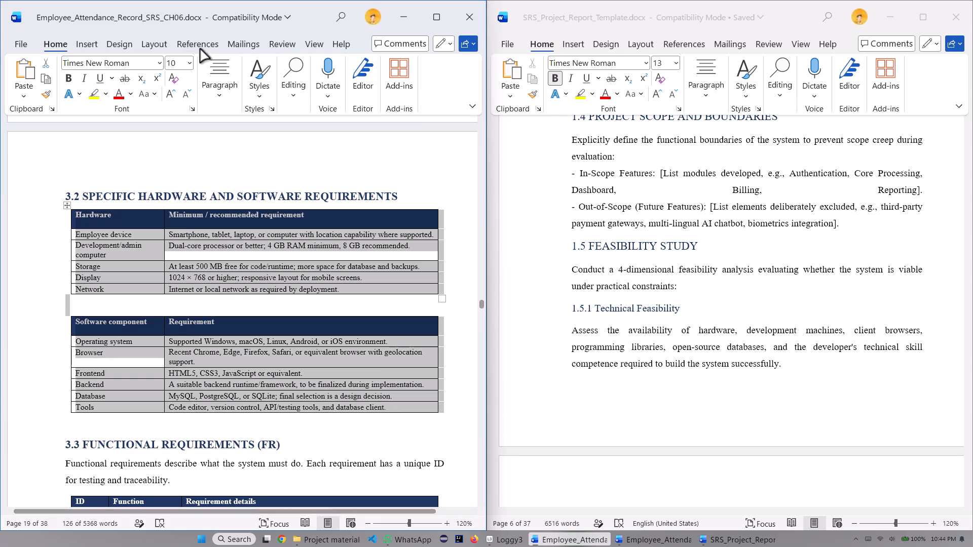
left_click(189, 64)
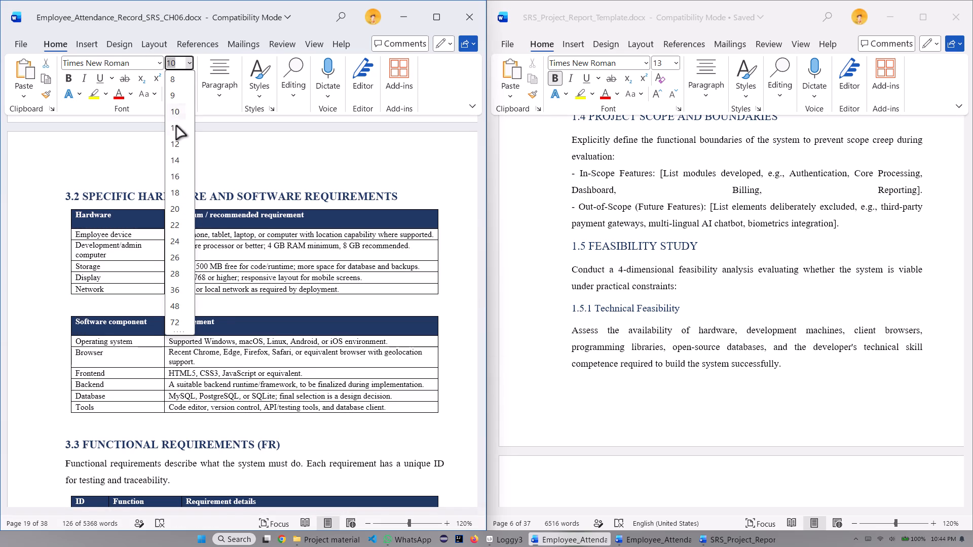
left_click(176, 129)
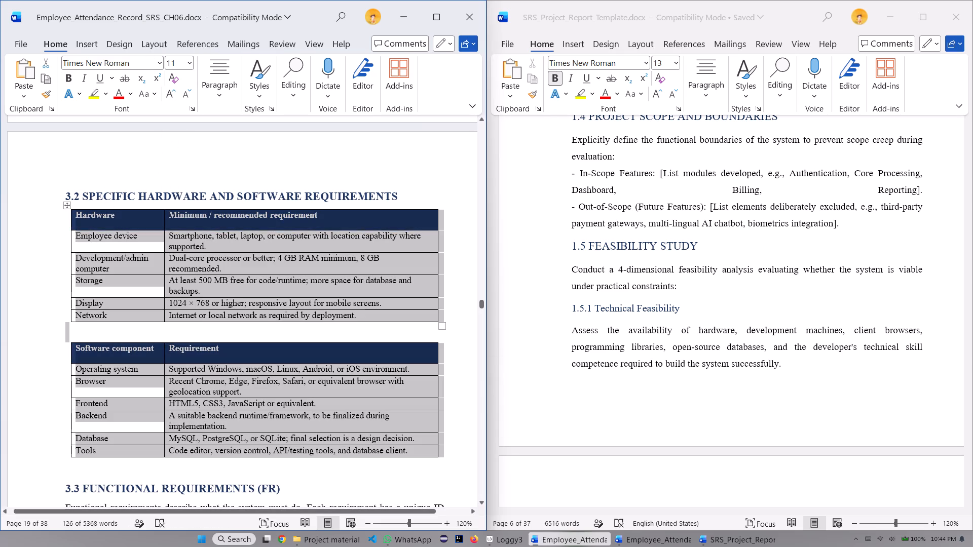
left_click(43, 230)
Set the whole section 3.3 functional requirements table, from its header row through FR-14, to font size 11.
scroll(134, 187, "down", 6)
scroll(209, 167, "down", 7)
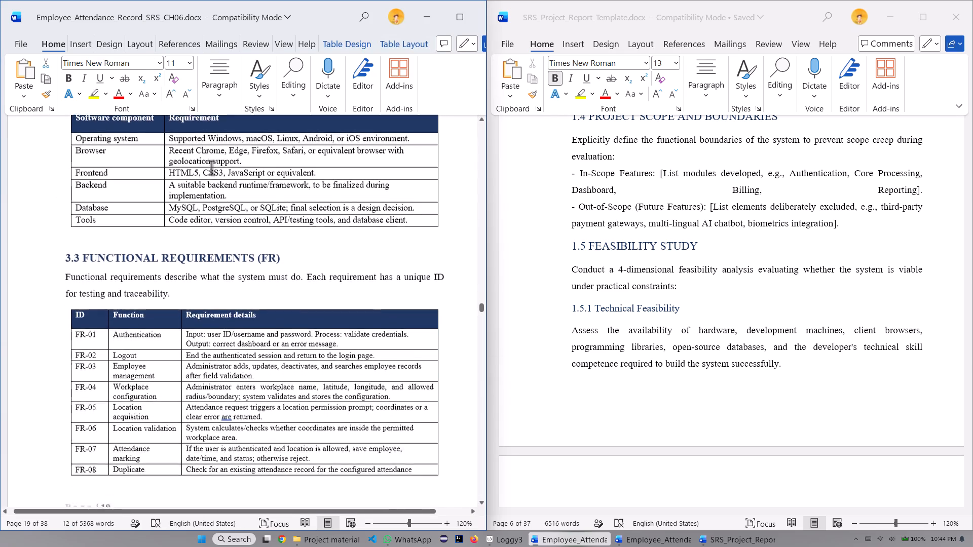
scroll(211, 168, "down", 6)
left_click_drag(74, 179, 76, 179)
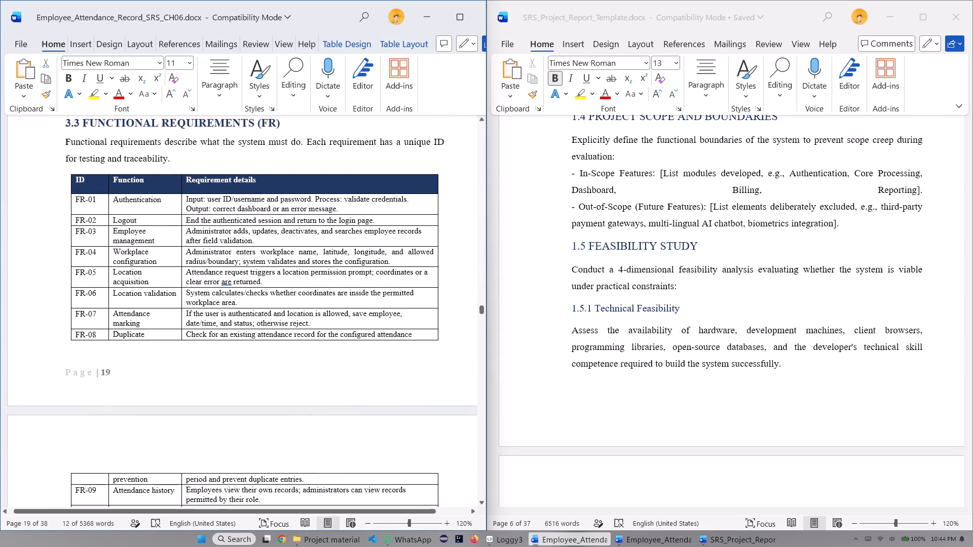
left_click_drag(76, 179, 414, 343)
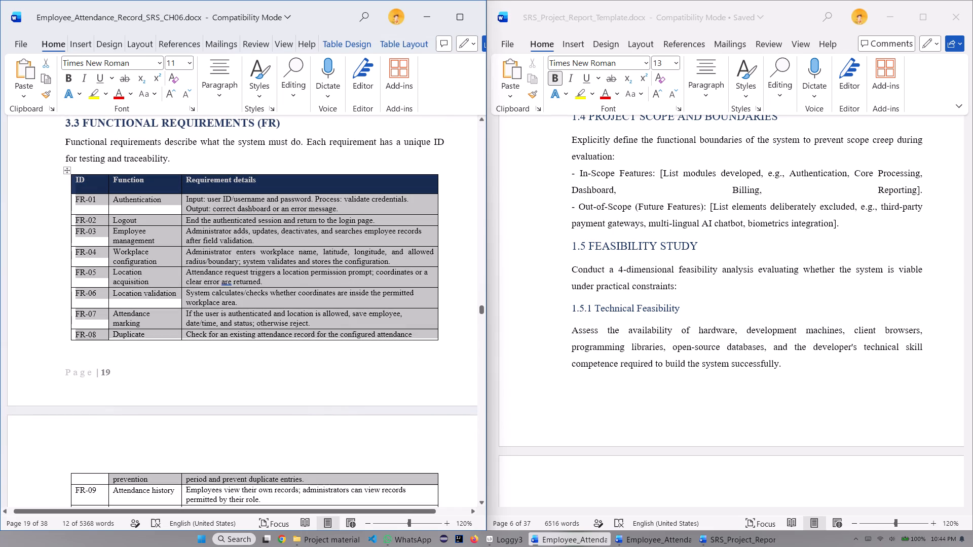
left_click_drag(414, 343, 377, 363)
scroll(392, 387, "down", 4)
scroll(350, 396, "down", 8)
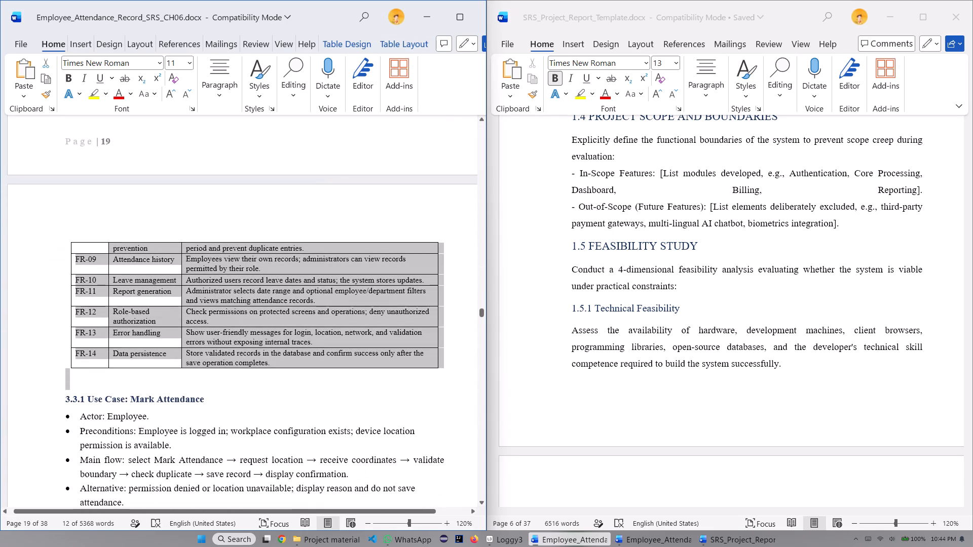
left_click_drag(377, 363, 431, 360)
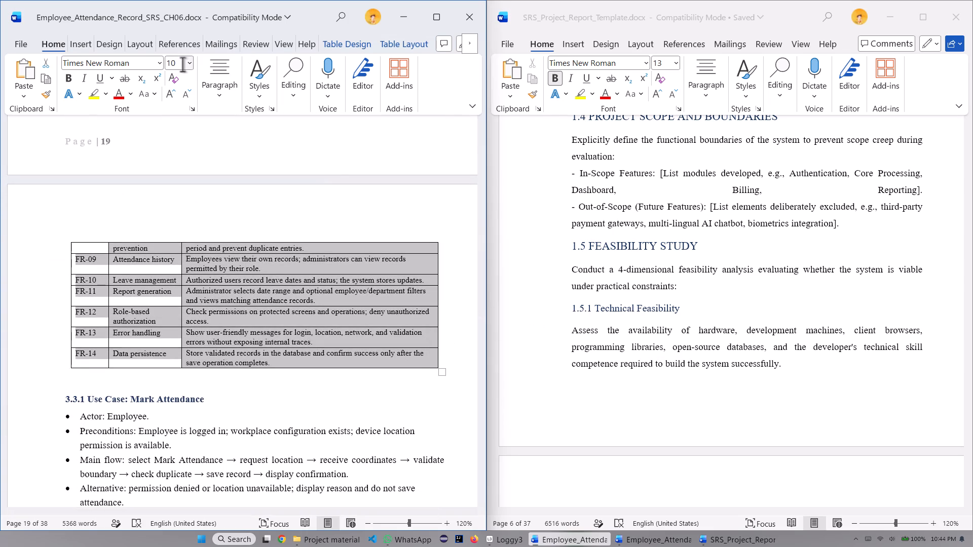
left_click(188, 63)
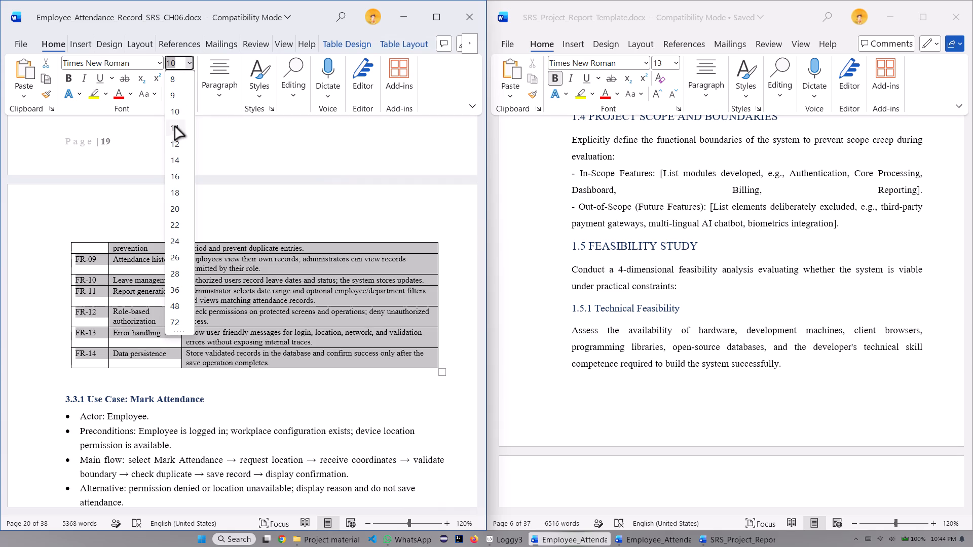
left_click(175, 126)
scroll(140, 174, "down", 6)
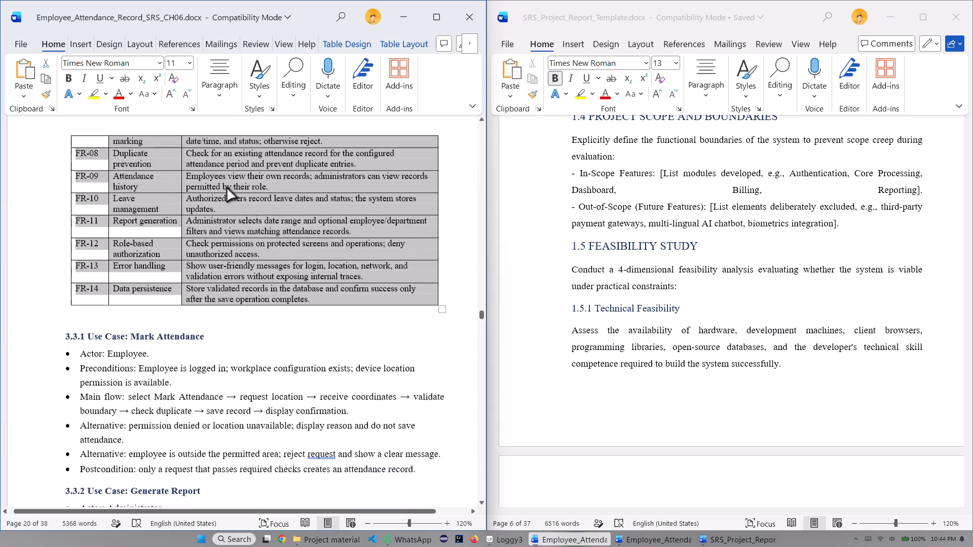
left_click(300, 307)
Insert blank lines after the section 3.3.2 use case list to move the 3.4 Non-Functional Requirements heading and table onto a new page.
scroll(225, 241, "down", 8)
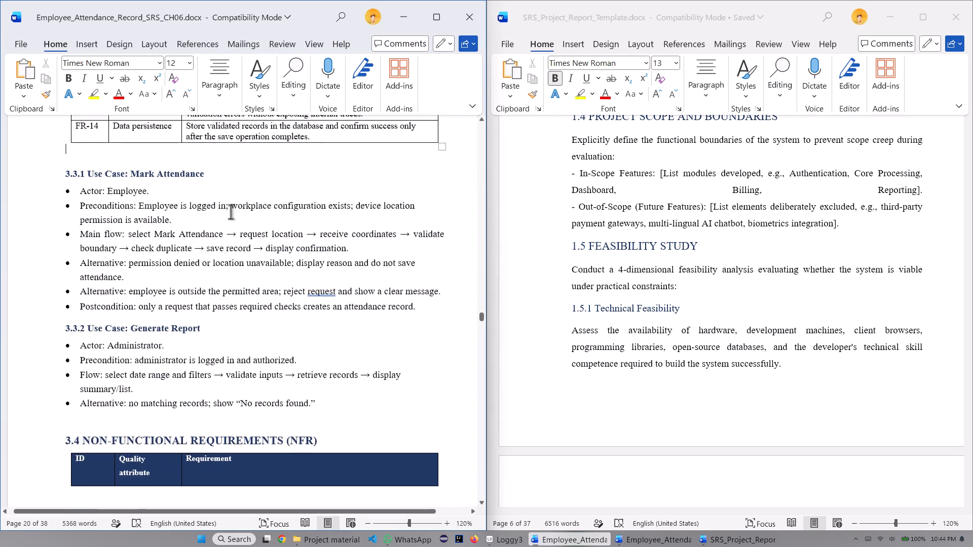
scroll(231, 212, "down", 13)
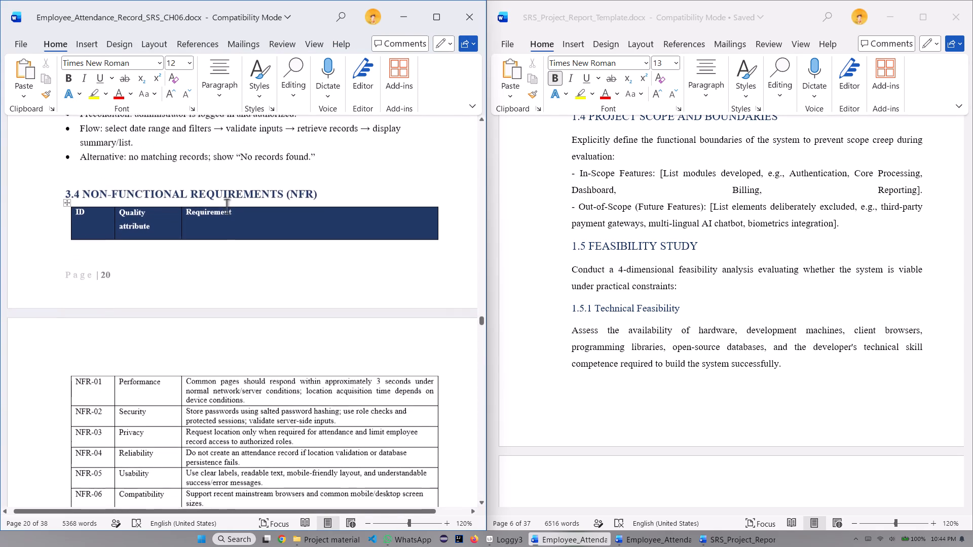
scroll(214, 199, "up", 3)
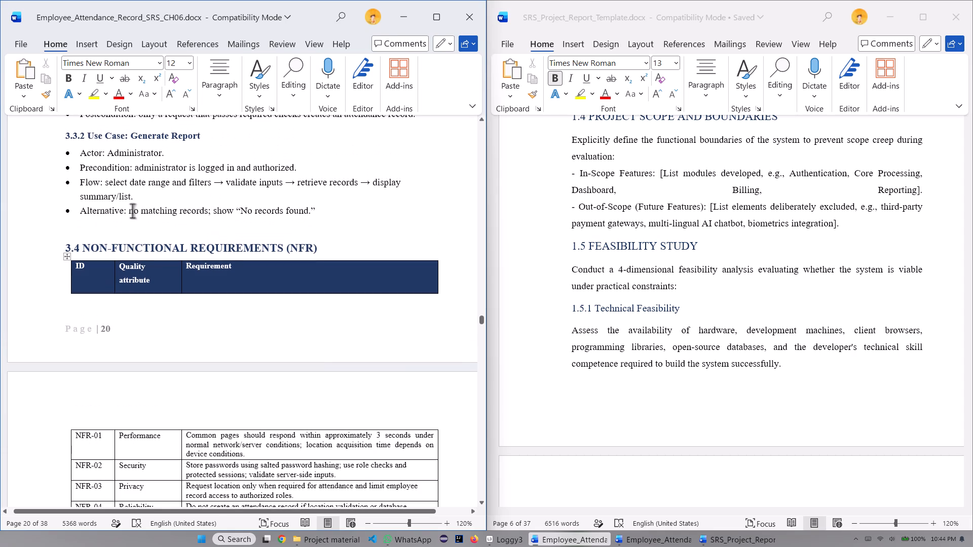
left_click(335, 215)
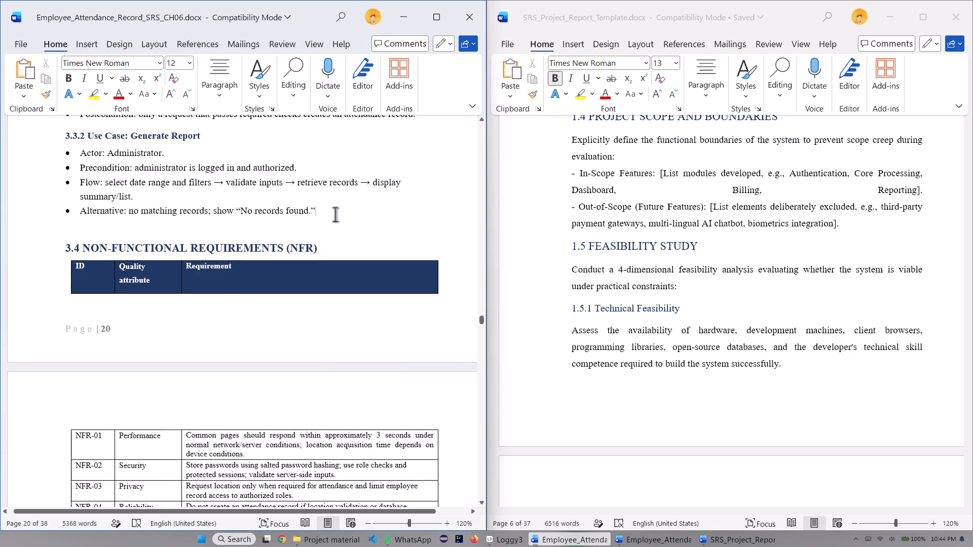
key("Return")
key("Return")
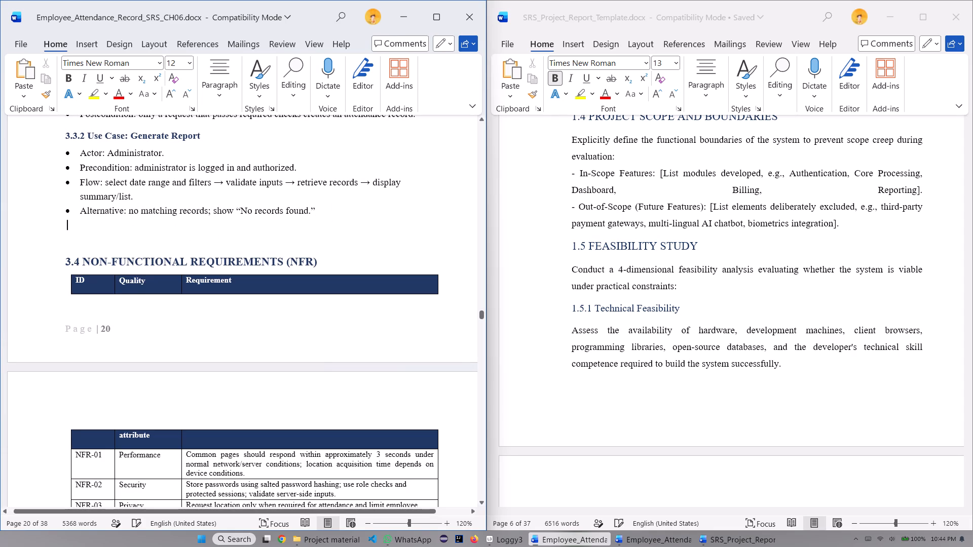
key("Return")
scroll(386, 262, "down", 12)
scroll(209, 208, "up", 5)
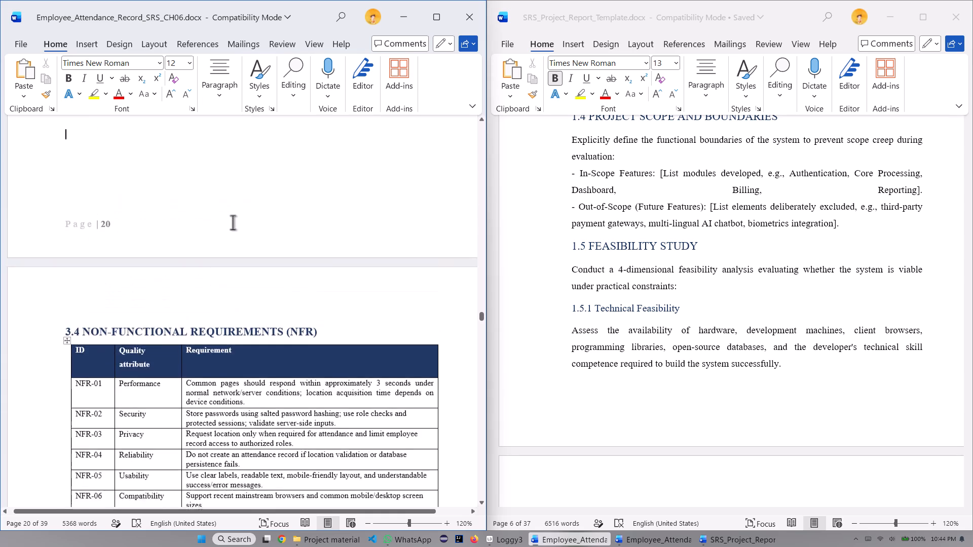
scroll(233, 222, "up", 8)
Set the whole section 3.4 non-functional requirements table, from its header row through NFR-10, to font size 11.
scroll(147, 268, "down", 7)
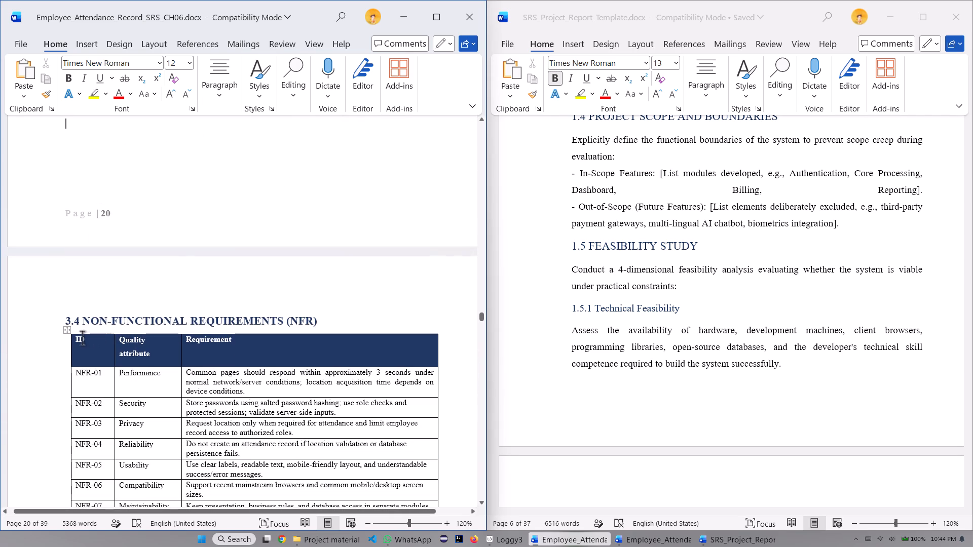
left_click_drag(76, 338, 207, 381)
scroll(169, 380, "down", 7)
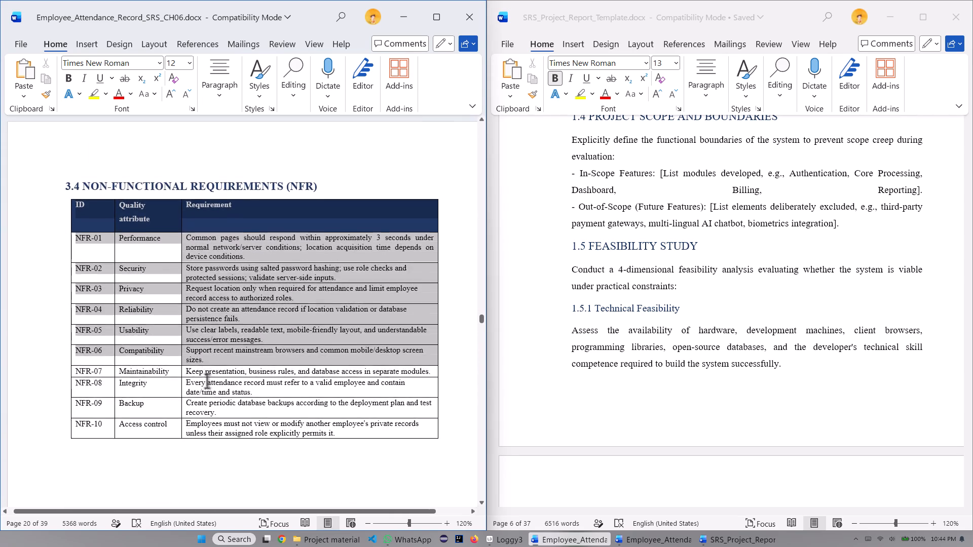
left_click_drag(207, 381, 359, 372)
scroll(208, 380, "down", 3)
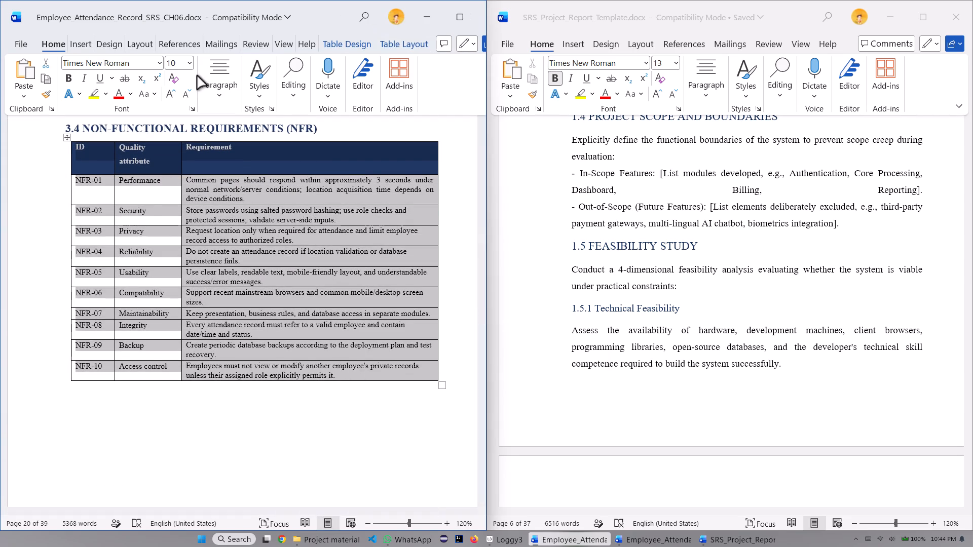
left_click(189, 65)
left_click(179, 124)
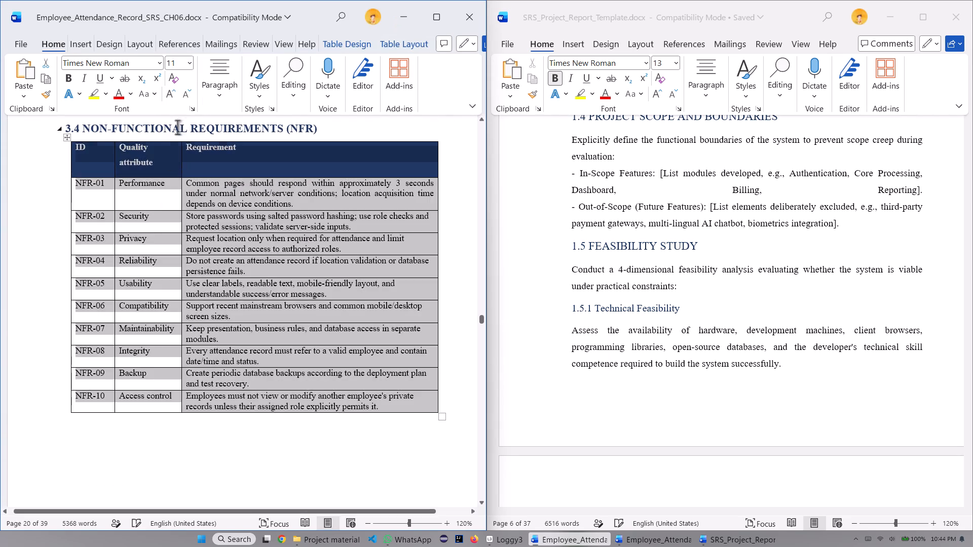
left_click(46, 303)
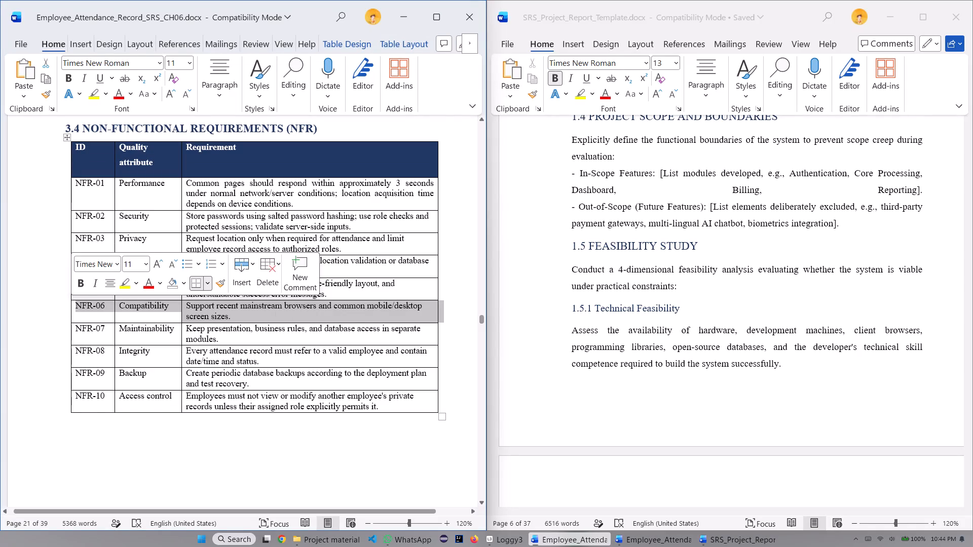
left_click(453, 285)
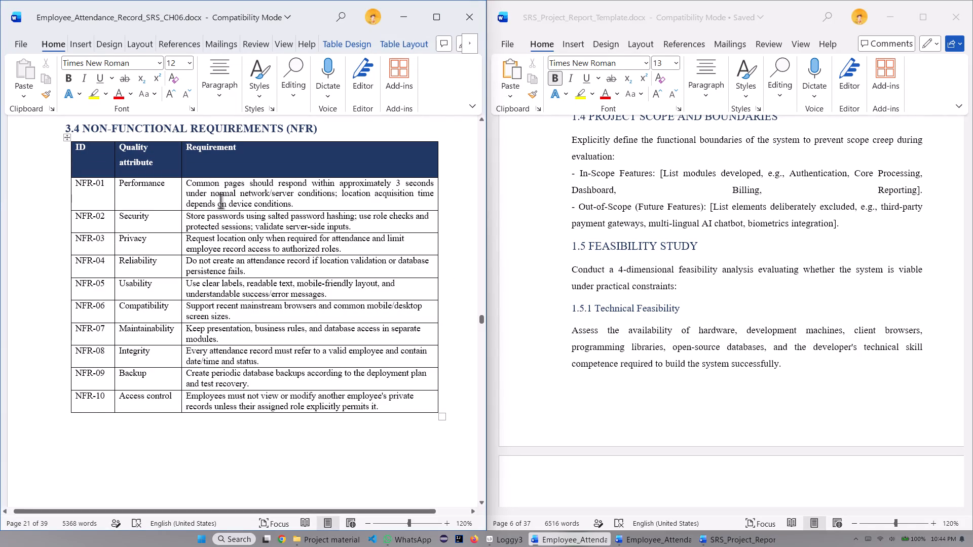
Remove the blank lines above the CHAPTER 4 title so the heading starts at the top of its page.
scroll(304, 238, "up", 6)
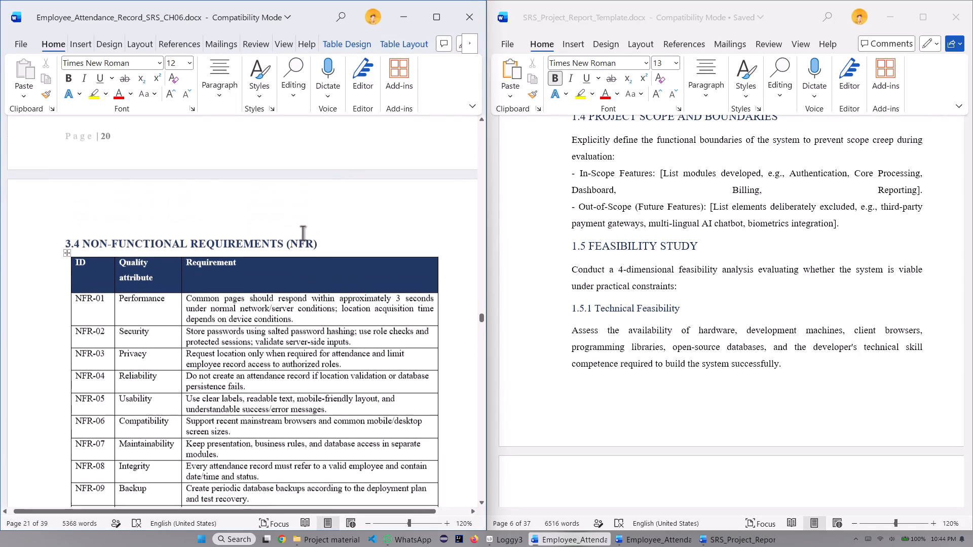
scroll(303, 233, "down", 20)
scroll(303, 233, "down", 18)
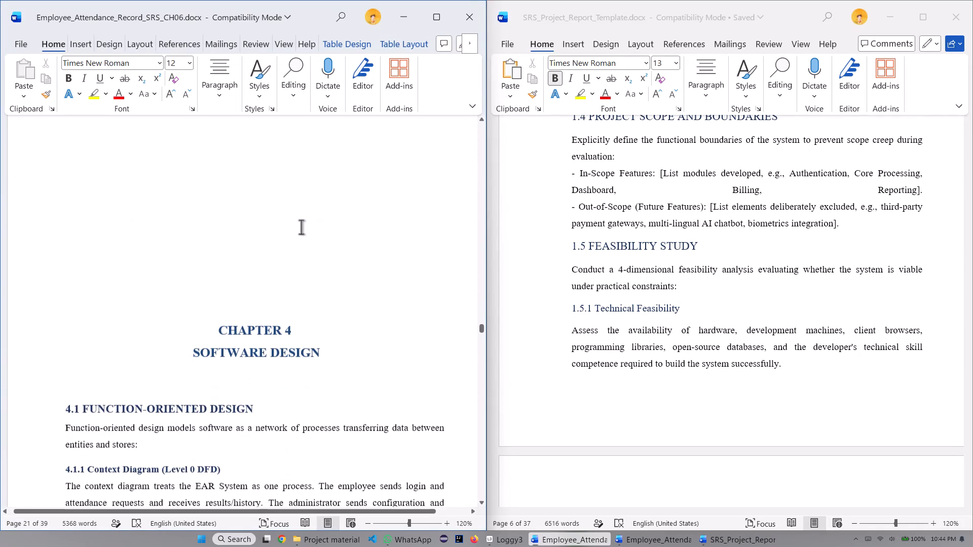
scroll(301, 226, "up", 8)
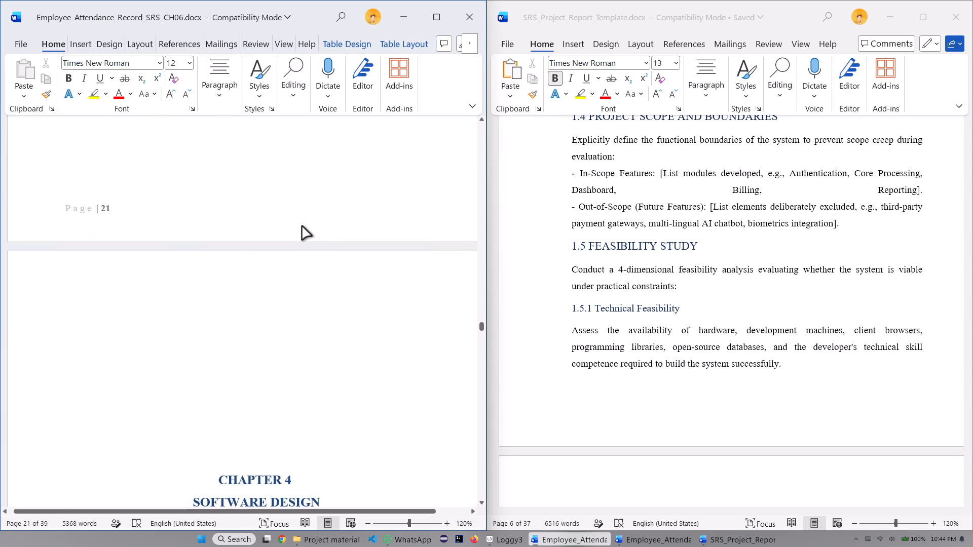
scroll(302, 226, "down", 7)
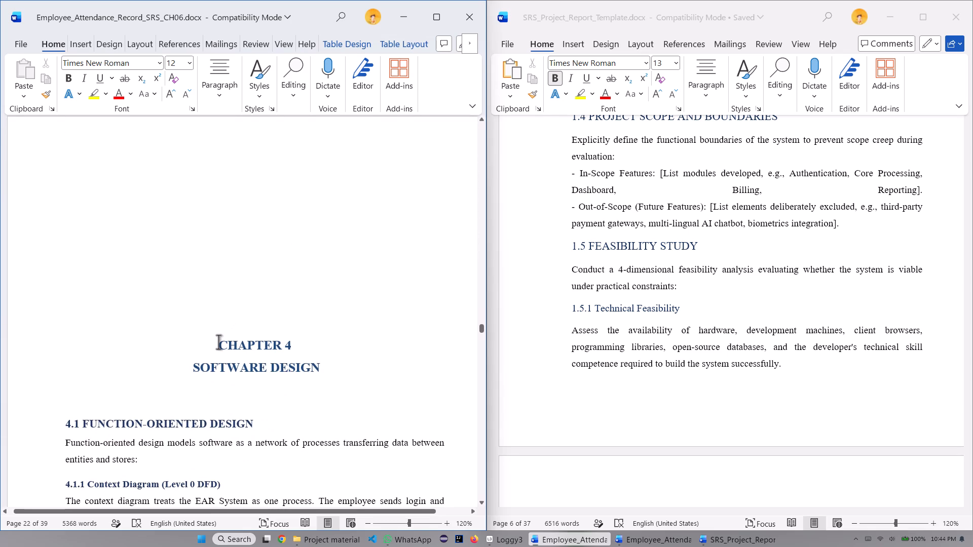
left_click(217, 344)
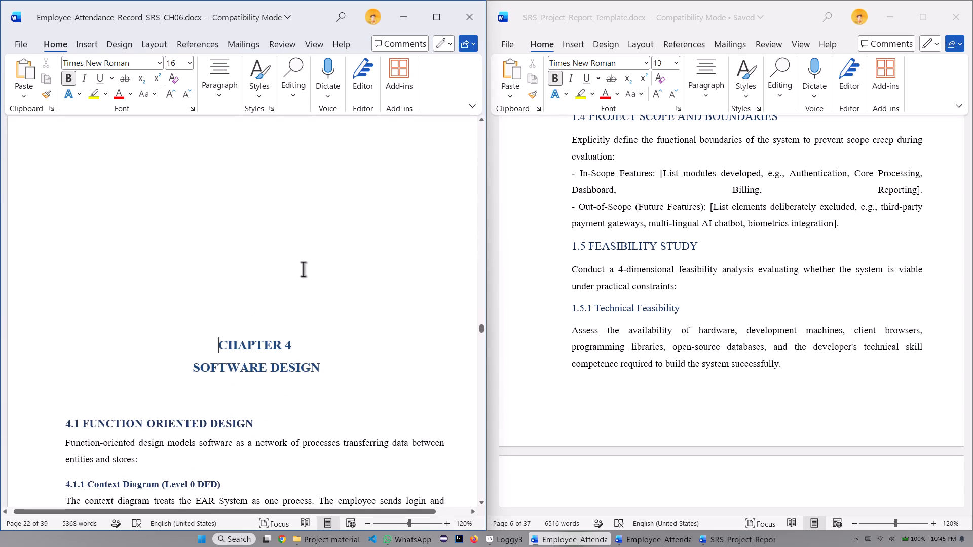
key("BackSpace")
key("BackSpace")
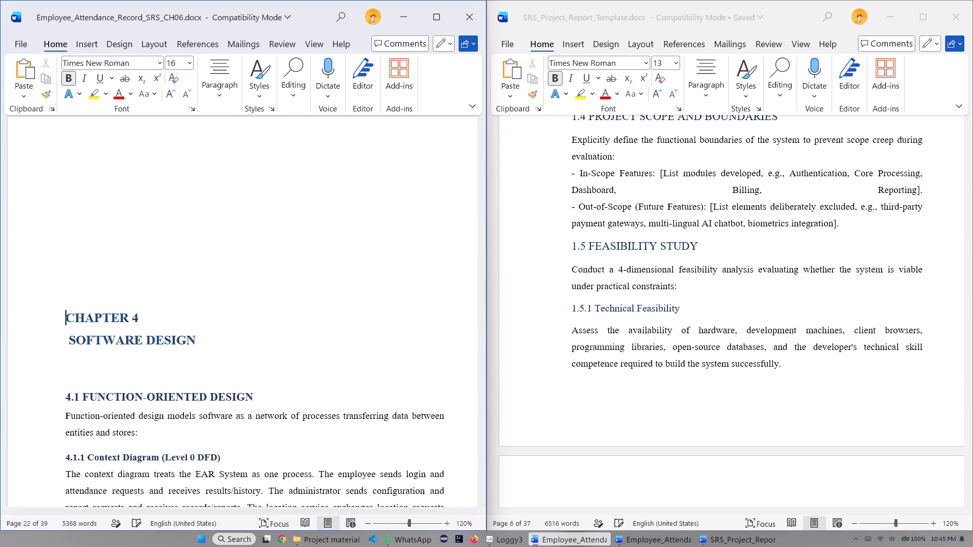
key("BackSpace")
key("BackSpace")
key("BackSpace")
key("BackSpace")
key("BackSpace")
key("BackSpace")
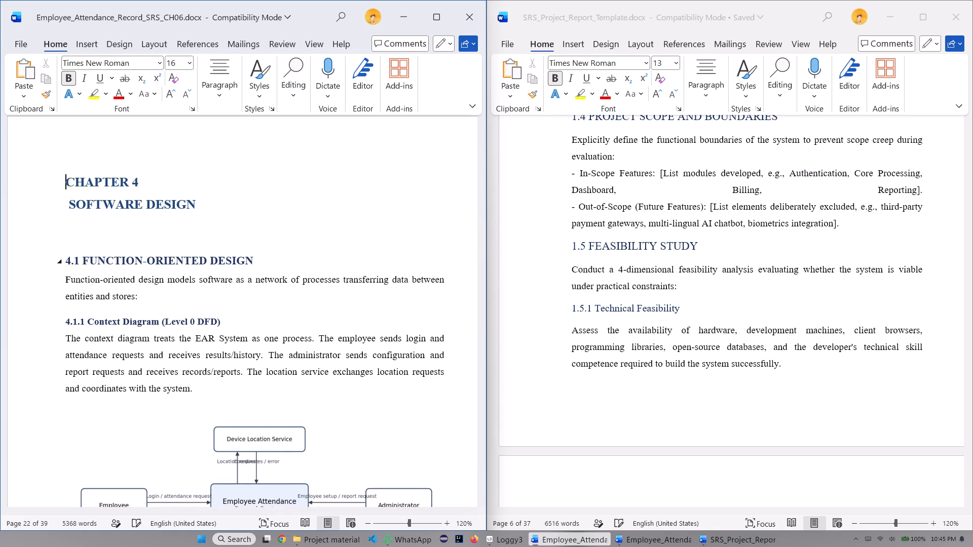
Center the two-line CHAPTER 4 SOFTWARE DESIGN title on the page.
scroll(247, 364, "up", 7)
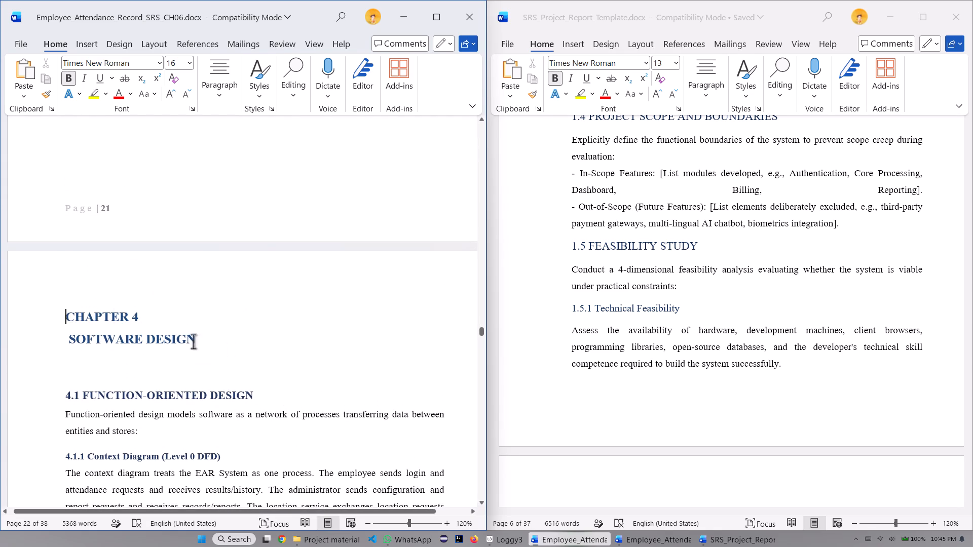
left_click_drag(65, 313, 185, 340)
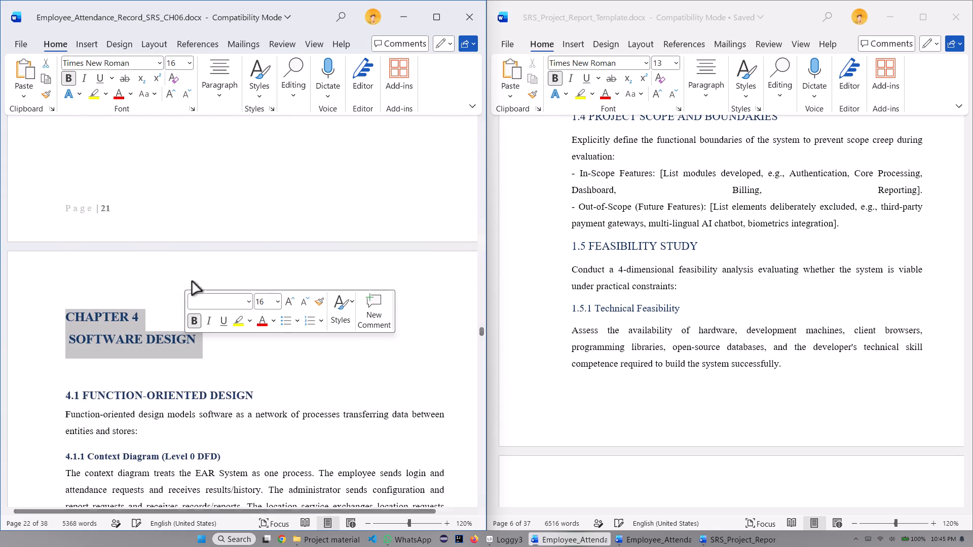
left_click(221, 95)
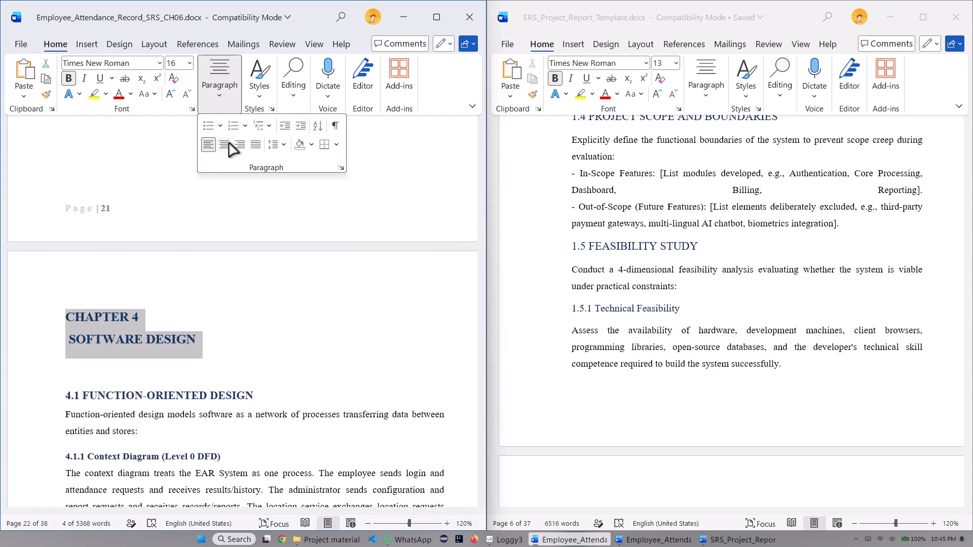
left_click(224, 142)
left_click(365, 298)
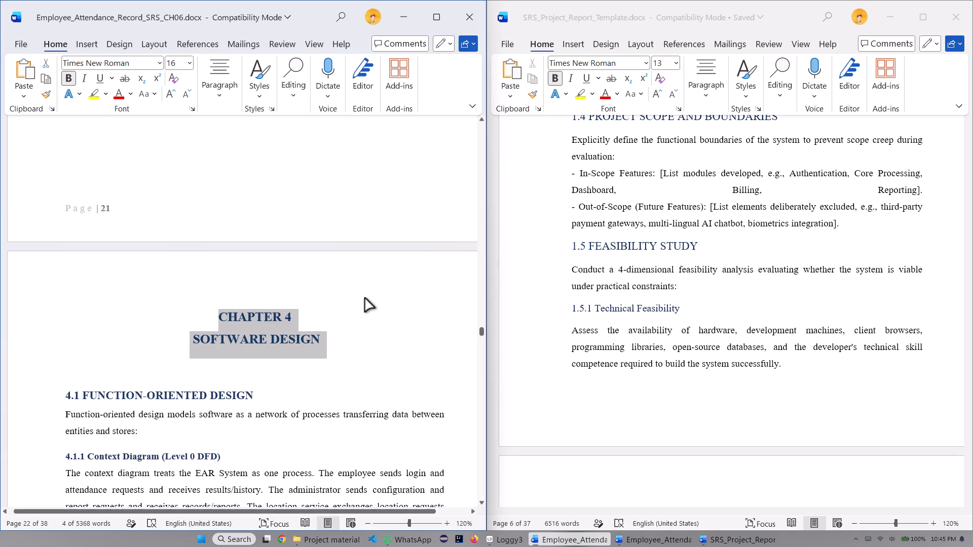
left_click(137, 297)
Review the page layout and formatting from the section 3.4 table through the 4.1 data flow diagrams and 4.1.3 Data Dictionary.
scroll(209, 286, "down", 4)
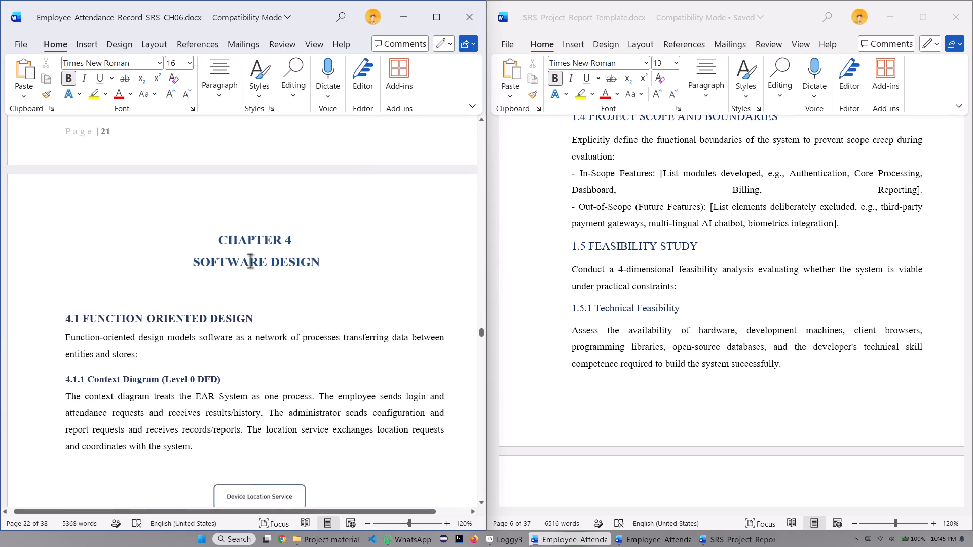
scroll(251, 262, "down", 2)
scroll(311, 312, "down", 1)
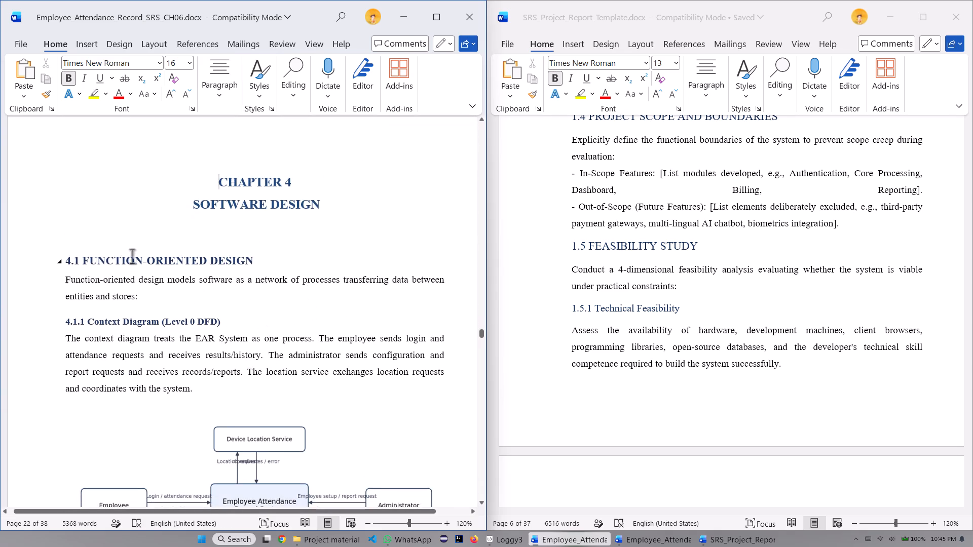
scroll(132, 256, "down", 6)
scroll(244, 232, "down", 13)
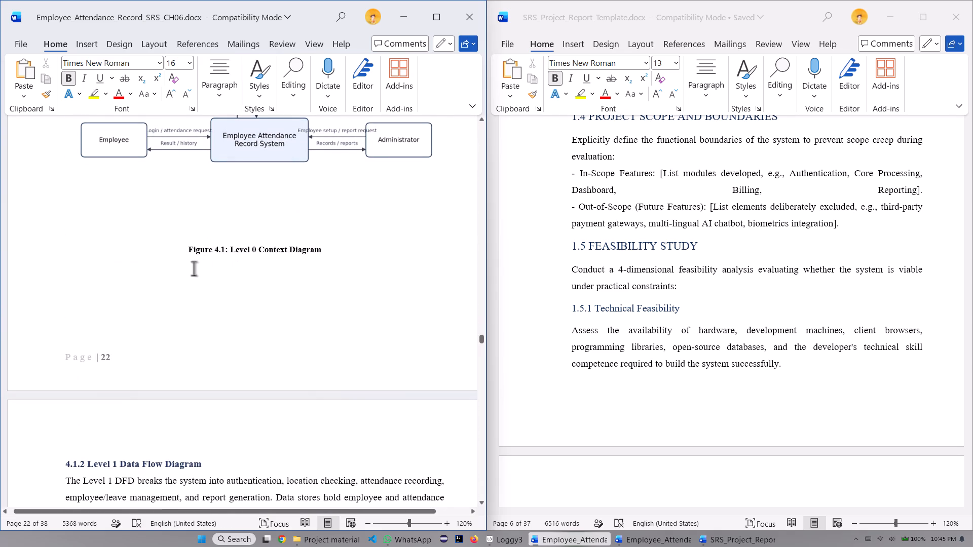
scroll(211, 271, "up", 8)
scroll(230, 274, "down", 18)
scroll(246, 266, "down", 12)
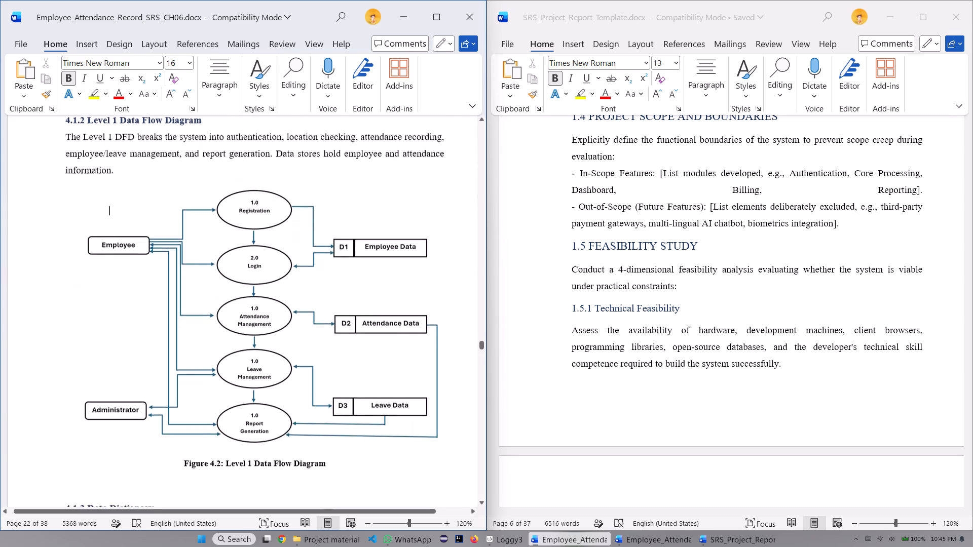
scroll(247, 266, "down", 6)
scroll(204, 261, "down", 8)
scroll(240, 261, "up", 6)
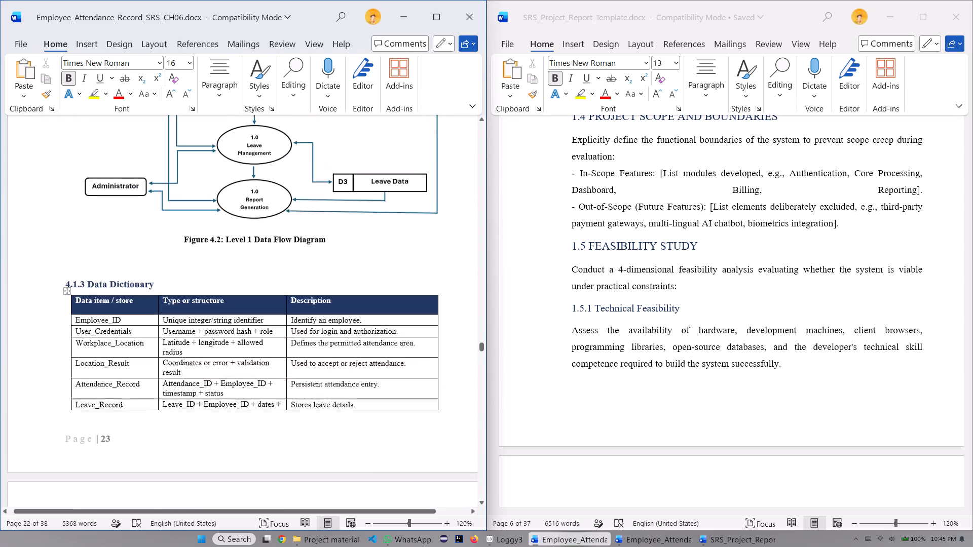
scroll(245, 261, "up", 20)
scroll(245, 261, "up", 20)
scroll(245, 261, "up", 13)
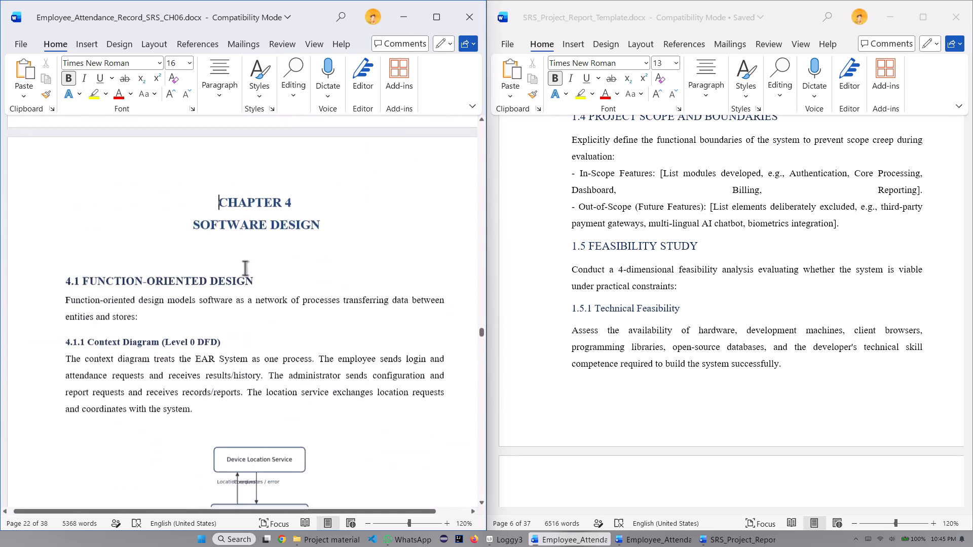
scroll(245, 268, "up", 20)
scroll(245, 268, "up", 8)
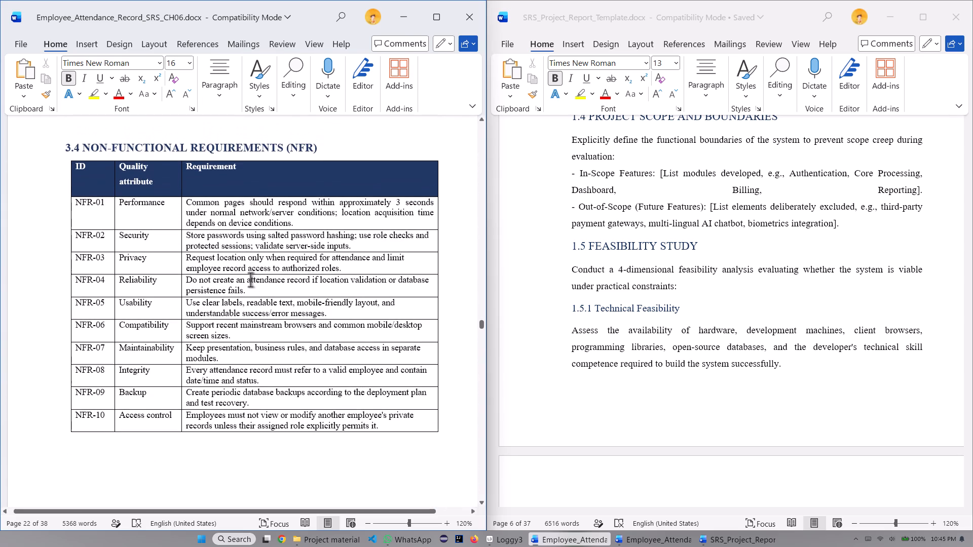
scroll(250, 280, "up", 2)
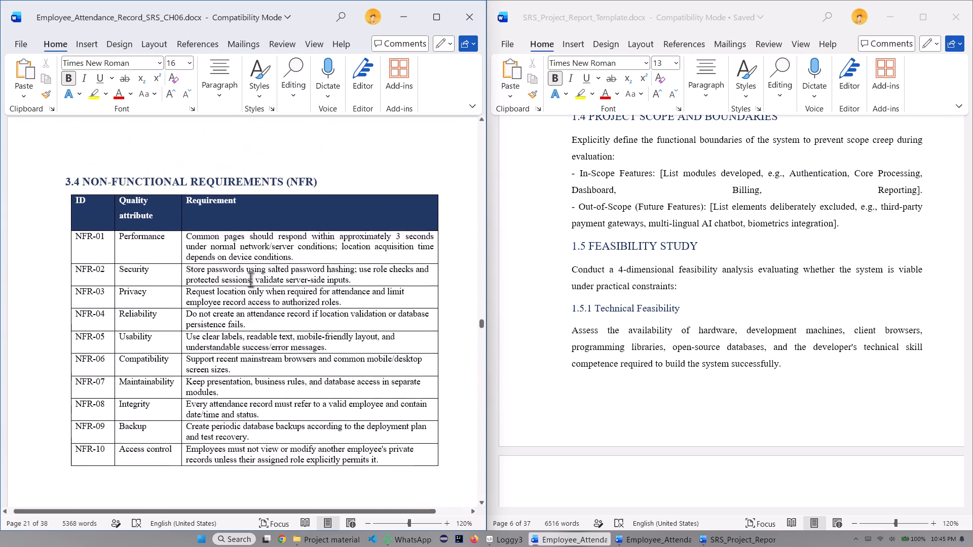
scroll(250, 280, "up", 2)
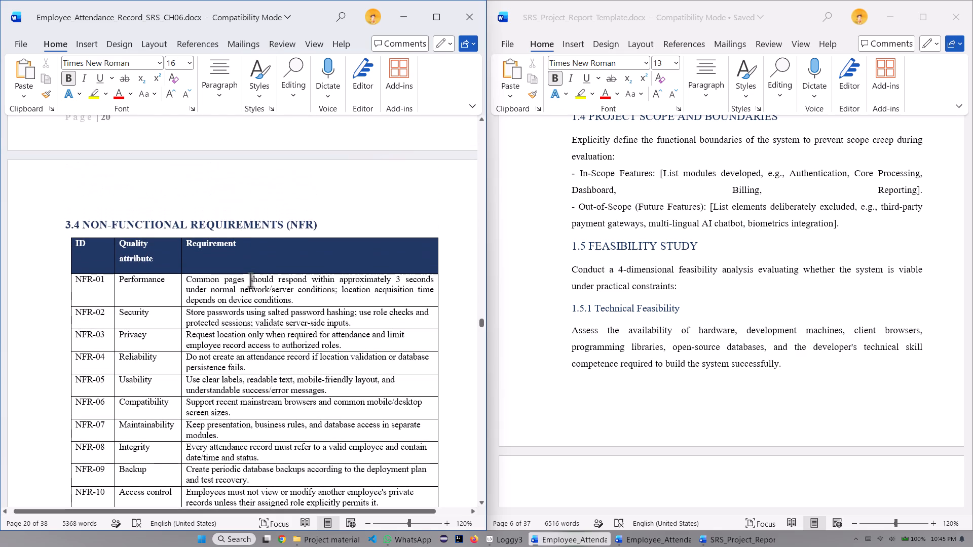
scroll(332, 272, "down", 7)
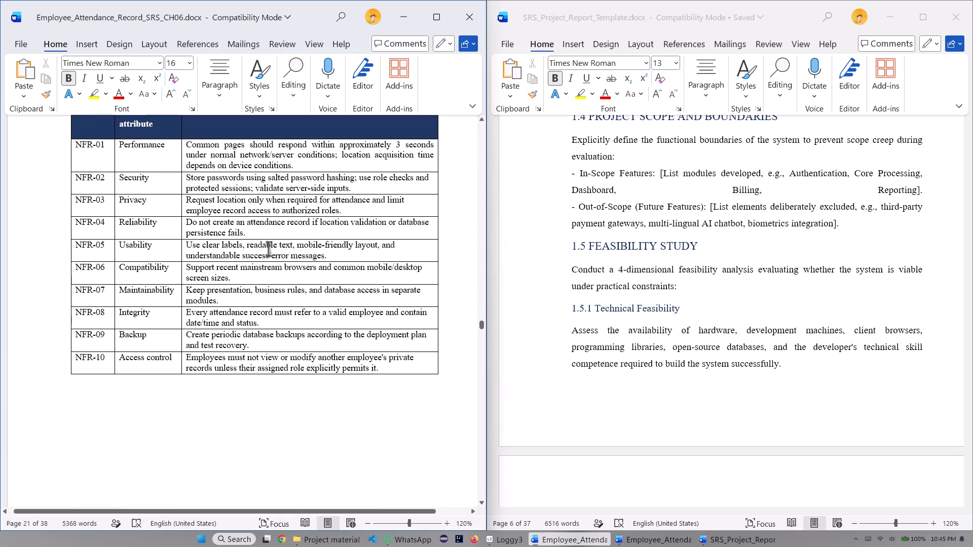
scroll(299, 249, "down", 20)
scroll(299, 249, "down", 20)
scroll(299, 249, "down", 10)
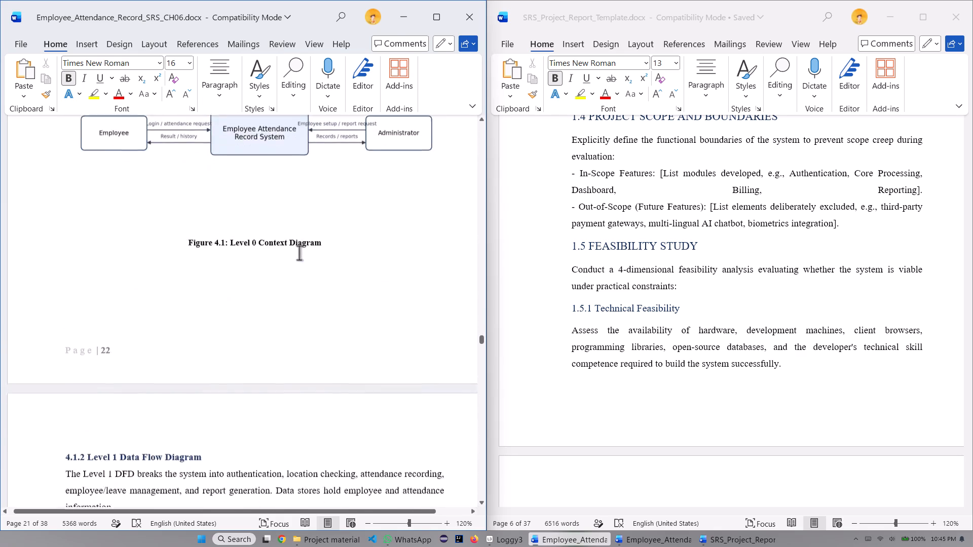
scroll(299, 253, "down", 14)
scroll(299, 252, "down", 16)
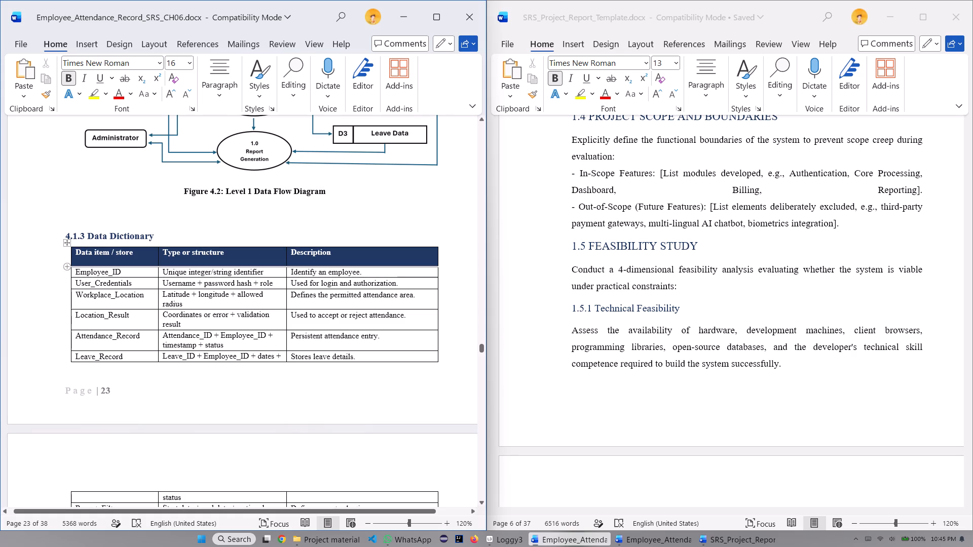
Set the whole section 4.1.3 Data Dictionary table, from its header row through Report_Filter, to font size 11.
left_click_drag(76, 253, 354, 354)
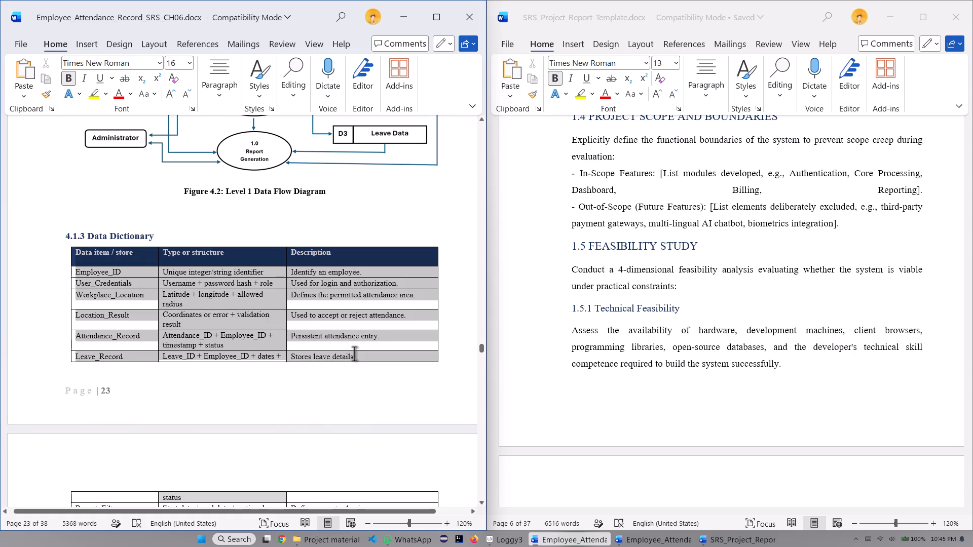
left_click_drag(354, 354, 355, 354)
scroll(257, 340, "down", 7)
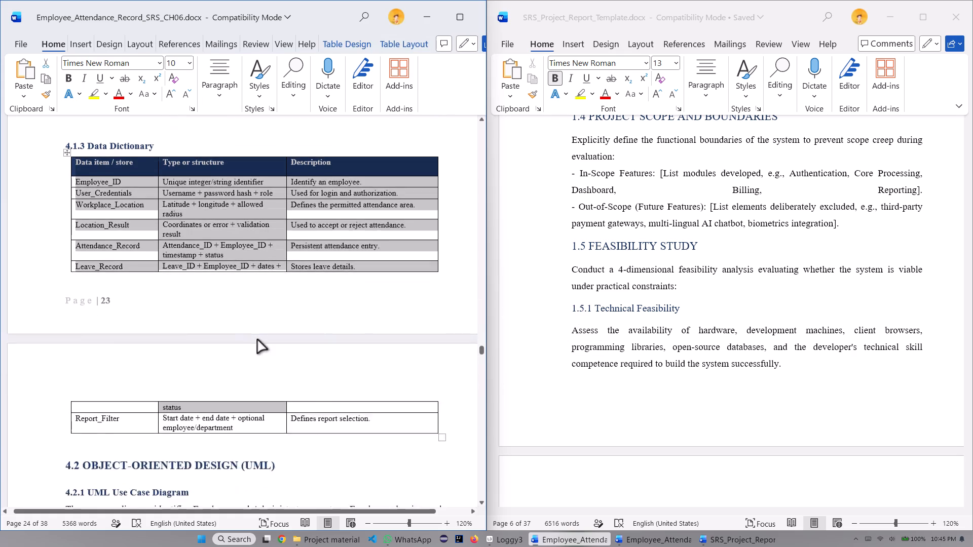
scroll(247, 332, "up", 4)
left_click(229, 321)
left_click_drag(77, 193, 78, 194)
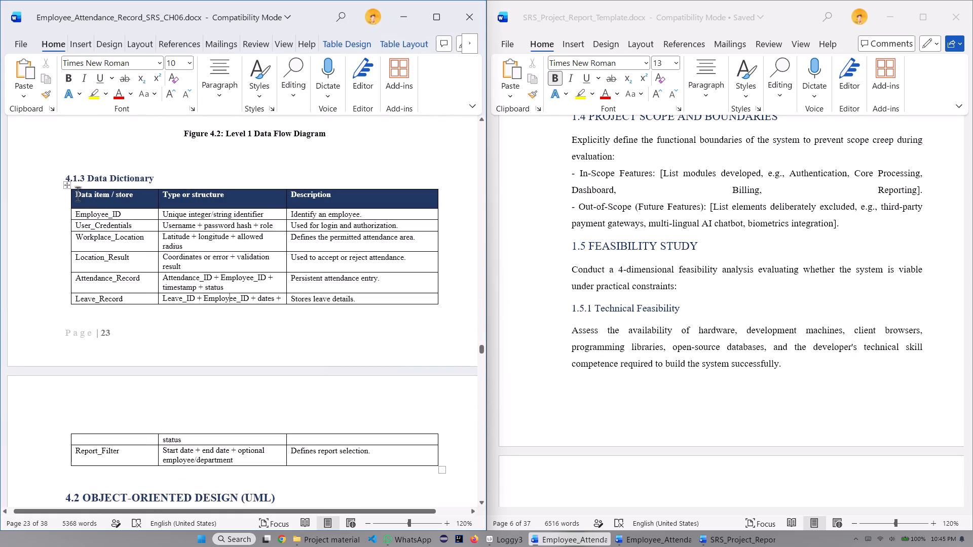
left_click_drag(78, 194, 414, 453)
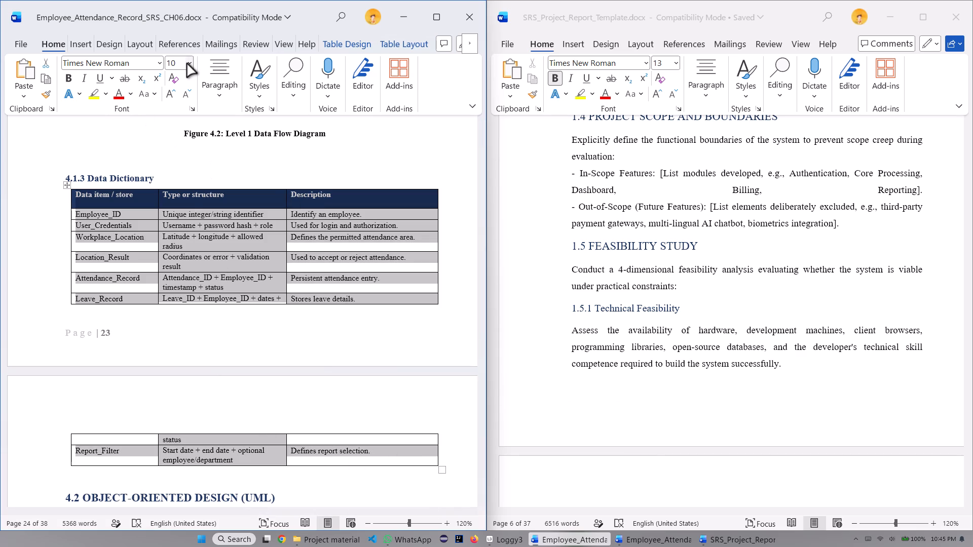
left_click(187, 64)
left_click(177, 126)
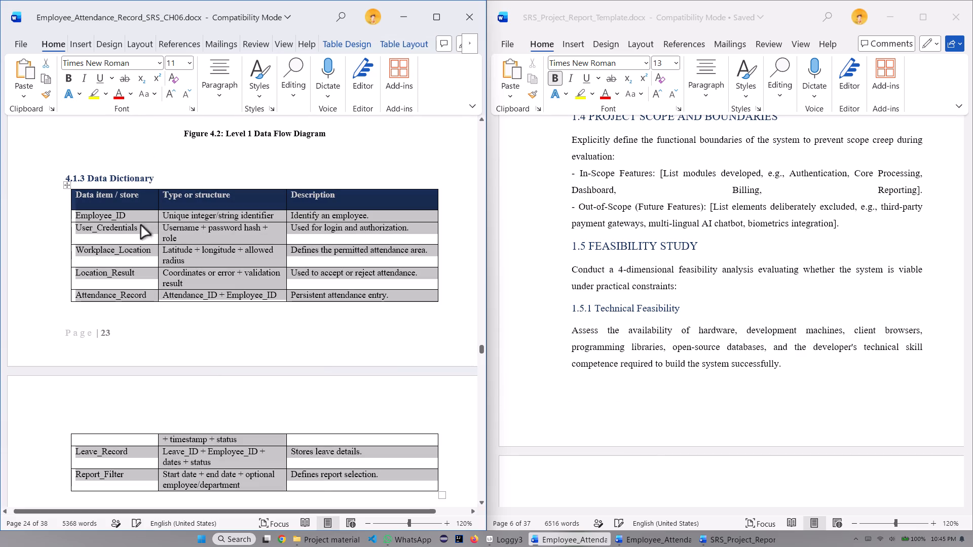
left_click(207, 321)
Examine the headings, UML diagrams and captions of section 4.2 through the start of section 4.3 for formatting and page layout.
scroll(256, 223, "down", 1)
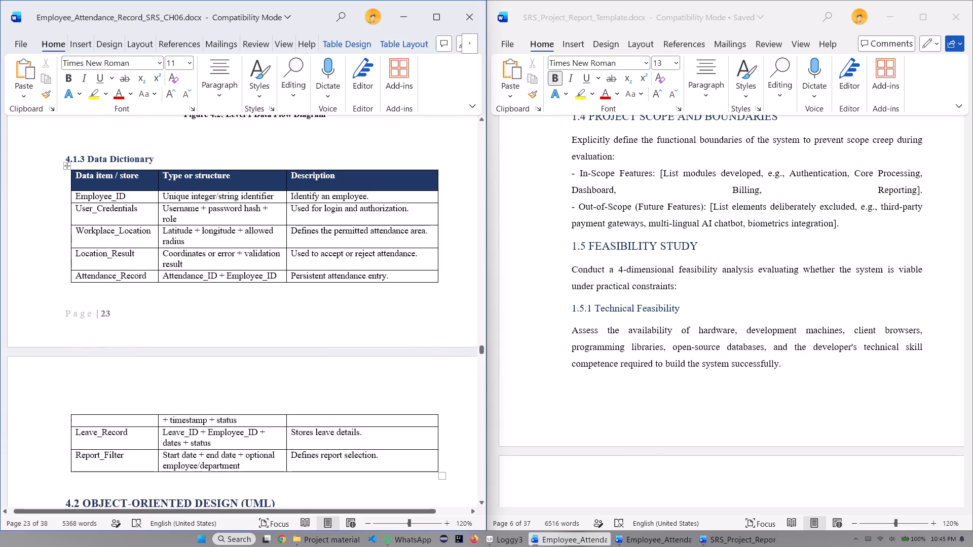
scroll(250, 227, "down", 19)
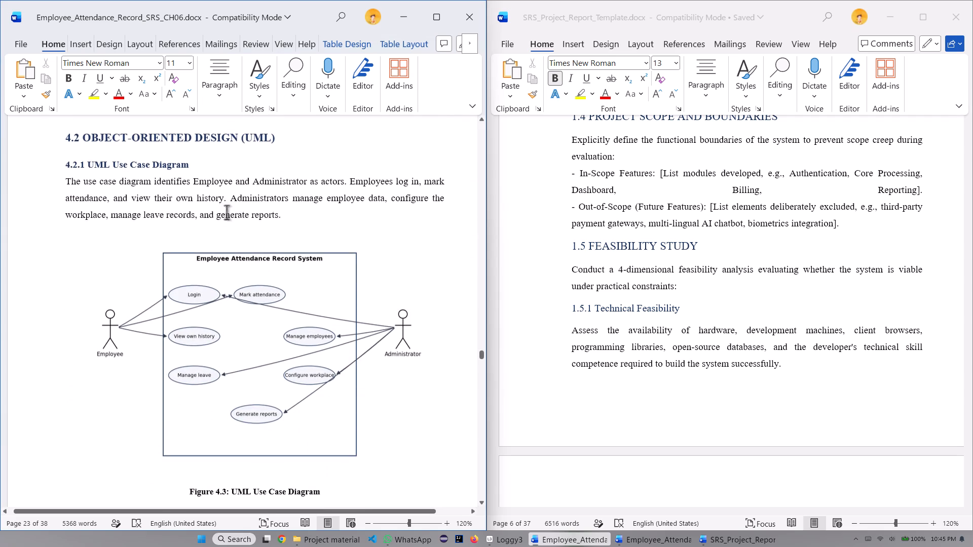
scroll(242, 214, "down", 7)
scroll(247, 216, "down", 16)
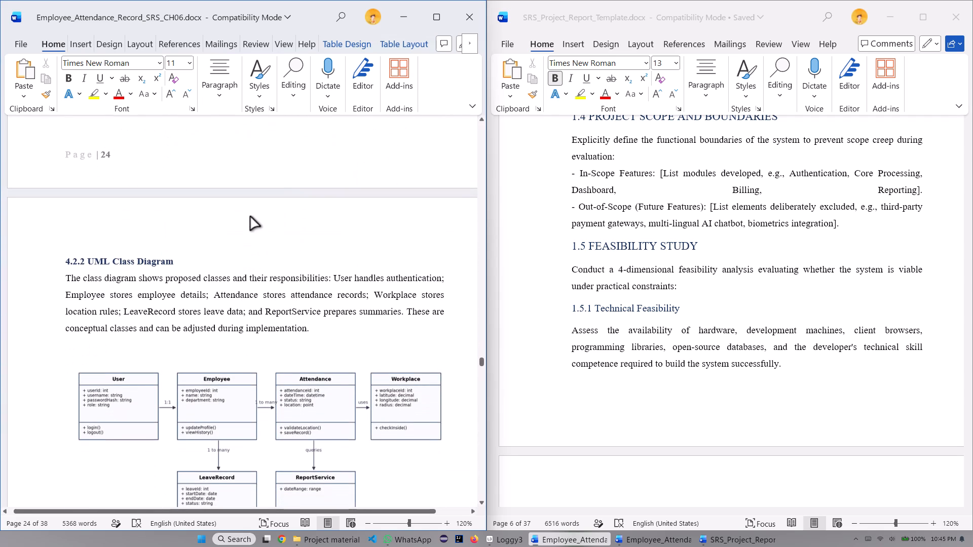
scroll(250, 217, "up", 13)
scroll(250, 217, "down", 6)
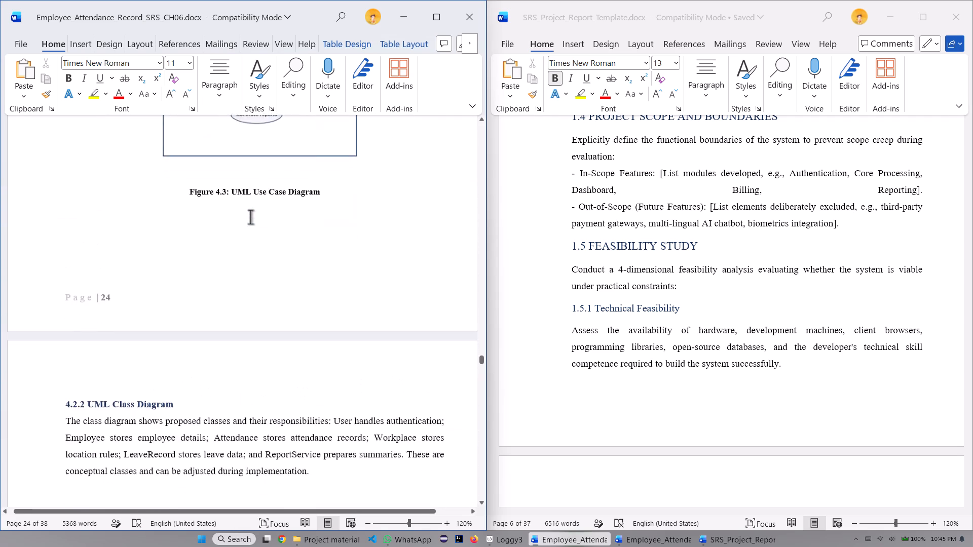
scroll(250, 217, "down", 20)
scroll(250, 217, "down", 3)
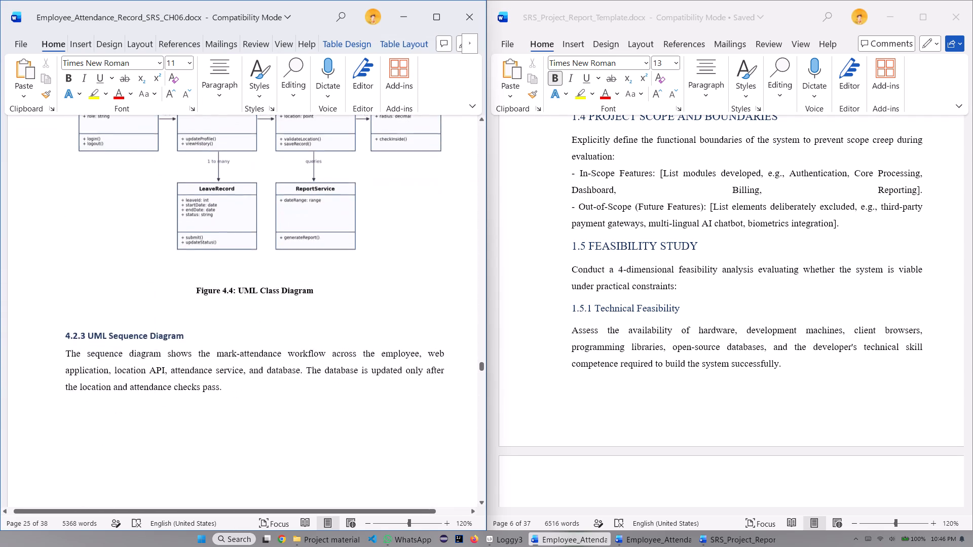
scroll(250, 217, "down", 15)
scroll(251, 217, "up", 13)
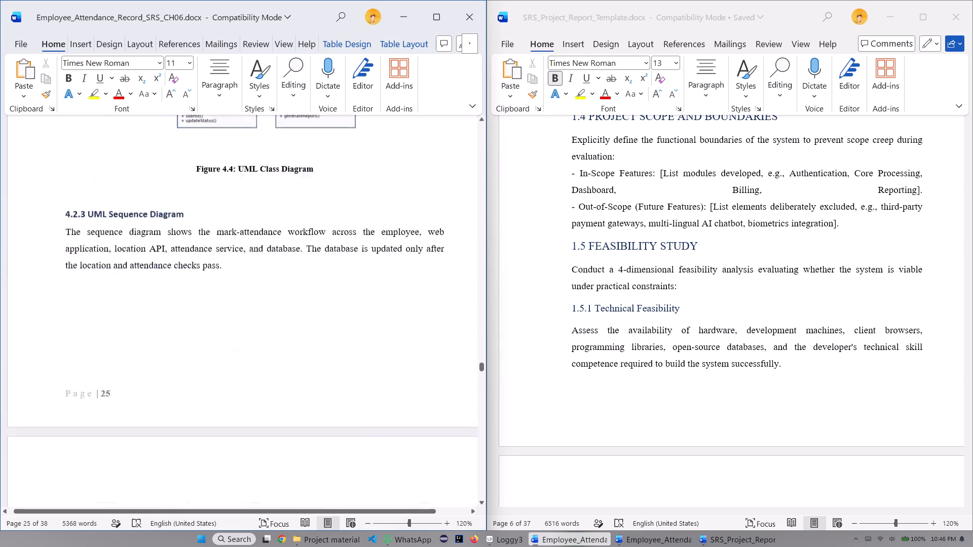
scroll(251, 216, "up", 2)
scroll(251, 216, "down", 8)
scroll(250, 217, "down", 20)
scroll(250, 217, "down", 7)
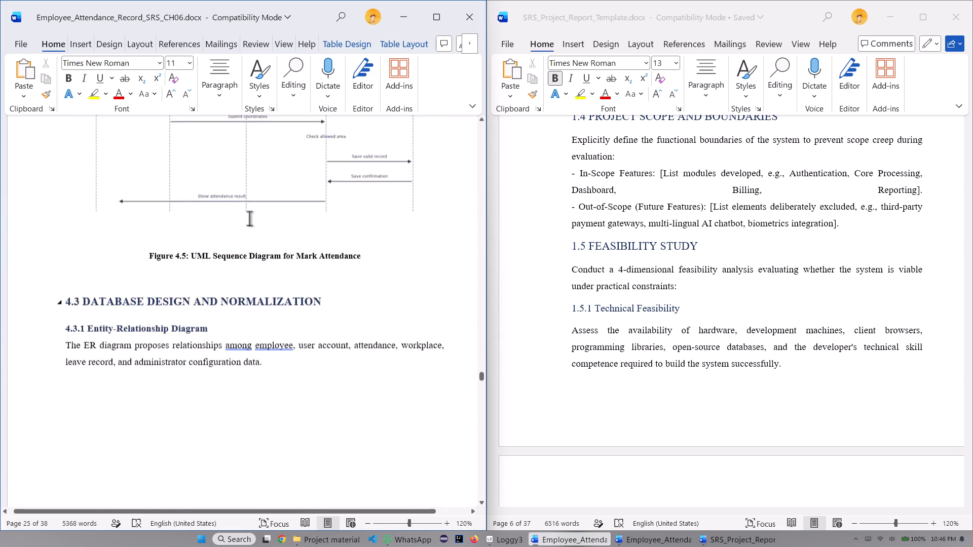
Re-examine the pages from the 4.1.3 Data Dictionary table through the section 4.3.2 schema table for layout and font consistency.
scroll(249, 219, "down", 10)
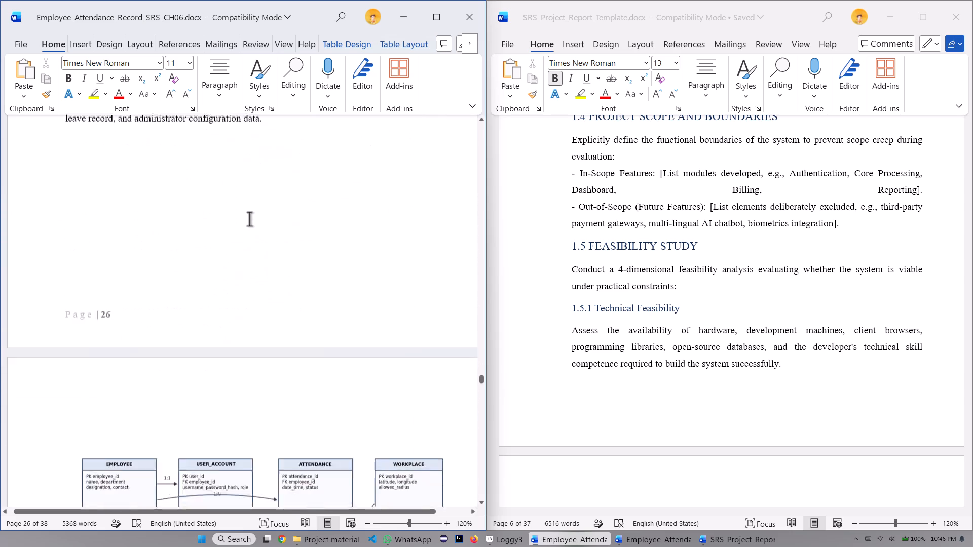
scroll(249, 219, "down", 8)
scroll(249, 220, "down", 15)
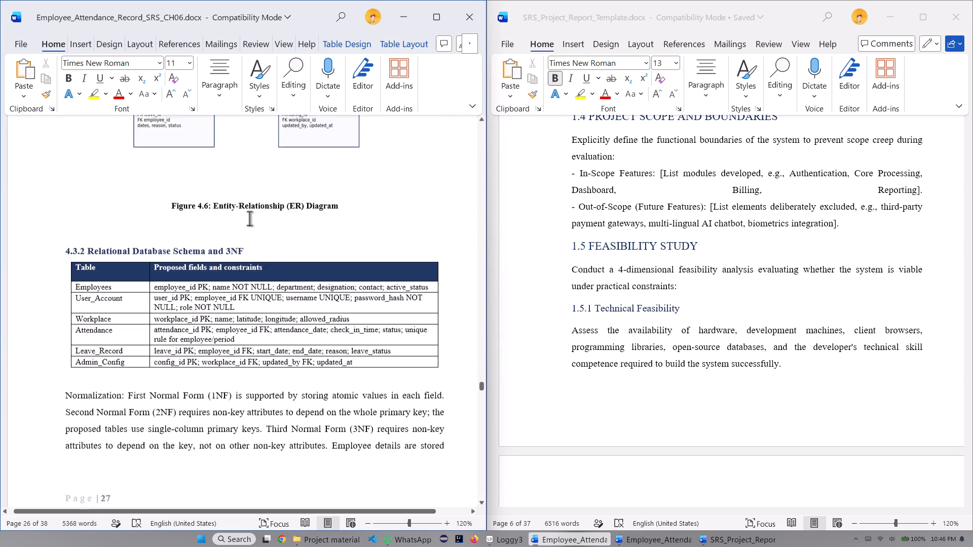
scroll(249, 218, "up", 20)
scroll(249, 218, "up", 20)
scroll(249, 218, "up", 1)
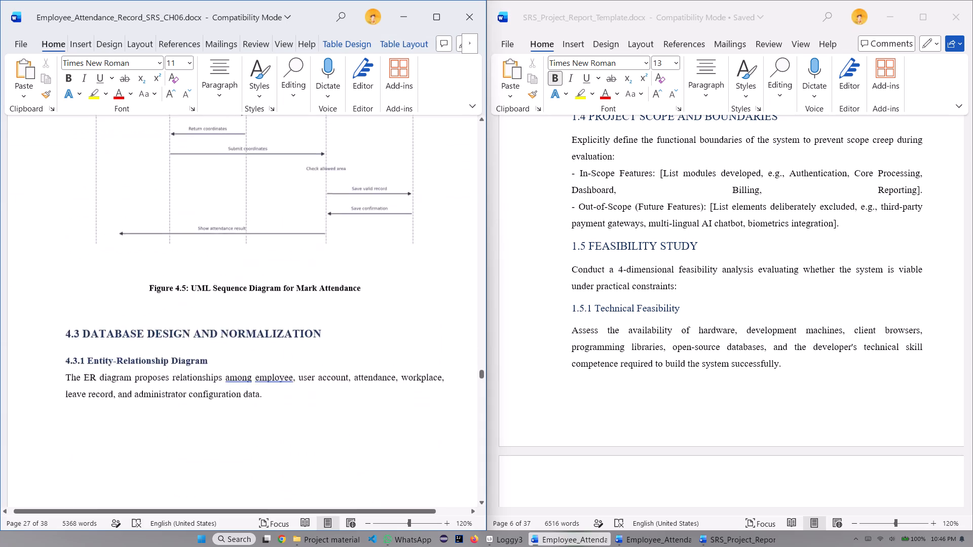
scroll(220, 259, "up", 20)
scroll(220, 259, "up", 20)
scroll(220, 259, "up", 14)
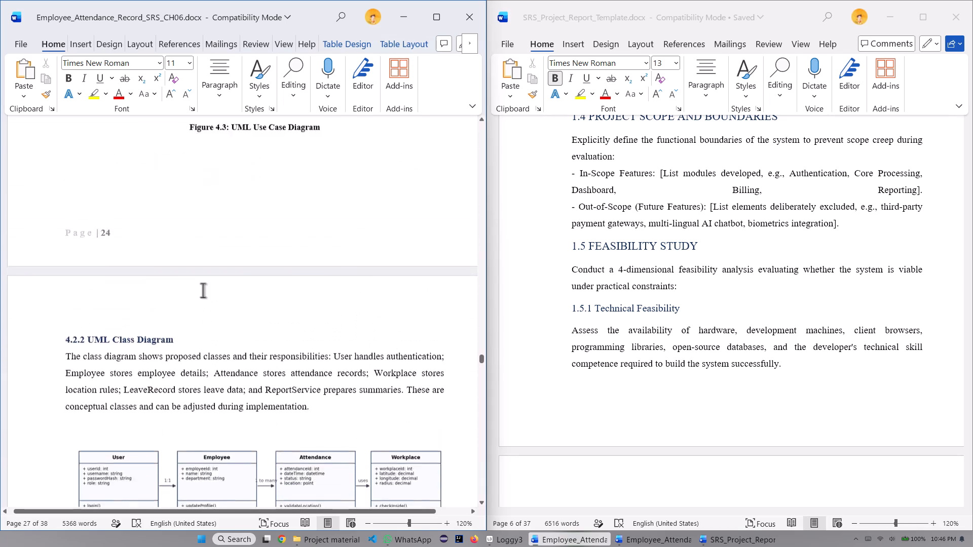
scroll(203, 290, "up", 20)
scroll(203, 290, "up", 15)
scroll(199, 301, "down", 3)
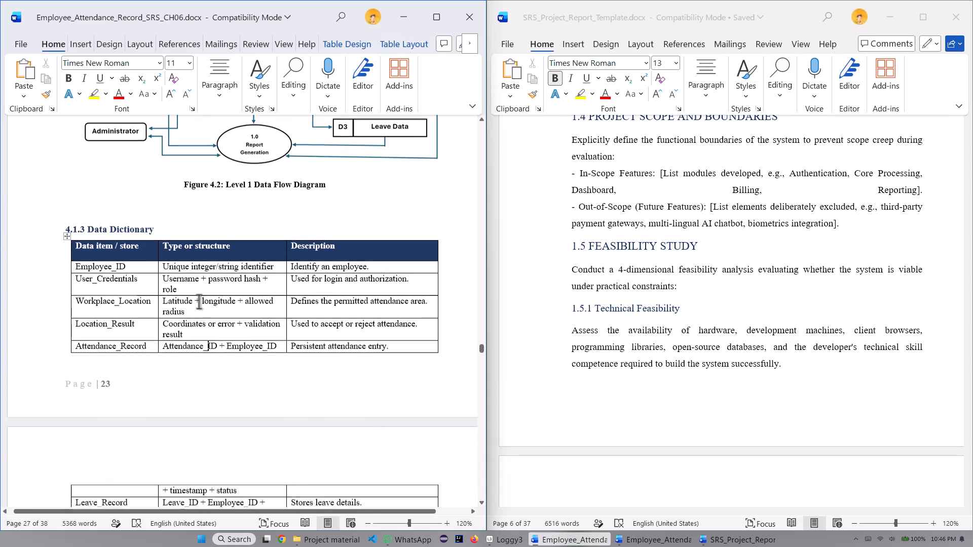
scroll(199, 301, "down", 2)
scroll(199, 301, "down", 20)
scroll(199, 301, "down", 20)
scroll(199, 301, "down", 7)
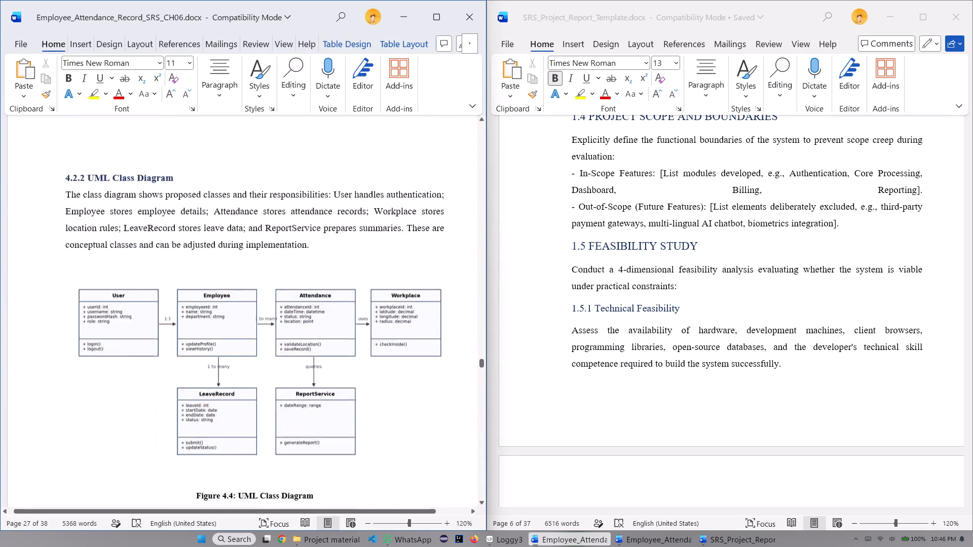
Set the whole section 4.3.2 Relational Database Schema and 3NF table, from its header row through Admin_Config, to font size 11.
scroll(241, 265, "down", 20)
scroll(241, 265, "down", 20)
scroll(241, 265, "down", 20)
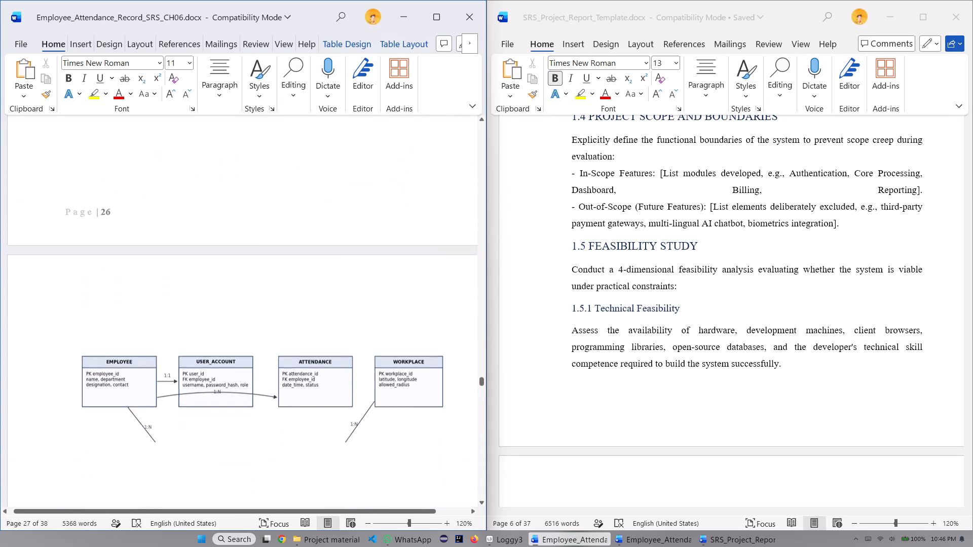
scroll(257, 257, "down", 19)
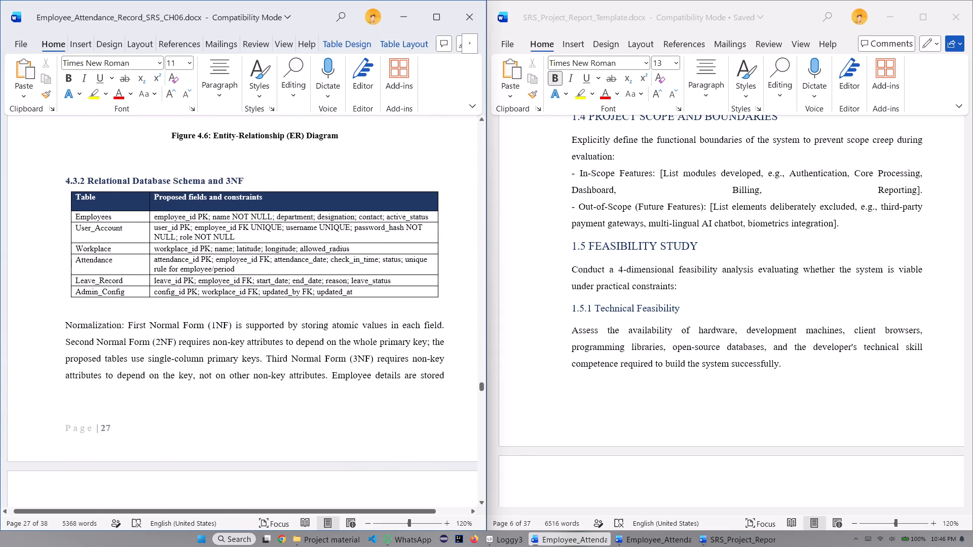
left_click_drag(77, 198, 335, 289)
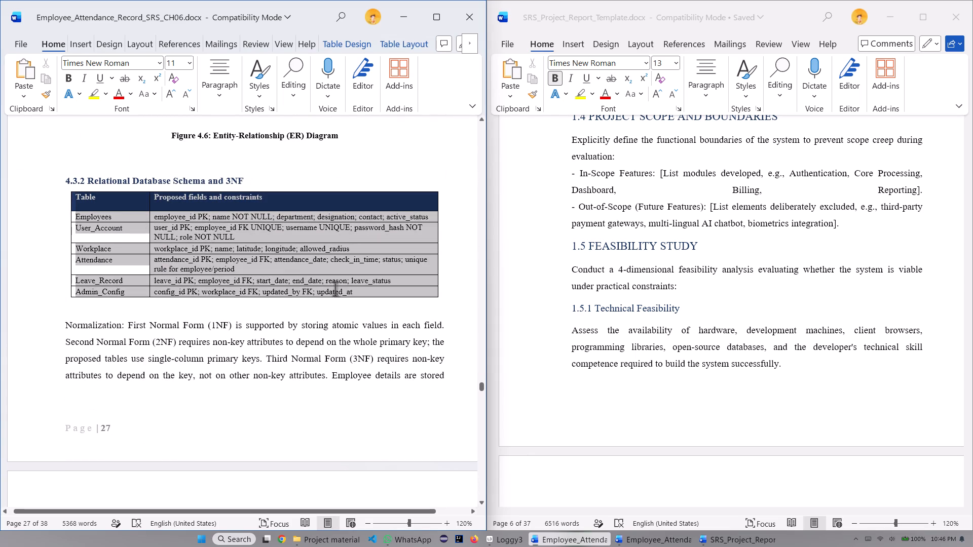
left_click_drag(335, 289, 355, 293)
left_click(160, 62)
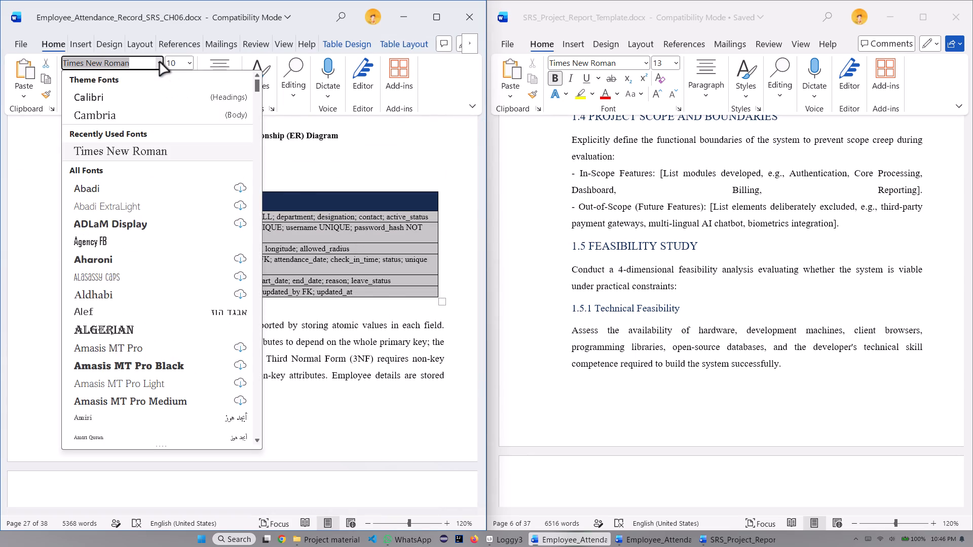
left_click(160, 62)
left_click(189, 65)
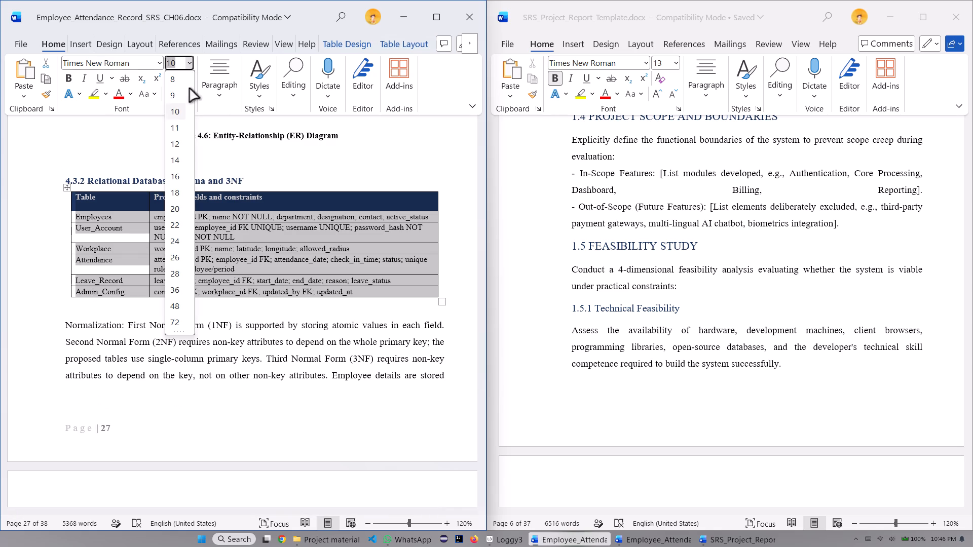
left_click(176, 124)
left_click(352, 173)
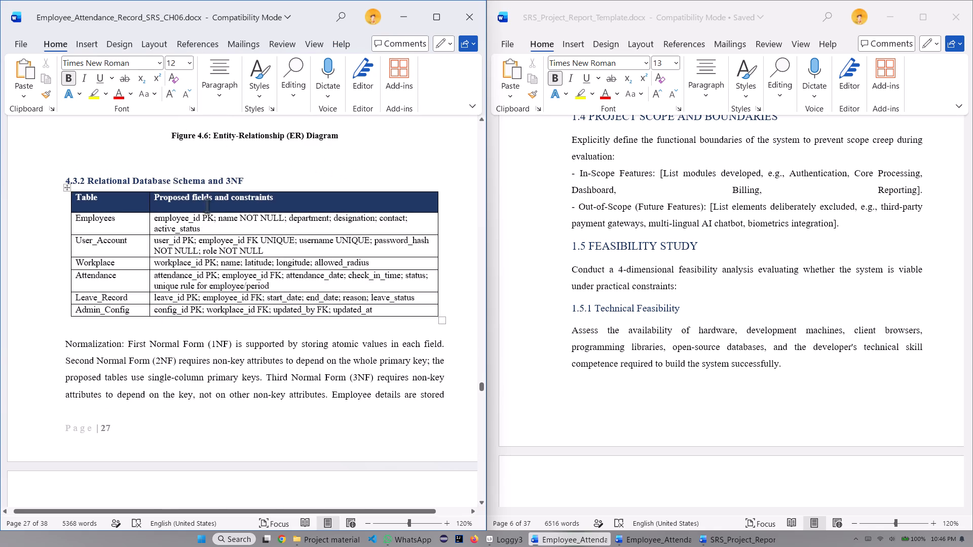
Set the whole section 5.1 technology stack table, from its header row through Development tools, to font size 11.
scroll(210, 206, "down", 7)
scroll(254, 193, "down", 7)
scroll(207, 208, "down", 6)
scroll(236, 207, "down", 20)
scroll(236, 207, "down", 2)
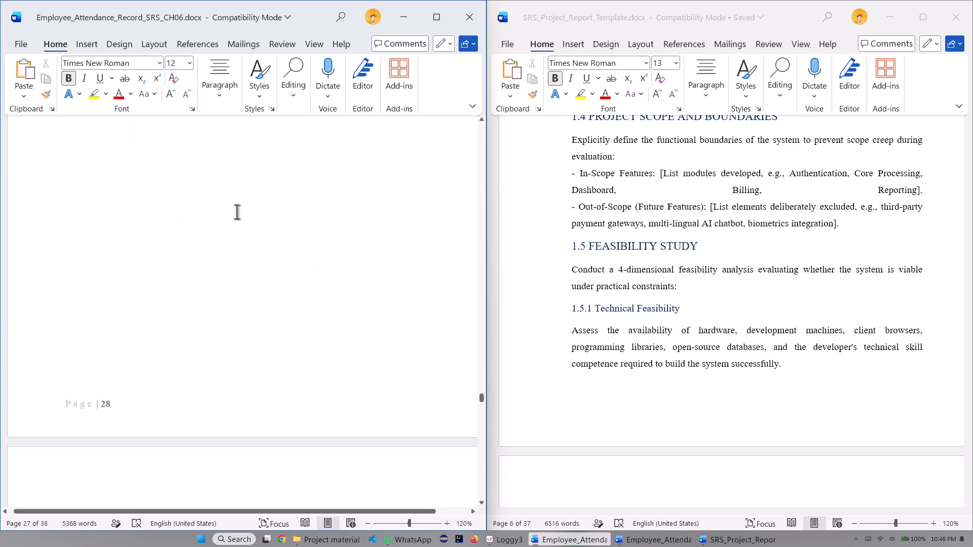
scroll(237, 212, "down", 12)
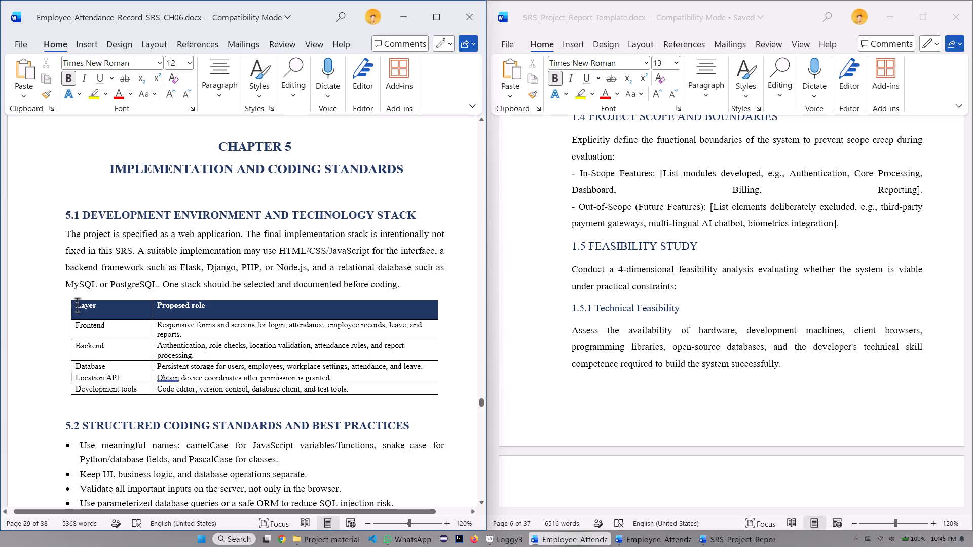
left_click_drag(77, 305, 363, 390)
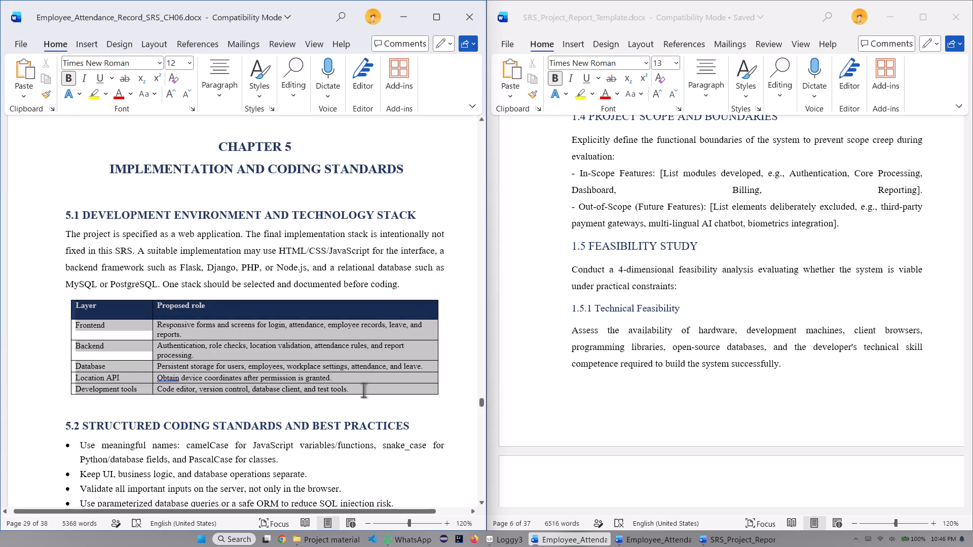
left_click_drag(363, 390, 364, 389)
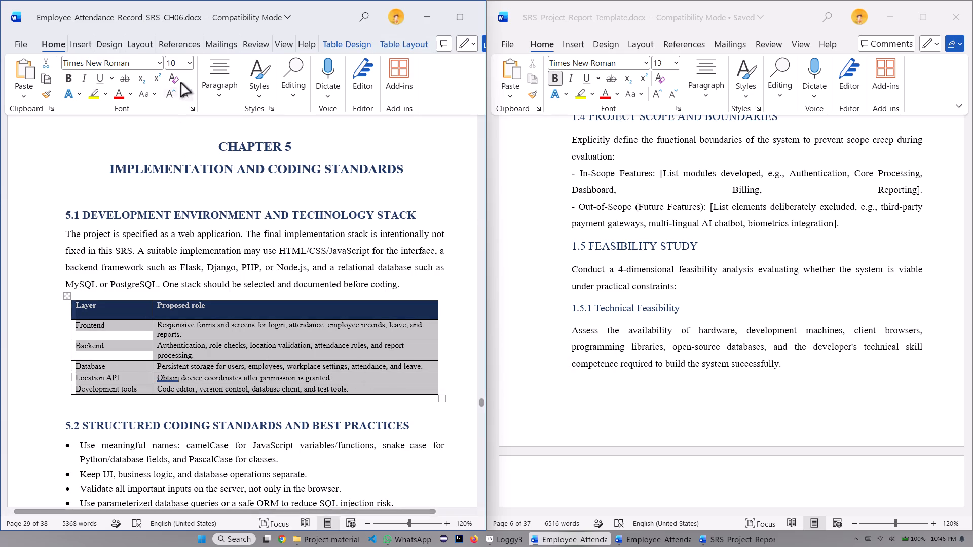
left_click(190, 64)
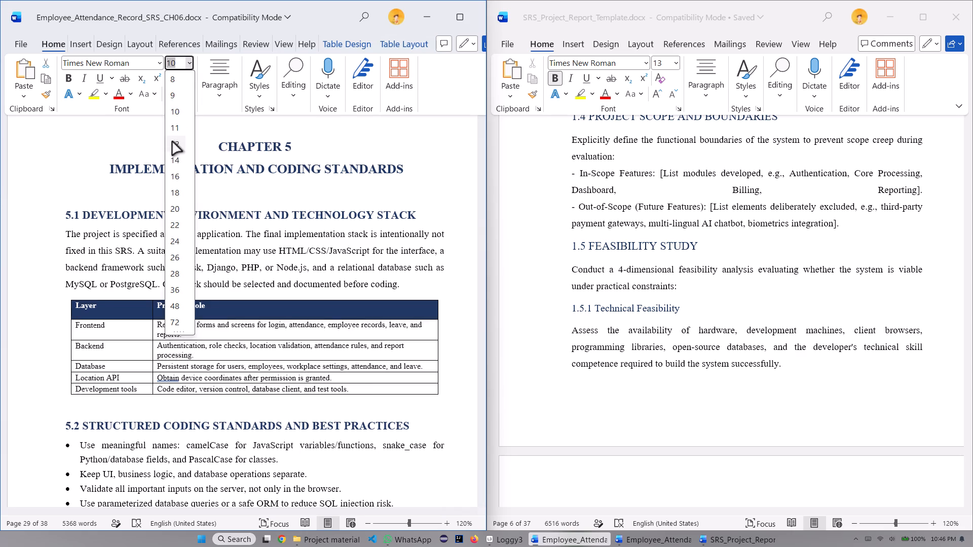
left_click(177, 126)
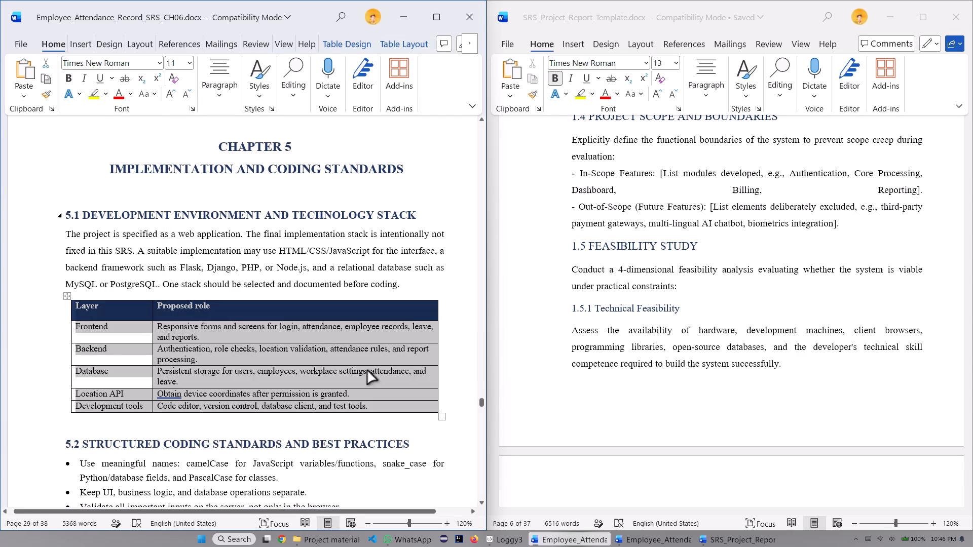
left_click(457, 344)
Insert an unbulleted blank line after the last section 5.2 bullet to move the 5.3 MODULAR ARCHITECTURE heading onto the next page.
scroll(220, 268, "down", 4)
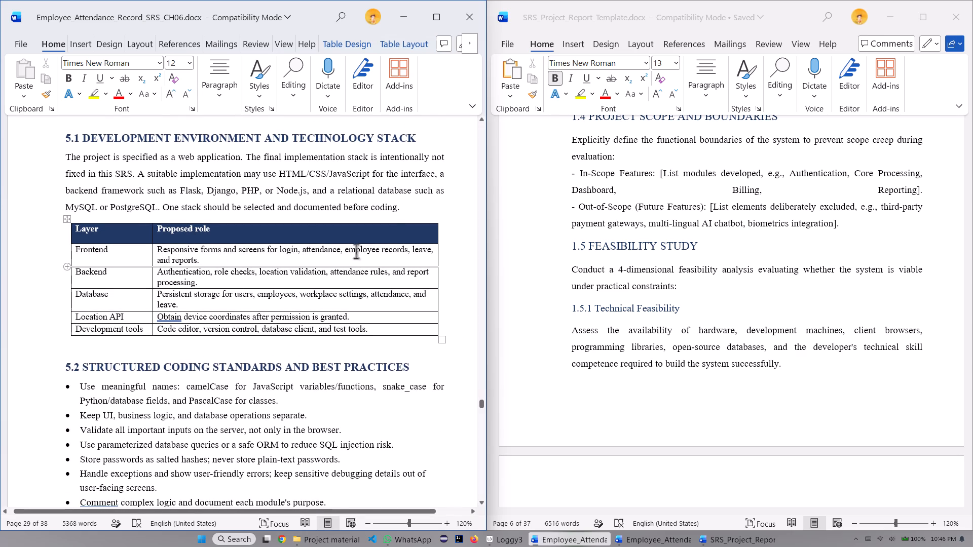
scroll(354, 255, "down", 5)
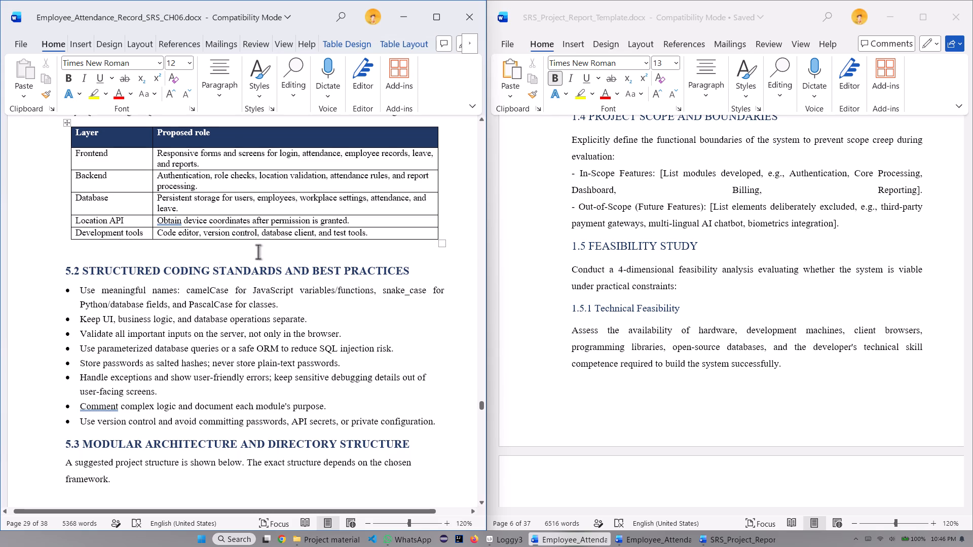
scroll(118, 246, "down", 1)
scroll(160, 258, "up", 16)
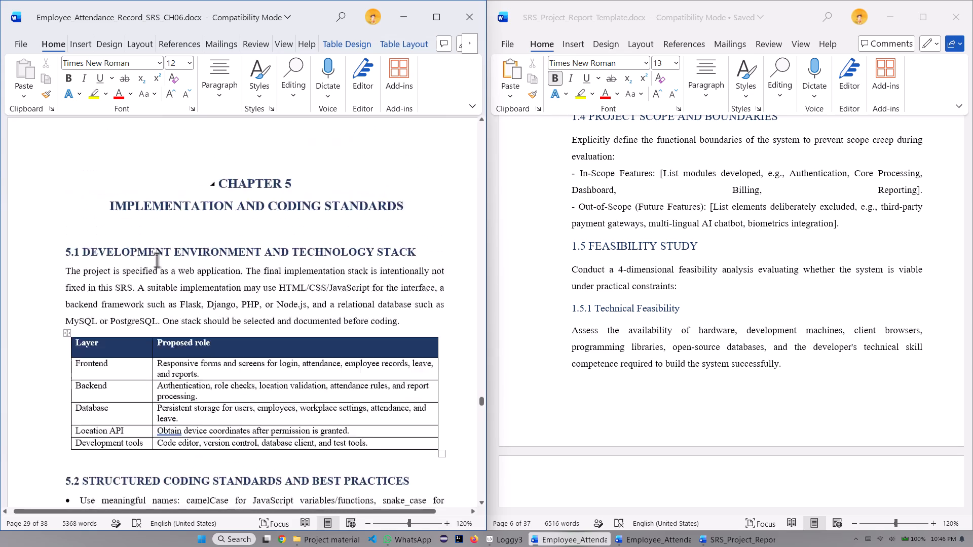
scroll(191, 246, "down", 6)
scroll(192, 242, "down", 16)
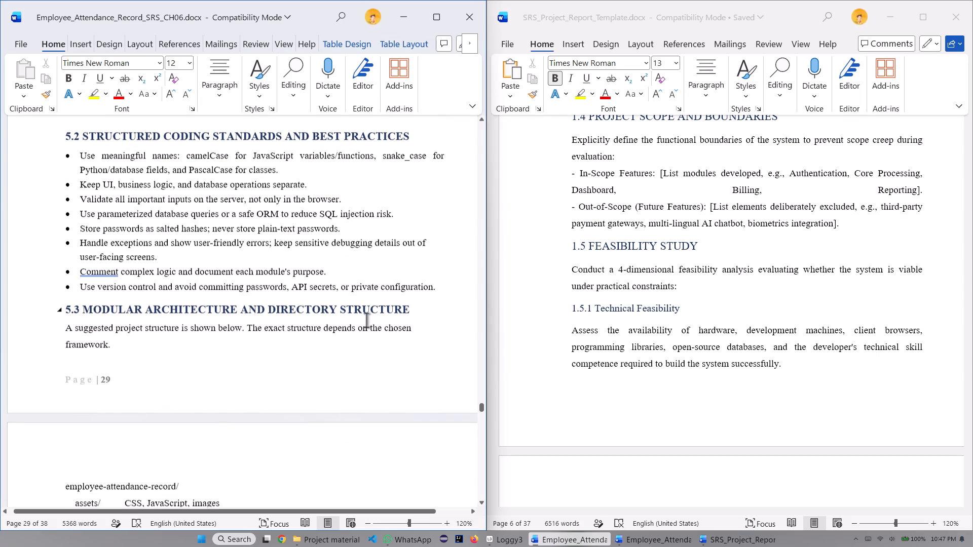
left_click(437, 291)
key("Return")
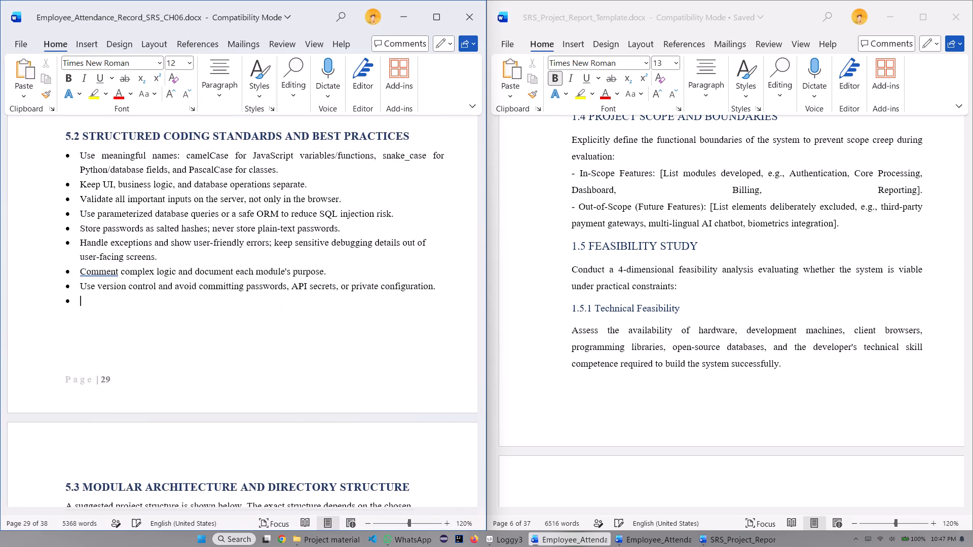
key("BackSpace")
Review the layout and formatting from the section 5.3 directory structure through the Chapter 6 title, the 6.2 table and the start of 6.3.
scroll(453, 285, "down", 8)
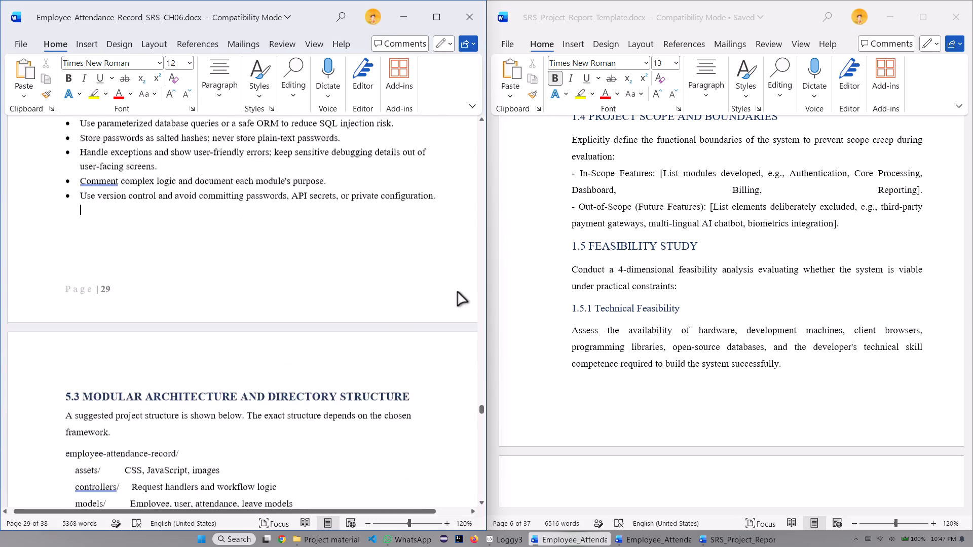
scroll(288, 249, "down", 11)
scroll(245, 232, "down", 7)
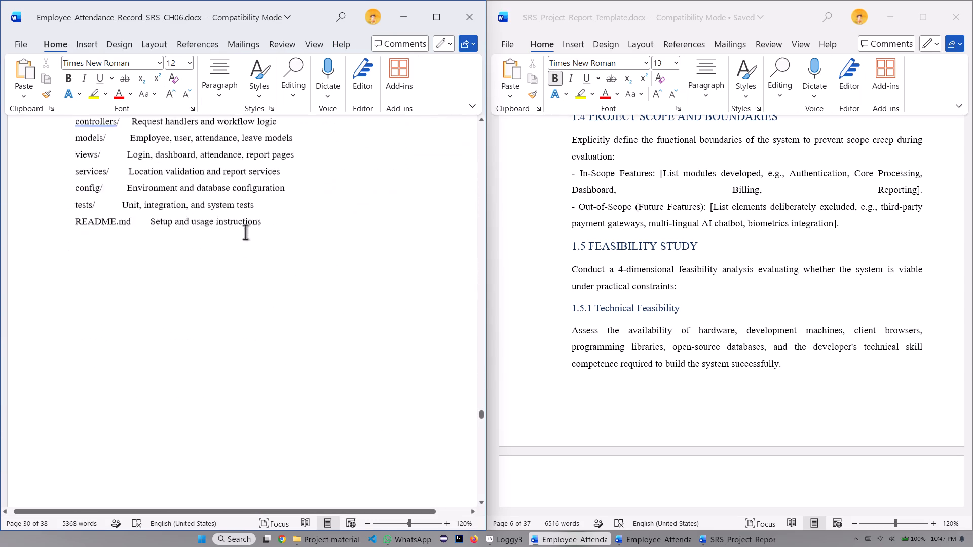
scroll(245, 232, "down", 10)
scroll(245, 232, "up", 20)
scroll(245, 232, "up", 2)
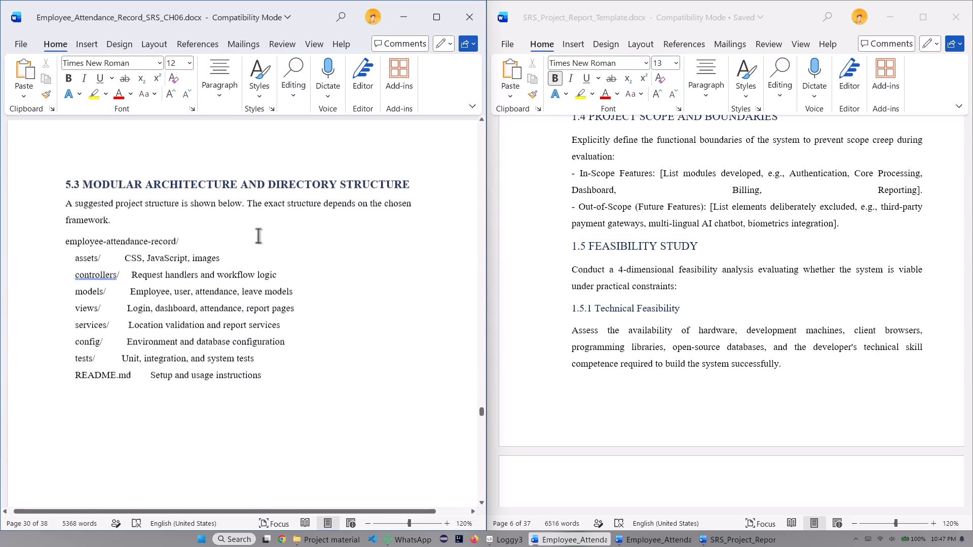
scroll(311, 235, "down", 20)
scroll(311, 235, "down", 8)
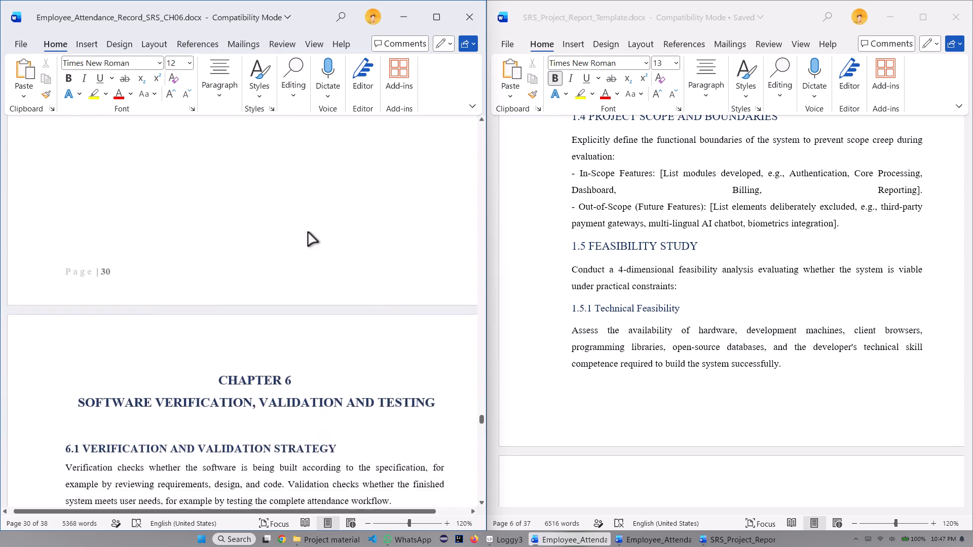
scroll(308, 232, "down", 7)
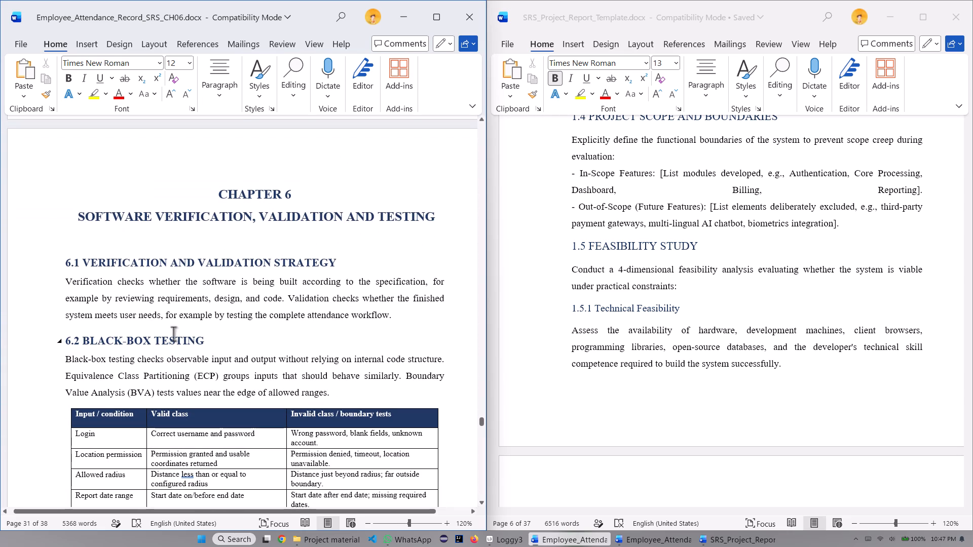
scroll(227, 279, "down", 6)
scroll(191, 279, "up", 6)
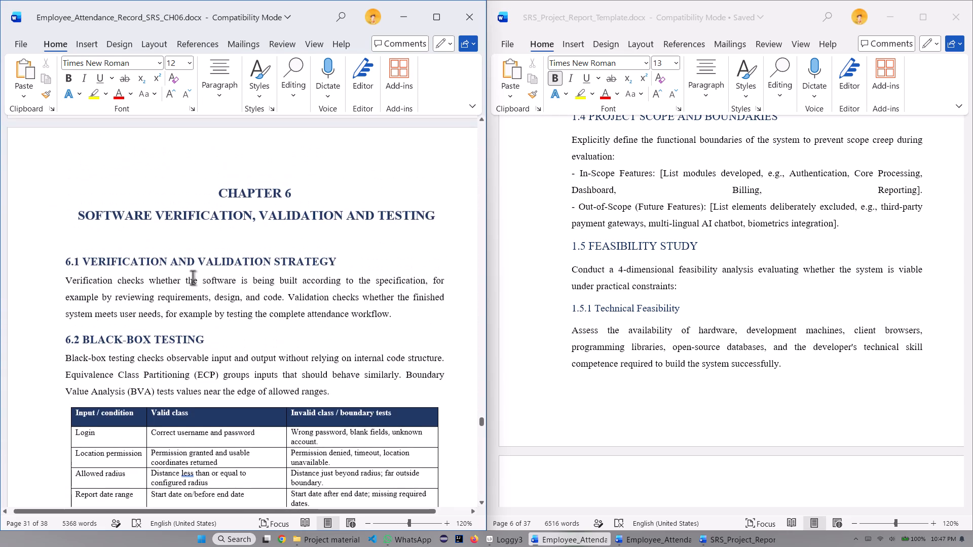
scroll(193, 278, "down", 16)
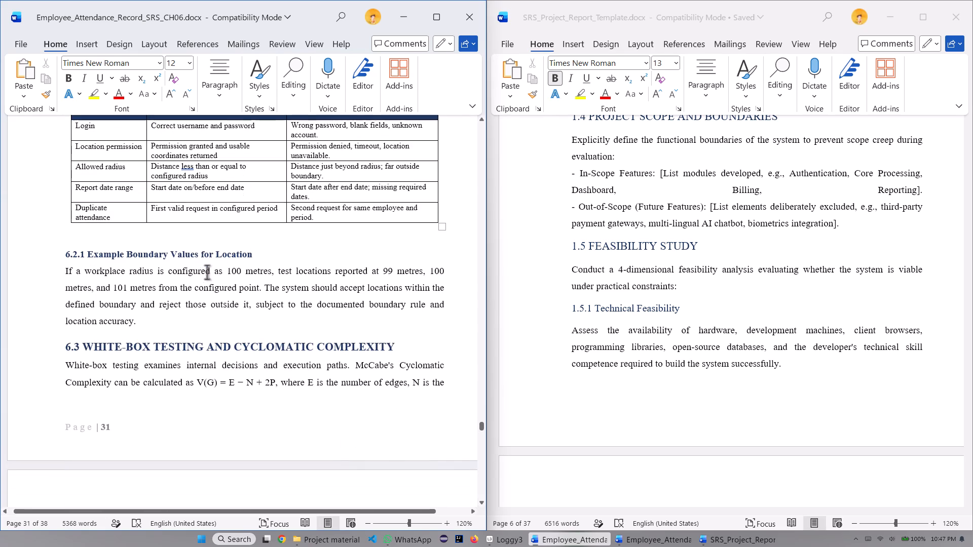
scroll(156, 302, "up", 8)
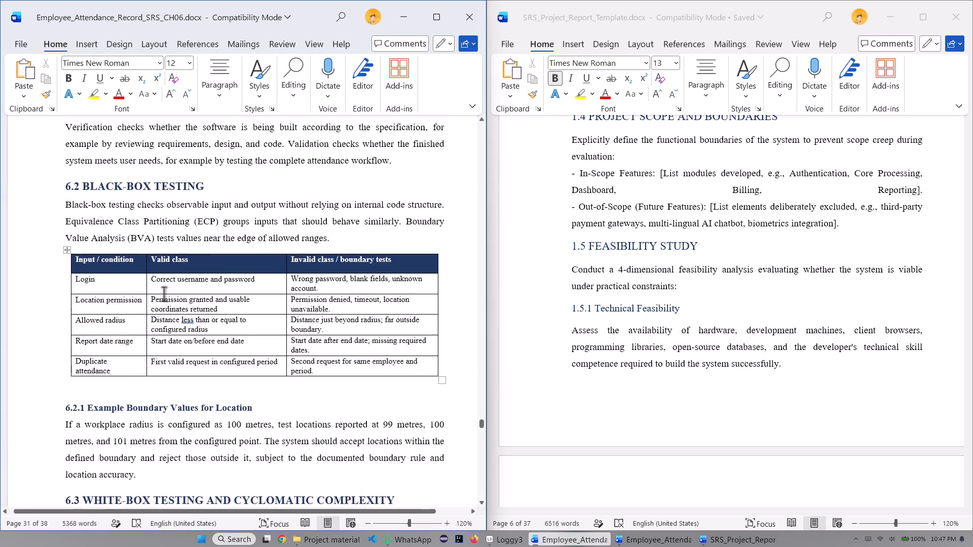
scroll(164, 294, "up", 7)
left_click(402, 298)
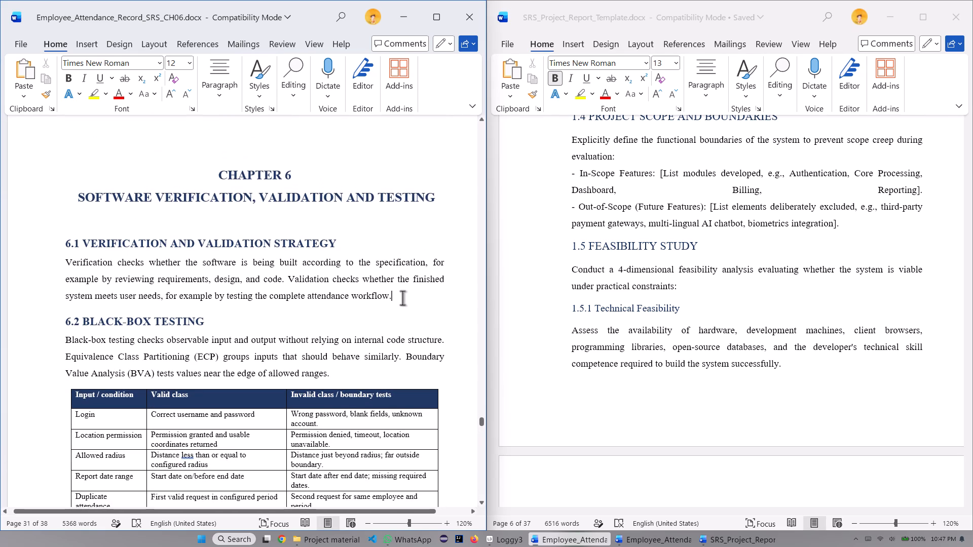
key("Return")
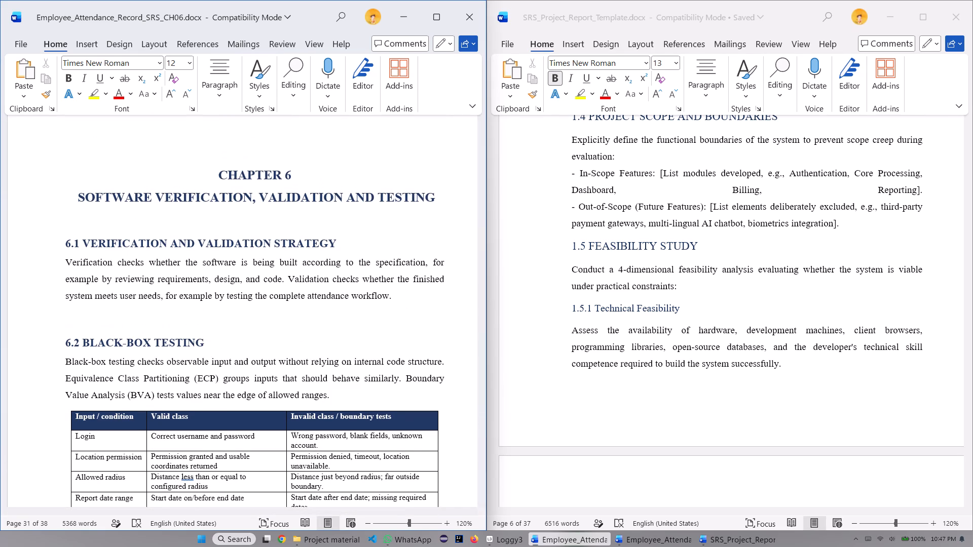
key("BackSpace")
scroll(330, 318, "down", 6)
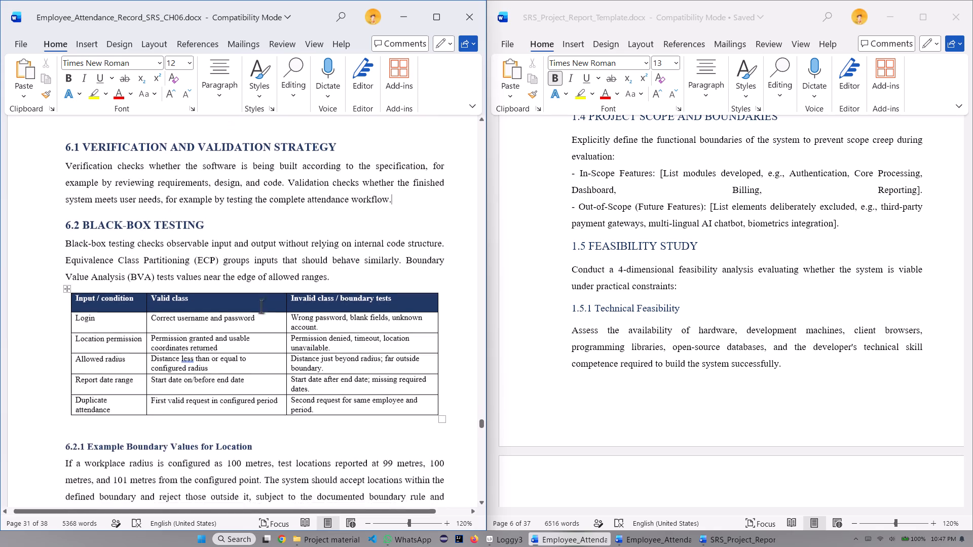
Review the layout and page breaks from section 5.2 through the 6.2 table, Figure 6.1 and the section 6.4 test case table.
scroll(266, 309, "down", 14)
scroll(258, 263, "down", 8)
scroll(258, 262, "up", 8)
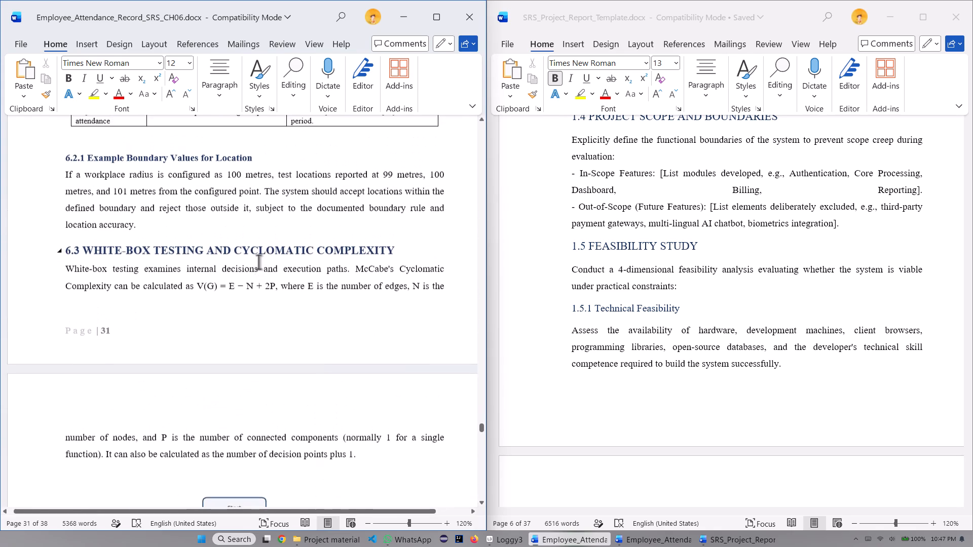
scroll(255, 258, "up", 14)
scroll(254, 258, "down", 8)
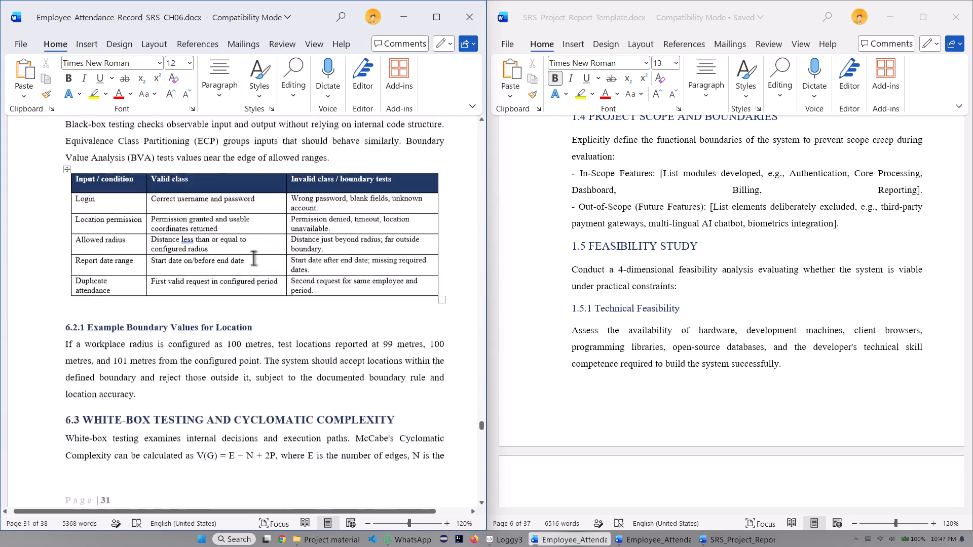
scroll(253, 258, "down", 20)
scroll(253, 258, "down", 12)
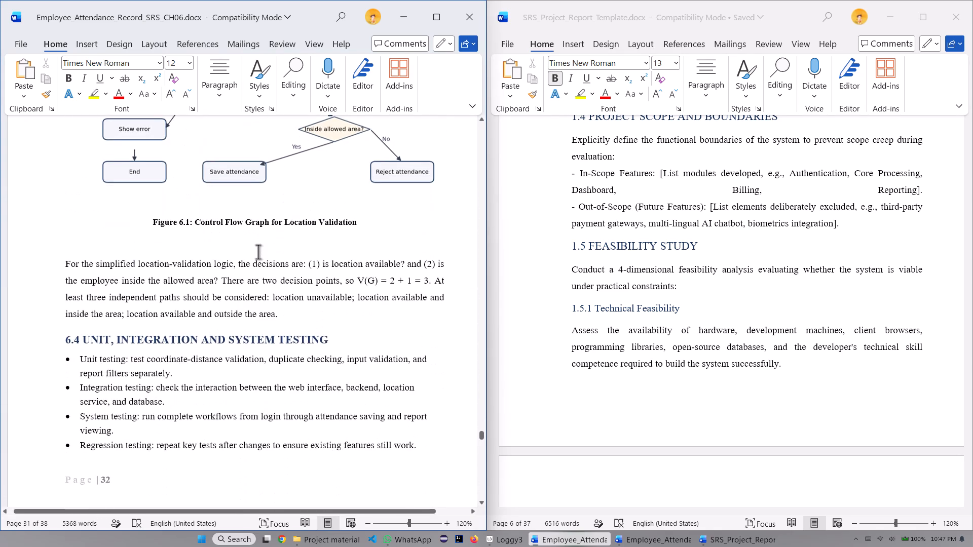
scroll(259, 250, "down", 17)
scroll(259, 250, "up", 12)
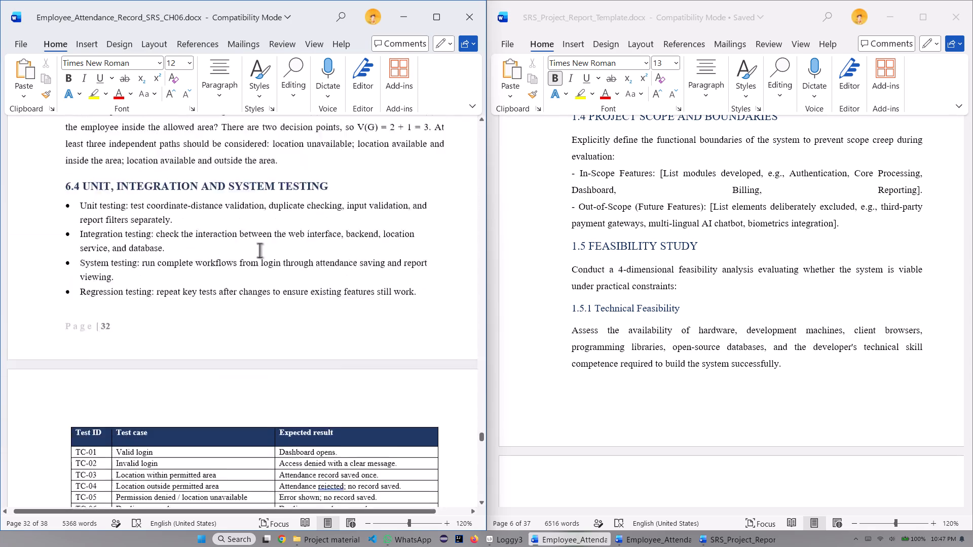
scroll(259, 250, "up", 20)
scroll(259, 250, "up", 20)
scroll(259, 250, "up", 8)
scroll(254, 263, "up", 20)
scroll(254, 263, "up", 20)
scroll(254, 263, "up", 13)
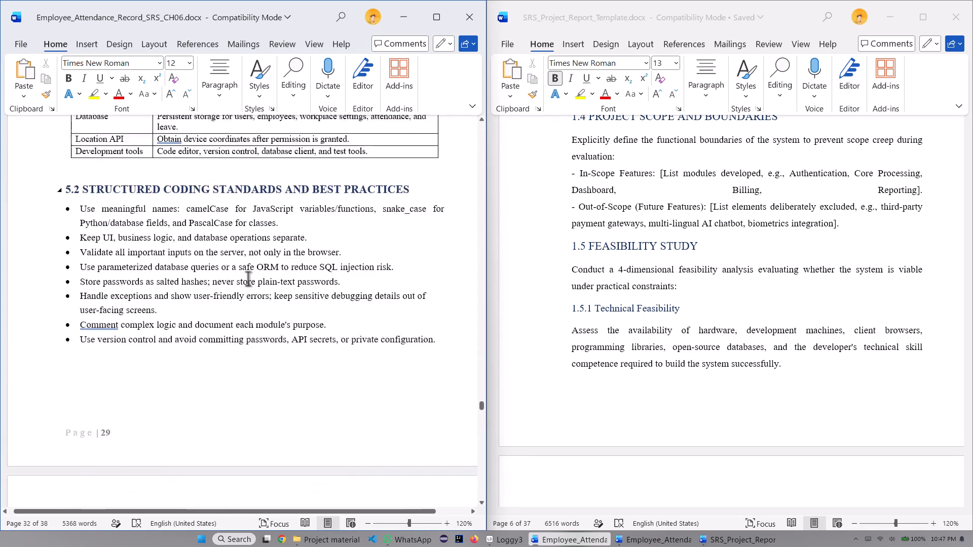
scroll(248, 279, "up", 16)
scroll(224, 259, "down", 8)
scroll(222, 212, "down", 16)
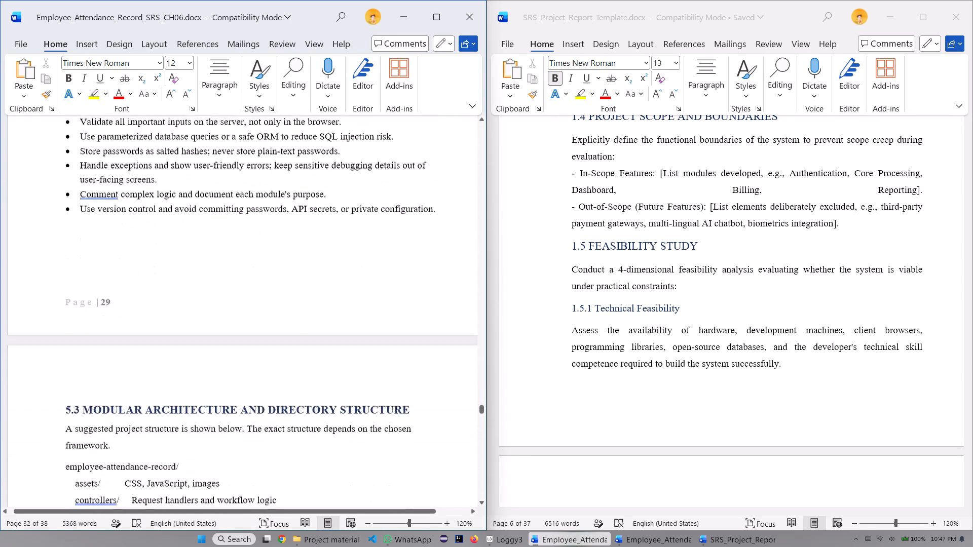
scroll(248, 194, "down", 9)
scroll(248, 194, "down", 20)
scroll(248, 194, "down", 15)
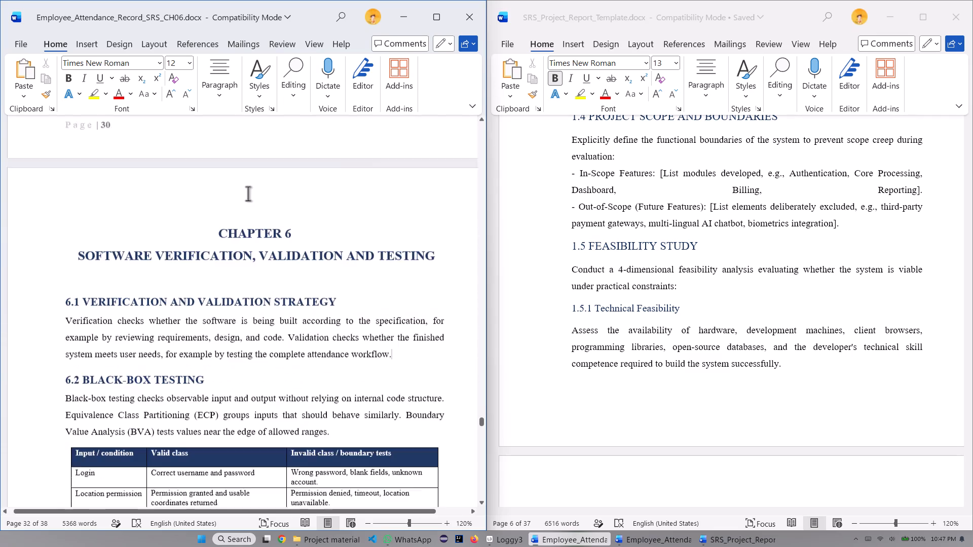
scroll(248, 192, "down", 6)
scroll(199, 200, "down", 17)
Set the whole section 6.2 Black-Box Testing table, from its header row through Duplicate attendance, to font size 11.
scroll(192, 197, "up", 2)
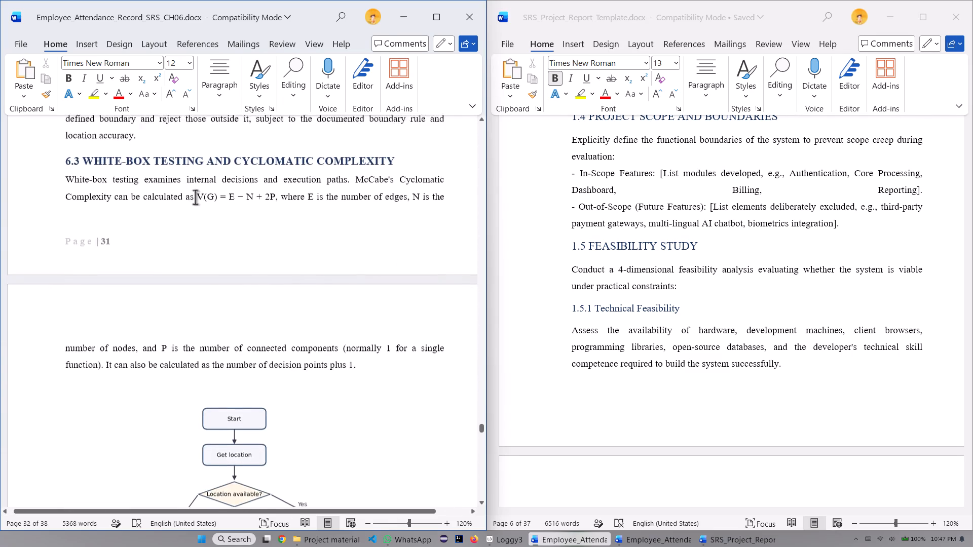
scroll(195, 197, "up", 14)
left_click_drag(76, 219, 86, 222)
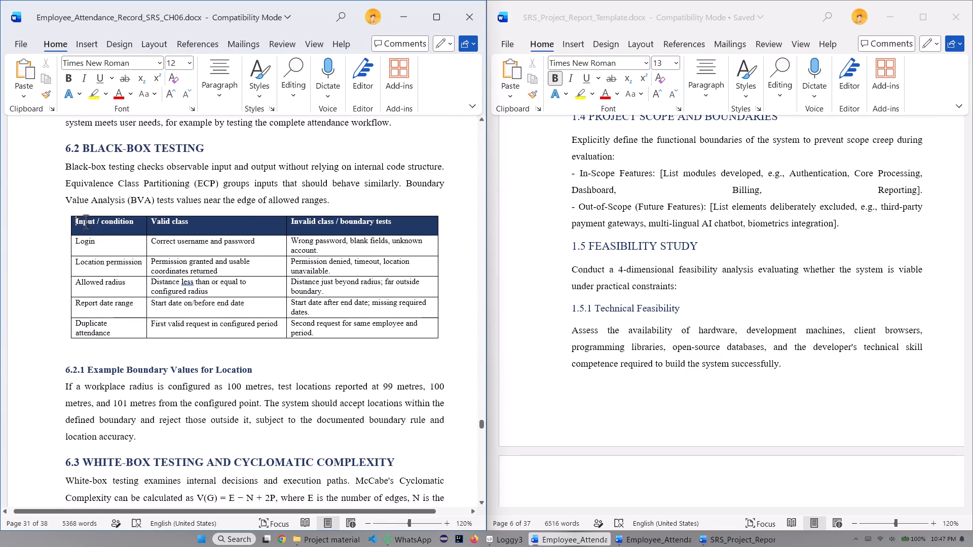
left_click_drag(86, 222, 327, 330)
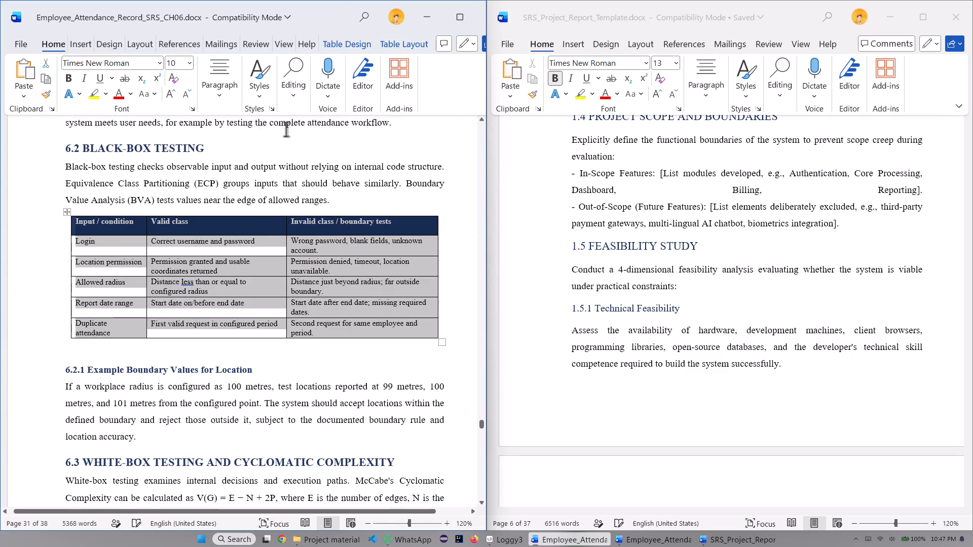
left_click(190, 63)
left_click(176, 128)
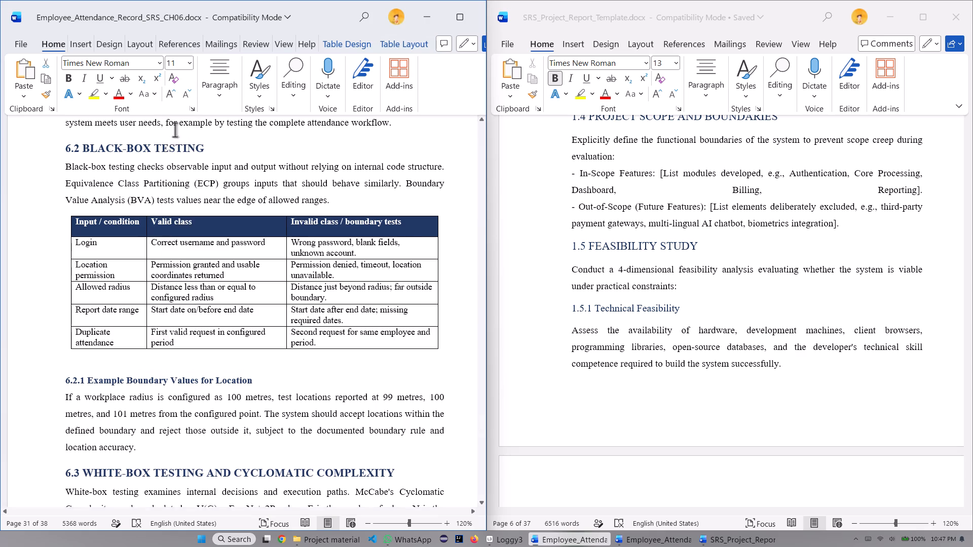
left_click(368, 367)
Set the whole section 6.4 test case table, from its header row through TC-10, to font size 11.
scroll(217, 252, "down", 12)
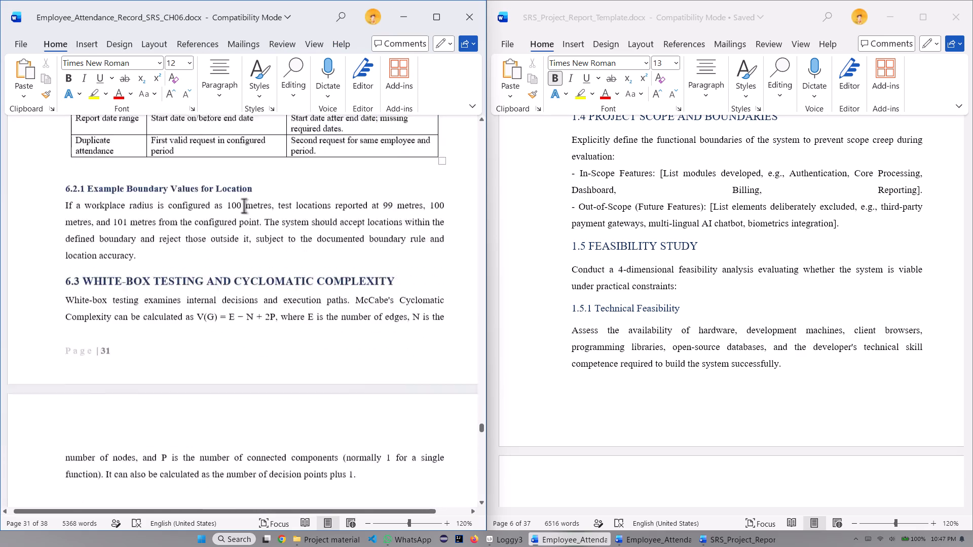
scroll(244, 206, "down", 9)
scroll(245, 205, "up", 14)
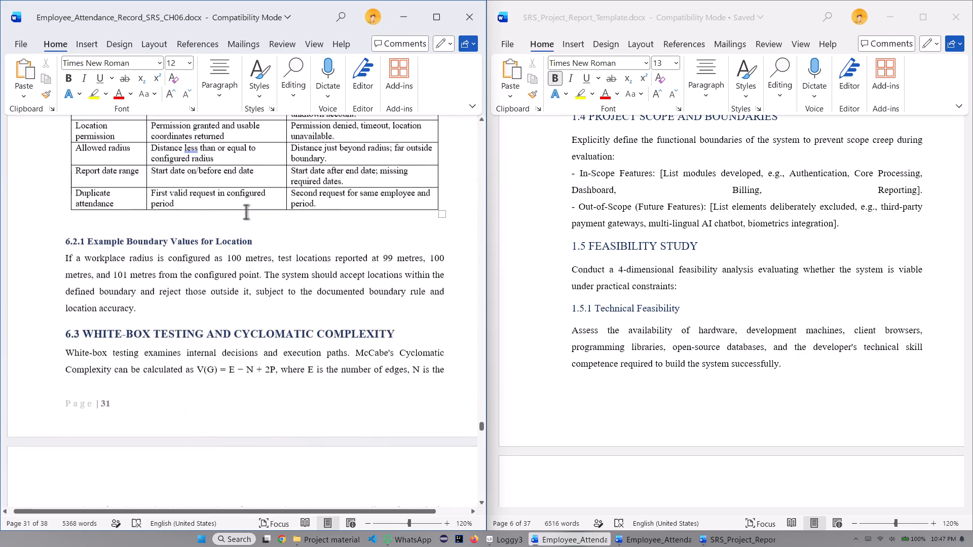
scroll(246, 212, "up", 1)
scroll(246, 212, "down", 20)
scroll(246, 212, "down", 20)
scroll(276, 182, "down", 3)
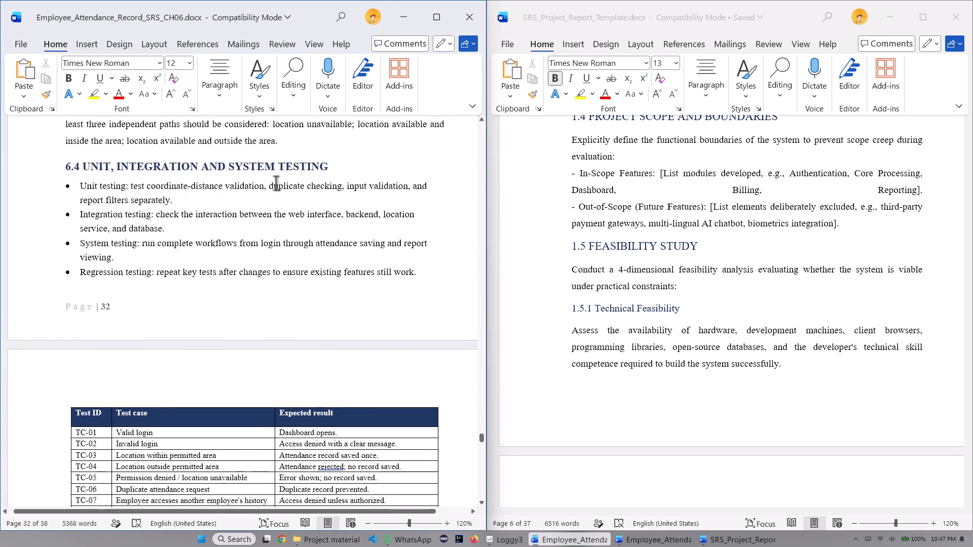
scroll(276, 183, "down", 5)
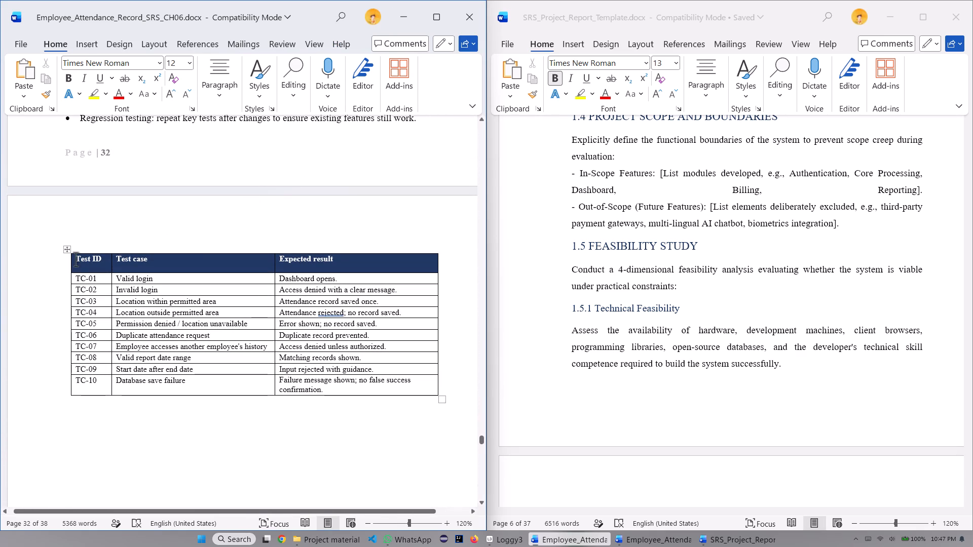
left_click_drag(76, 259, 364, 390)
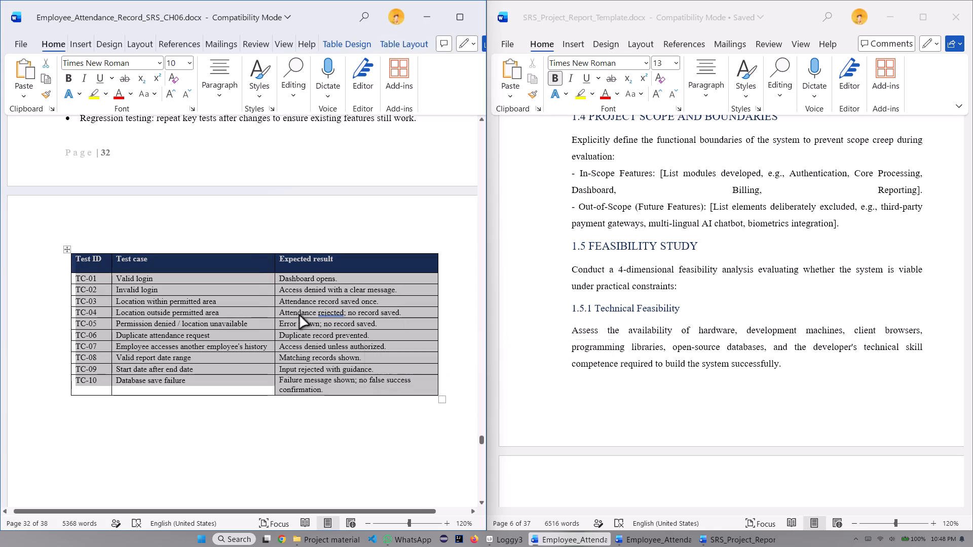
left_click(190, 64)
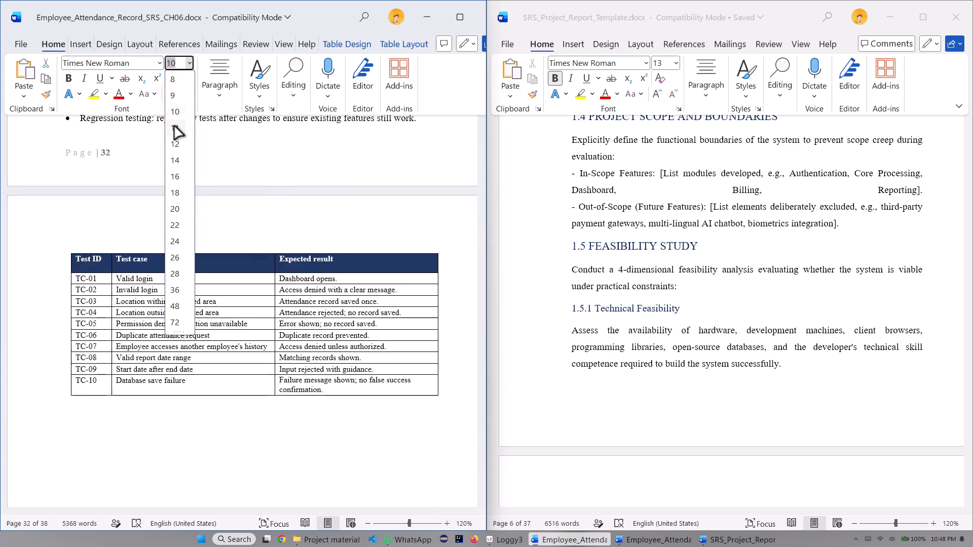
left_click(174, 126)
left_click(268, 174)
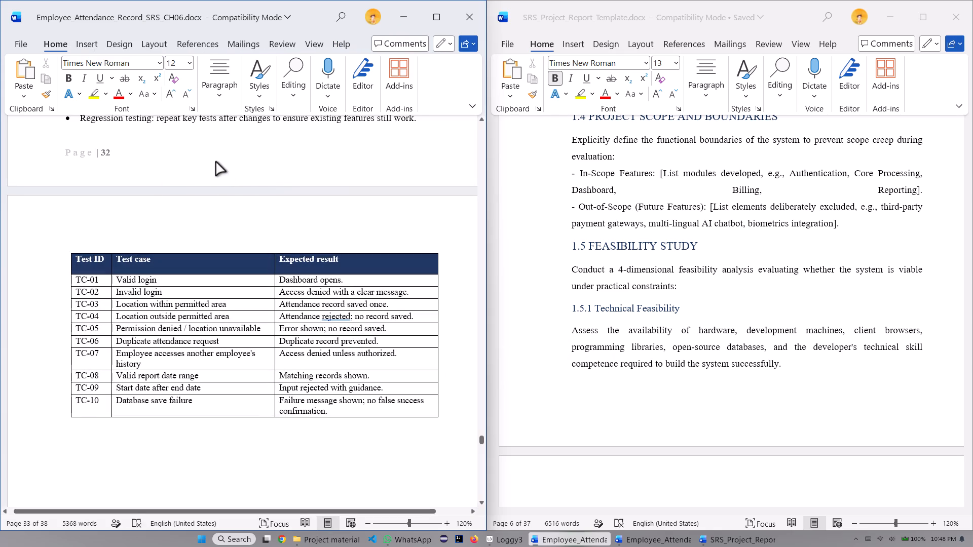
Set the whole section 7.2 Software Maintenance Categories table, from its header row through Preventive, to font size 11.
scroll(278, 172, "down", 10)
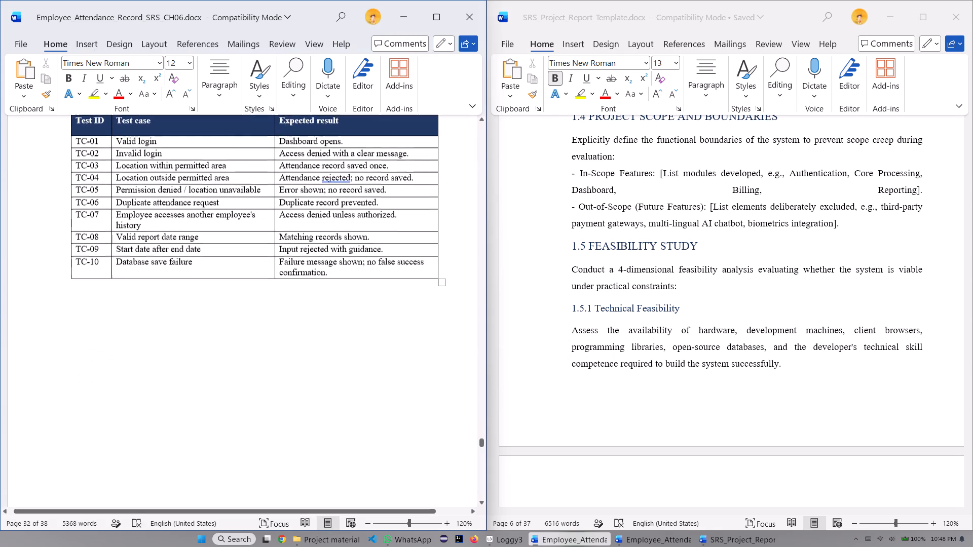
scroll(269, 232, "down", 5)
left_click(279, 267)
scroll(282, 250, "down", 3)
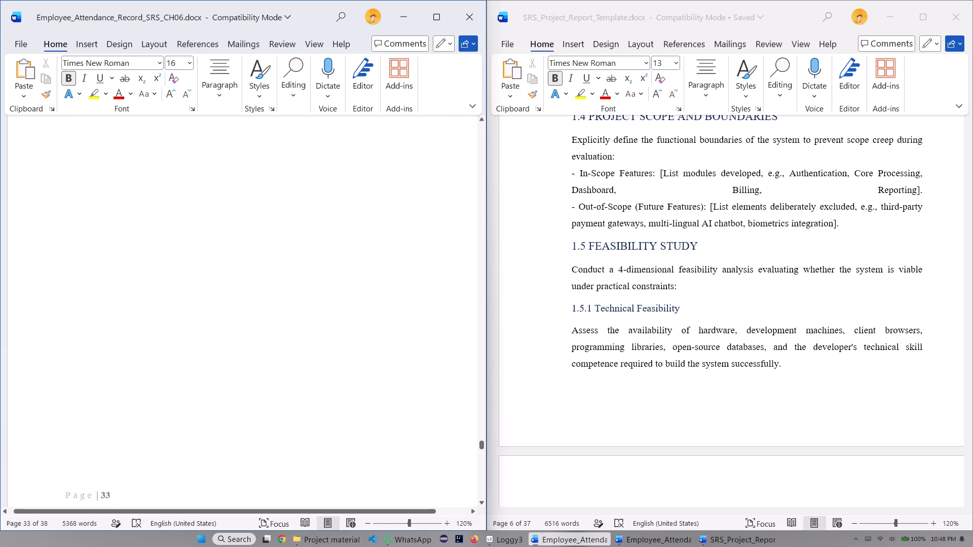
scroll(282, 250, "down", 16)
scroll(295, 209, "down", 8)
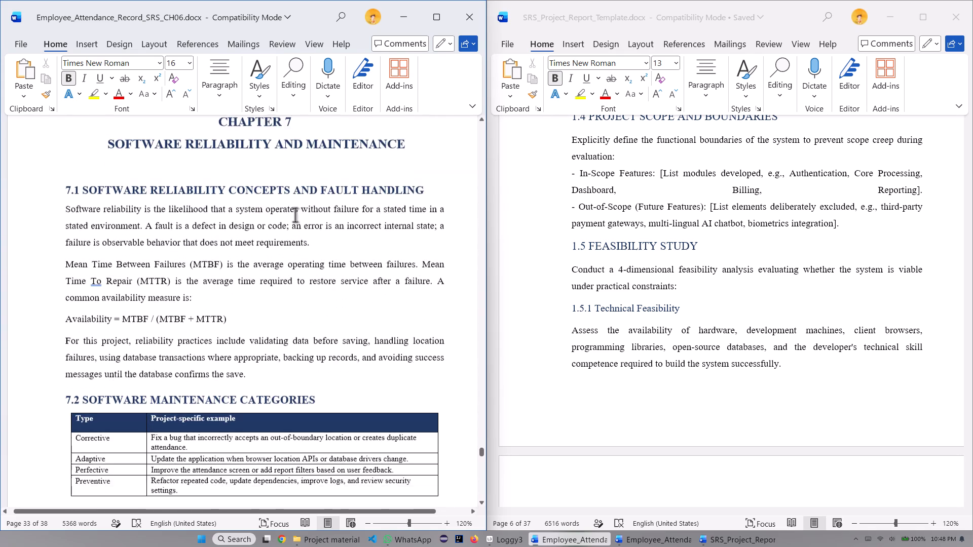
scroll(295, 207, "down", 5)
scroll(246, 211, "up", 6)
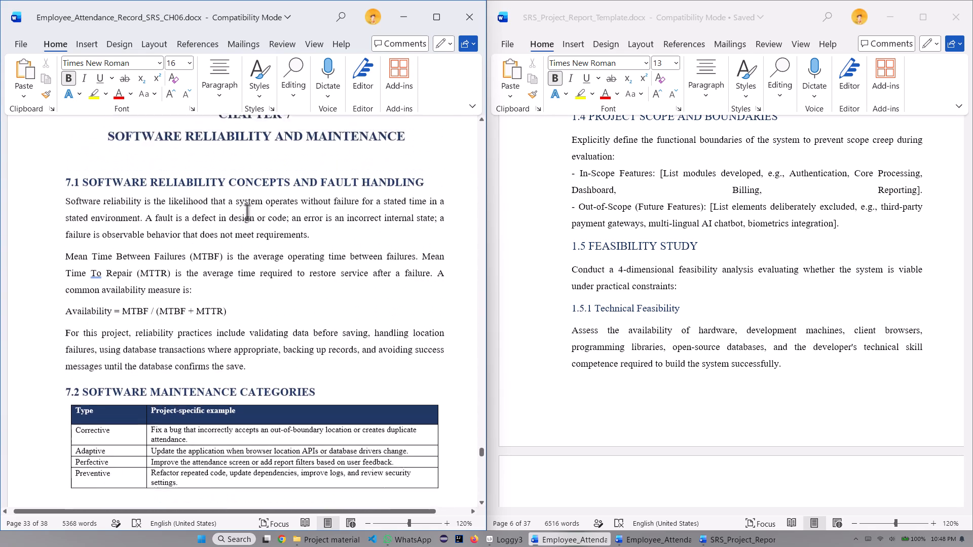
scroll(247, 212, "up", 1)
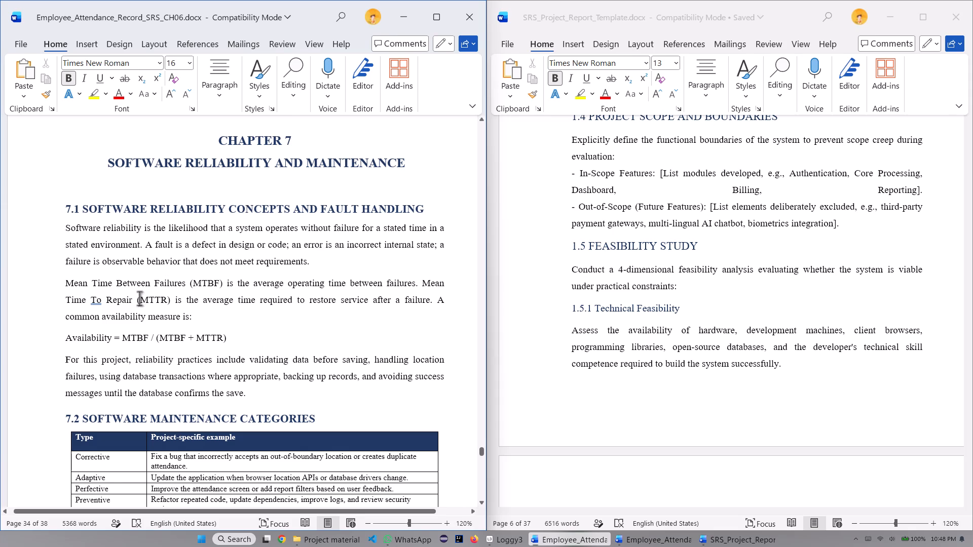
scroll(136, 330, "down", 3)
left_click_drag(76, 379, 93, 385)
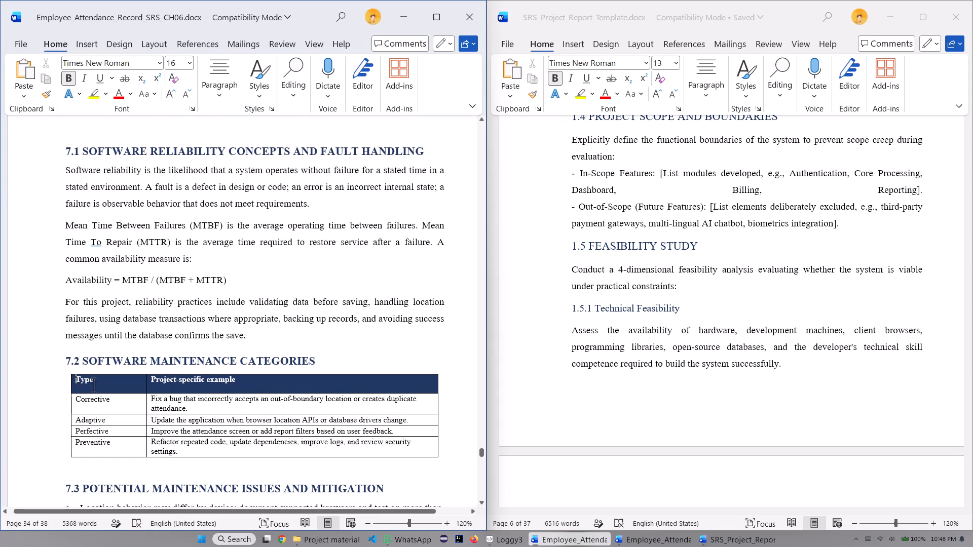
left_click_drag(93, 385, 183, 452)
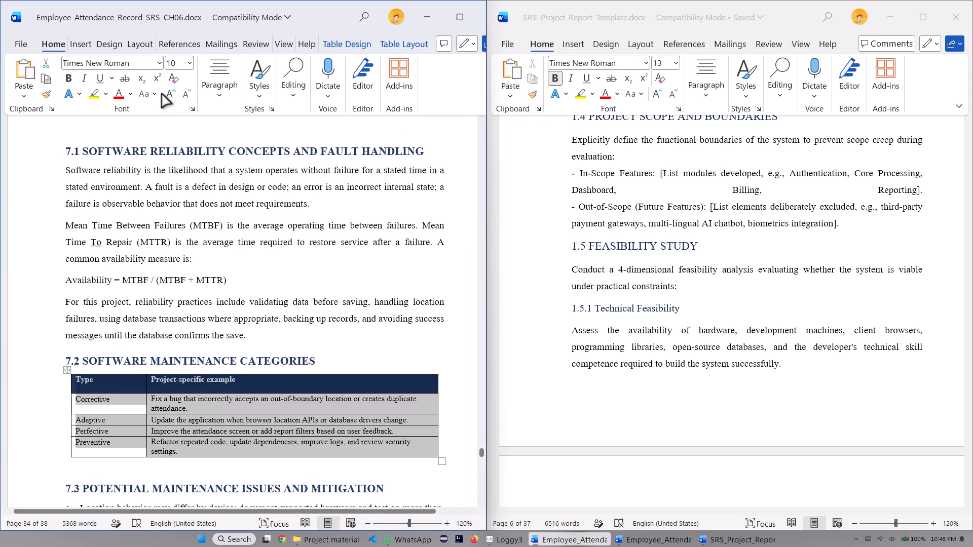
left_click(191, 64)
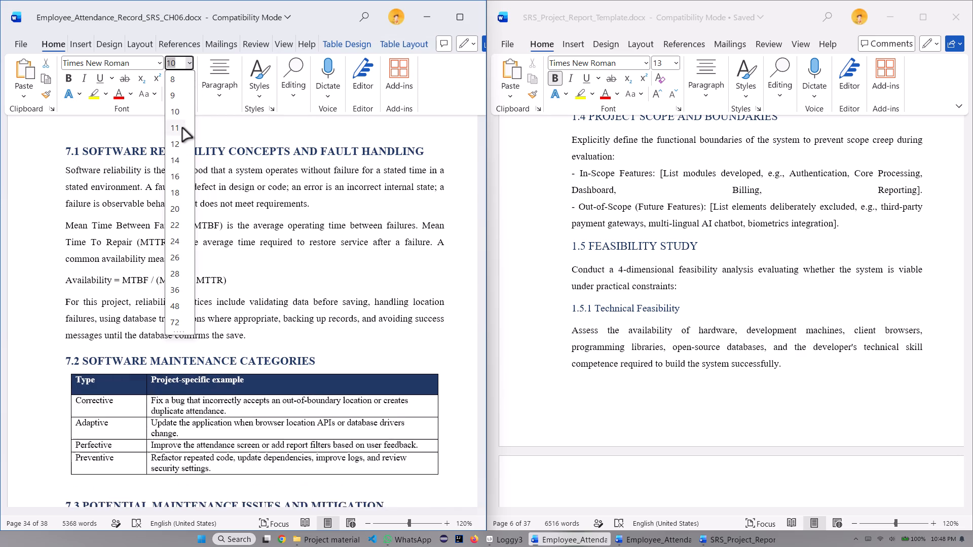
left_click(182, 128)
scroll(262, 238, "down", 5)
left_click(331, 257)
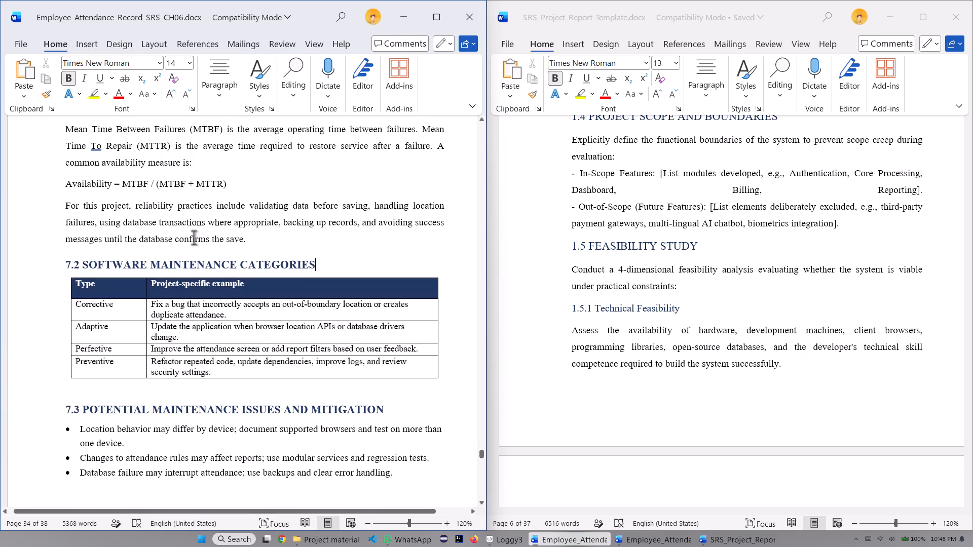
Review the layout and formatting from section 7.3 through Chapter 8, the References / Bibliography and the start of the Appendices.
scroll(175, 239, "down", 4)
scroll(336, 249, "down", 2)
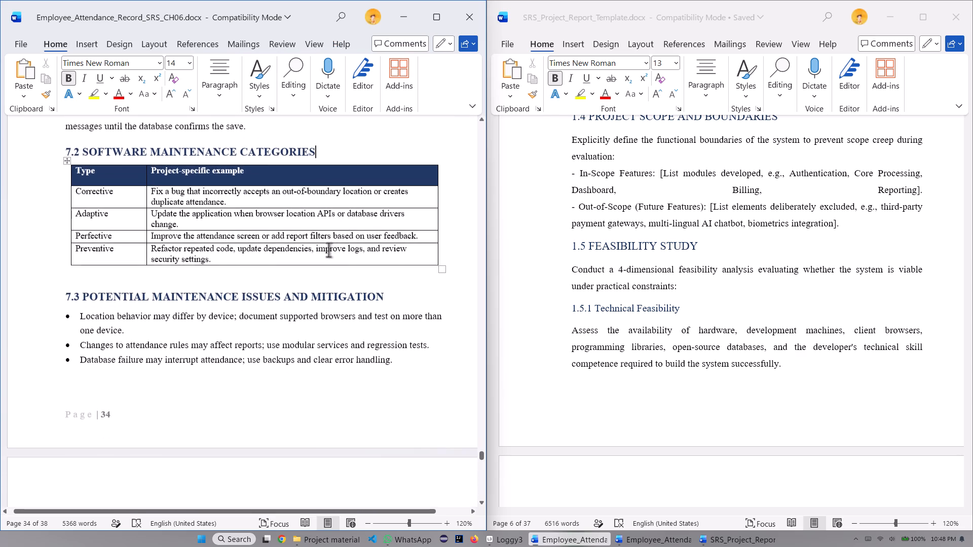
scroll(175, 216, "down", 4)
scroll(237, 211, "down", 18)
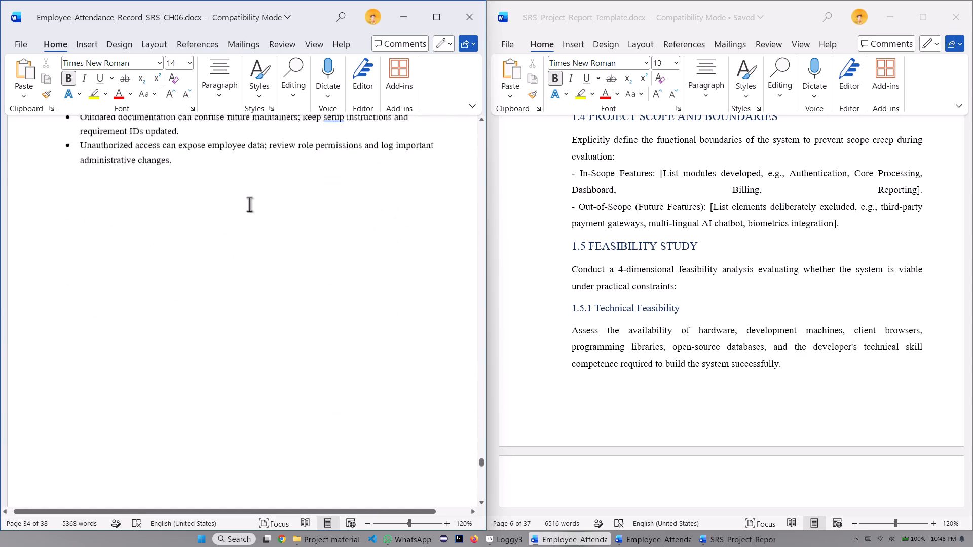
scroll(249, 204, "down", 8)
scroll(252, 201, "up", 3)
scroll(252, 201, "down", 19)
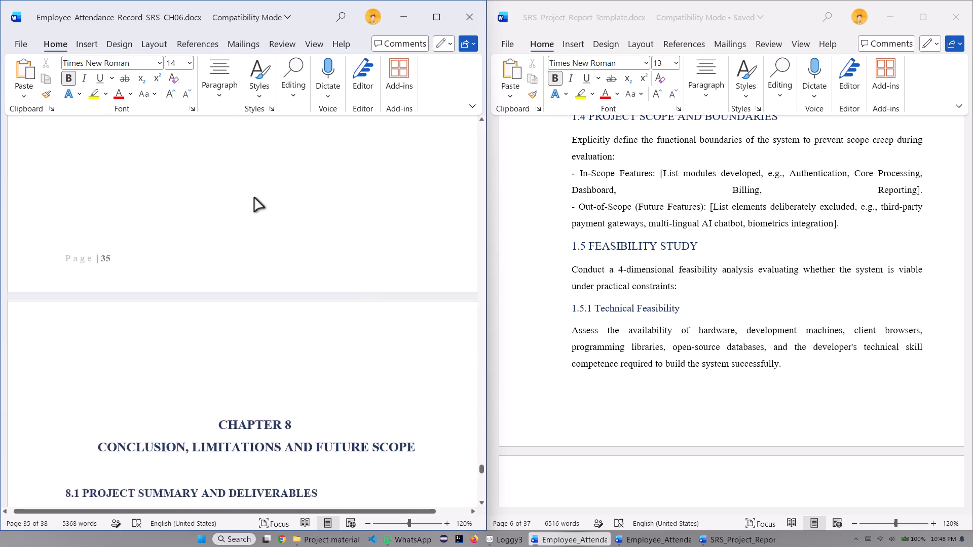
scroll(255, 198, "down", 12)
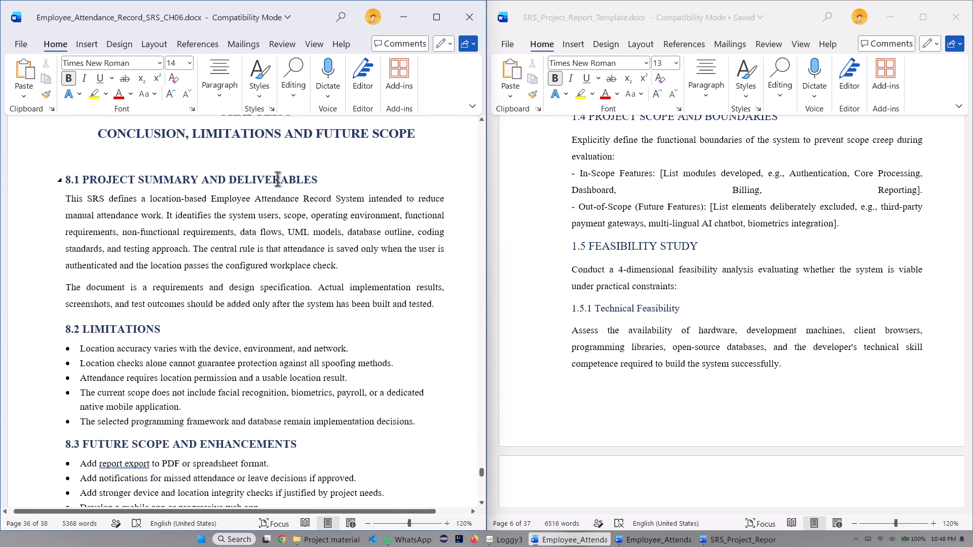
scroll(281, 174, "down", 11)
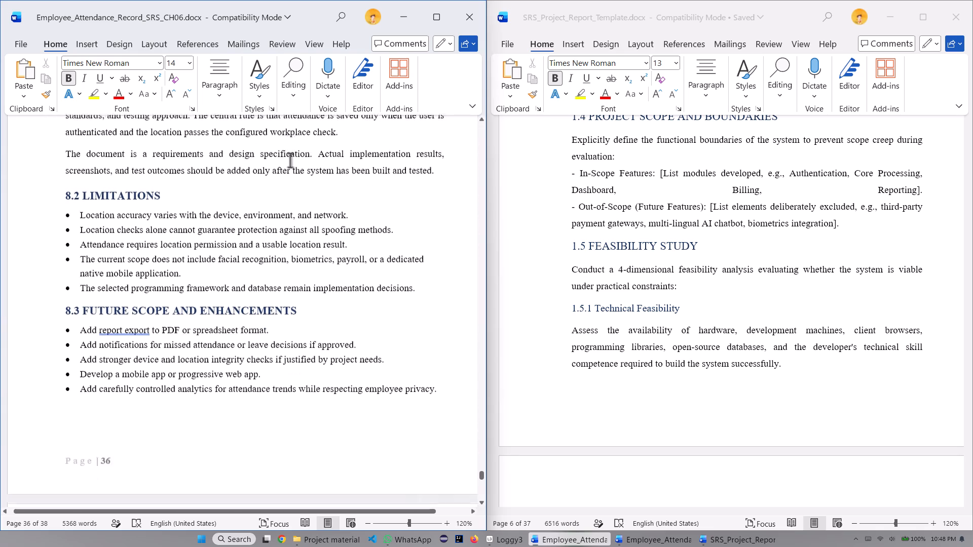
scroll(290, 160, "down", 13)
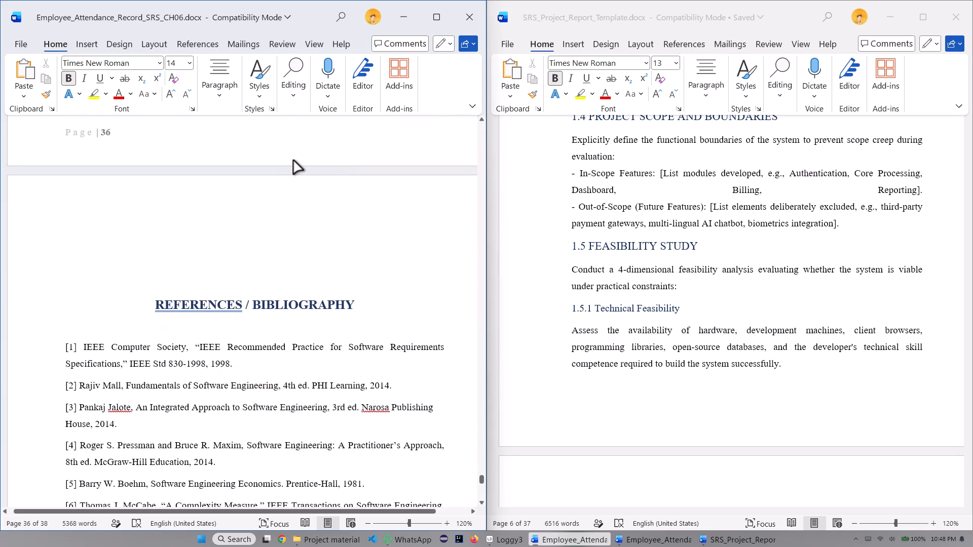
scroll(296, 165, "down", 17)
scroll(295, 167, "up", 2)
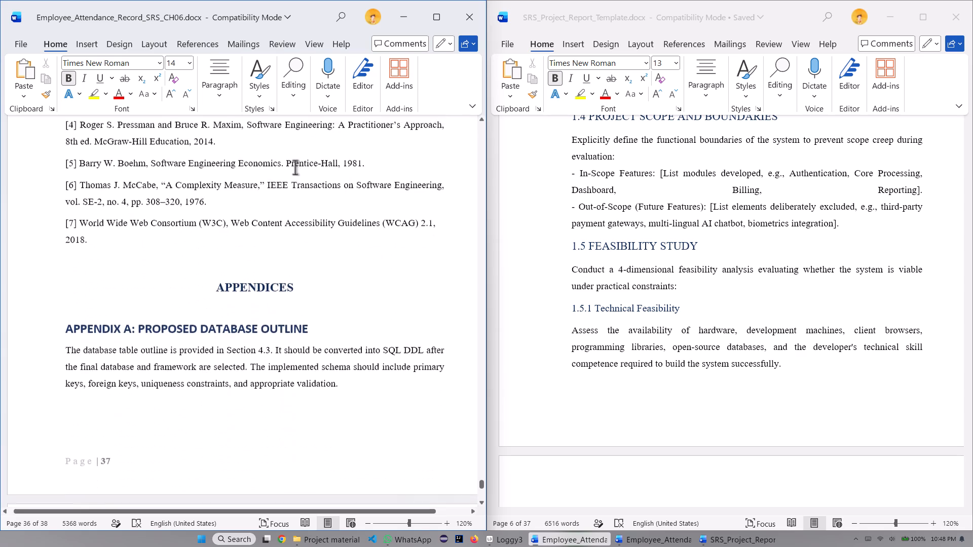
scroll(295, 167, "up", 1)
scroll(295, 167, "up", 20)
scroll(295, 167, "up", 9)
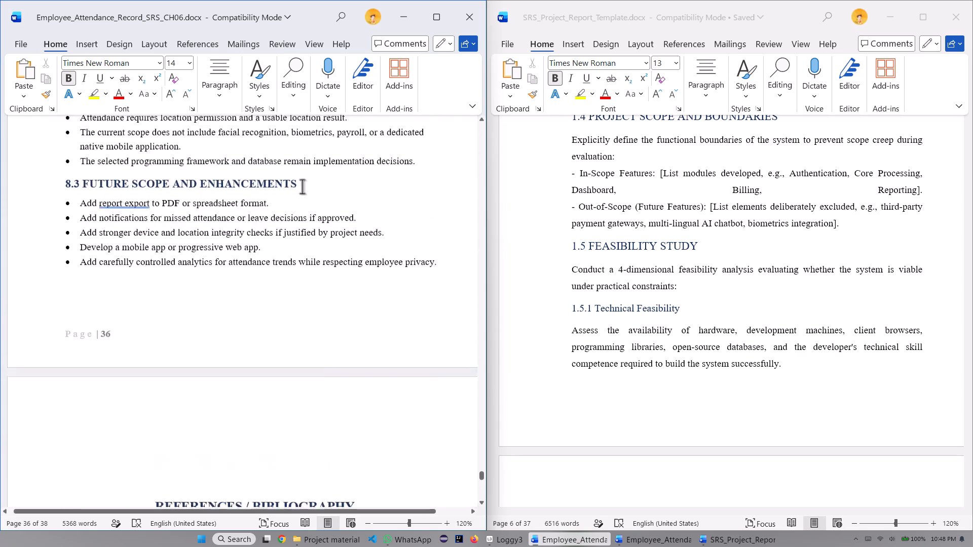
Review the layout and spacing from the section 6.4 test case table through Chapter 7 to the Chapter 8 sections.
scroll(302, 186, "up", 10)
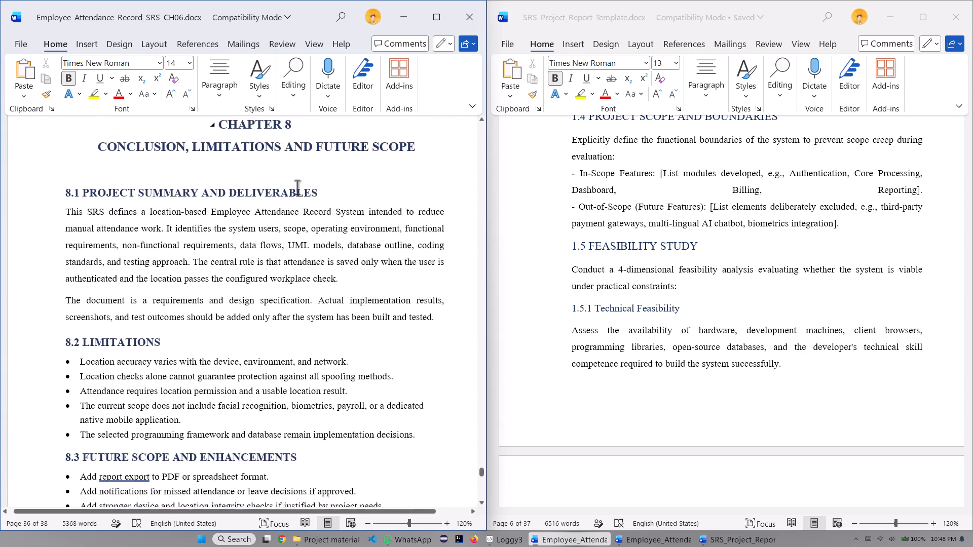
scroll(297, 187, "up", 13)
scroll(299, 188, "up", 9)
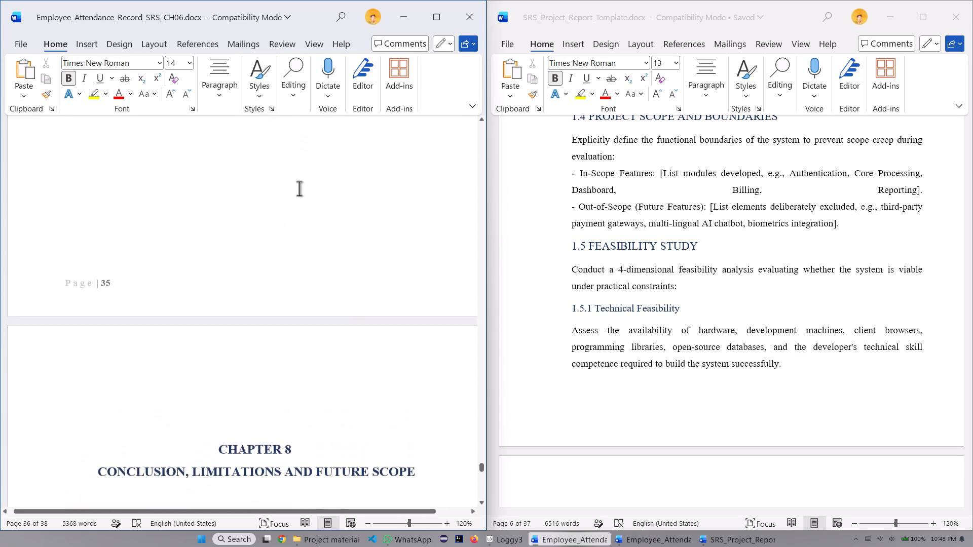
scroll(299, 188, "up", 20)
scroll(299, 188, "up", 20)
scroll(299, 188, "up", 4)
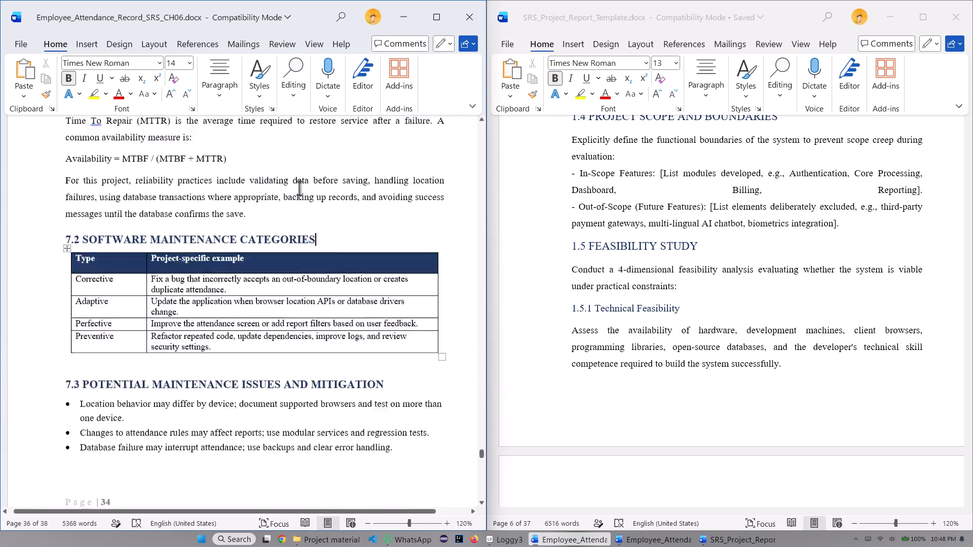
scroll(299, 188, "up", 14)
scroll(299, 188, "up", 20)
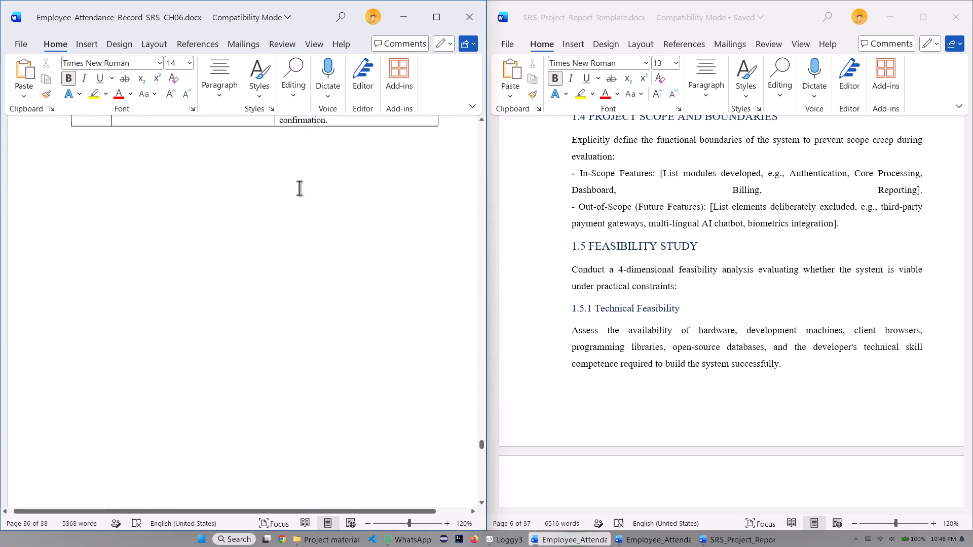
scroll(299, 188, "up", 13)
scroll(300, 188, "up", 8)
scroll(300, 188, "down", 8)
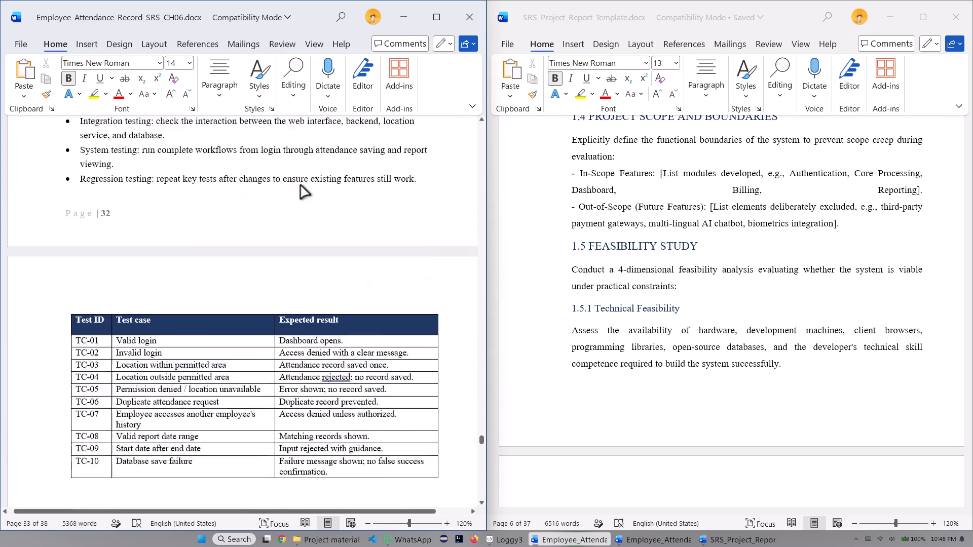
scroll(301, 185, "down", 20)
scroll(301, 185, "down", 20)
scroll(301, 185, "down", 20)
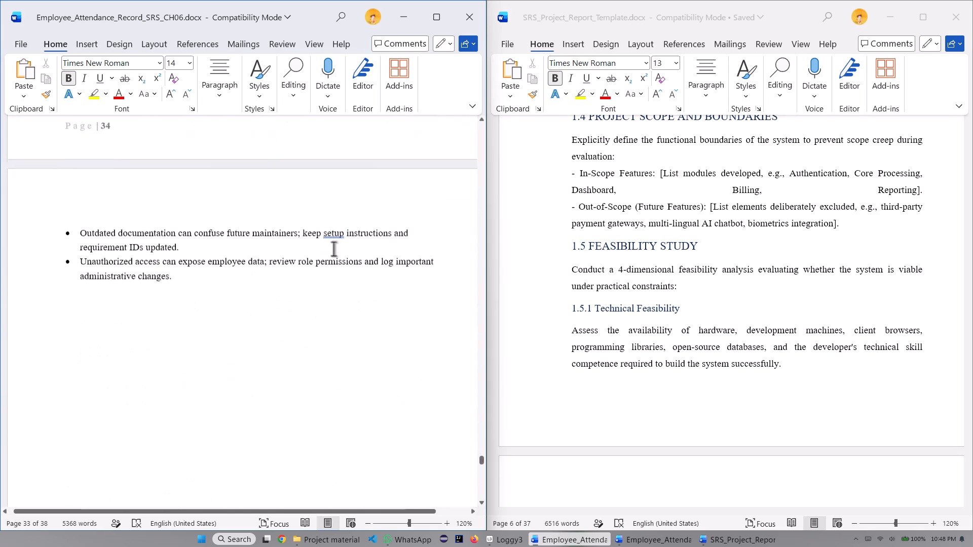
scroll(333, 249, "down", 20)
scroll(333, 249, "down", 10)
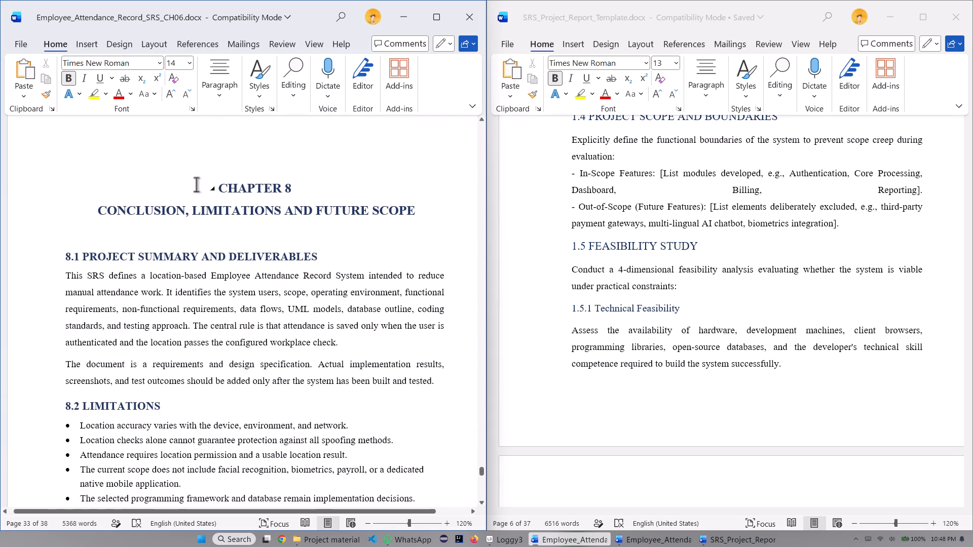
Remove the blank space above the CHAPTER 8 heading at the start of its page.
left_click(218, 188)
key("BackSpace")
key("BackSpace")
key("BackSpace")
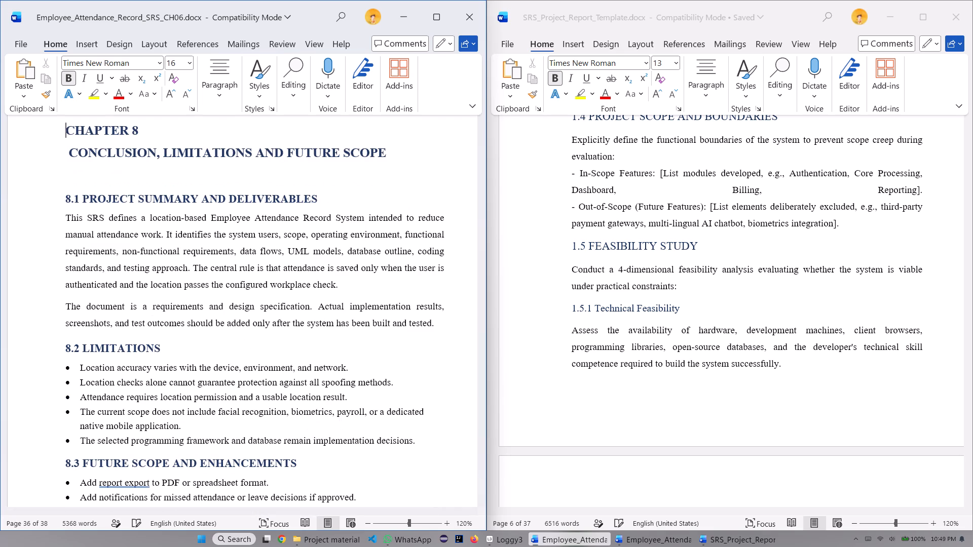
scroll(274, 232, "up", 5)
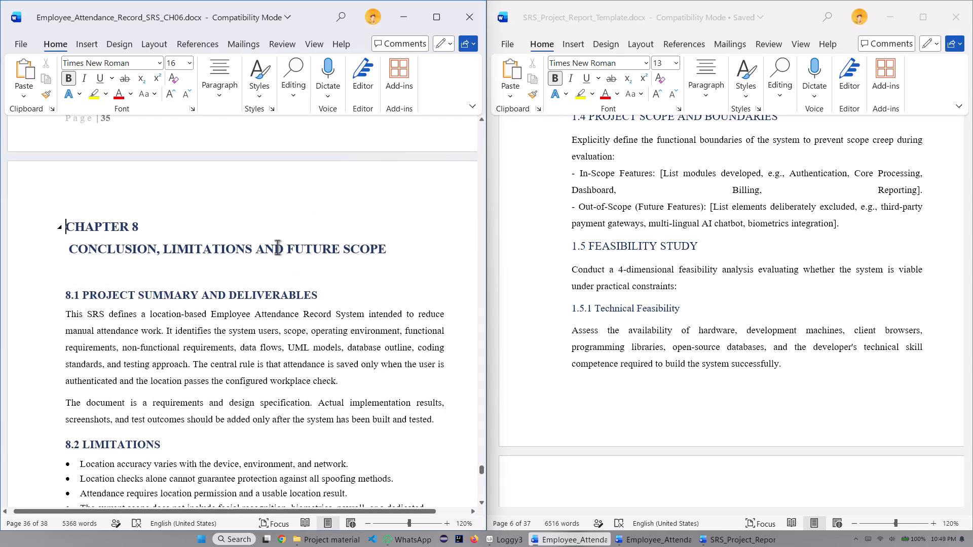
key("BackSpace")
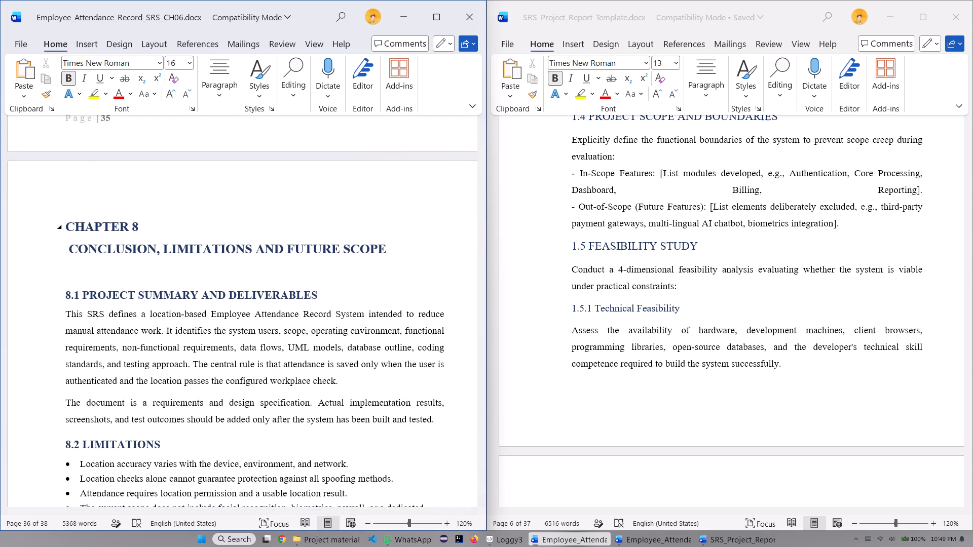
Center the CHAPTER 8 heading and its title, CONCLUSION, LIMITATIONS AND FUTURE SCOPE.
left_click_drag(67, 222, 113, 241)
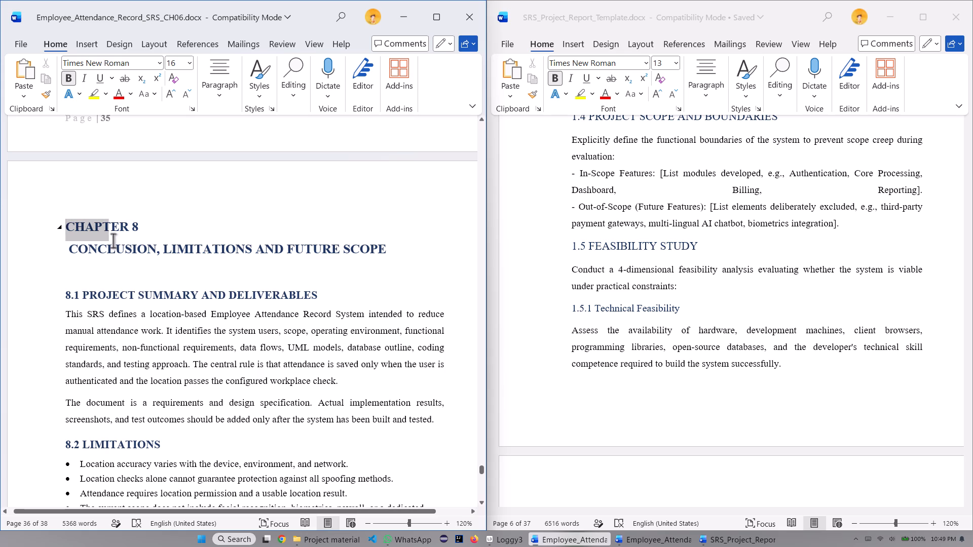
left_click_drag(113, 241, 390, 250)
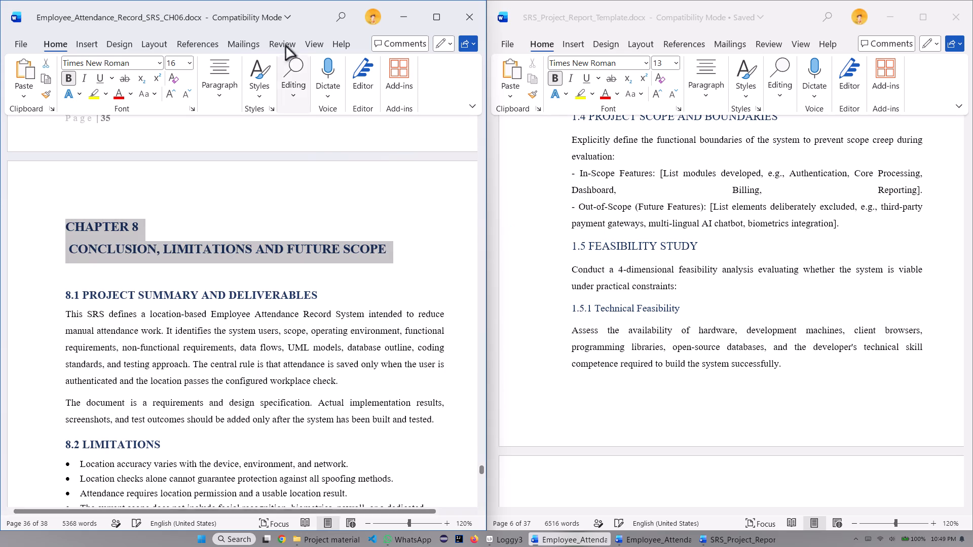
left_click(213, 70)
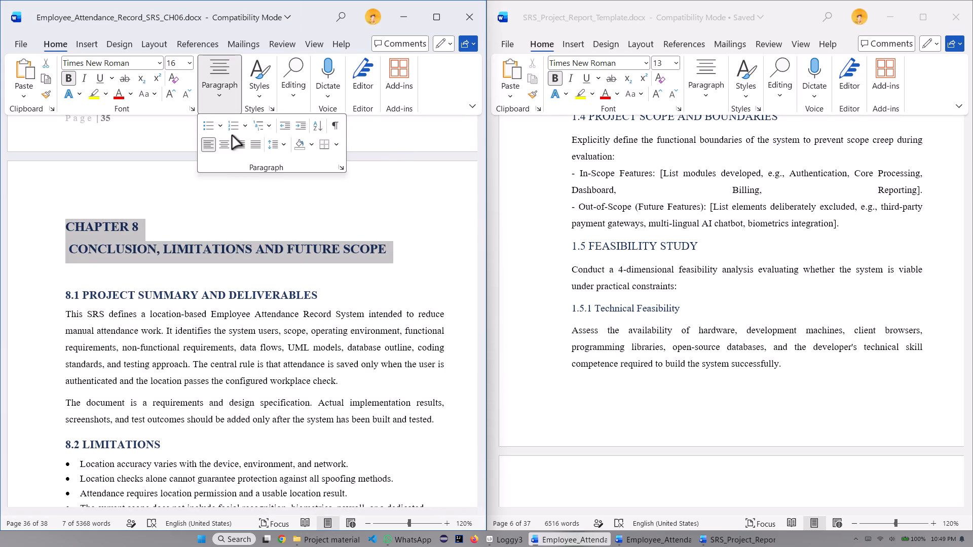
left_click(225, 140)
left_click(332, 203)
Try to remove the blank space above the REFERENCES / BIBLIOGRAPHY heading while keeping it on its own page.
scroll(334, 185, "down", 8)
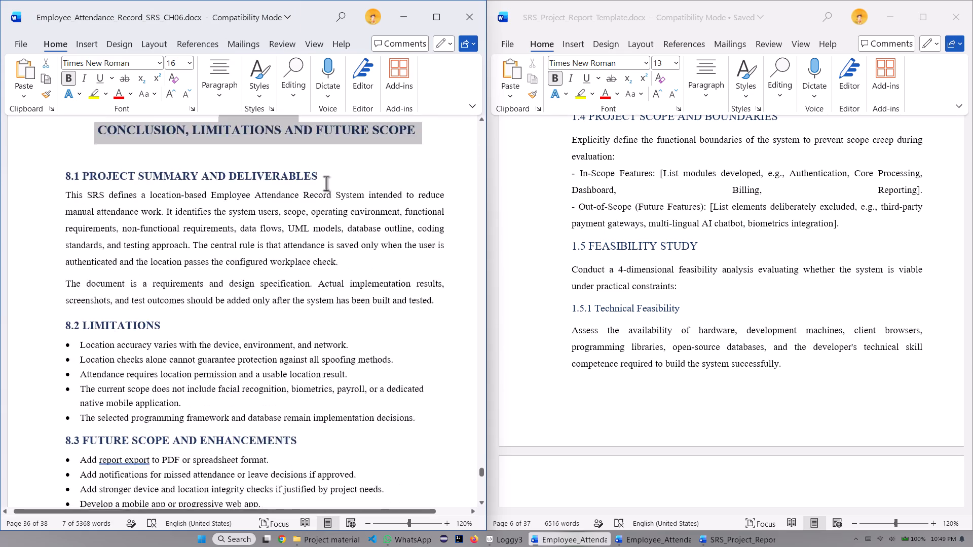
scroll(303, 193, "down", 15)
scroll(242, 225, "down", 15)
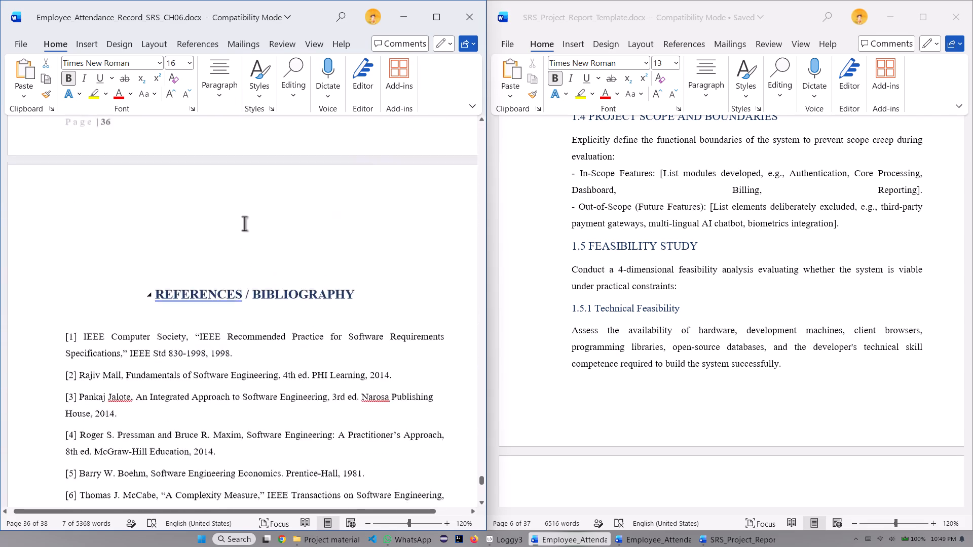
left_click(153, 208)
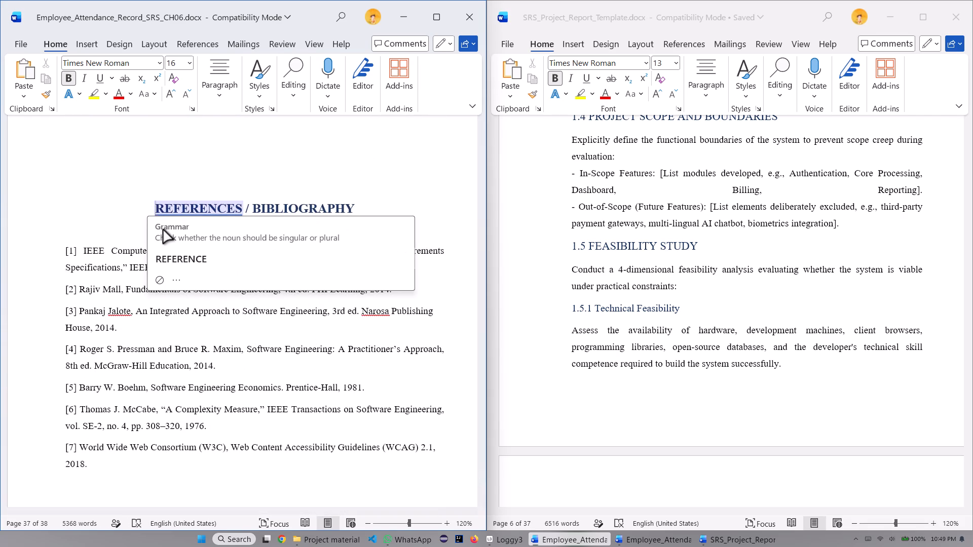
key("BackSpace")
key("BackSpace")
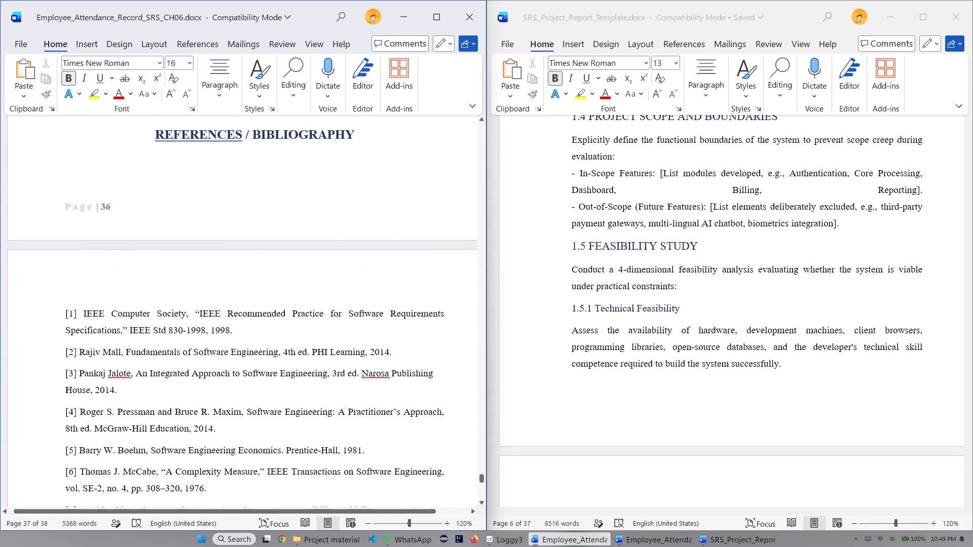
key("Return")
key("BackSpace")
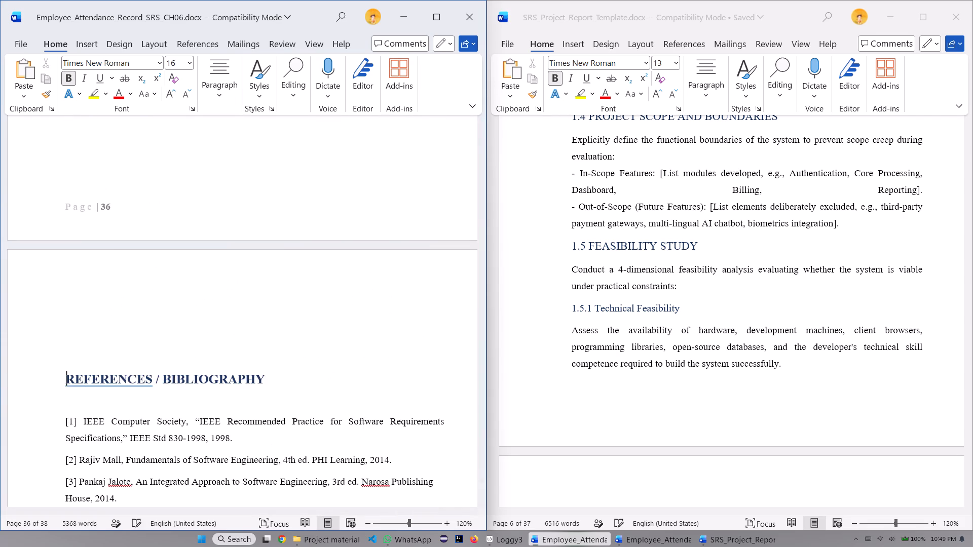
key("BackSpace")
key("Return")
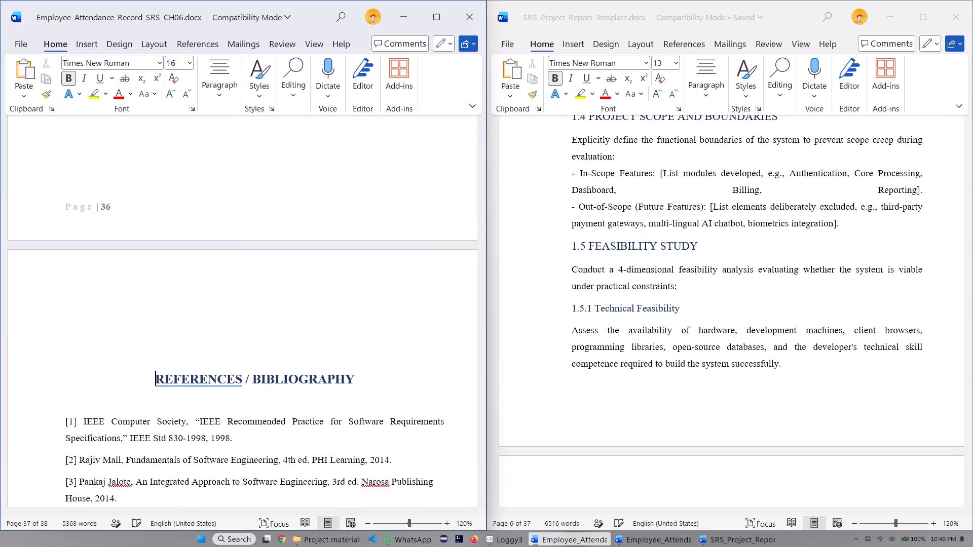
Pull the REFERENCES / BIBLIOGRAPHY heading back onto the page with section 8.3 by deleting the spacing before it.
scroll(147, 145, "down", 20)
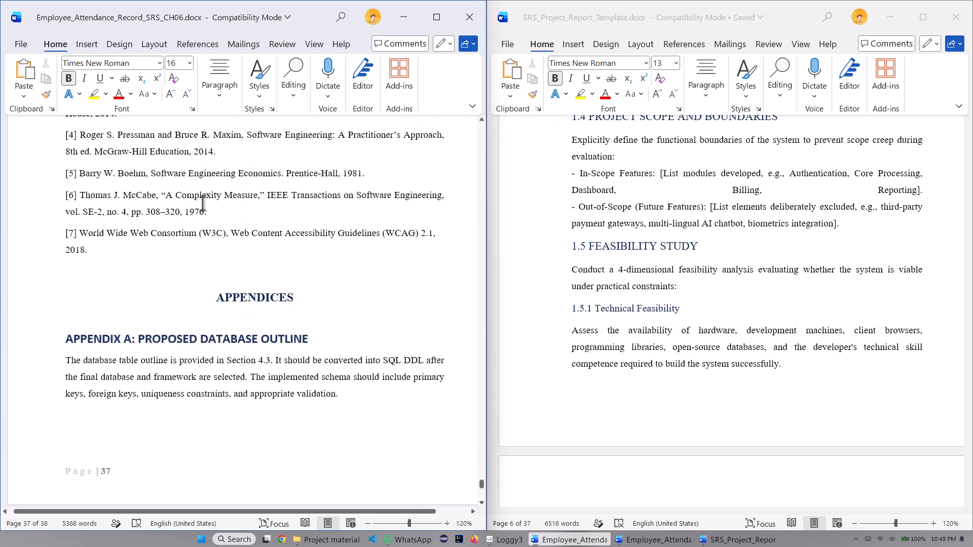
scroll(204, 204, "down", 11)
scroll(204, 204, "up", 9)
scroll(343, 264, "up", 4)
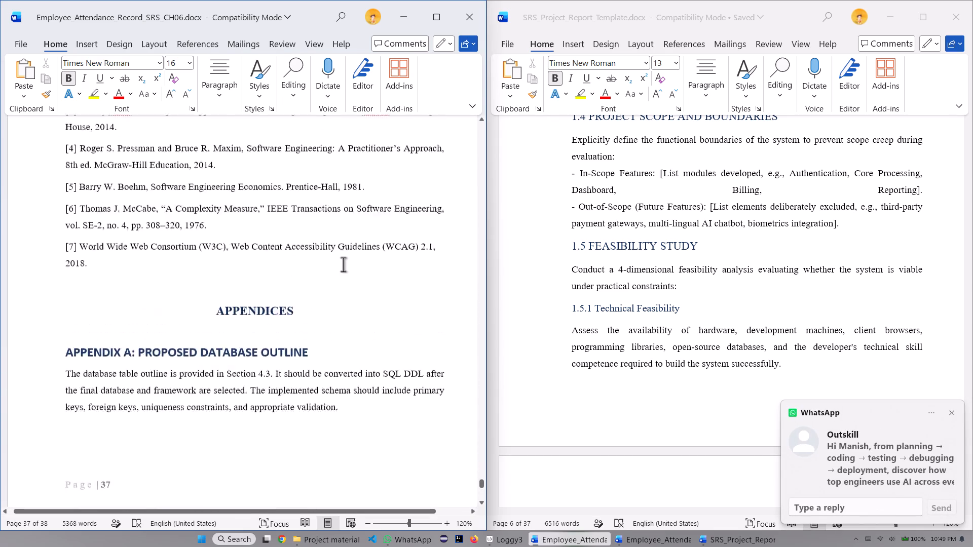
scroll(343, 264, "up", 2)
scroll(290, 255, "up", 12)
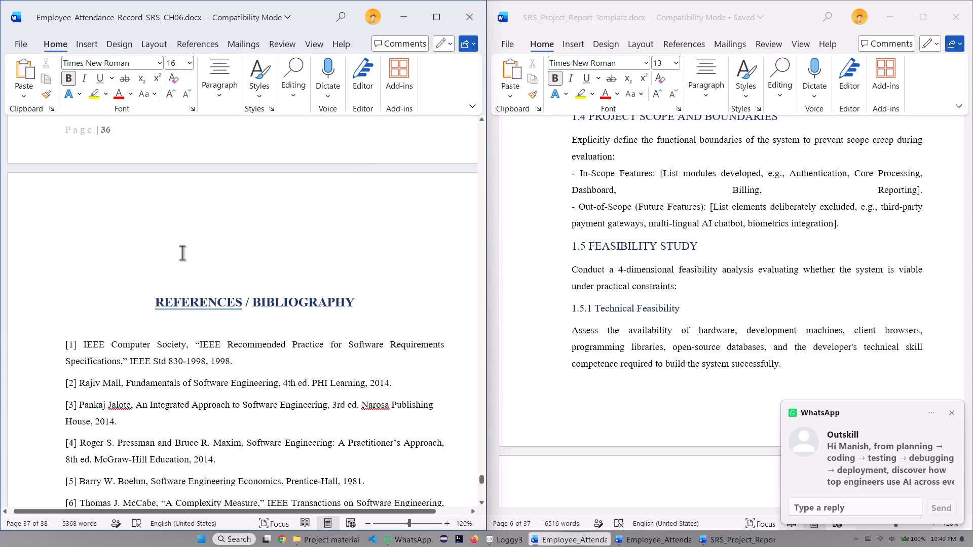
key("BackSpace")
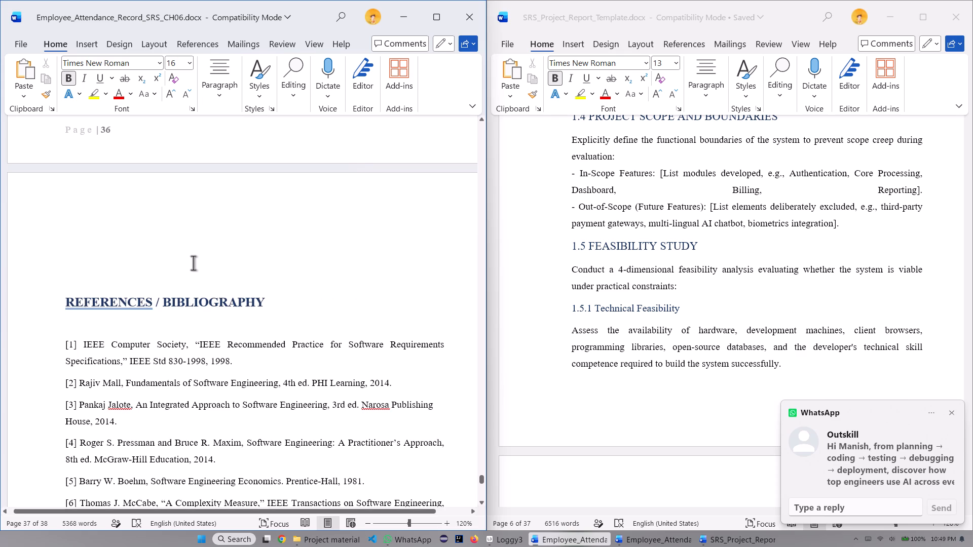
key("BackSpace")
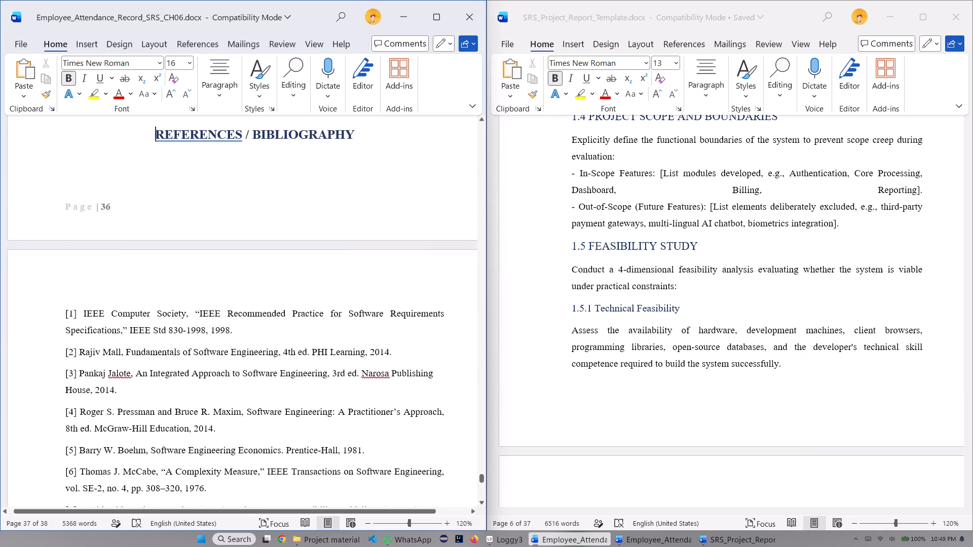
Set the REFERENCES / BIBLIOGRAPHY heading to font size 14.
scroll(191, 280, "up", 7)
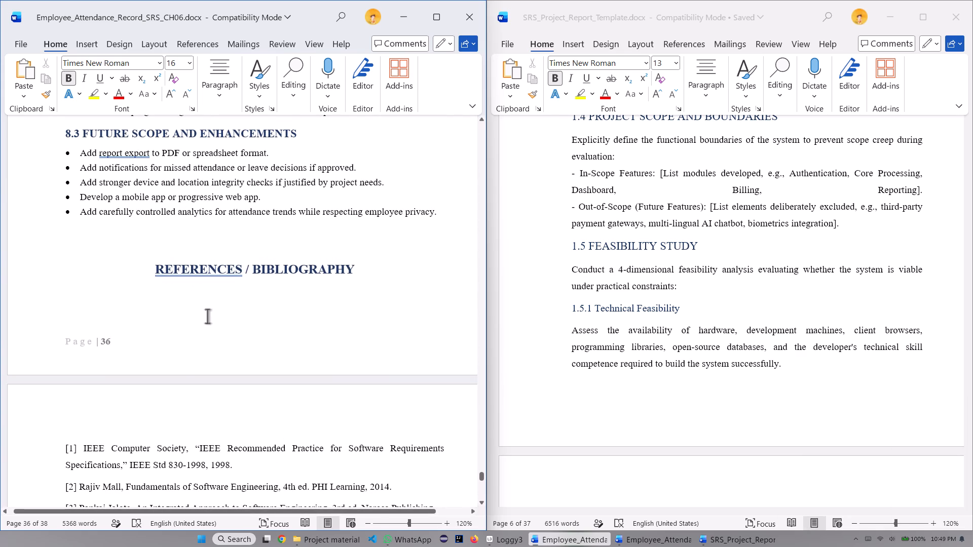
left_click(259, 308)
left_click_drag(153, 269, 154, 269)
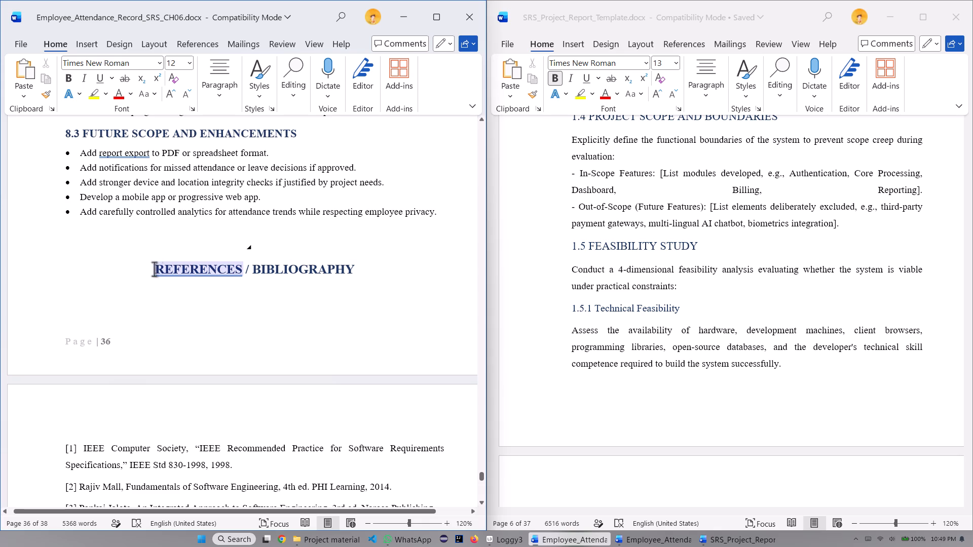
left_click_drag(154, 269, 353, 266)
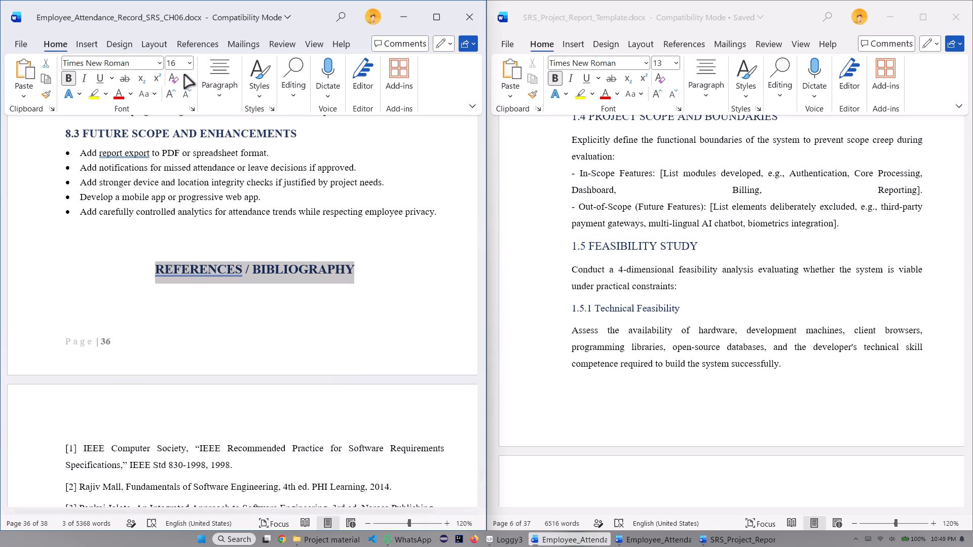
left_click(190, 66)
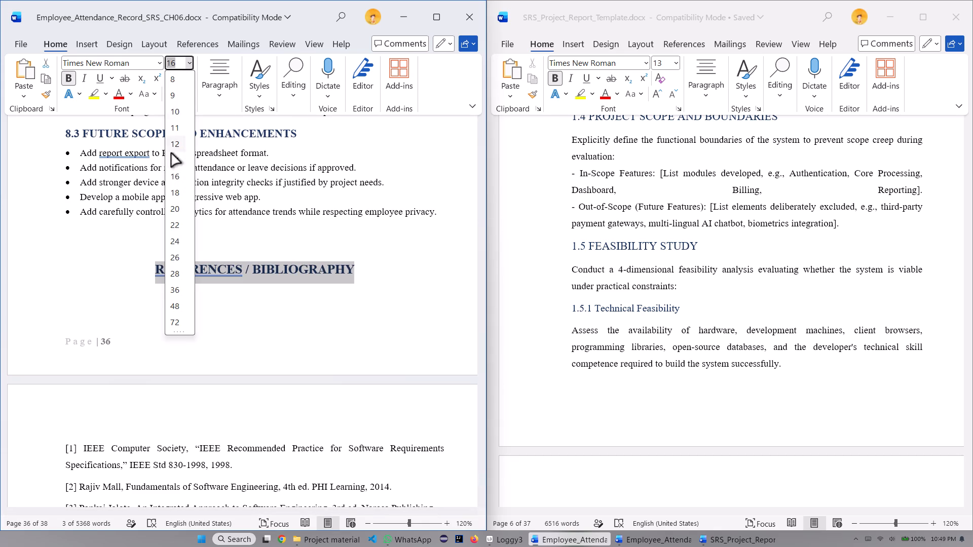
left_click(177, 161)
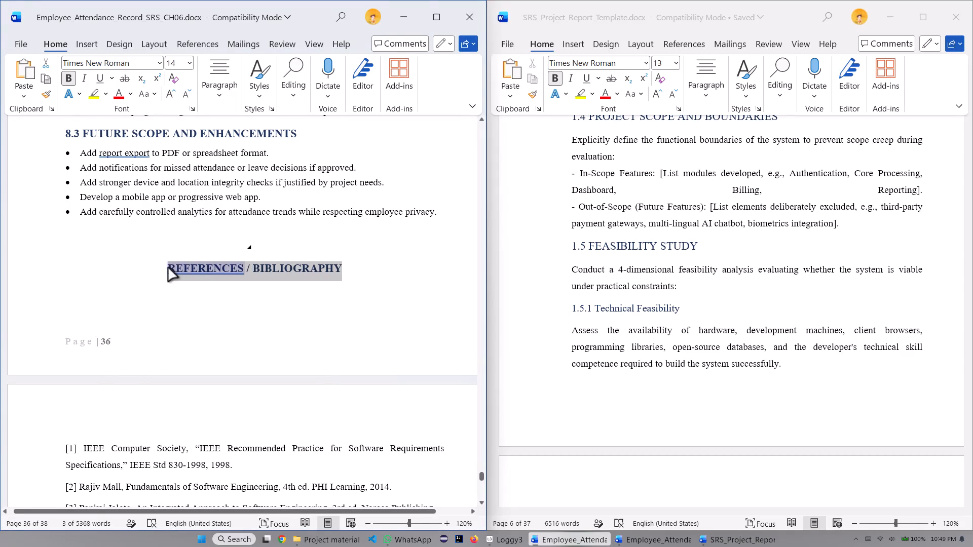
Delete the empty lines between the last section 8.3 bullet and the REFERENCES / BIBLIOGRAPHY heading.
left_click(168, 265)
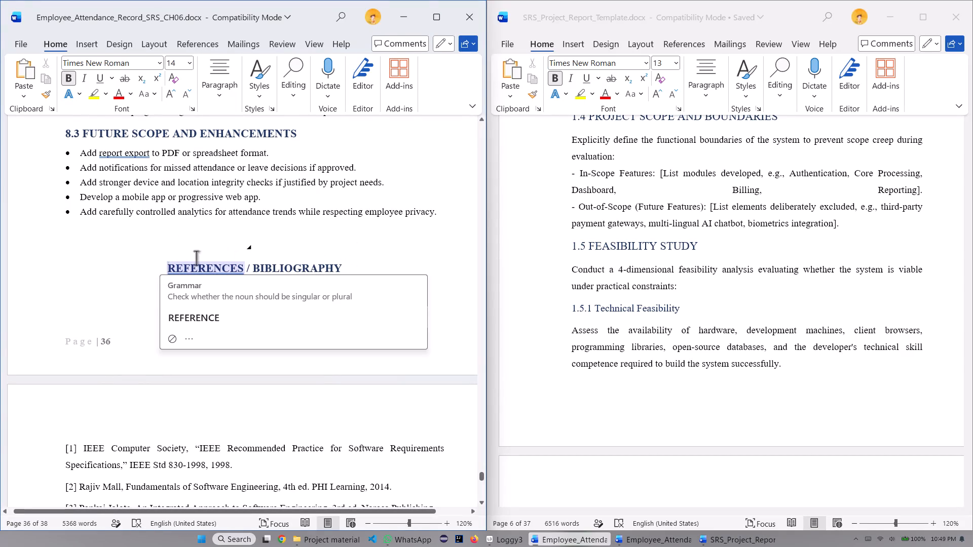
left_click(169, 252)
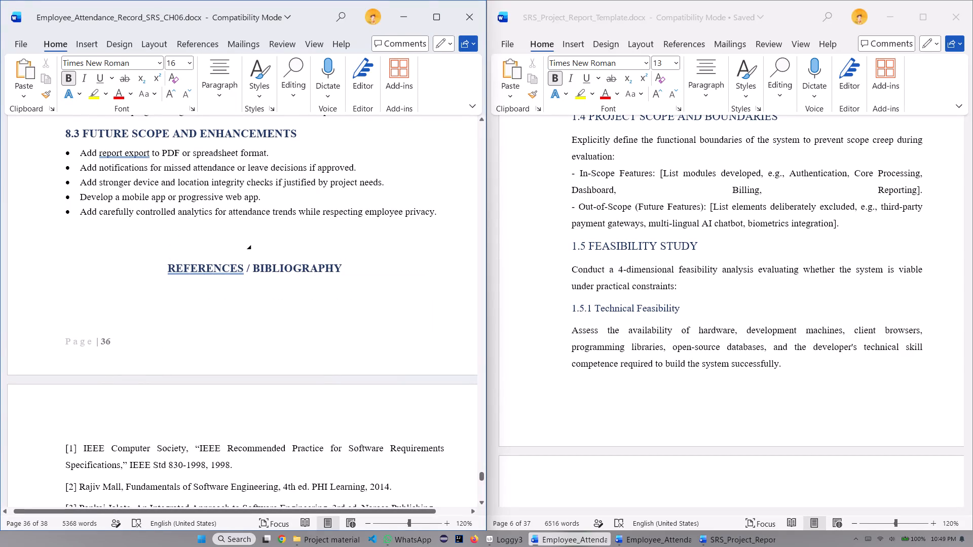
key("Return")
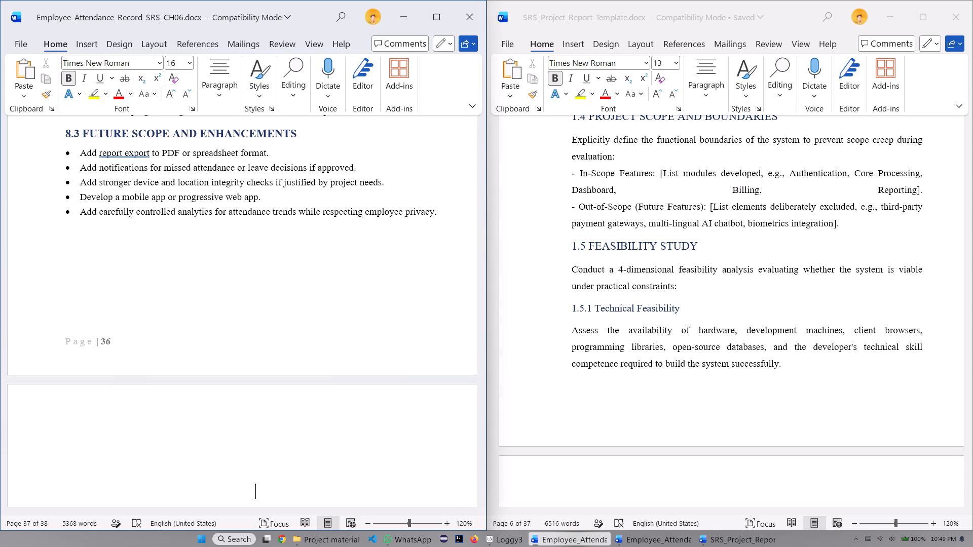
key("BackSpace")
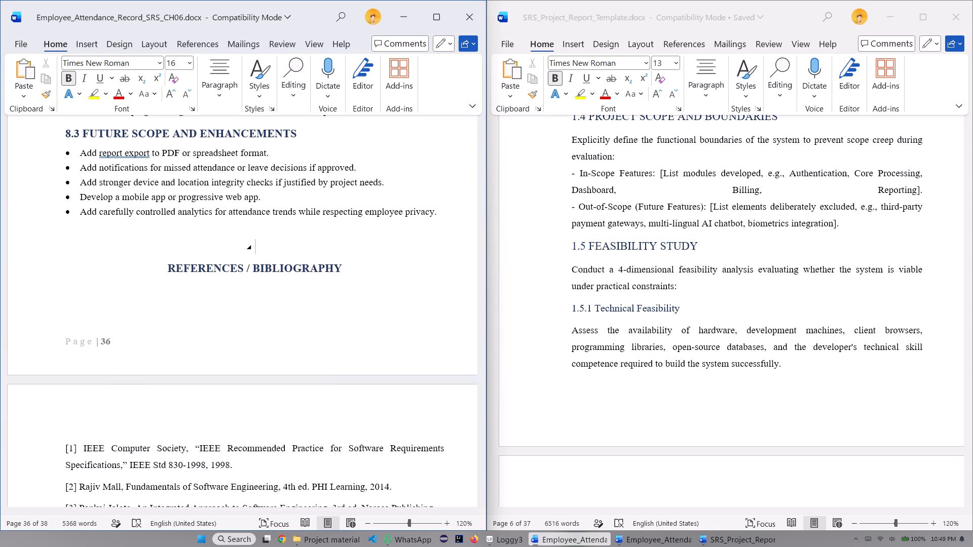
key("BackSpace")
key("BackSpace")
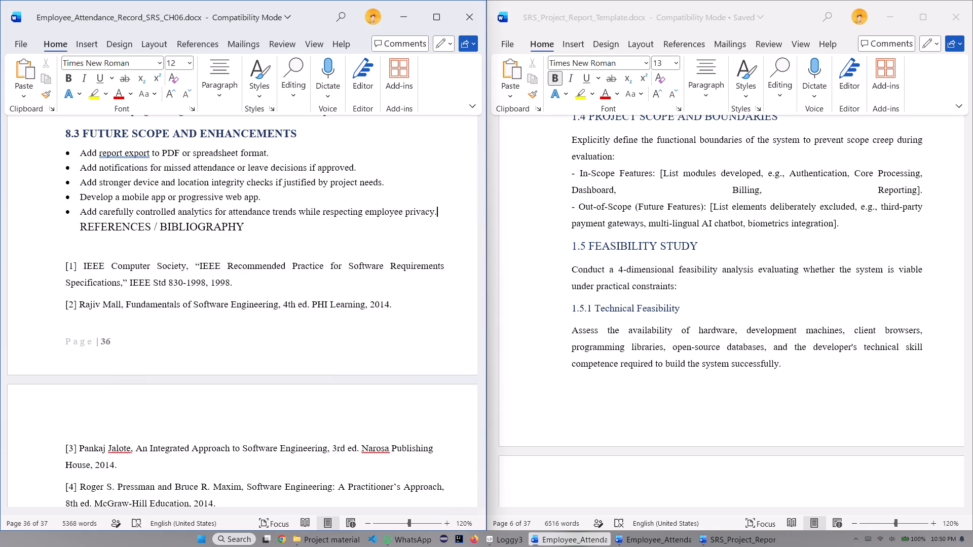
Undo the recent line deletions so the REFERENCES / BIBLIOGRAPHY heading returns to its own page.
key("ctrl+z")
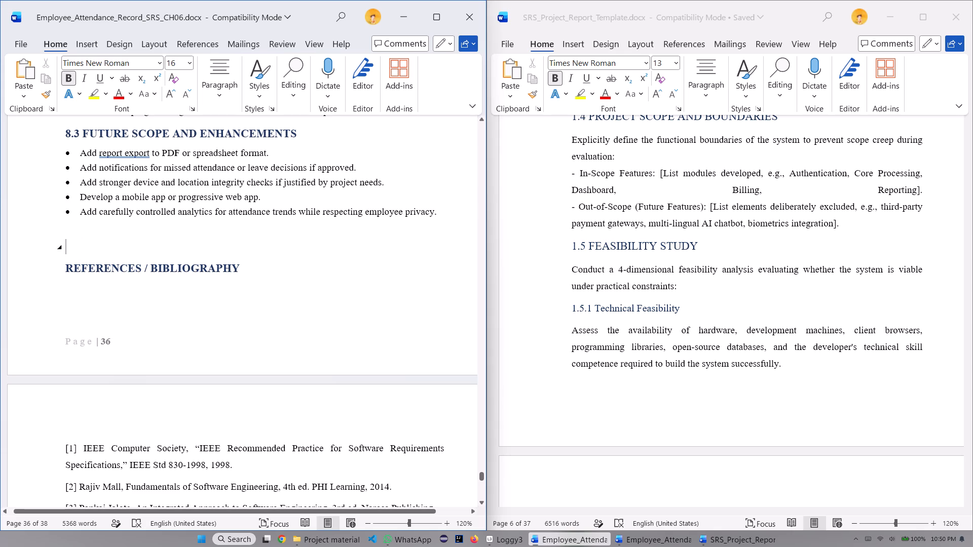
key("ctrl+z")
key("ctrl+z")
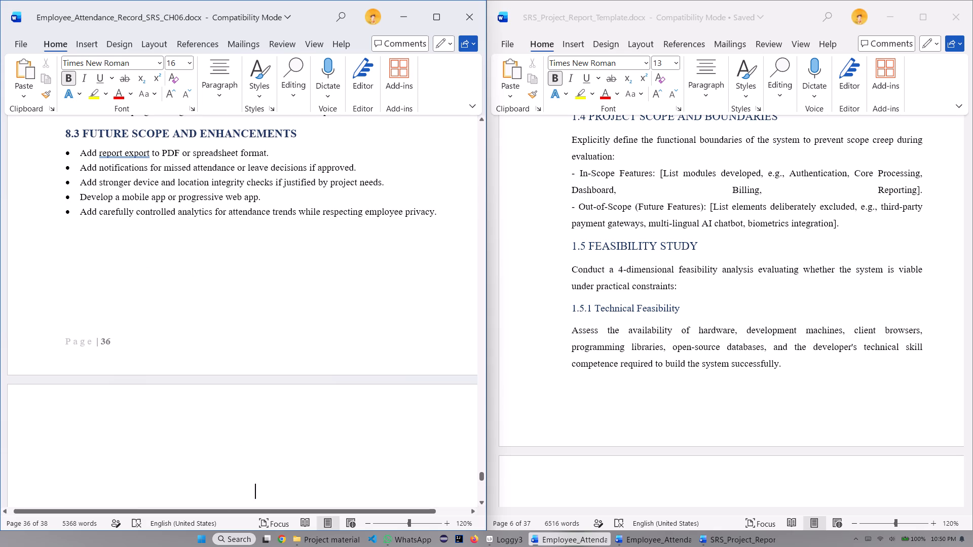
Delete the empty lines above the centred REFERENCES / BIBLIOGRAPHY heading, back to the last section 8.3 bullet.
scroll(328, 253, "down", 11)
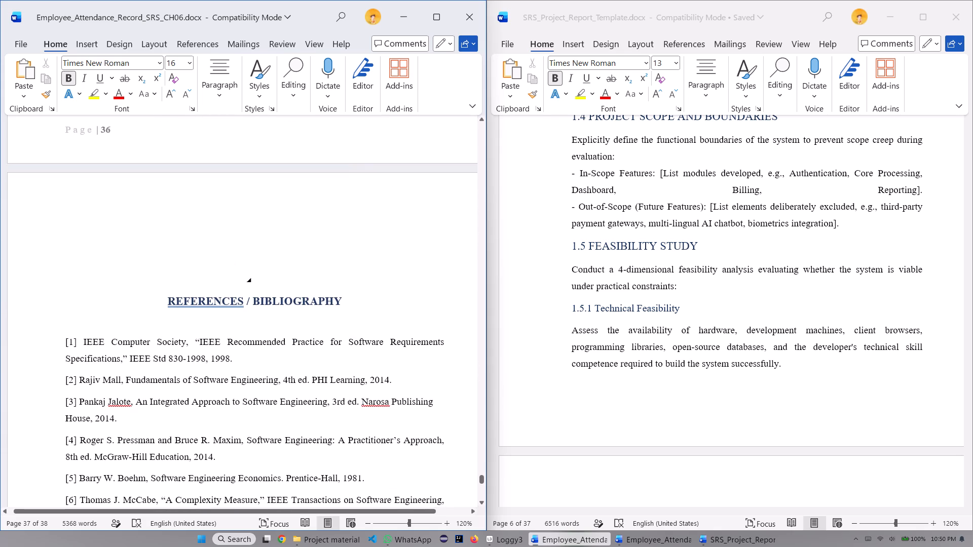
left_click_drag(254, 278, 166, 273)
left_click_drag(166, 273, 106, 227)
left_click(191, 233)
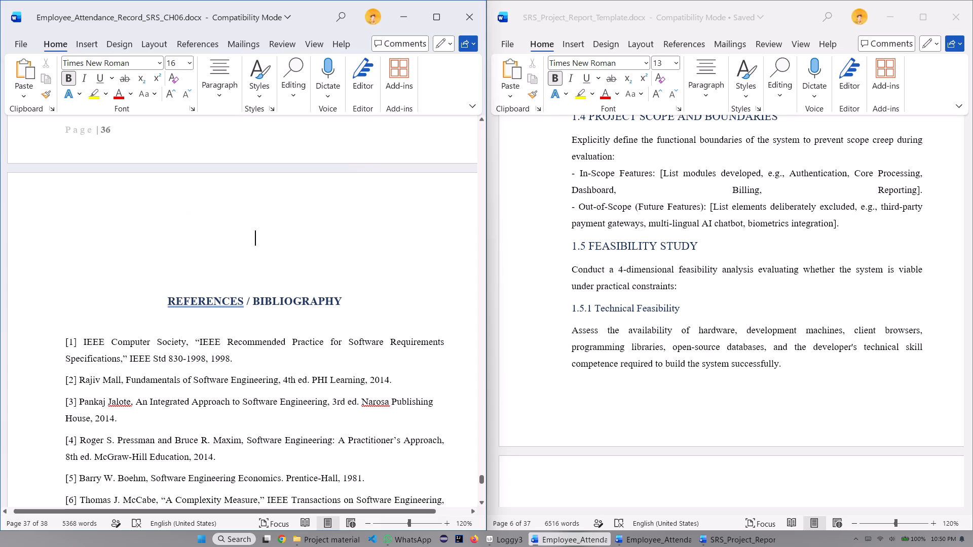
left_click(191, 246)
key("BackSpace")
key("BackSpace")
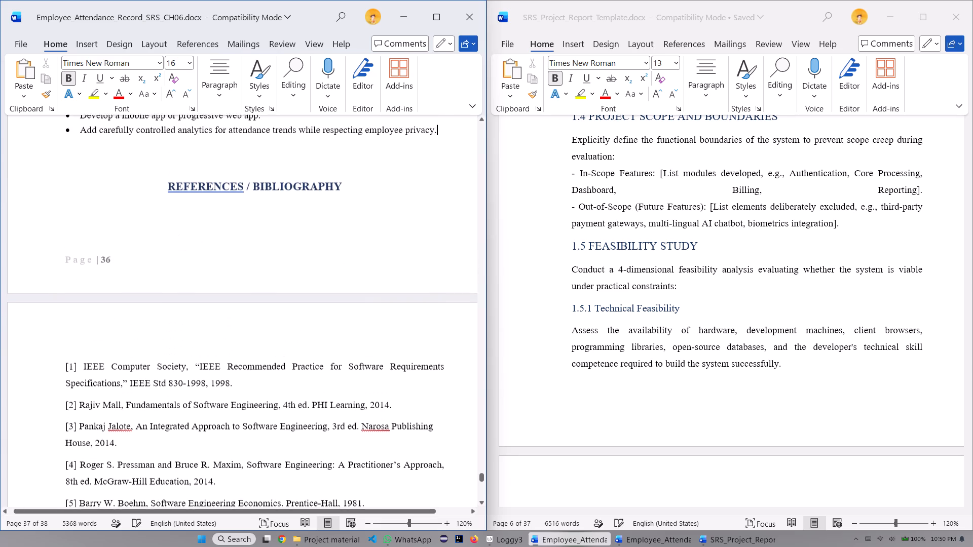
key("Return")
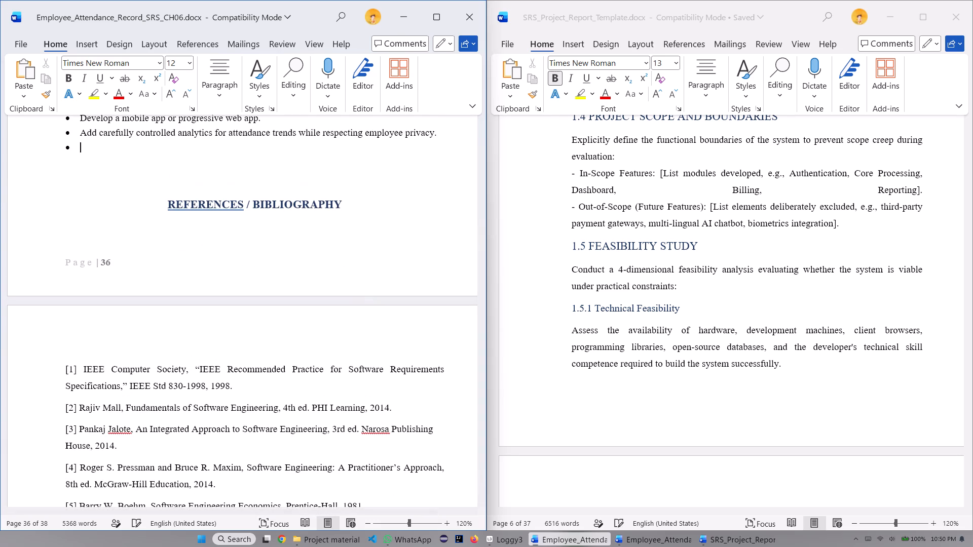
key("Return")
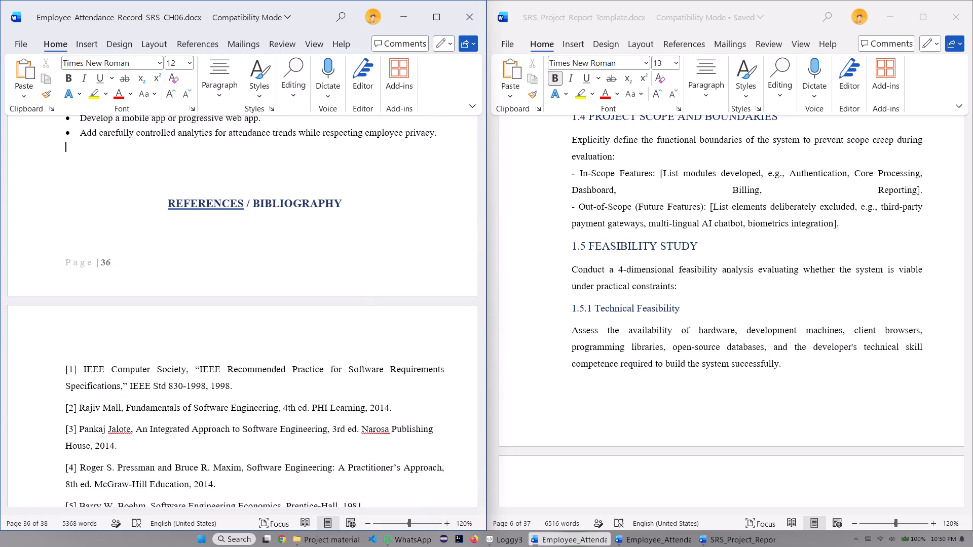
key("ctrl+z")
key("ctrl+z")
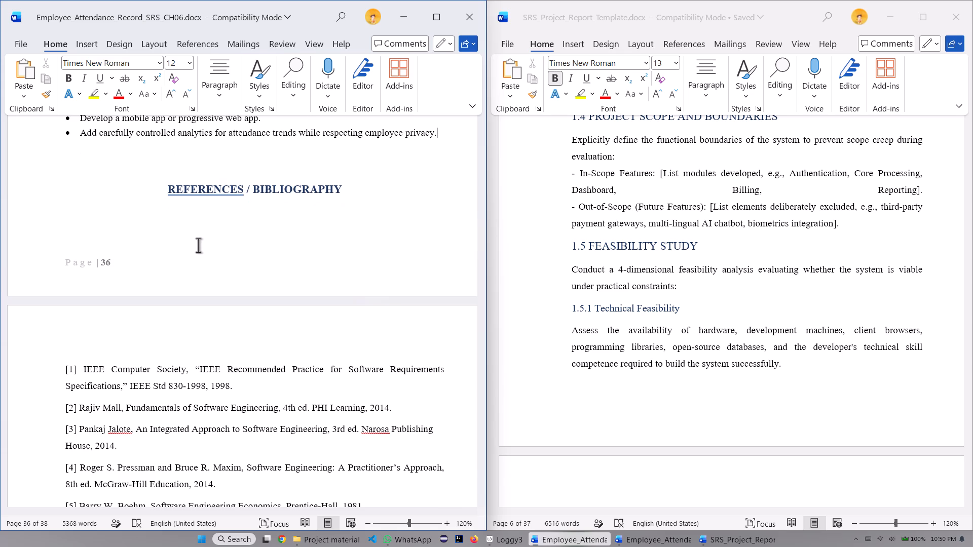
Insert blank lines after the last section 8.3 bullet to push the REFERENCES / BIBLIOGRAPHY heading onto the next page.
key("Return")
key("Return")
key("Return")
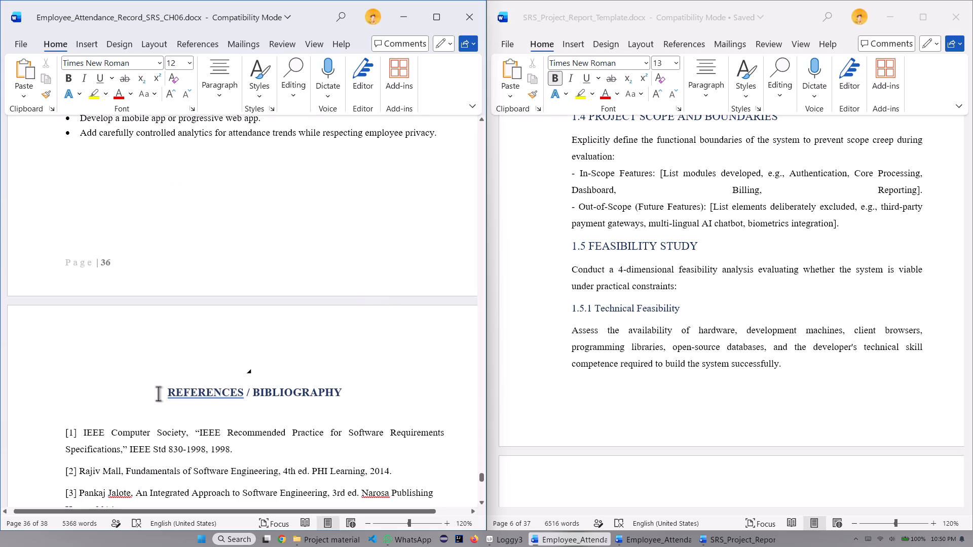
Set the REFERENCES / BIBLIOGRAPHY heading to font size 16.
left_click_drag(162, 393, 333, 390)
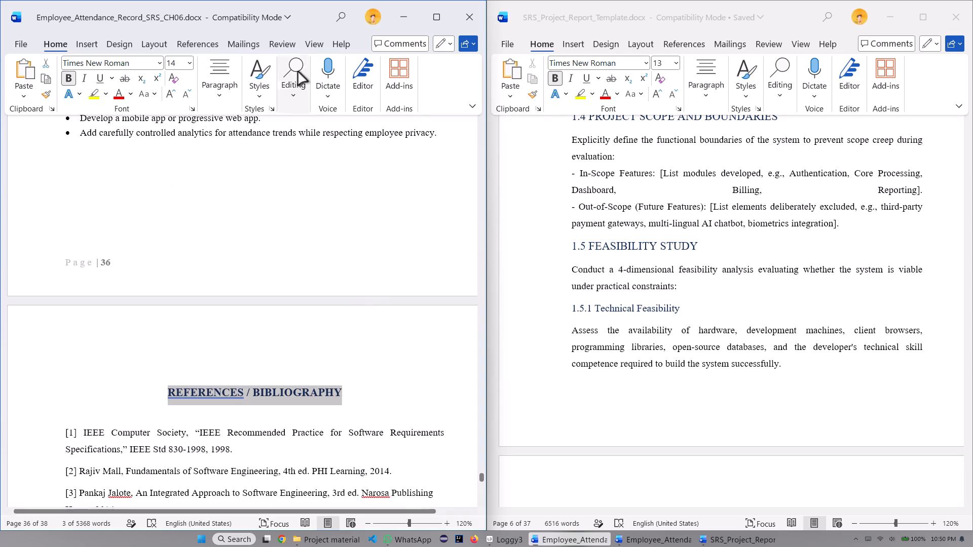
left_click(188, 64)
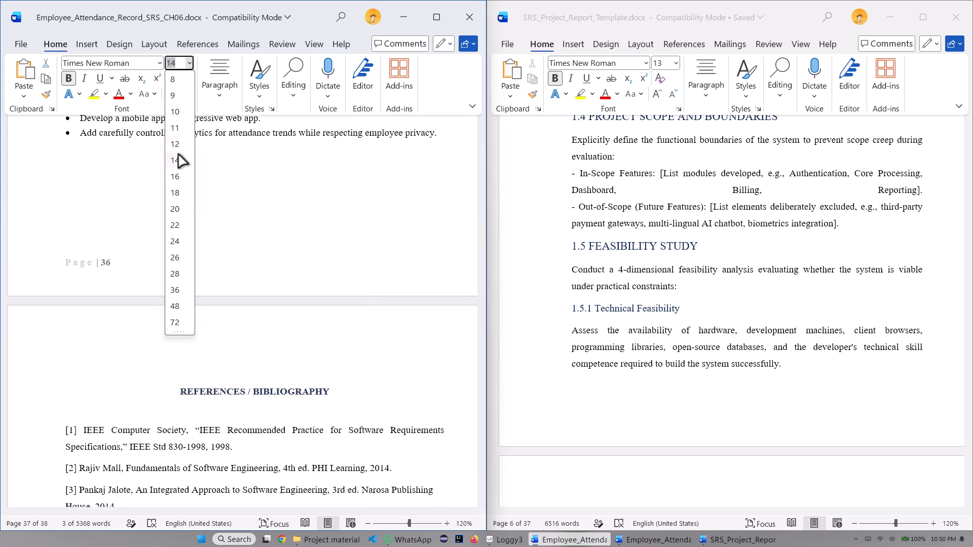
left_click(179, 172)
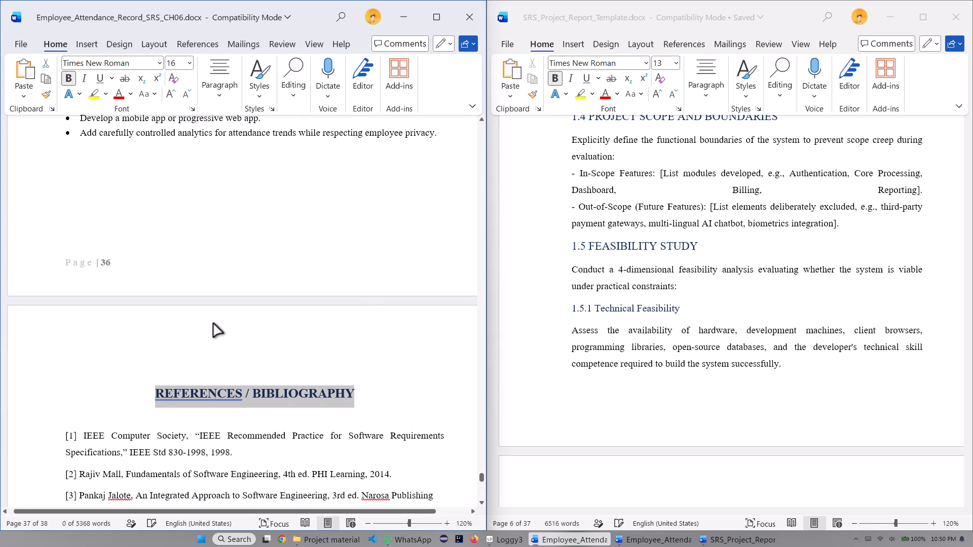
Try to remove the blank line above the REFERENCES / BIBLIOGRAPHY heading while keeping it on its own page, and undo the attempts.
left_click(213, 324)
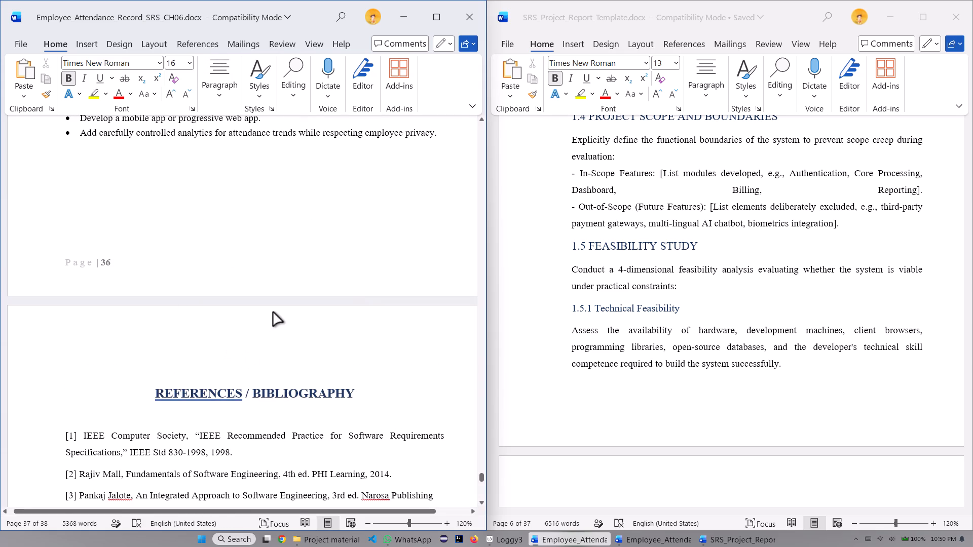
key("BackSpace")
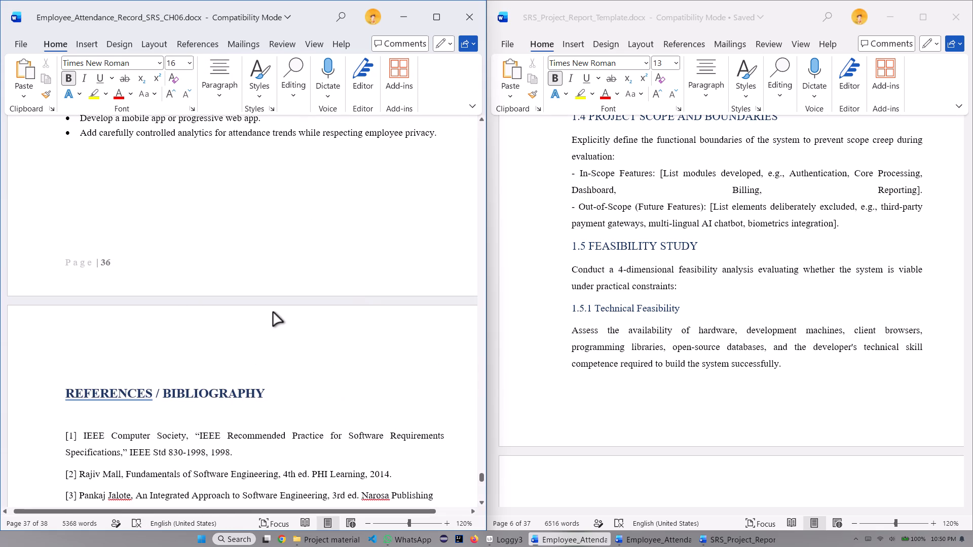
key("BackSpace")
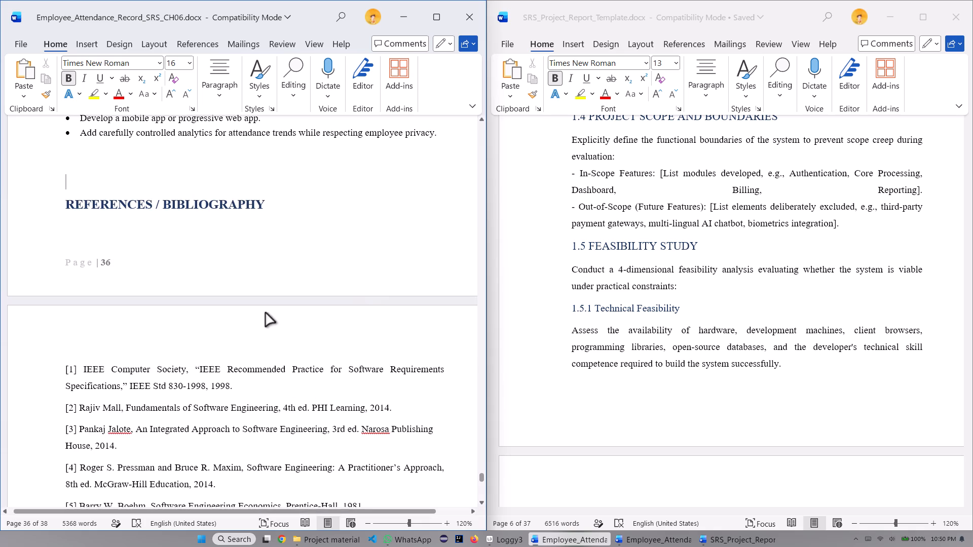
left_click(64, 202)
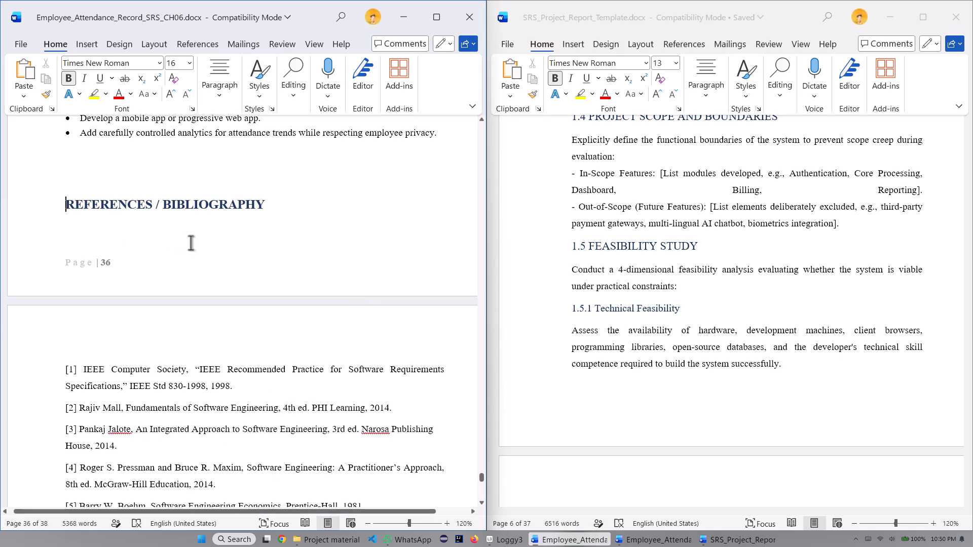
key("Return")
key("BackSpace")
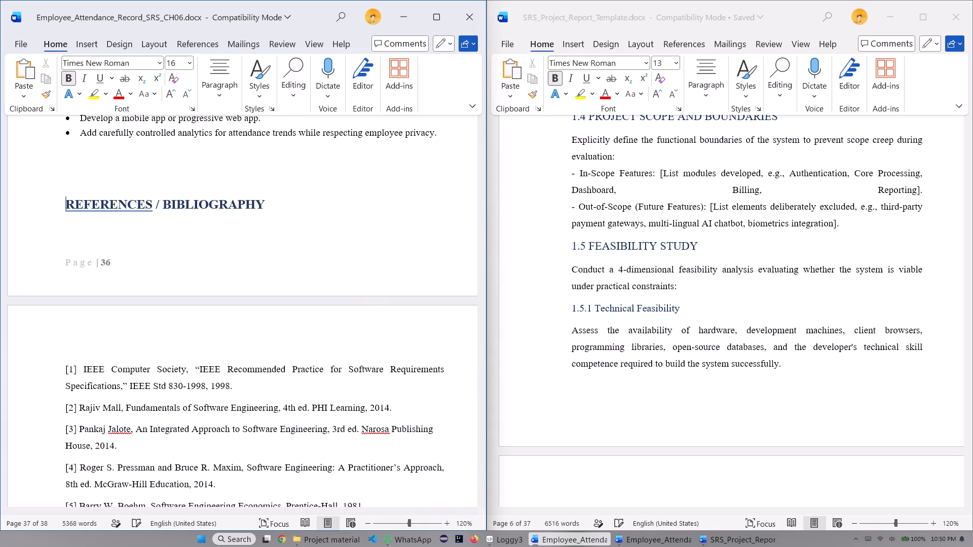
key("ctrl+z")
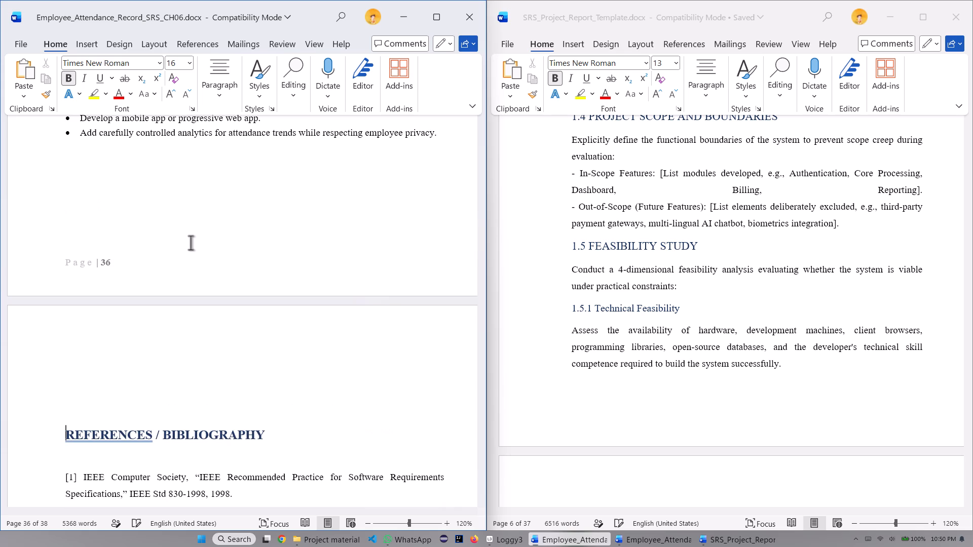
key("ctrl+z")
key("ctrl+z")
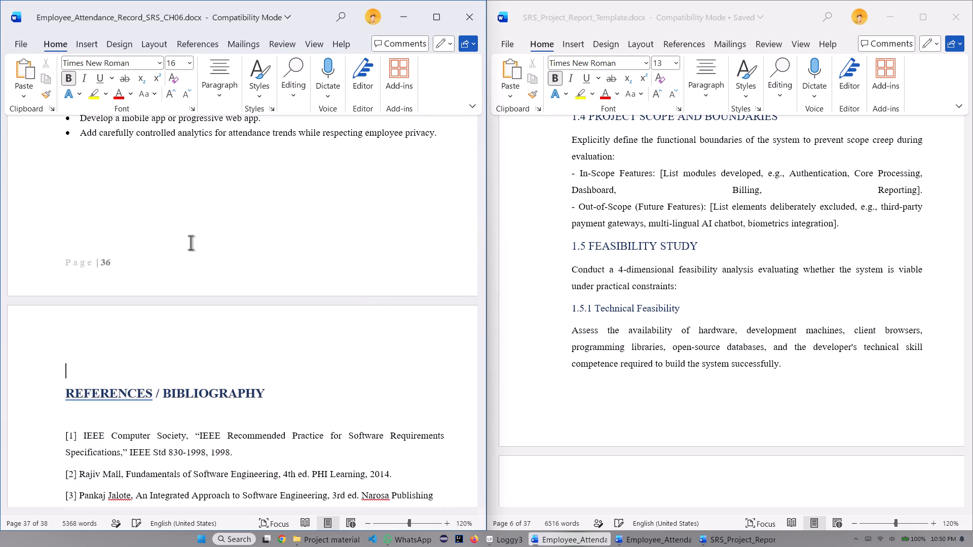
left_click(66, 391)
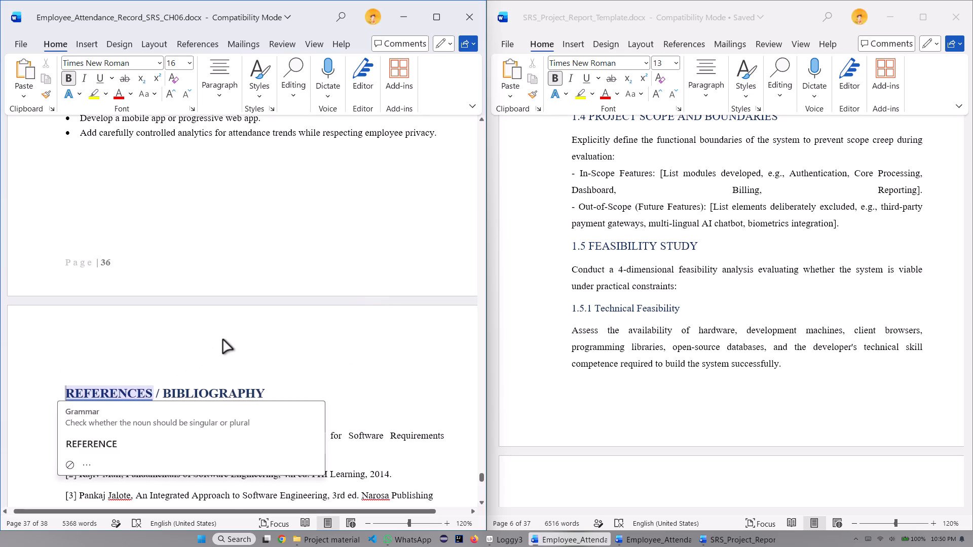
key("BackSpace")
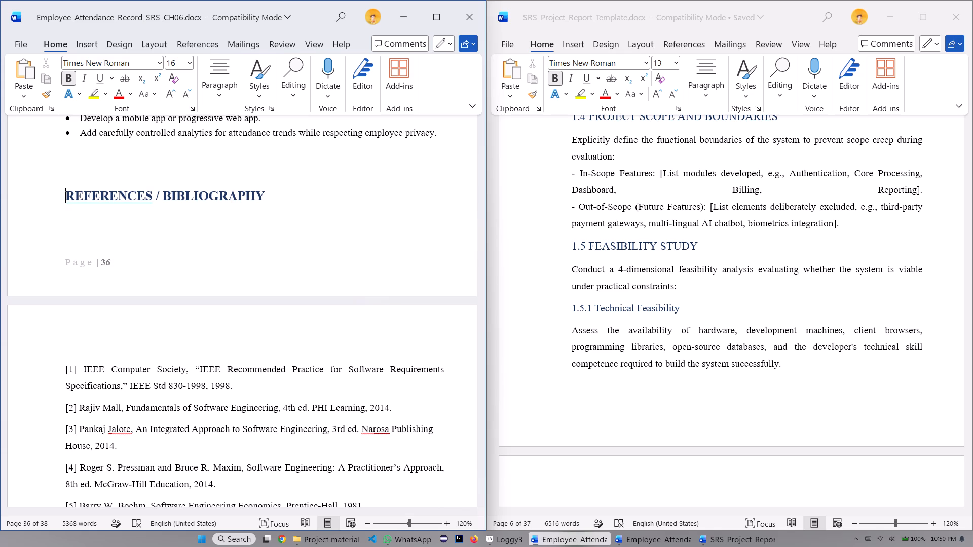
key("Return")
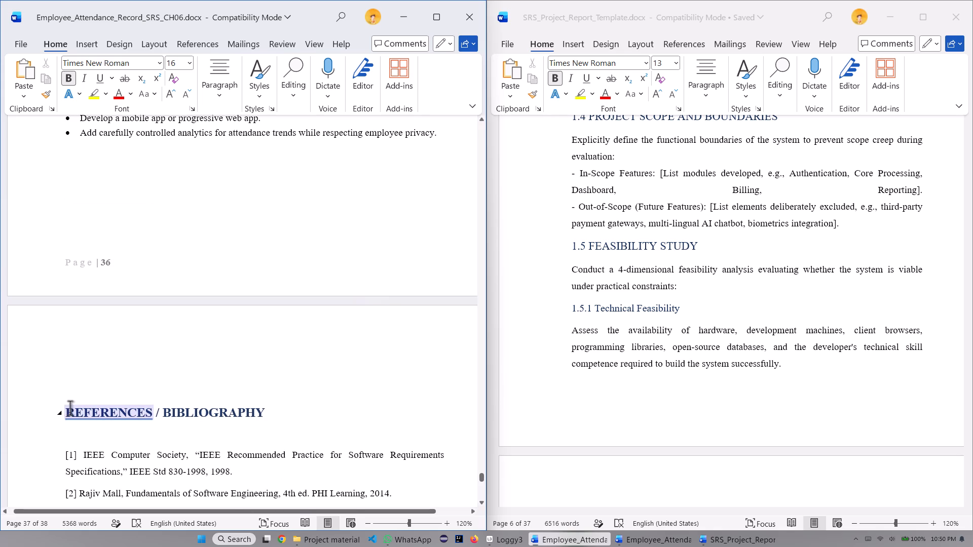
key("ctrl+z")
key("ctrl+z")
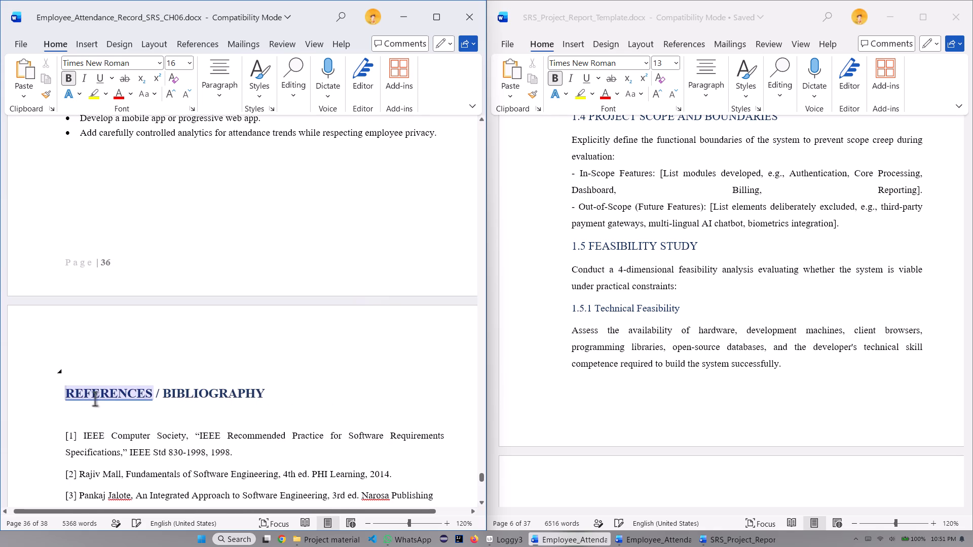
Centre the REFERENCES / BIBLIOGRAPHY heading.
left_click_drag(64, 394, 300, 388)
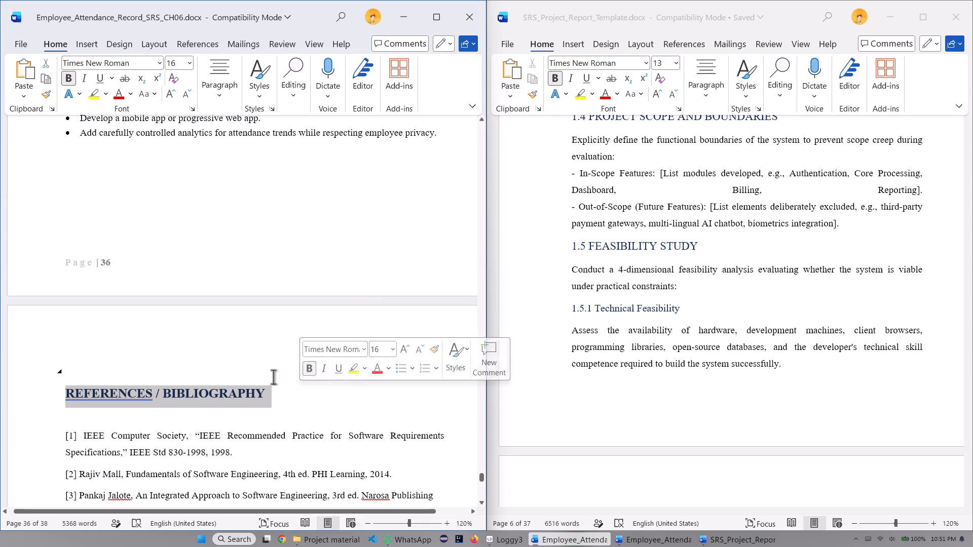
left_click(218, 83)
left_click(224, 143)
scroll(235, 215, "down", 6)
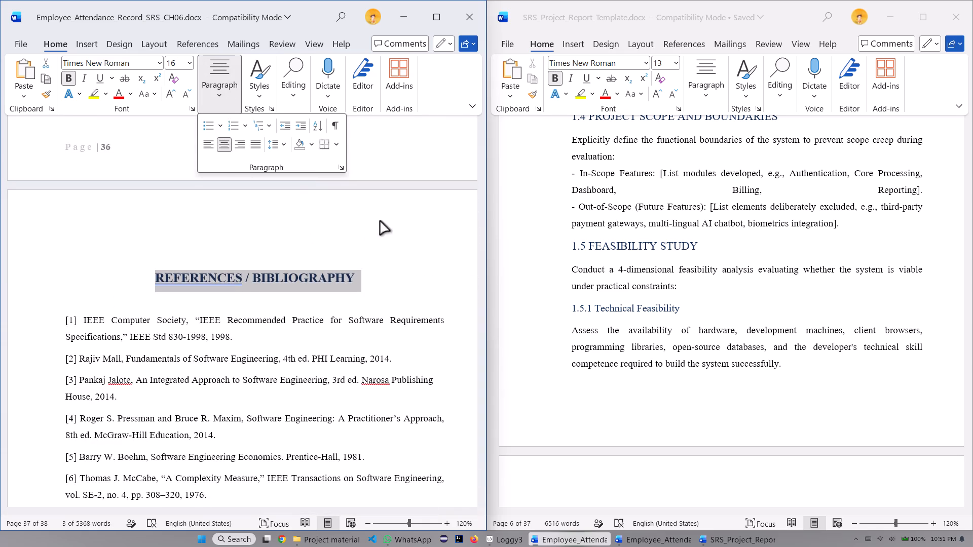
left_click(393, 221)
left_click(380, 276)
Insert six blank lines before the APPENDICES heading to move it onto a new page.
scroll(315, 220, "down", 3)
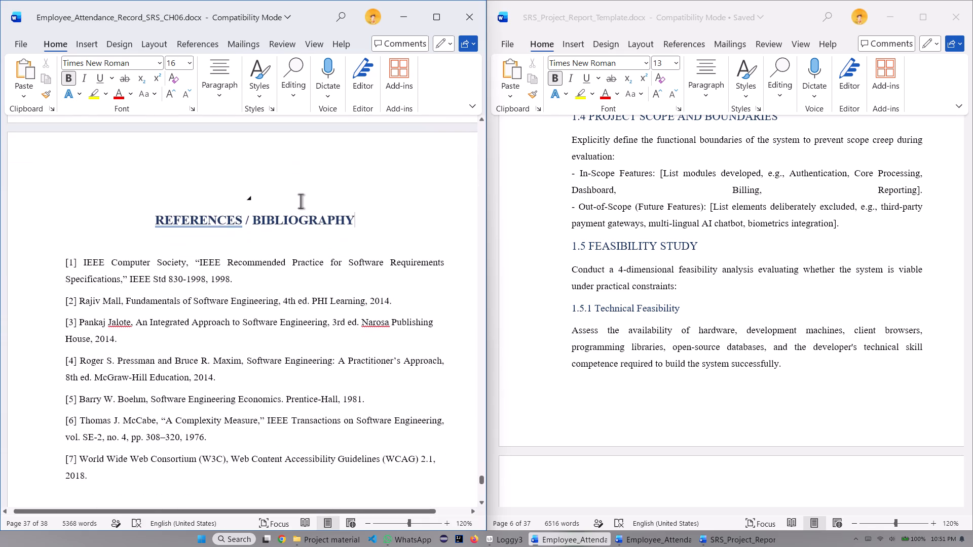
scroll(325, 207, "down", 13)
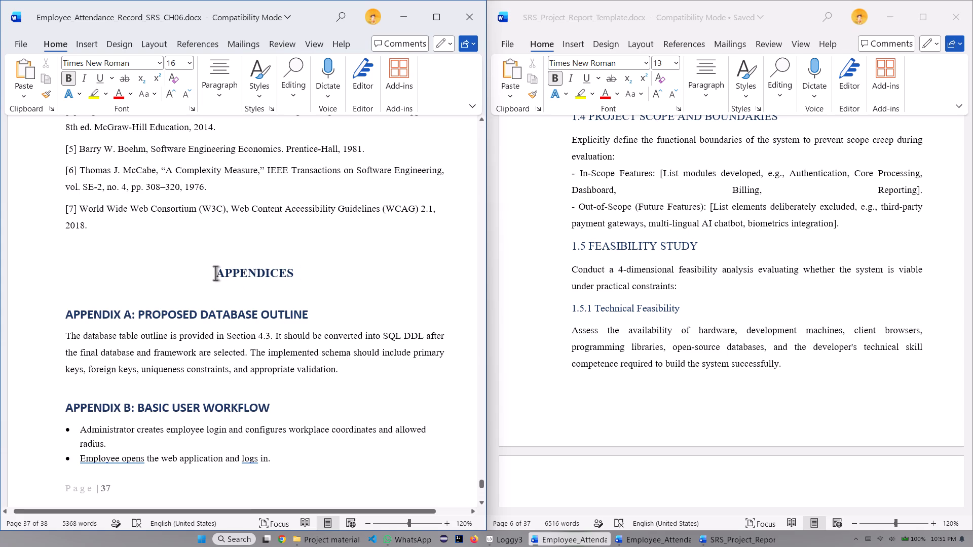
left_click(215, 273)
key("Return")
key("Return")
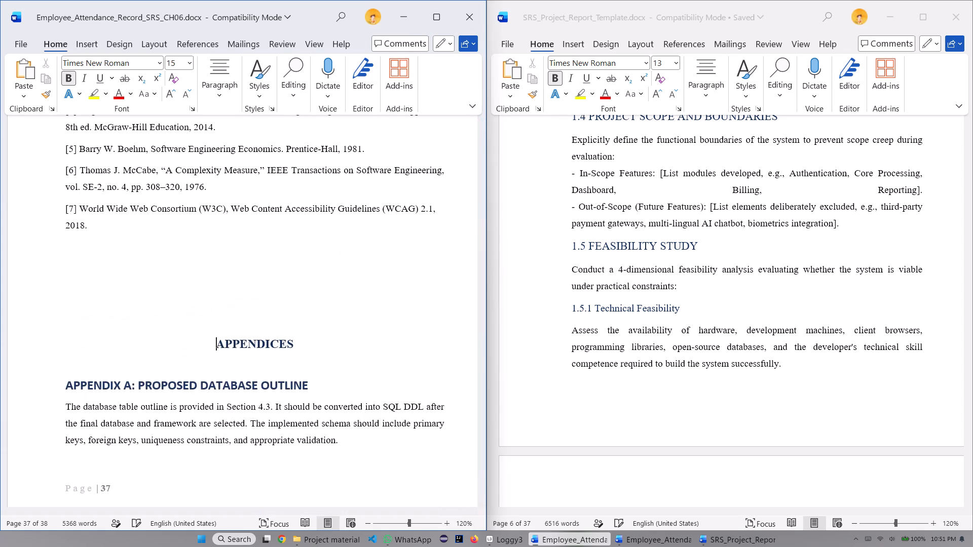
key("Return")
key("Return")
key("Return")
key("Return")
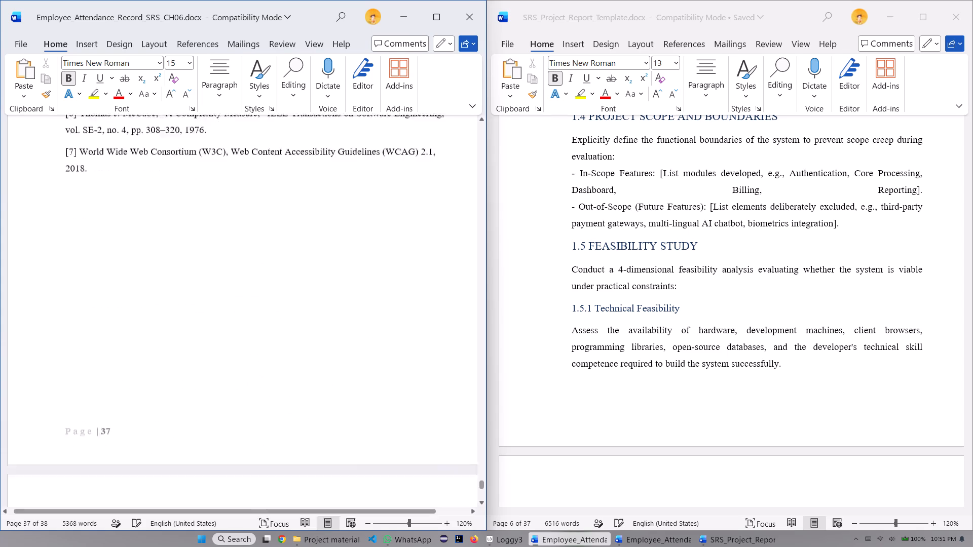
Review the layout and heading formatting of the APPENDICES page, including Appendix A and Appendix B.
scroll(345, 229, "down", 12)
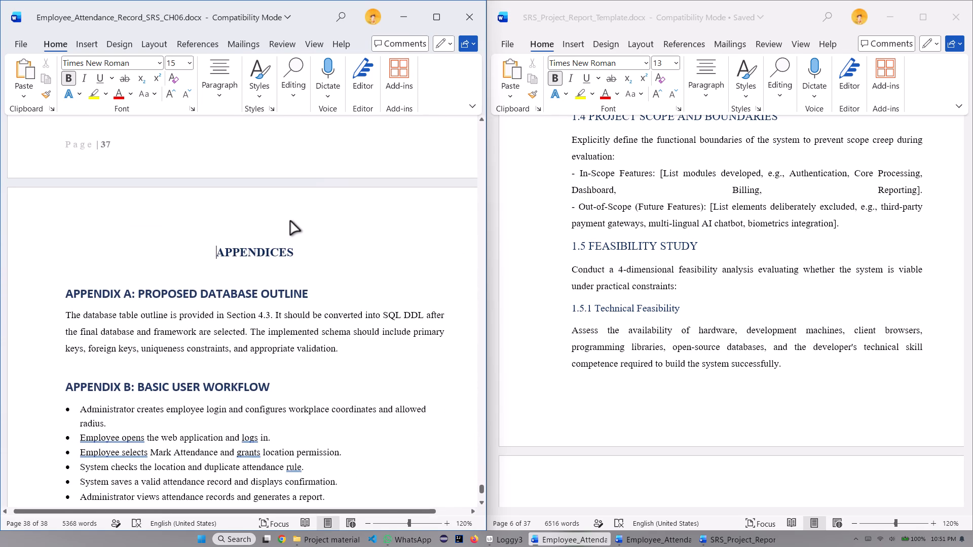
scroll(211, 217, "down", 8)
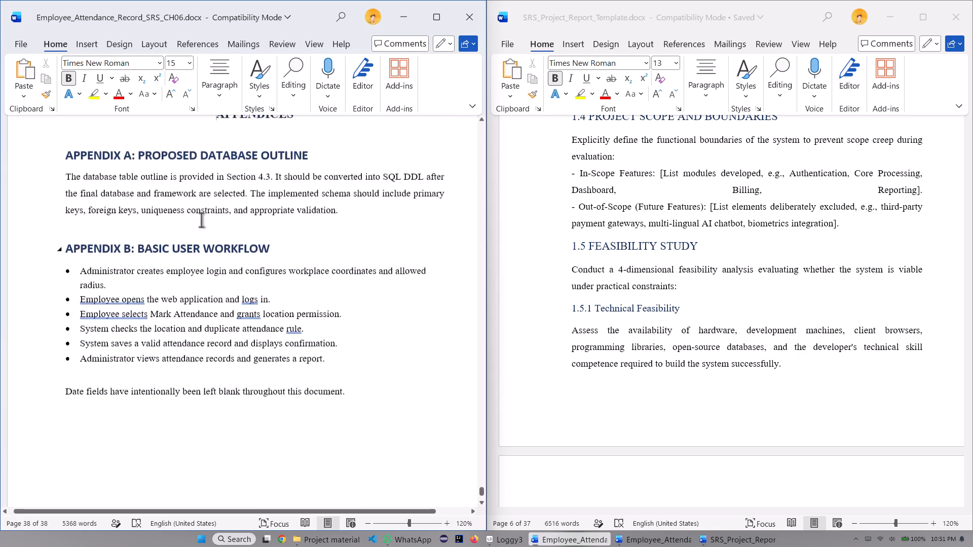
scroll(201, 220, "down", 20)
scroll(238, 201, "up", 8)
scroll(297, 233, "up", 6)
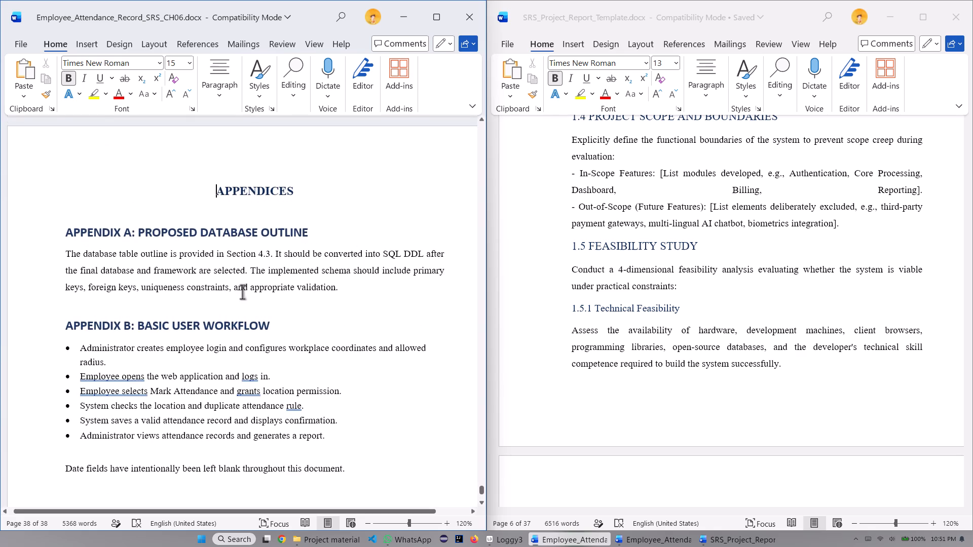
scroll(178, 239, "down", 7)
scroll(237, 237, "down", 6)
scroll(240, 237, "up", 14)
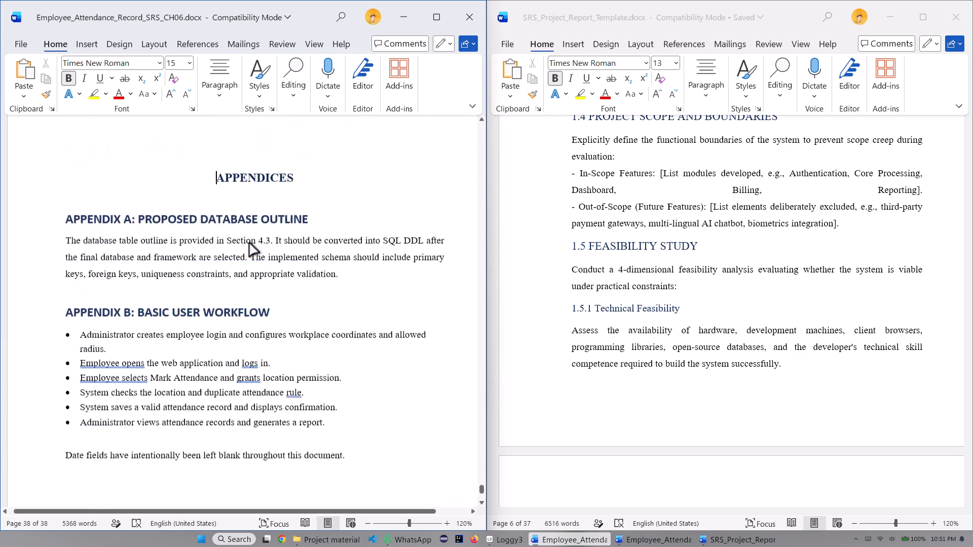
scroll(249, 243, "up", 8)
scroll(261, 237, "down", 7)
scroll(344, 240, "down", 4)
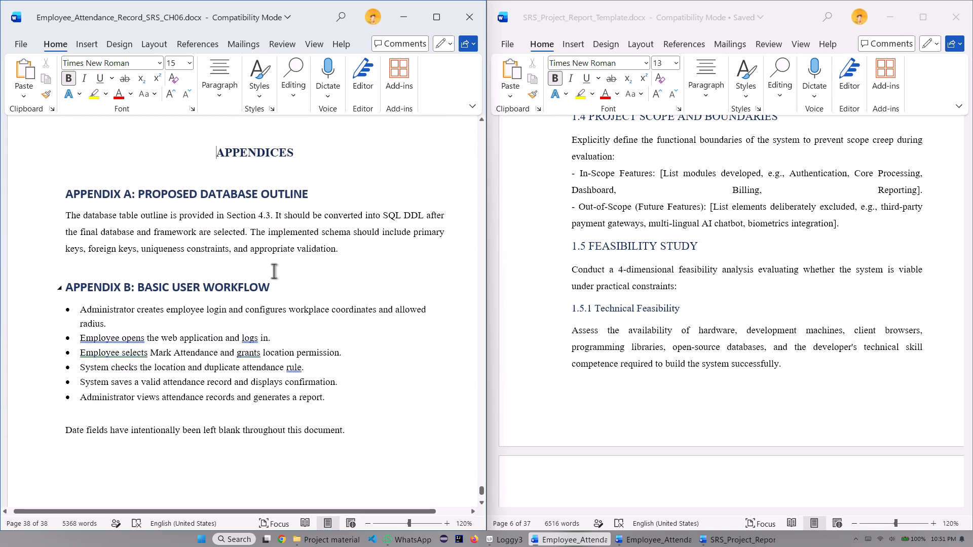
Examine the template's Chapter 2 heading, instruction box and section 2.1 formatting beside the report's APPENDICES page.
scroll(717, 265, "down", 8)
scroll(682, 261, "down", 20)
scroll(682, 261, "down", 6)
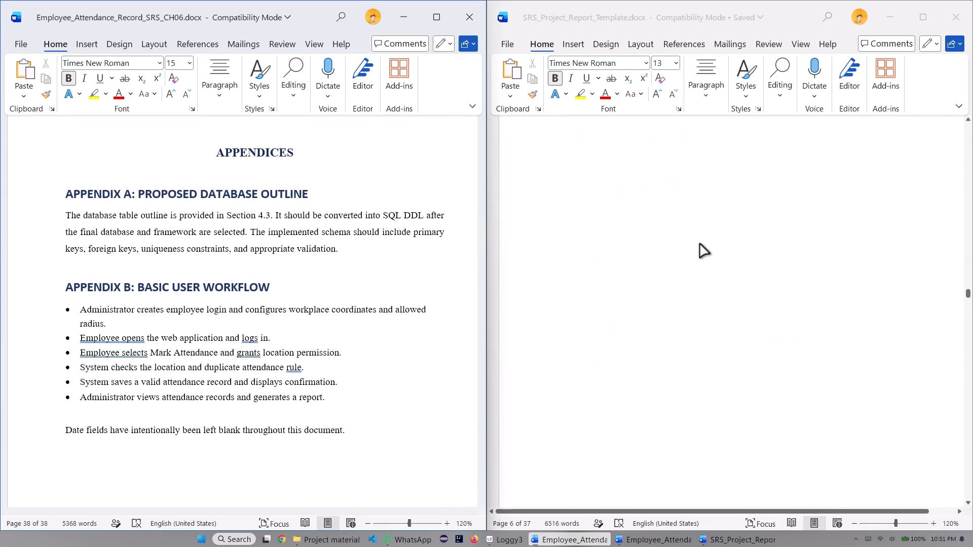
scroll(700, 244, "down", 15)
scroll(703, 243, "down", 8)
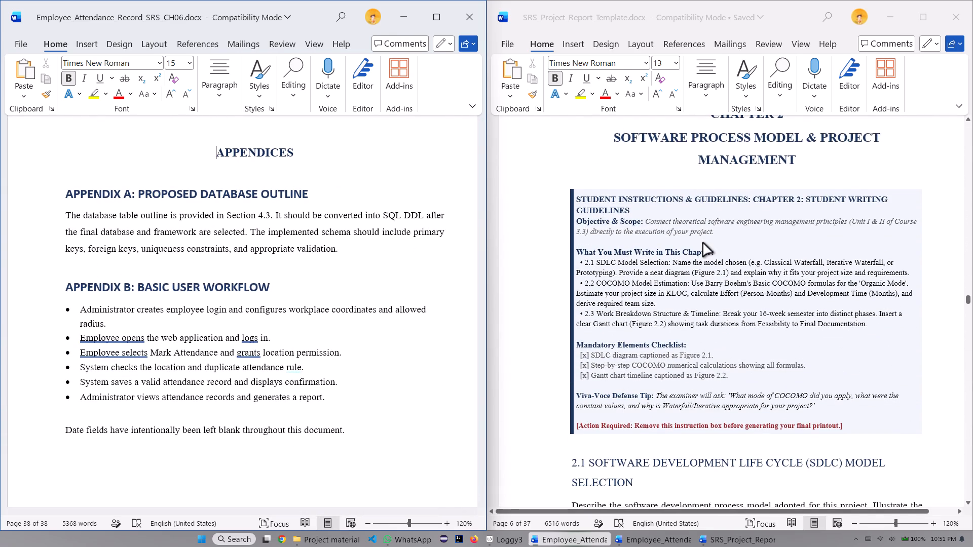
scroll(676, 274, "down", 3)
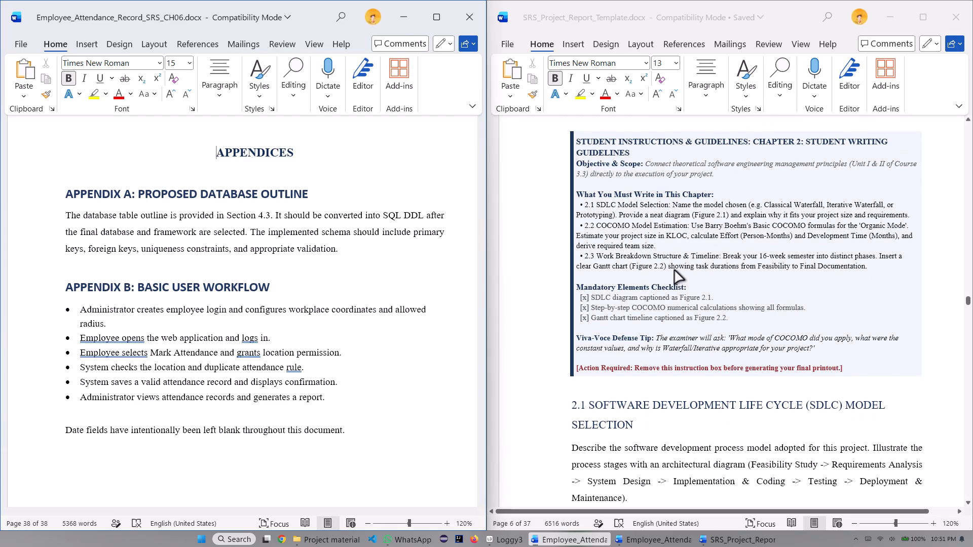
scroll(617, 265, "down", 7)
scroll(662, 264, "down", 5)
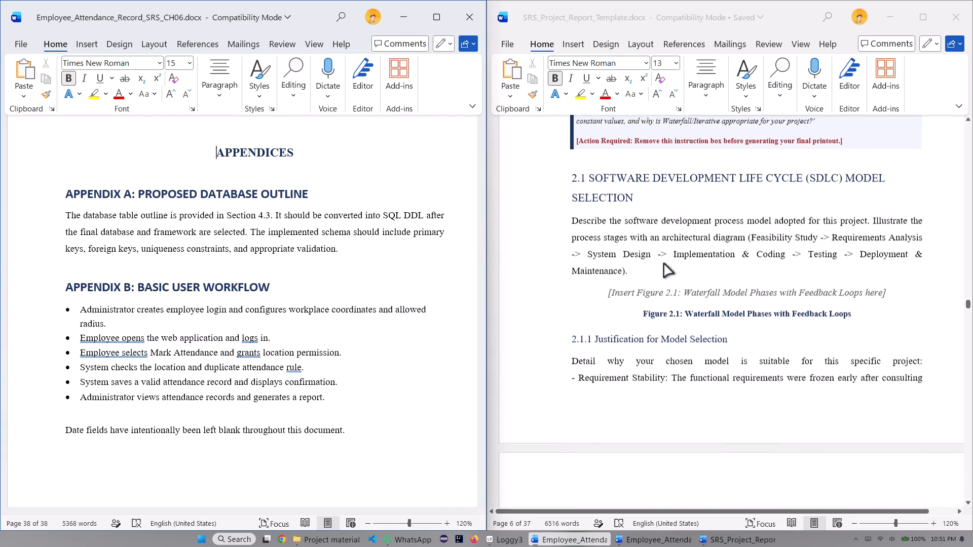
Check the report's APPENDICES page down to its footer and the page break before the APPENDICES heading.
scroll(298, 282, "down", 11)
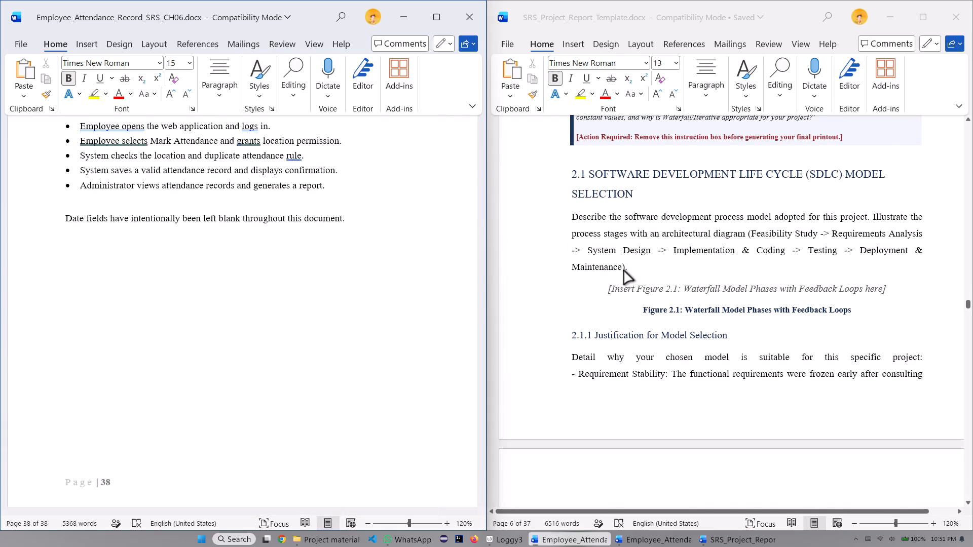
scroll(625, 274, "down", 1)
scroll(302, 285, "down", 9)
scroll(301, 292, "up", 11)
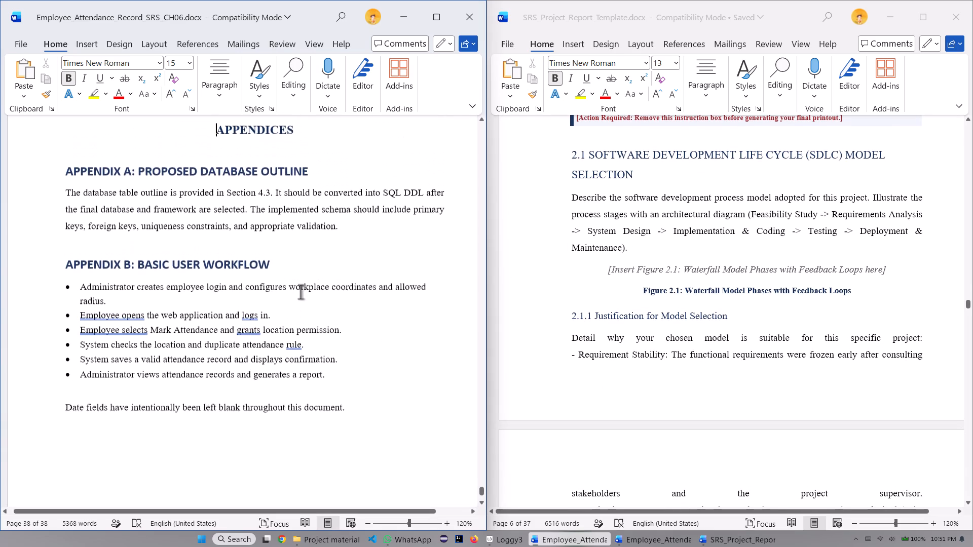
scroll(301, 292, "up", 12)
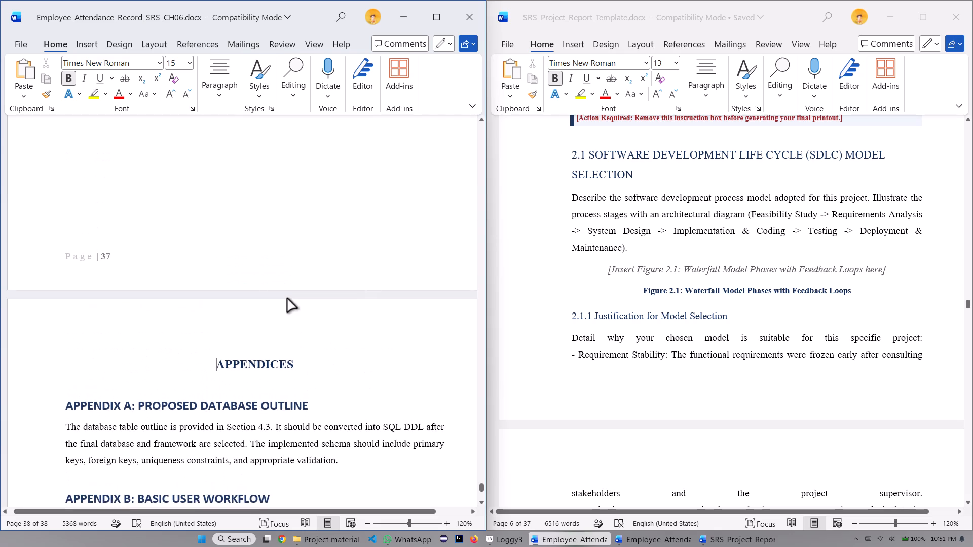
scroll(286, 297, "down", 7)
scroll(344, 281, "down", 3)
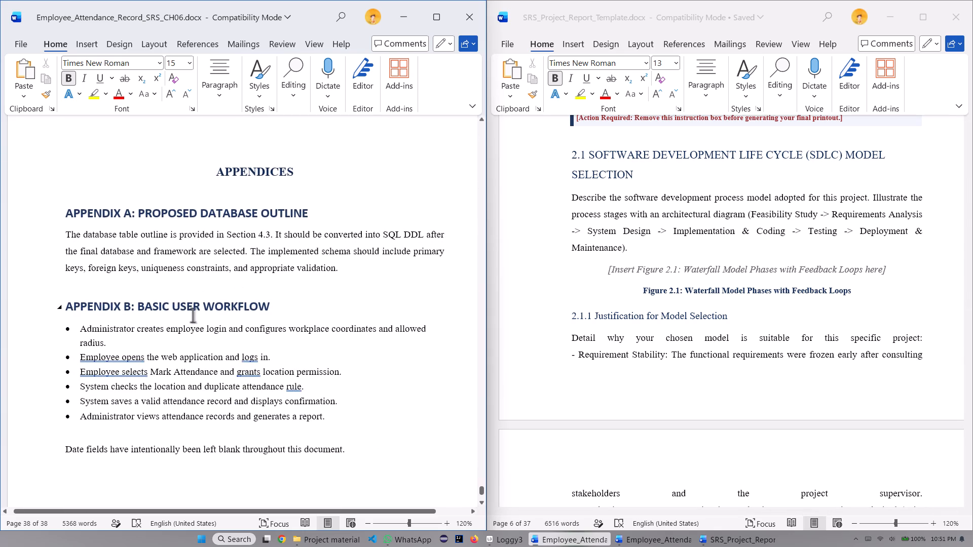
Examine the template's sections 2.2 and 2.3, the Figure 2.2 caption, and the start of Chapter 3.
scroll(633, 257, "down", 7)
scroll(713, 264, "down", 7)
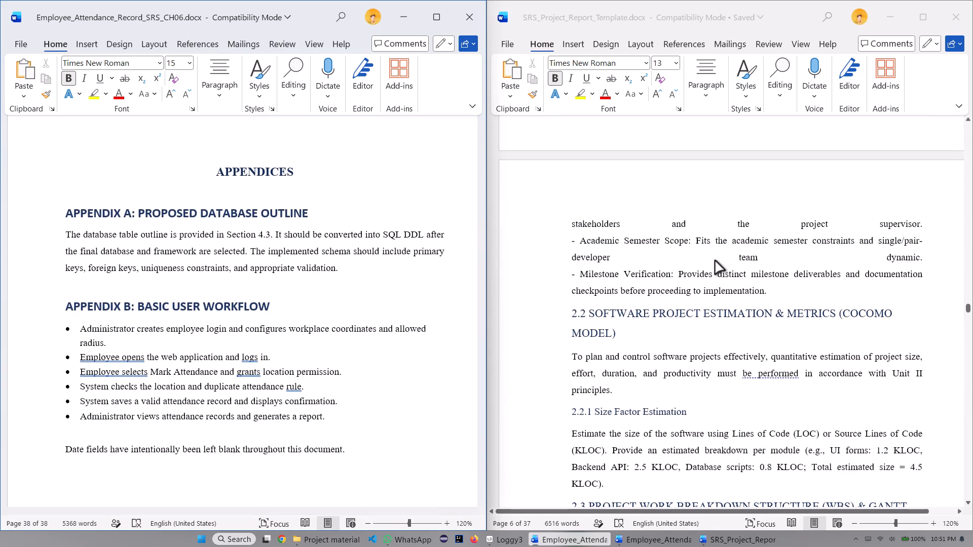
scroll(569, 288, "down", 1)
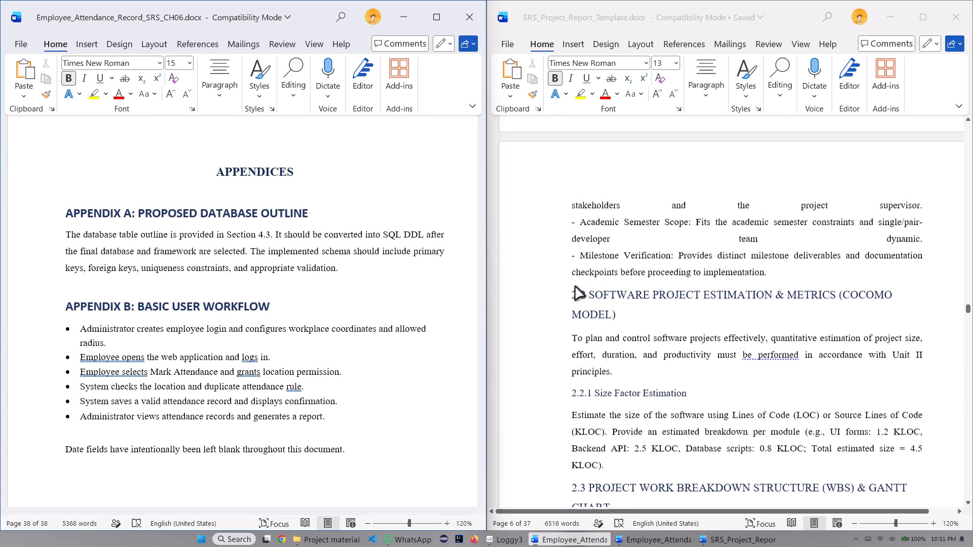
scroll(712, 283, "down", 2)
scroll(670, 260, "down", 11)
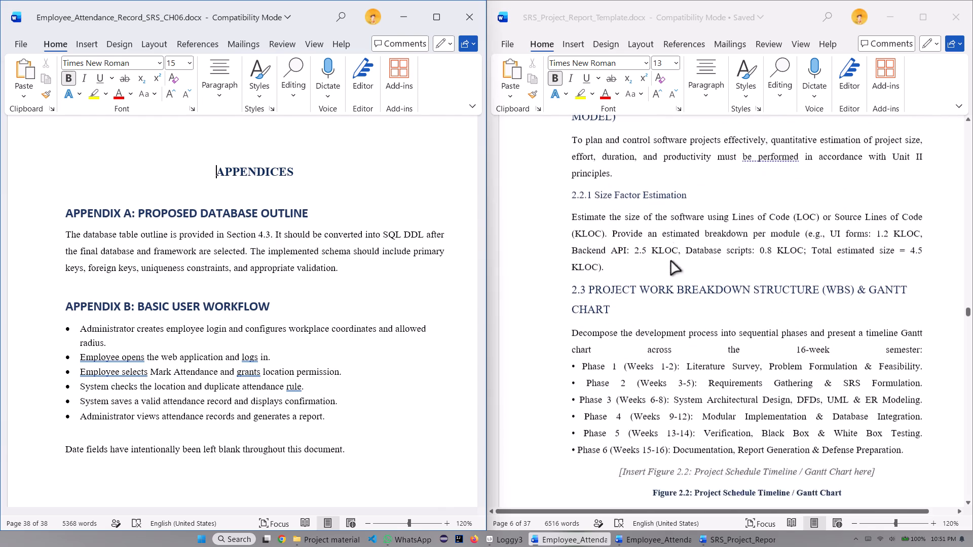
scroll(671, 261, "down", 8)
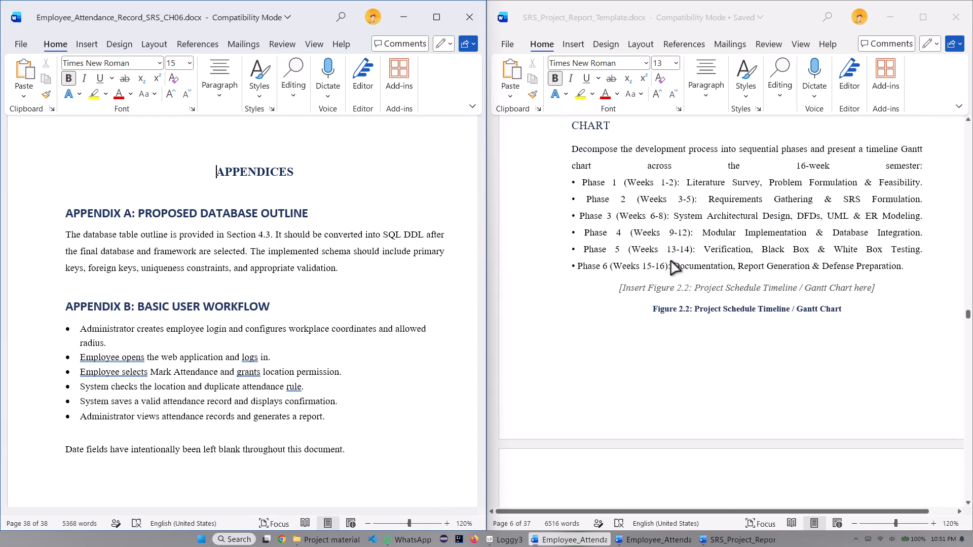
scroll(671, 261, "down", 18)
scroll(706, 257, "down", 4)
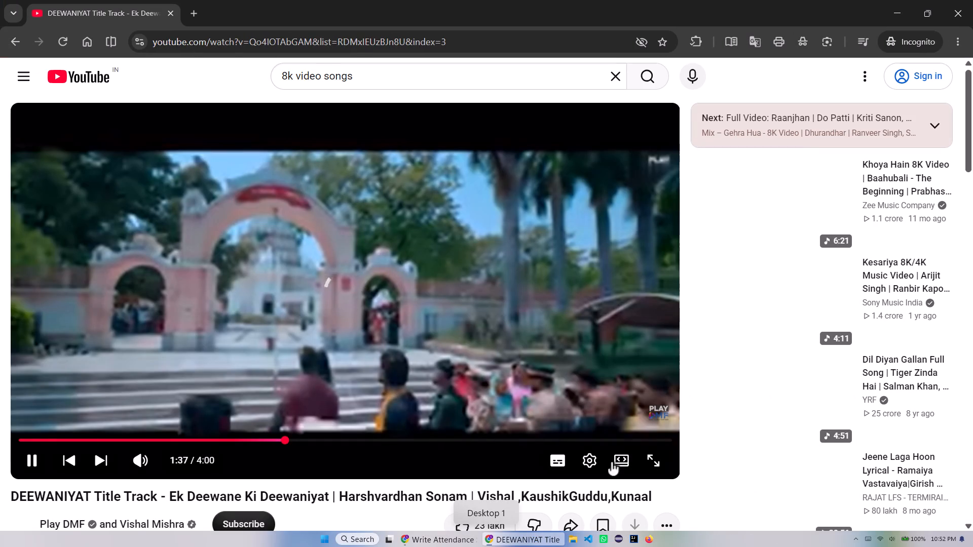
In the browser, set the playing YouTube video's quality to 2160p 4K.
left_click(588, 459)
left_click(622, 409)
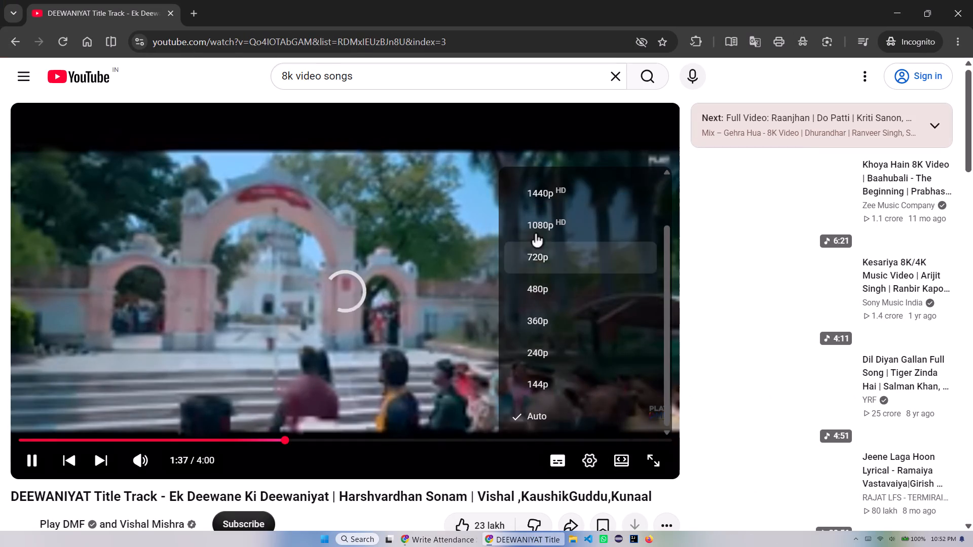
left_click(549, 194)
left_click(587, 456)
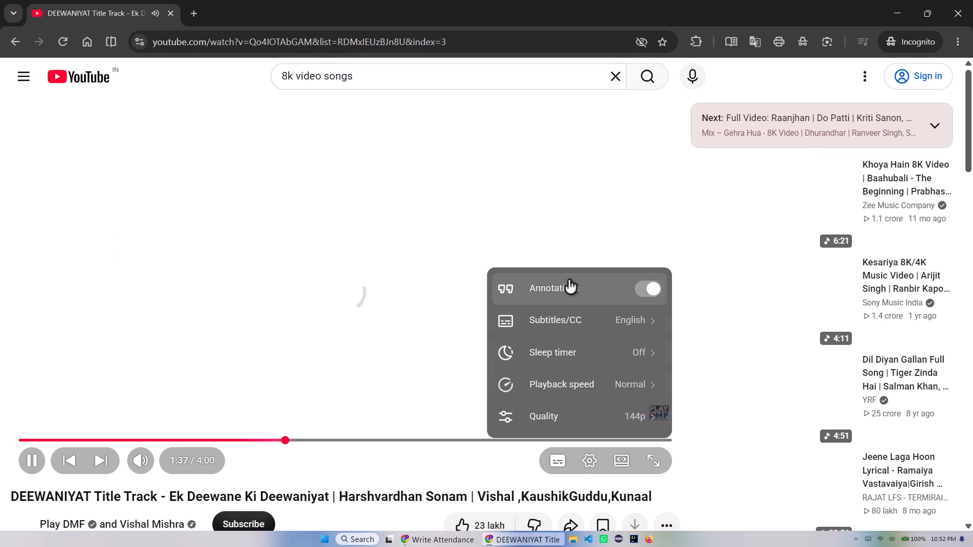
scroll(569, 280, "up", 2)
left_click(599, 423)
scroll(546, 268, "up", 8)
left_click(559, 219)
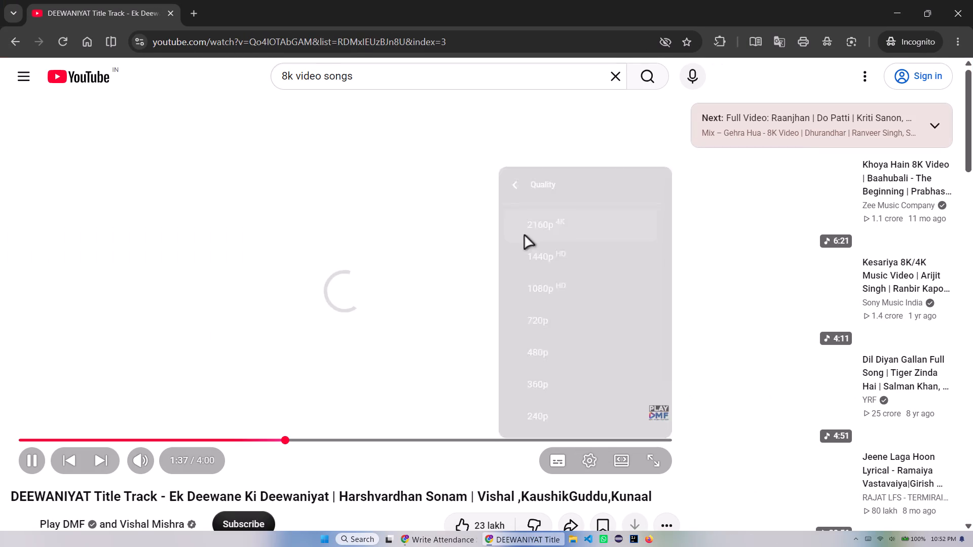
left_click(336, 247)
left_click(468, 245)
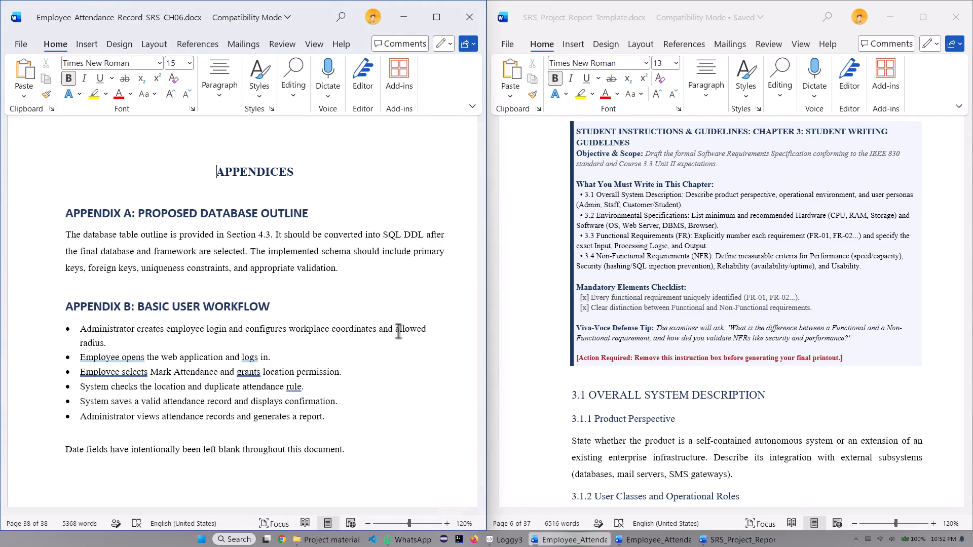
Examine the template's Chapter 3 layout, from its title and instruction box through sections 3.1 to 3.4.
scroll(599, 328, "down", 5)
scroll(674, 271, "up", 6)
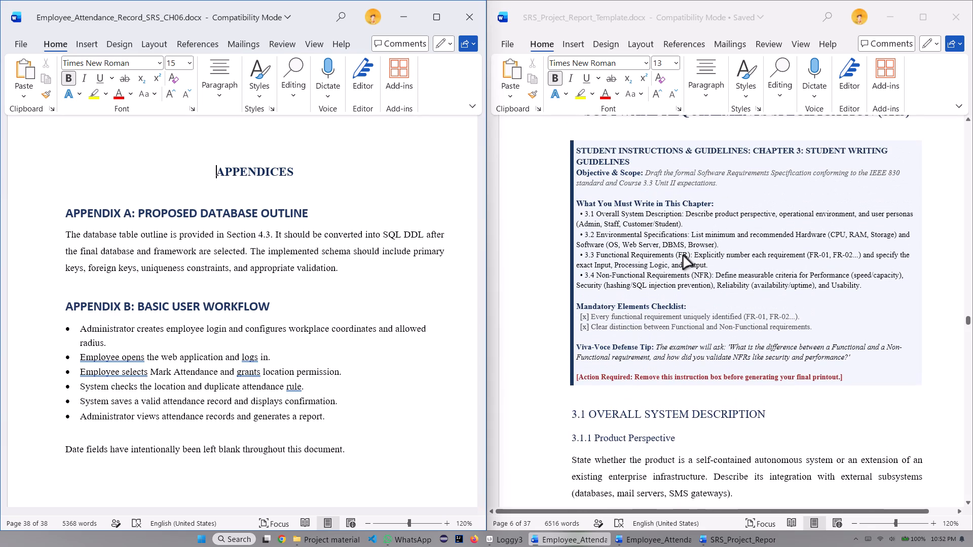
scroll(680, 252, "up", 3)
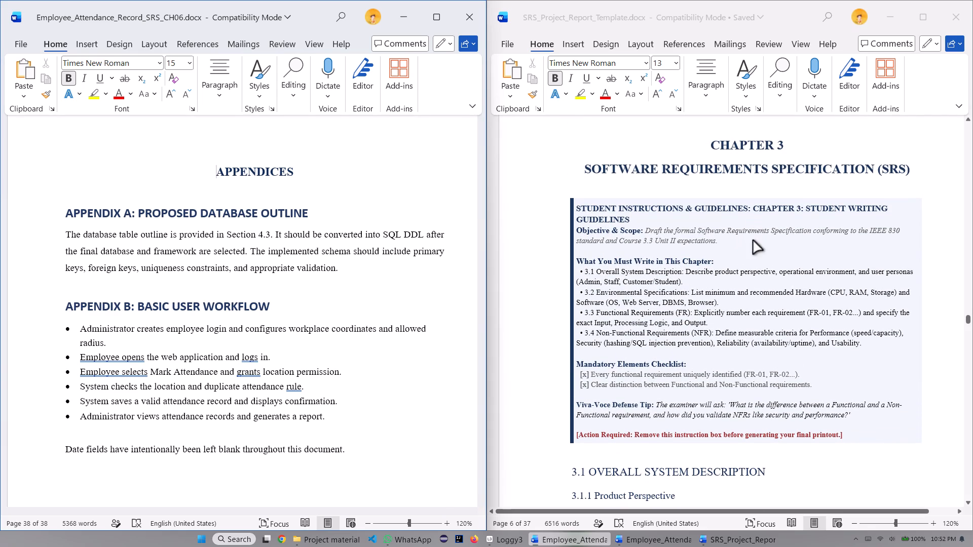
scroll(753, 247, "down", 7)
scroll(669, 235, "down", 4)
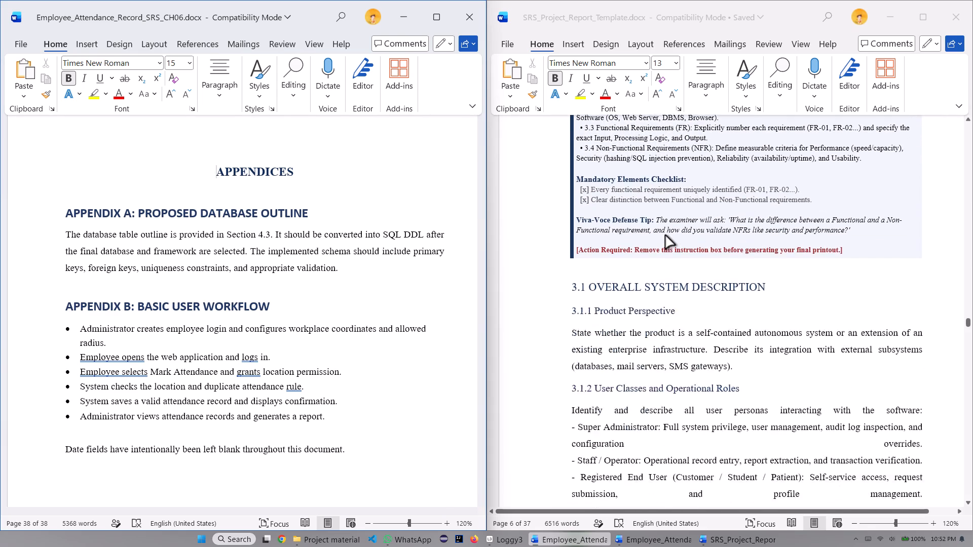
scroll(665, 236, "down", 19)
scroll(681, 216, "down", 9)
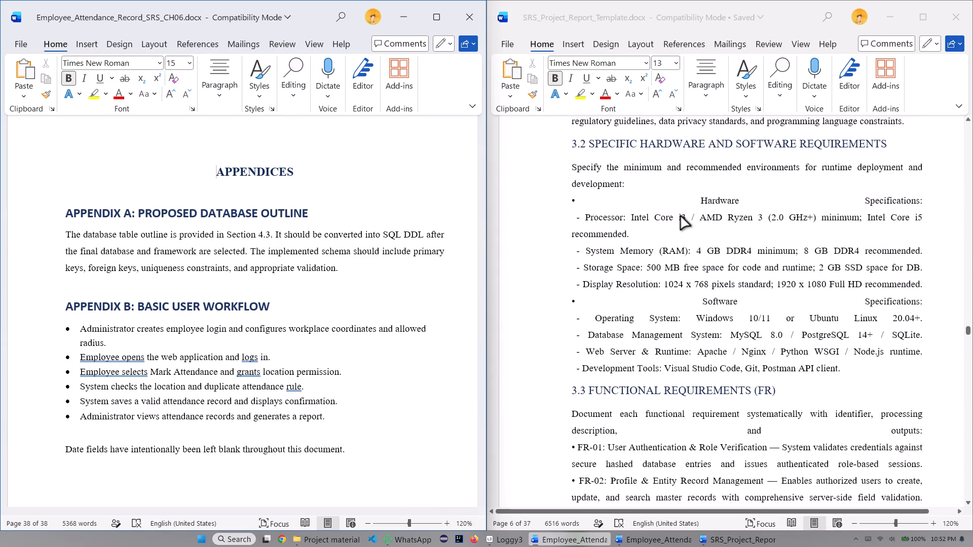
scroll(682, 214, "down", 6)
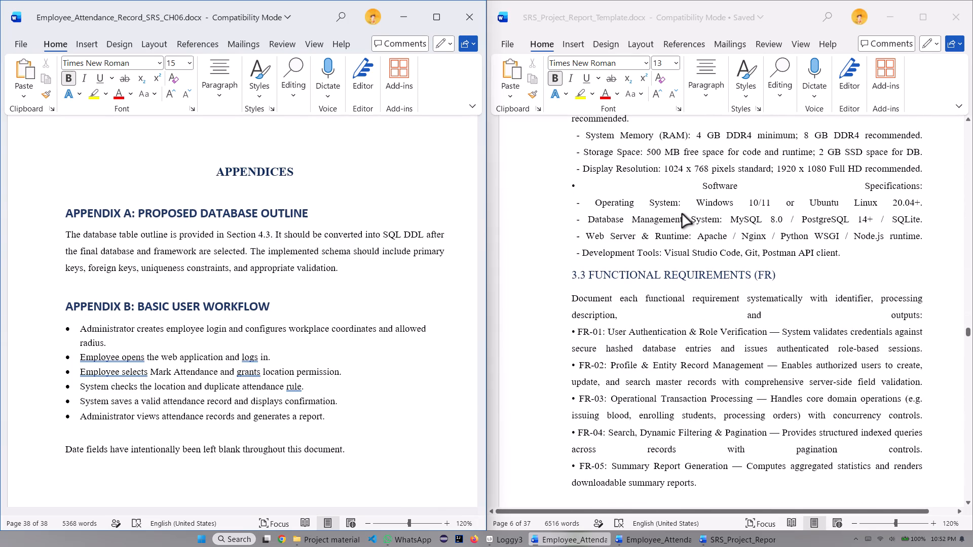
scroll(829, 231, "down", 7)
scroll(699, 235, "down", 1)
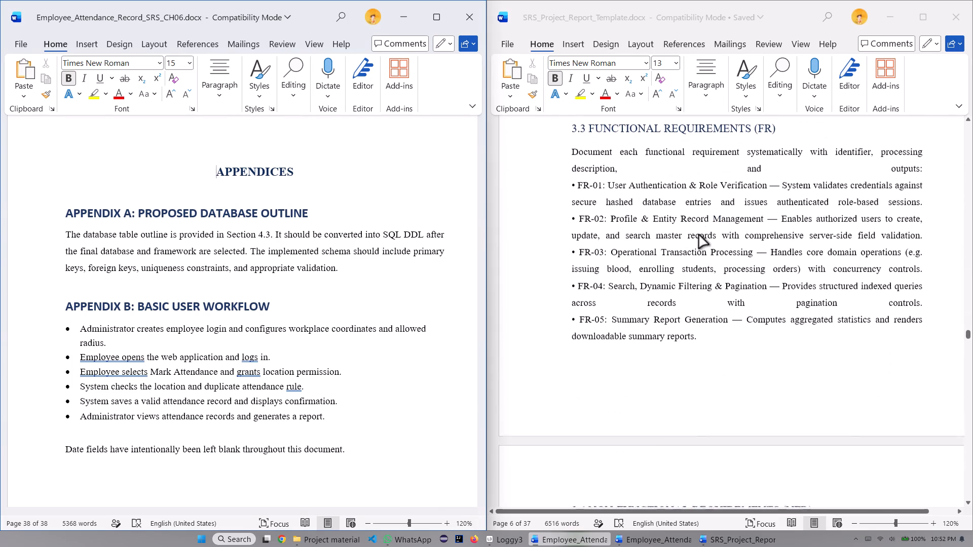
scroll(699, 235, "down", 8)
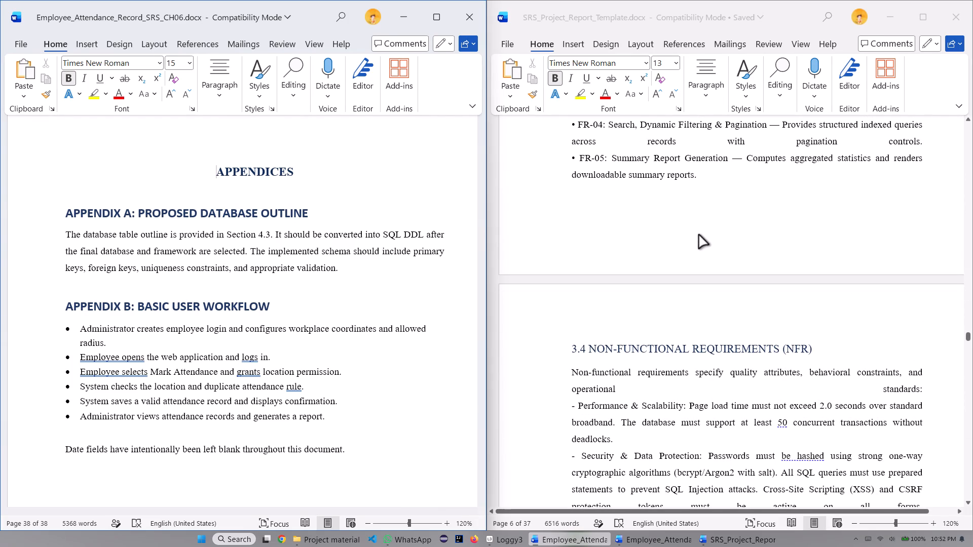
scroll(699, 235, "down", 16)
scroll(699, 235, "down", 13)
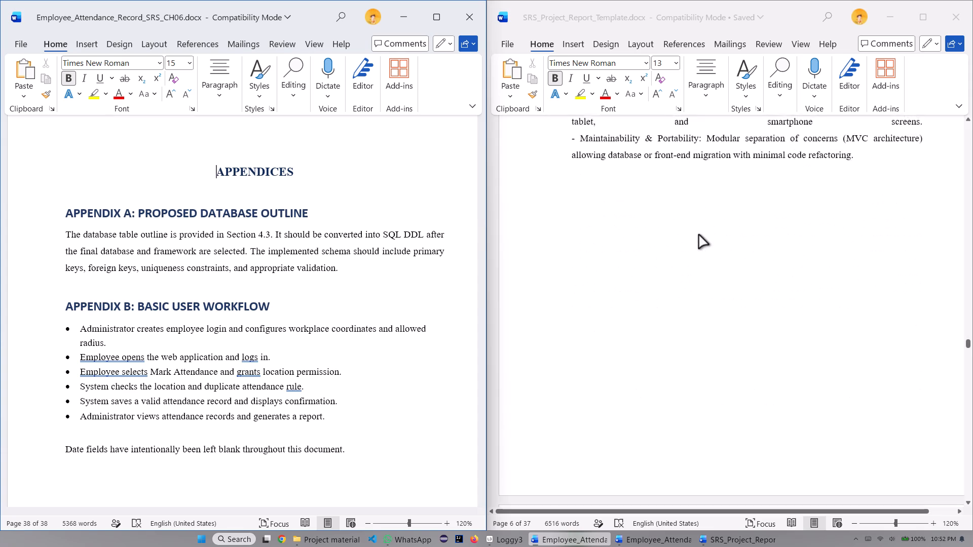
Examine the template's Chapter 4 headings, figure captions and data dictionary table, continuing to the Chapter 5 title.
scroll(699, 235, "down", 16)
scroll(699, 235, "down", 8)
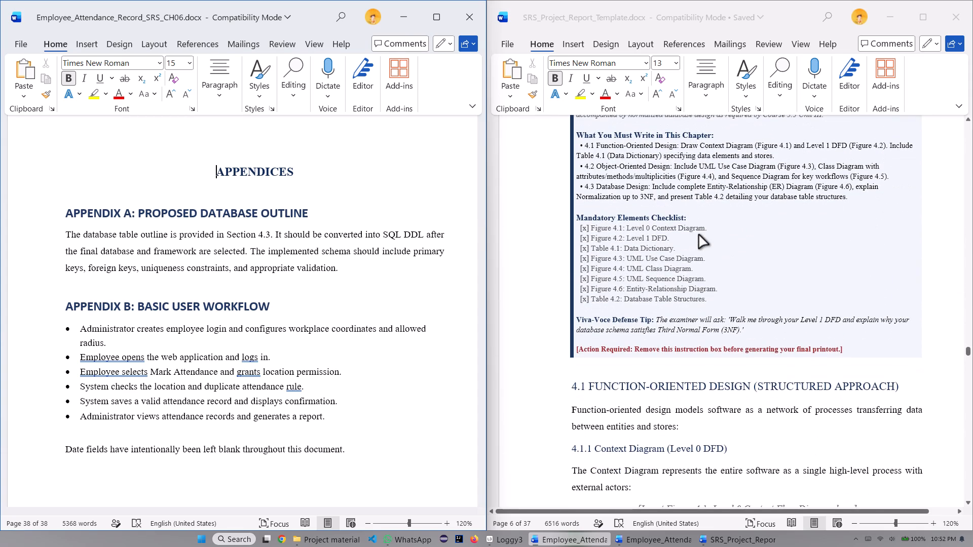
scroll(699, 235, "down", 3)
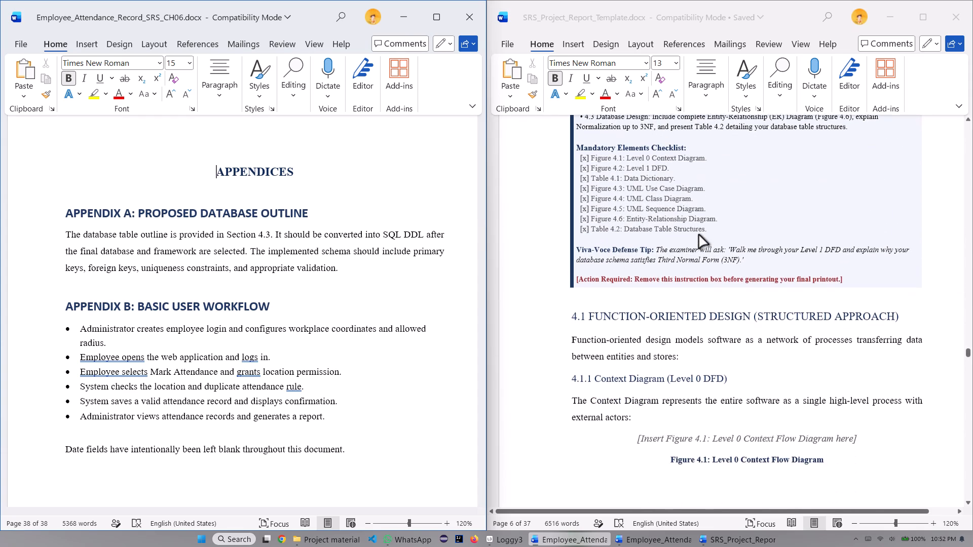
scroll(699, 235, "down", 19)
scroll(699, 235, "down", 9)
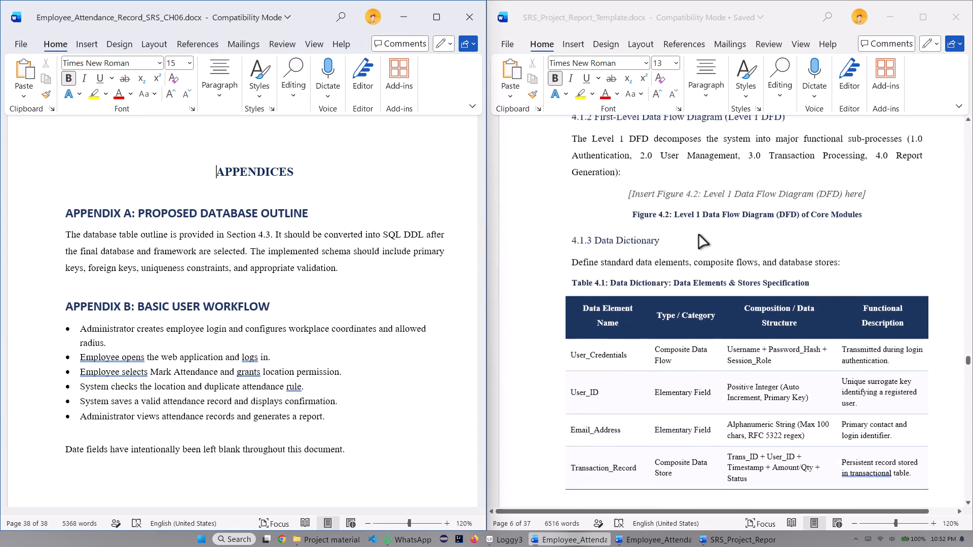
scroll(699, 235, "down", 8)
scroll(699, 235, "down", 20)
scroll(699, 235, "down", 20)
scroll(699, 235, "down", 7)
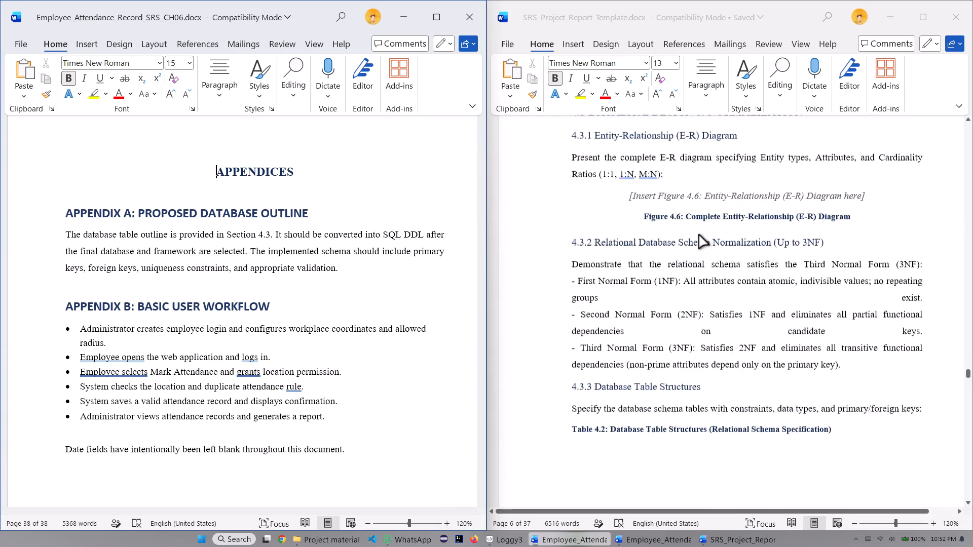
scroll(699, 235, "down", 20)
scroll(699, 235, "down", 20)
scroll(699, 235, "down", 4)
Review the report's Chapter 8 and Chapter 7 pages, including the 7.2 maintenance categories table and section 7.3.
scroll(308, 349, "up", 2)
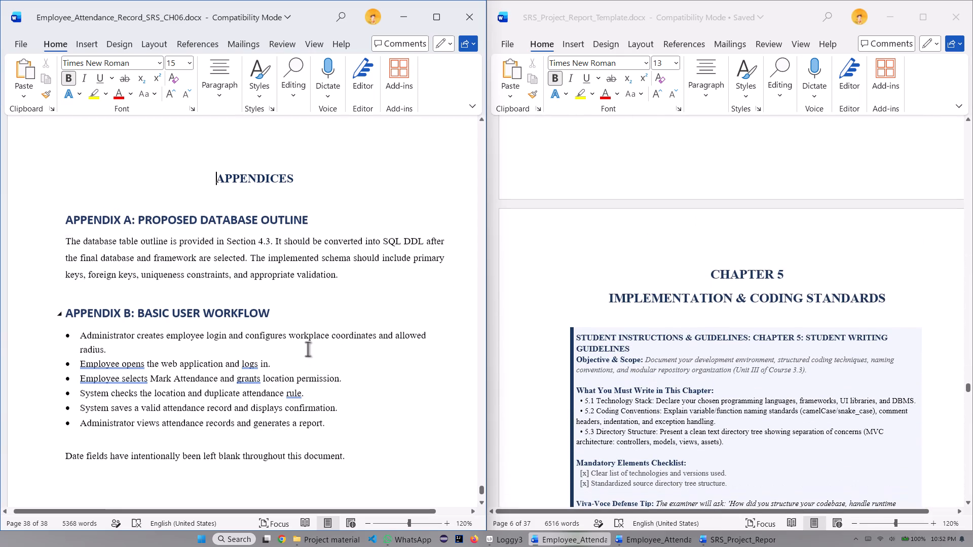
scroll(308, 349, "up", 20)
scroll(308, 349, "up", 20)
scroll(308, 349, "up", 20)
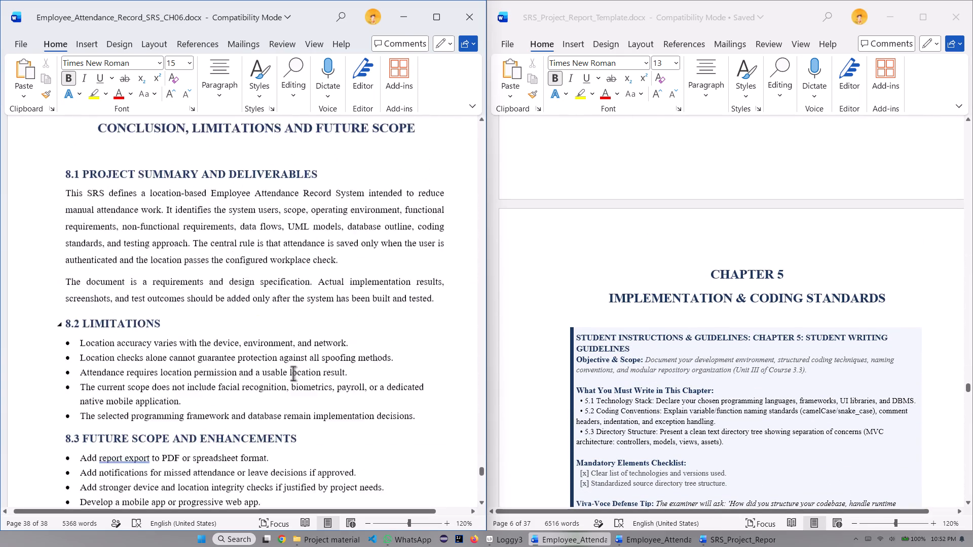
scroll(293, 373, "up", 20)
scroll(293, 373, "up", 20)
scroll(293, 373, "up", 20)
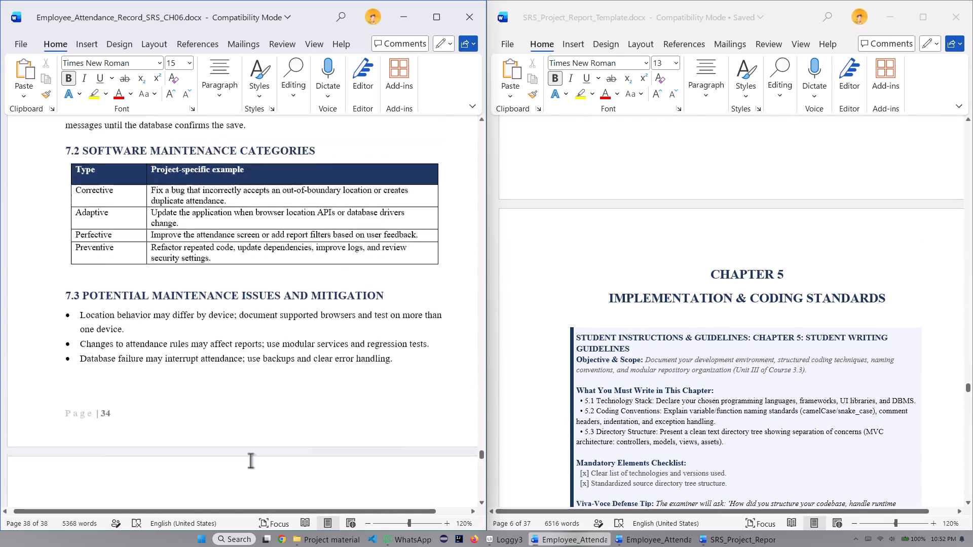
scroll(250, 460, "up", 20)
scroll(253, 457, "up", 1)
scroll(222, 386, "down", 20)
scroll(222, 386, "down", 5)
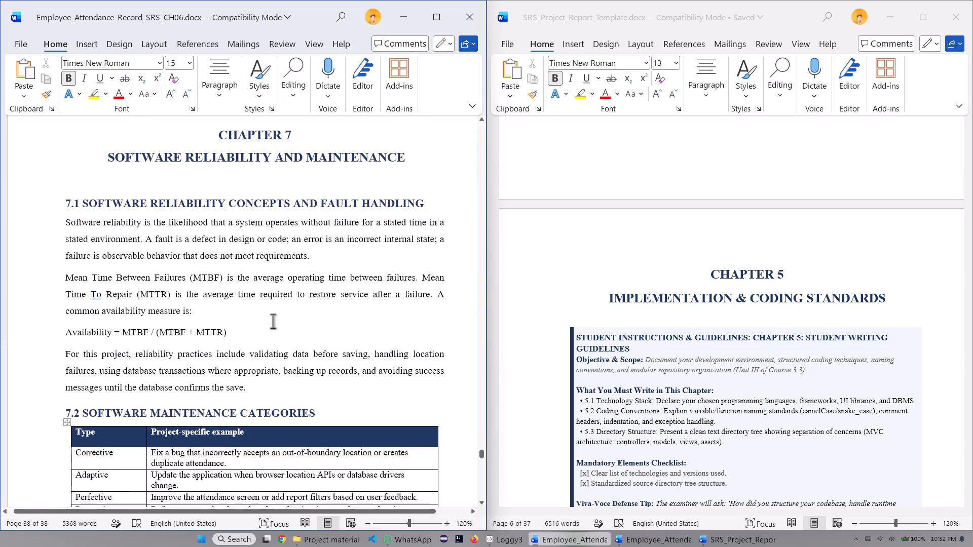
scroll(273, 321, "down", 3)
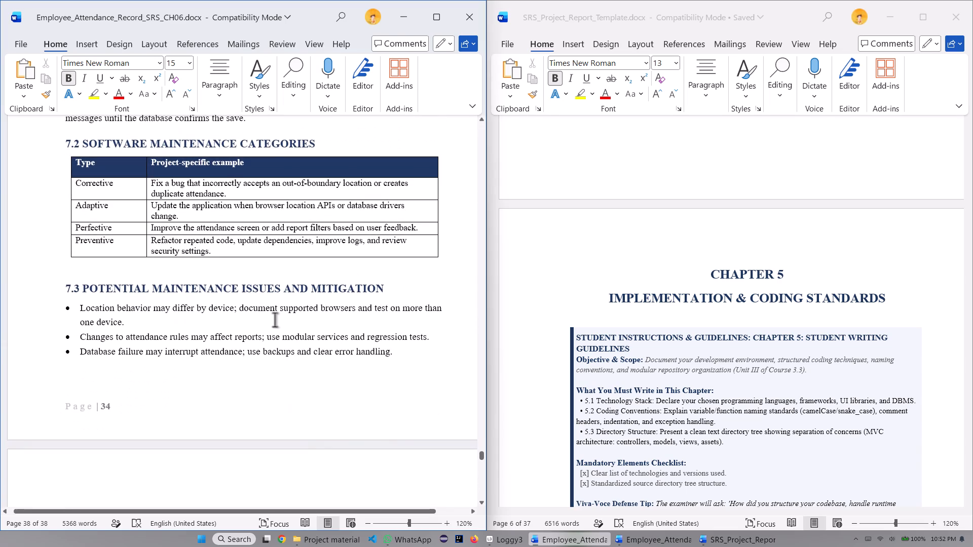
scroll(276, 320, "up", 5)
Maximize the CH06 report window.
left_click(430, 16)
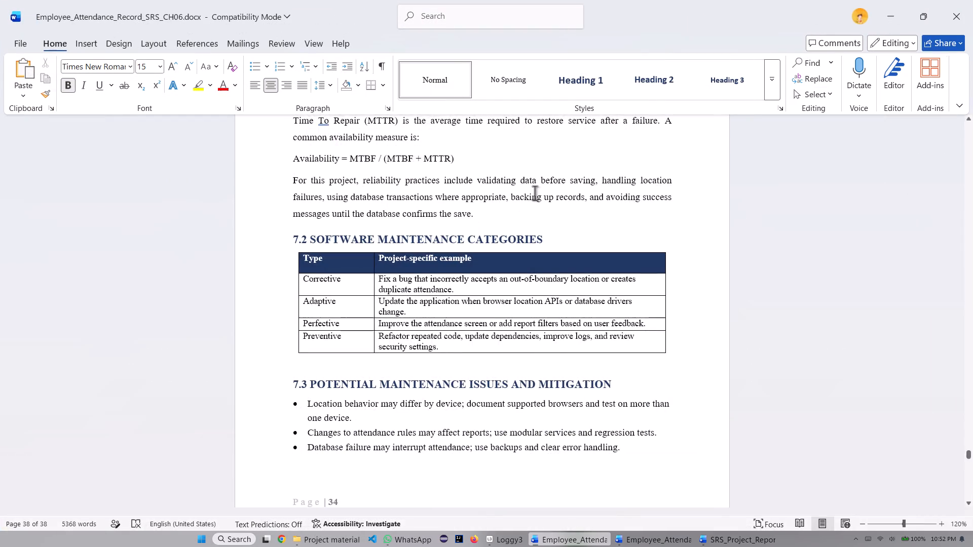
Review the report's Chapter 7 and Chapter 6 pages, and its front pages from the cover to the supervisor's certificate.
scroll(535, 193, "down", 5)
scroll(531, 197, "up", 20)
scroll(531, 197, "up", 20)
scroll(531, 197, "up", 1)
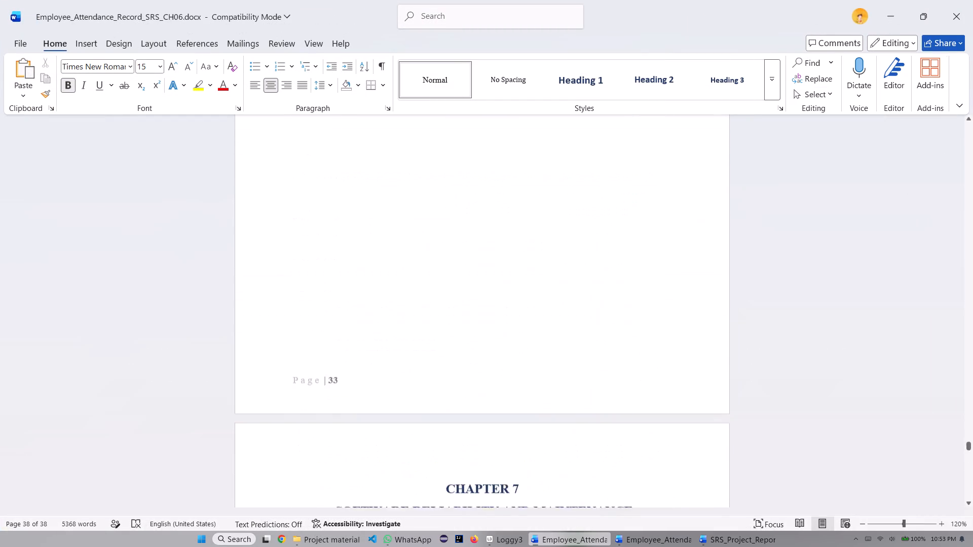
scroll(539, 202, "up", 20)
scroll(539, 202, "up", 20)
scroll(539, 202, "up", 14)
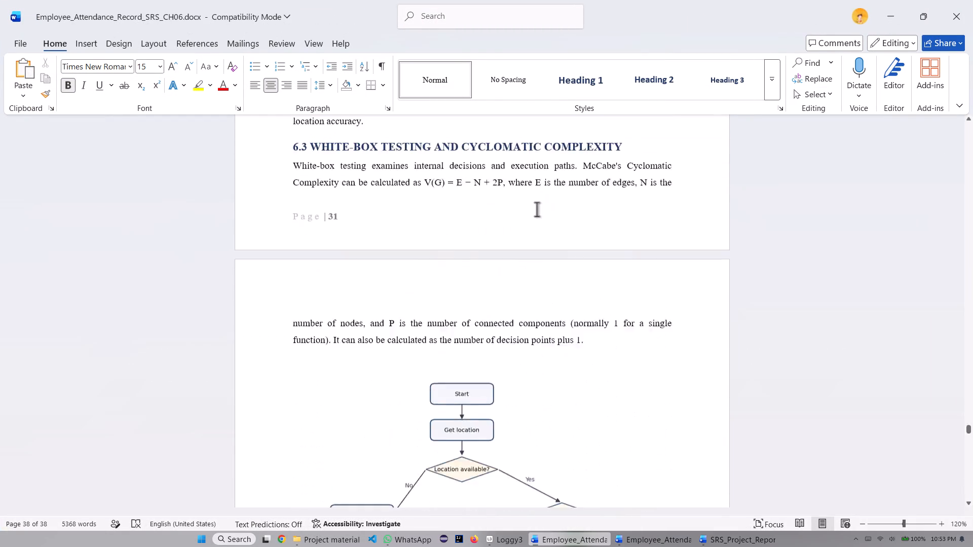
scroll(537, 209, "up", 20)
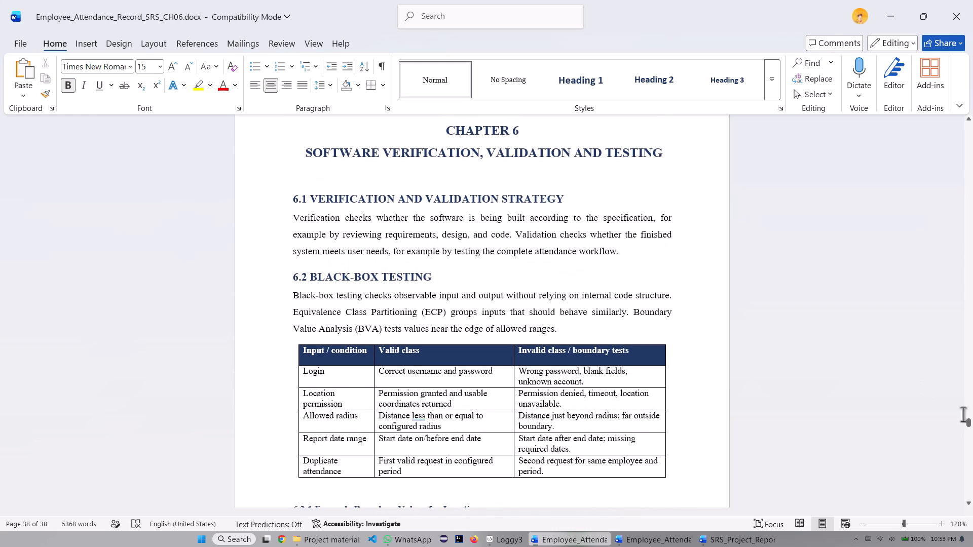
left_click_drag(969, 420, 972, 119)
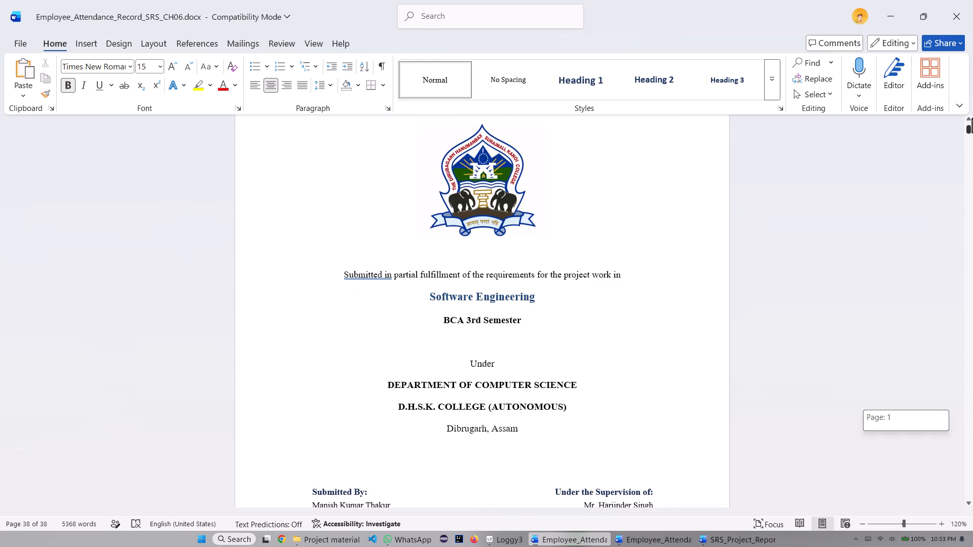
left_click_drag(972, 119, 972, 114)
scroll(513, 277, "down", 8)
scroll(445, 275, "down", 20)
scroll(445, 275, "down", 6)
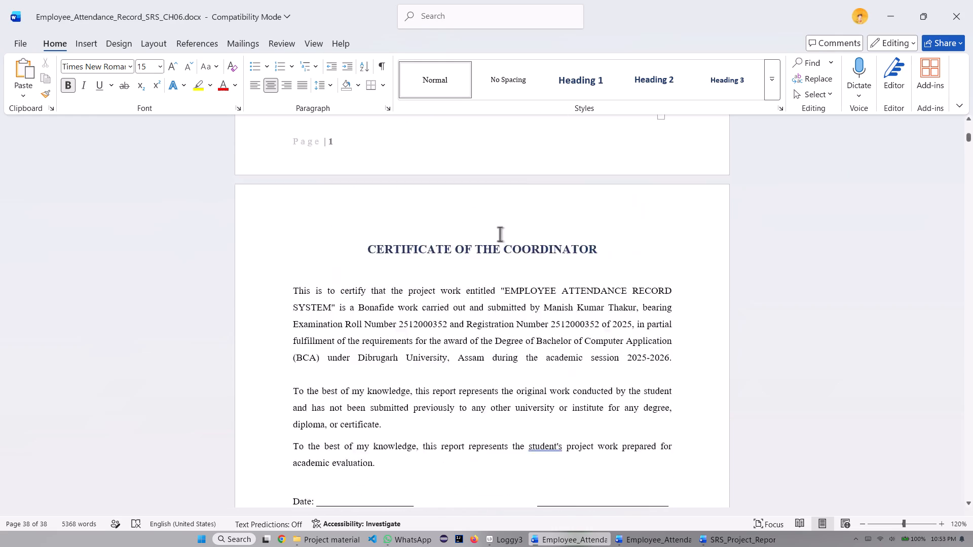
scroll(500, 234, "down", 10)
scroll(498, 240, "up", 15)
scroll(466, 236, "down", 8)
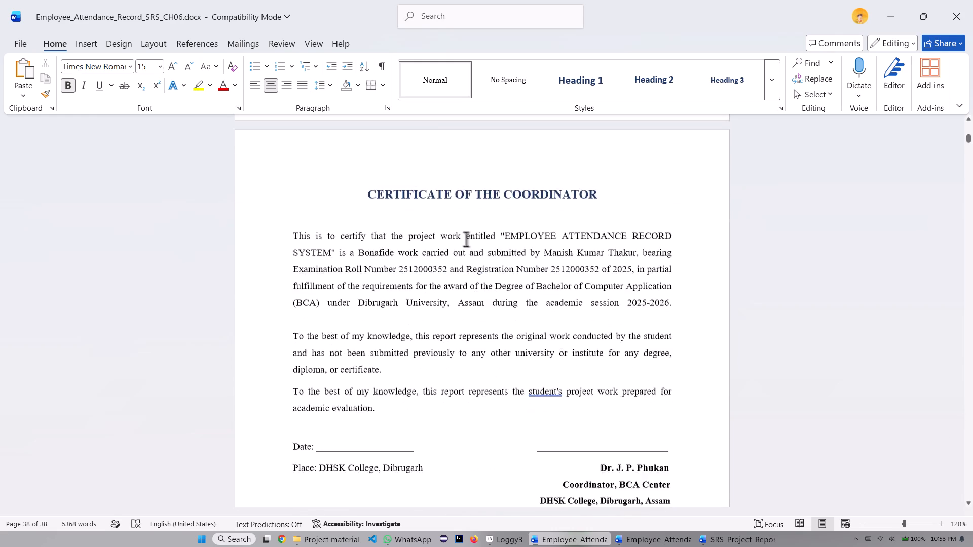
scroll(466, 239, "down", 20)
scroll(466, 239, "down", 10)
Arrange the CH06 report window side by side with the report template.
left_click_drag(659, 10, 0, 201)
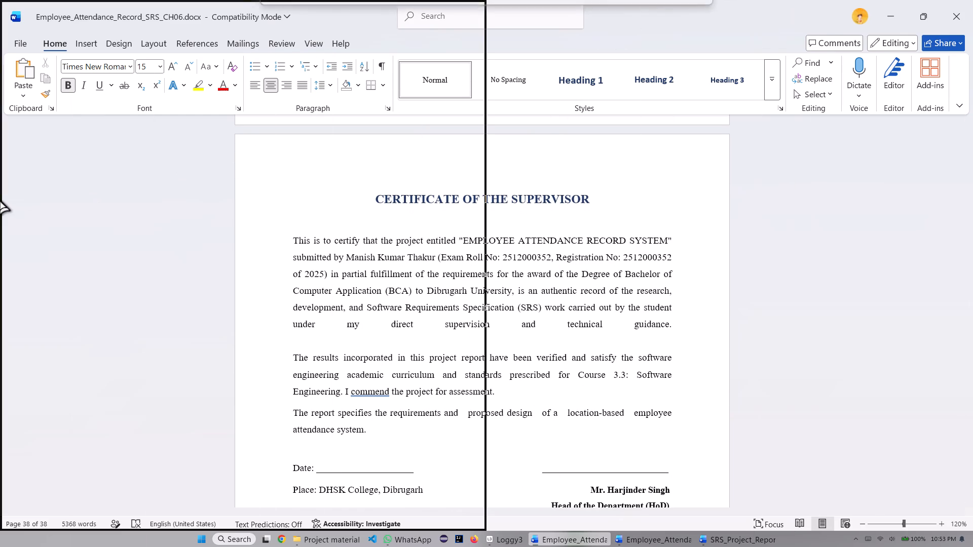
left_click_drag(0, 201, 0, 202)
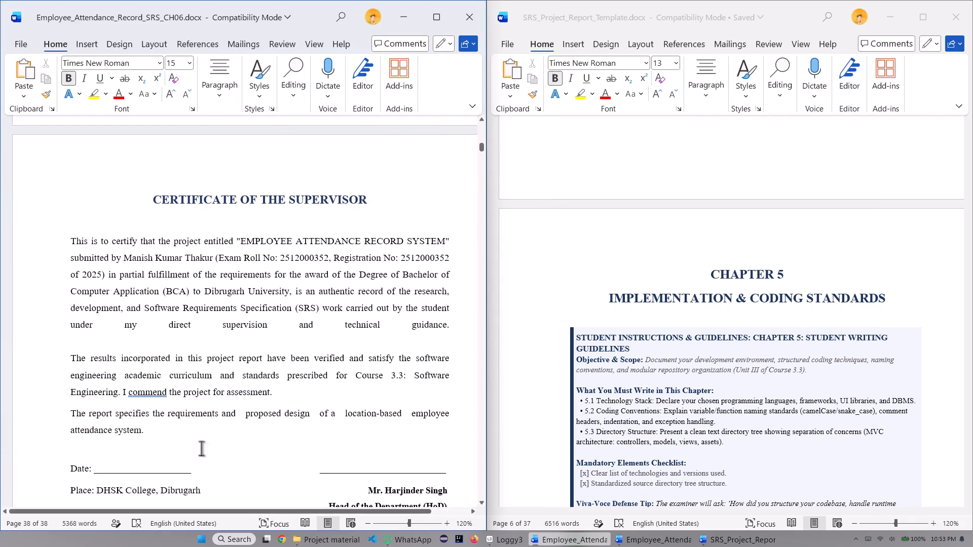
Examine the template's Chapter 5 layout, from its title and instruction box through sections 5.1 to 5.3.
scroll(701, 220, "down", 8)
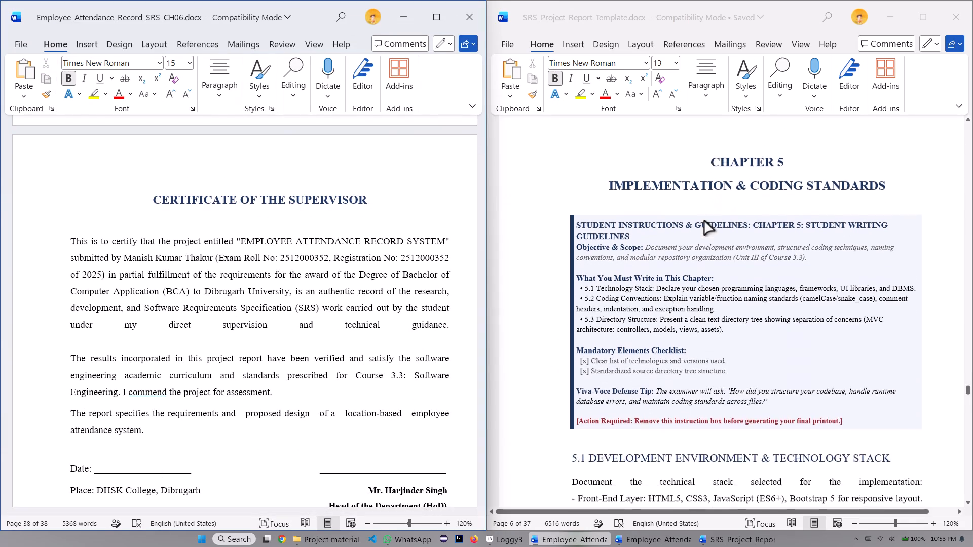
scroll(702, 224, "down", 5)
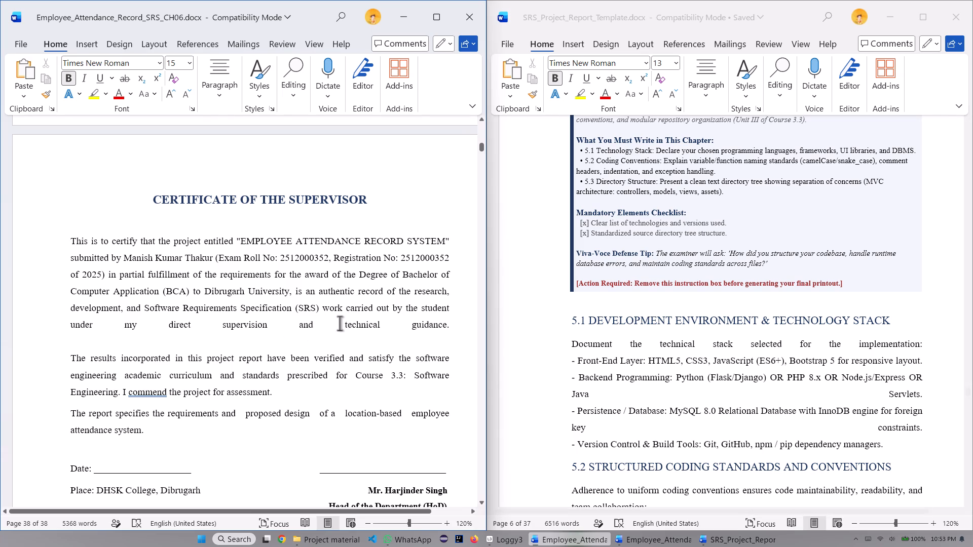
scroll(620, 285, "down", 11)
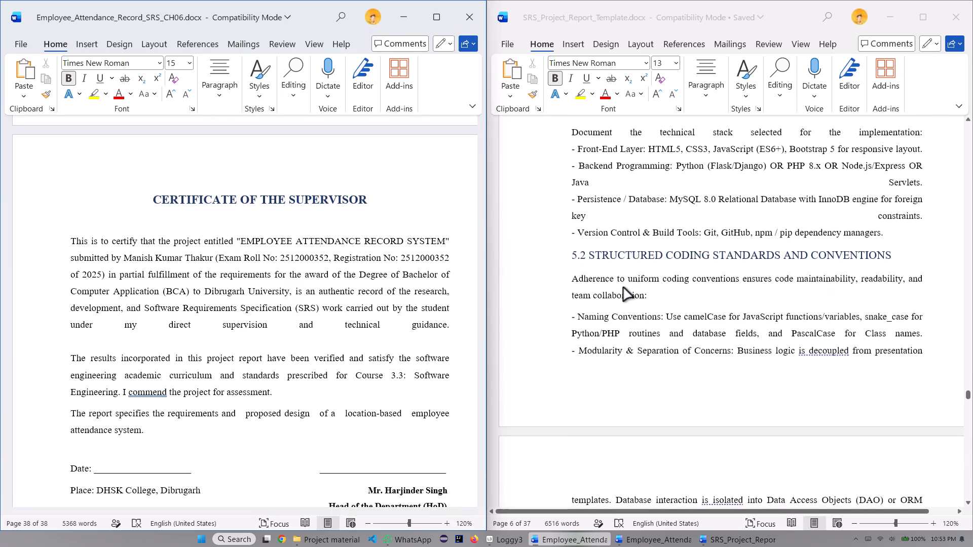
scroll(623, 288, "down", 13)
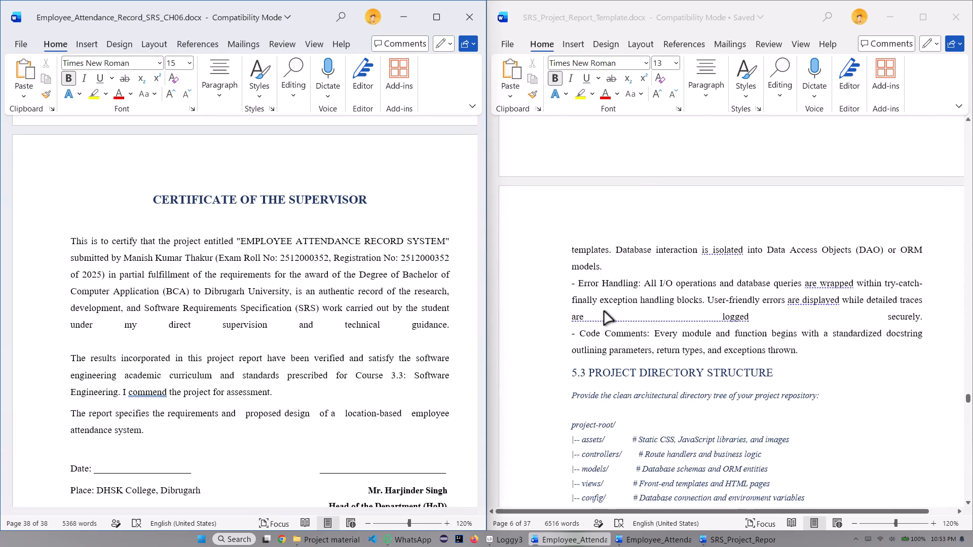
scroll(779, 281, "down", 12)
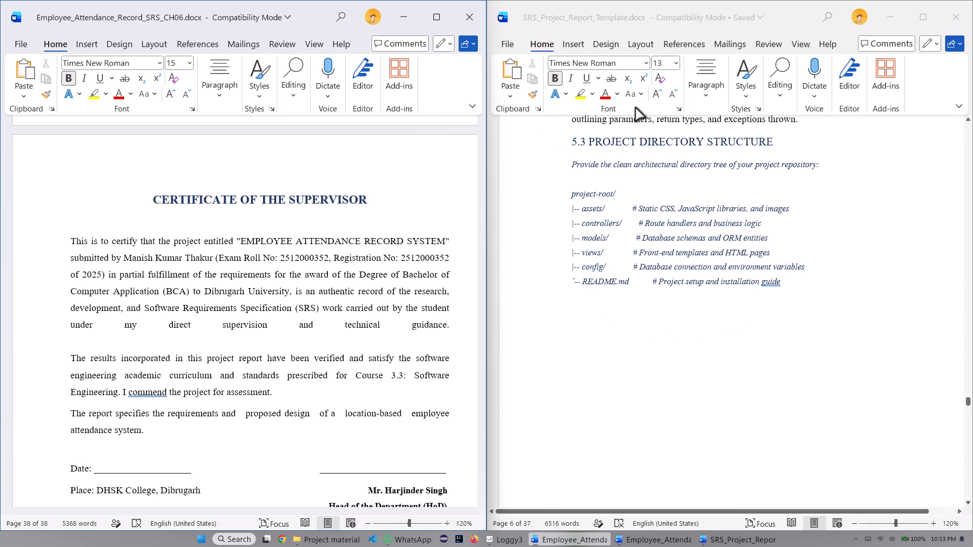
scroll(697, 182, "down", 15)
Minimize the report template and Project material folder windows.
left_click(888, 18)
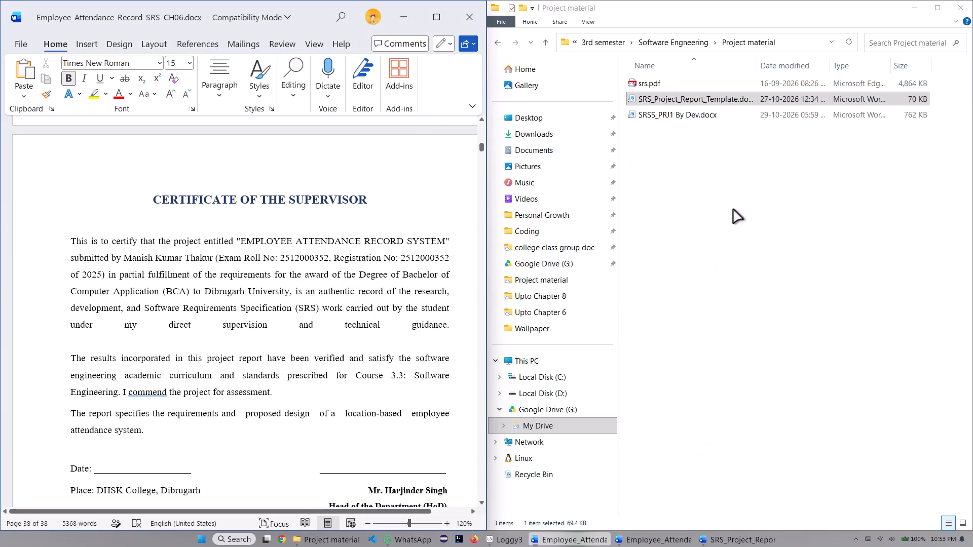
left_click(917, 8)
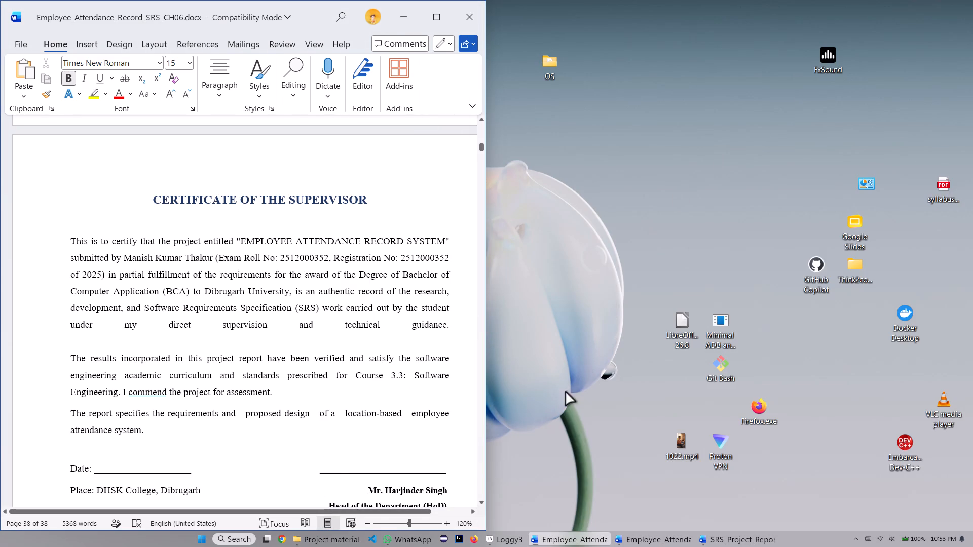
Save the CH06 report.
left_click(22, 46)
left_click(31, 201)
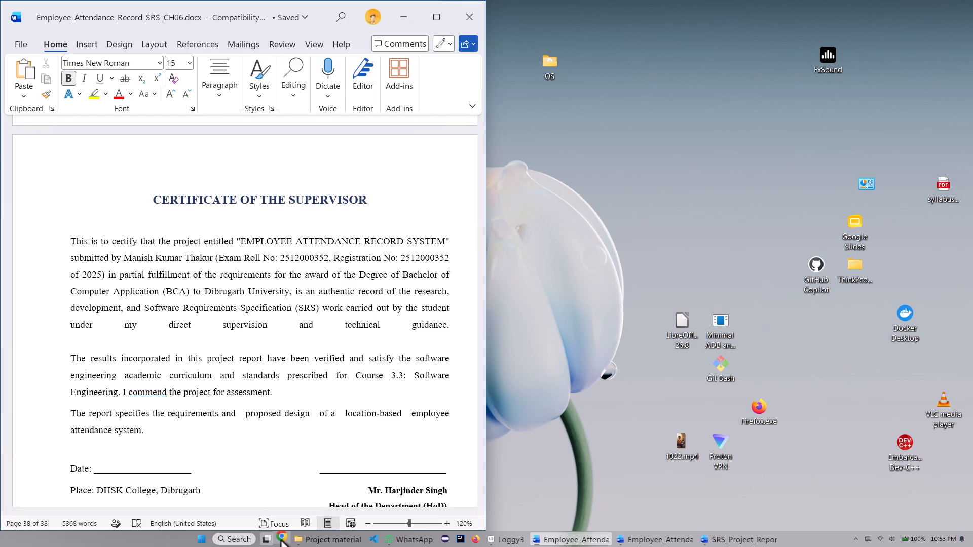
In File Explorer's Upto Chapter 6 folder, open the Employee Attendance Record report with LibreOffice, and minimize the folder window.
left_click(308, 540)
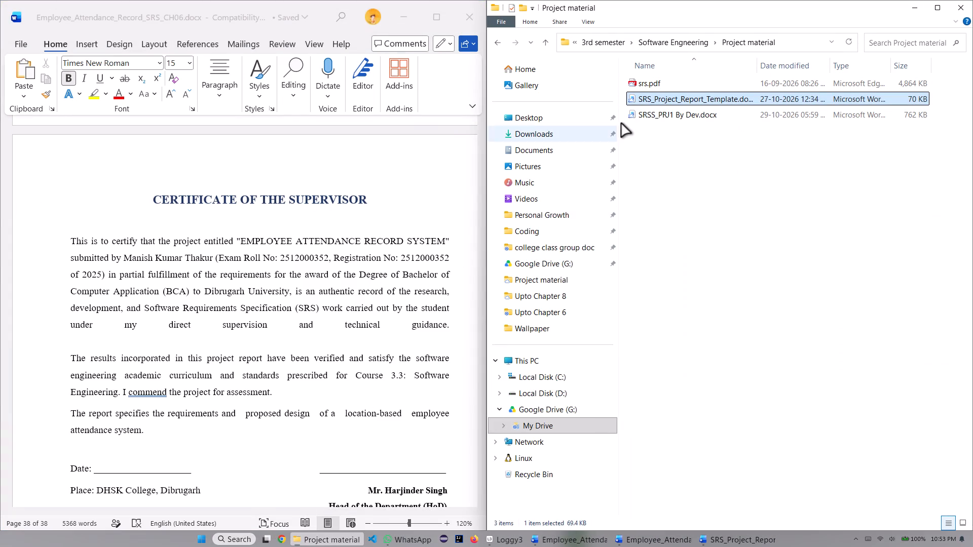
double_click(551, 310)
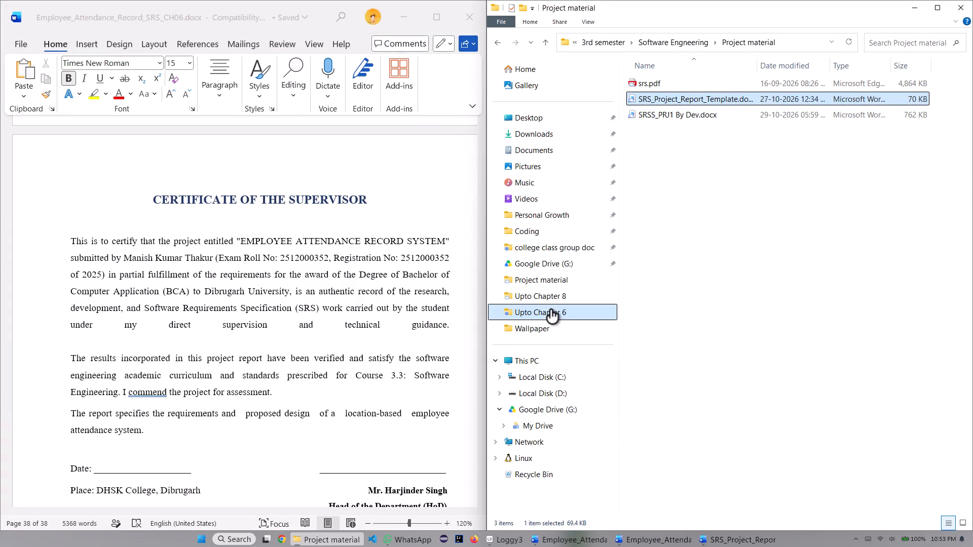
double_click(681, 85)
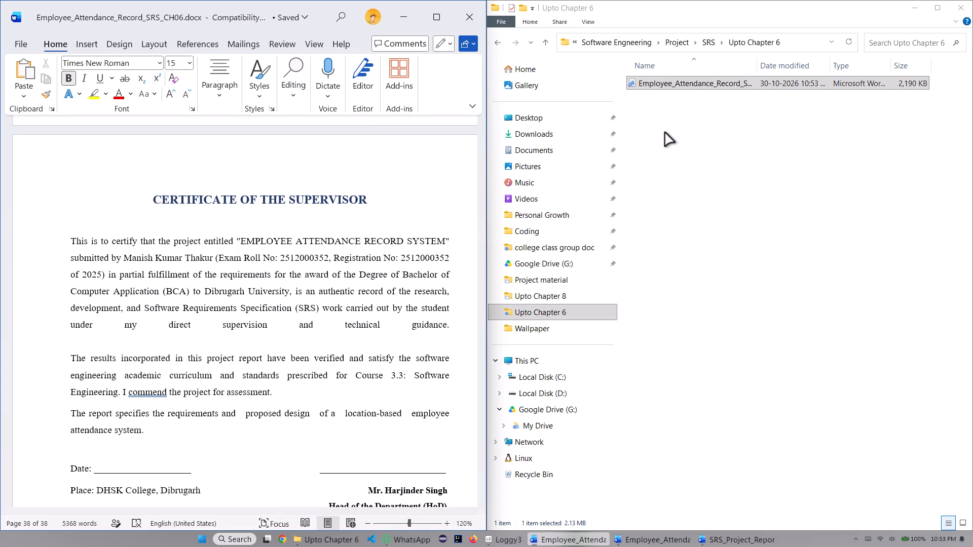
right_click(757, 86)
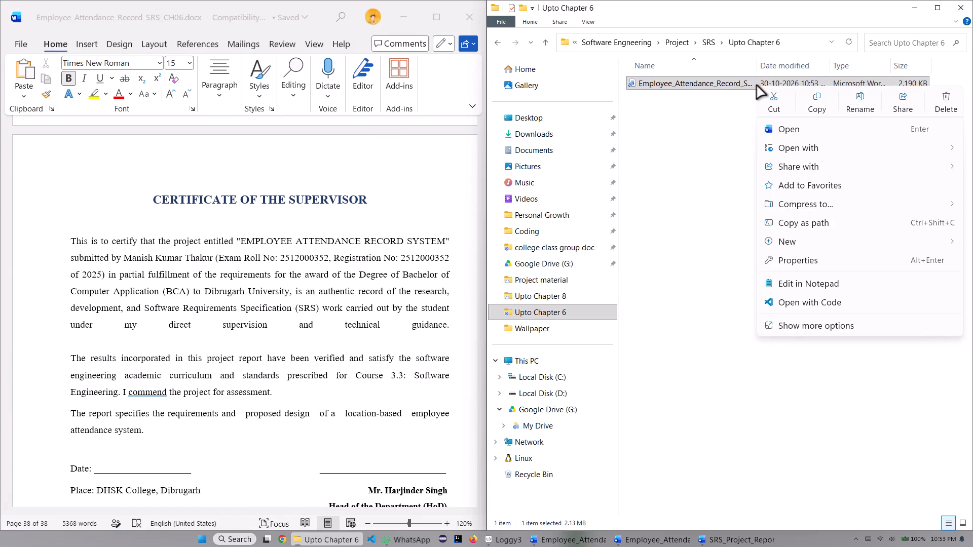
left_click(686, 152)
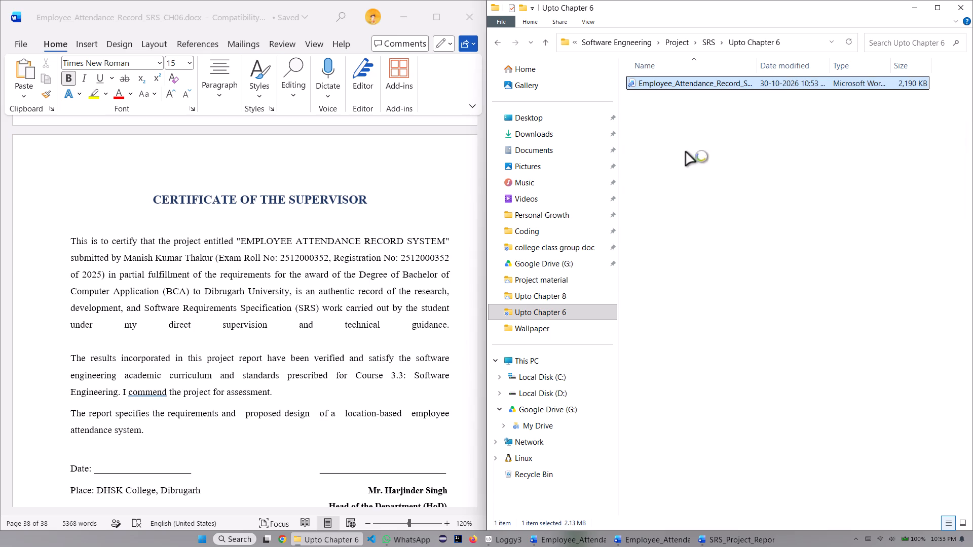
left_click(914, 9)
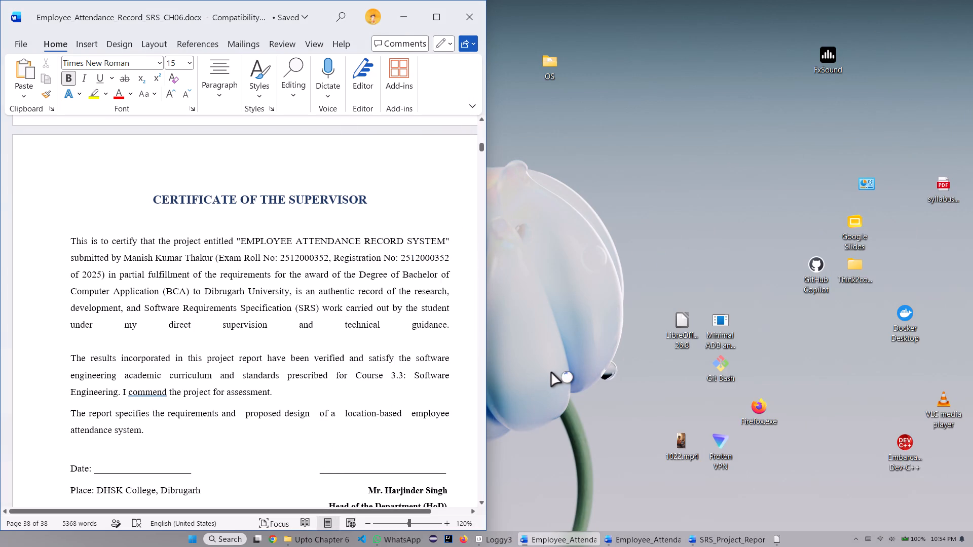
Look back through the report's certificate pages to the cover page in Word at 110% zoom.
scroll(302, 331, "up", 16)
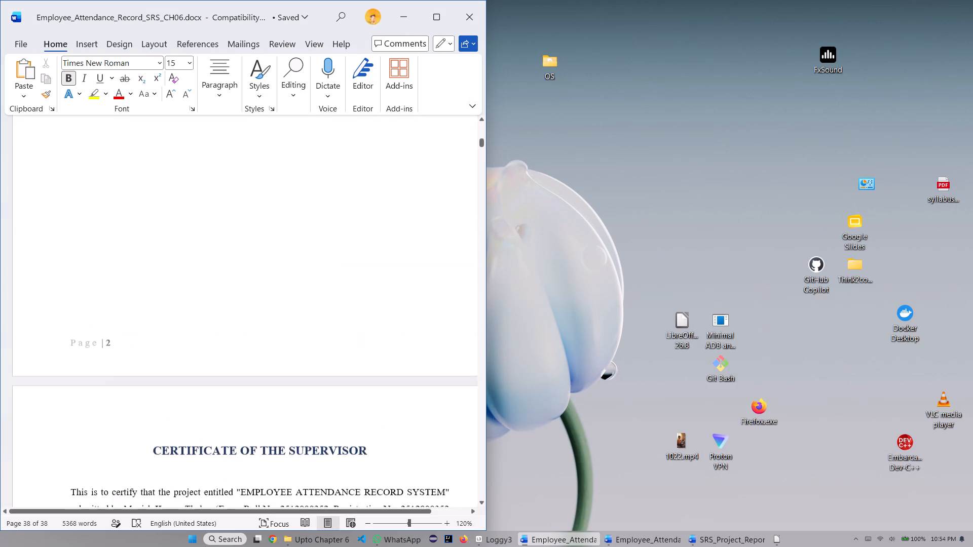
scroll(310, 326, "up", 8)
scroll(323, 303, "down", 20)
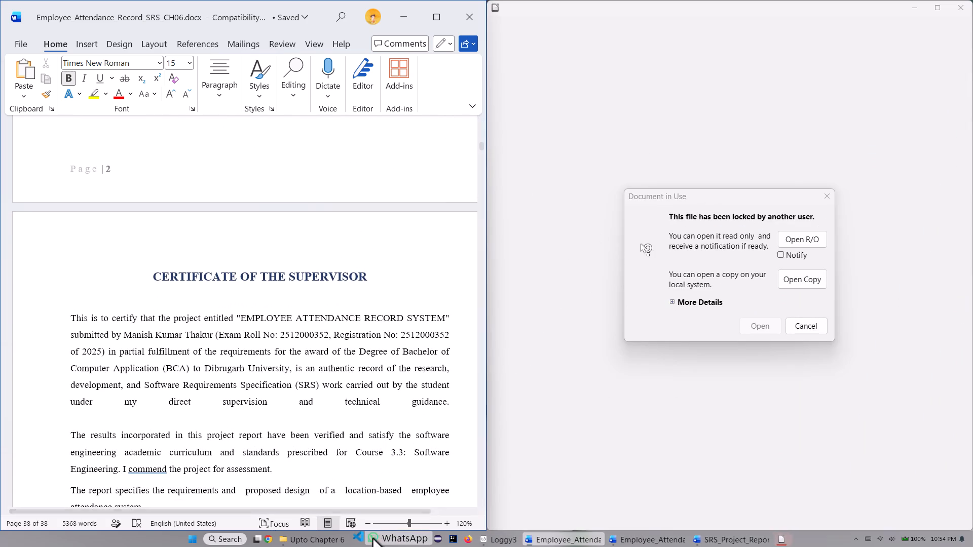
left_click(370, 522)
scroll(348, 355, "up", 5)
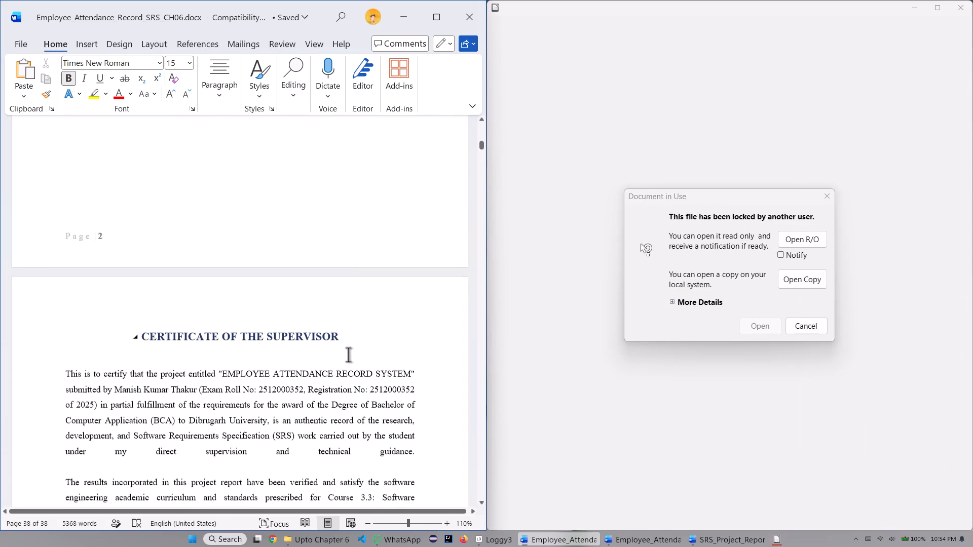
scroll(348, 355, "up", 13)
scroll(348, 355, "up", 14)
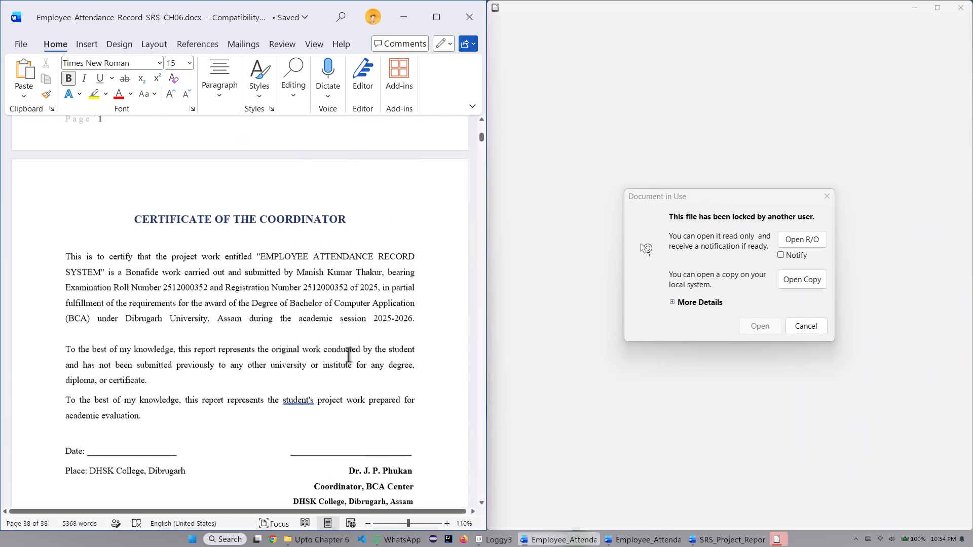
scroll(348, 355, "up", 16)
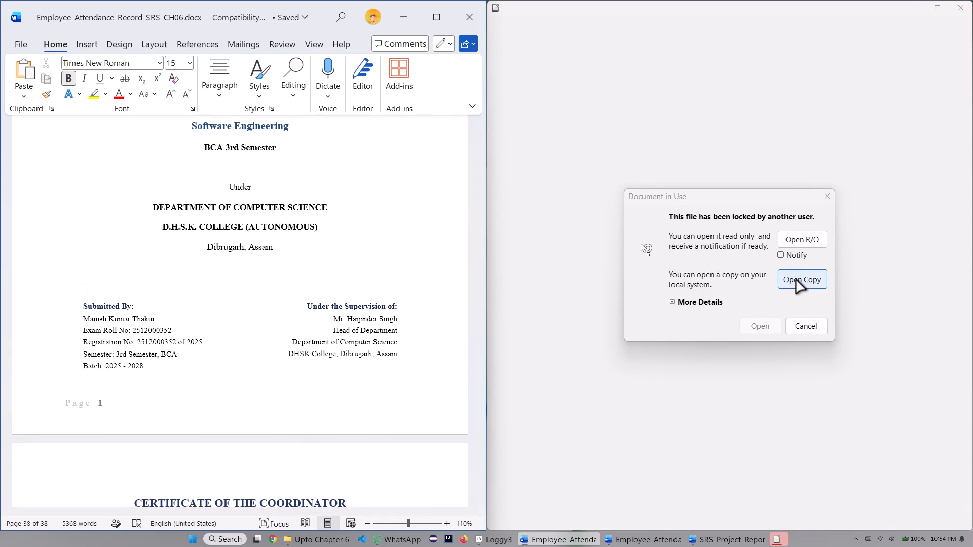
Open the locked report as a local copy in LibreOffice Writer.
left_click(796, 280)
Review the report's cover, coordinator and supervisor certificates, student declaration and examination approval certificate in Word.
scroll(368, 268, "up", 8)
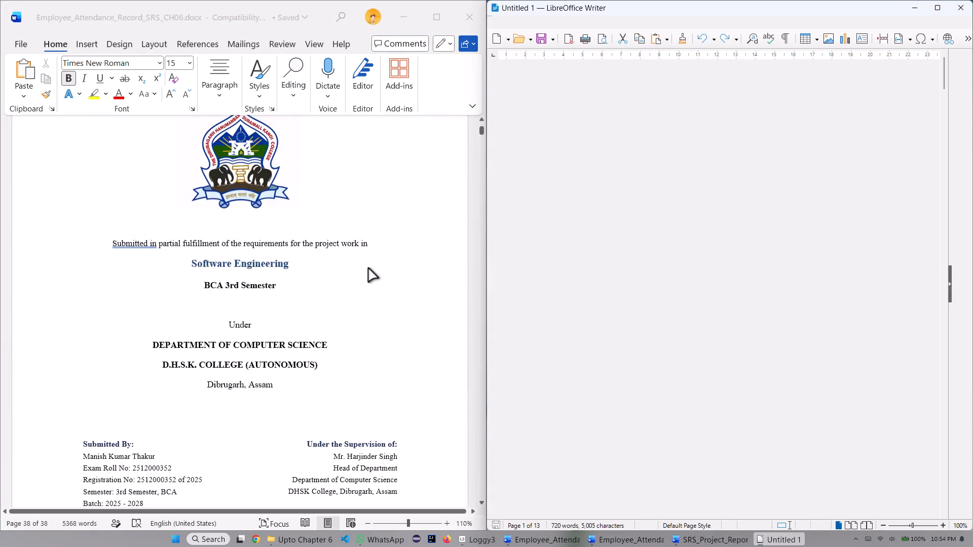
scroll(368, 268, "up", 12)
scroll(368, 268, "down", 7)
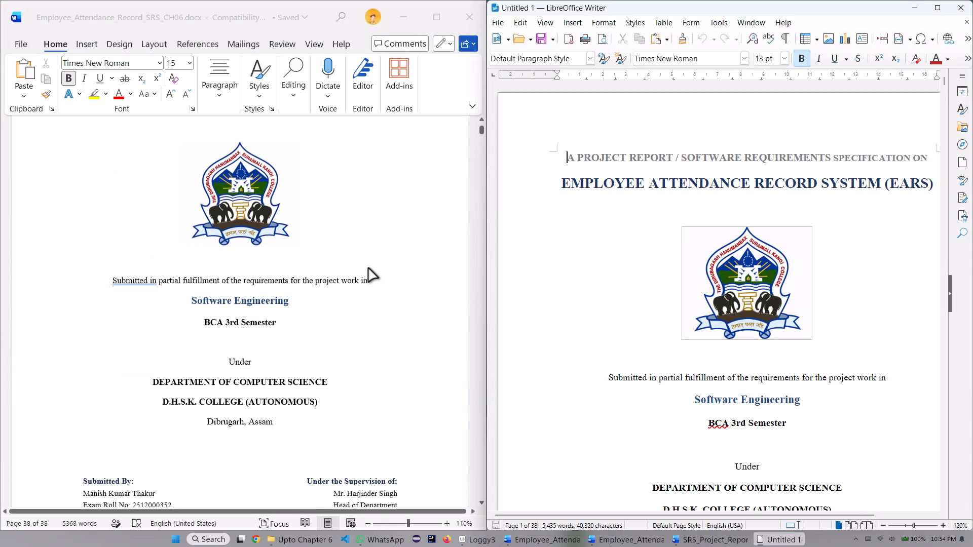
scroll(368, 268, "down", 14)
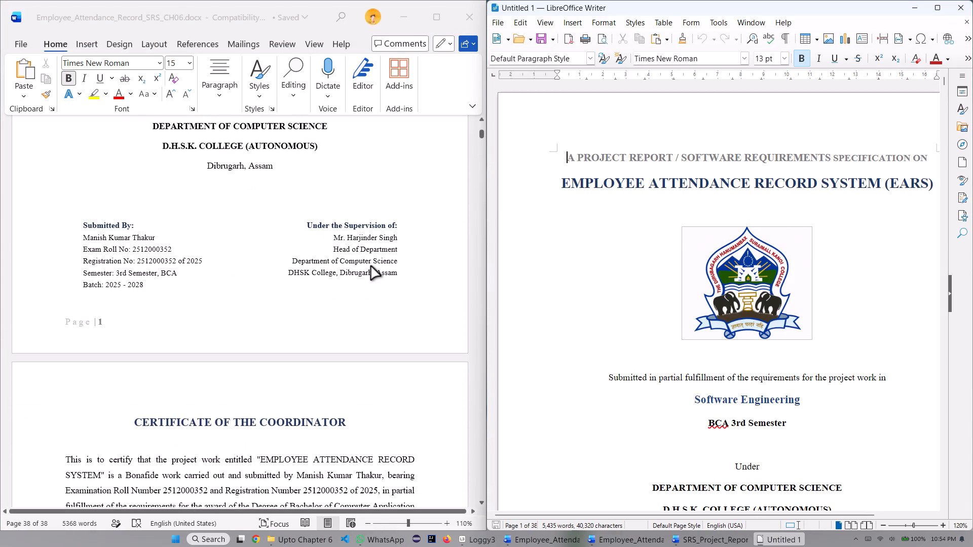
scroll(370, 271, "down", 5)
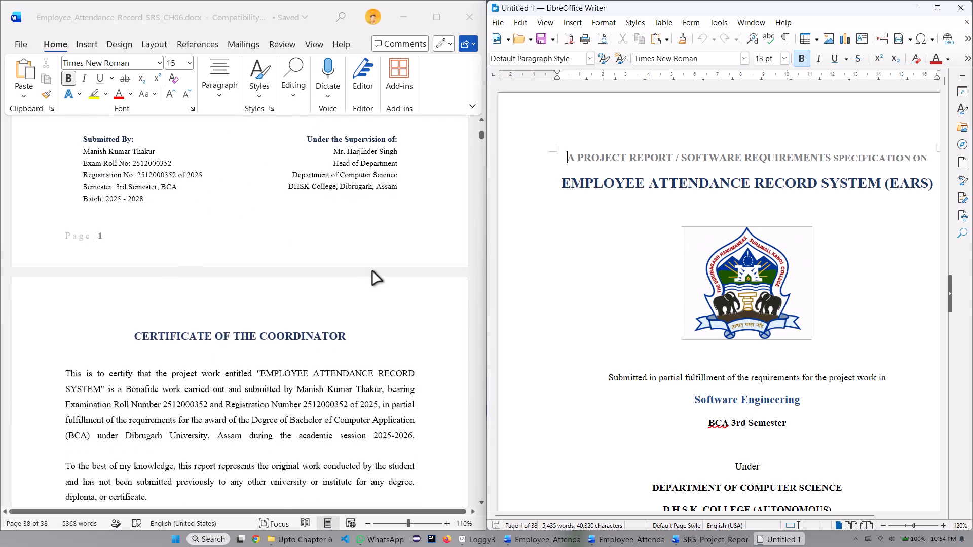
scroll(372, 271, "down", 18)
scroll(376, 269, "down", 7)
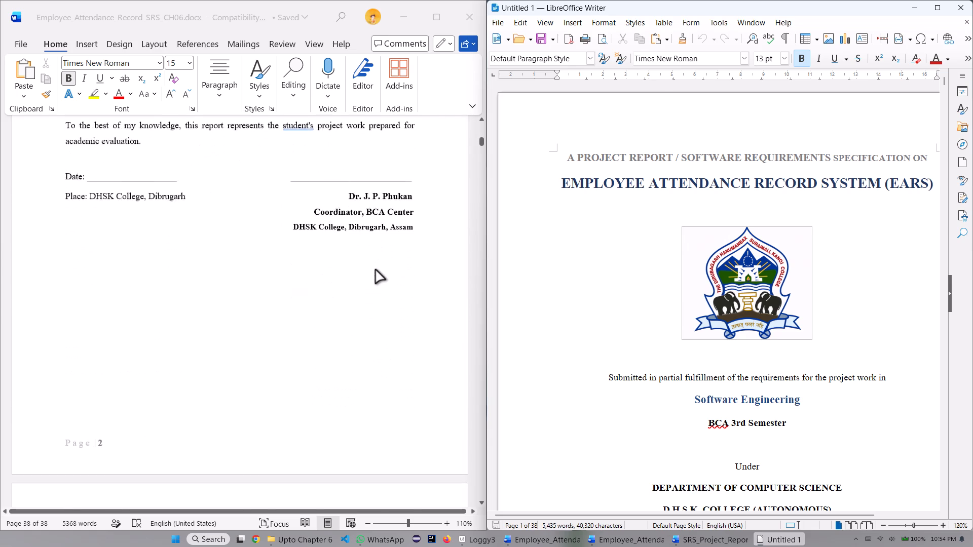
scroll(376, 270, "down", 20)
scroll(376, 270, "down", 11)
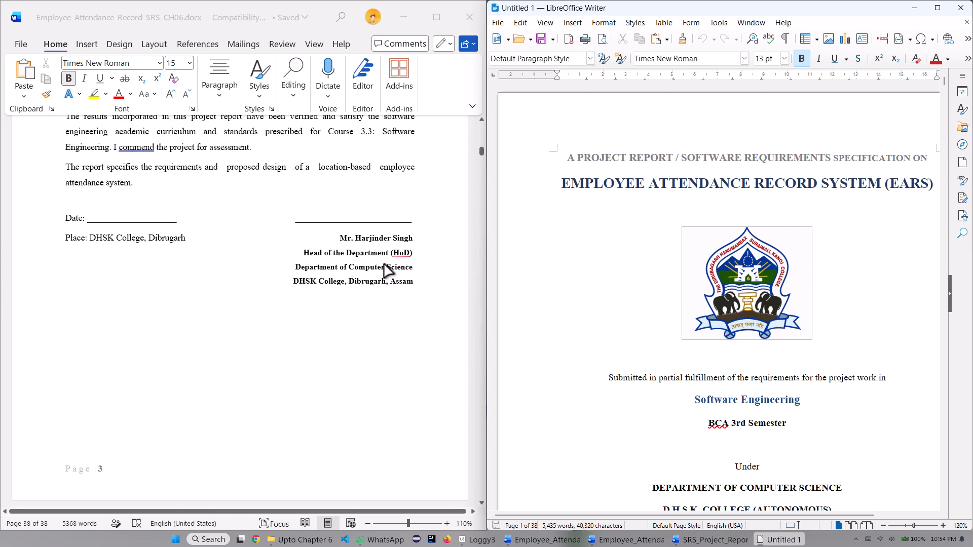
scroll(385, 266, "down", 14)
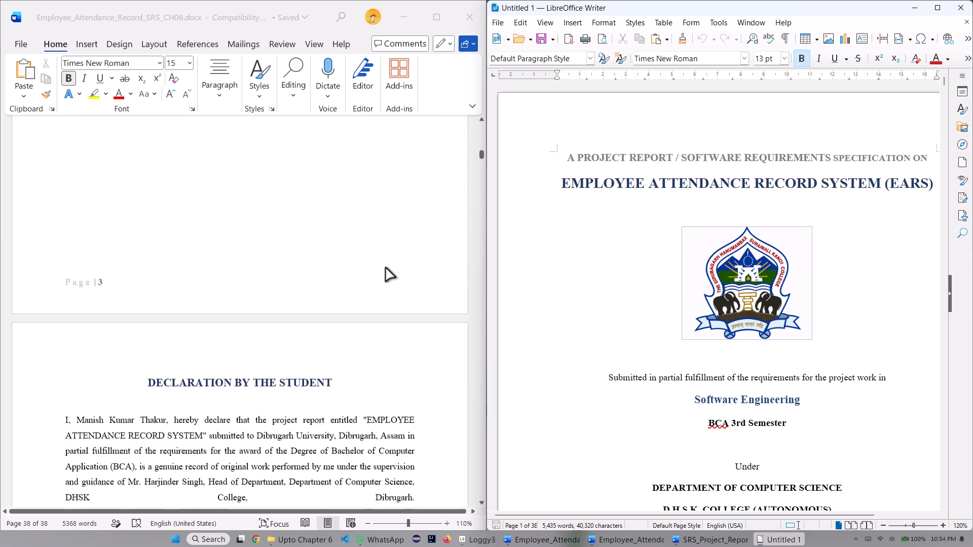
scroll(385, 269, "down", 20)
scroll(385, 269, "down", 16)
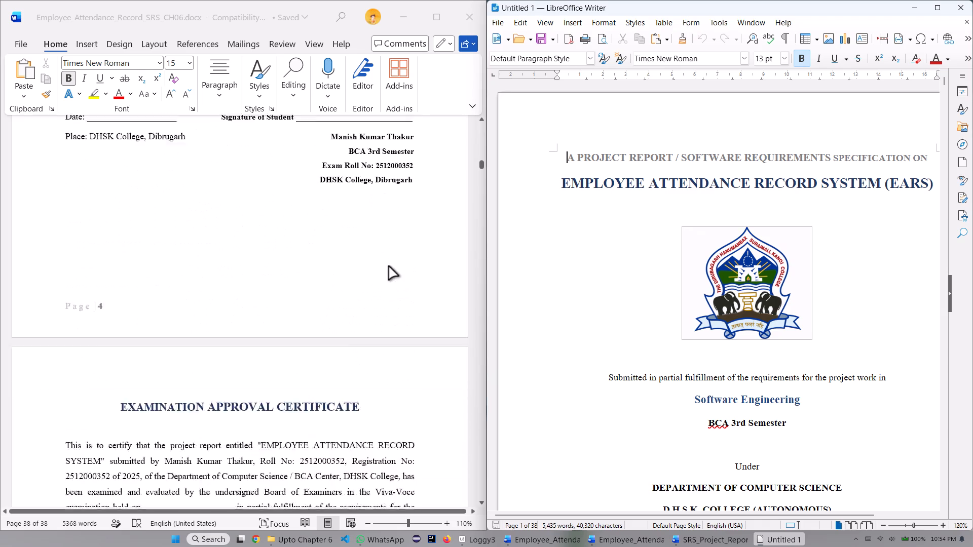
scroll(389, 266, "down", 20)
scroll(393, 262, "down", 7)
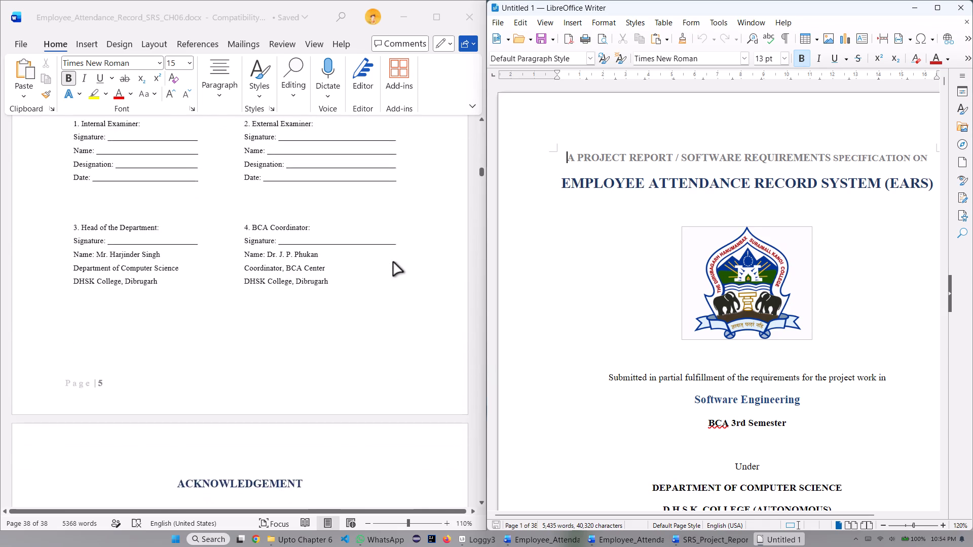
Review the Word report's acknowledgement, abstract and table of contents, going back to the first contents page.
scroll(393, 262, "down", 4)
scroll(393, 262, "down", 20)
scroll(393, 262, "down", 11)
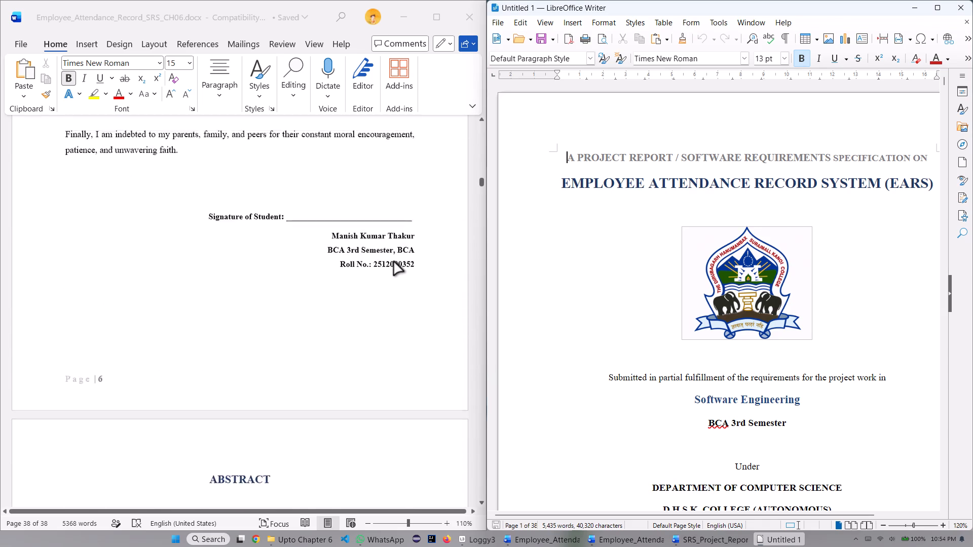
scroll(394, 262, "down", 18)
scroll(394, 263, "down", 20)
scroll(394, 263, "down", 11)
scroll(393, 263, "down", 14)
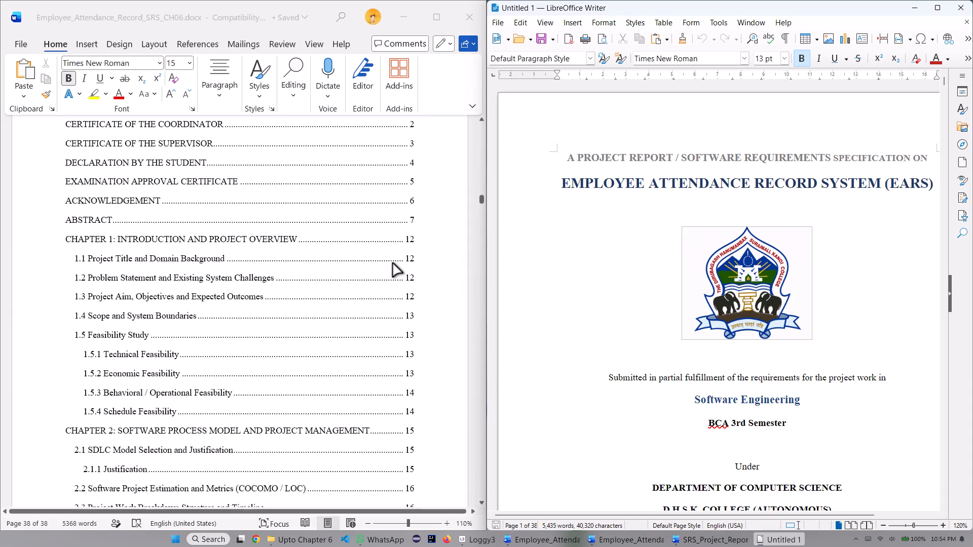
scroll(393, 263, "down", 16)
scroll(395, 261, "down", 9)
scroll(395, 260, "up", 4)
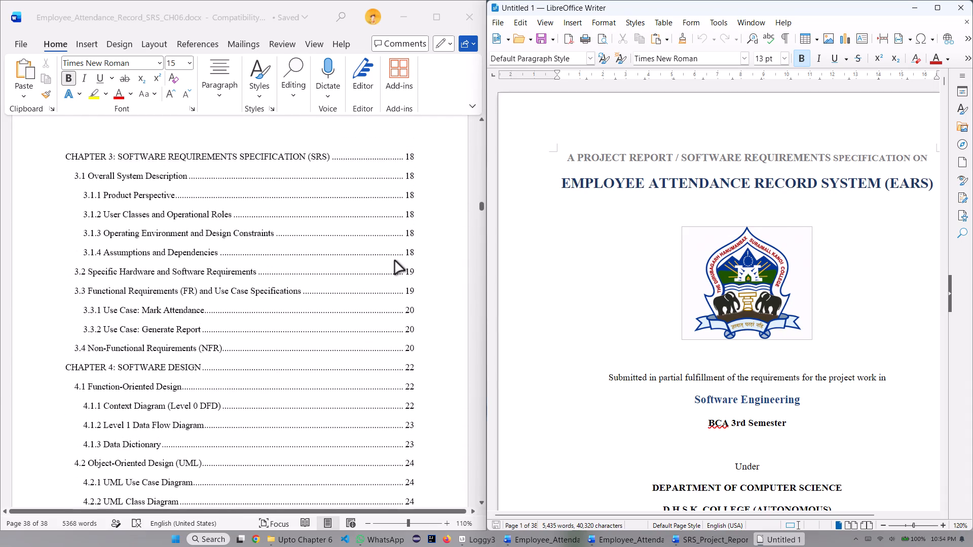
scroll(395, 261, "up", 4)
scroll(394, 262, "up", 20)
scroll(394, 262, "up", 6)
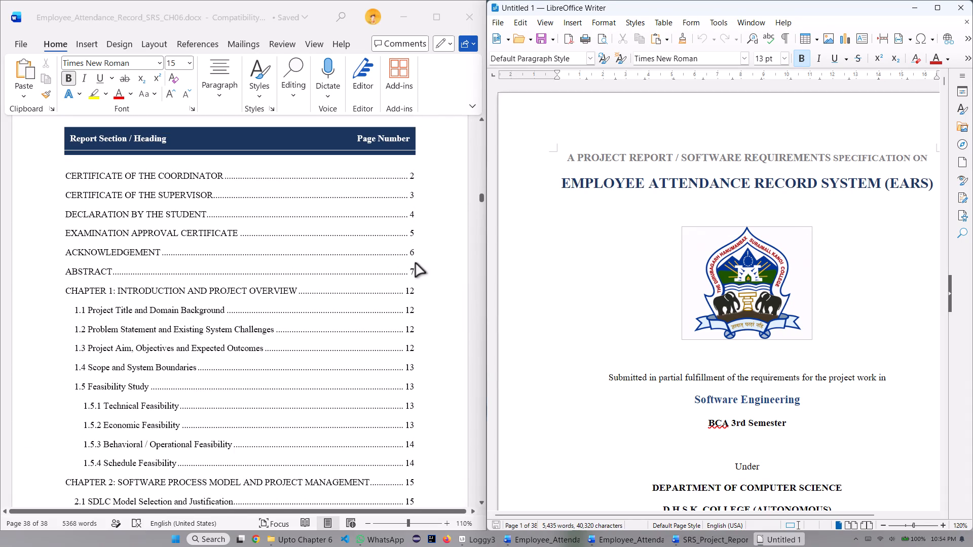
Switch to the LibreOffice Writer copy and examine the layout of its cover page and the coordinator and supervisor certificates.
scroll(853, 269, "down", 20)
scroll(853, 269, "down", 7)
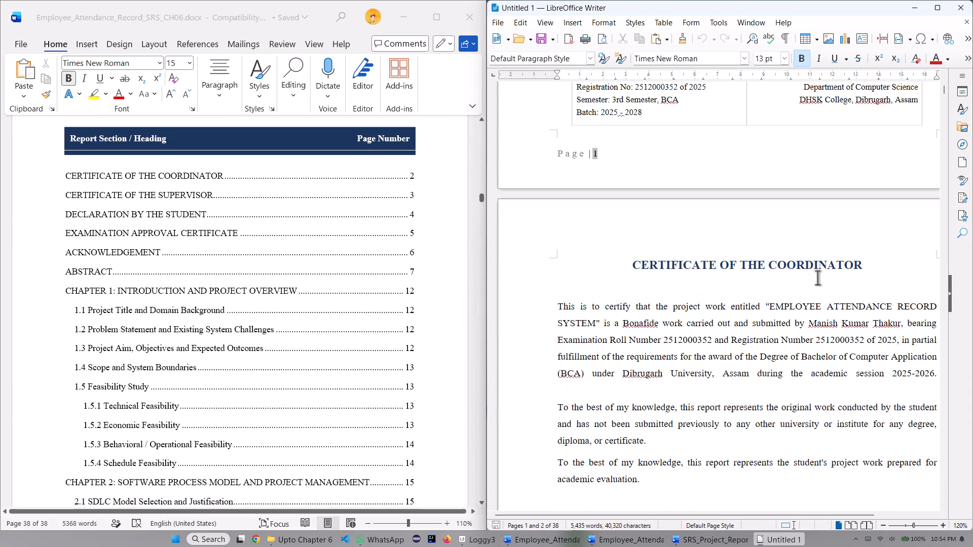
scroll(817, 278, "down", 16)
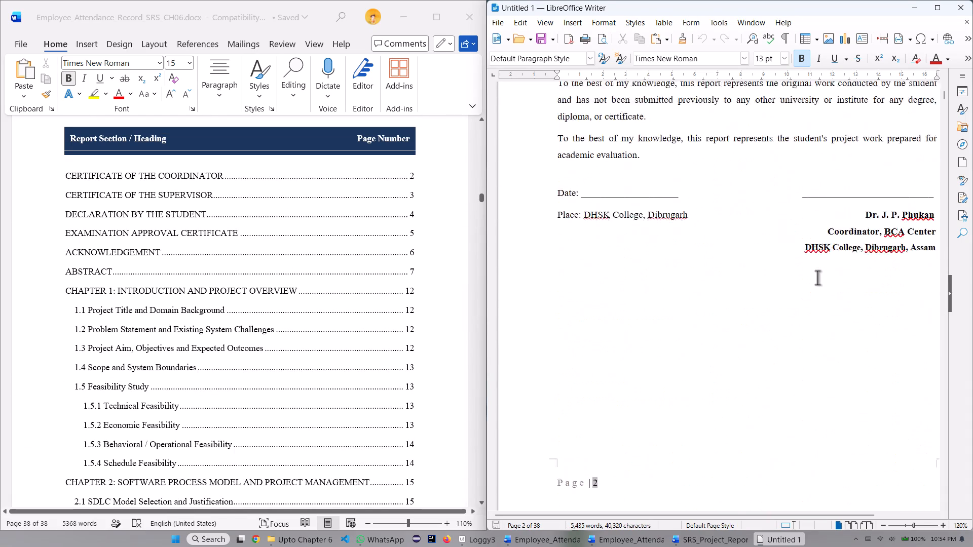
scroll(817, 278, "down", 17)
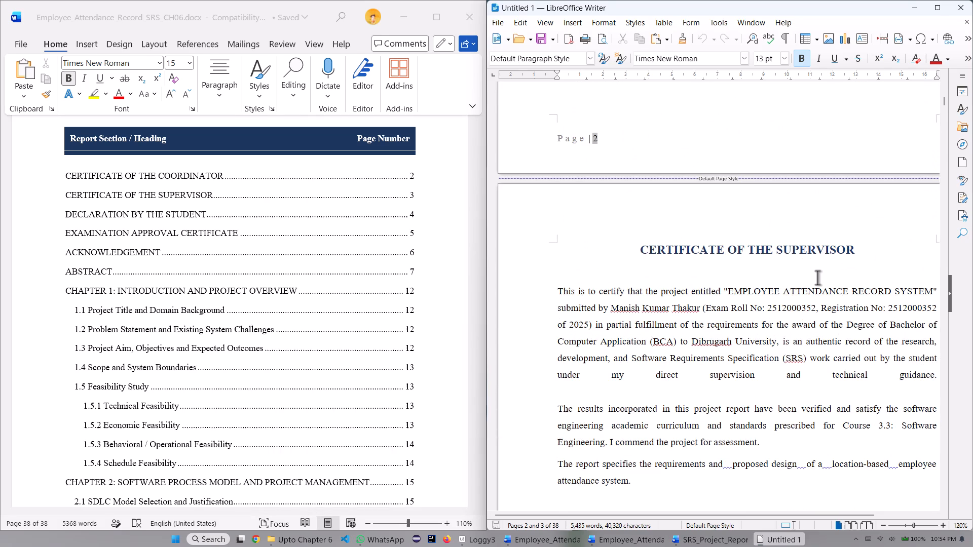
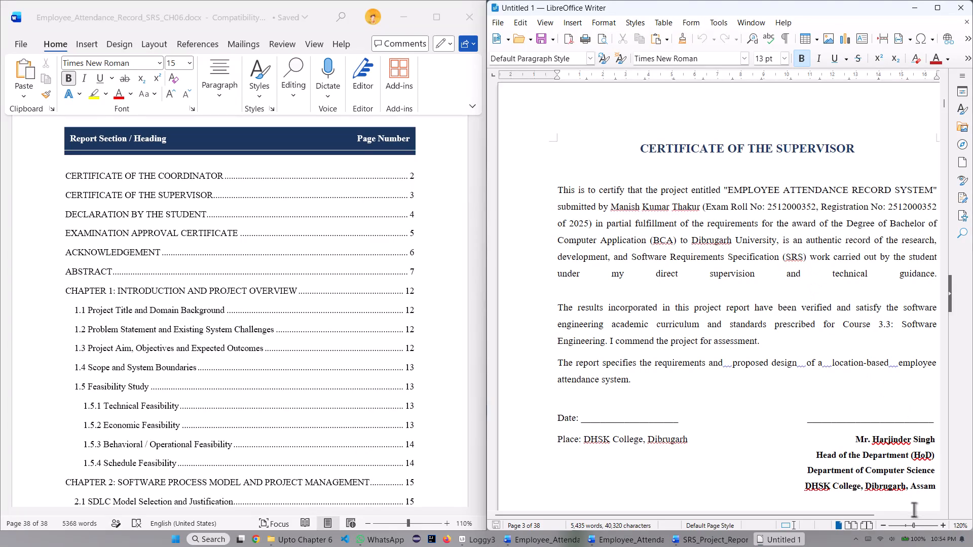
Set the Writer view to 110% zoom and examine the layout from the supervisor certificate through the abstract.
left_click(883, 525)
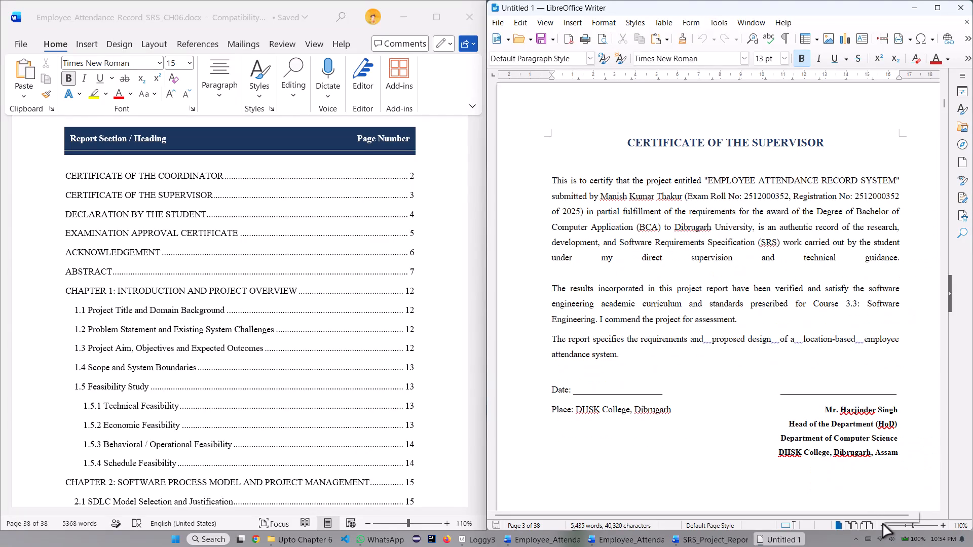
scroll(769, 296, "down", 5)
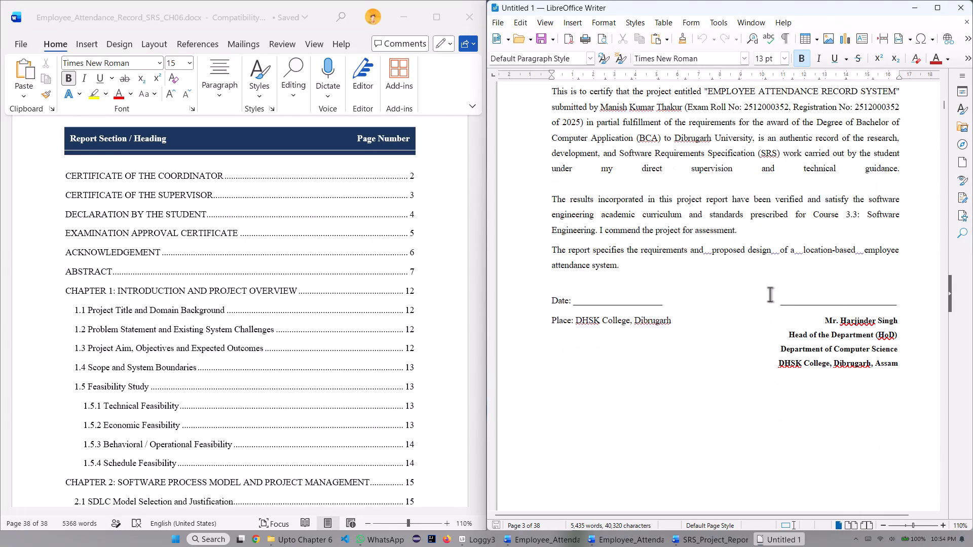
scroll(657, 285, "down", 20)
scroll(657, 285, "down", 16)
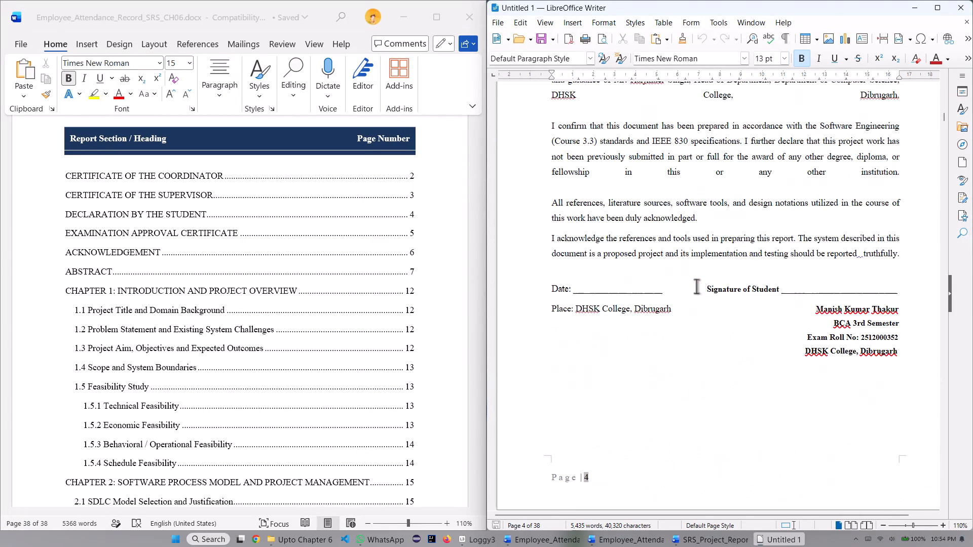
scroll(706, 286, "down", 20)
scroll(708, 286, "down", 18)
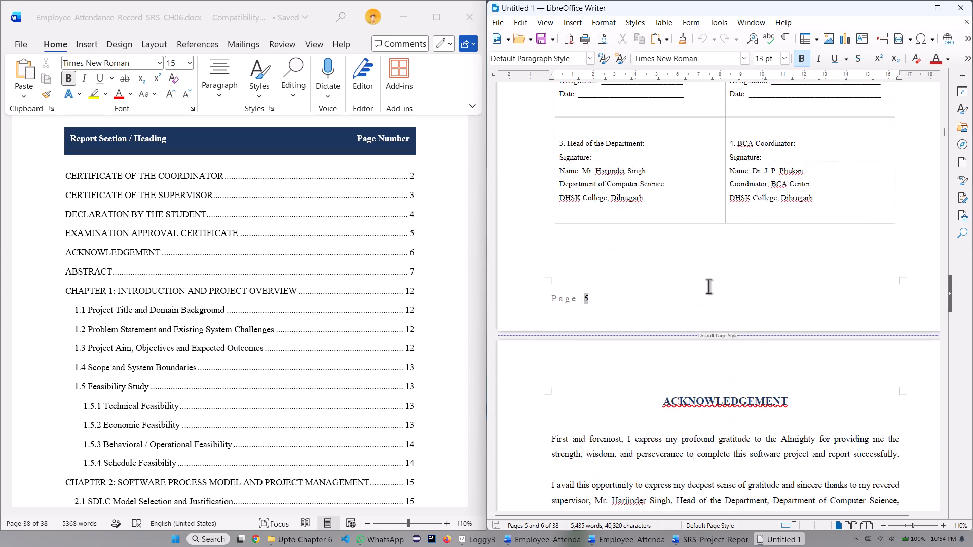
scroll(708, 286, "down", 20)
scroll(708, 288, "down", 20)
scroll(708, 288, "down", 3)
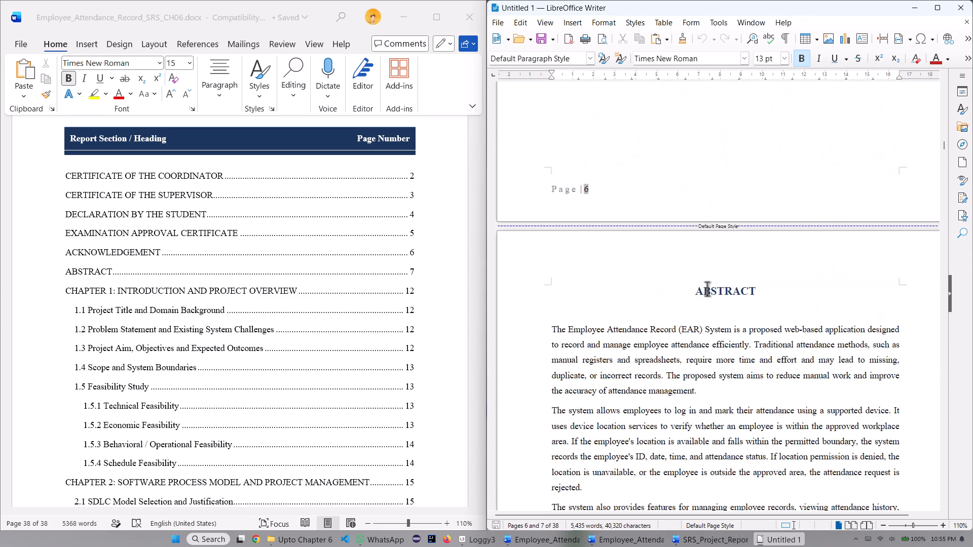
scroll(707, 289, "down", 15)
scroll(707, 289, "down", 7)
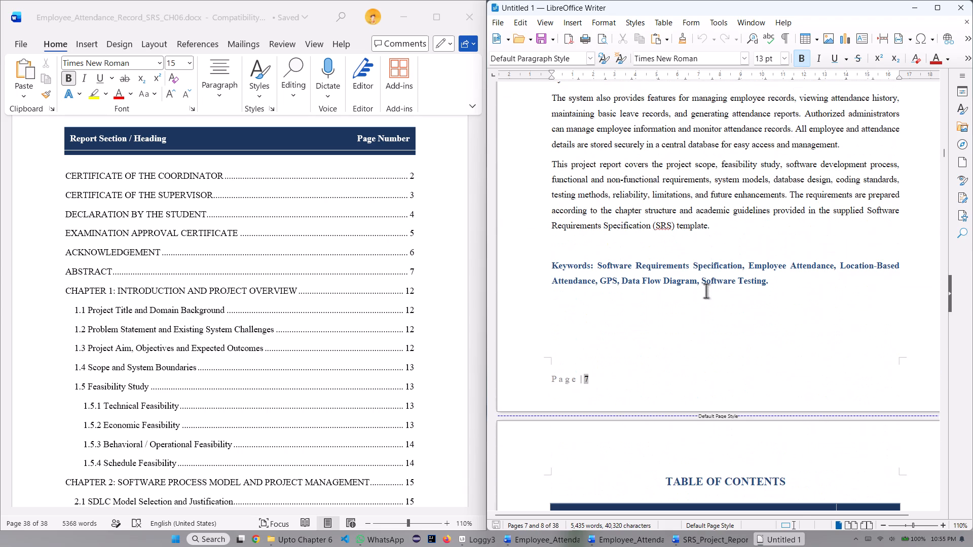
scroll(706, 291, "up", 14)
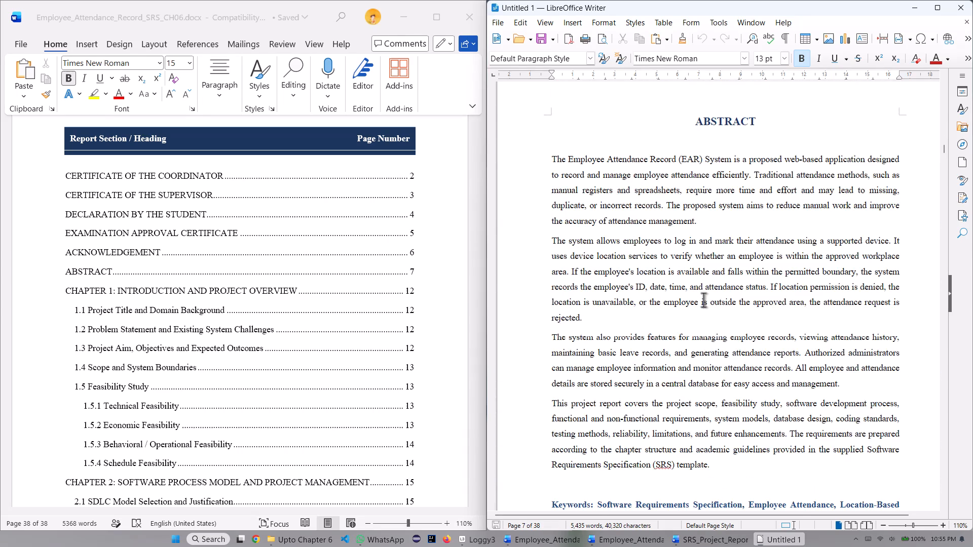
scroll(703, 300, "down", 17)
scroll(703, 301, "down", 5)
scroll(703, 301, "up", 8)
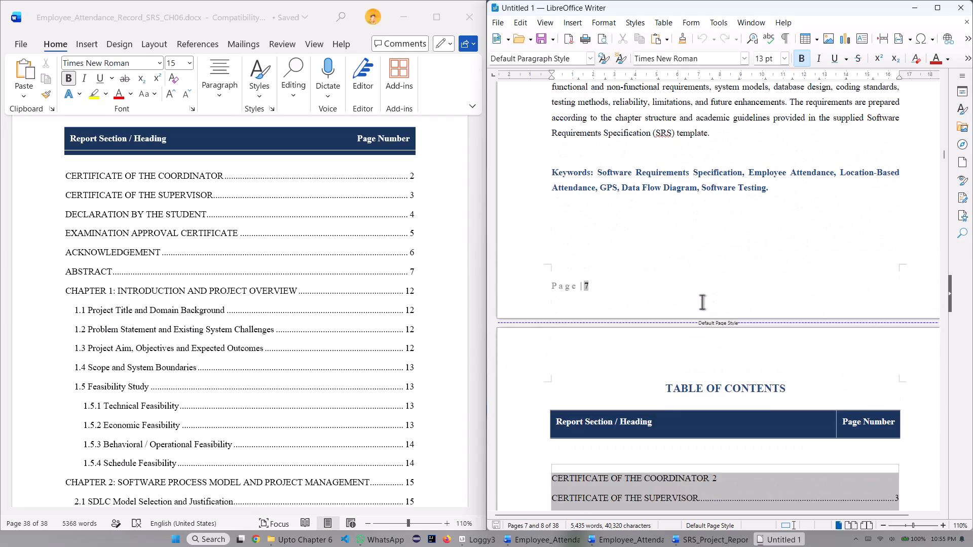
scroll(702, 302, "up", 6)
Examine the Writer copy's table of contents, list of figures and list of tables, up to the start of Chapter 1.
scroll(702, 302, "down", 18)
scroll(731, 296, "down", 7)
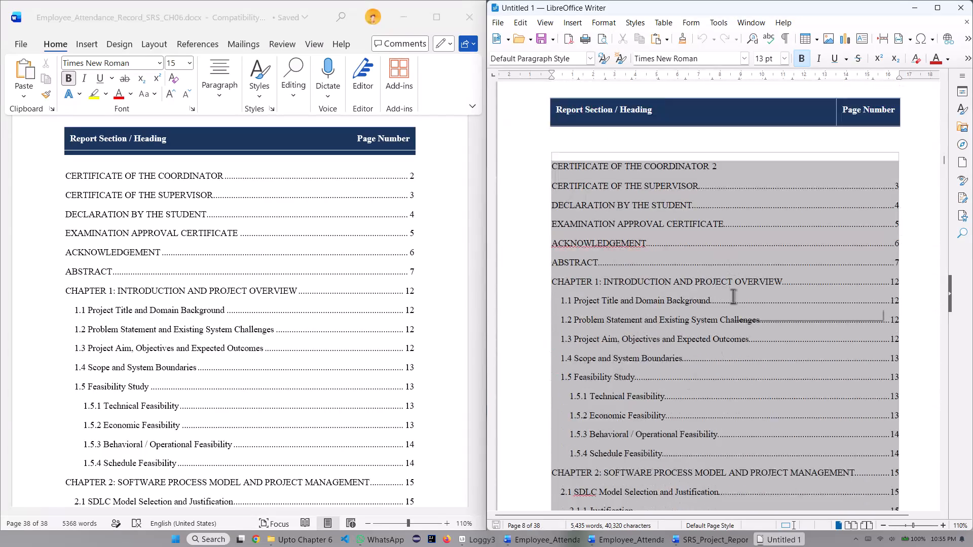
scroll(733, 296, "down", 18)
scroll(733, 296, "down", 20)
scroll(733, 296, "down", 8)
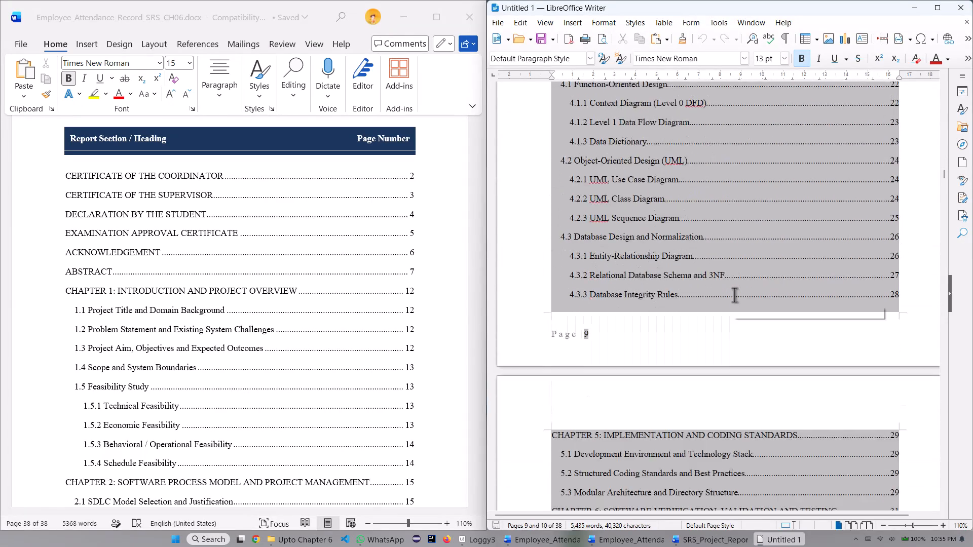
scroll(734, 295, "down", 19)
scroll(734, 295, "down", 3)
scroll(734, 295, "down", 19)
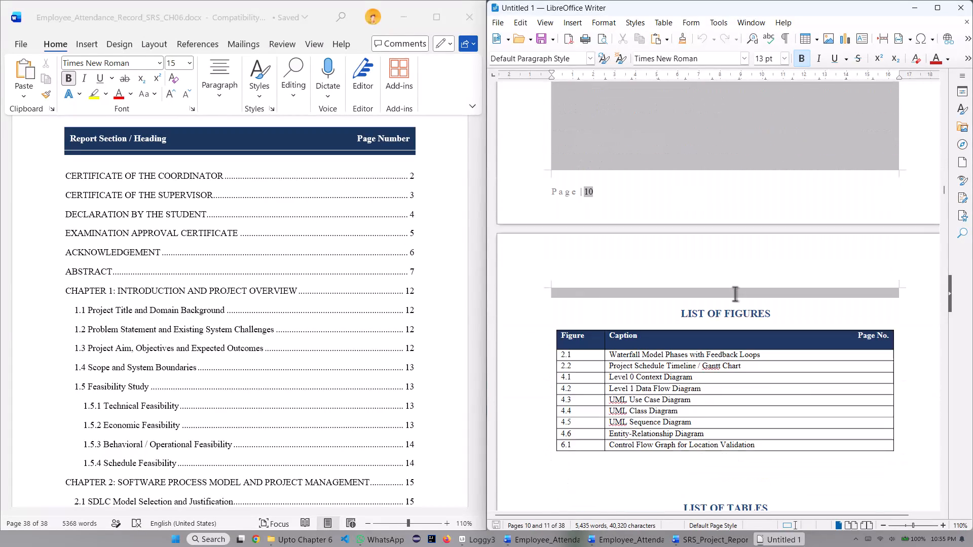
scroll(735, 294, "down", 20)
scroll(735, 294, "down", 18)
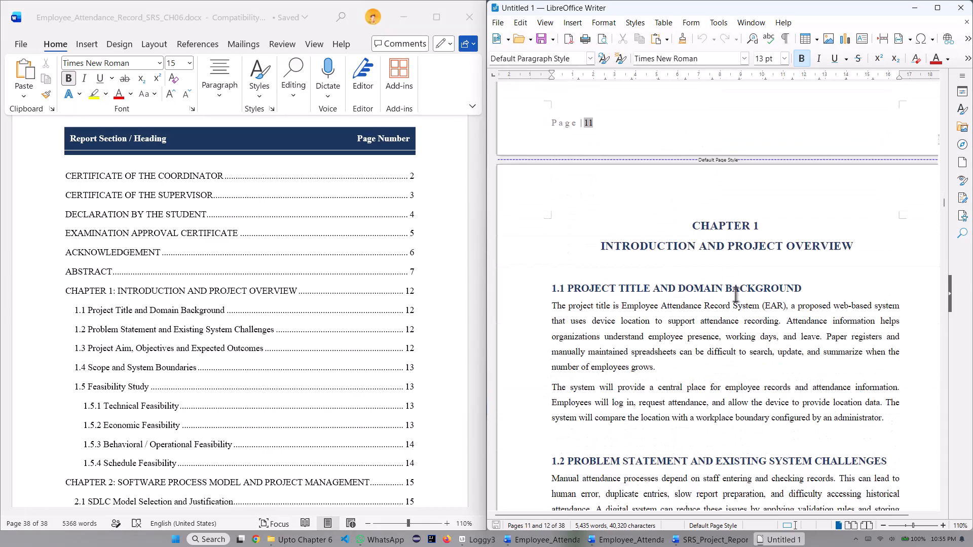
scroll(735, 294, "up", 15)
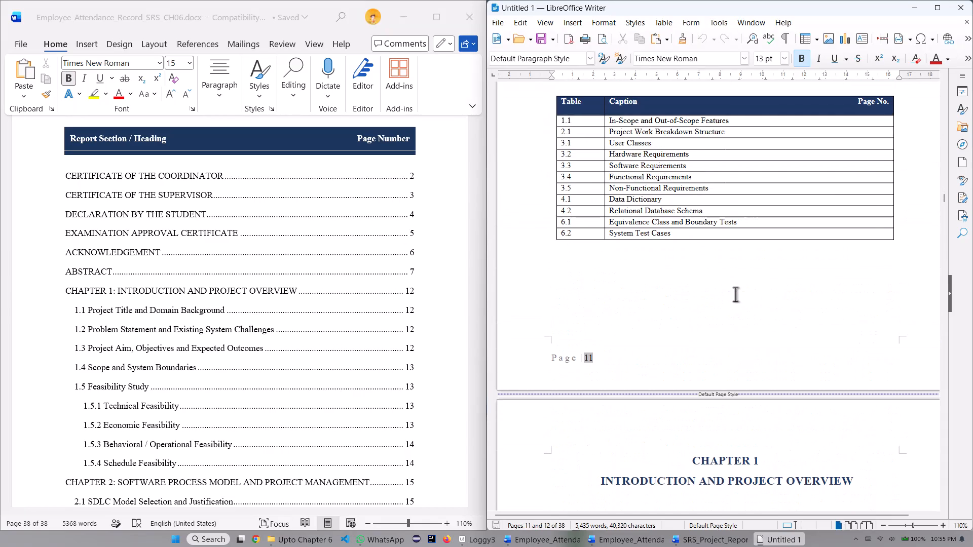
Examine the Chapter 1 pages in the Writer copy, from section 1.1 to section 1.5.1 Technical Feasibility.
scroll(735, 294, "down", 17)
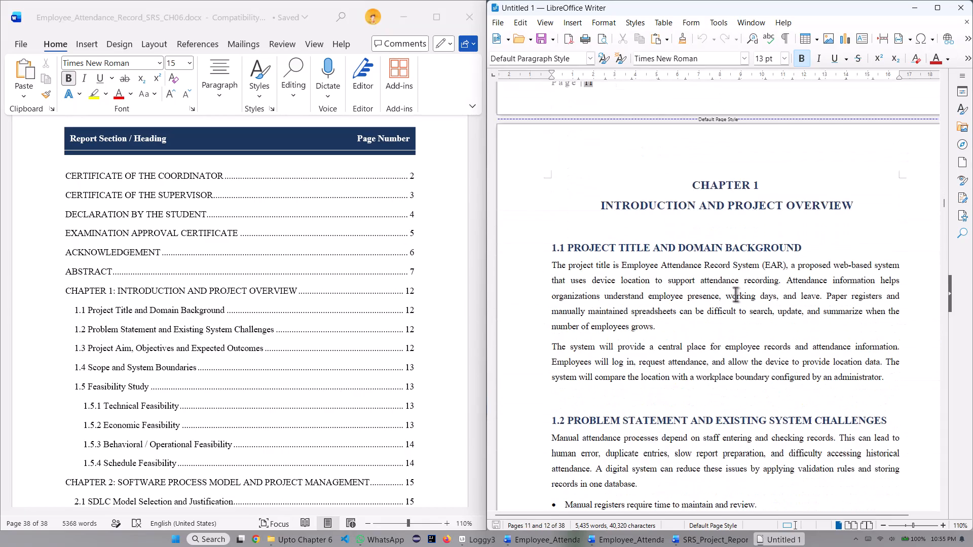
scroll(735, 294, "down", 9)
scroll(735, 294, "down", 20)
scroll(735, 294, "down", 8)
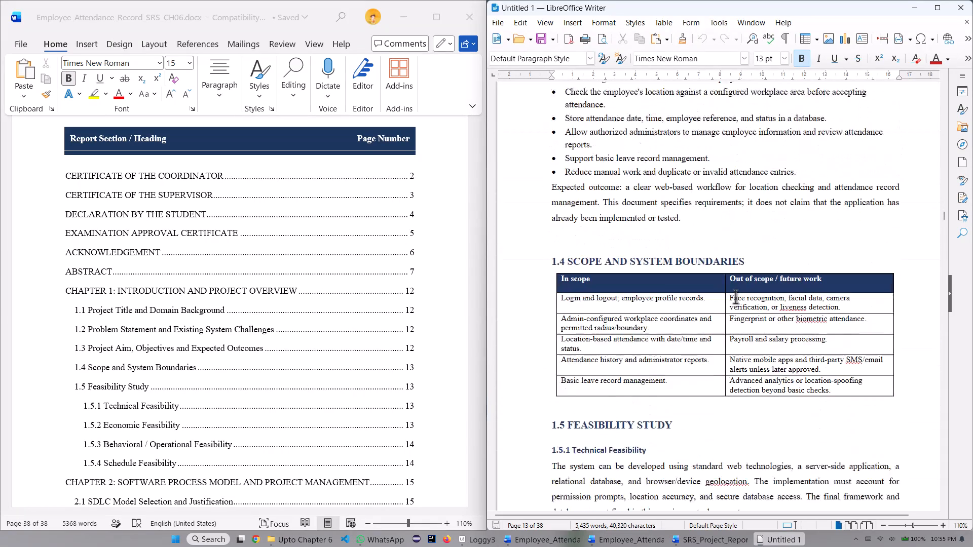
scroll(735, 296, "down", 9)
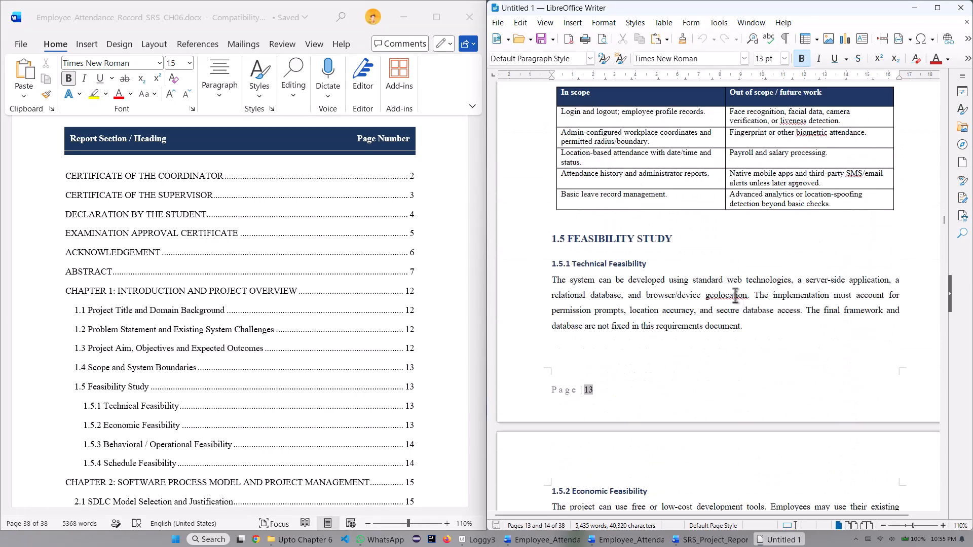
scroll(735, 294, "up", 6)
scroll(732, 297, "down", 5)
scroll(732, 294, "up", 5)
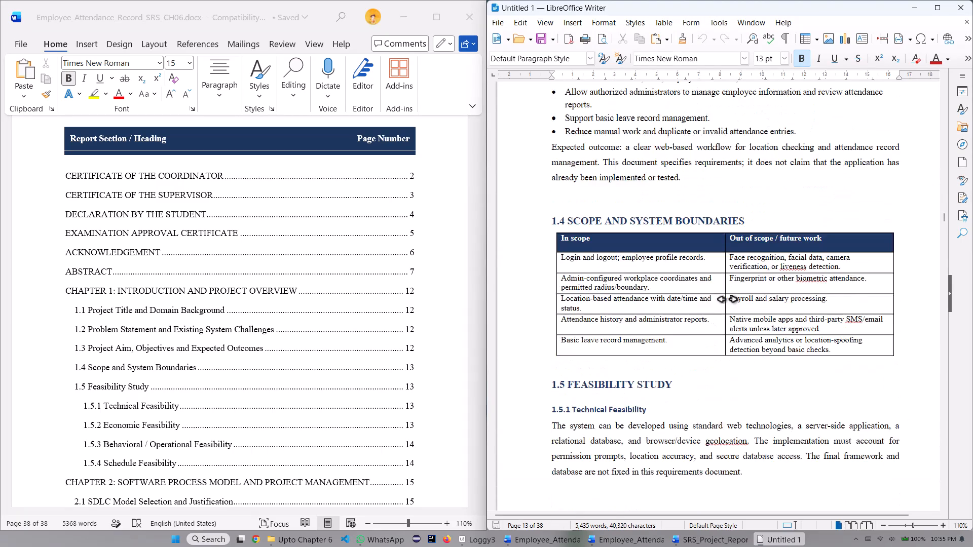
Return to the start of Chapter 1 in Writer and check each section's page against the Word table of contents.
scroll(727, 299, "up", 20)
scroll(727, 299, "up", 20)
scroll(727, 299, "up", 1)
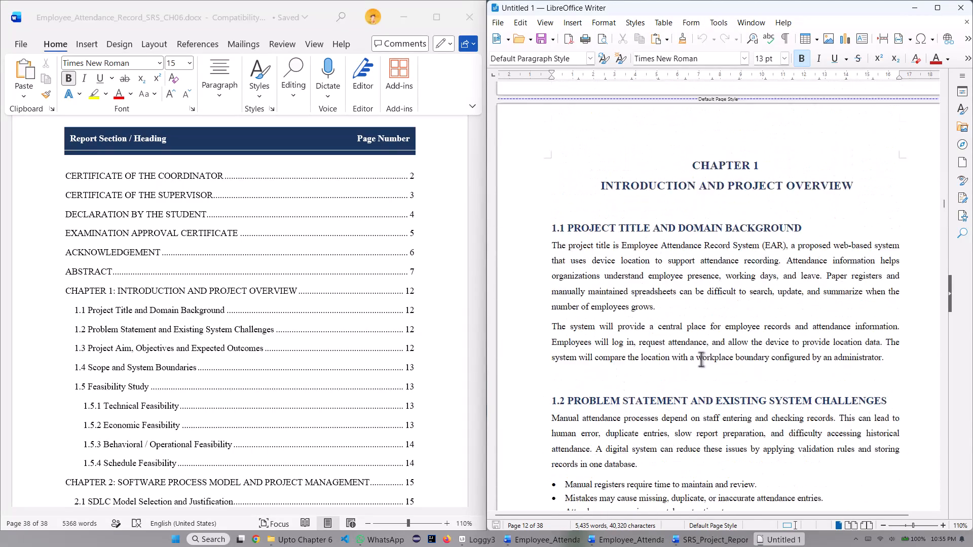
scroll(701, 359, "up", 3)
scroll(667, 300, "down", 14)
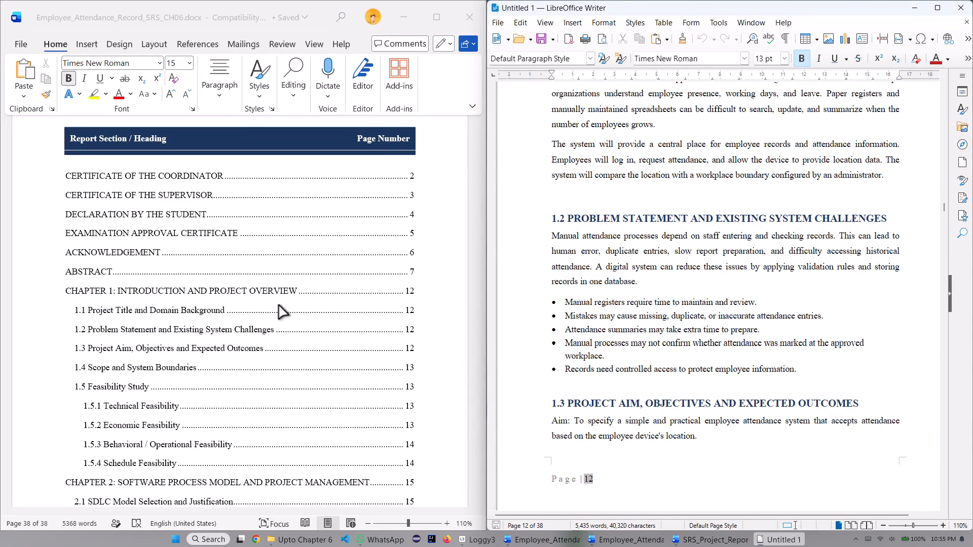
scroll(589, 268, "up", 6)
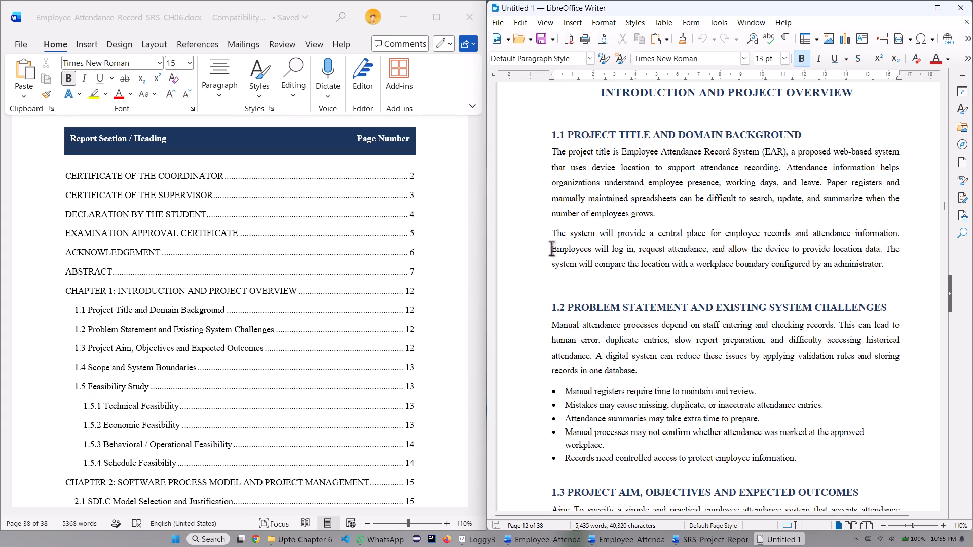
scroll(558, 249, "down", 5)
scroll(536, 331, "down", 5)
scroll(605, 329, "down", 5)
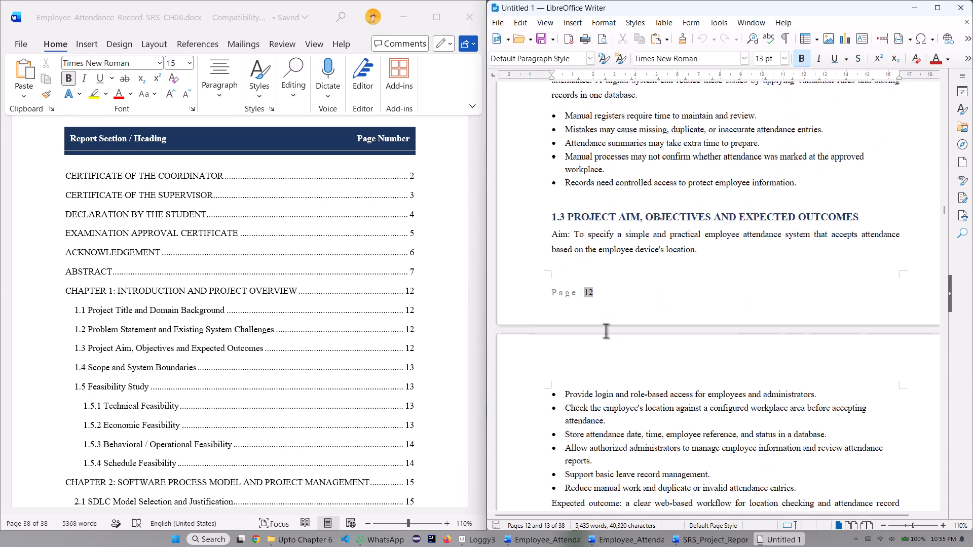
scroll(606, 331, "down", 17)
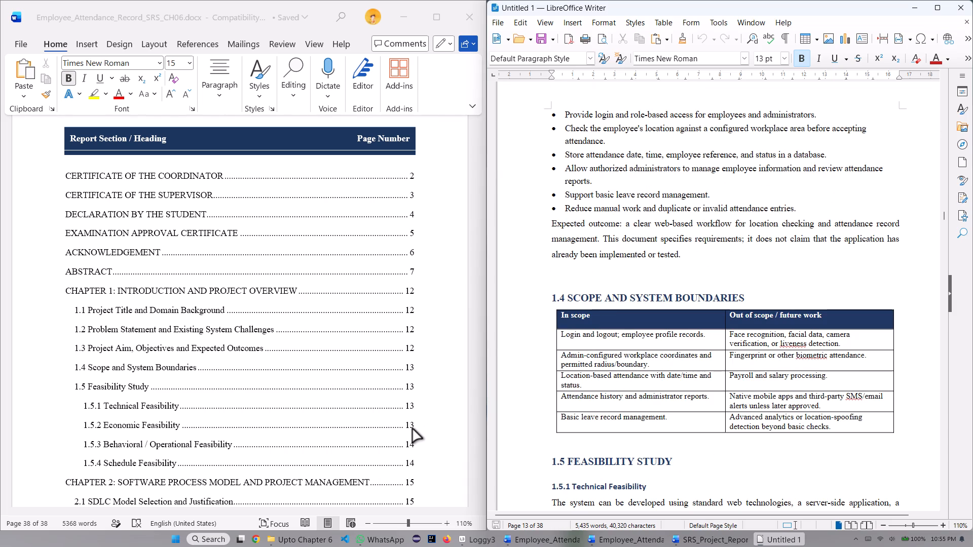
scroll(607, 353, "down", 9)
scroll(612, 345, "down", 14)
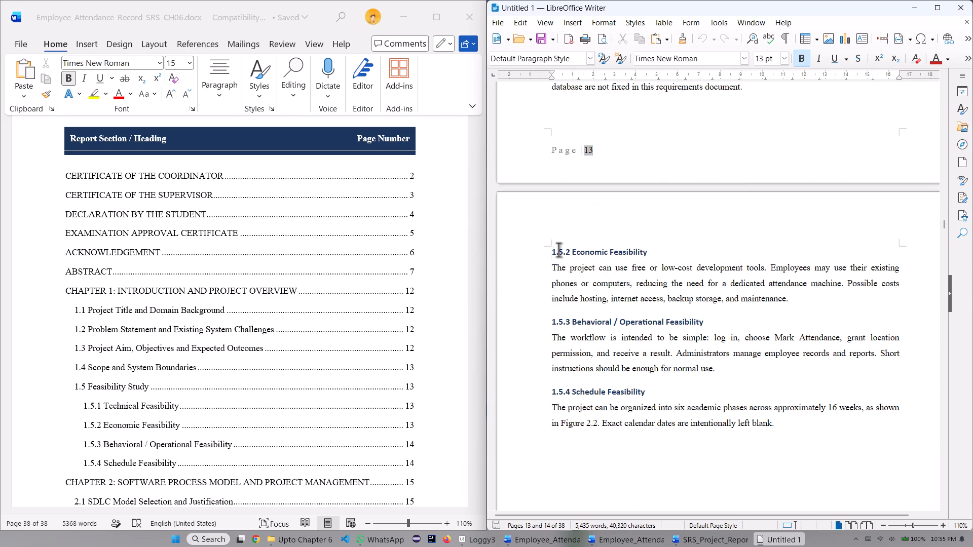
In Word's table of contents, set the page number for 1.5.2 Economic Feasibility to 14.
left_click(408, 408)
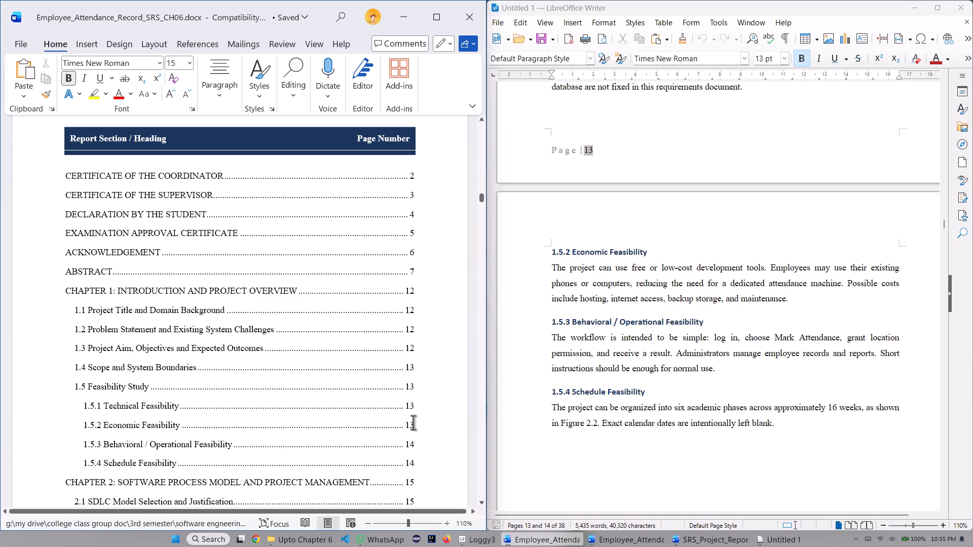
left_click(413, 422)
left_click(413, 422)
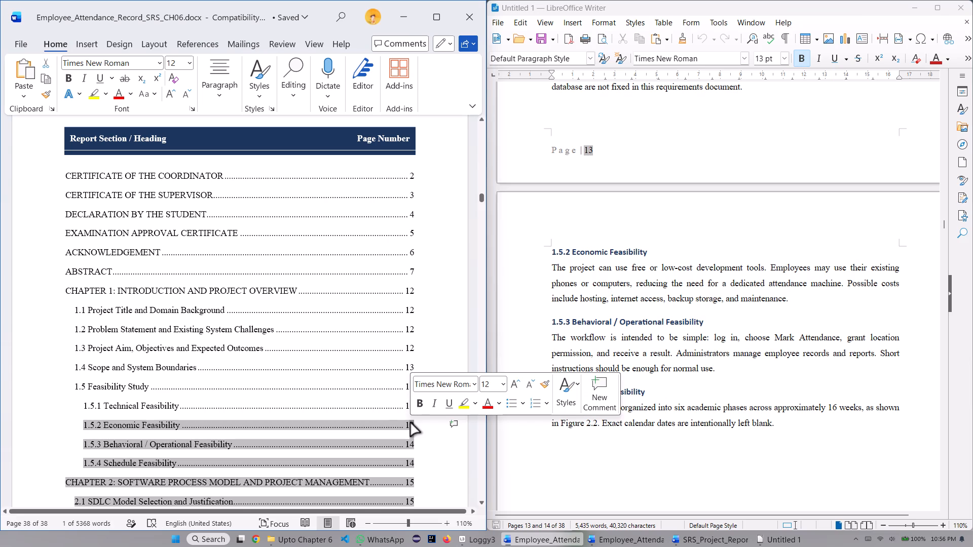
key("4")
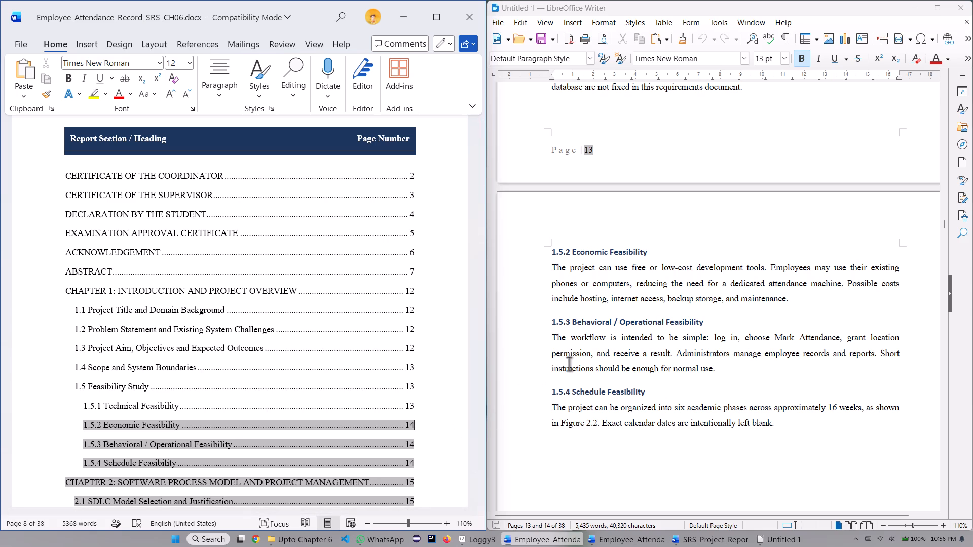
Check the Word contents page numbers for 1.5.3 through 2.1.1 Justification against the page footers in the Writer copy.
scroll(613, 393, "down", 20)
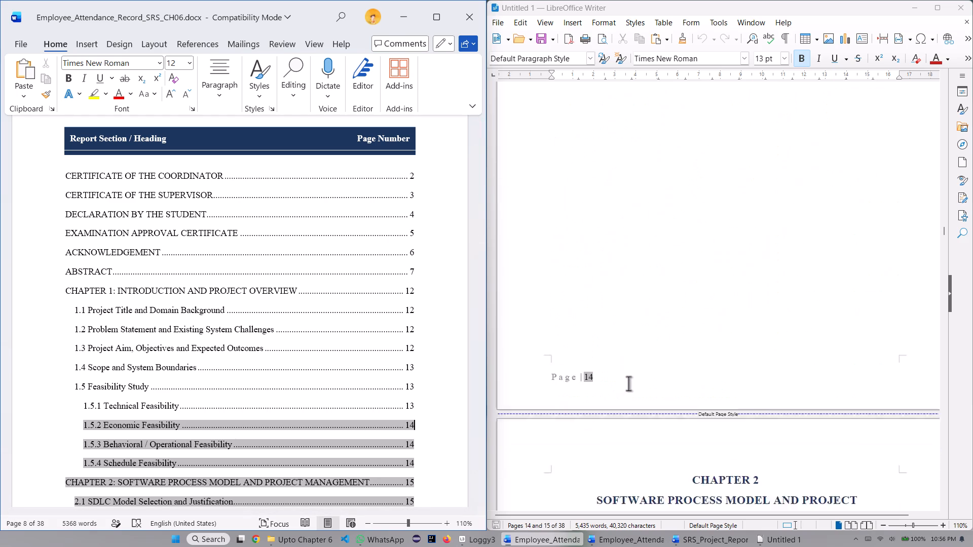
scroll(628, 383, "down", 12)
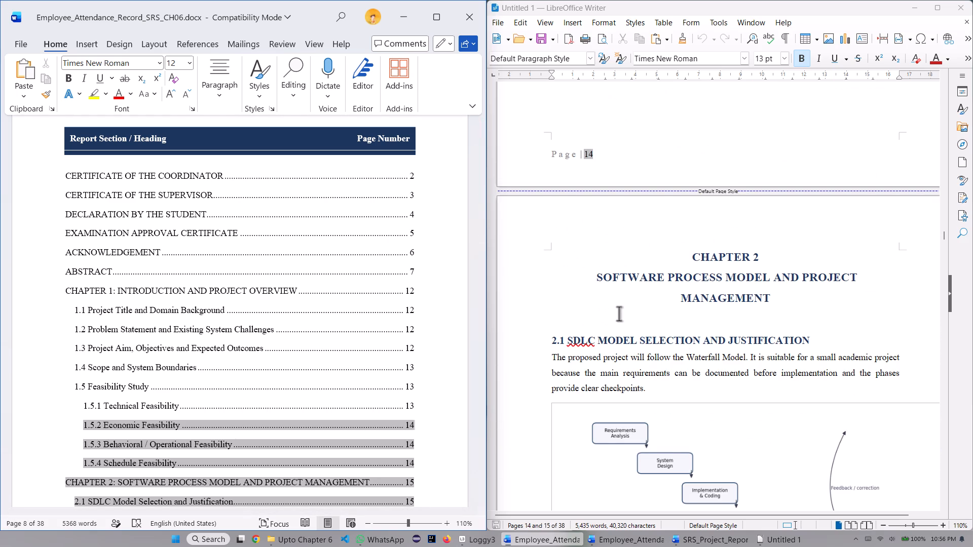
scroll(621, 311, "down", 6)
scroll(569, 318, "down", 4)
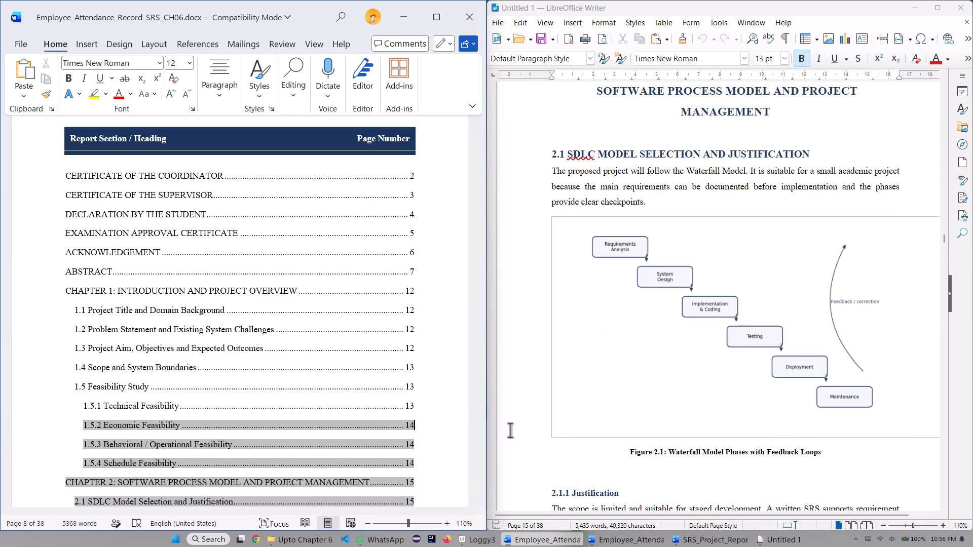
scroll(376, 357, "down", 5)
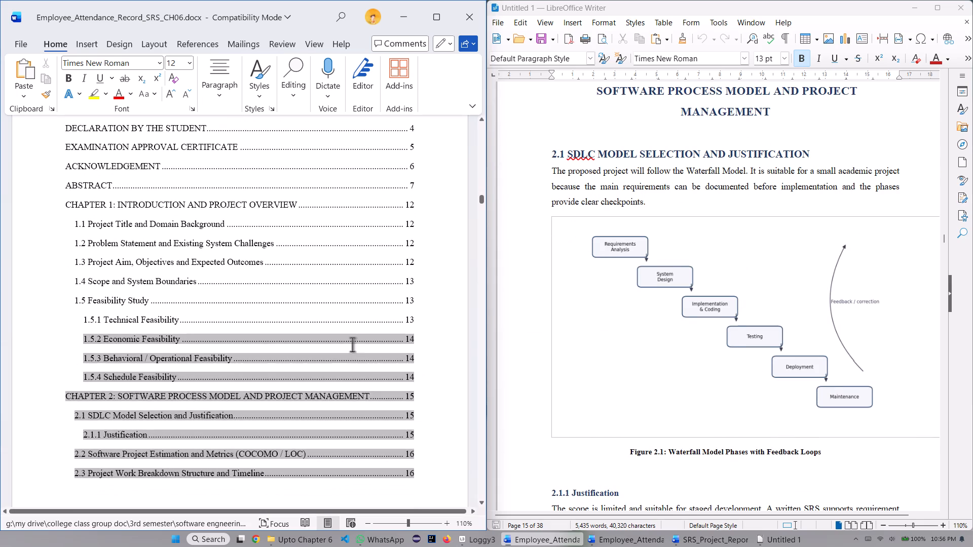
scroll(360, 336, "down", 4)
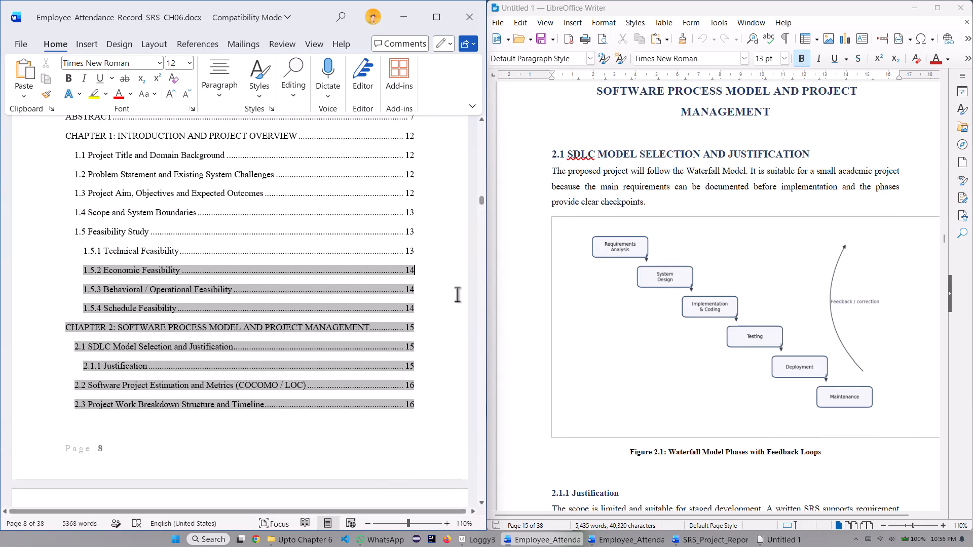
scroll(658, 290, "up", 3)
scroll(309, 343, "down", 1)
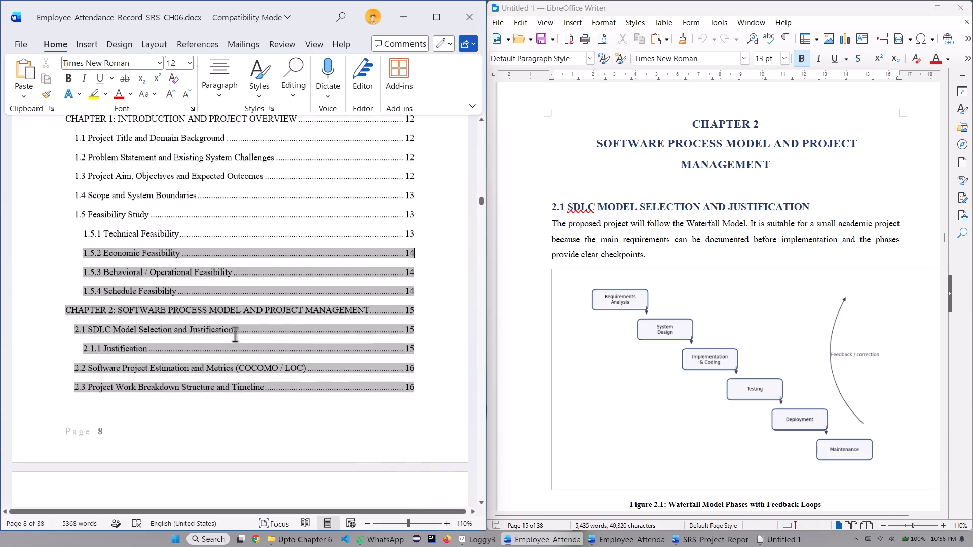
scroll(182, 324, "down", 3)
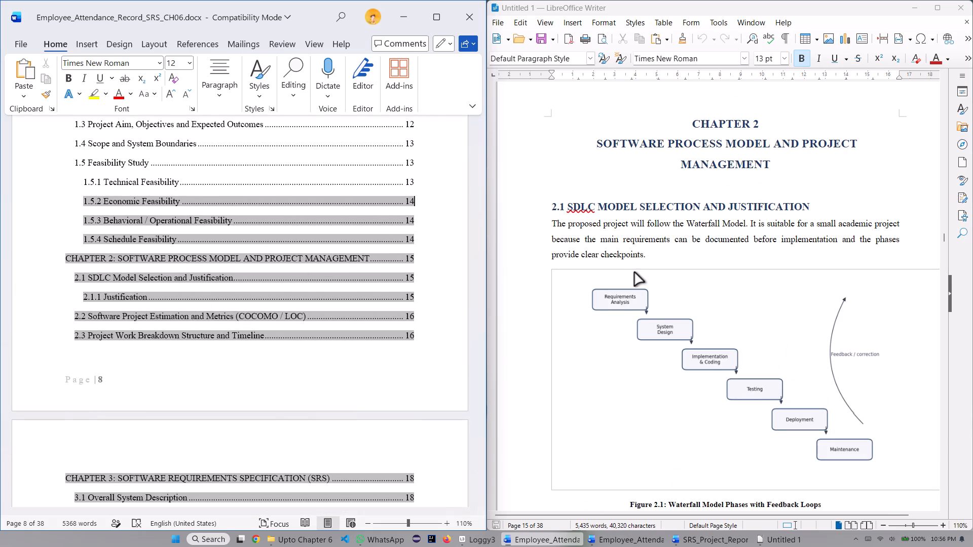
scroll(635, 272, "up", 4)
scroll(639, 280, "down", 15)
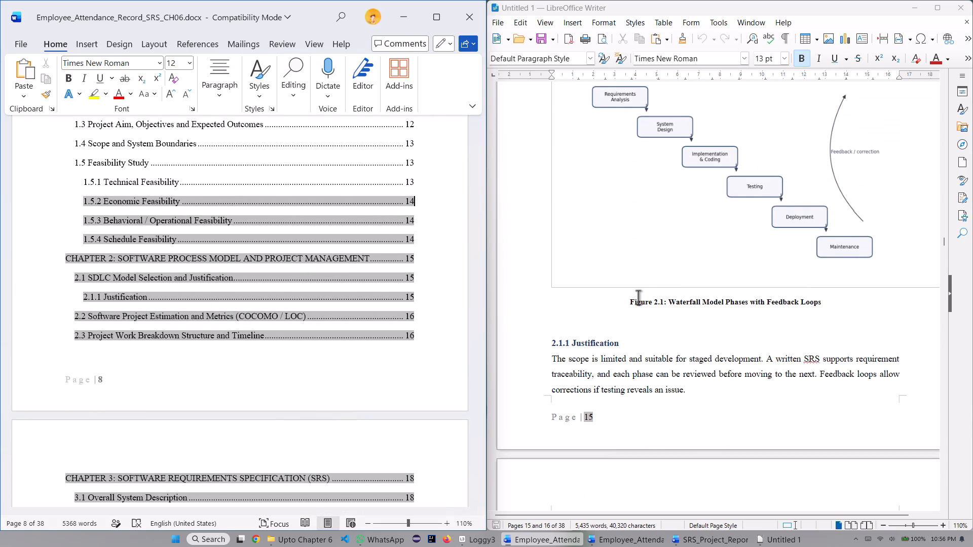
scroll(638, 297, "up", 8)
scroll(636, 301, "down", 1)
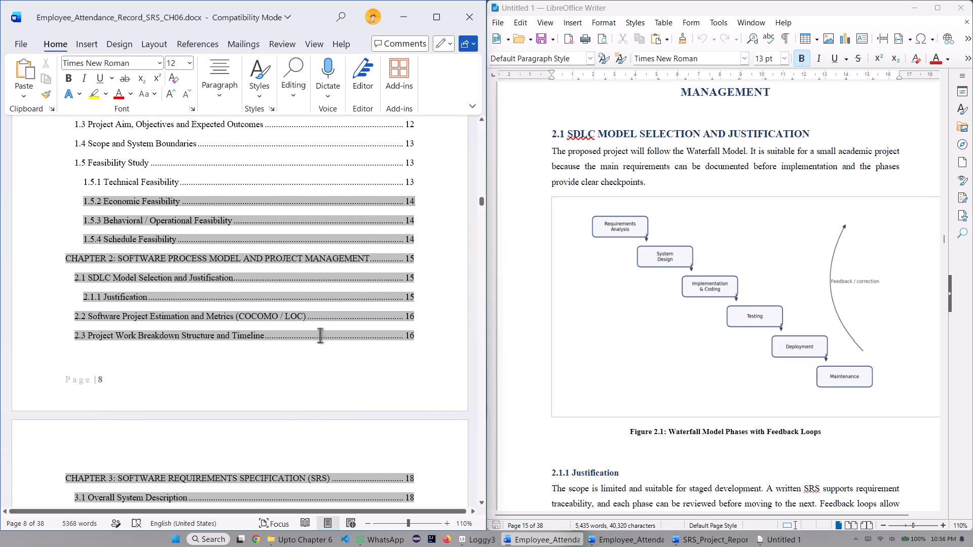
Check the Word contents page numbers for sections 2.2 and 2.3 against the page footers in the Writer copy.
scroll(576, 337, "down", 9)
scroll(633, 340, "down", 6)
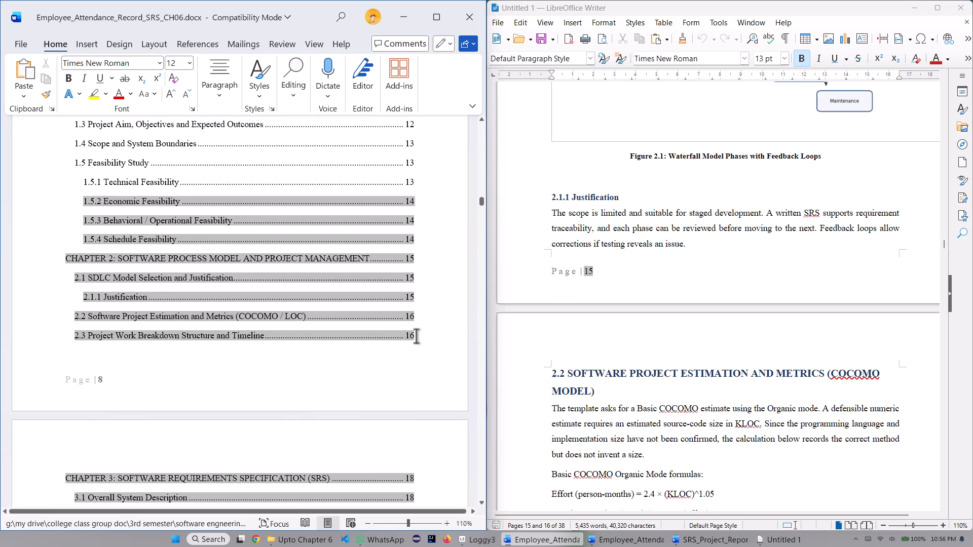
scroll(417, 338, "down", 2)
scroll(673, 349, "down", 15)
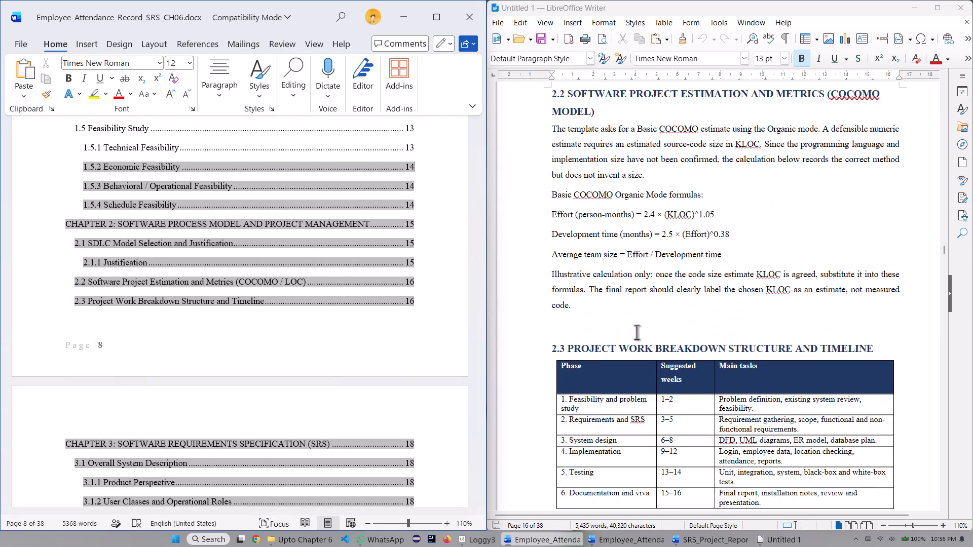
scroll(619, 328, "down", 18)
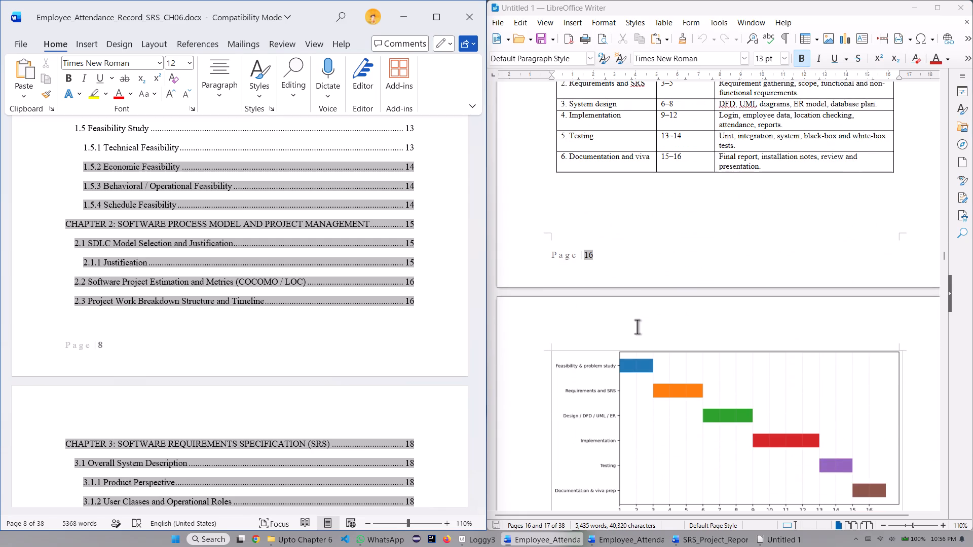
scroll(637, 327, "down", 20)
scroll(638, 327, "down", 2)
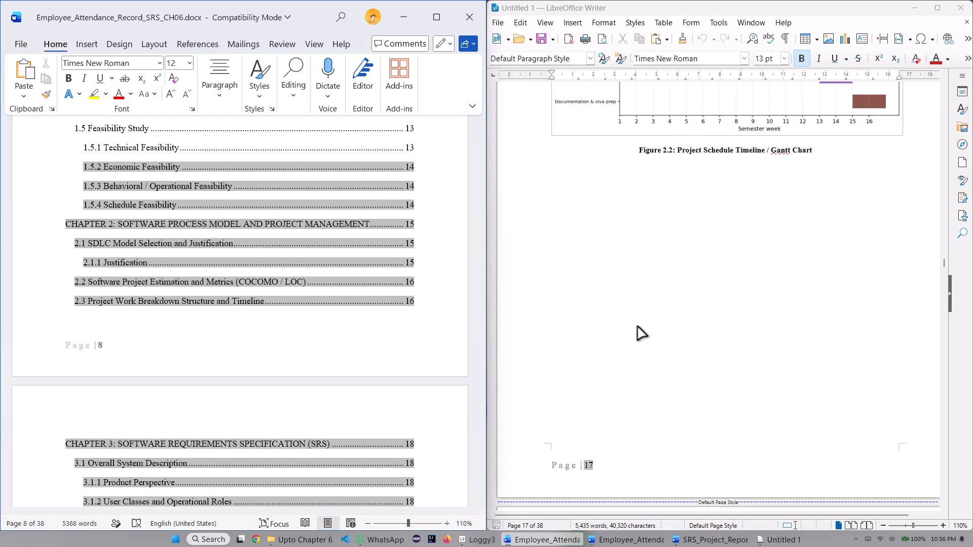
scroll(638, 327, "down", 4)
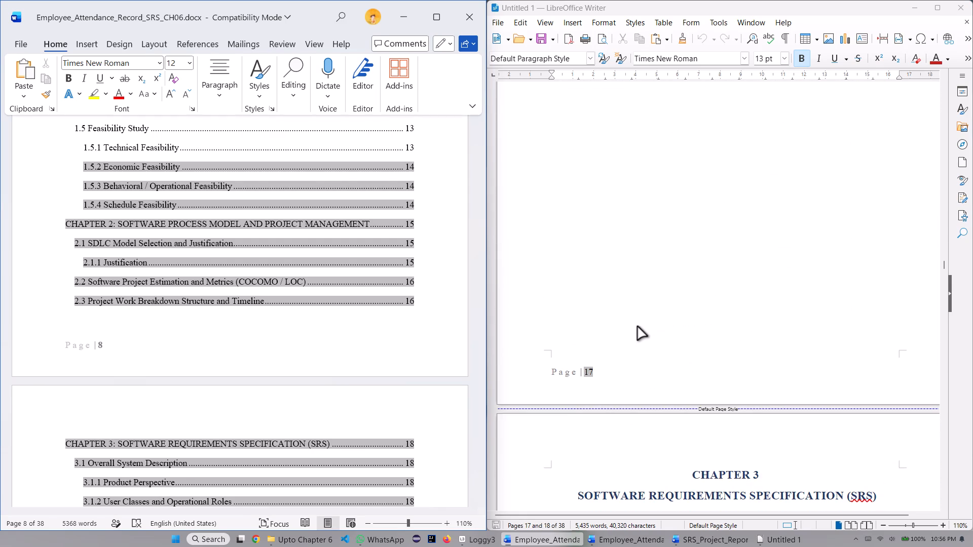
Check the Word contents page numbers for Chapter 3 and sections 3.1 through 3.1.4 against the Writer copy.
scroll(342, 334, "down", 7)
scroll(670, 322, "down", 8)
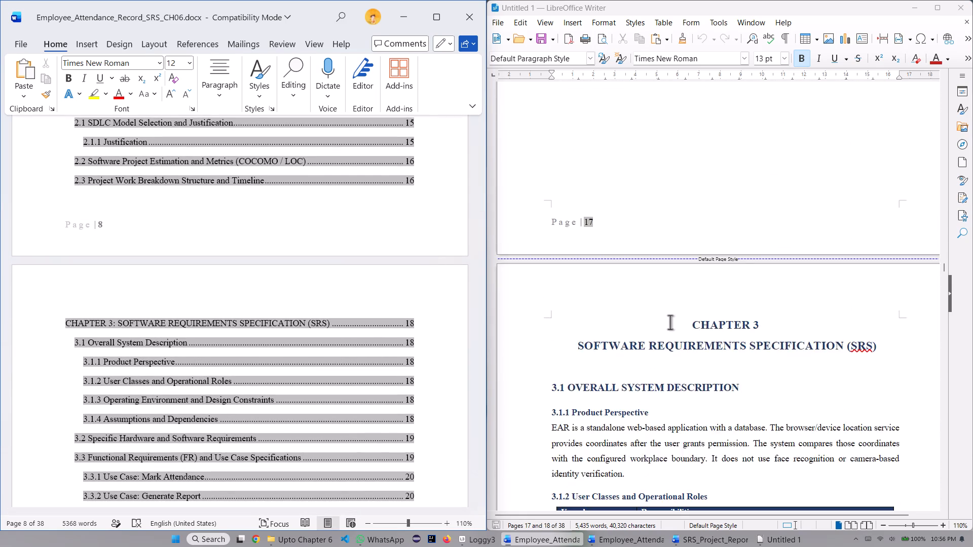
scroll(670, 322, "down", 13)
scroll(396, 328, "down", 6)
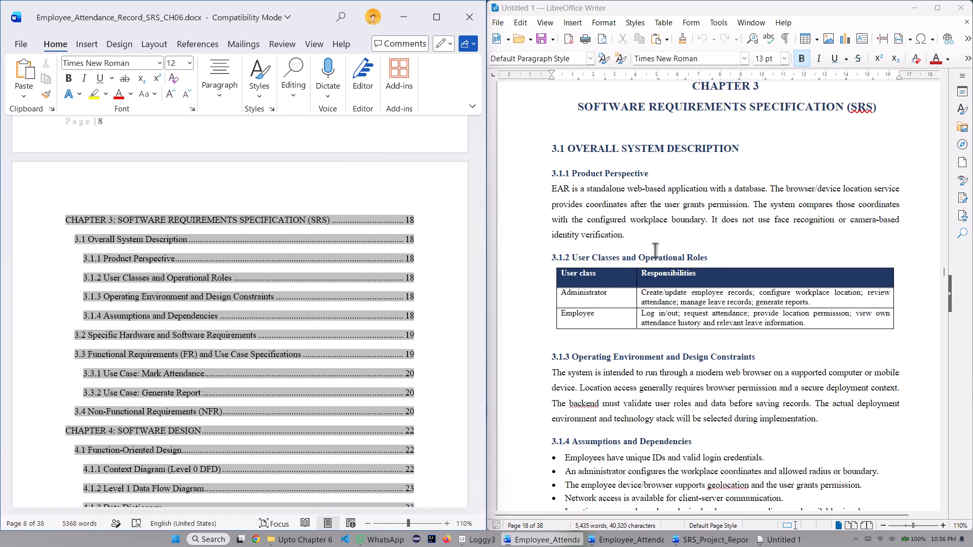
scroll(652, 267, "down", 2)
scroll(654, 269, "up", 9)
scroll(743, 234, "down", 4)
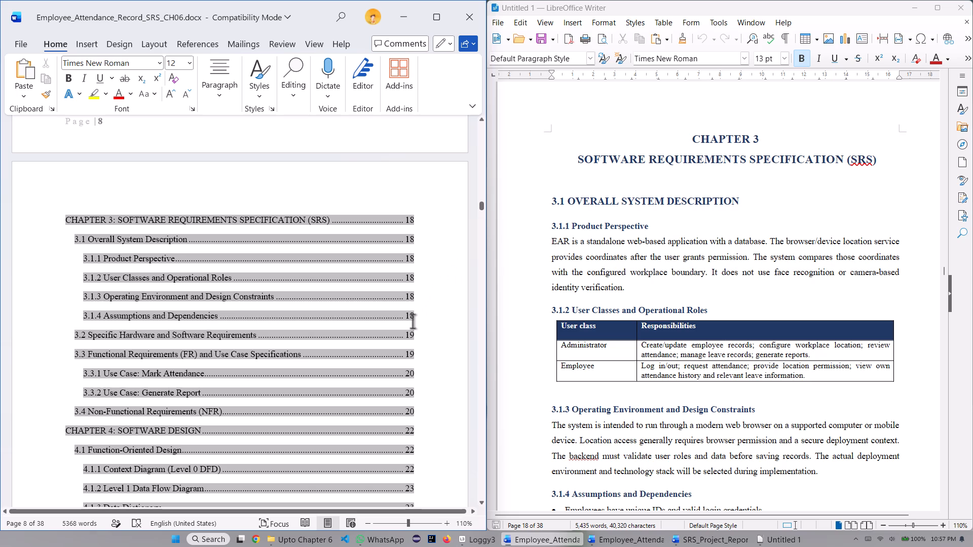
scroll(686, 292, "down", 6)
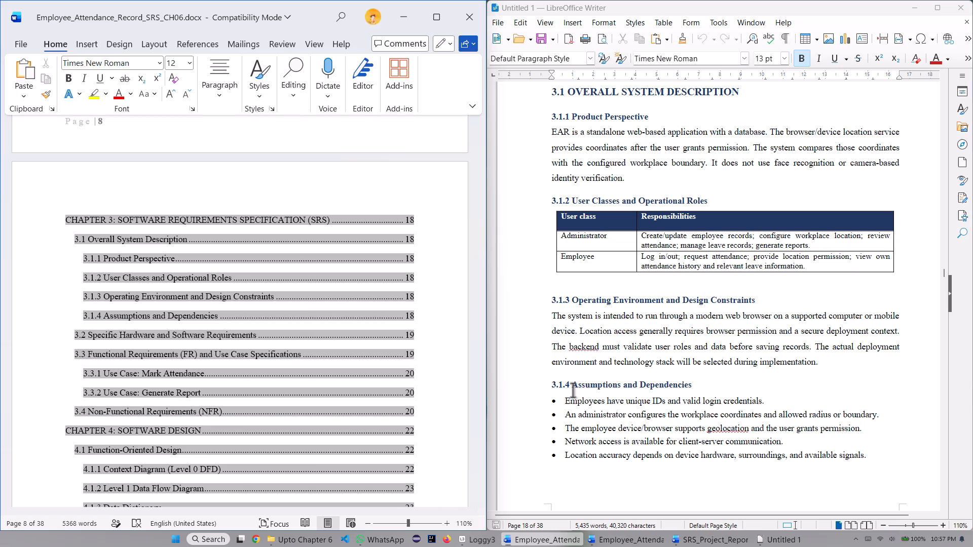
scroll(564, 379, "down", 8)
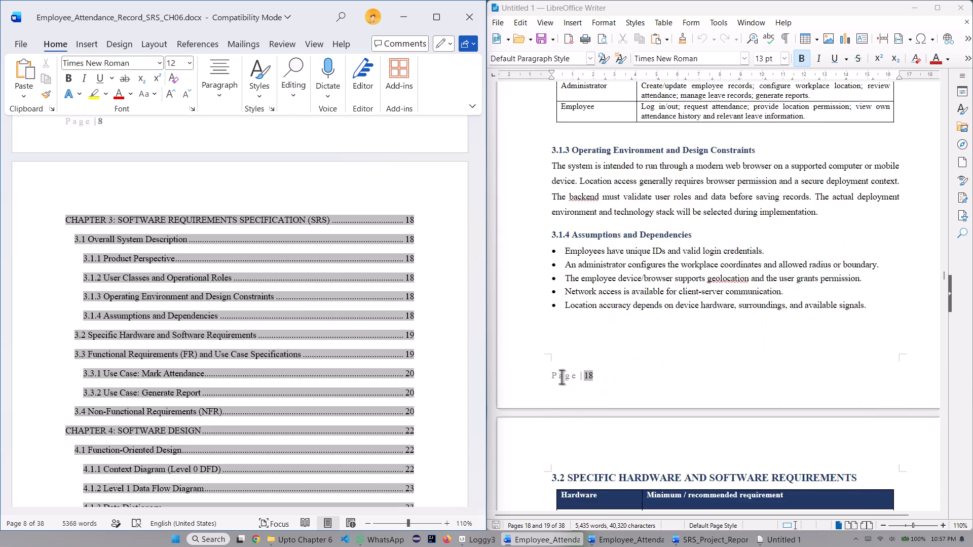
Check the Word contents page numbers for sections 3.2 through 3.4 against the page footers in the Writer copy.
scroll(655, 300, "down", 8)
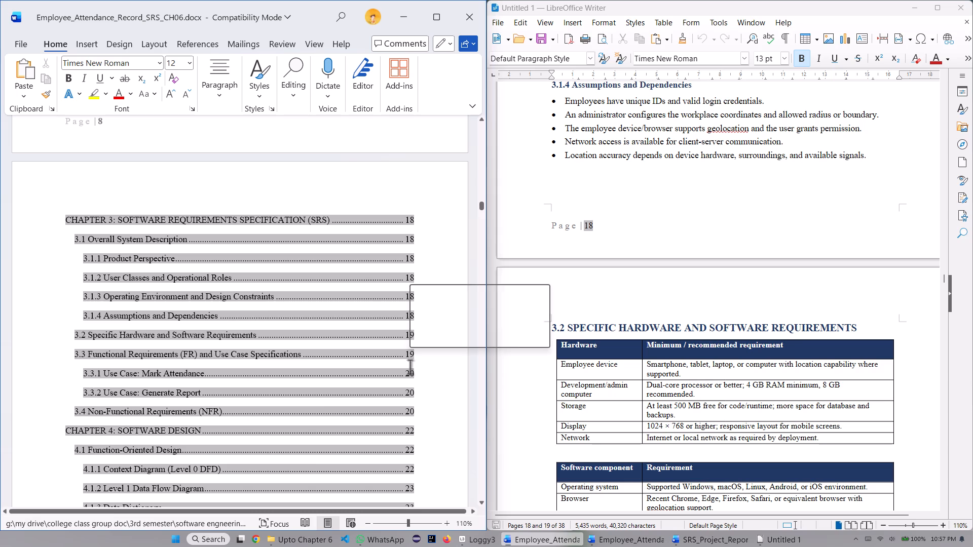
scroll(630, 333, "down", 6)
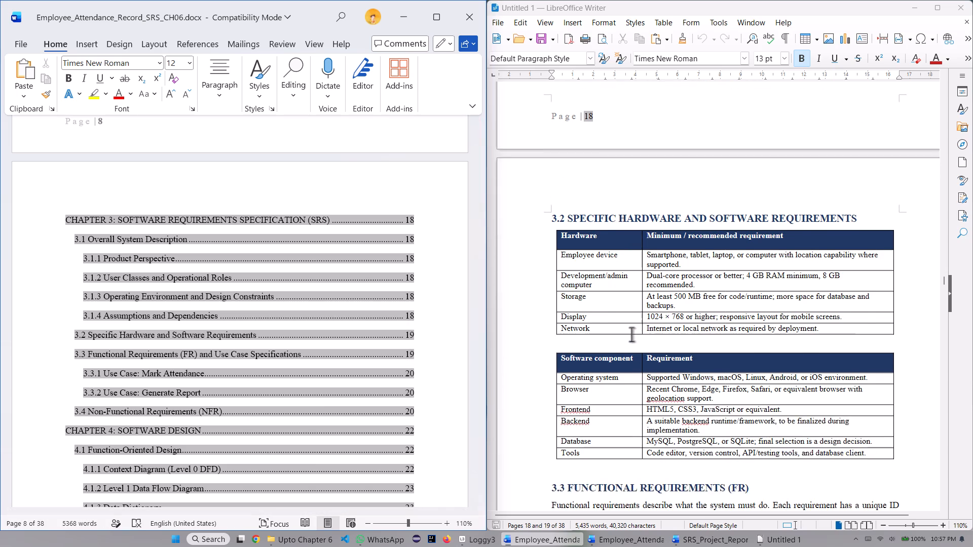
scroll(619, 333, "down", 13)
scroll(598, 323, "down", 11)
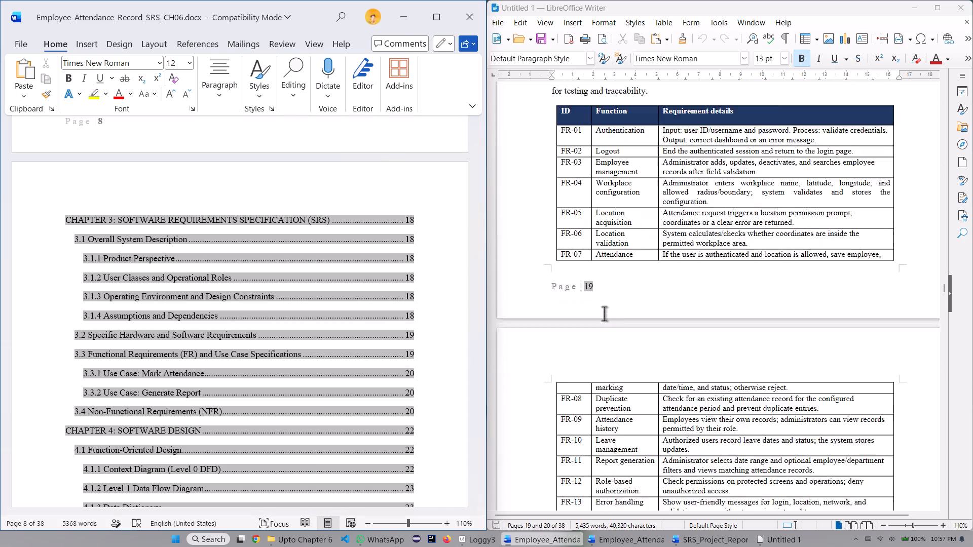
scroll(604, 314, "down", 15)
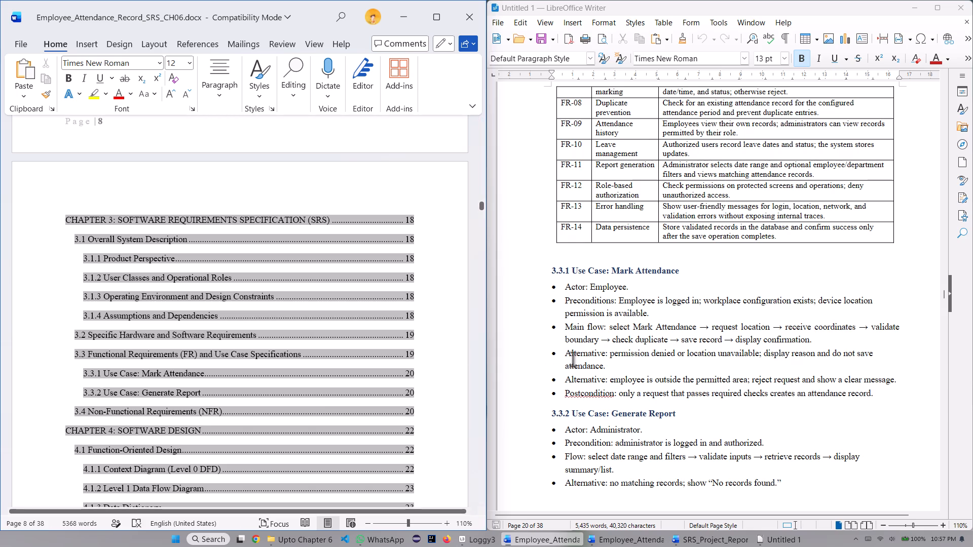
scroll(641, 342, "down", 11)
scroll(597, 334, "down", 3)
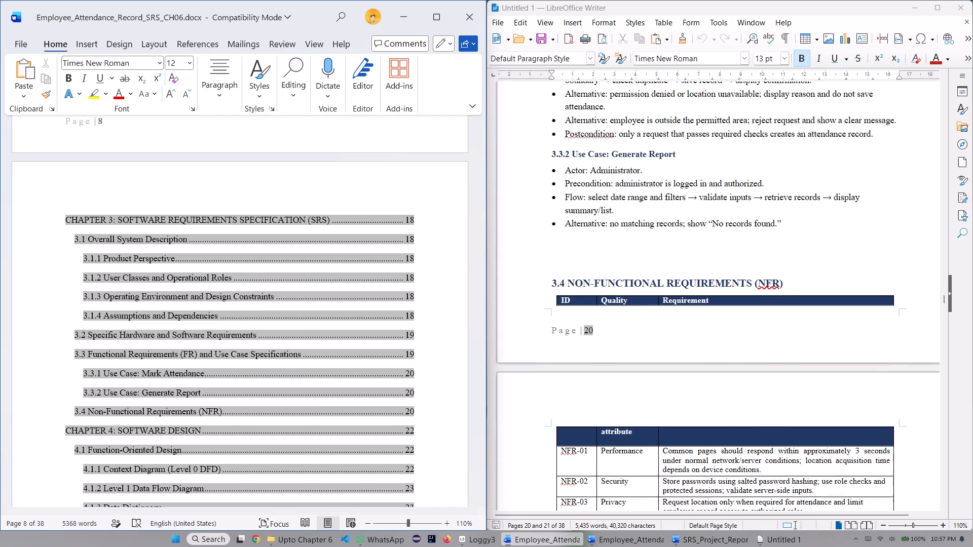
scroll(631, 343, "down", 5)
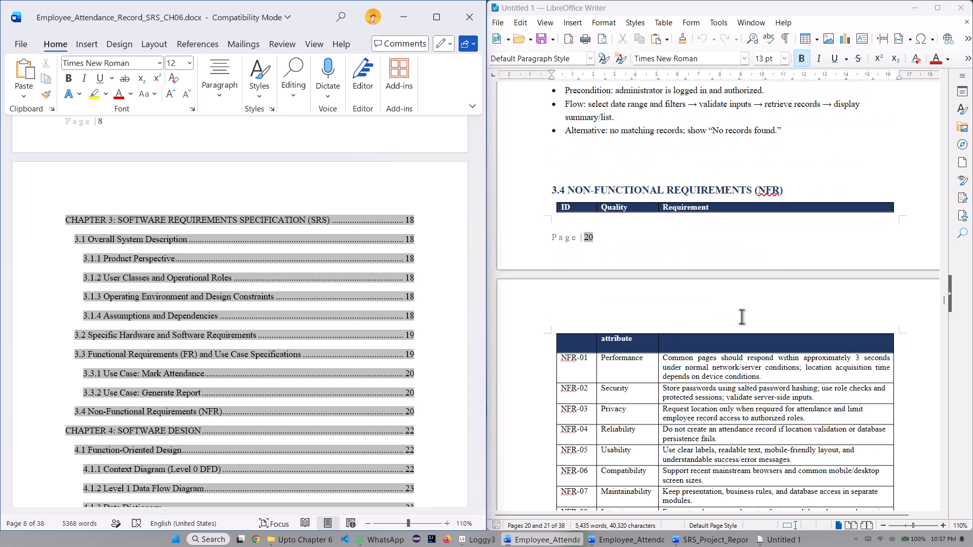
Find section 3.4 Non-Functional Requirements in the Word document's body and examine which page it starts on.
scroll(358, 336, "down", 16)
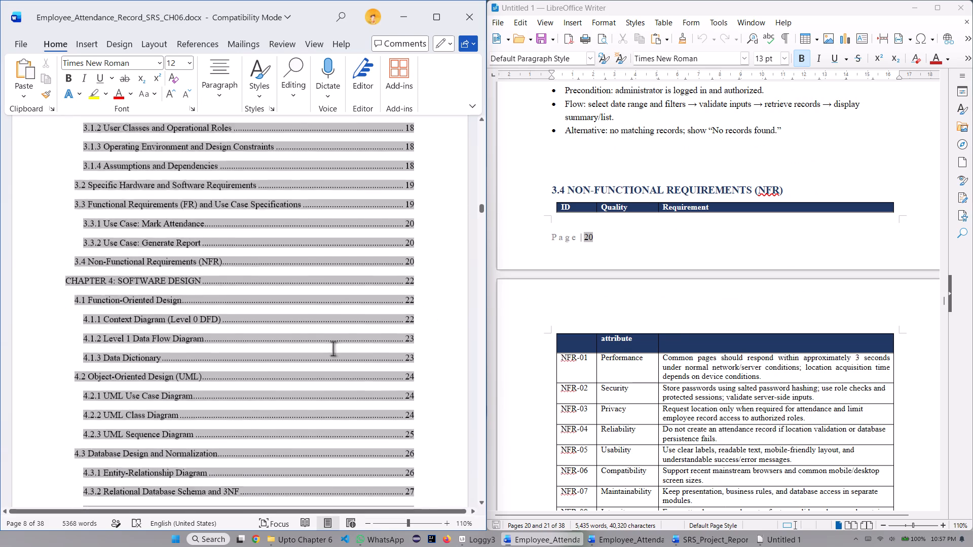
scroll(333, 348, "down", 20)
scroll(333, 348, "down", 20)
scroll(333, 348, "down", 20)
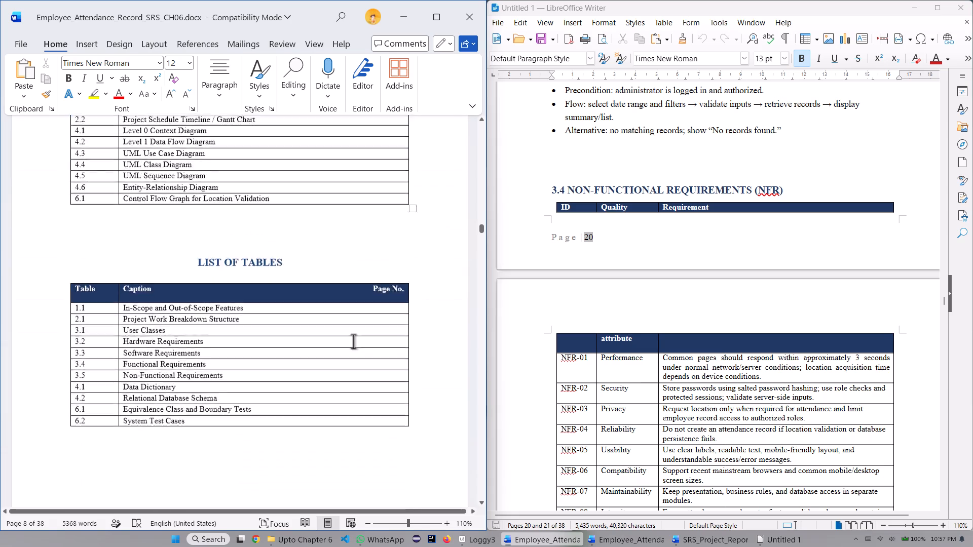
scroll(353, 341, "down", 20)
scroll(353, 341, "down", 20)
scroll(353, 341, "down", 20)
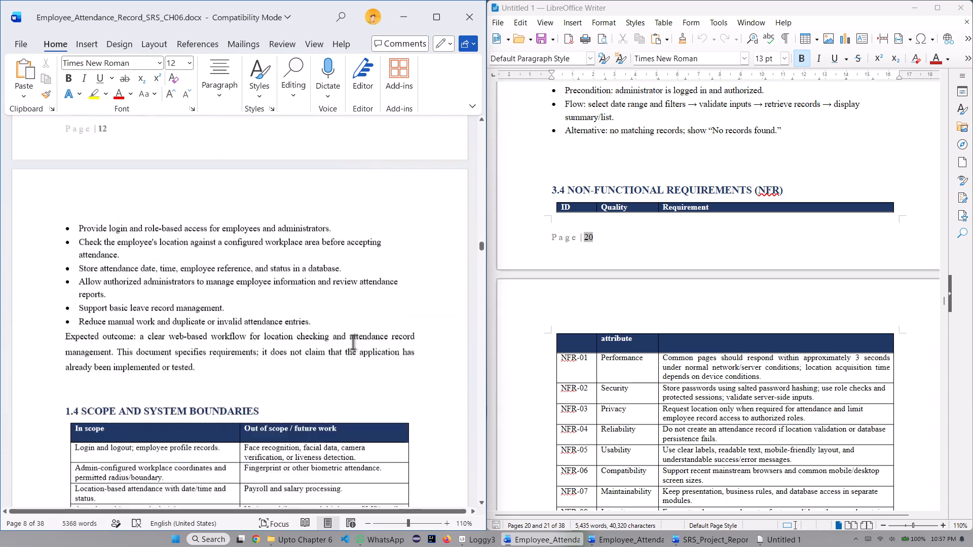
scroll(353, 342, "down", 10)
scroll(353, 342, "down", 20)
scroll(353, 342, "down", 17)
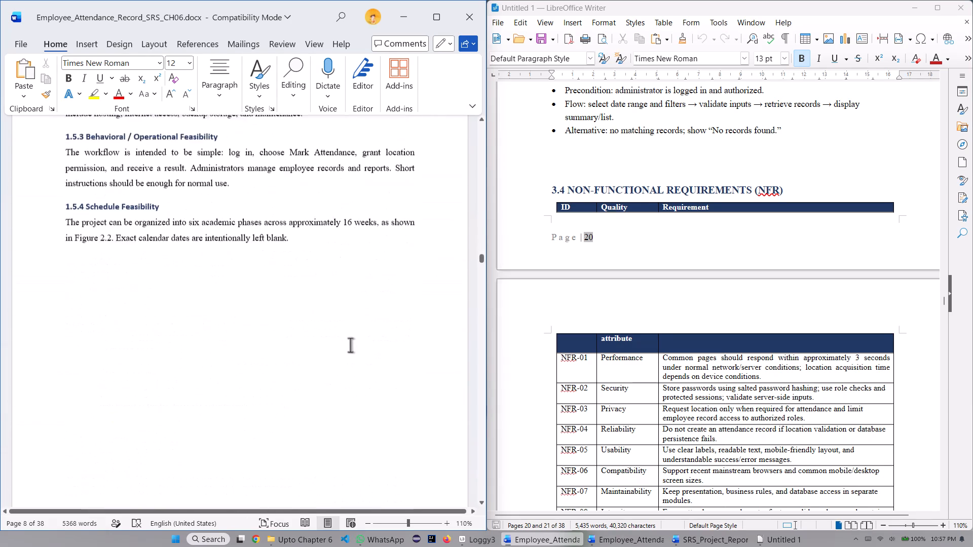
scroll(350, 345, "down", 18)
scroll(350, 345, "down", 20)
scroll(350, 345, "down", 3)
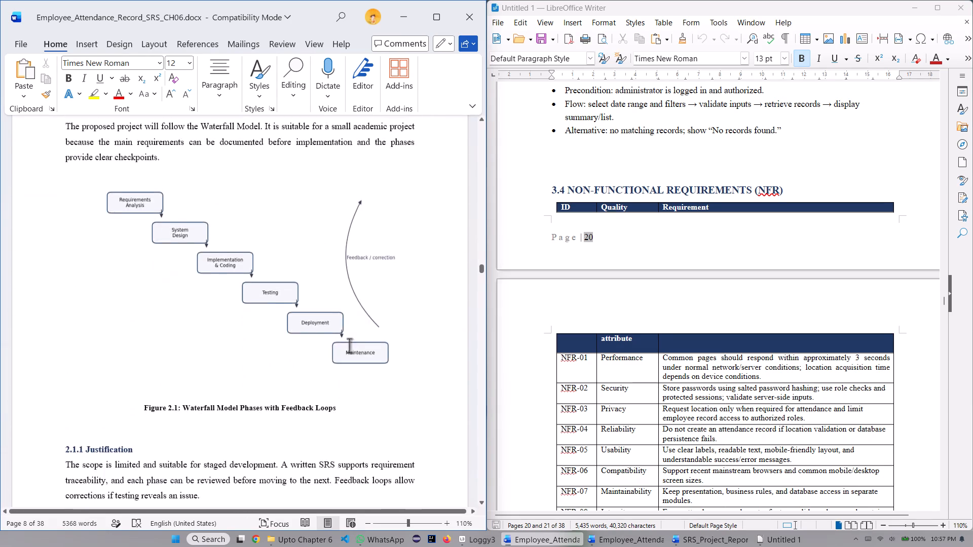
scroll(349, 345, "down", 20)
scroll(349, 345, "down", 20)
scroll(349, 345, "down", 20)
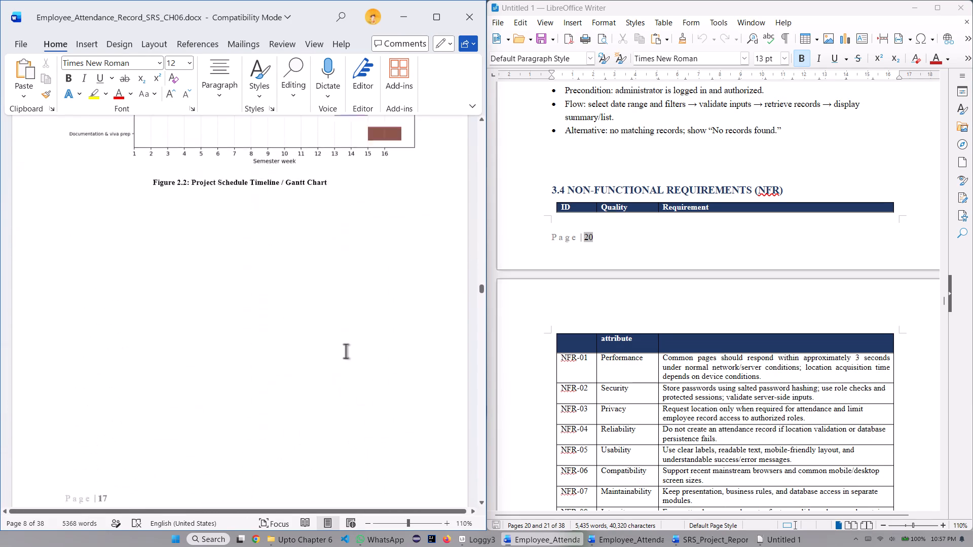
scroll(346, 351, "down", 19)
scroll(345, 352, "down", 20)
scroll(345, 352, "down", 7)
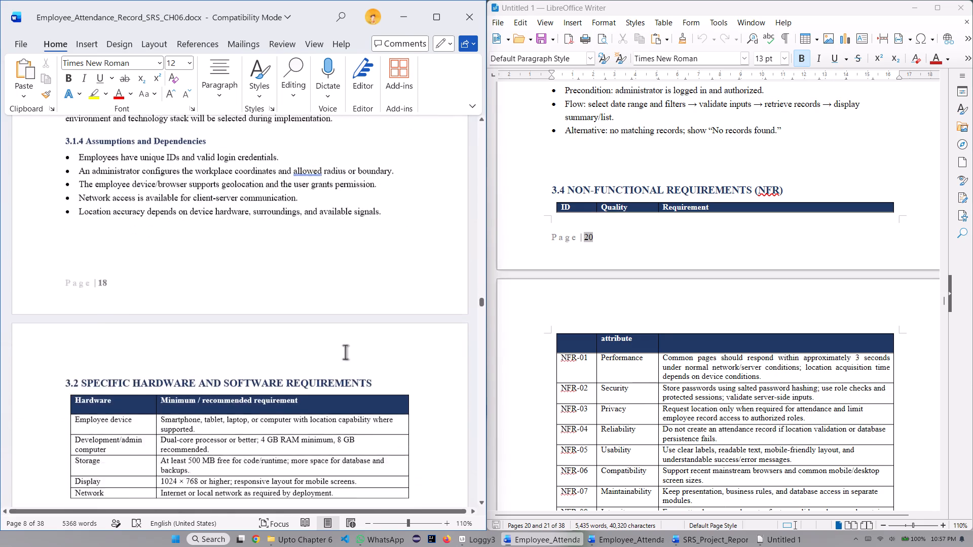
scroll(345, 352, "down", 12)
scroll(345, 352, "down", 19)
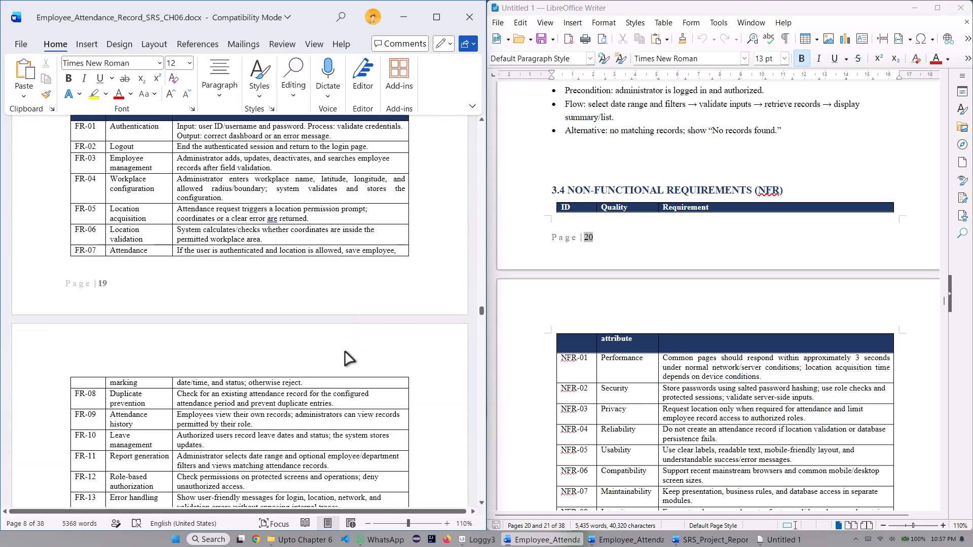
scroll(345, 352, "down", 15)
scroll(345, 352, "down", 19)
scroll(345, 352, "down", 2)
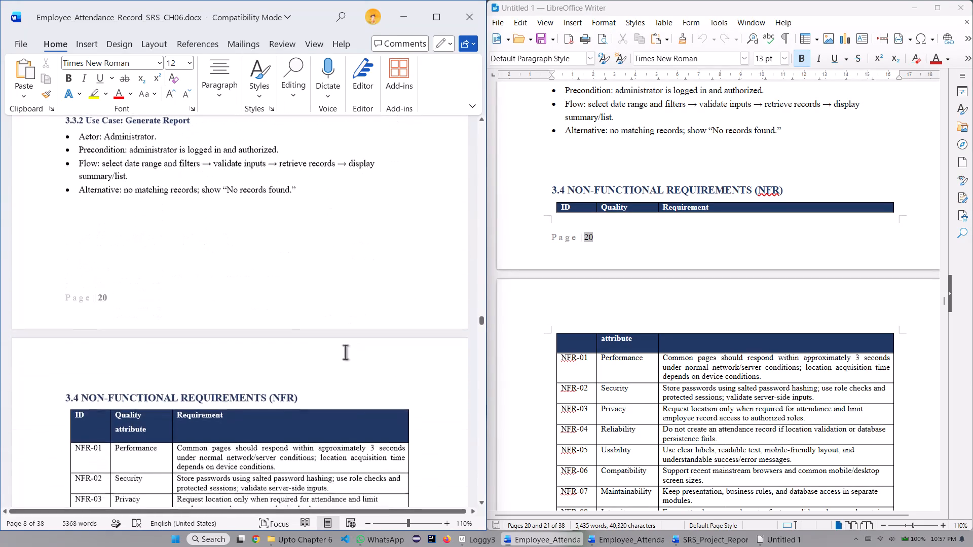
scroll(345, 352, "down", 3)
scroll(345, 352, "up", 8)
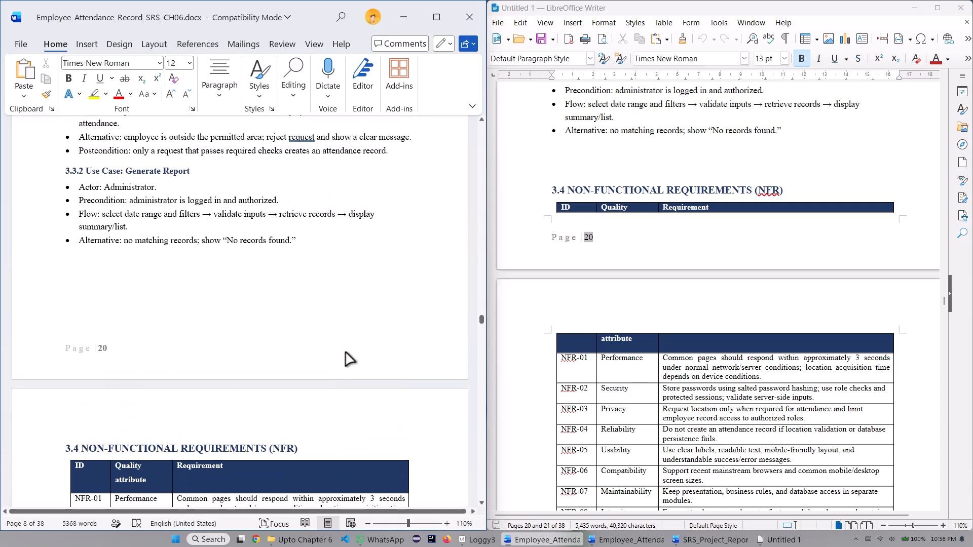
In Word's table of contents, set the page number for 3.4 Non-Functional Requirements (NFR) to 21.
left_click_drag(480, 321, 488, 224)
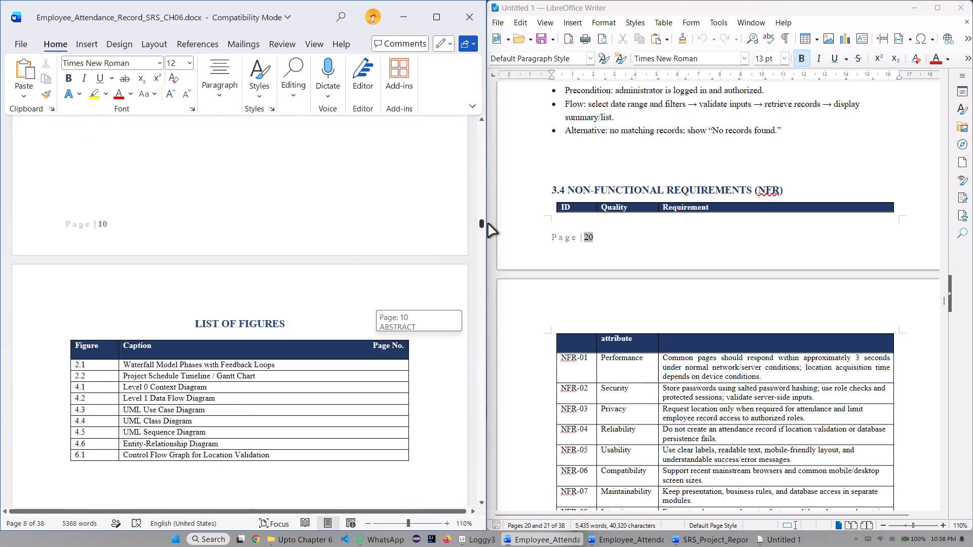
left_click_drag(488, 224, 490, 211)
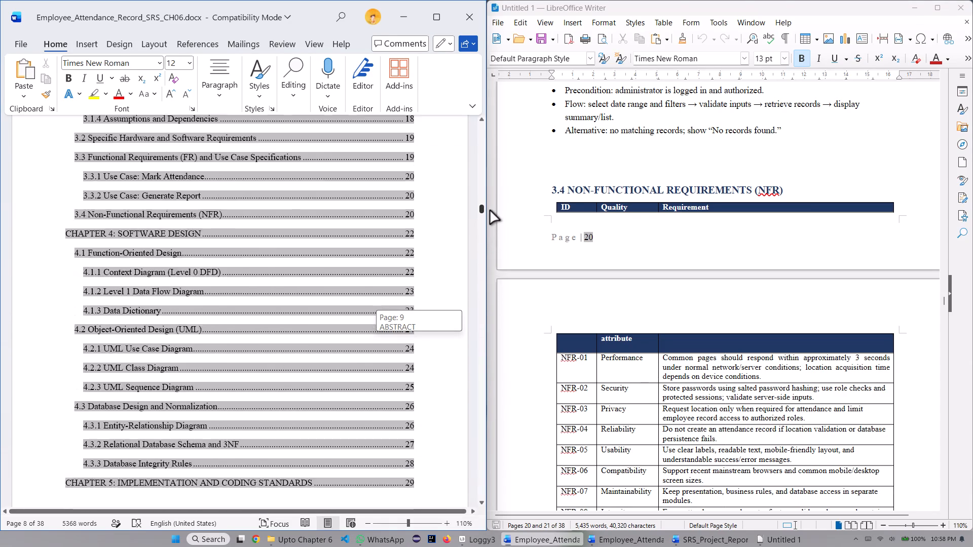
left_click_drag(490, 211, 491, 208)
left_click(64, 305)
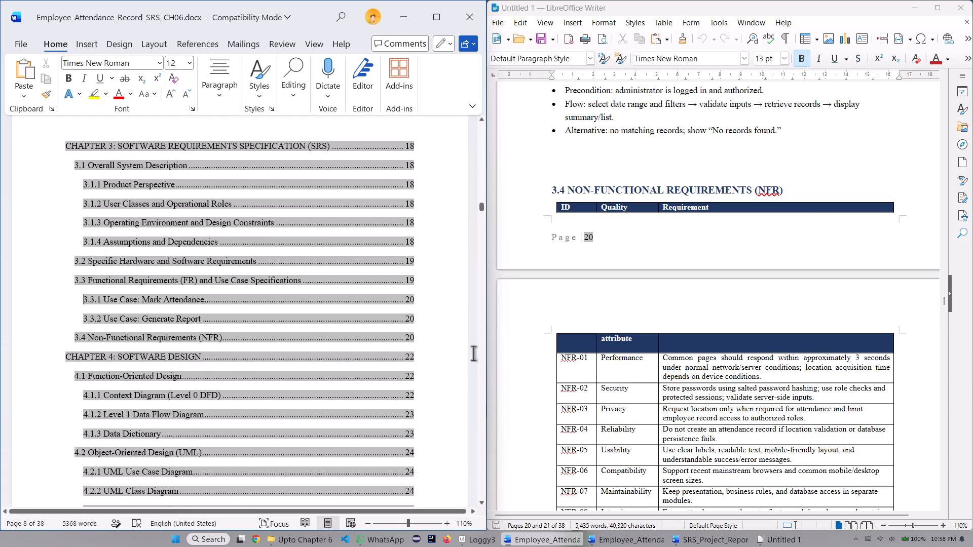
left_click(422, 342)
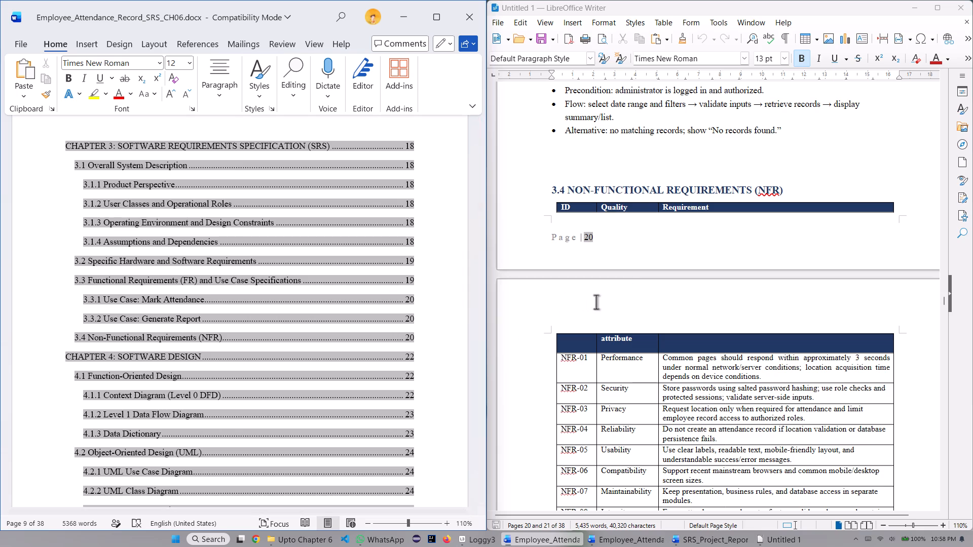
In Word's table of contents, set the page number for 3.4 Non-Functional Requirements (NFR) to 21.
scroll(612, 319, "down", 20)
scroll(612, 319, "down", 1)
scroll(621, 315, "up", 3)
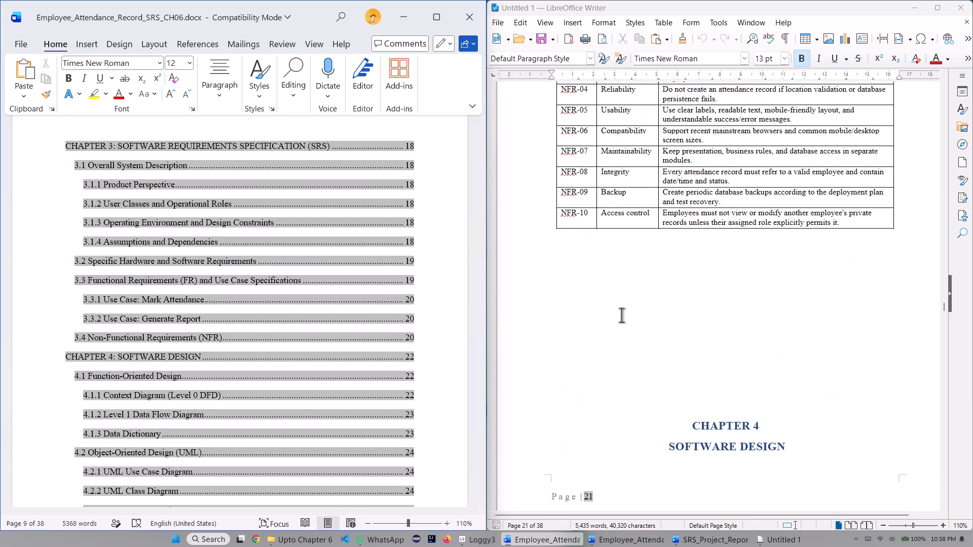
left_click(415, 337)
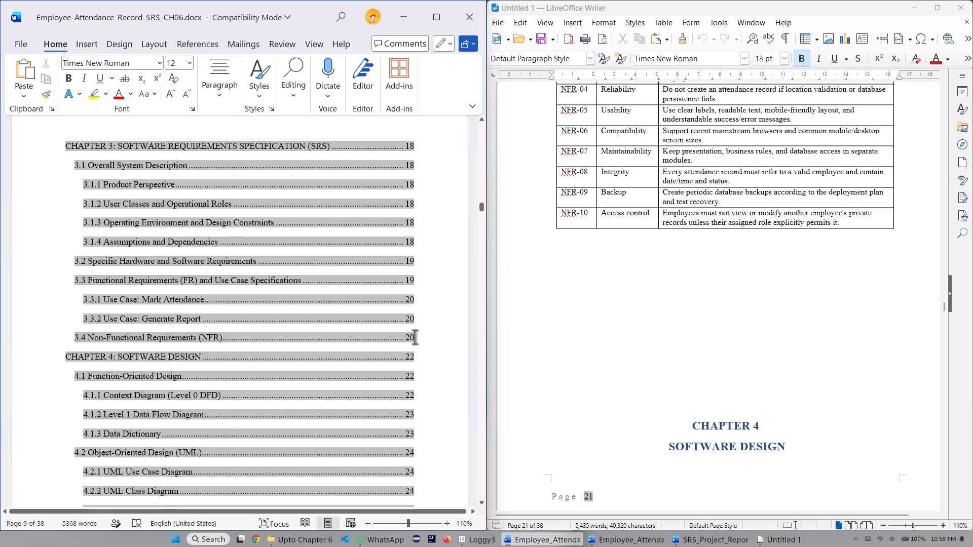
left_click_drag(415, 337, 410, 337)
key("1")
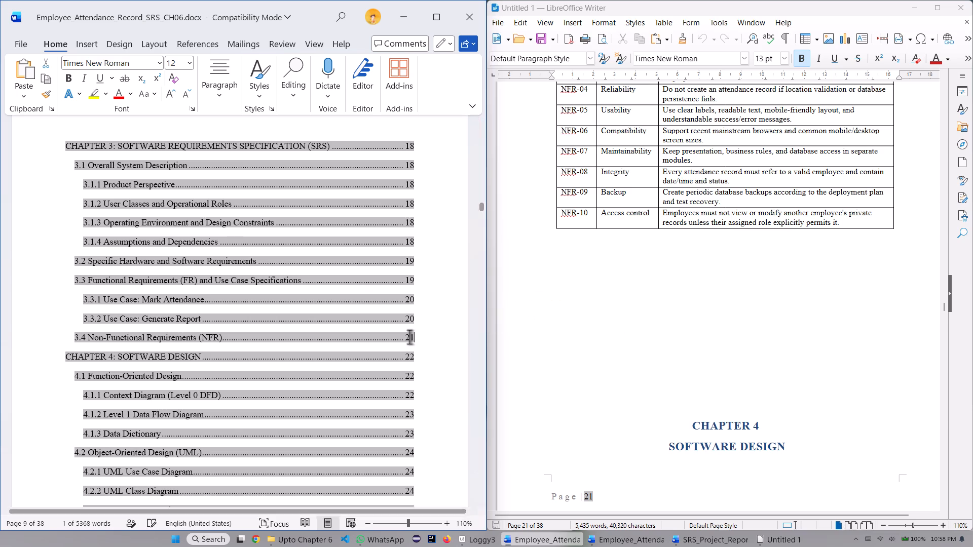
Check the Word contents page numbers for Chapter 4 and sections 4.1 and 4.1.1 against the Writer copy, dismissing the WhatsApp notification.
scroll(651, 269, "down", 3)
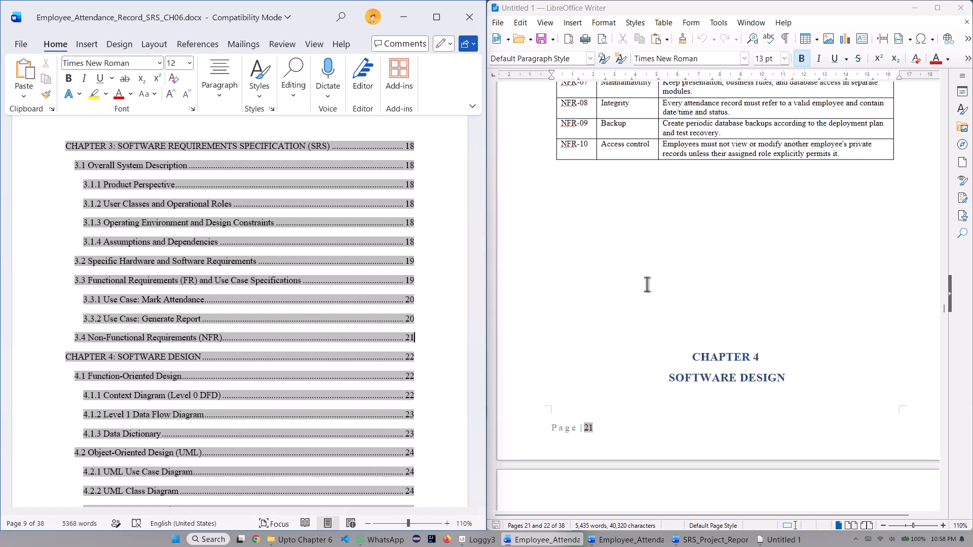
scroll(647, 284, "down", 9)
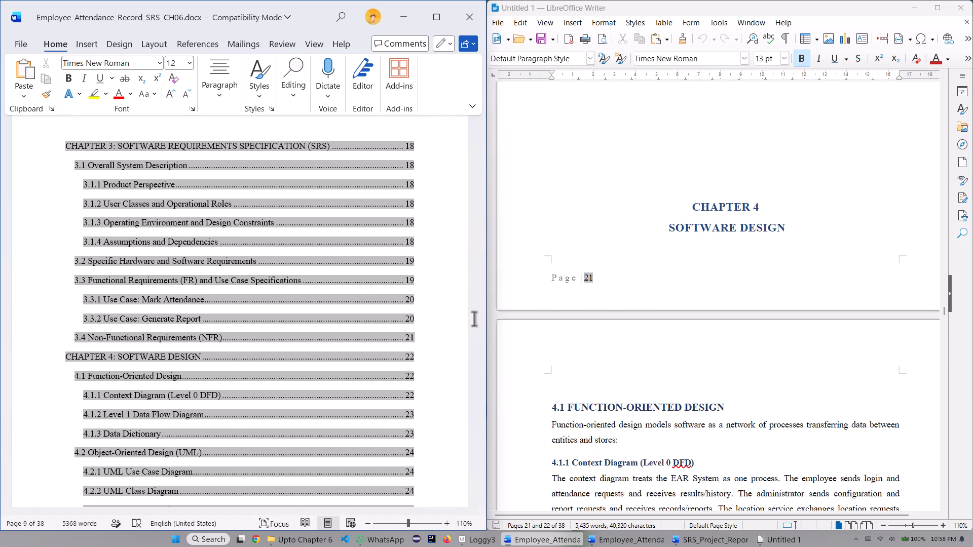
scroll(359, 322, "down", 3)
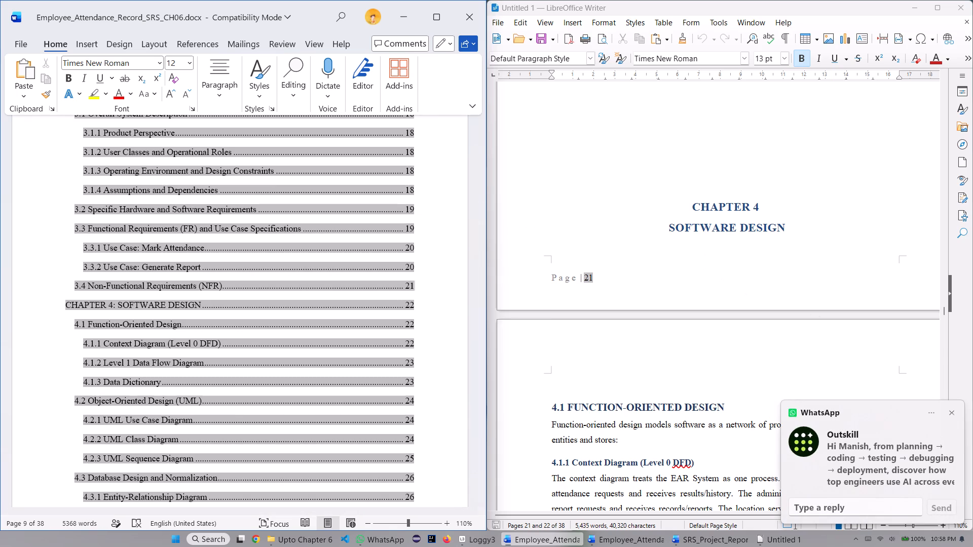
left_click(752, 348)
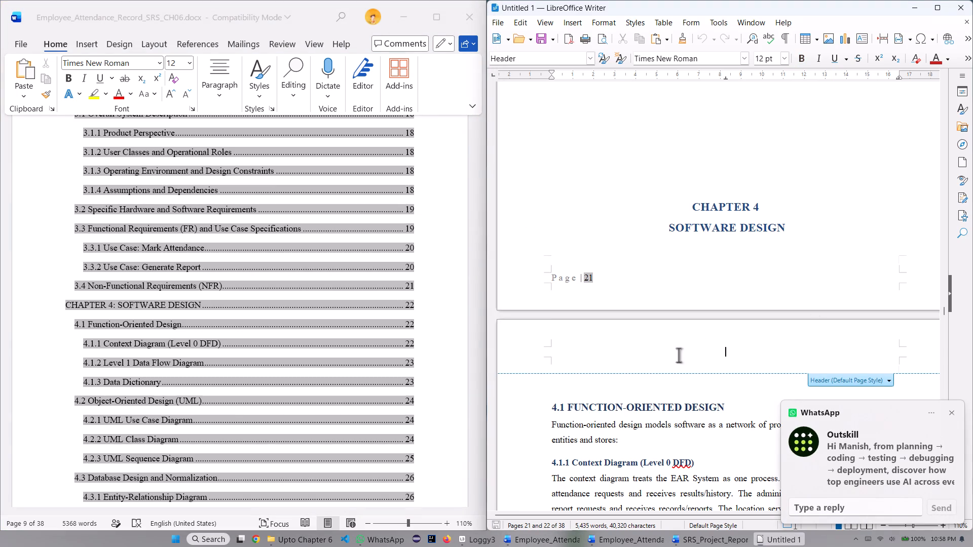
left_click(839, 270)
scroll(785, 317, "down", 8)
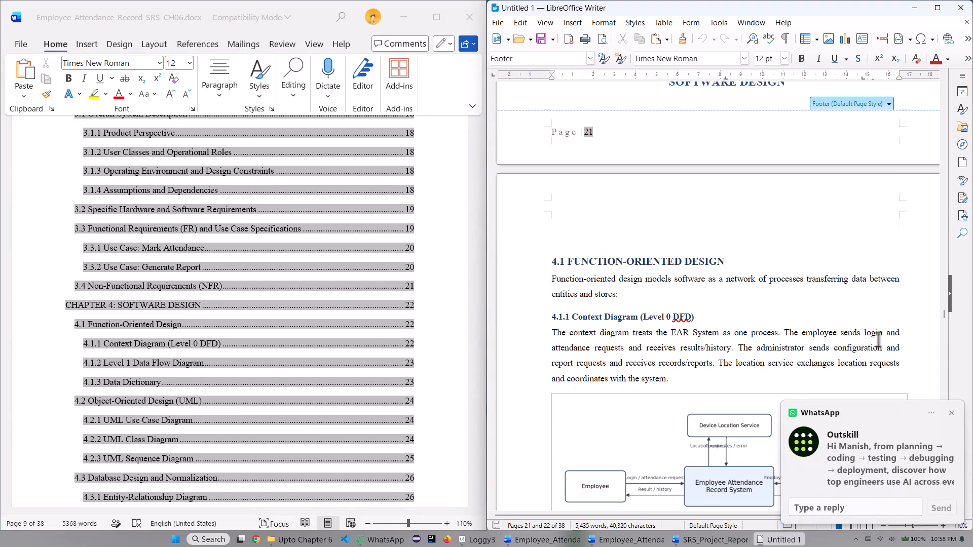
left_click(952, 412)
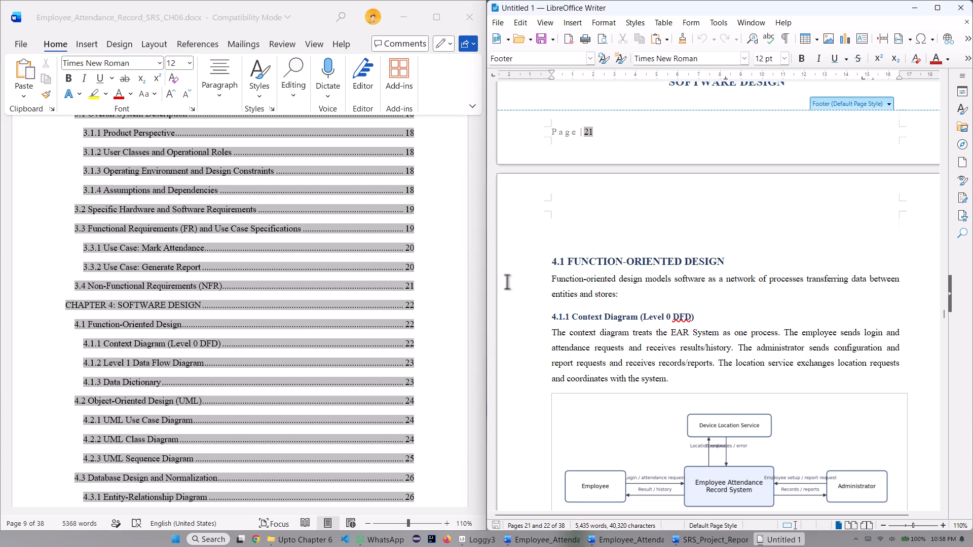
Check the Word contents page numbers for sections 4.1 through 4.1.3 against the page footers in the Writer copy.
left_click(566, 229)
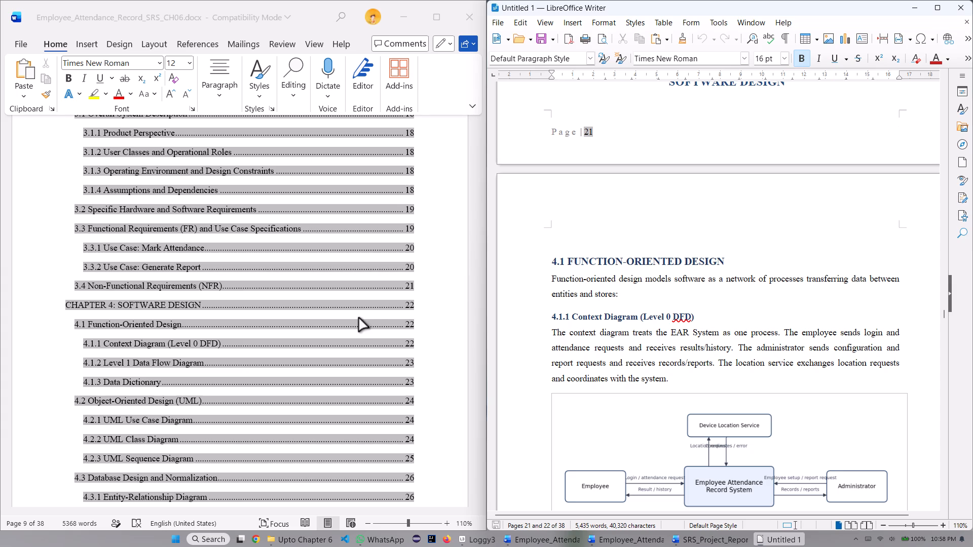
scroll(641, 276, "down", 14)
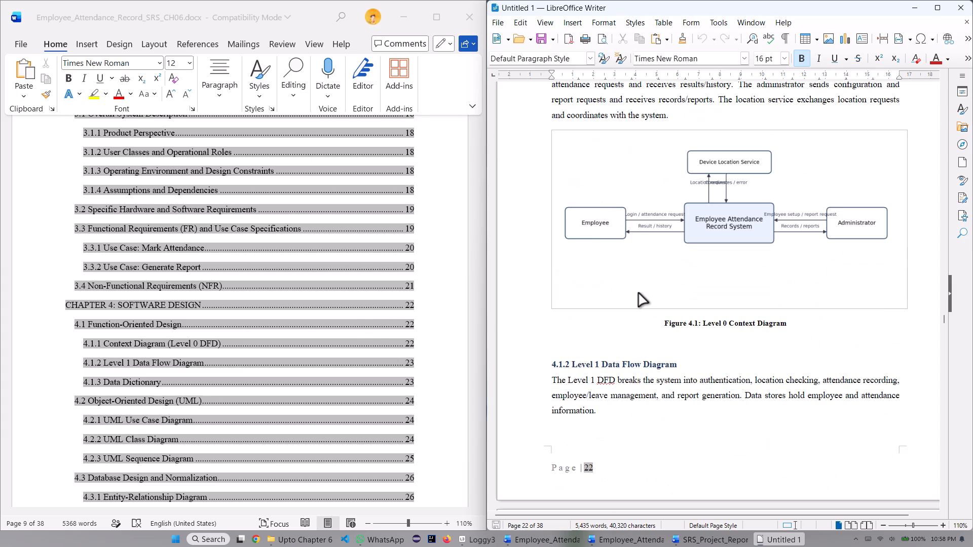
scroll(643, 293, "down", 5)
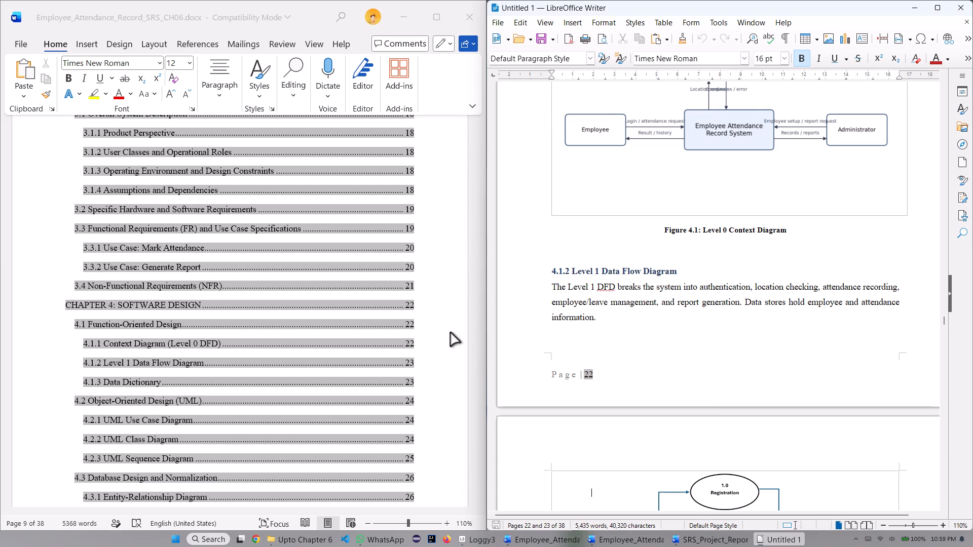
scroll(713, 322, "down", 19)
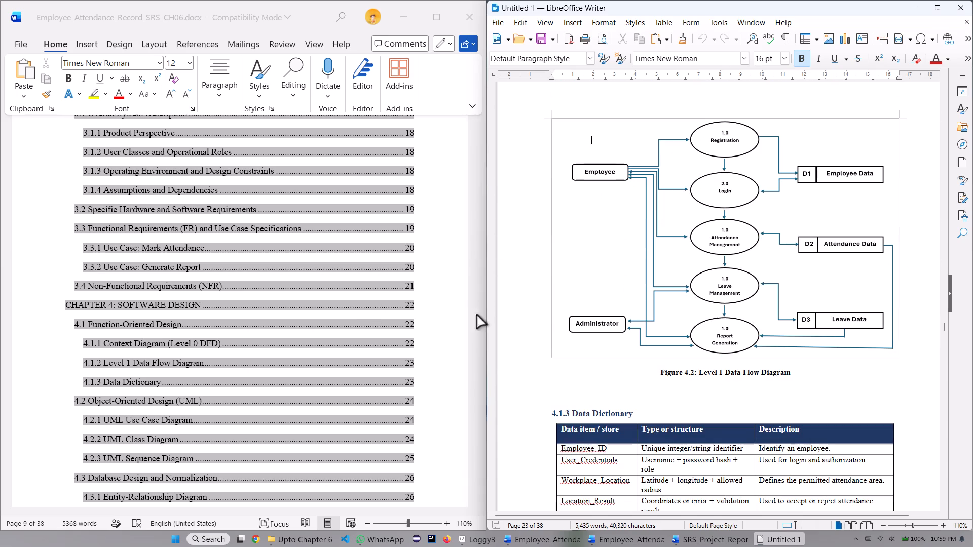
Check the Word contents page numbers for the rest of Chapter 4 and for Chapters 5 and 6 against the Writer copy.
scroll(341, 326, "down", 15)
scroll(414, 297, "down", 15)
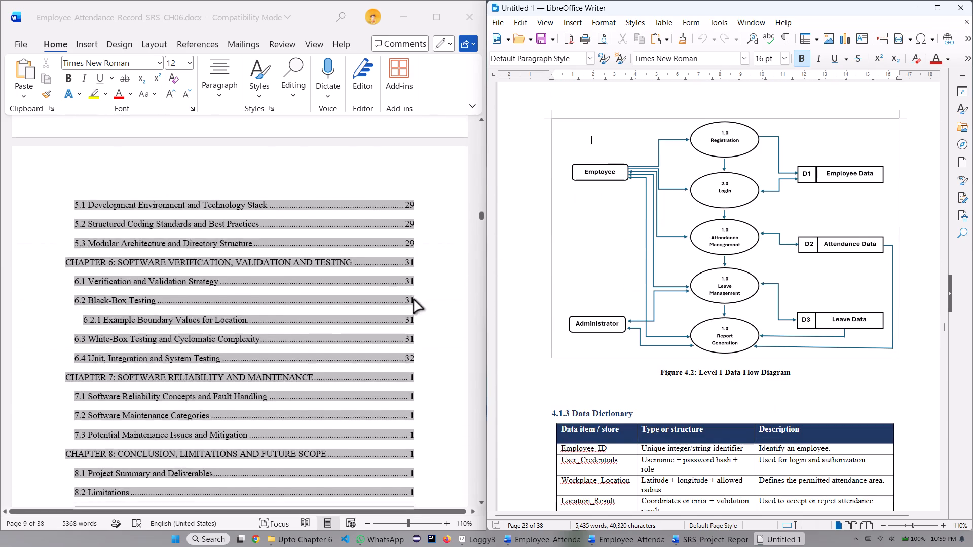
scroll(414, 300, "down", 2)
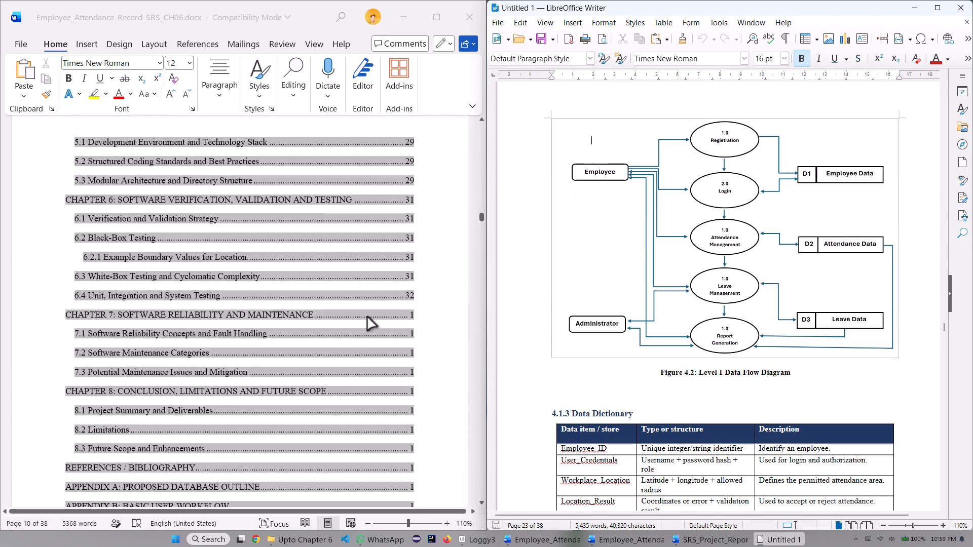
scroll(718, 302, "down", 20)
scroll(718, 302, "down", 20)
scroll(718, 302, "down", 7)
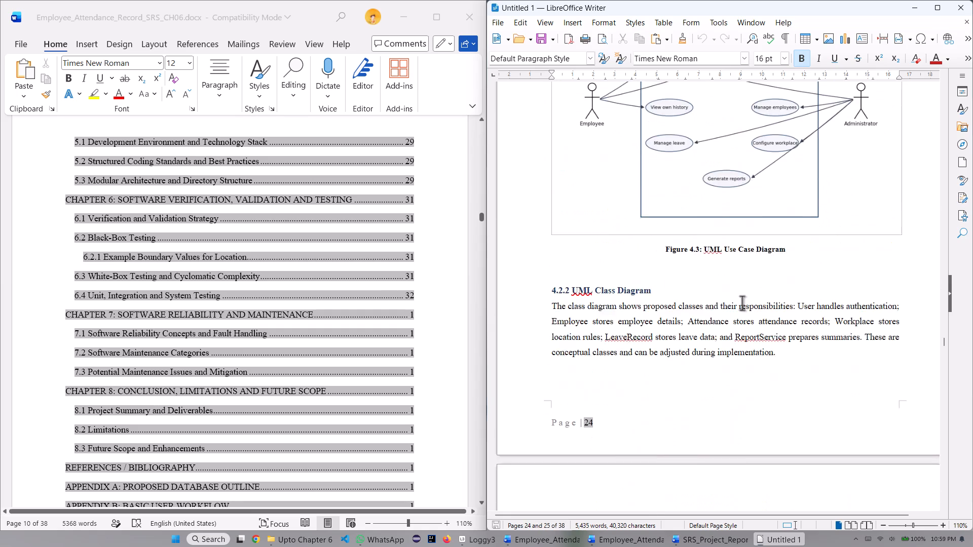
scroll(742, 303, "down", 20)
scroll(742, 303, "down", 20)
scroll(742, 303, "down", 20)
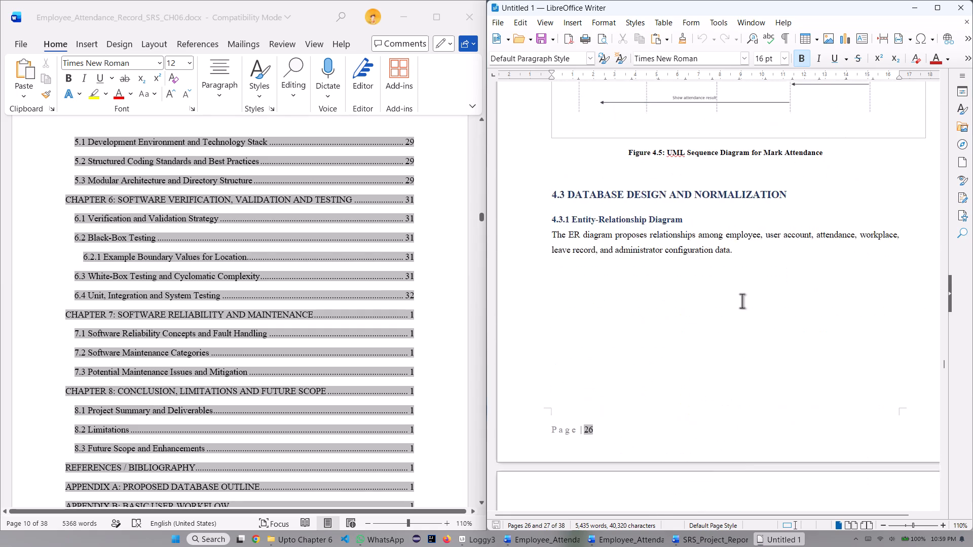
scroll(742, 301, "down", 20)
scroll(742, 301, "down", 20)
scroll(742, 301, "down", 20)
scroll(743, 297, "up", 1)
scroll(743, 297, "down", 2)
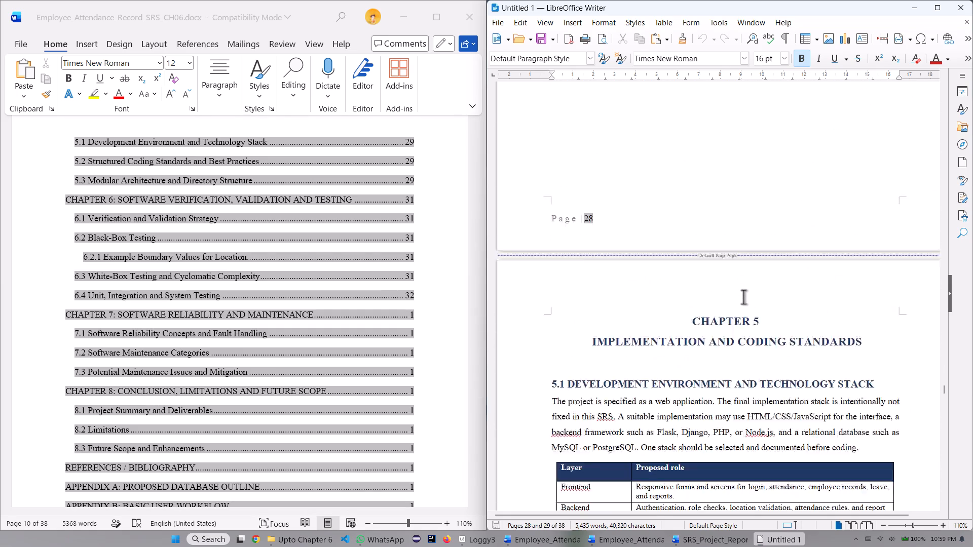
scroll(743, 297, "down", 20)
scroll(743, 297, "down", 20)
scroll(743, 297, "down", 20)
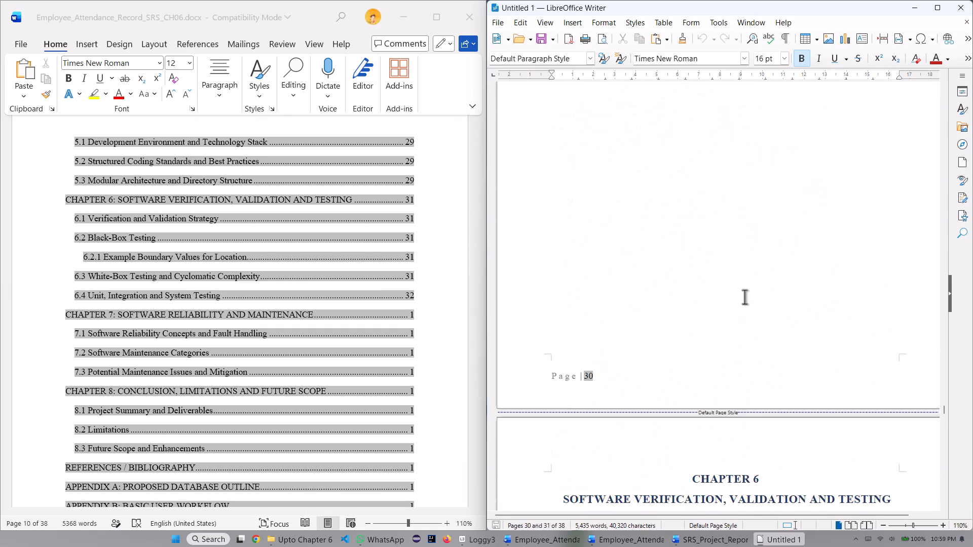
scroll(744, 297, "down", 20)
scroll(744, 297, "down", 20)
scroll(744, 297, "down", 20)
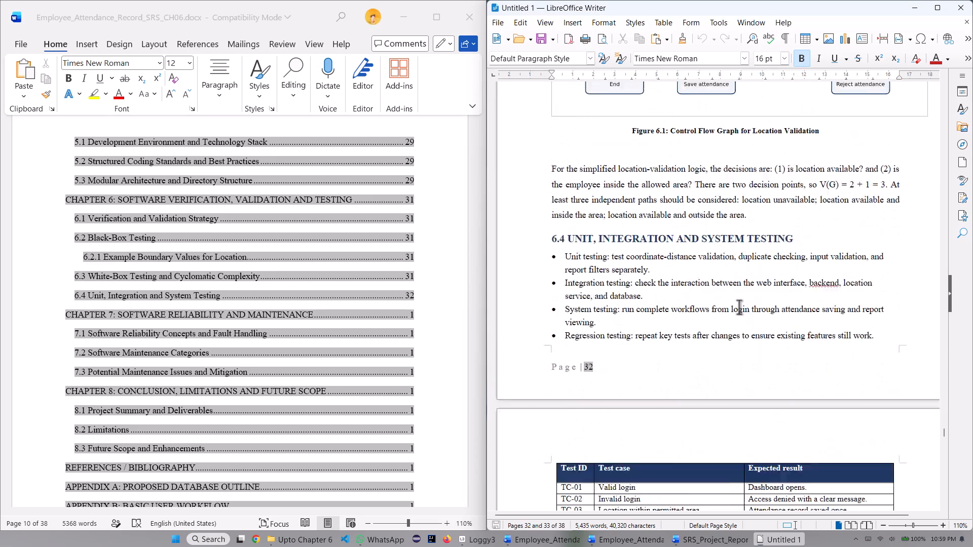
scroll(739, 307, "down", 2)
scroll(739, 302, "down", 20)
scroll(739, 302, "down", 11)
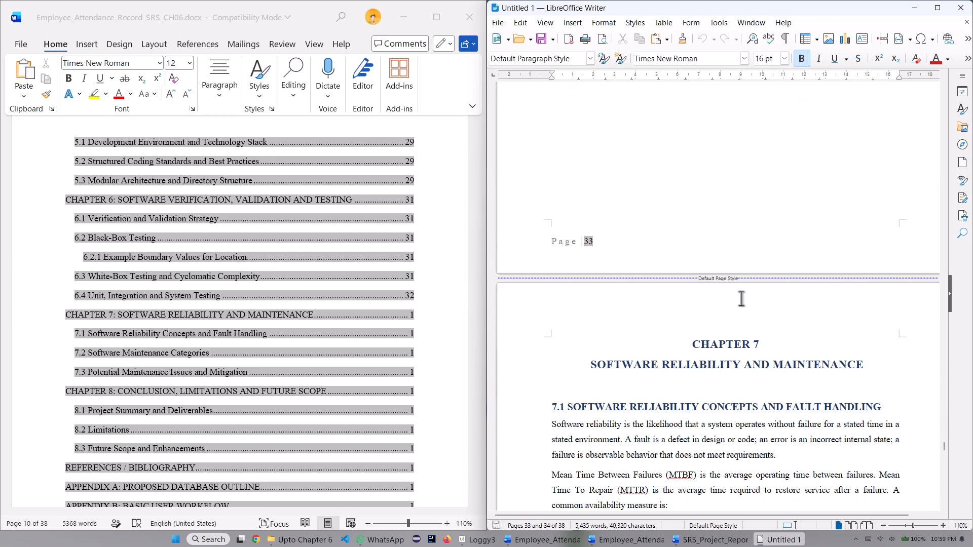
Examine the end of section 6.4 and the start of Chapter 7 in the Writer copy to determine their pages.
scroll(742, 299, "down", 6)
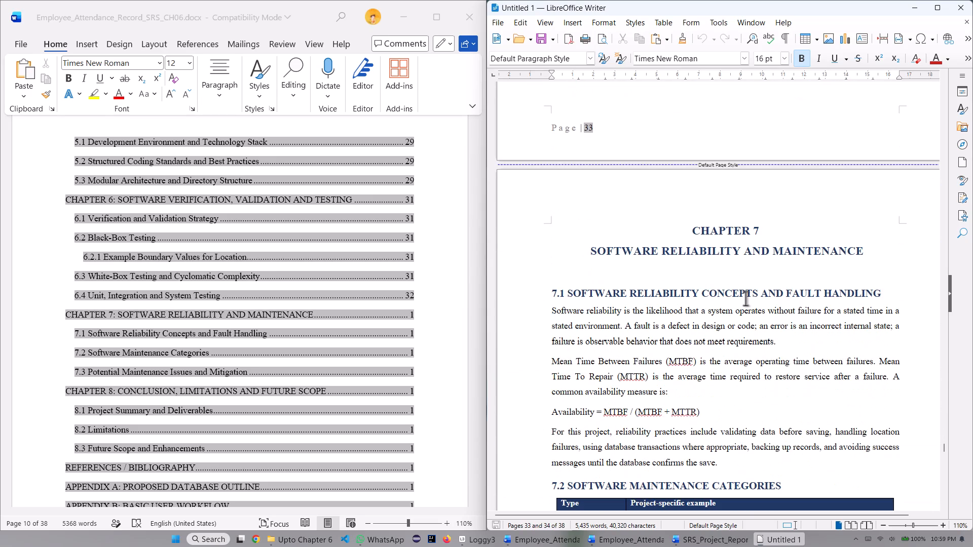
scroll(745, 298, "down", 5)
scroll(746, 297, "up", 2)
scroll(647, 313, "up", 3)
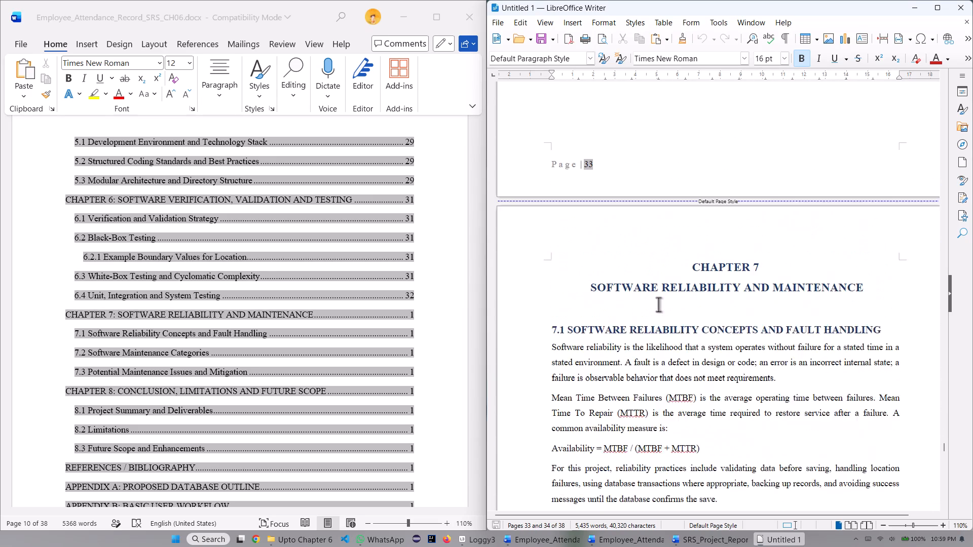
scroll(658, 304, "up", 4)
scroll(662, 303, "up", 20)
scroll(662, 303, "up", 5)
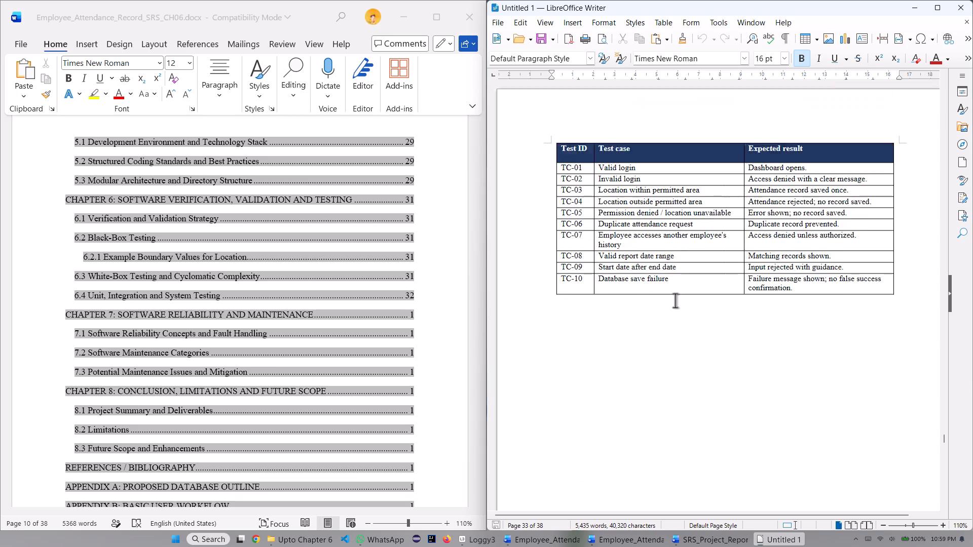
scroll(675, 300, "up", 13)
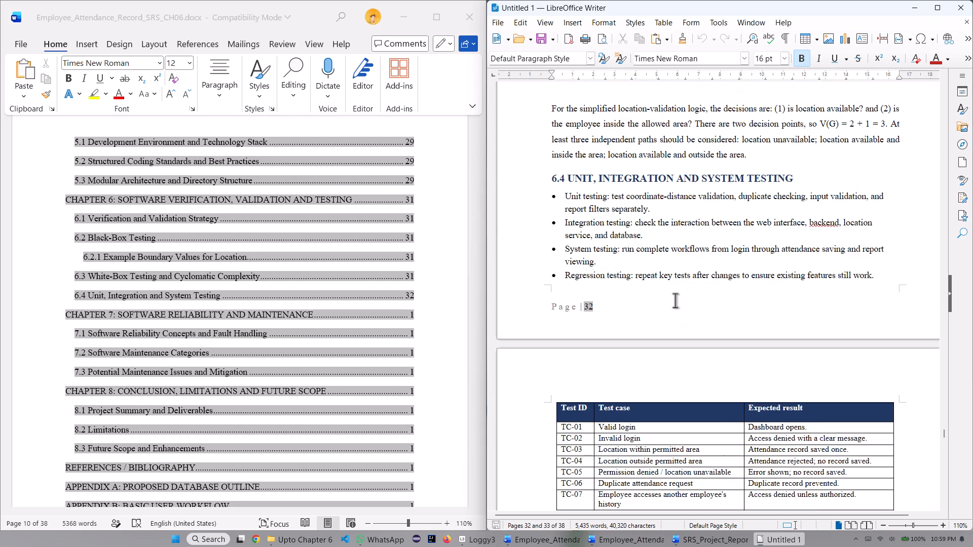
scroll(675, 300, "down", 20)
scroll(675, 300, "down", 20)
scroll(675, 300, "down", 2)
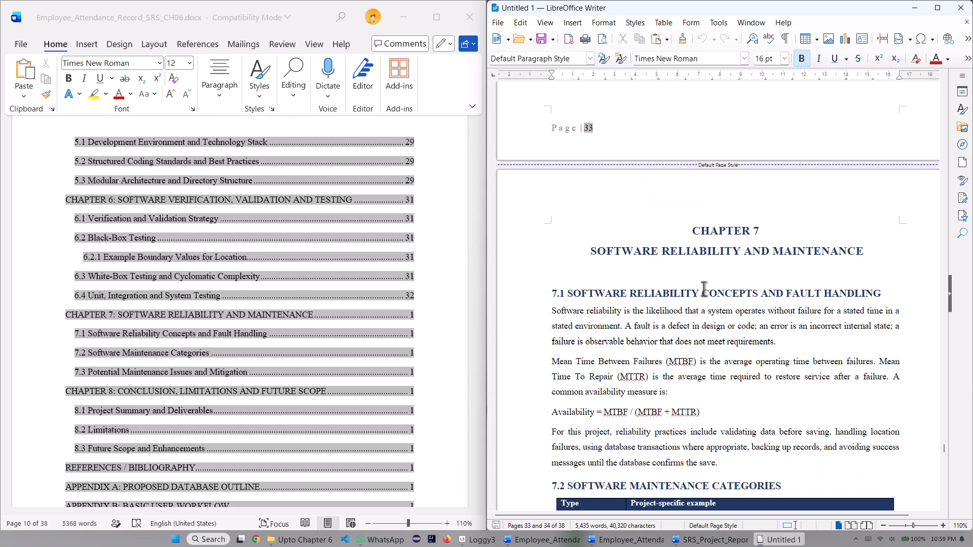
scroll(712, 267, "down", 2)
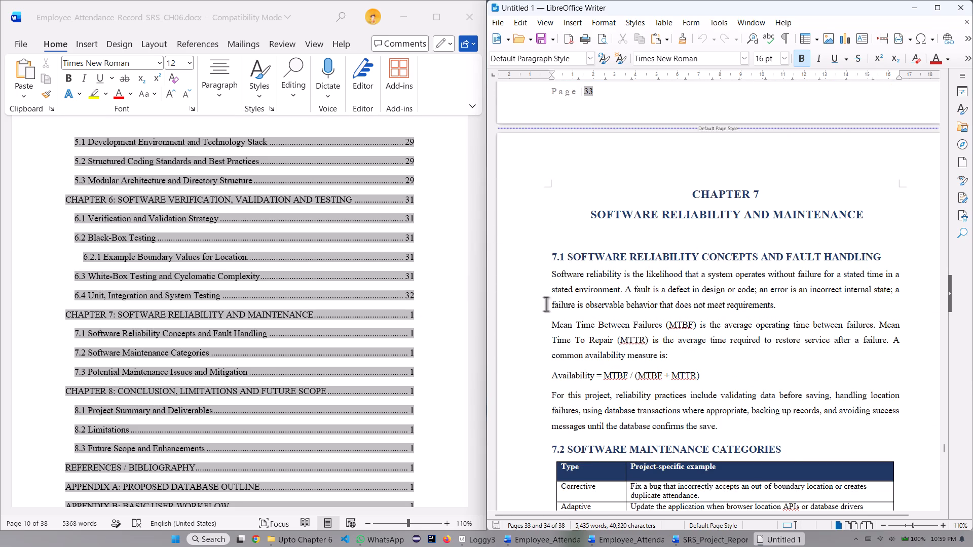
scroll(634, 292, "down", 3)
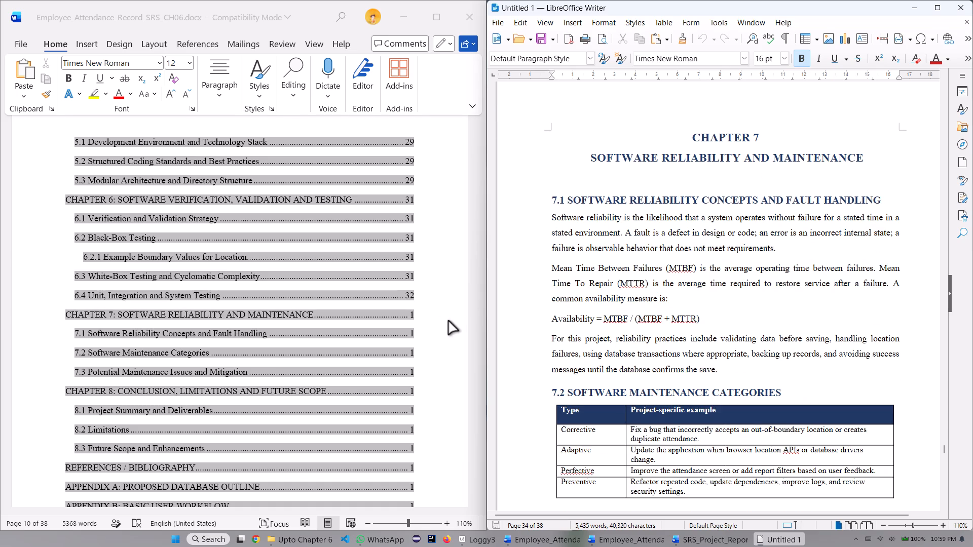
In Word's table of contents, set the page numbers for Chapter 7 and sections 7.1, 7.2 and 7.3 to 34.
left_click(411, 313)
scroll(642, 315, "down", 8)
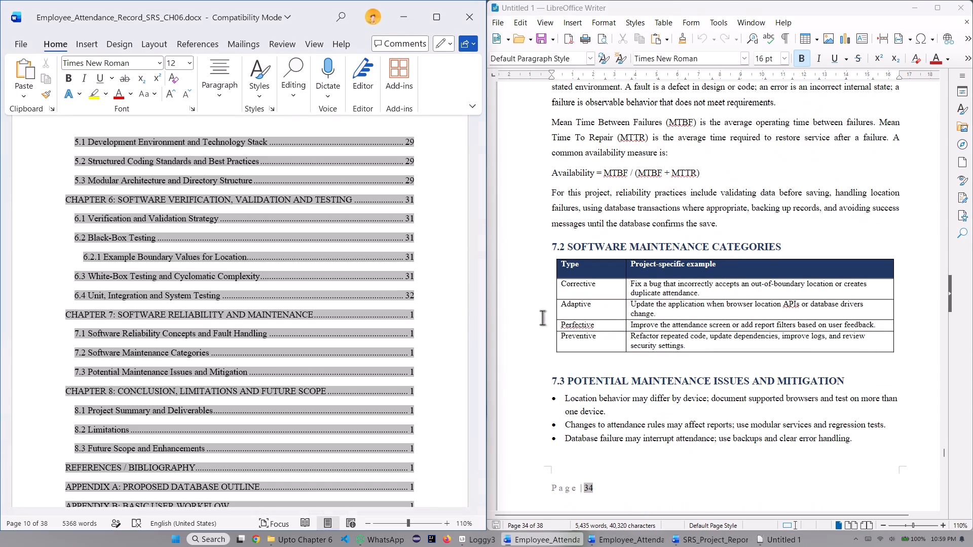
left_click_drag(408, 316, 415, 316)
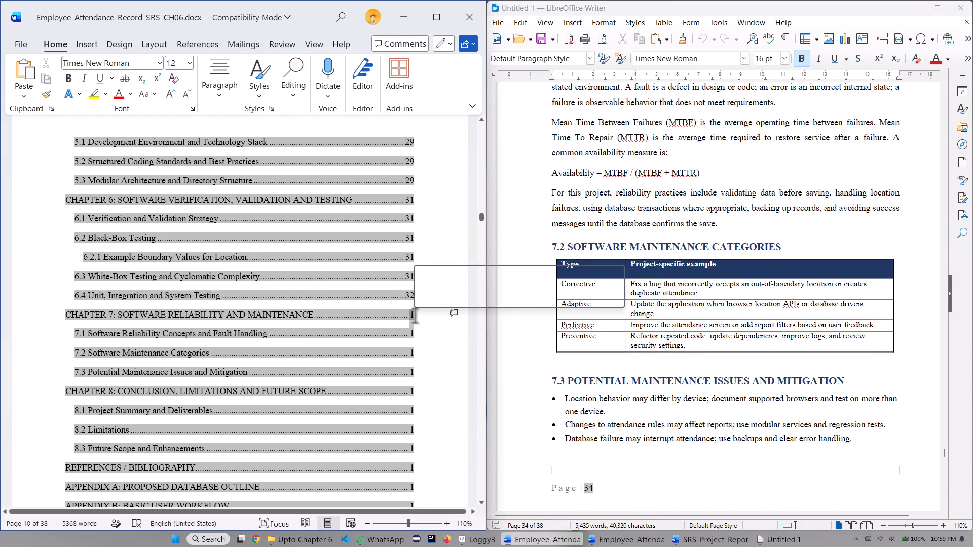
type("34")
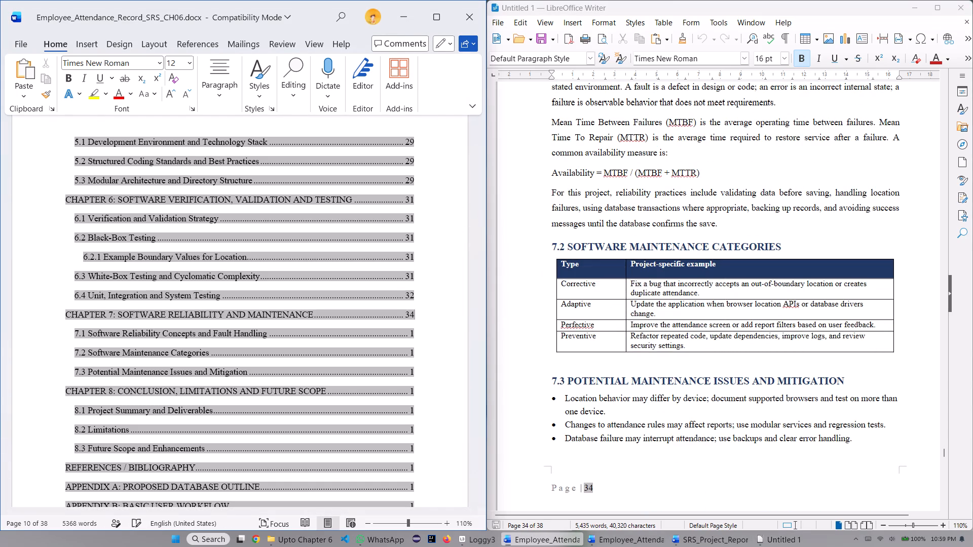
scroll(544, 305, "up", 4)
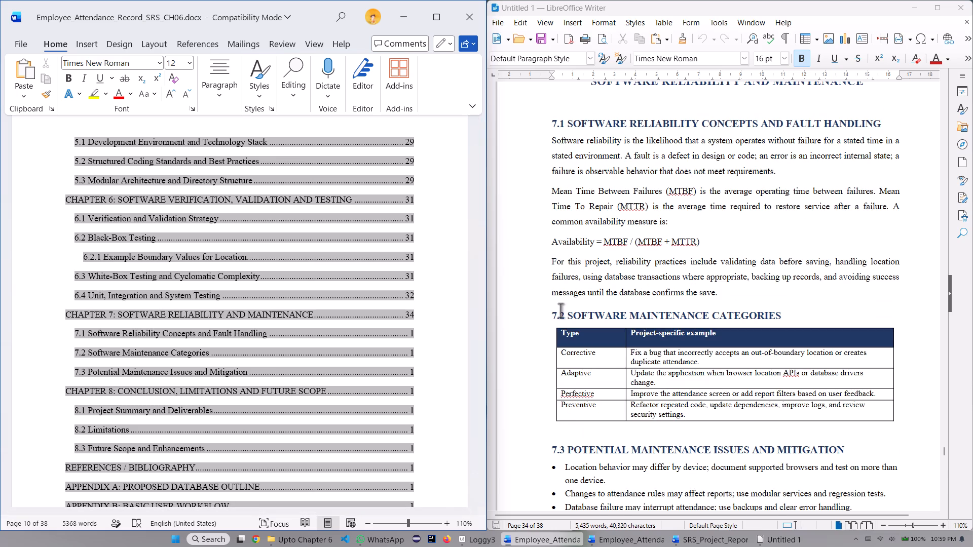
scroll(612, 368, "down", 6)
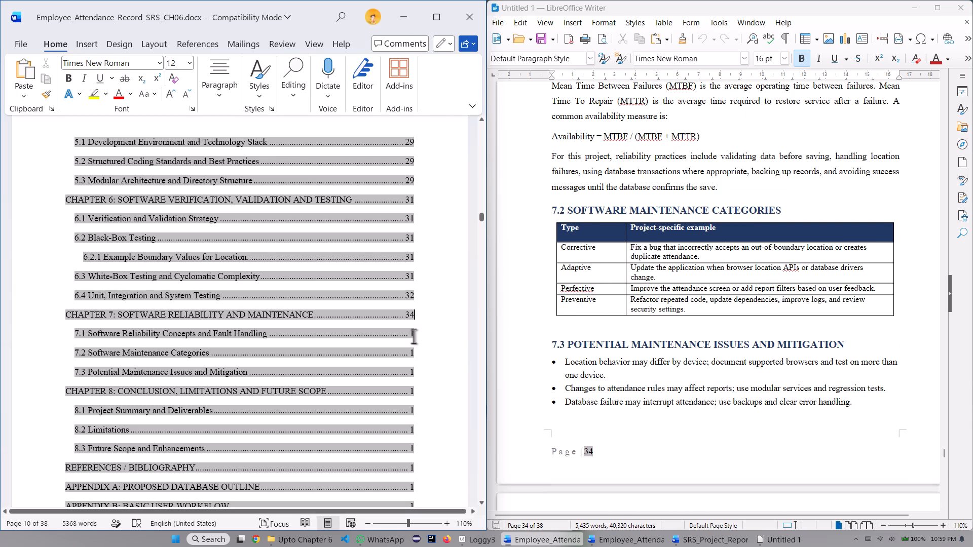
left_click_drag(409, 333, 415, 333)
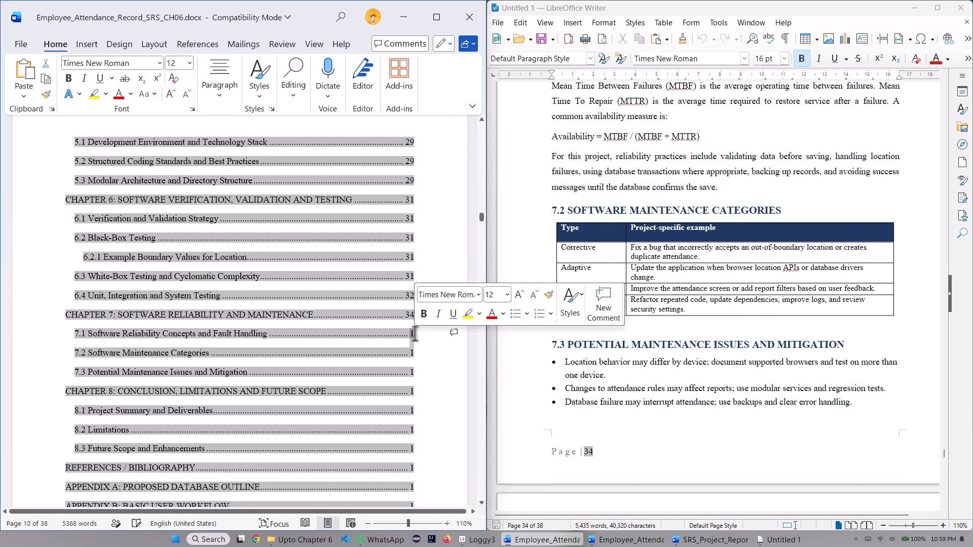
type("34")
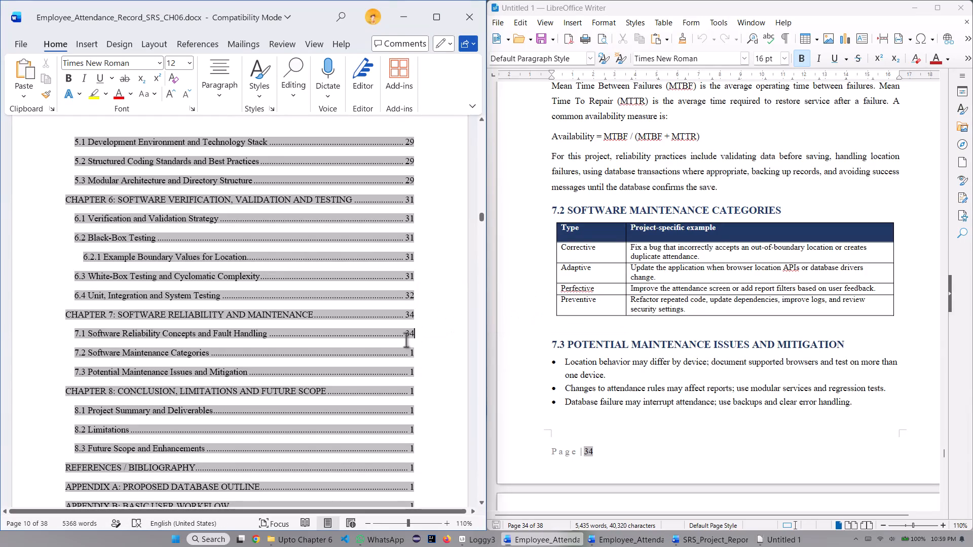
left_click_drag(410, 349, 420, 352)
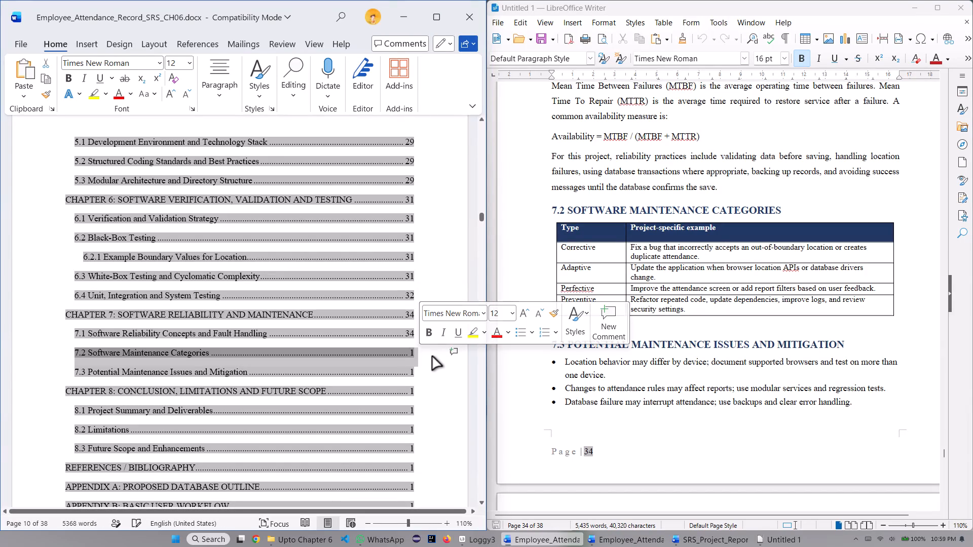
left_click(432, 357)
left_click(410, 351)
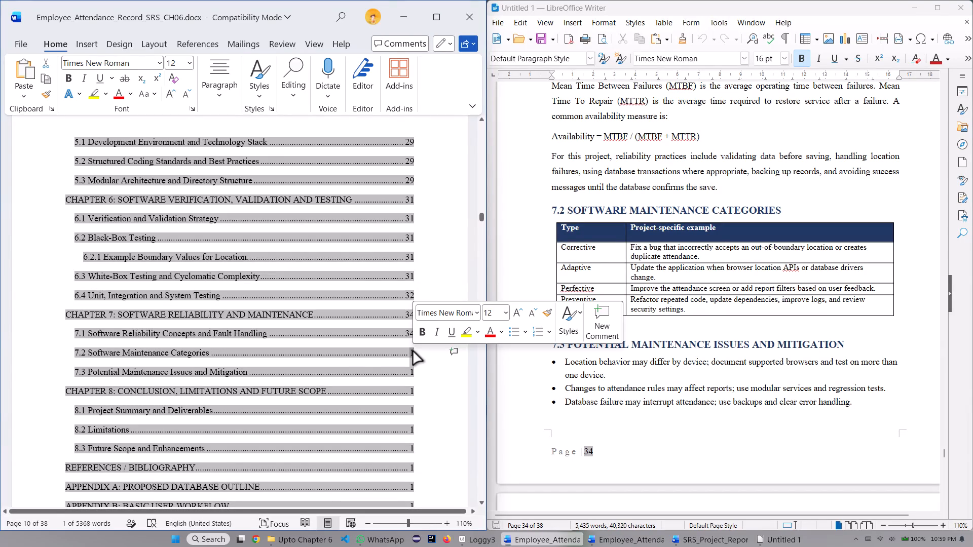
type("34")
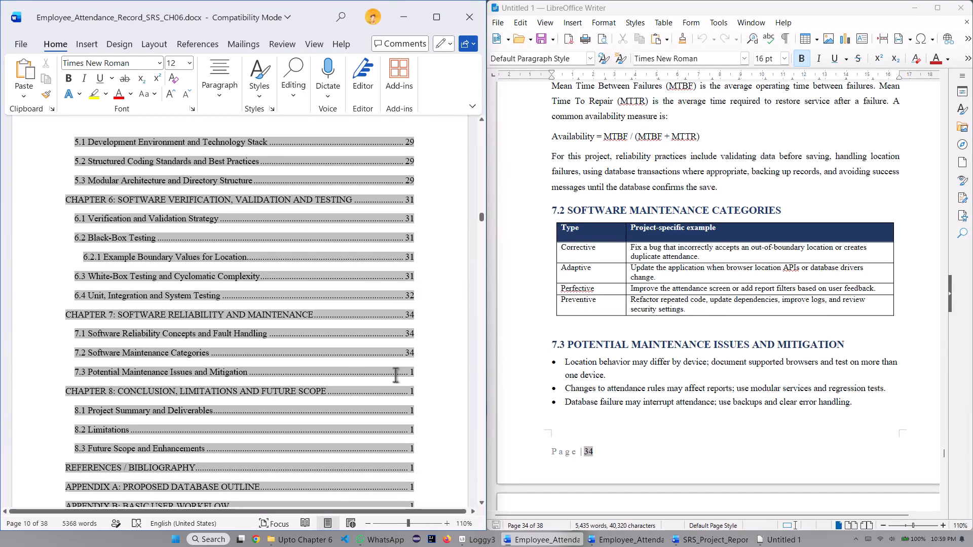
left_click(409, 372)
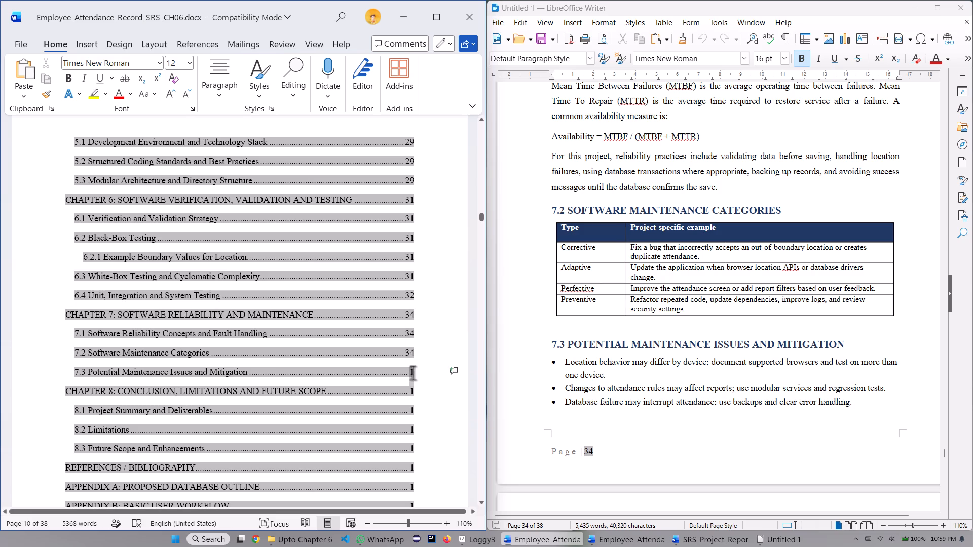
type("34")
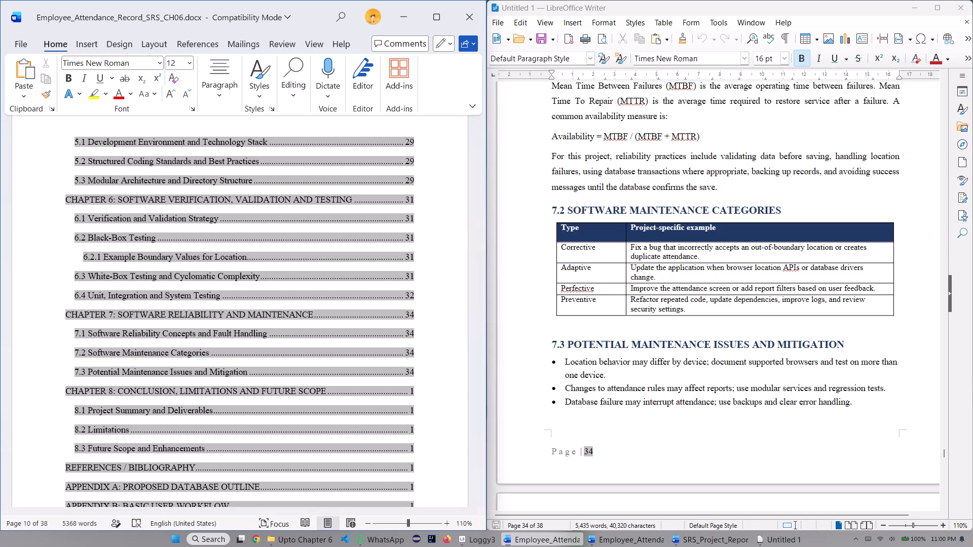
Find Chapter 8 in the Writer copy and set its page number in Word's table of contents to 36.
scroll(569, 353, "down", 8)
scroll(652, 325, "down", 10)
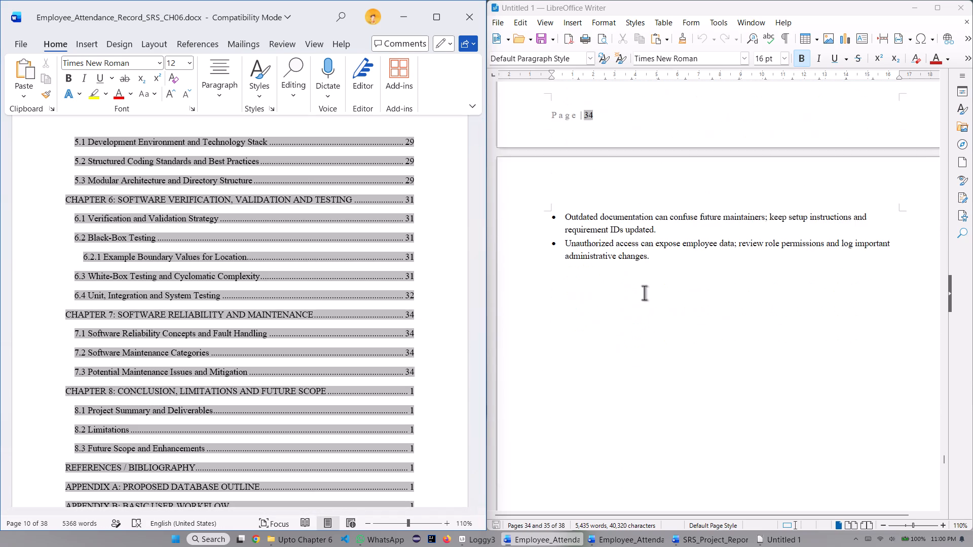
scroll(645, 291, "down", 20)
scroll(645, 291, "down", 18)
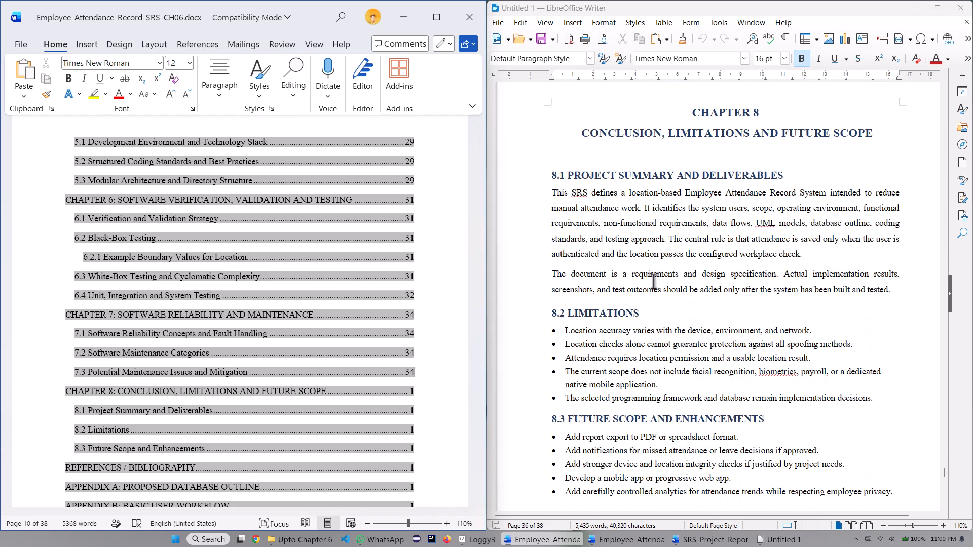
left_click(410, 389)
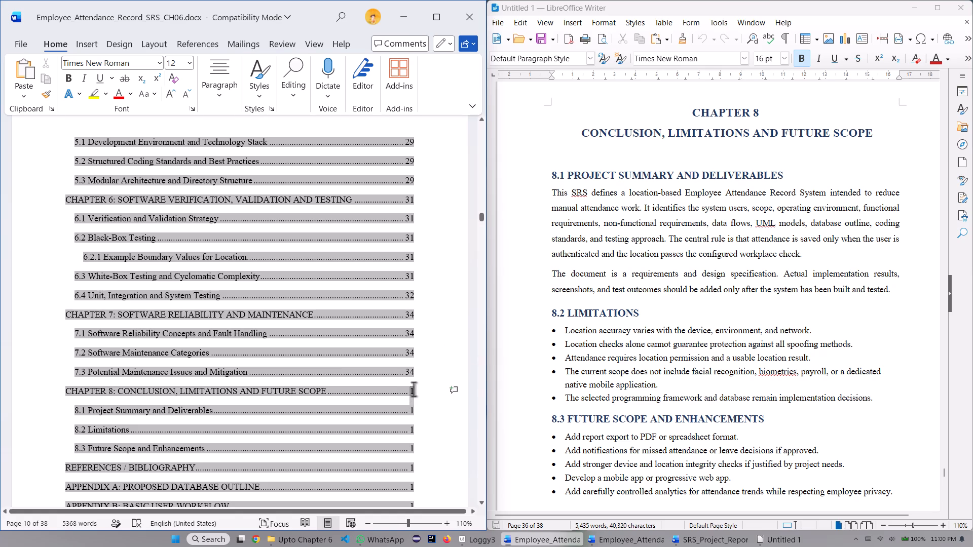
type("36")
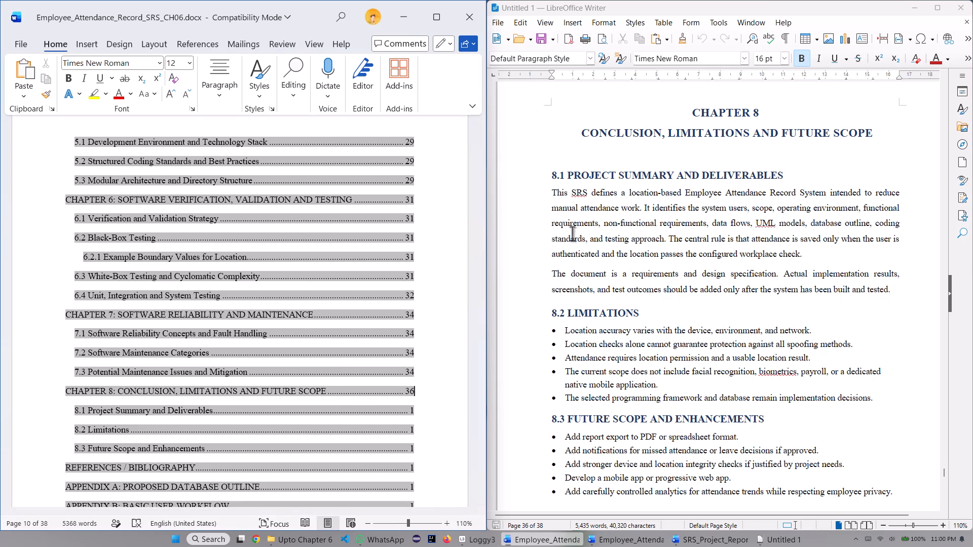
In Word's table of contents, set the page numbers for sections 8.1, 8.2 and 8.3 to 36, checking them against the Writer copy.
scroll(575, 242, "down", 3)
scroll(554, 319, "down", 6)
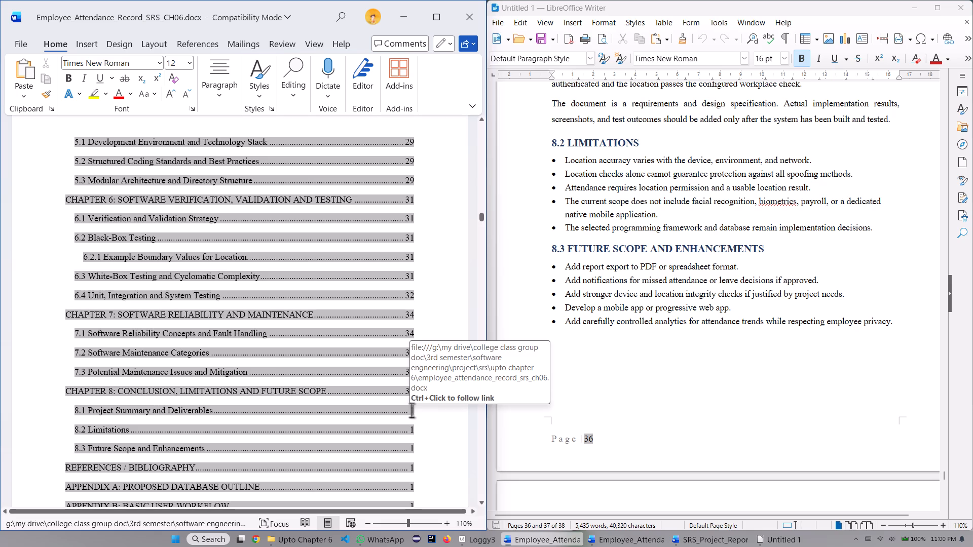
left_click(411, 410)
left_click(409, 409)
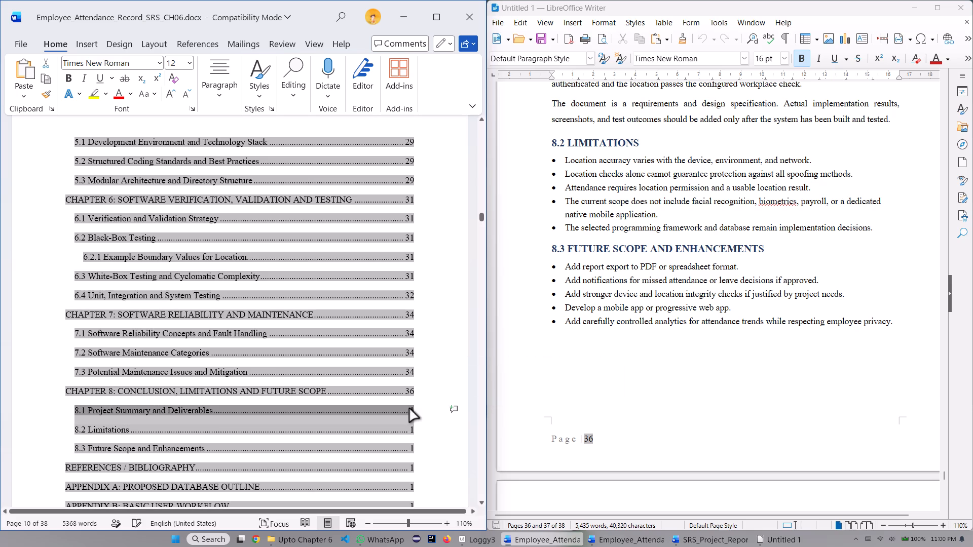
left_click(414, 409)
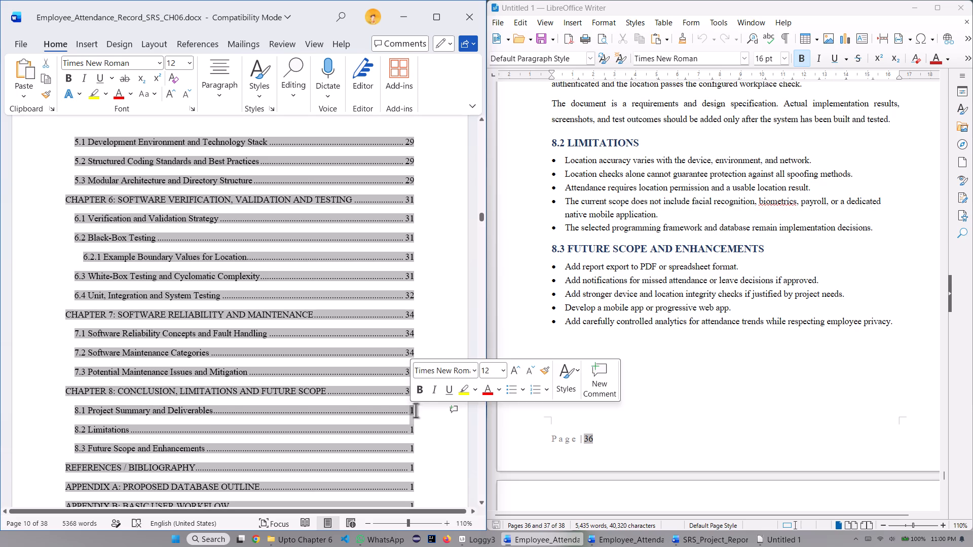
type("36")
scroll(424, 427, "down", 5)
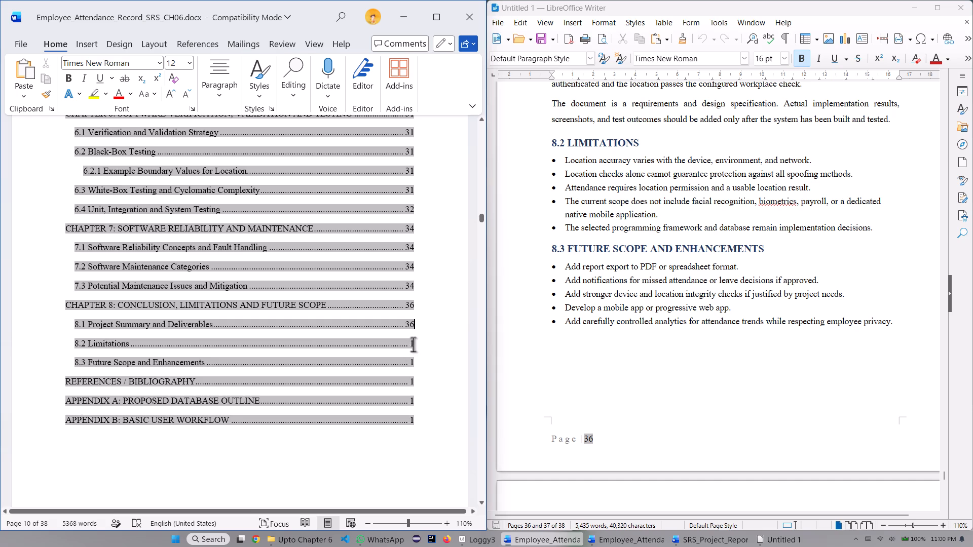
left_click(414, 344)
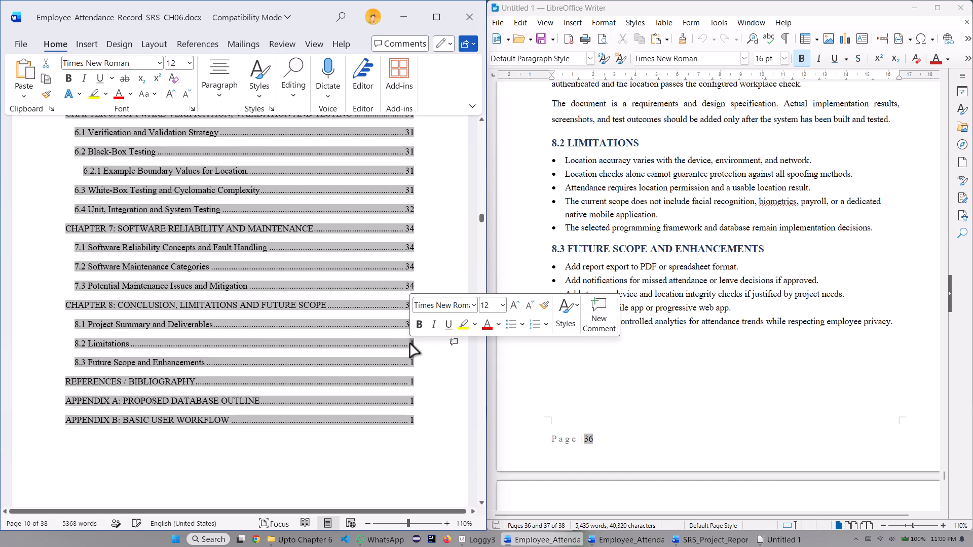
type("36")
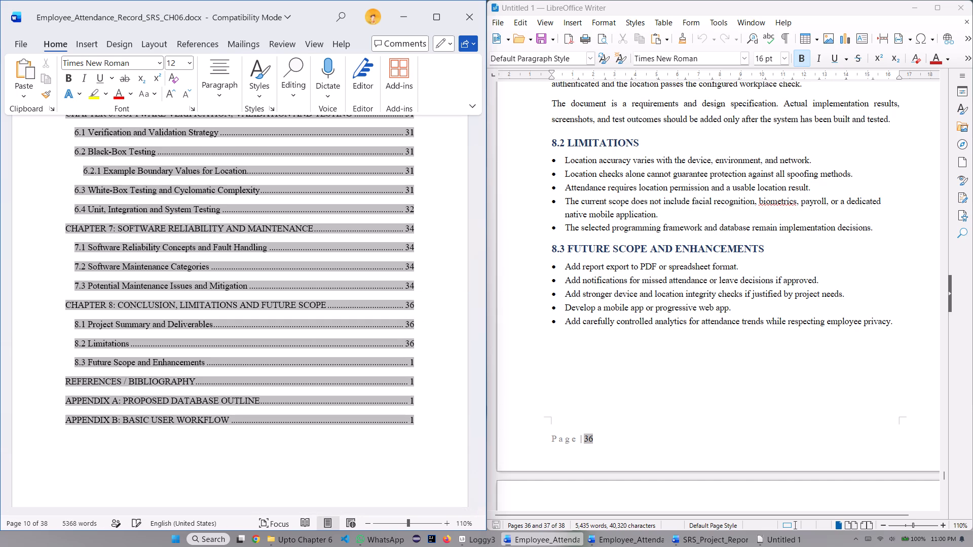
scroll(391, 344, "down", 1)
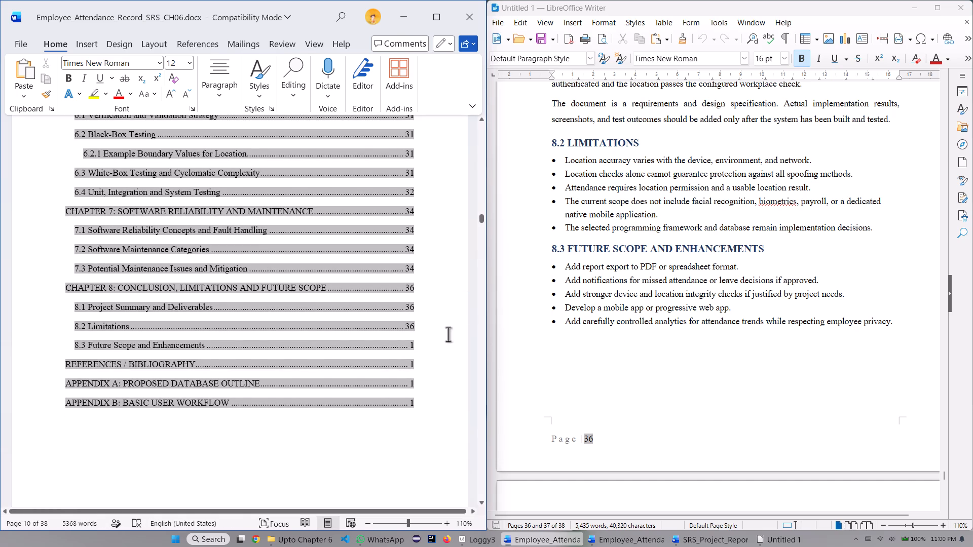
left_click_drag(414, 346, 409, 346)
key("3")
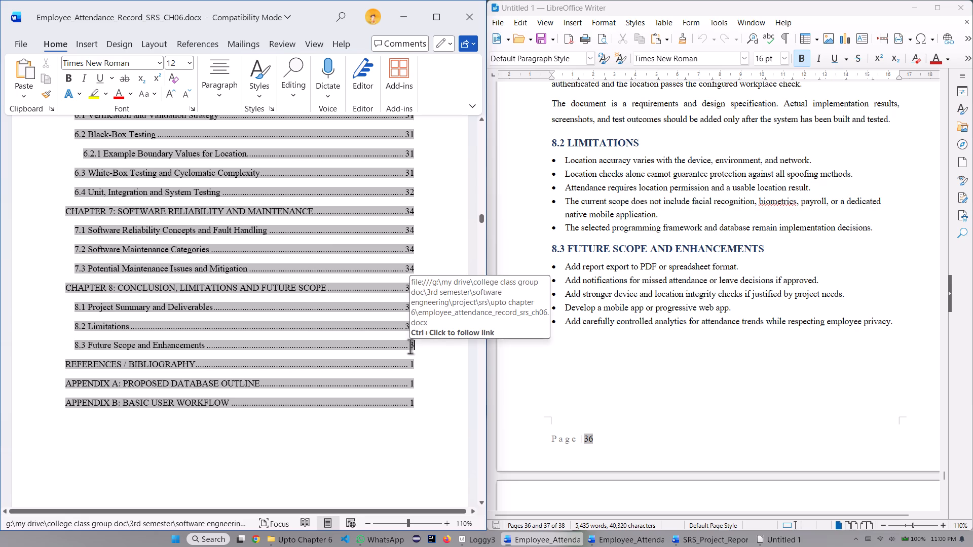
key("6")
Find References / Bibliography in the Writer copy and set its page number in Word's table of contents to 37.
scroll(569, 255, "down", 8)
scroll(630, 266, "down", 10)
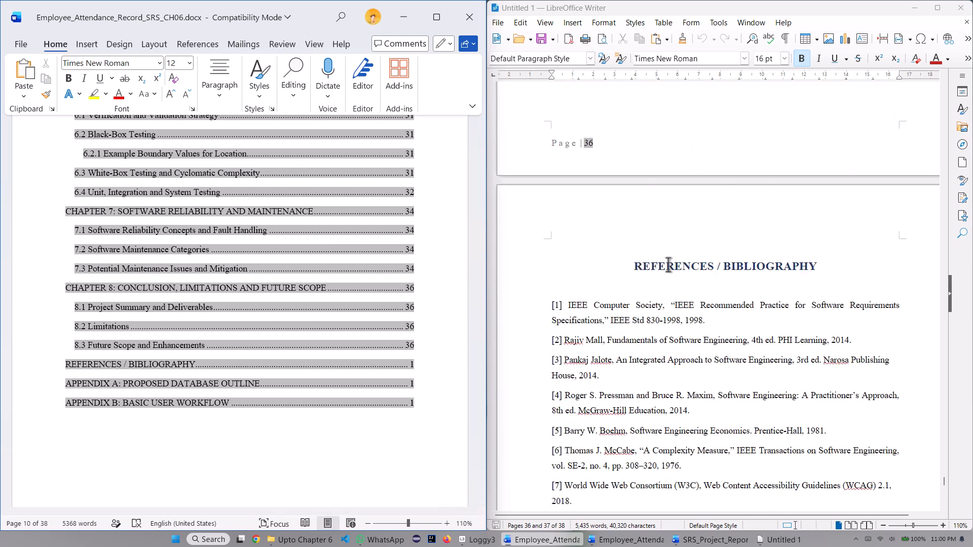
scroll(668, 264, "down", 4)
scroll(345, 320, "down", 2)
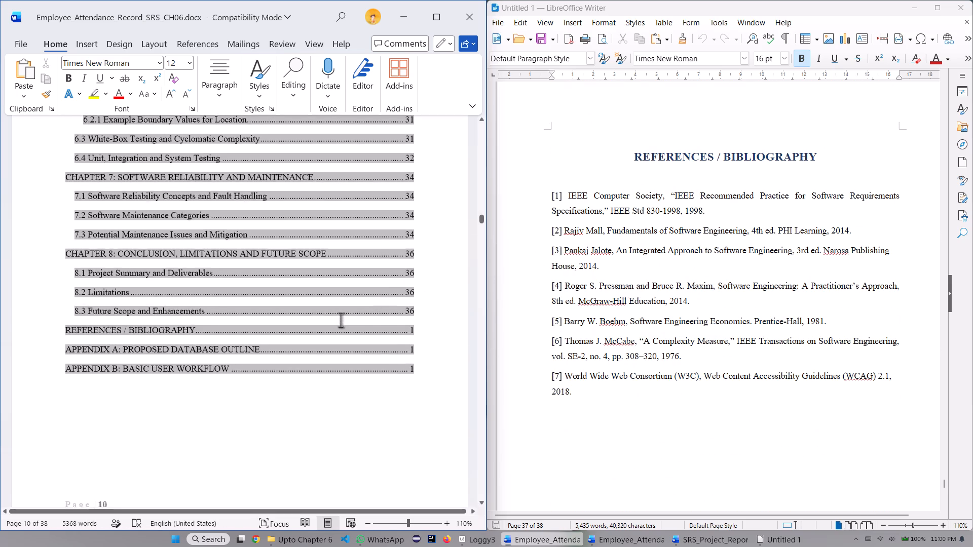
scroll(589, 309, "down", 8)
scroll(593, 309, "up", 2)
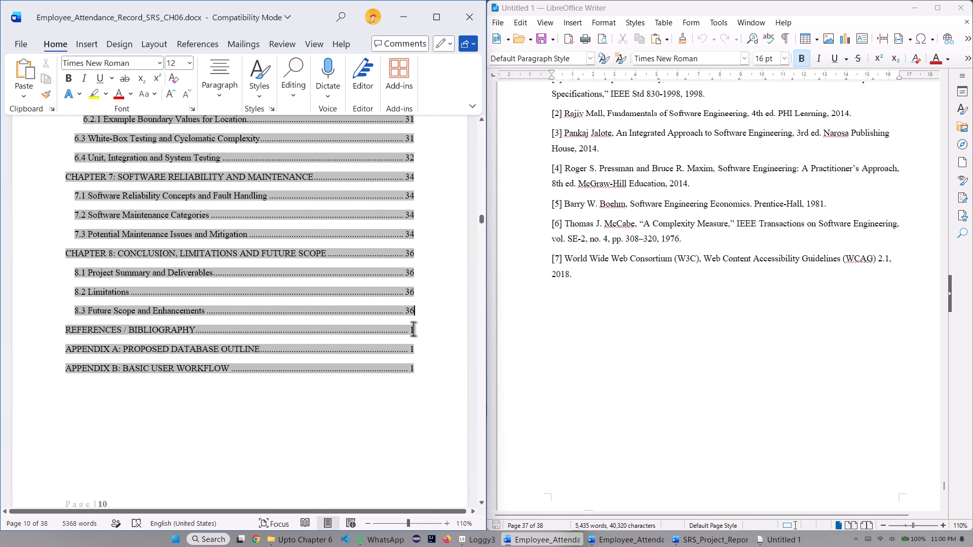
left_click(410, 329)
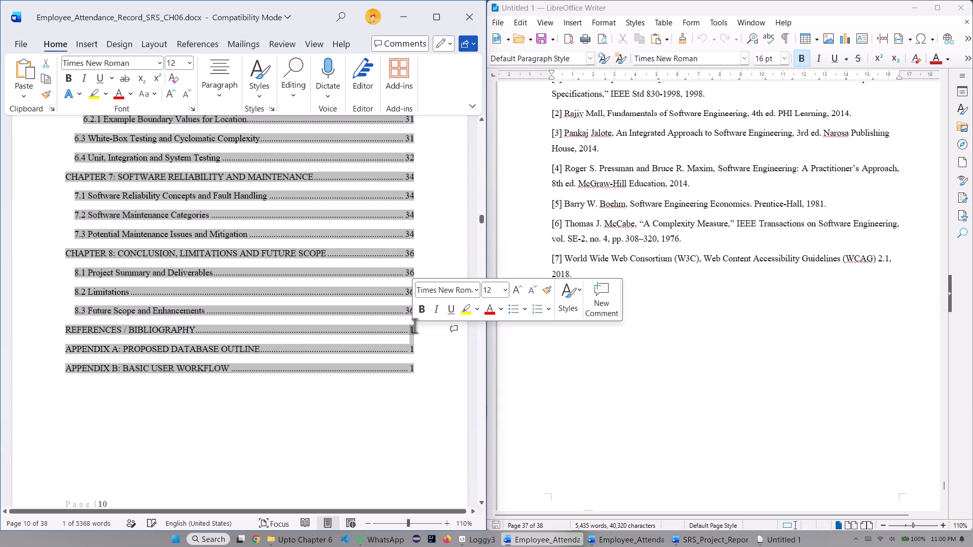
type("37")
Find the appendices in the Writer copy and set the page numbers for Appendix A and Appendix B in Word's table of contents to 38.
scroll(661, 345, "down", 9)
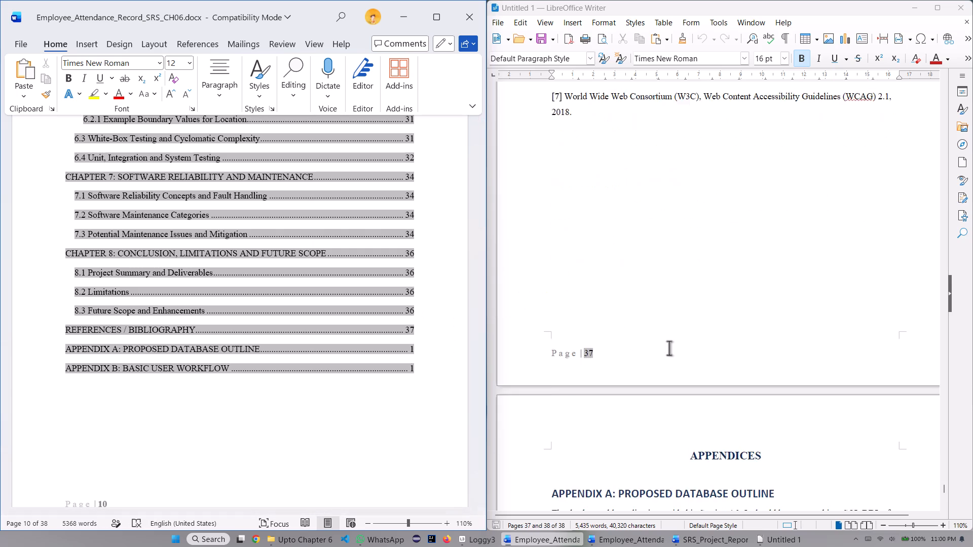
scroll(669, 348, "down", 14)
left_click_drag(410, 347, 416, 347)
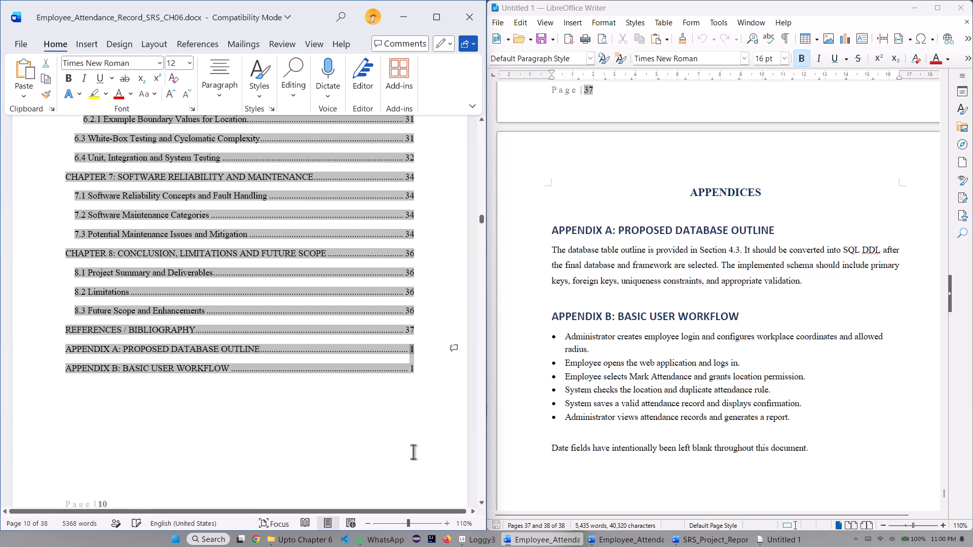
type("38")
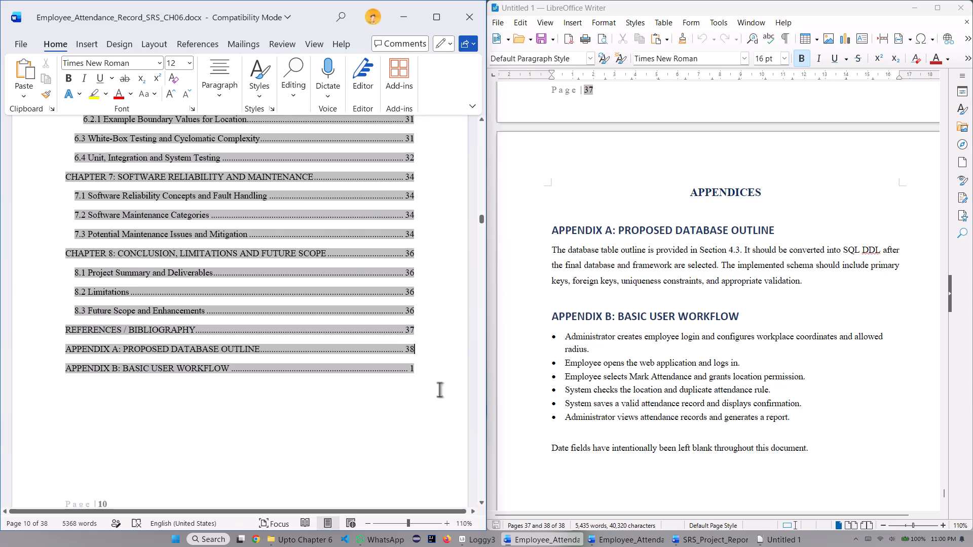
left_click_drag(409, 368, 415, 368)
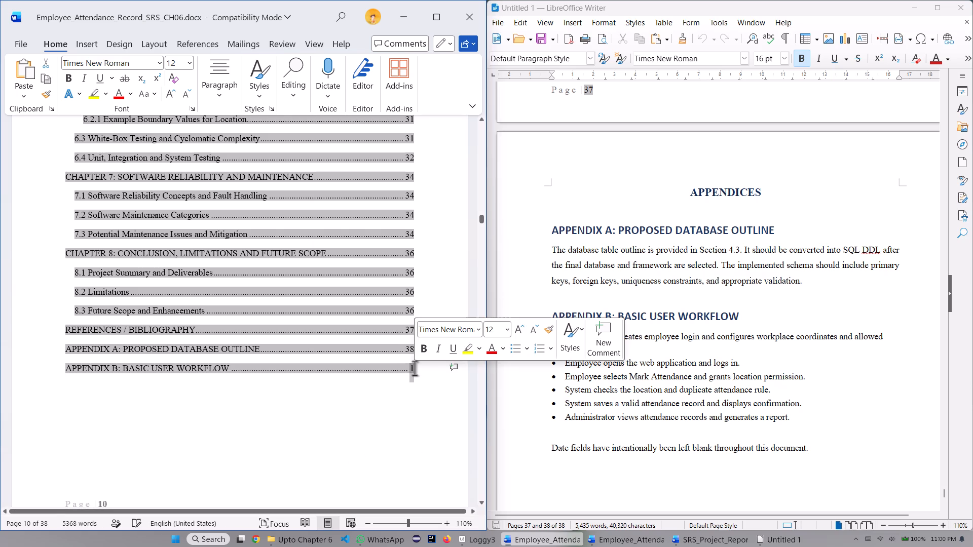
key("3")
key("8")
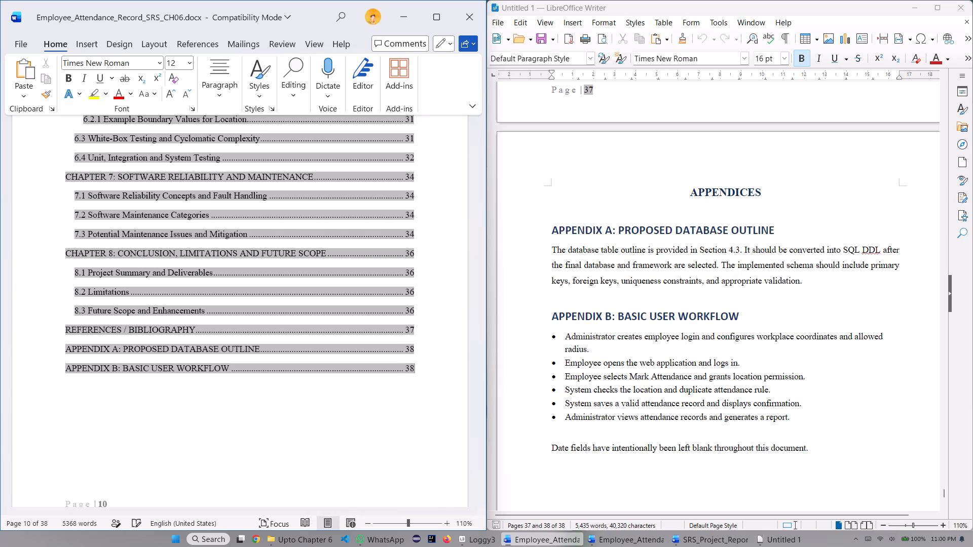
Bring up the List of Figures and List of Tables in Word and return the Writer copy to its first page.
scroll(326, 130, "down", 20)
scroll(326, 130, "down", 7)
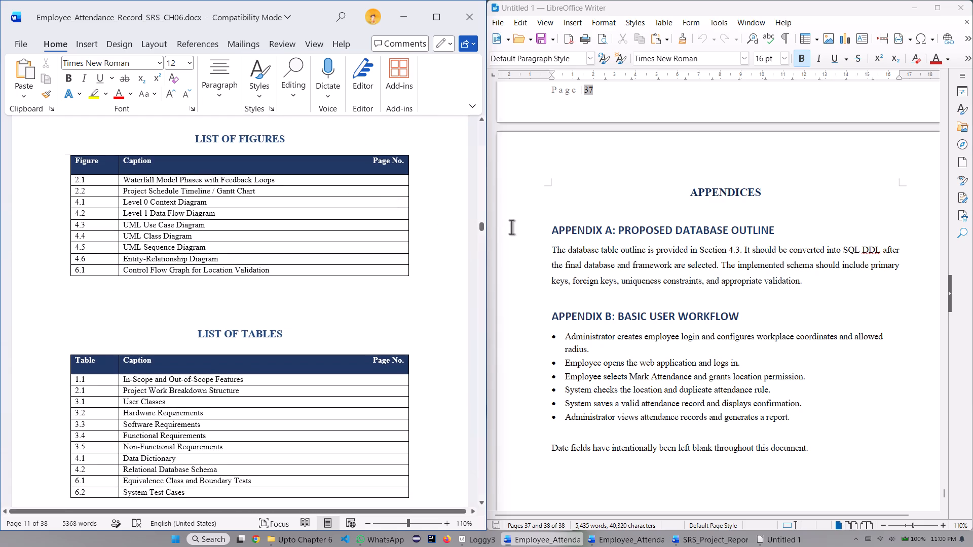
scroll(641, 261, "up", 8)
scroll(796, 296, "up", 7)
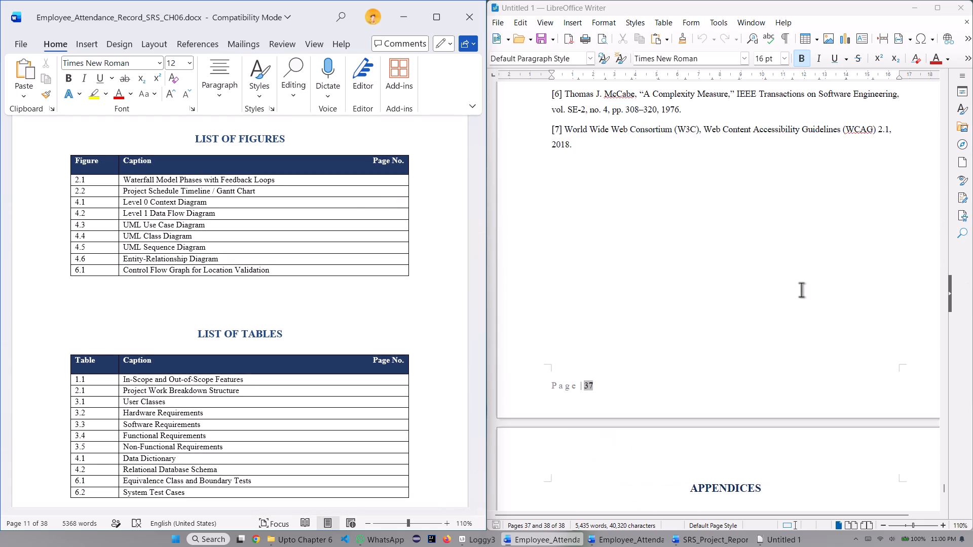
scroll(801, 290, "up", 20)
scroll(801, 290, "up", 4)
scroll(883, 364, "up", 7)
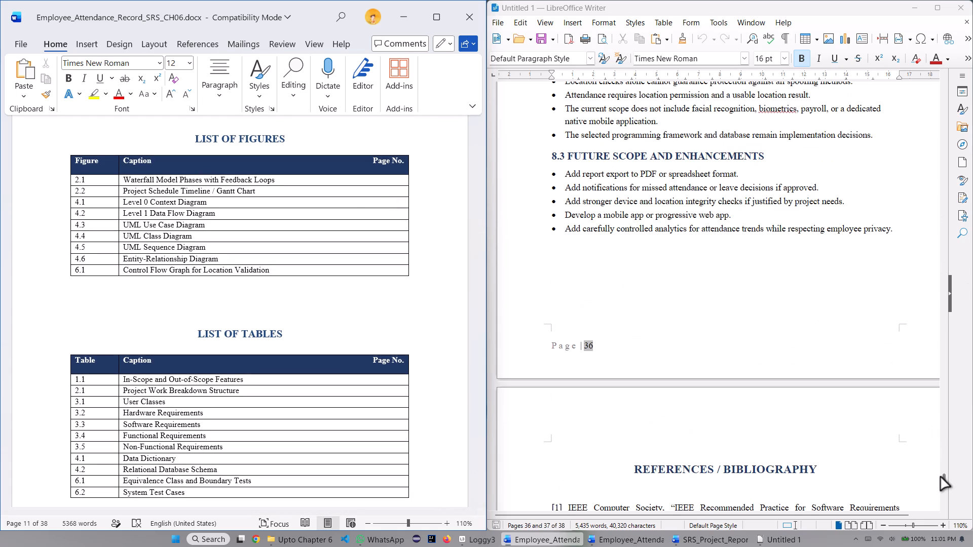
left_click_drag(943, 478, 972, 69)
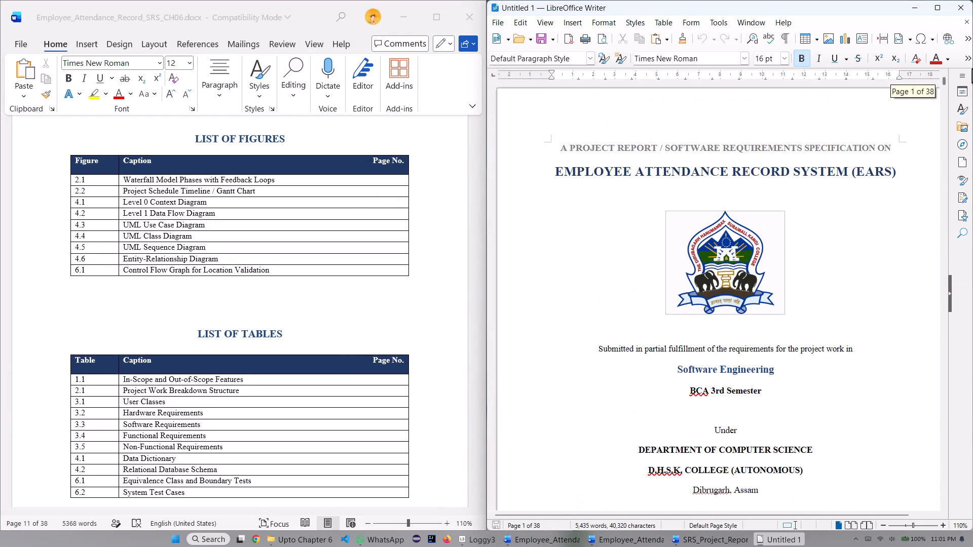
left_click_drag(972, 69, 972, 62)
Save the CH06 Word document.
left_click(23, 45)
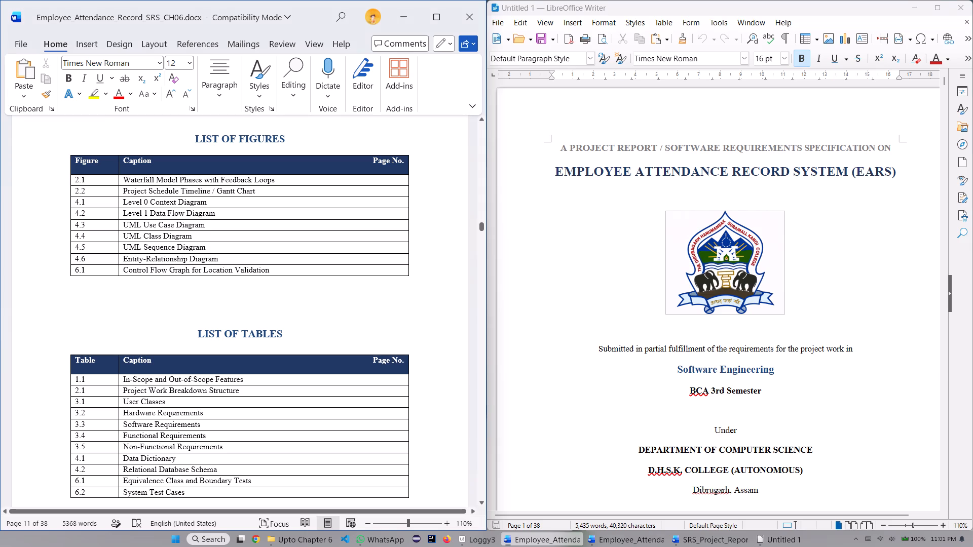
left_click(21, 43)
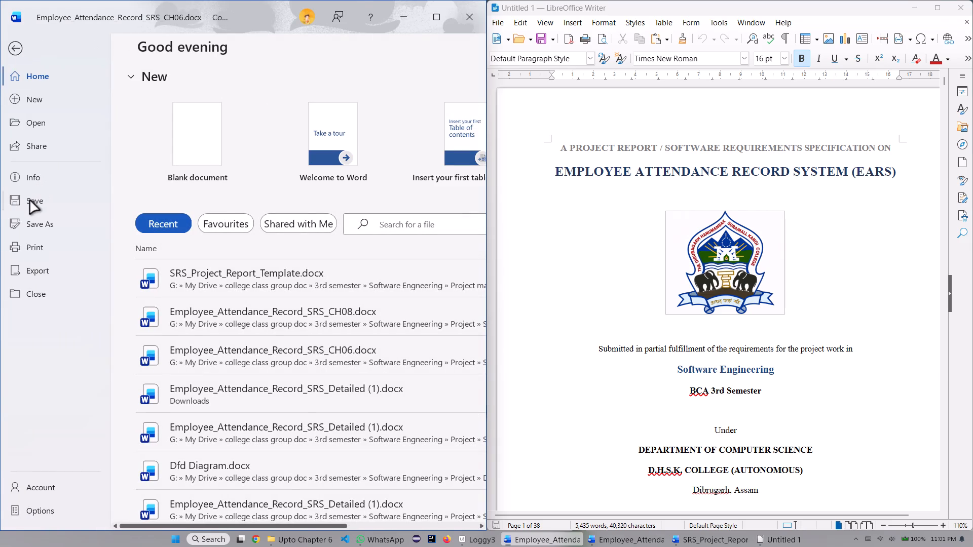
left_click(30, 201)
Find Figure 2.1 (Waterfall Model Phases with Feedback Loops) in the Writer copy and add page number 15 after its caption in Word's List of Figures.
scroll(351, 226, "up", 1)
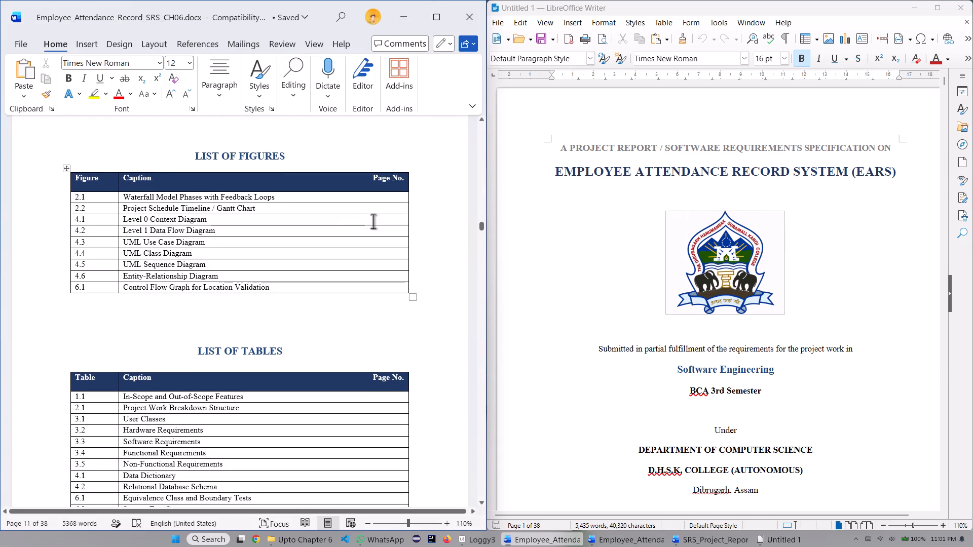
left_click(295, 195)
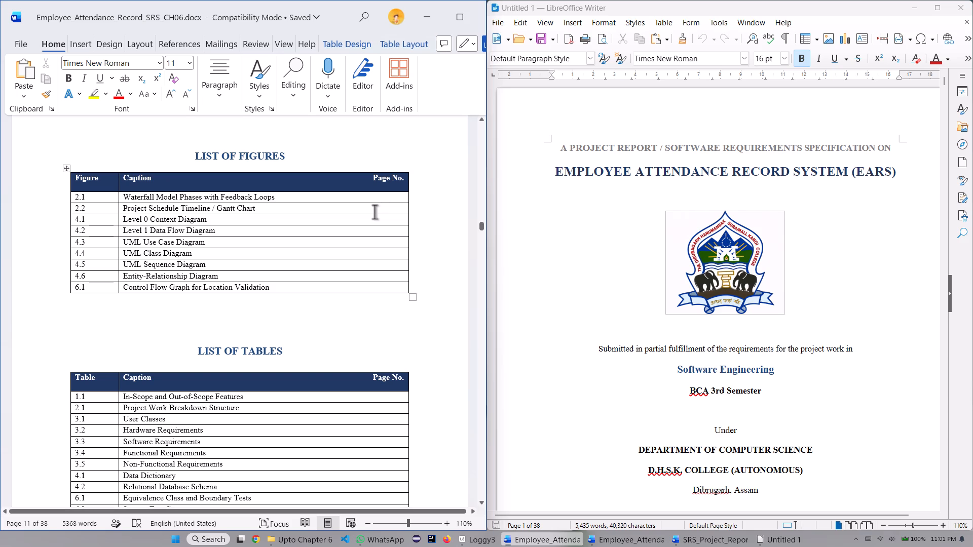
scroll(731, 203, "down", 10)
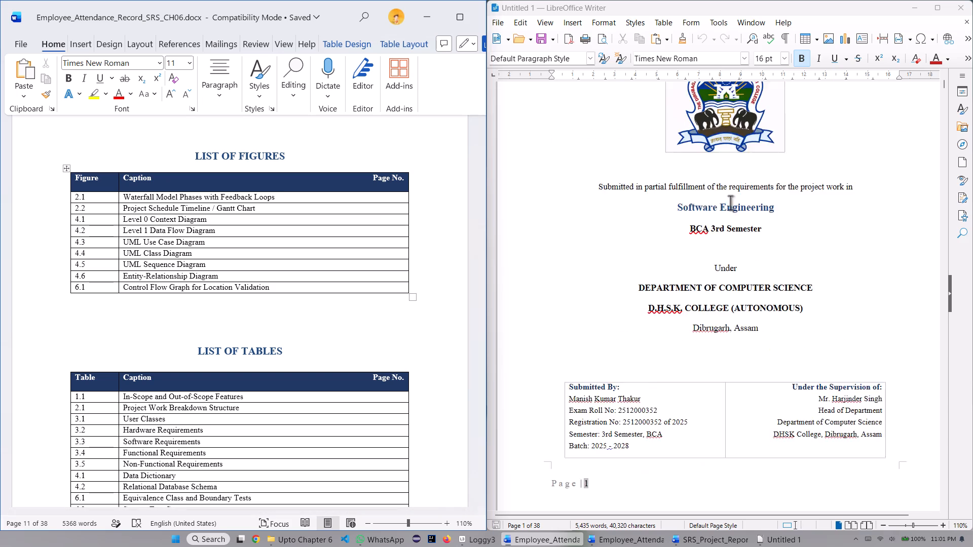
scroll(730, 203, "down", 20)
scroll(730, 203, "down", 9)
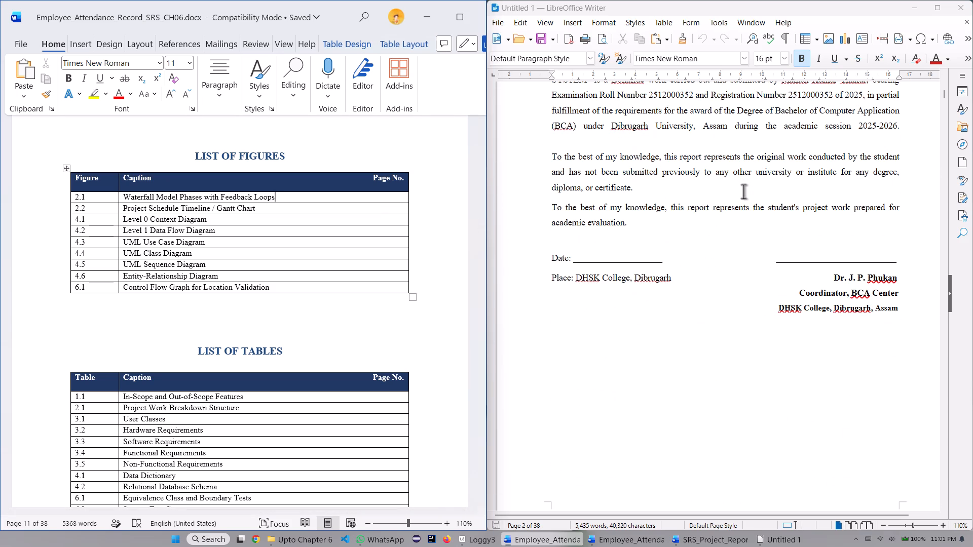
scroll(701, 216, "down", 20)
scroll(701, 216, "down", 10)
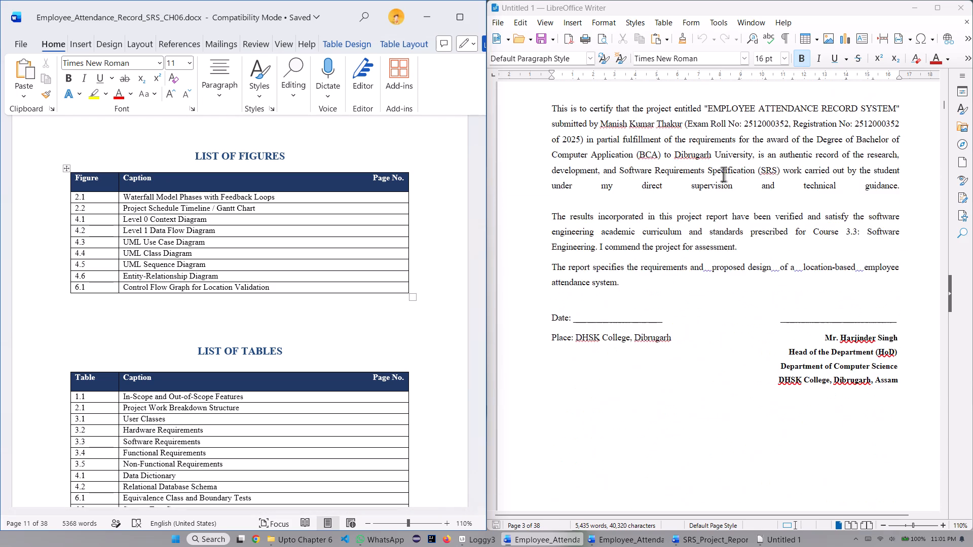
scroll(723, 174, "down", 20)
scroll(723, 174, "down", 20)
scroll(723, 174, "down", 12)
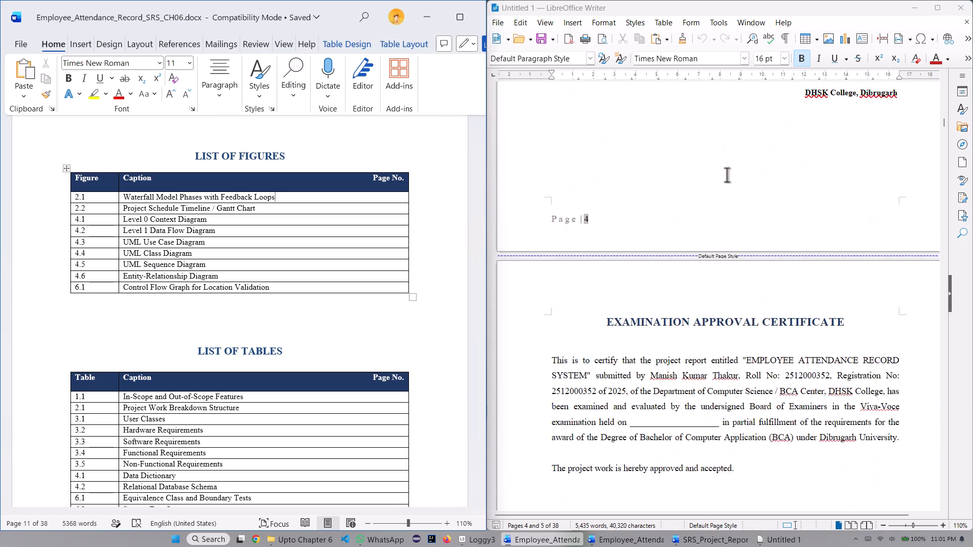
scroll(727, 175, "down", 20)
scroll(727, 175, "down", 20)
scroll(727, 175, "down", 17)
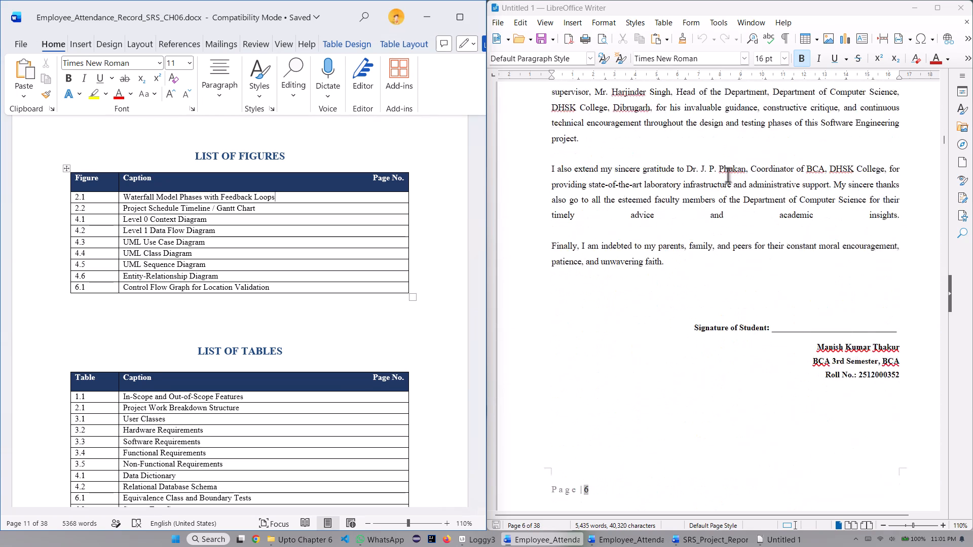
scroll(728, 175, "down", 20)
scroll(728, 175, "down", 20)
scroll(728, 175, "down", 17)
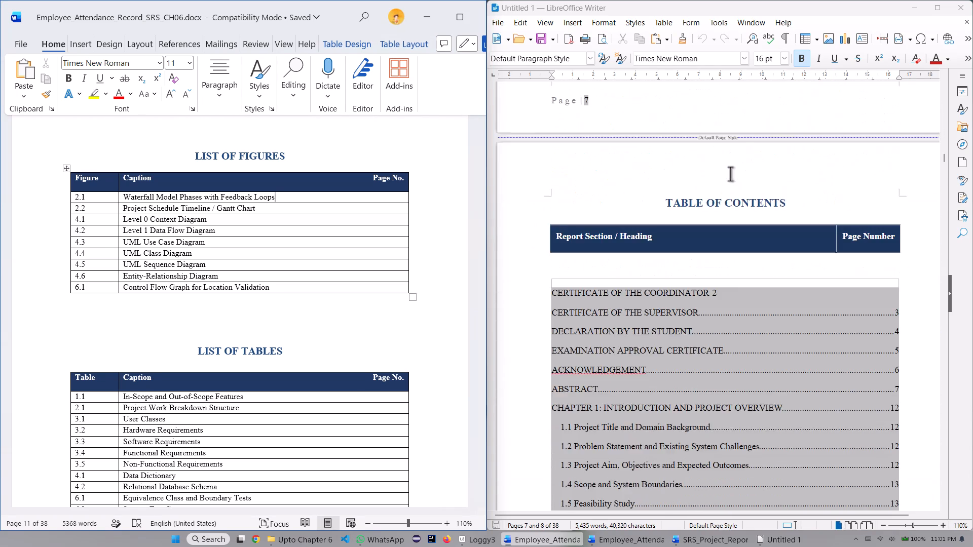
scroll(730, 174, "down", 20)
scroll(730, 174, "down", 20)
scroll(730, 174, "down", 17)
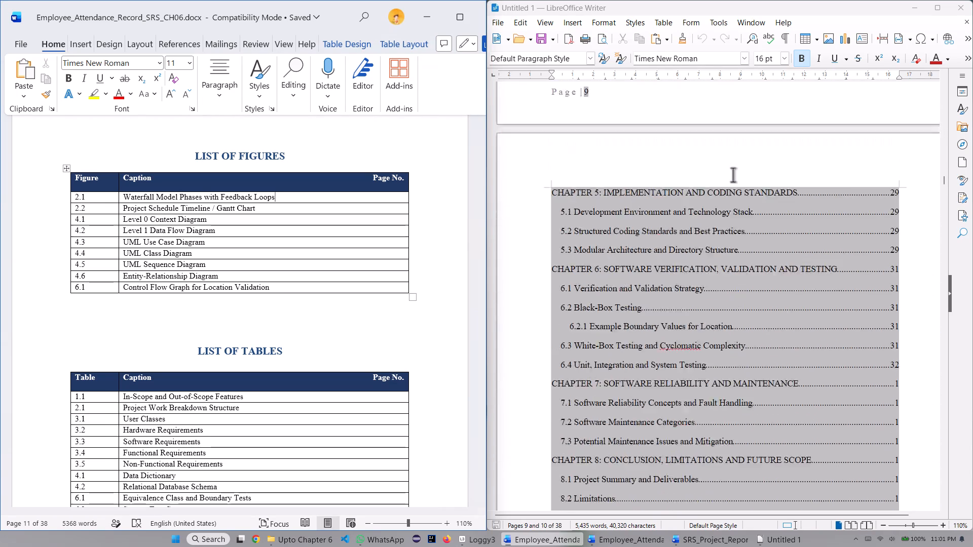
scroll(733, 175, "down", 20)
scroll(733, 175, "down", 20)
scroll(733, 175, "down", 17)
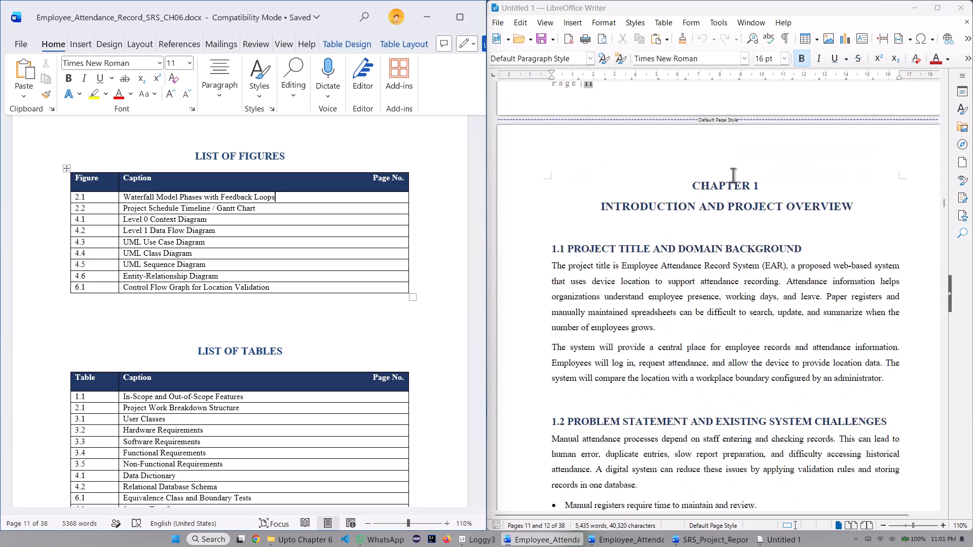
scroll(733, 175, "down", 20)
scroll(733, 175, "down", 20)
scroll(733, 175, "down", 17)
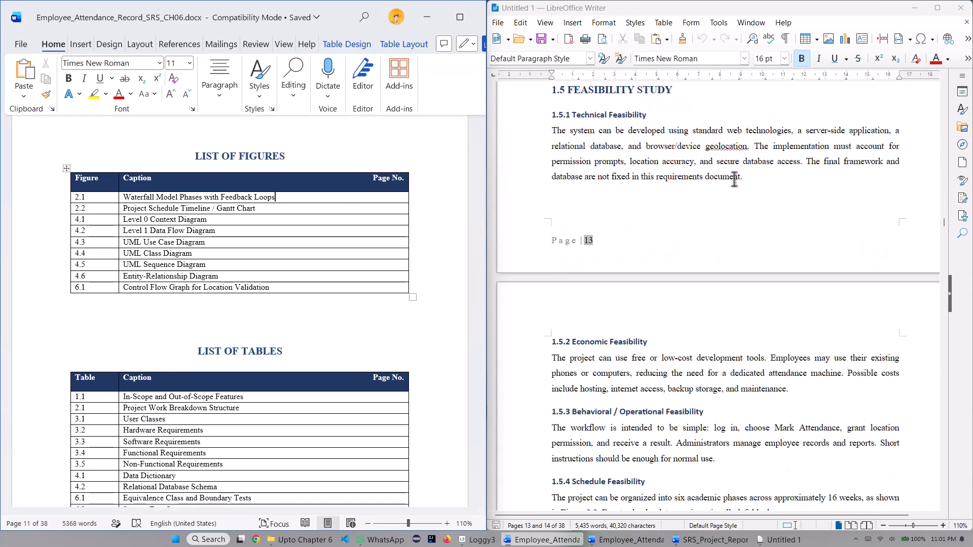
scroll(734, 179, "down", 20)
scroll(734, 179, "down", 20)
scroll(734, 179, "down", 9)
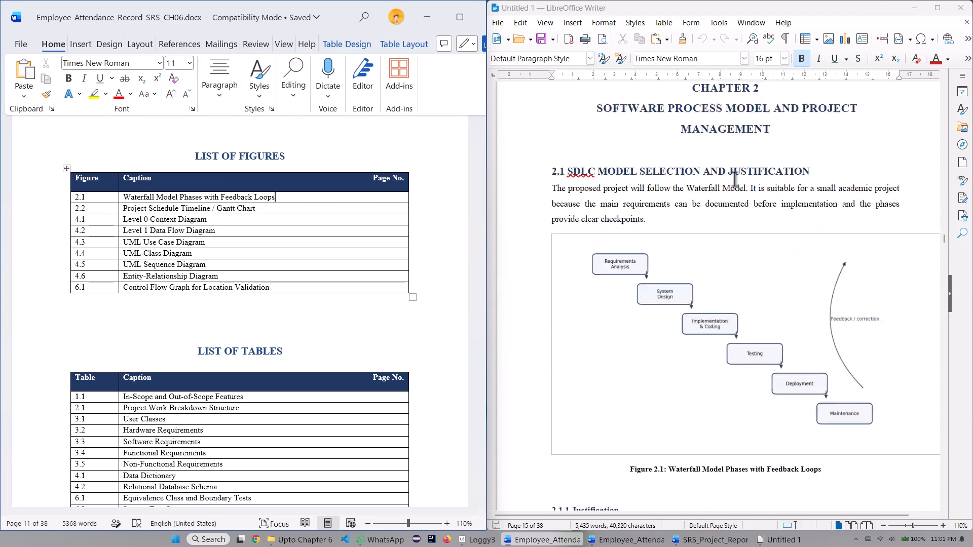
scroll(734, 179, "down", 4)
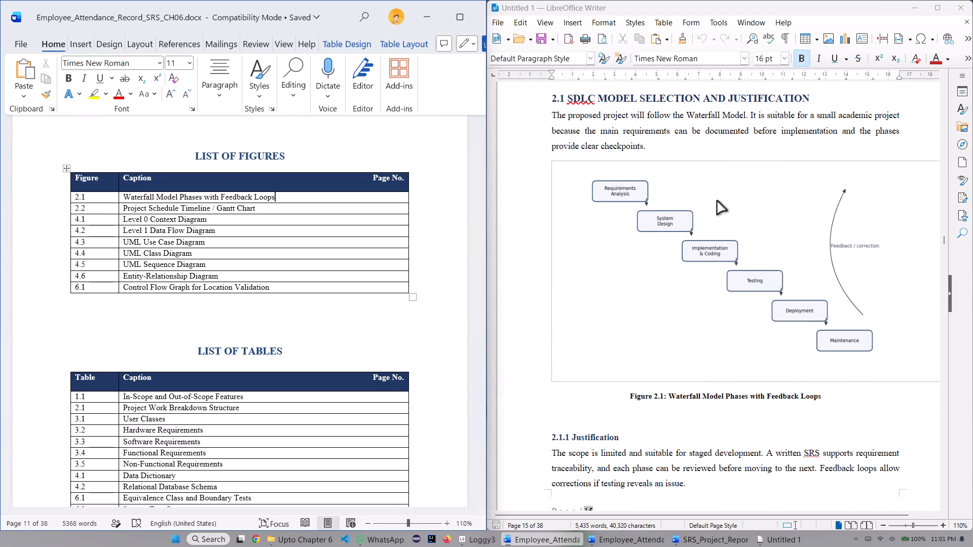
scroll(675, 281, "up", 13)
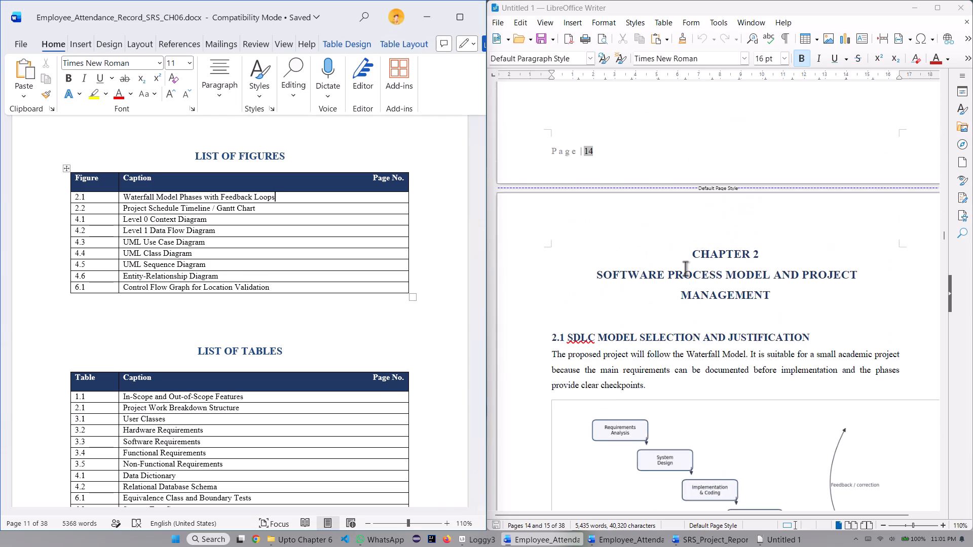
scroll(686, 268, "down", 15)
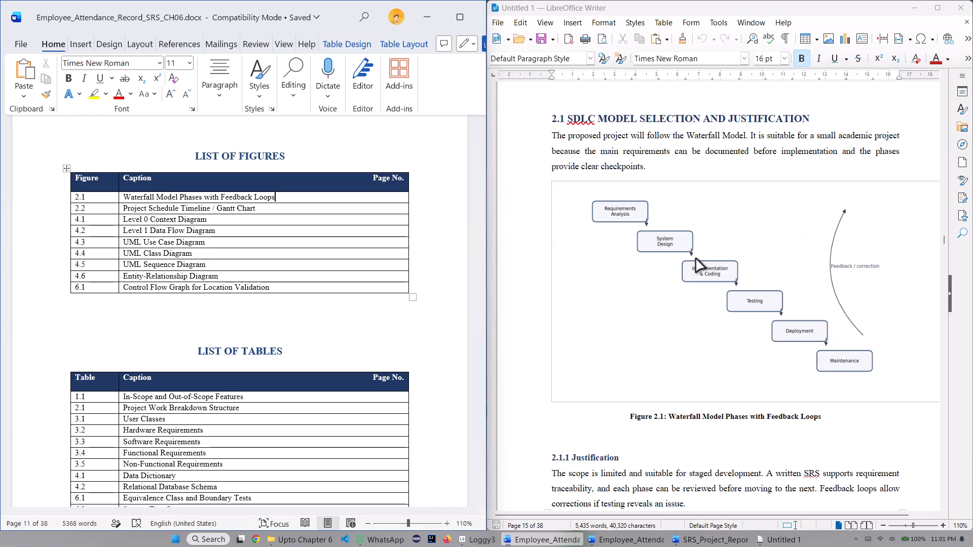
scroll(696, 259, "down", 4)
scroll(696, 259, "up", 5)
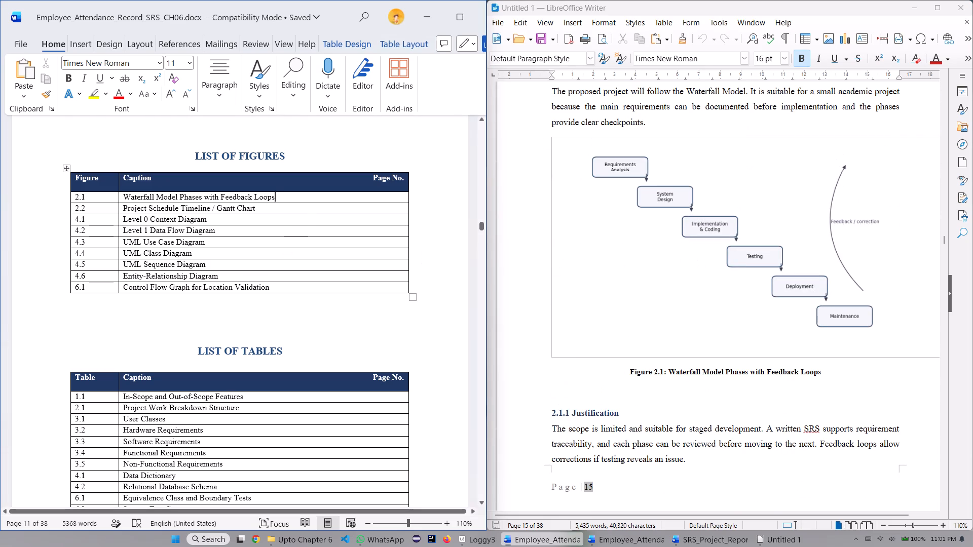
key("space")
type("15")
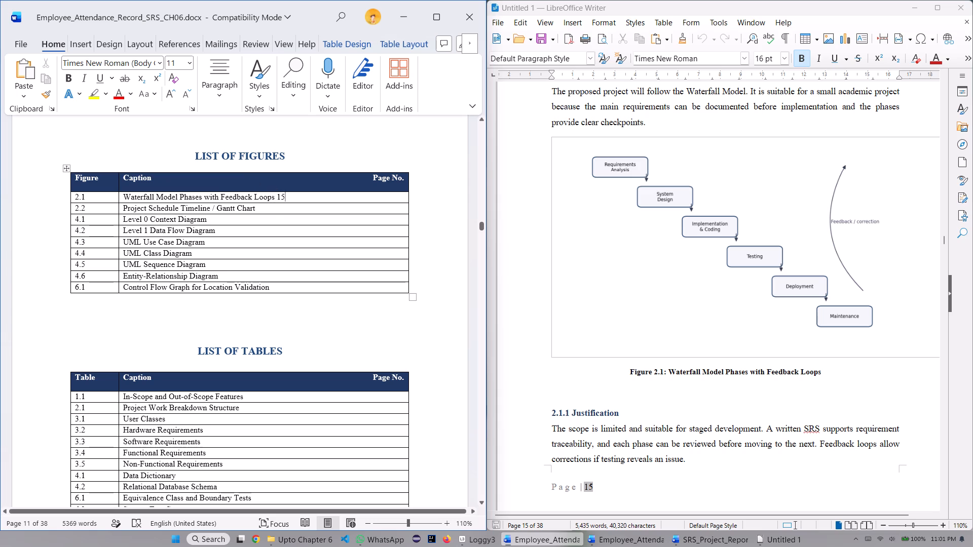
Find Figure 2.2 (Project Schedule Timeline / Gantt Chart) in the Writer copy and add page number 17 after its caption in Word's List of Figures.
left_click(265, 209)
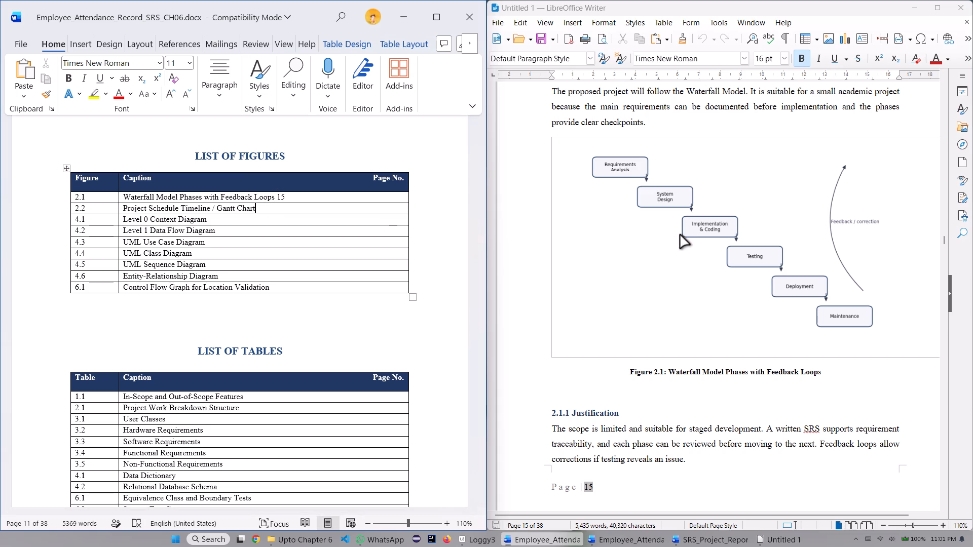
key("space")
scroll(686, 231, "down", 4)
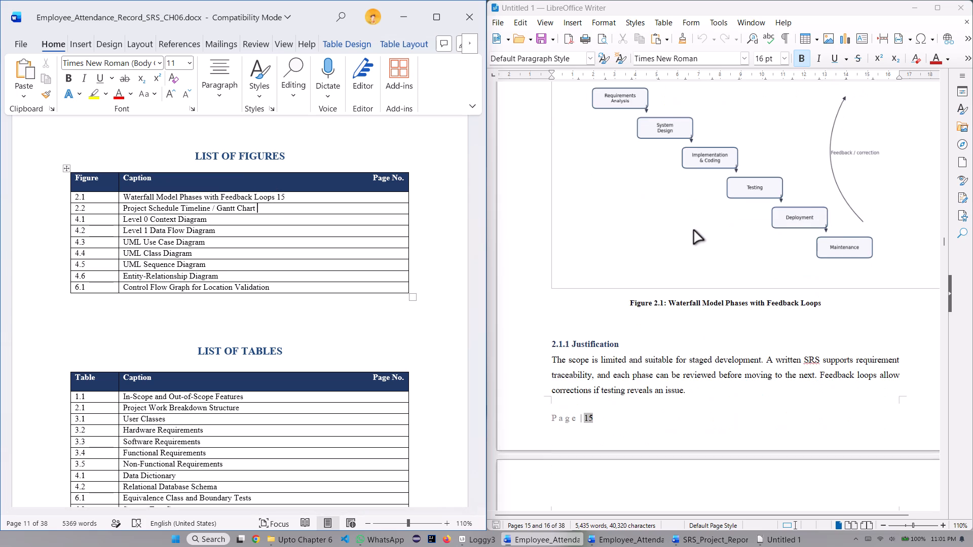
scroll(688, 221, "down", 6)
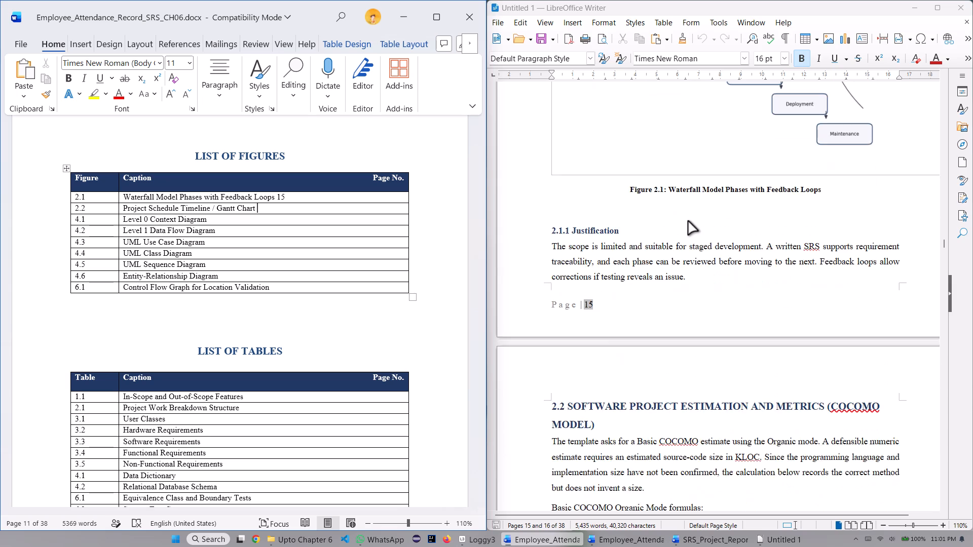
scroll(689, 220, "down", 18)
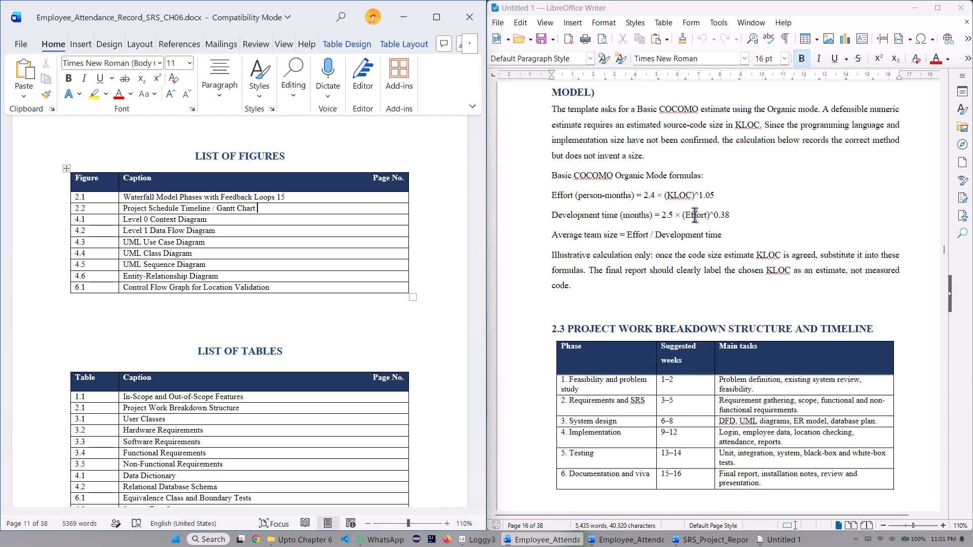
scroll(694, 215, "down", 9)
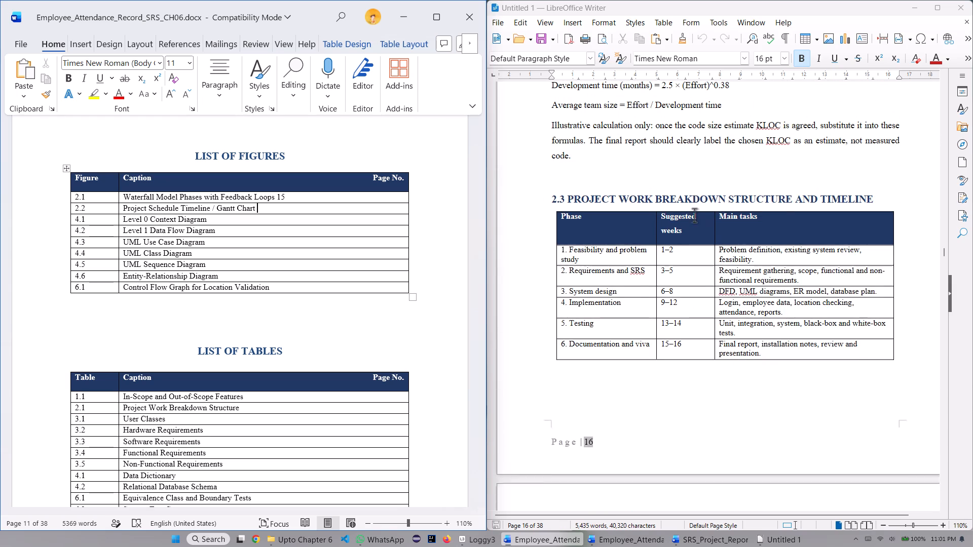
scroll(694, 215, "down", 4)
scroll(698, 211, "up", 4)
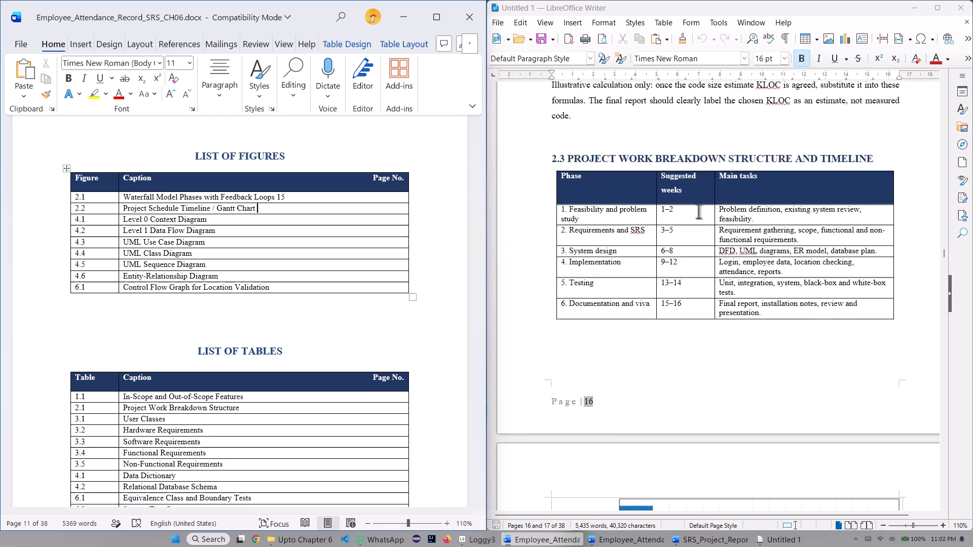
scroll(698, 211, "down", 15)
scroll(692, 214, "down", 8)
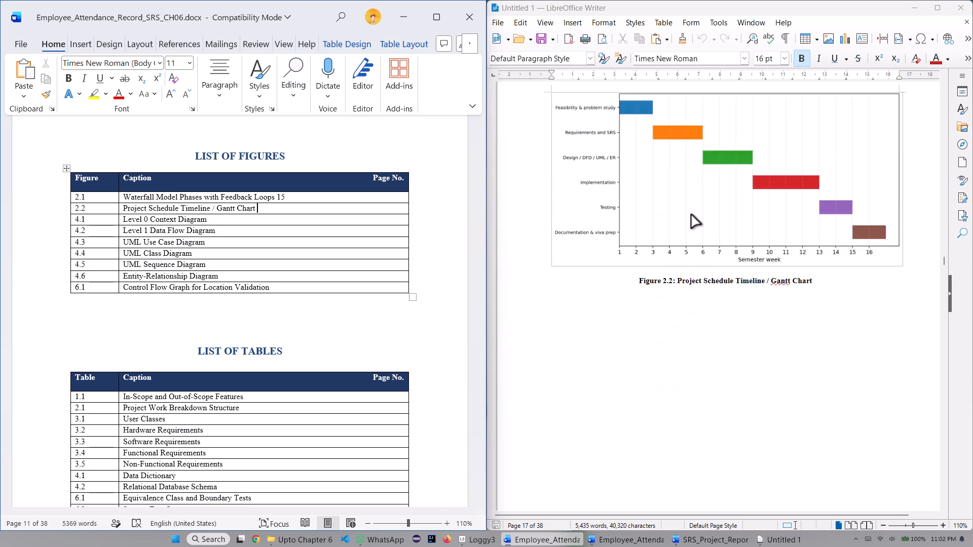
scroll(691, 215, "down", 4)
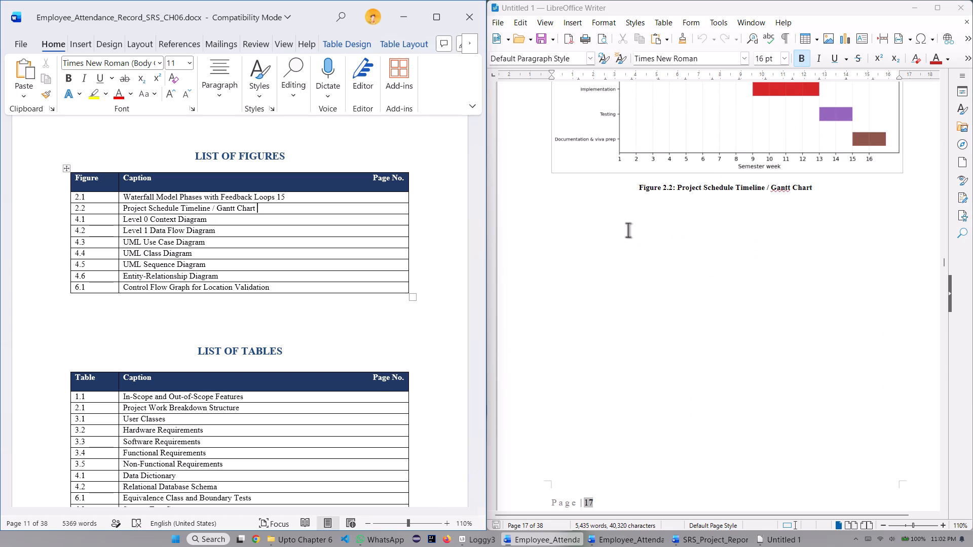
type("17")
Find Figure 4.1 (Level 0 Context Diagram) in the Writer copy and add page number 22 after its caption in Word's List of Figures.
scroll(628, 245, "down", 13)
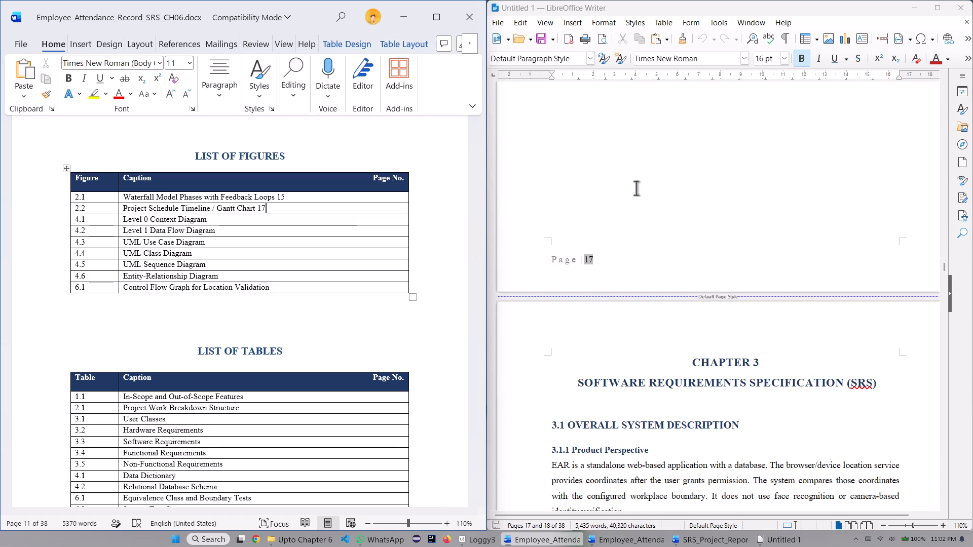
left_click(217, 219)
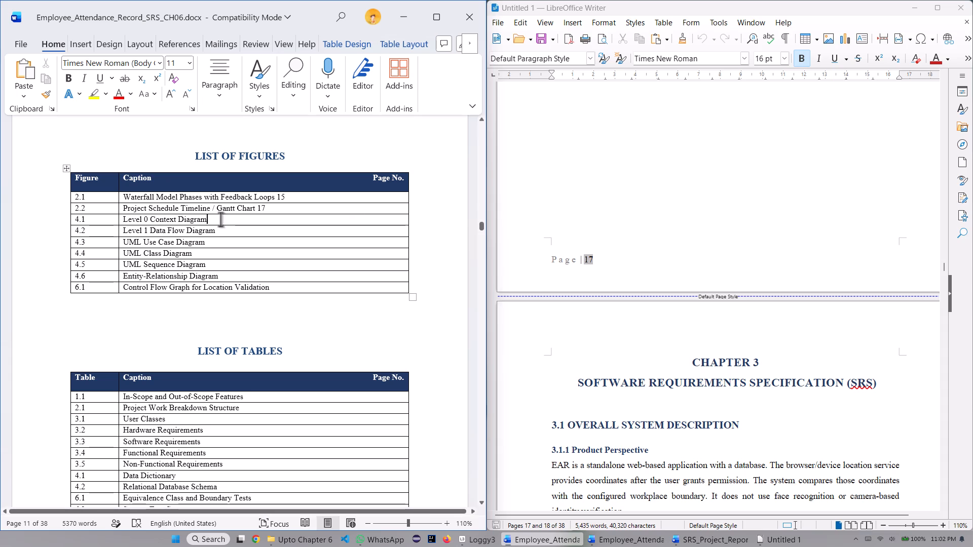
key("space")
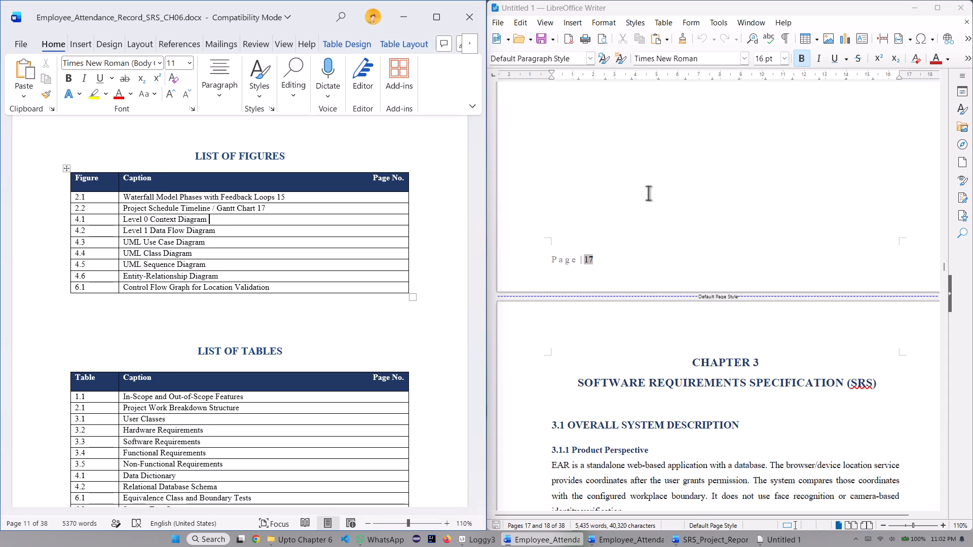
scroll(658, 191, "down", 16)
scroll(701, 177, "down", 3)
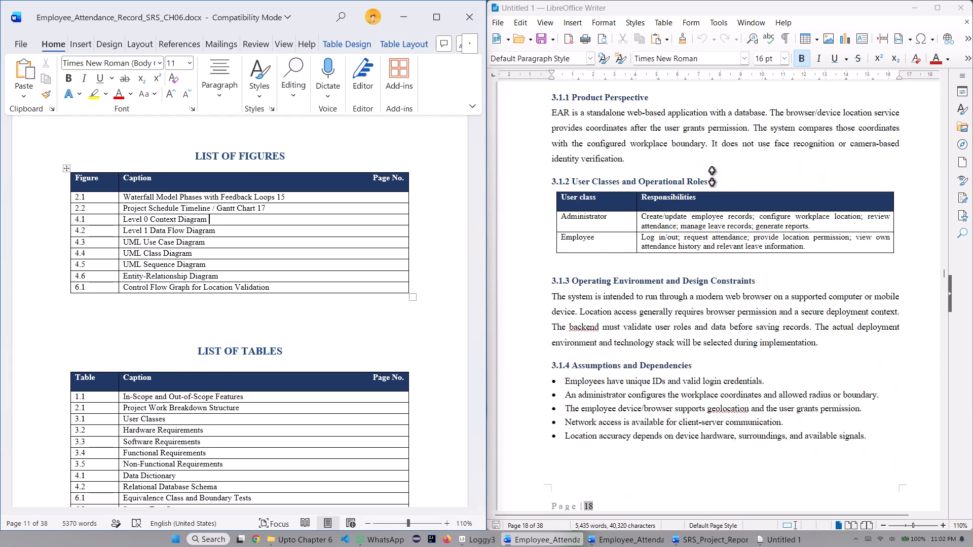
scroll(712, 176, "down", 12)
scroll(723, 175, "down", 20)
scroll(723, 175, "down", 11)
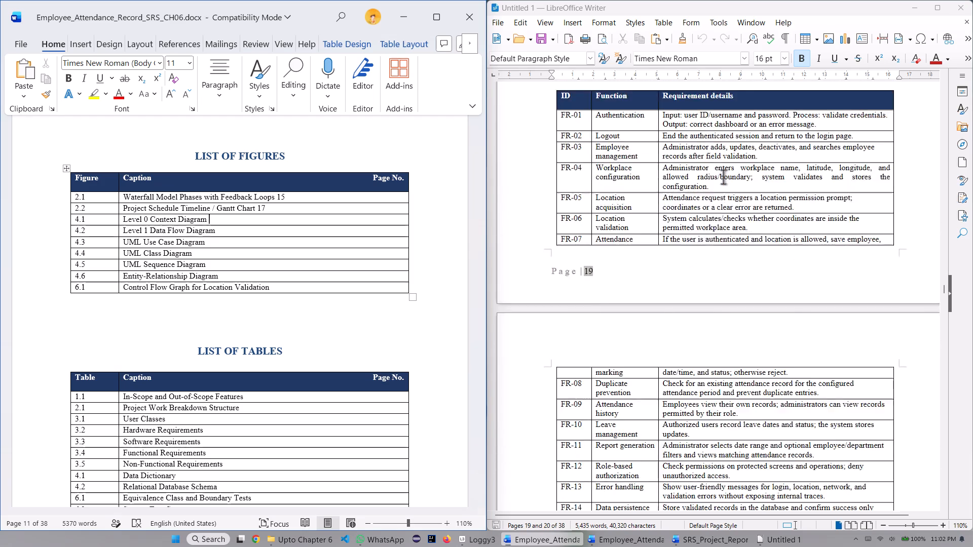
scroll(723, 177, "down", 20)
scroll(723, 177, "down", 20)
scroll(723, 177, "down", 3)
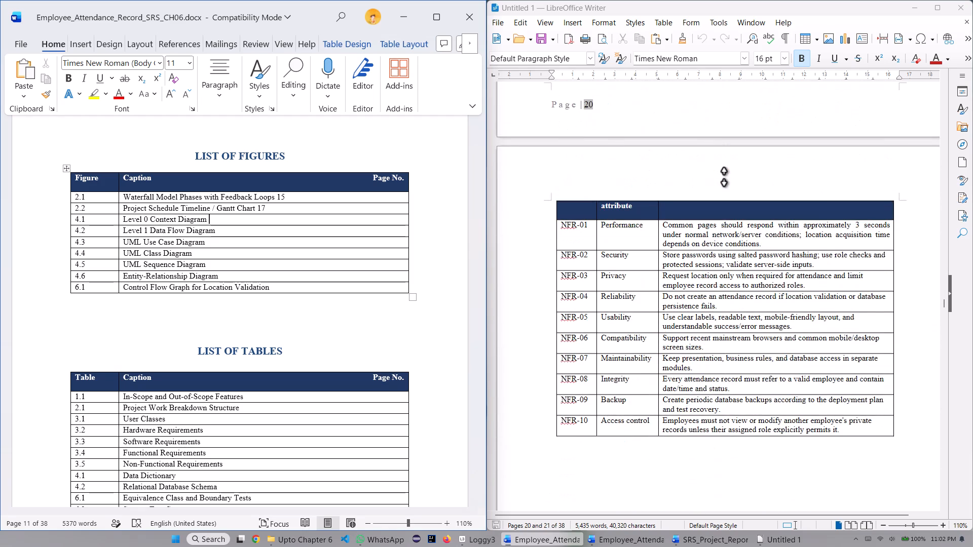
scroll(724, 177, "down", 20)
scroll(724, 177, "down", 18)
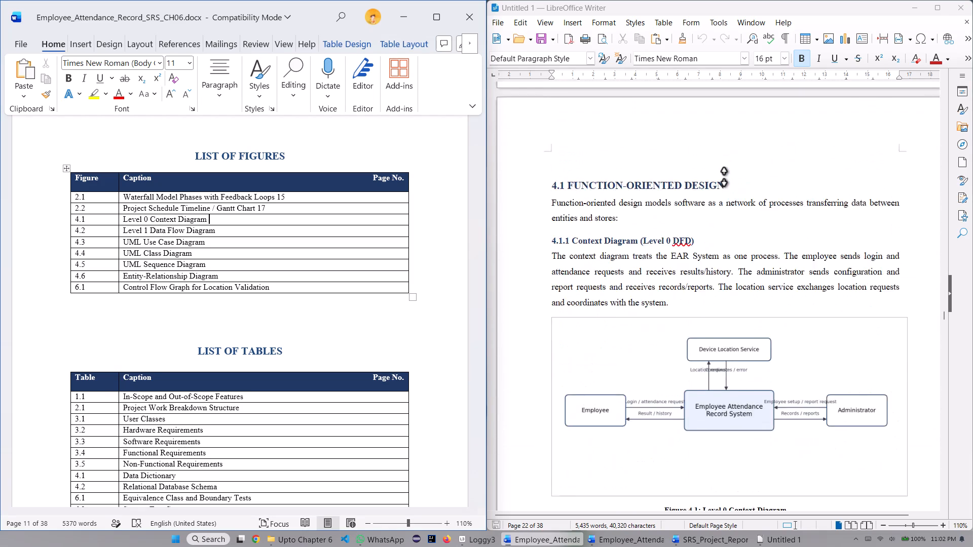
scroll(724, 177, "down", 3)
scroll(724, 177, "up", 7)
scroll(724, 177, "down", 4)
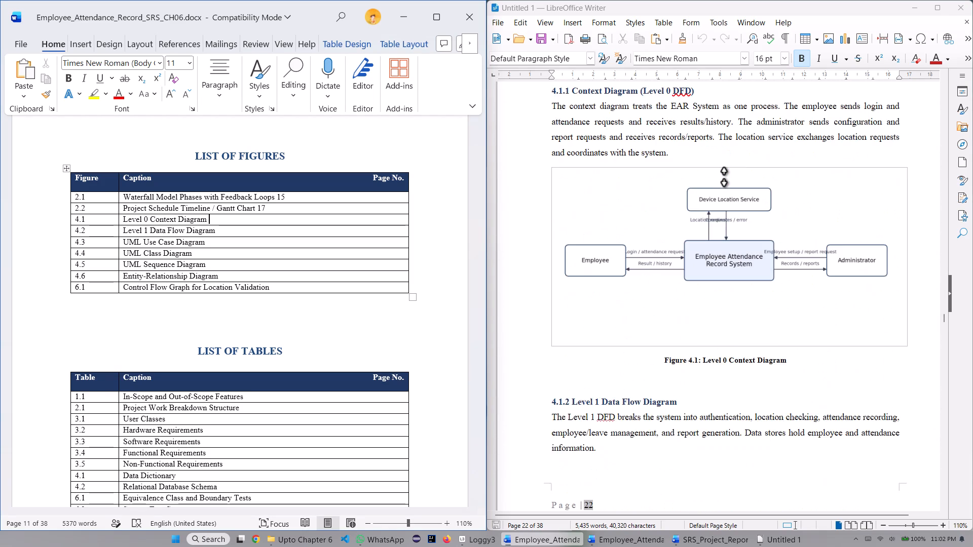
scroll(724, 177, "down", 11)
scroll(724, 178, "up", 2)
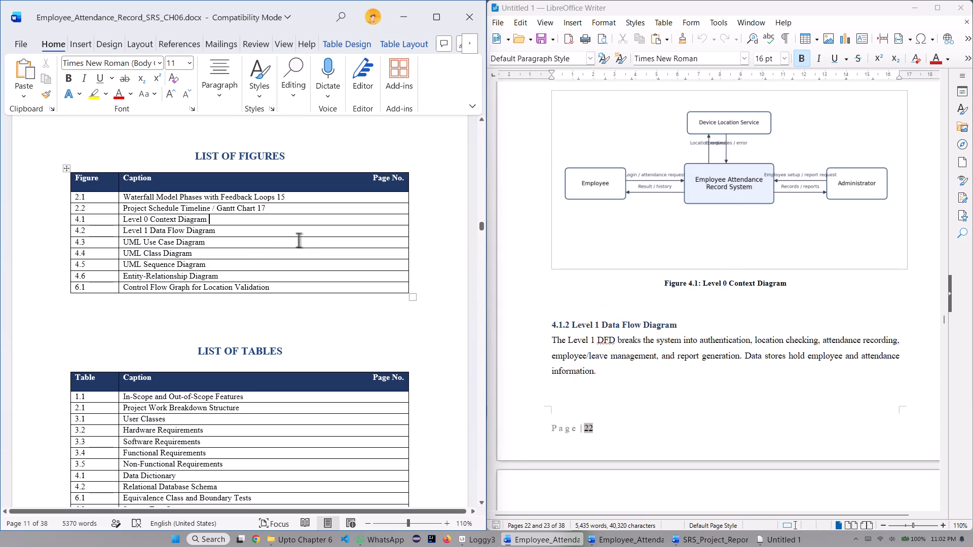
type("22")
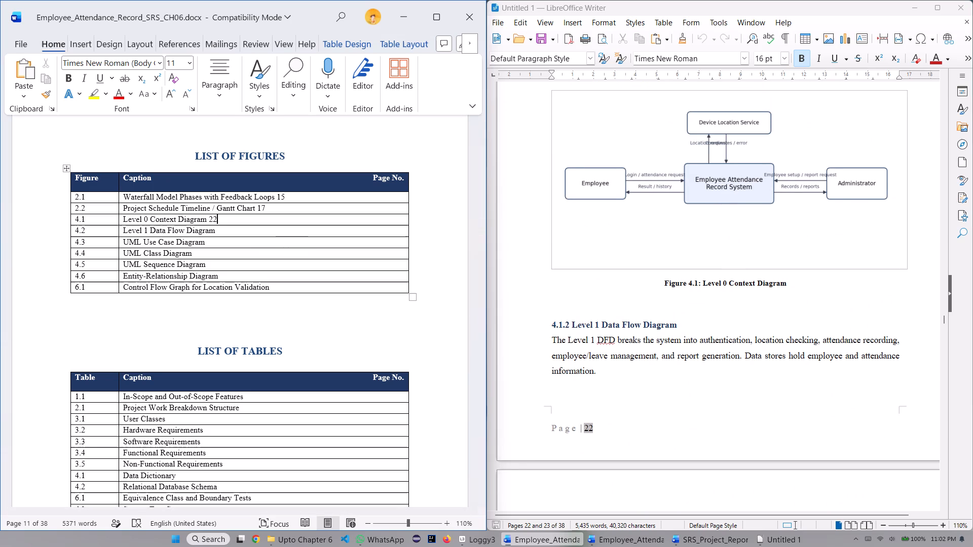
Find Figure 4.2 (Level 1 Data Flow Diagram) in the Writer copy and add page number 23 after its caption in Word's List of Figures.
left_click(226, 231)
key("space")
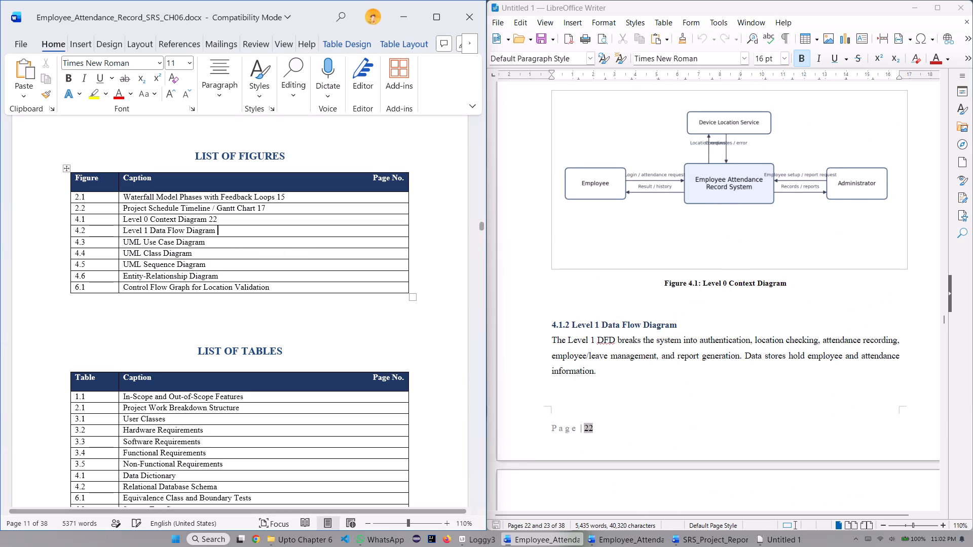
scroll(625, 248, "down", 14)
scroll(676, 235, "down", 5)
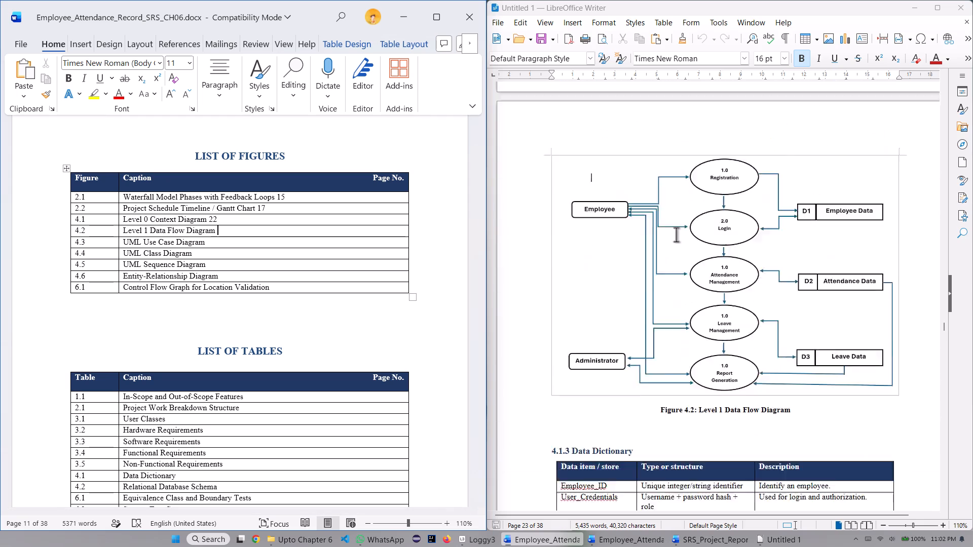
scroll(676, 235, "down", 6)
scroll(677, 232, "up", 9)
scroll(683, 236, "down", 14)
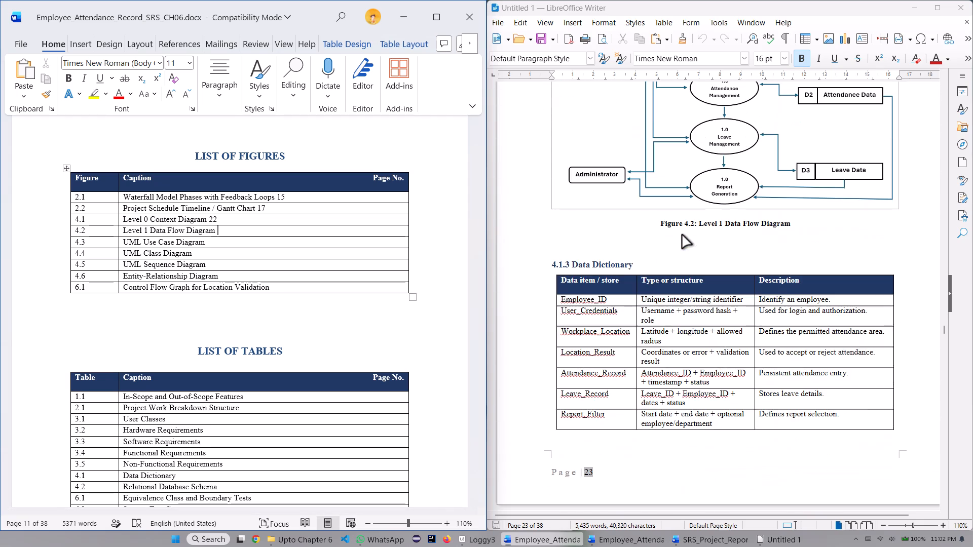
scroll(682, 235, "up", 6)
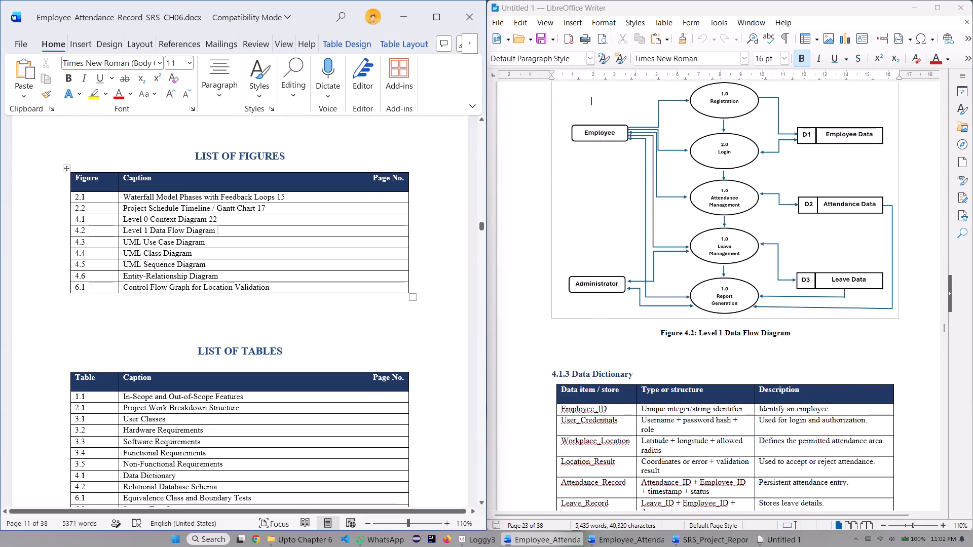
type("23")
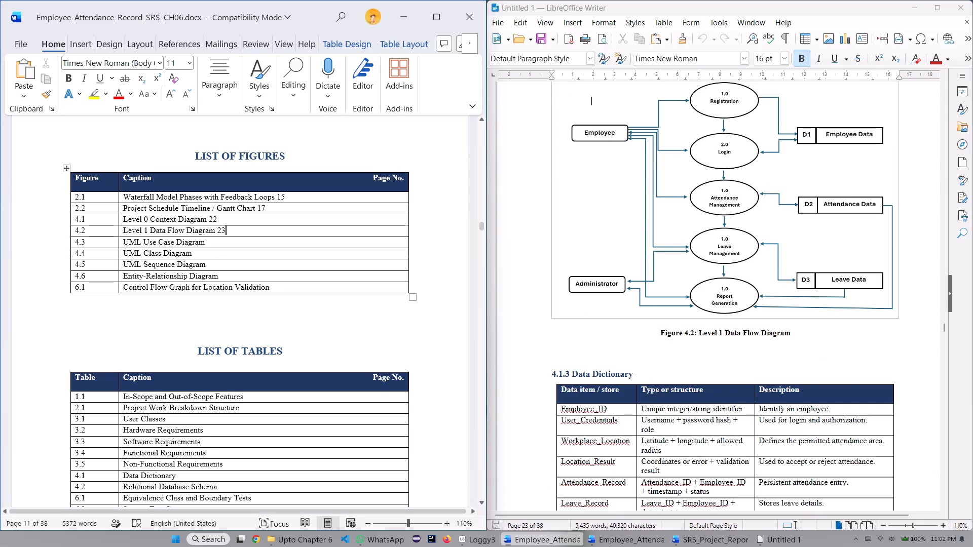
Find Figure 4.3 (UML Use Case Diagram) in the Writer copy and add page number 24 after its caption in Word's List of Figures.
left_click(209, 243)
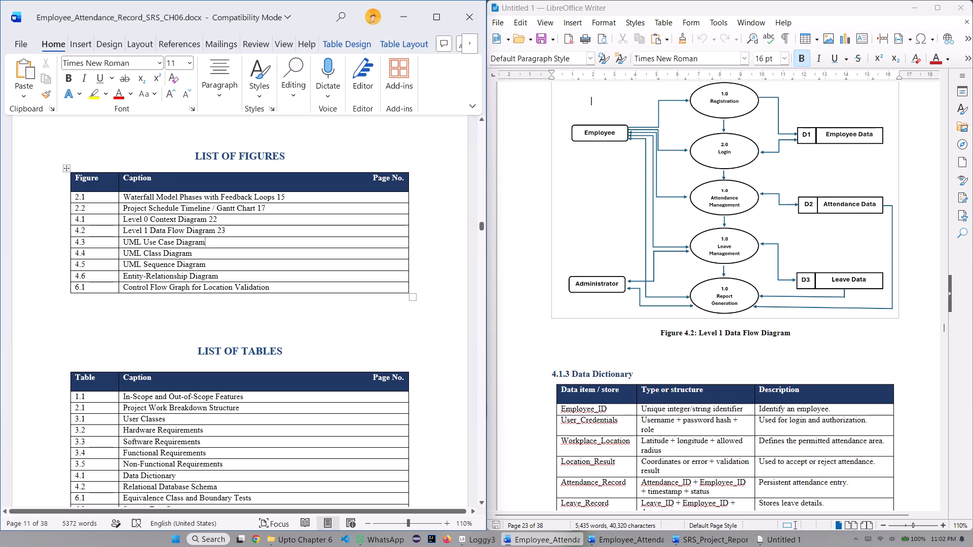
key("space")
scroll(808, 215, "down", 6)
scroll(765, 216, "down", 4)
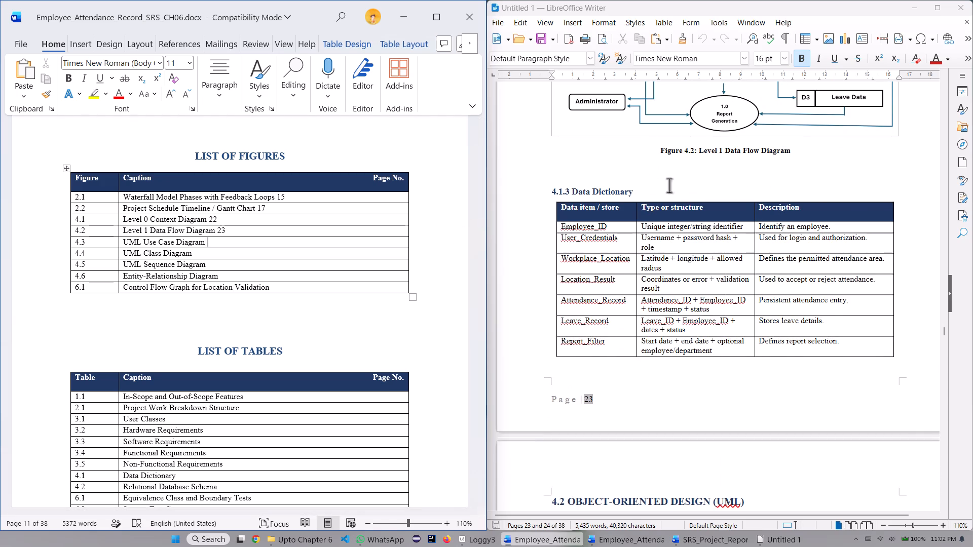
scroll(694, 192, "down", 14)
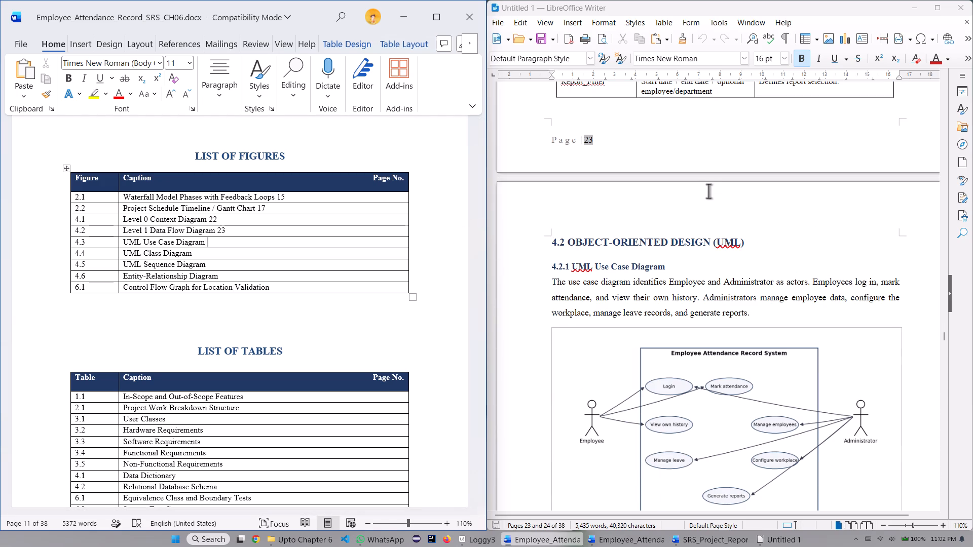
scroll(707, 193, "down", 4)
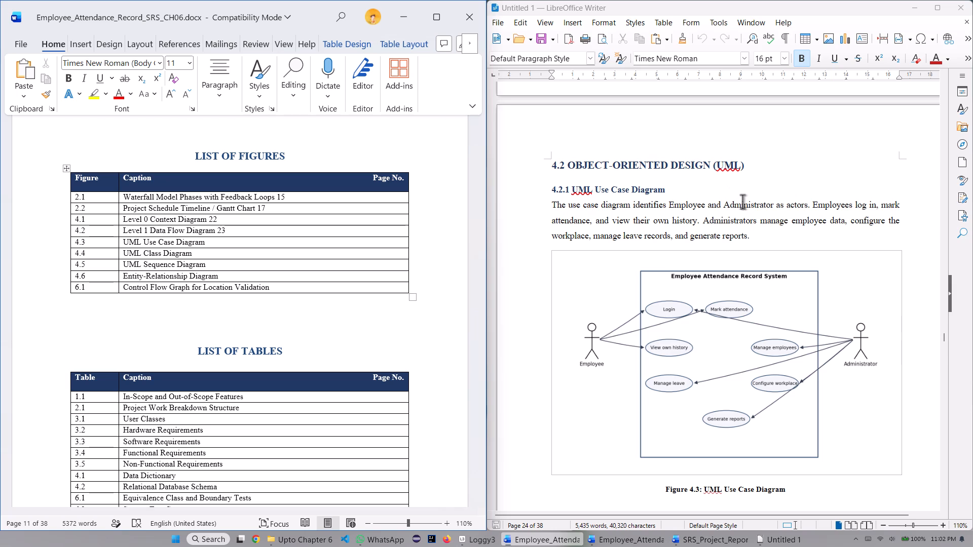
scroll(739, 200, "down", 10)
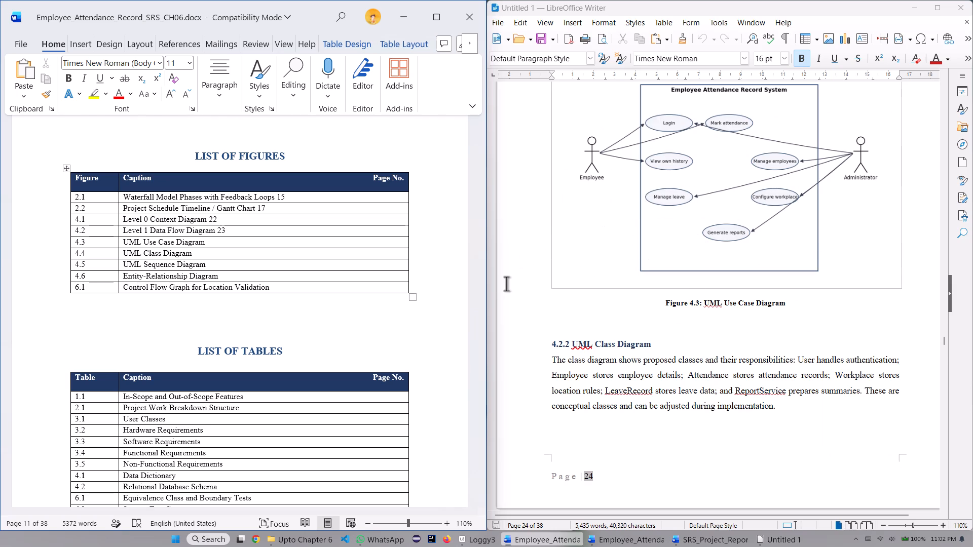
type("24")
Find Figure 4.4 (UML Class Diagram) in the Writer copy and add page number 25 after its caption in Word's List of Figures.
scroll(703, 298, "down", 16)
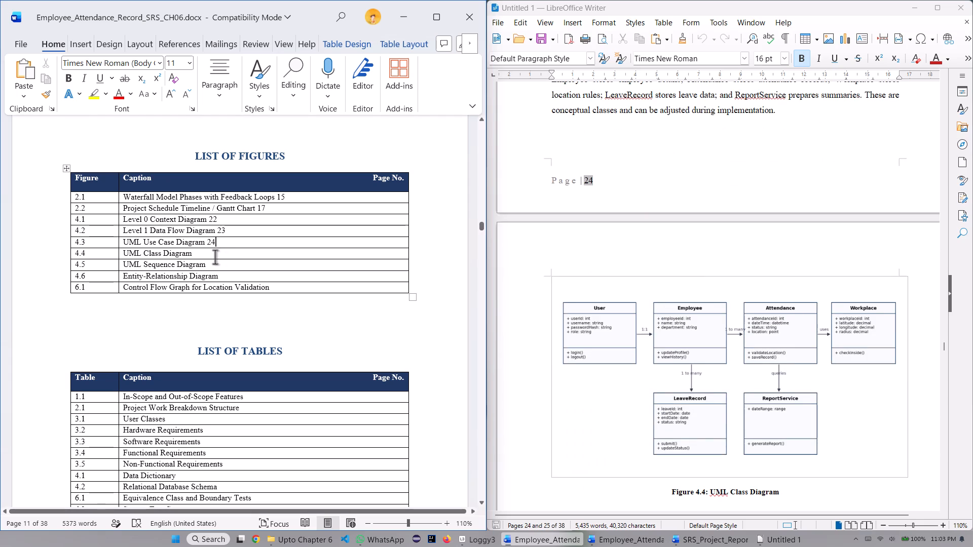
left_click(209, 253)
key("space")
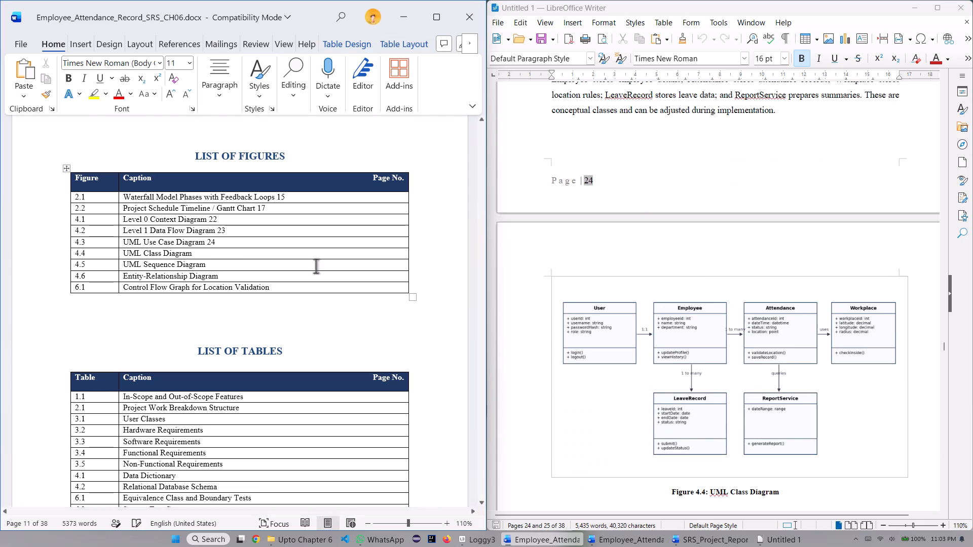
scroll(515, 308, "down", 5)
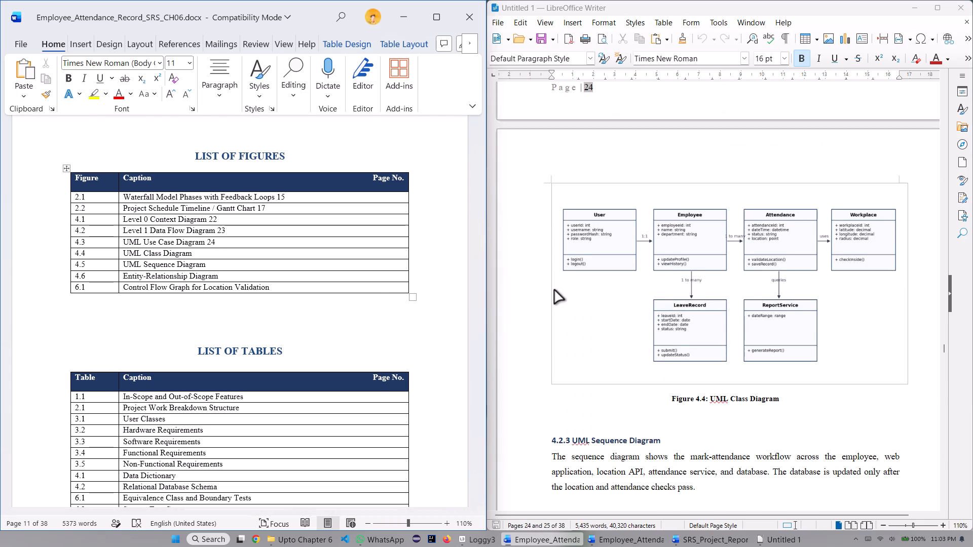
scroll(629, 272, "down", 9)
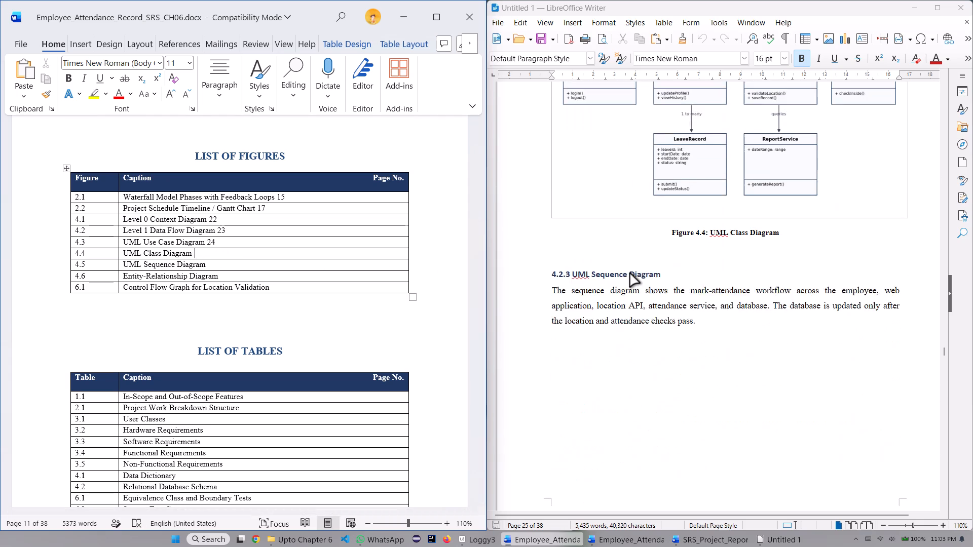
scroll(630, 273, "down", 7)
type("25")
Find Figure 4.5 (UML Sequence Diagram) in the Writer copy and add page number 26 after its caption in Word's List of Figures.
left_click(264, 267)
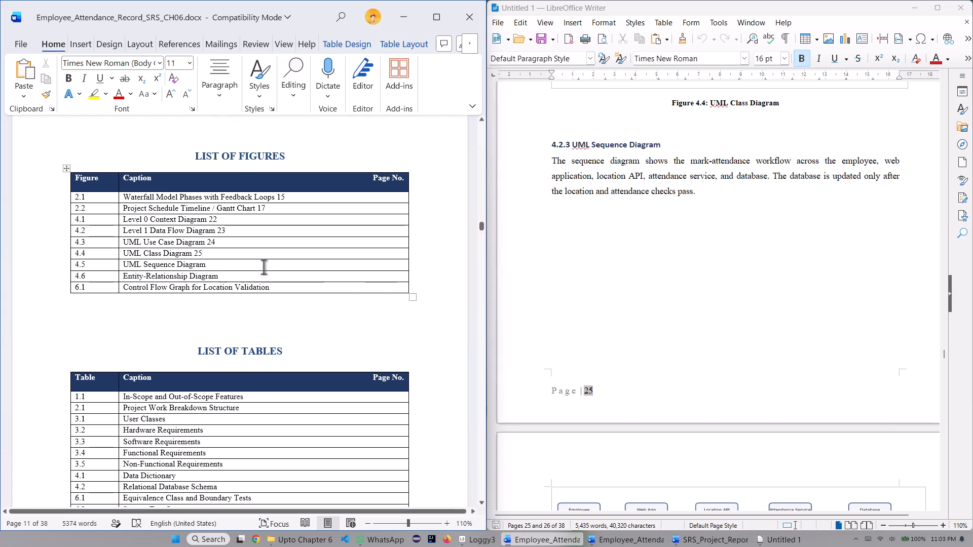
key("space")
scroll(531, 241, "down", 4)
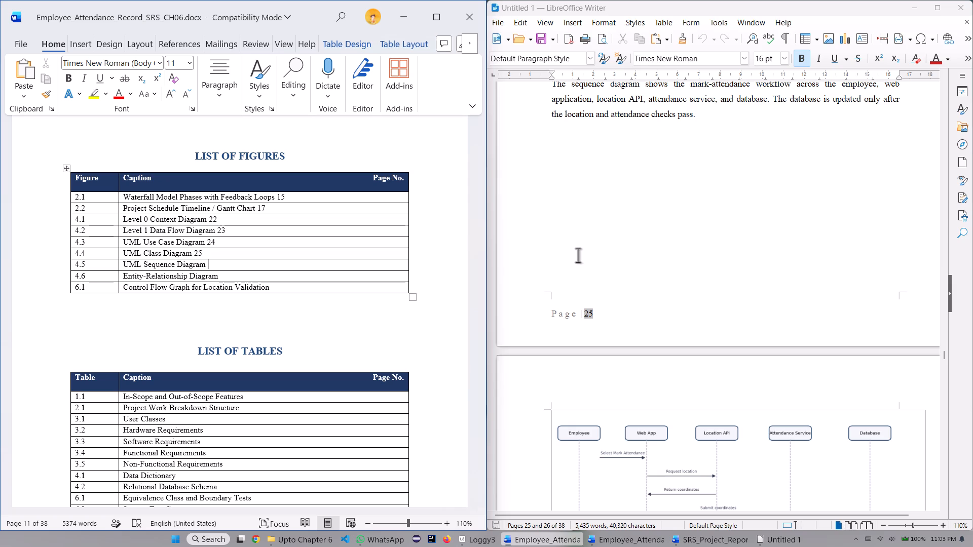
scroll(615, 242, "down", 1)
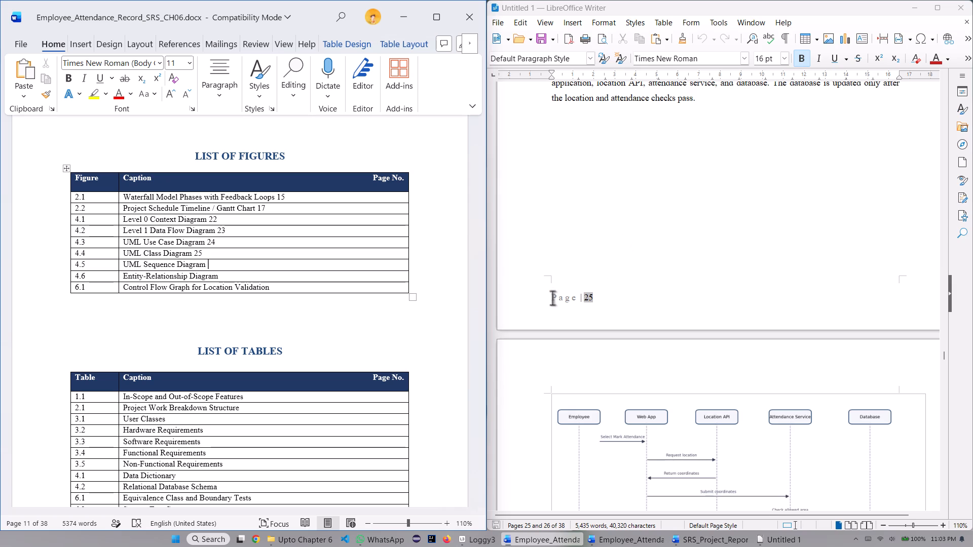
scroll(568, 293, "down", 9)
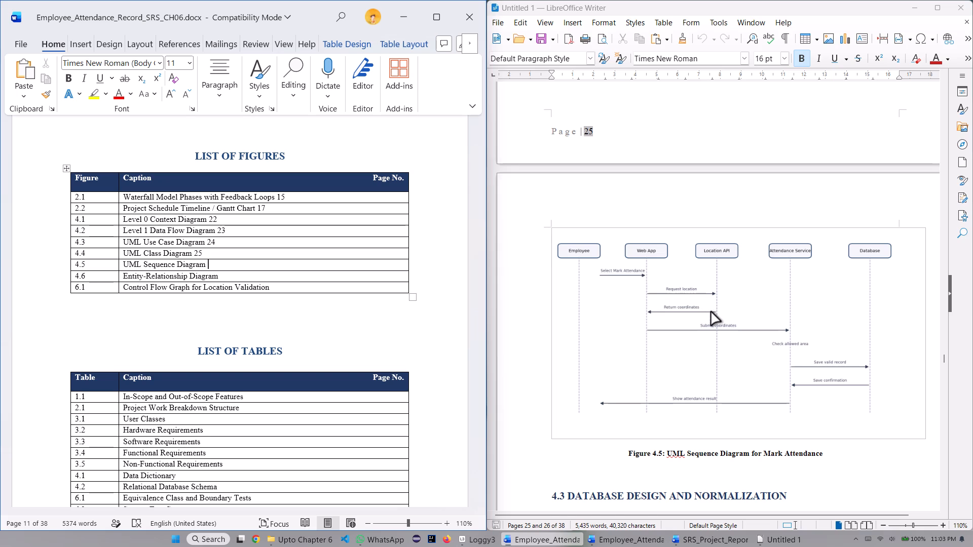
scroll(711, 312, "down", 1)
scroll(638, 337, "down", 6)
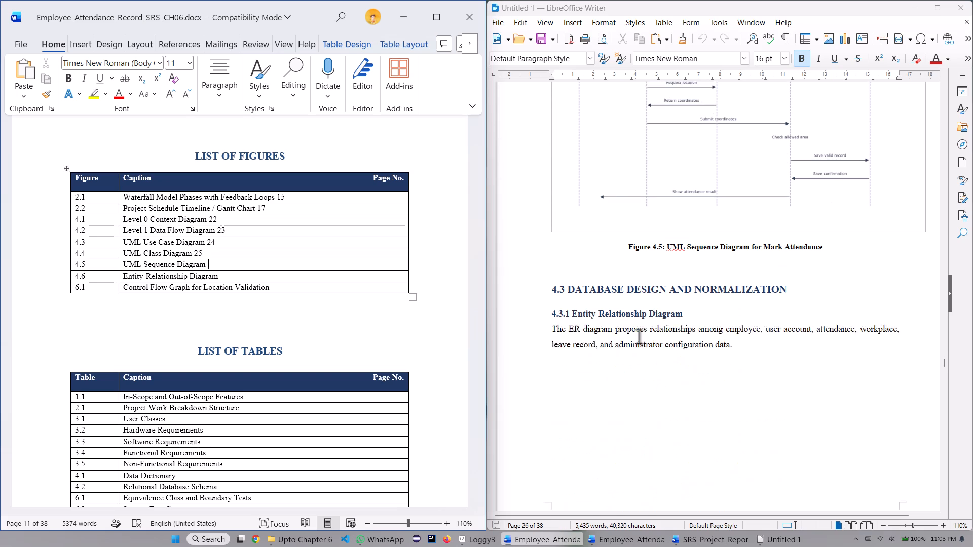
scroll(639, 336, "down", 11)
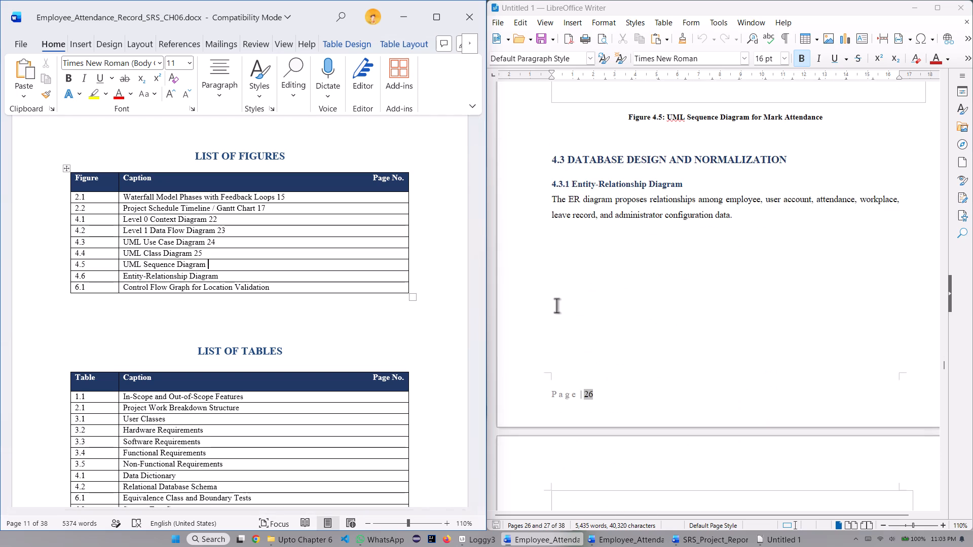
type("26")
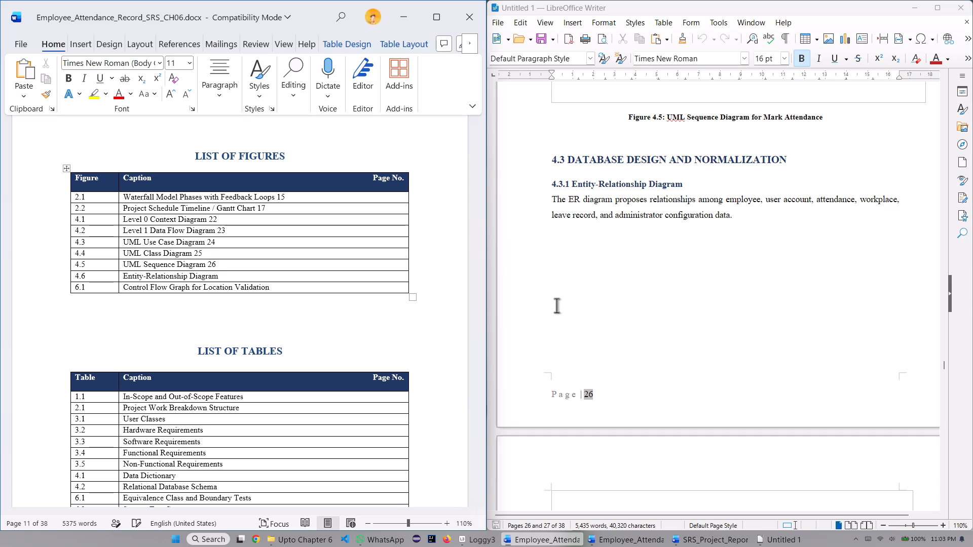
Find Figure 4.6 (Entity-Relationship Diagram) in the Writer copy and add page number 27 after its caption in Word's List of Figures.
left_click(288, 279)
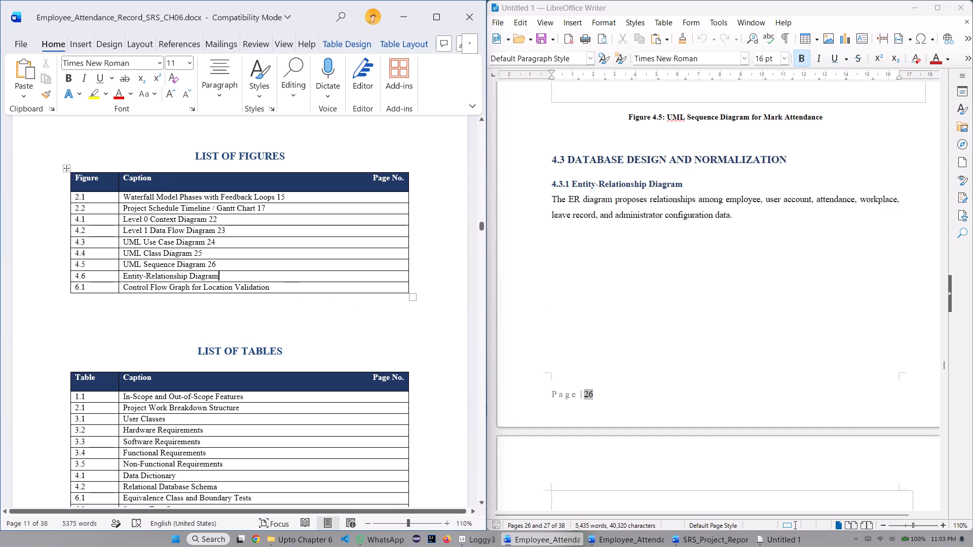
key("space")
scroll(503, 267, "down", 20)
scroll(503, 267, "down", 1)
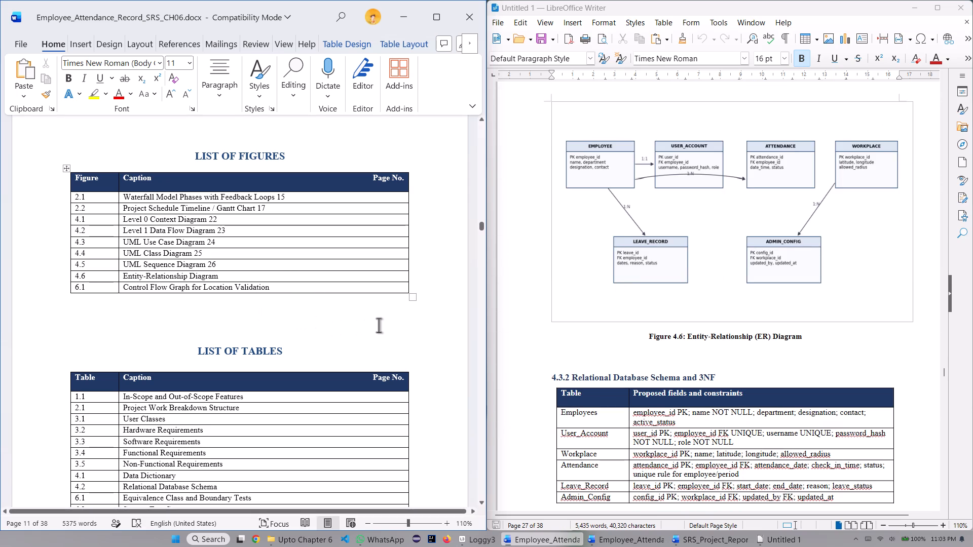
key("2")
key("7")
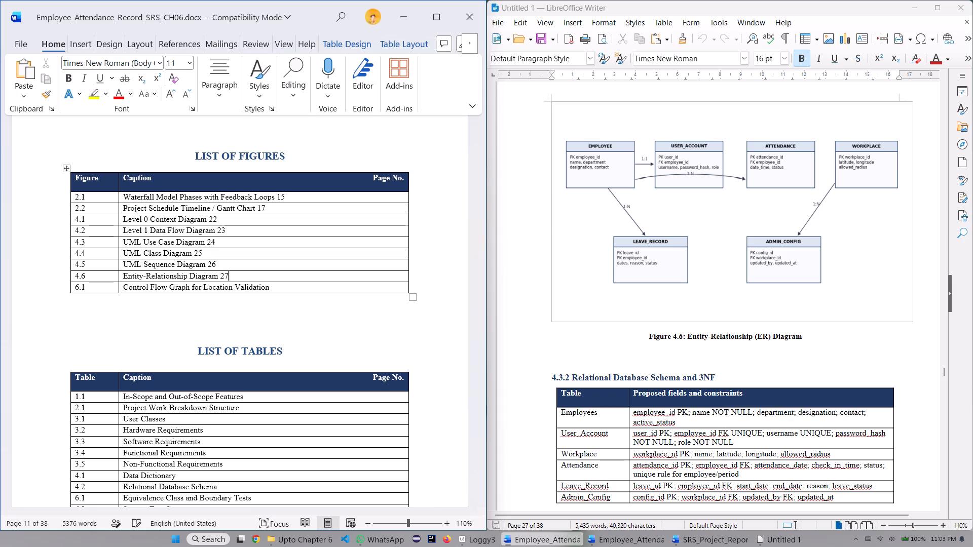
Find Figure 6.1 (Control Flow Graph for Location Validation) in the Writer copy and add page number 32 after its caption in Word's List of Figures.
scroll(653, 274, "down", 20)
scroll(653, 274, "down", 11)
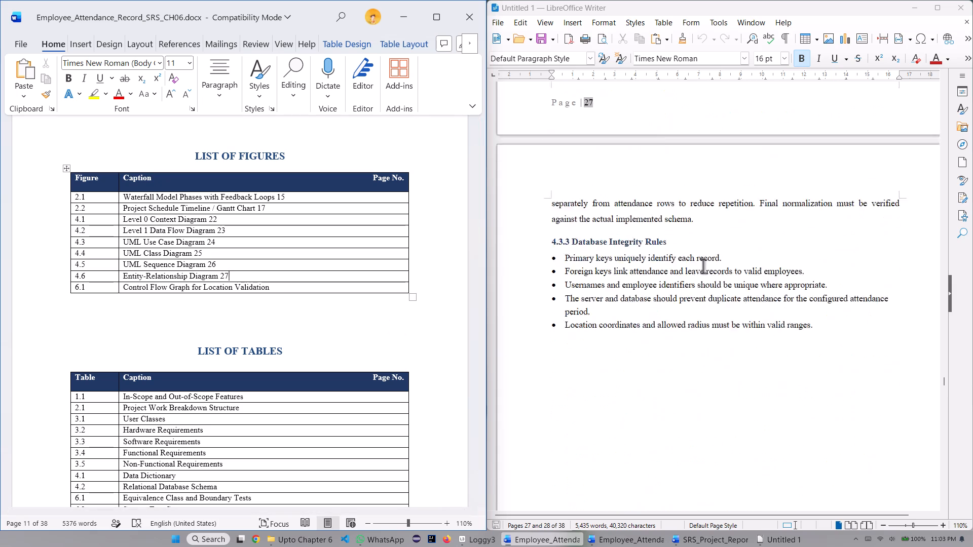
scroll(703, 266, "down", 20)
scroll(703, 266, "down", 2)
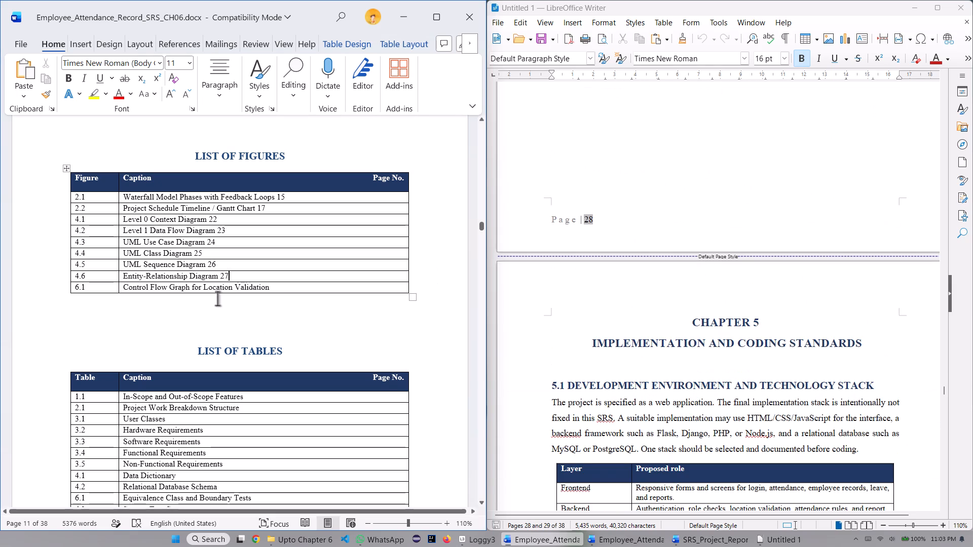
scroll(654, 295, "down", 11)
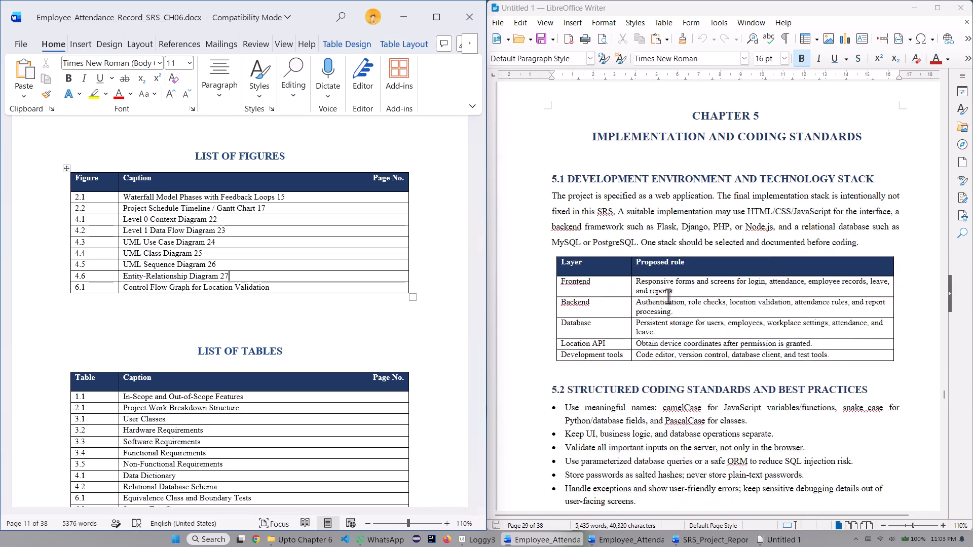
scroll(668, 296, "down", 20)
scroll(668, 296, "down", 20)
scroll(668, 296, "down", 13)
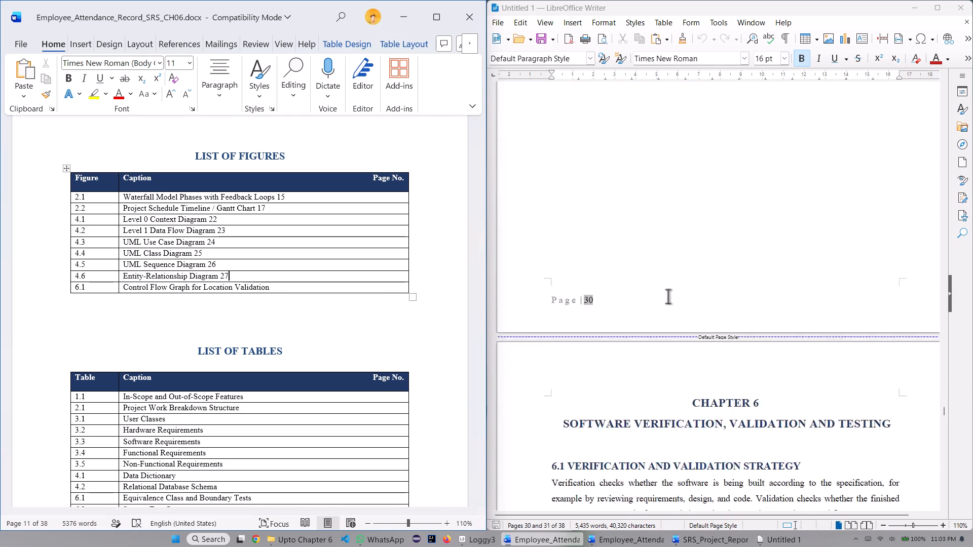
scroll(668, 296, "down", 16)
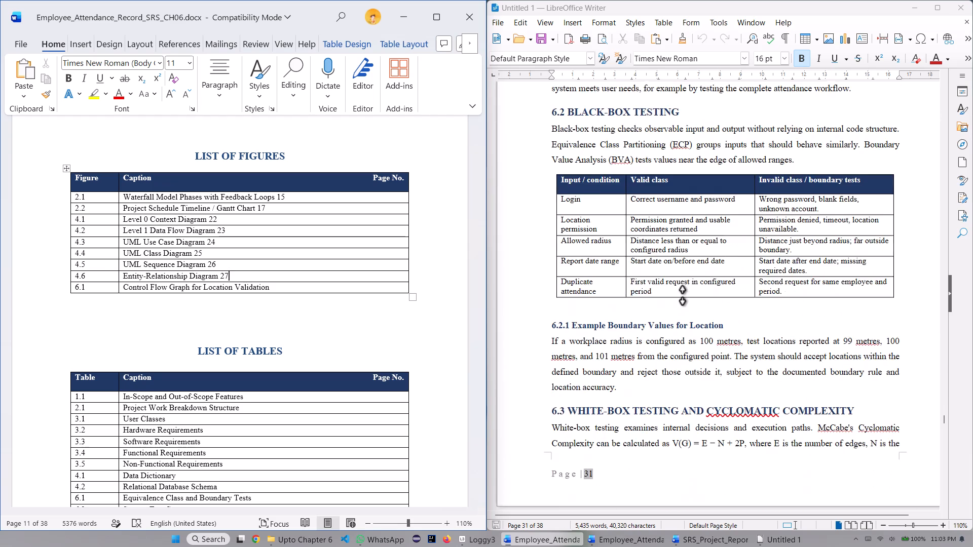
scroll(682, 295, "down", 18)
scroll(684, 294, "down", 9)
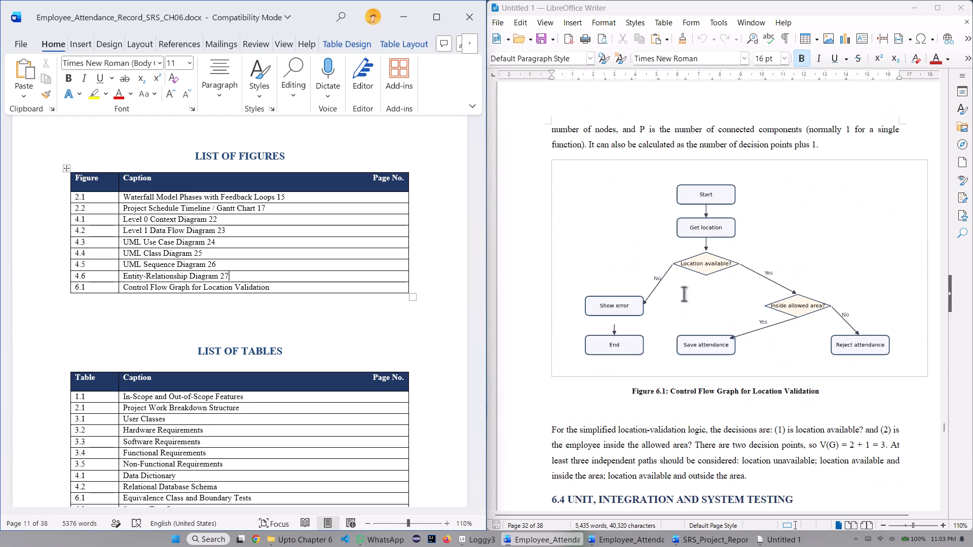
scroll(684, 294, "down", 11)
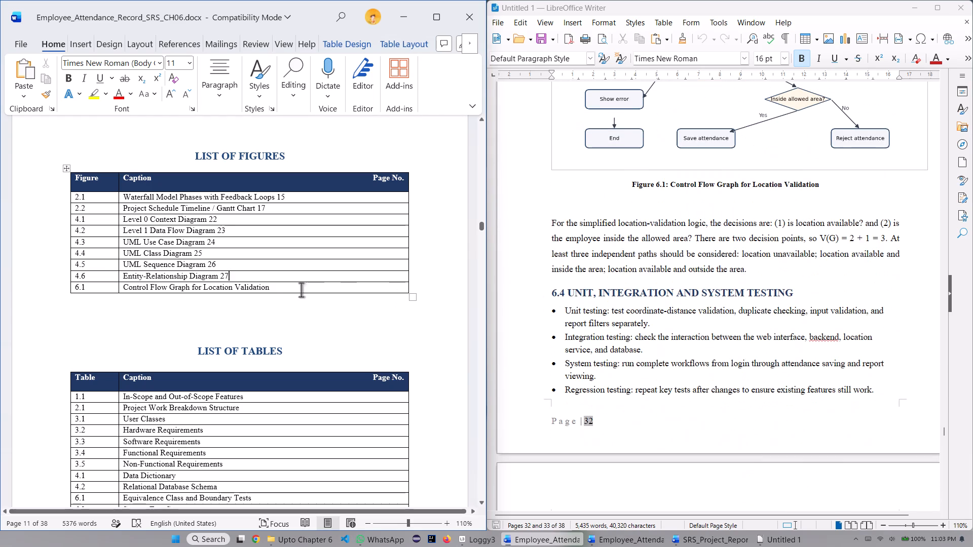
left_click(276, 287)
key("space")
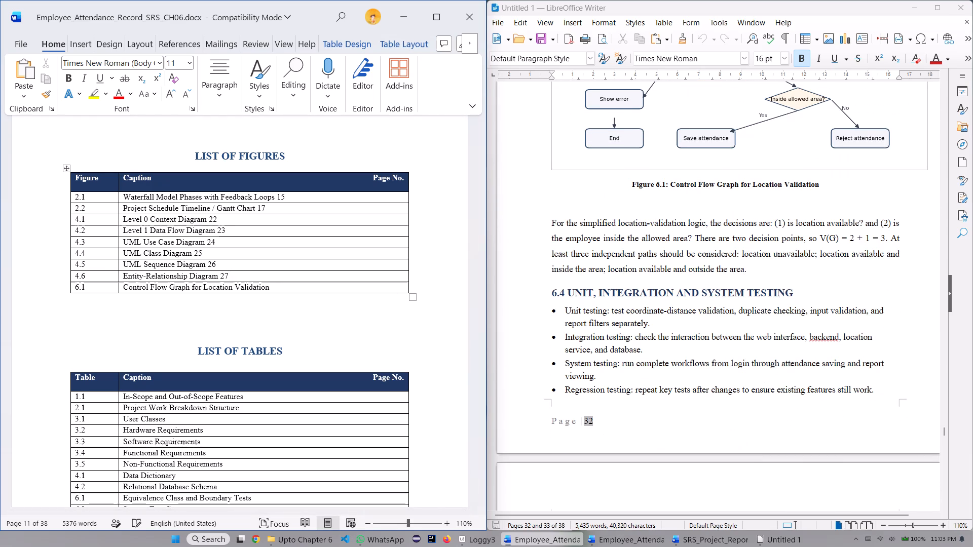
type("32")
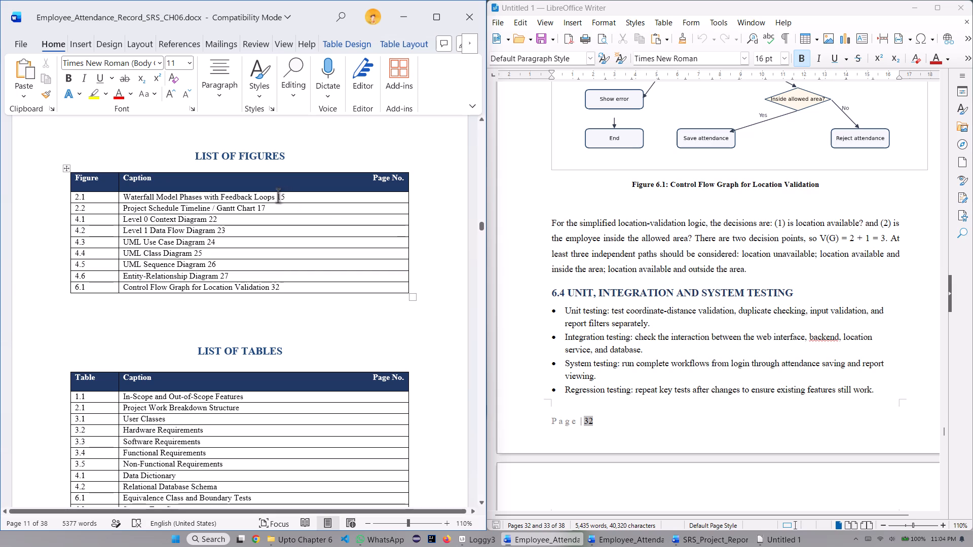
Space page number 15 away from the Figure 2.1 caption so it sits beneath the Page No. heading in the List of Figures.
left_click(278, 196)
key("space")
key("space")
key("space")
key("space")
key("space")
key("space")
key("space")
key("space")
key("space")
key("space")
key("space")
key("space")
key("space")
key("space")
key("space")
key("space")
key("space")
key("space")
key("space")
key("space")
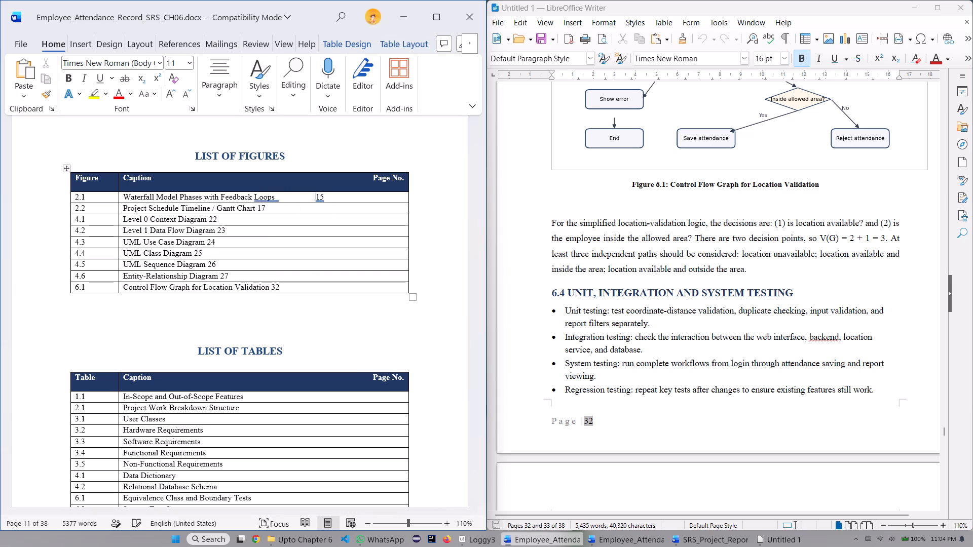
key("space")
key("space")
key("space")
key("space")
key("space")
key("space")
key("space")
key("space")
key("space")
key("space")
key("space")
key("space")
key("space")
key("space")
key("space")
key("space")
key("space")
key("space")
key("space")
key("space")
key("space")
key("space")
key("space")
key("BackSpace")
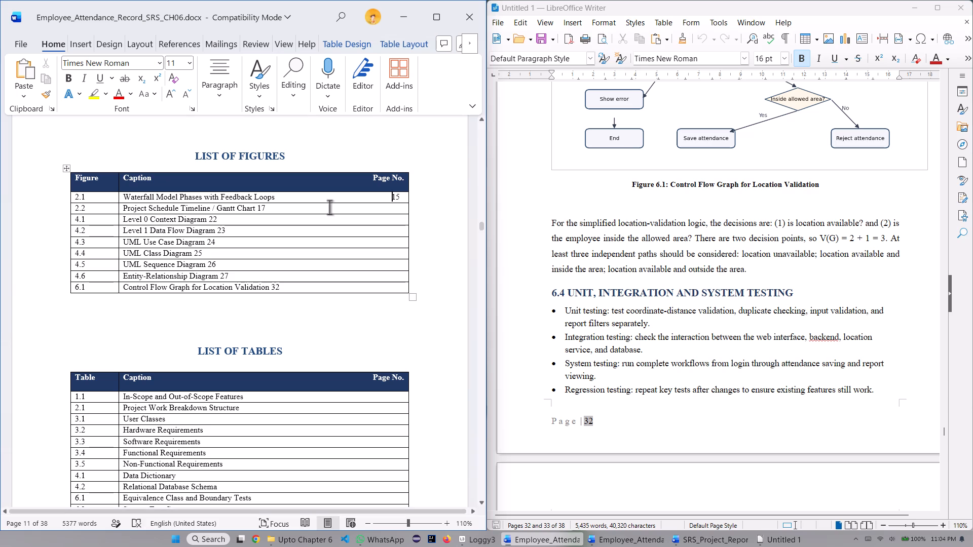
Space page number 17 away from the Figure 2.2 caption so it lines up beneath 15 under the Page No. heading.
left_click(258, 207)
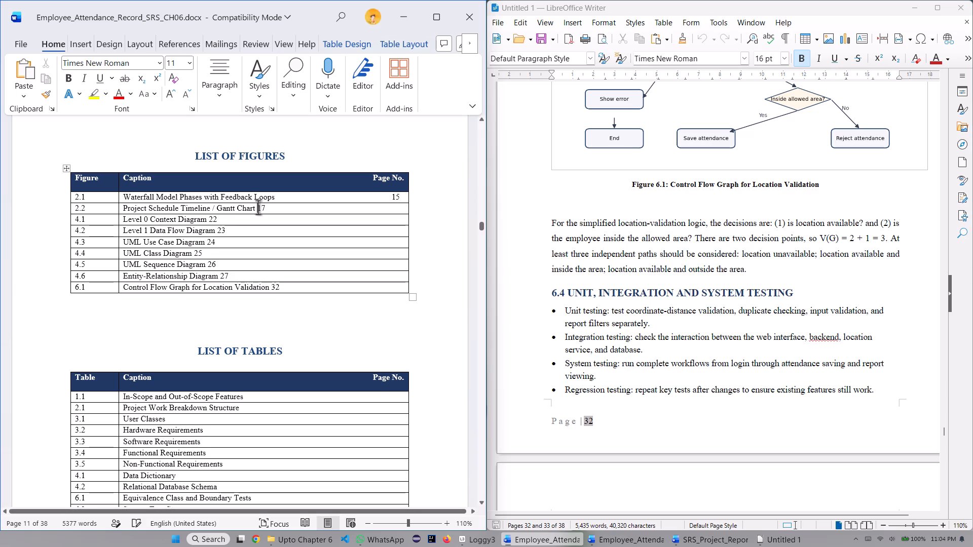
key("space")
key("space")
key("space")
key("space")
key("space")
key("space")
key("space")
key("space")
key("space")
key("space")
key("space")
key("space")
key("space")
key("space")
key("space")
key("space")
key("space")
key("space")
key("space")
key("space")
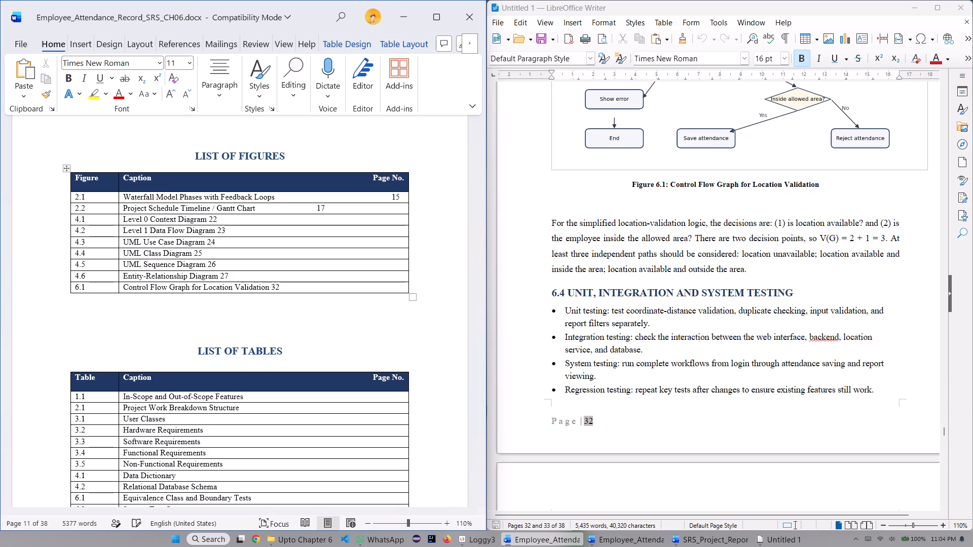
key("BackSpace")
key("space")
key("space")
key("space")
key("BackSpace")
Fine-tune the spacing before page number 15 in the Figure 2.1 row, moving it closer to the table's outer edge.
left_click(393, 196)
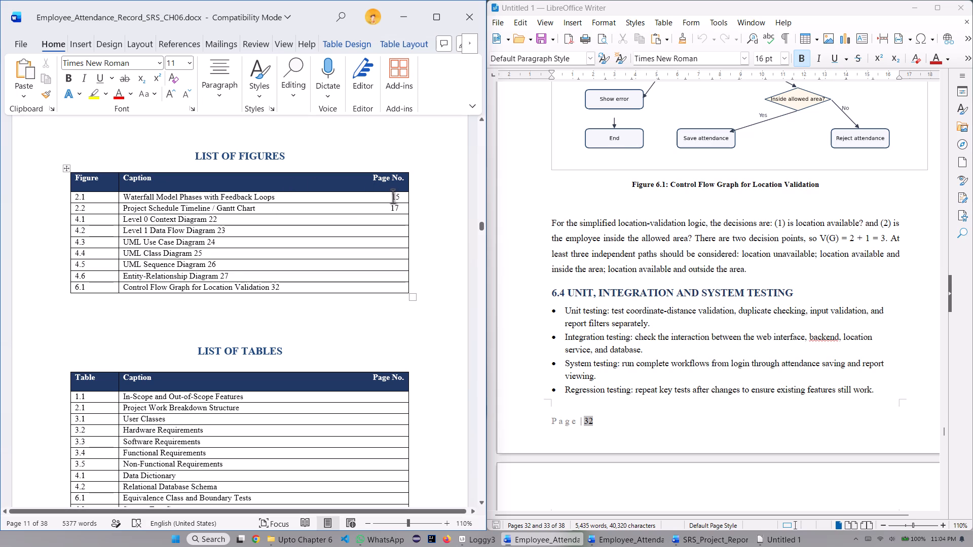
key("BackSpace")
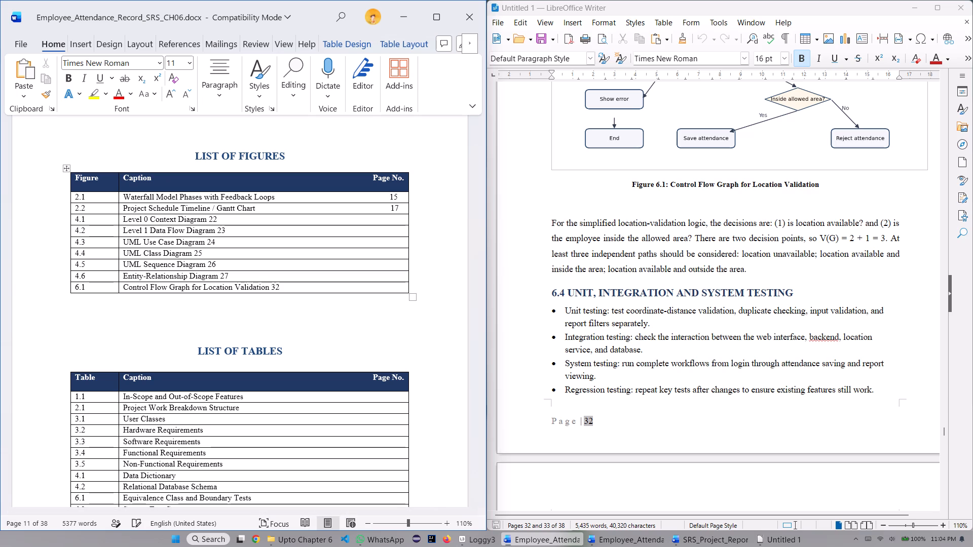
left_click(391, 208)
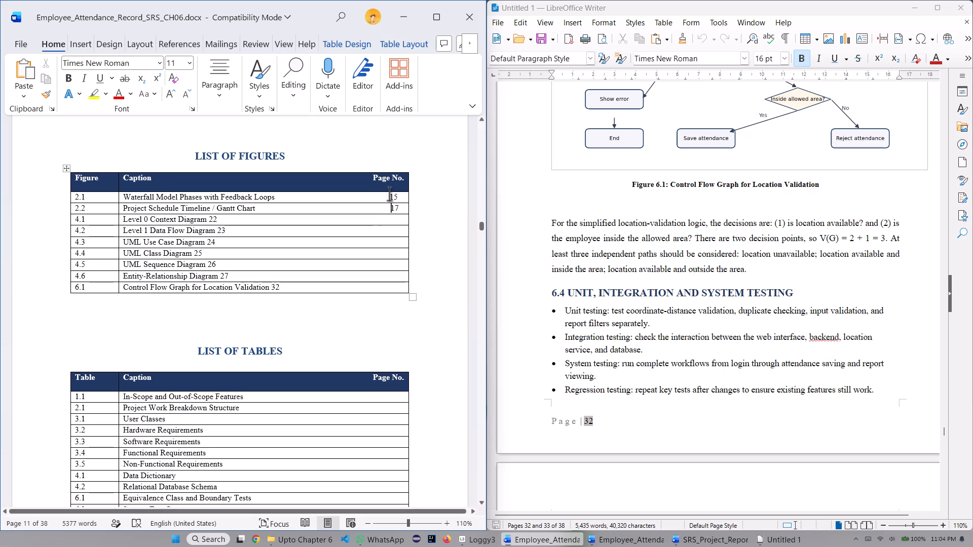
left_click(389, 193)
key("space")
key("space")
key("space")
key("space")
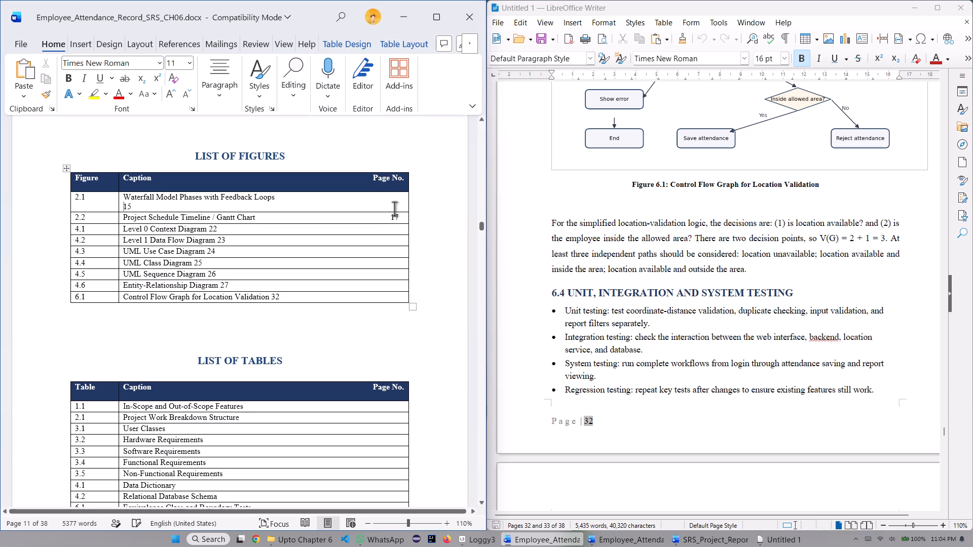
key("BackSpace")
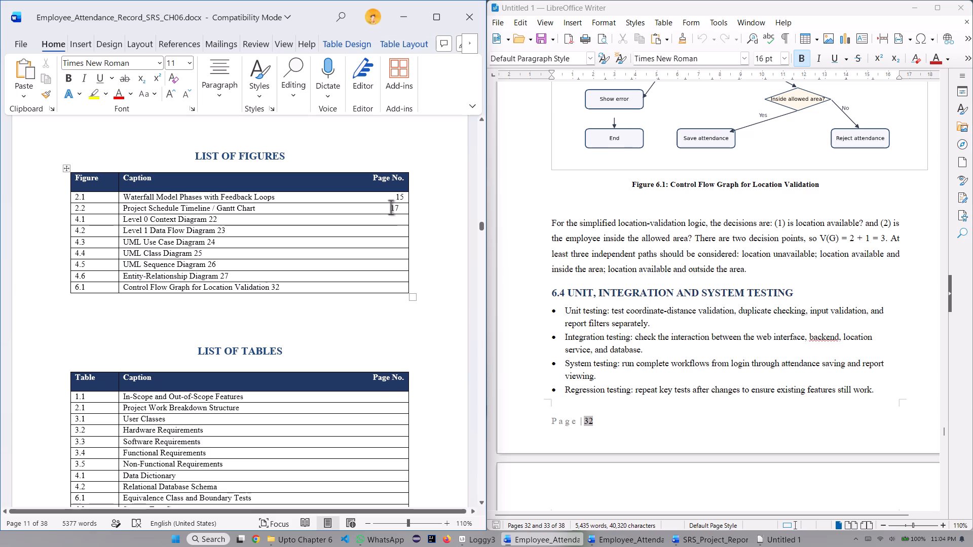
Fine-tune the spacing before page number 17 in the Figure 2.2 row to align it with 15 above, undoing the last spacing change.
left_click(390, 207)
key("space")
key("space")
key("space")
key("space")
key("BackSpace")
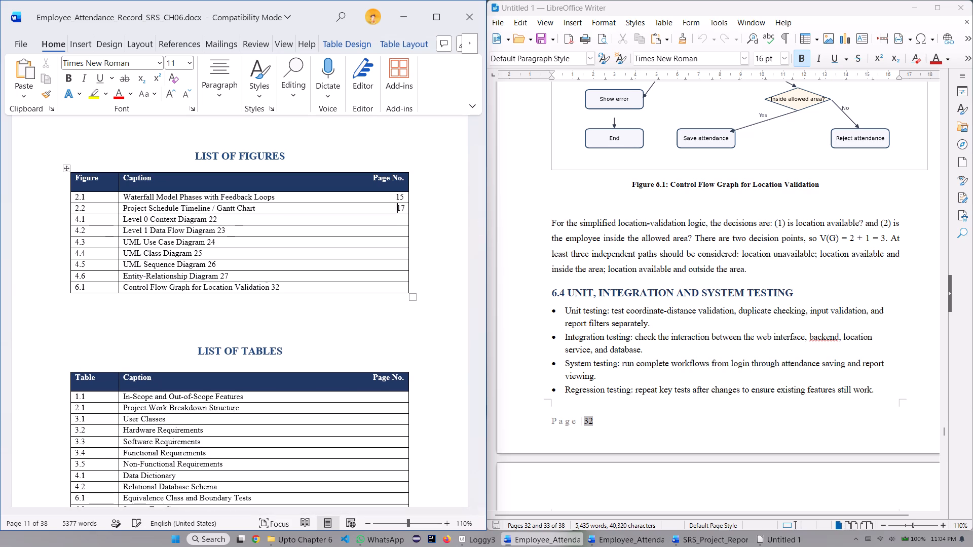
key("BackSpace")
key("space")
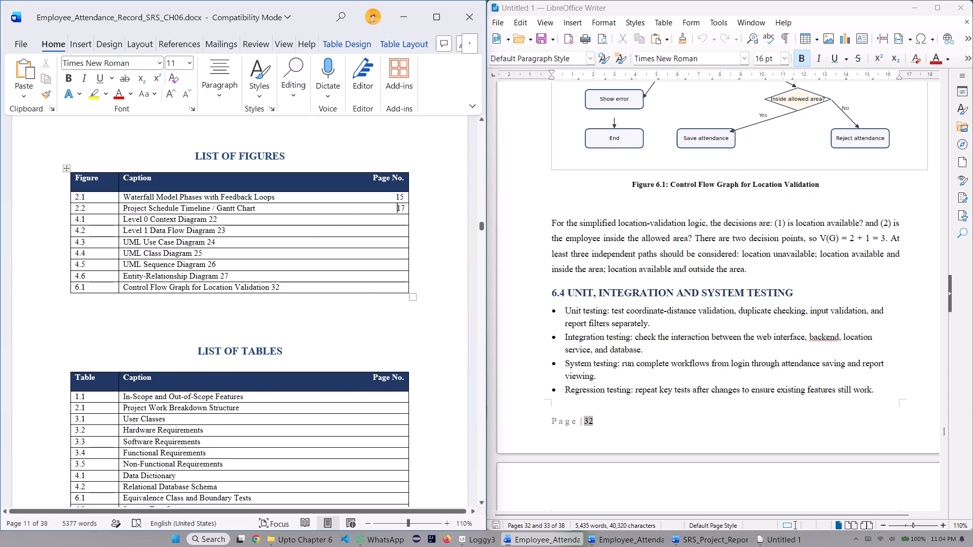
left_click(408, 202)
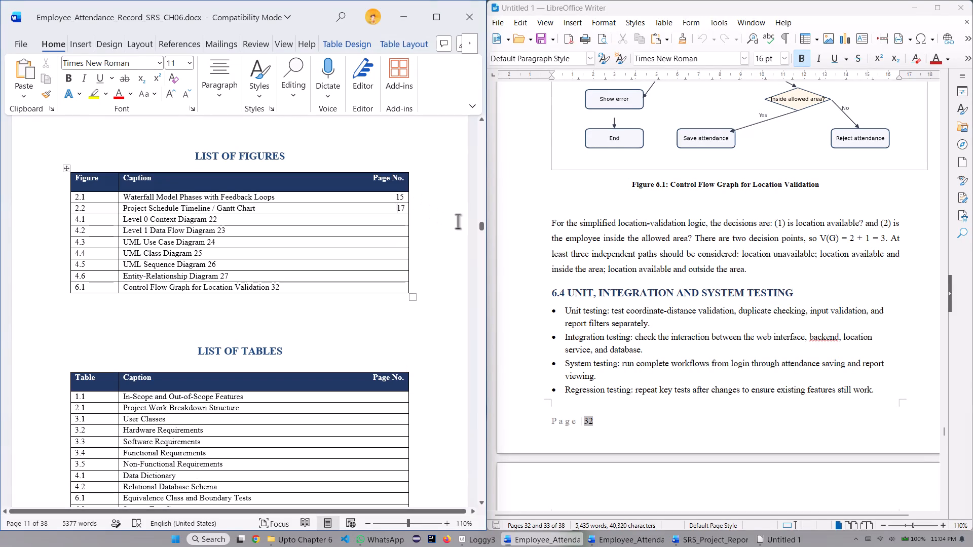
key("ctrl+z")
left_click(441, 243)
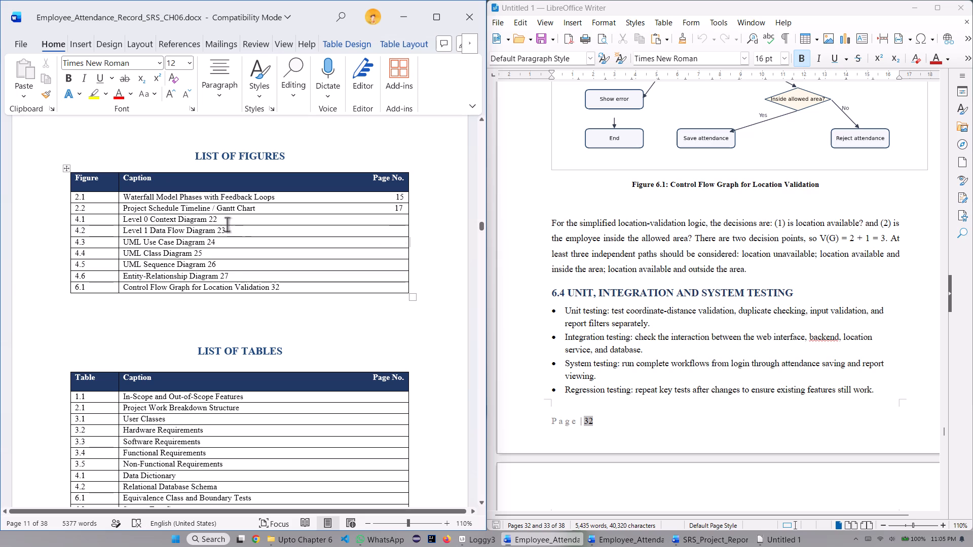
Space page number 22 away from the Figure 4.1 caption so it lines up beneath 17 under the Page No. heading.
left_click(209, 219)
left_click(209, 219)
key("space")
key("space")
key("space")
key("space")
key("space")
key("space")
key("space")
key("space")
key("space")
key("space")
key("space")
key("space")
key("space")
key("space")
key("space")
key("space")
key("space")
key("space")
key("space")
key("space")
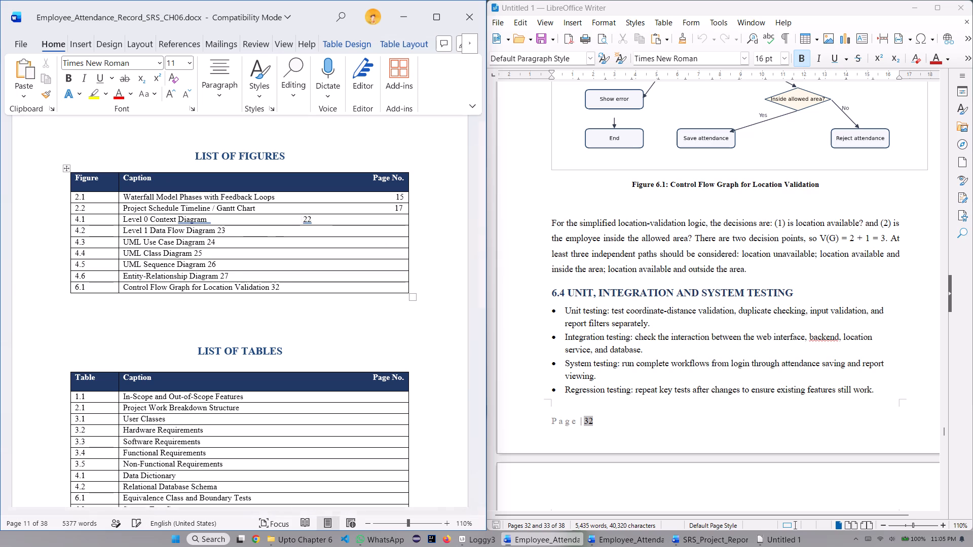
key("space")
key("space")
key("space")
key("space")
key("space")
key("space")
key("space")
key("space")
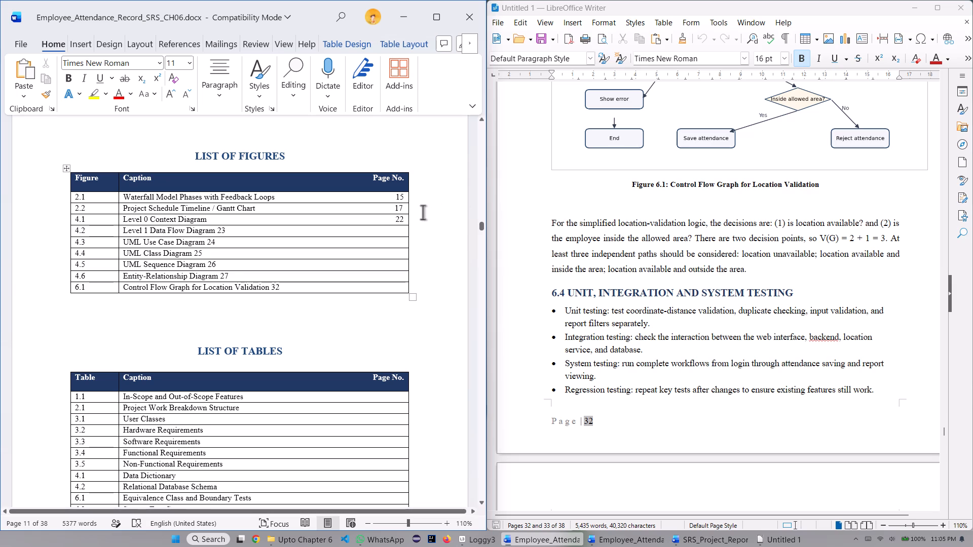
Remove one space before page number 15 in the Figure 2.1 row to adjust its alignment with the numbers below.
left_click(396, 199)
key("BackSpace")
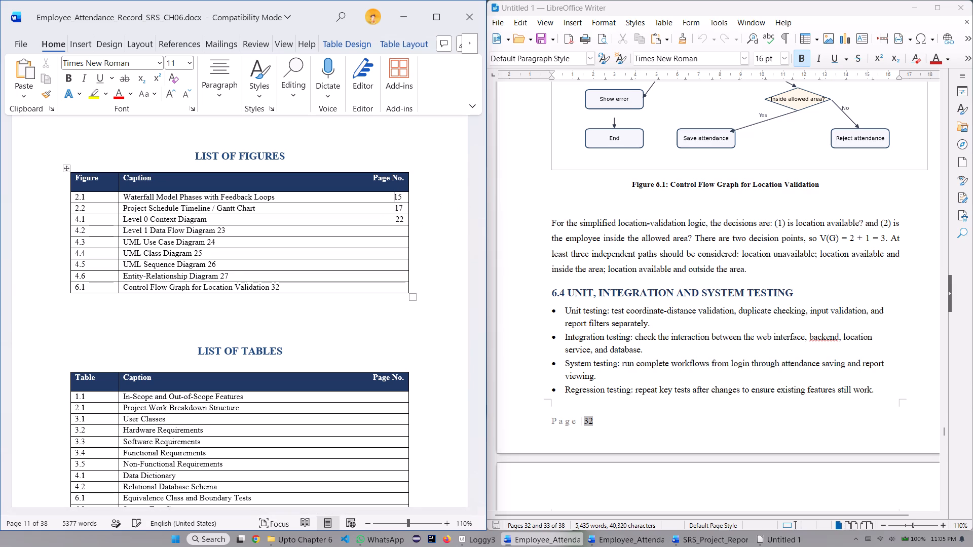
Remove one space before page number 17 in the Figure 2.2 row and before 22 in the Figure 4.1 row.
left_click(396, 208)
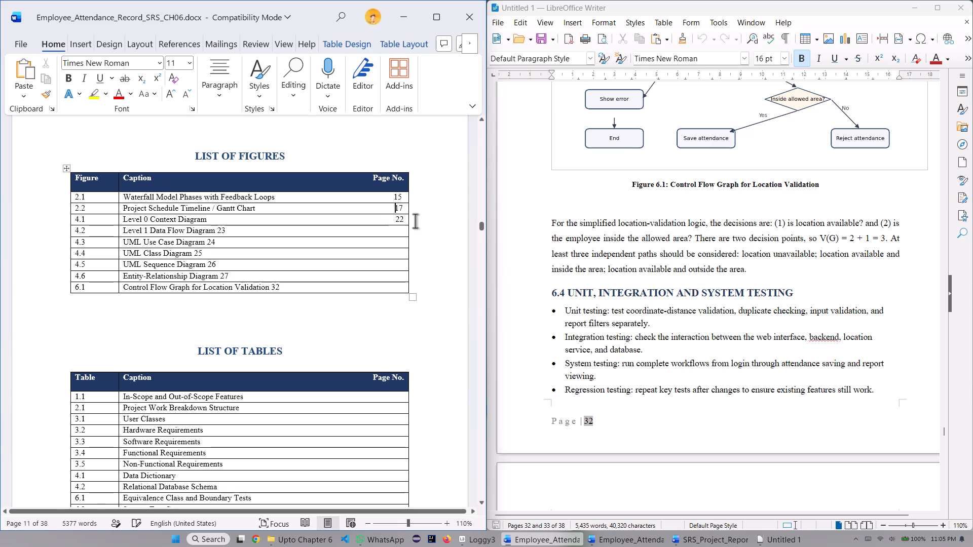
key("BackSpace")
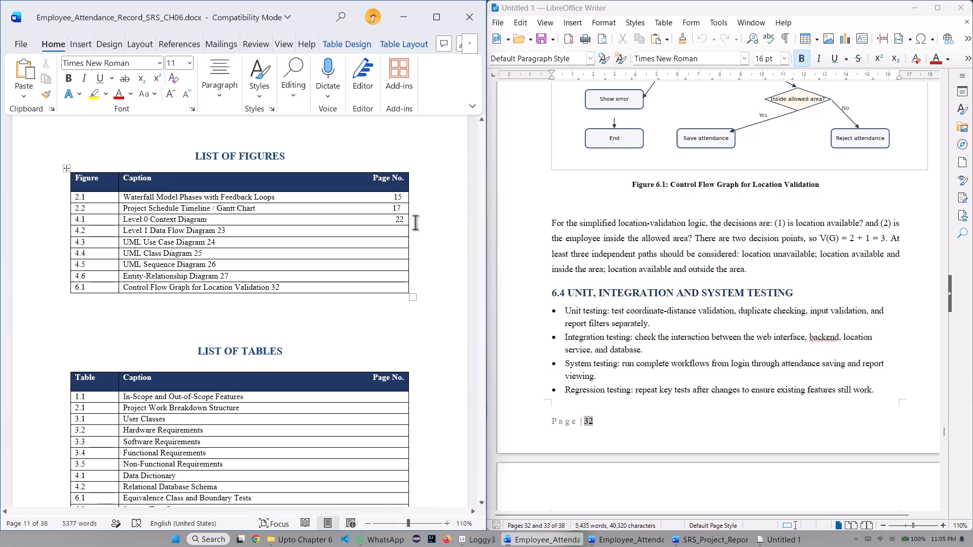
left_click(396, 220)
key("BackSpace")
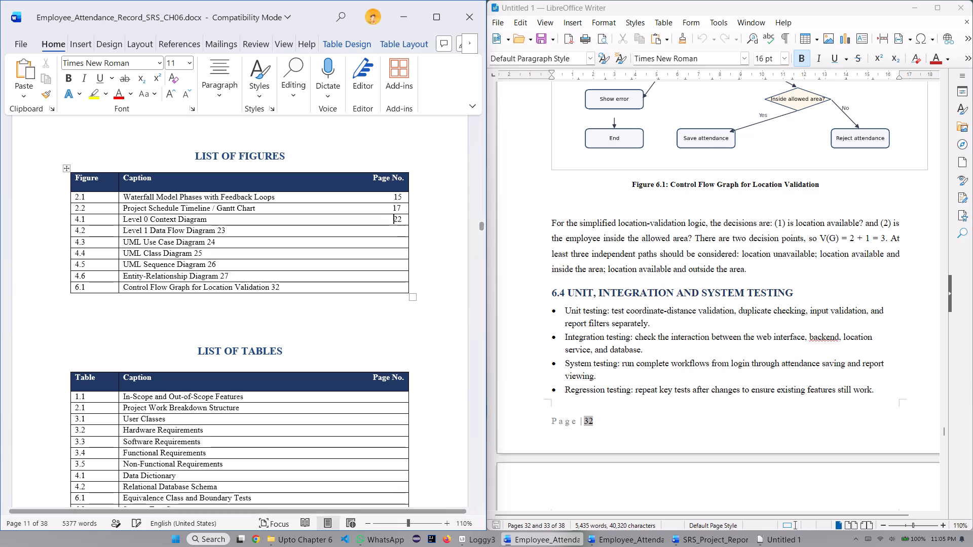
Space page number 23 away from the Figure 4.2 caption so it lines up beneath 22 under the Page No. heading.
left_click(218, 229)
key("space")
key("space")
key("space")
key("space")
key("space")
key("space")
key("space")
key("space")
key("space")
key("space")
key("space")
key("space")
key("space")
key("space")
key("space")
key("space")
key("space")
key("space")
key("space")
key("space")
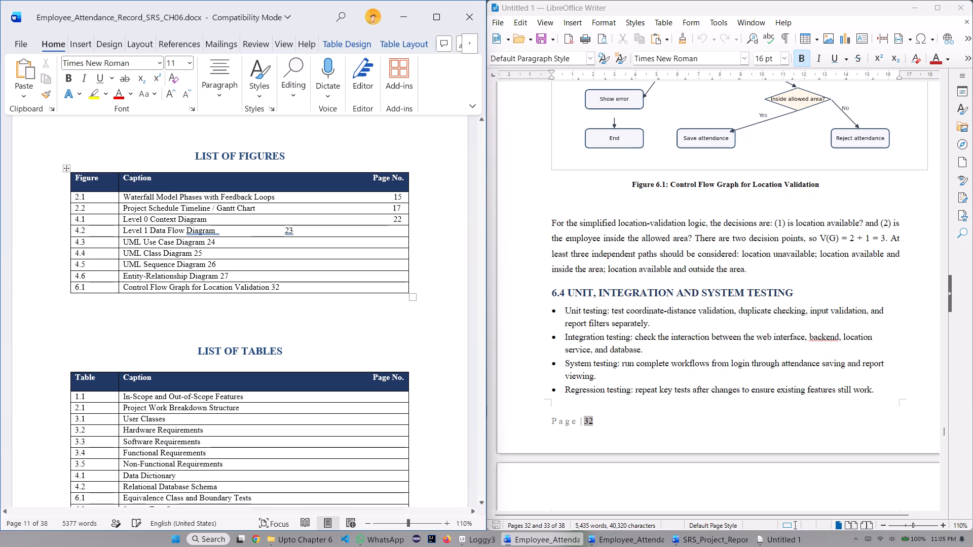
key("space")
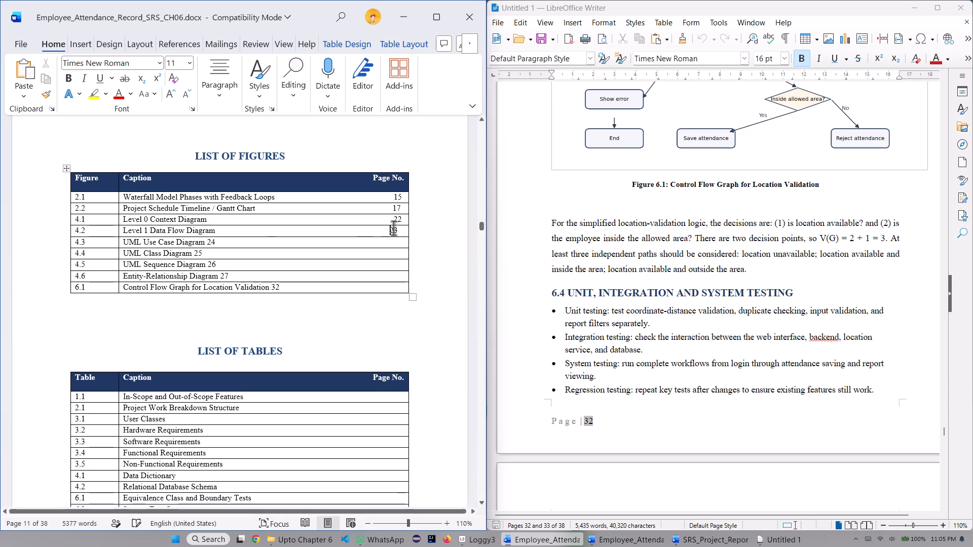
key("space")
key("space")
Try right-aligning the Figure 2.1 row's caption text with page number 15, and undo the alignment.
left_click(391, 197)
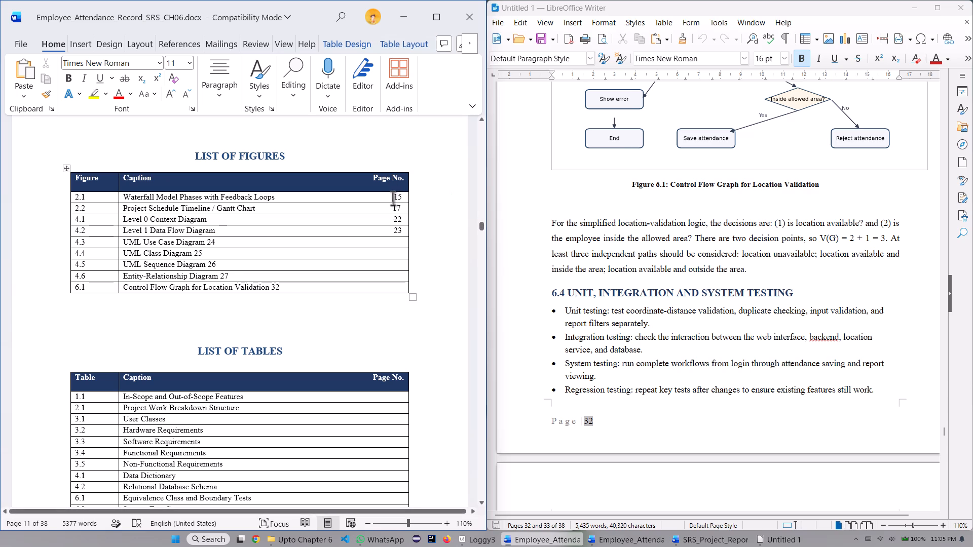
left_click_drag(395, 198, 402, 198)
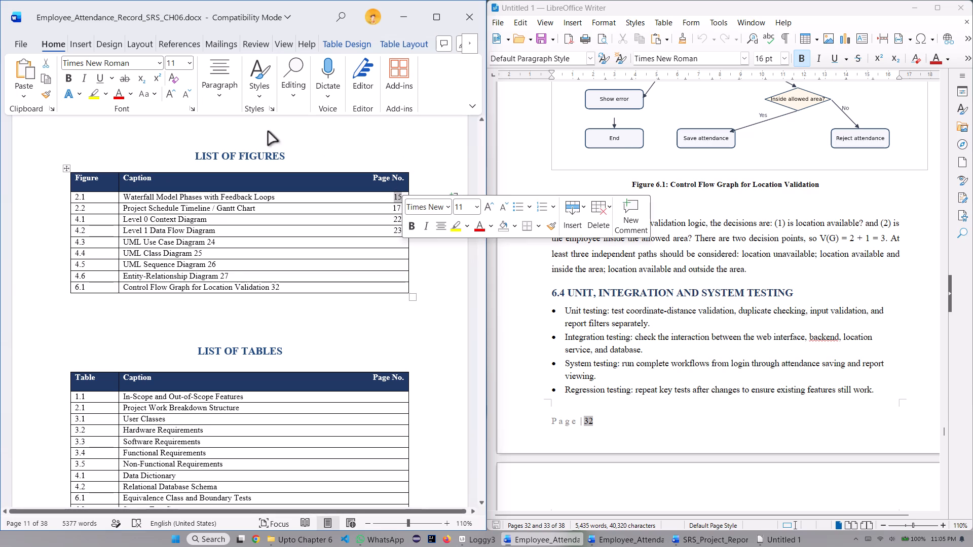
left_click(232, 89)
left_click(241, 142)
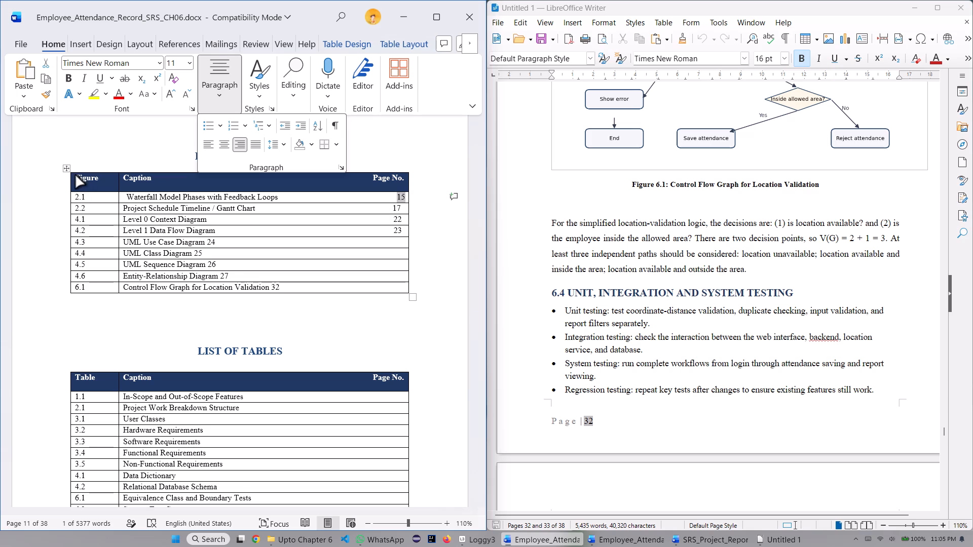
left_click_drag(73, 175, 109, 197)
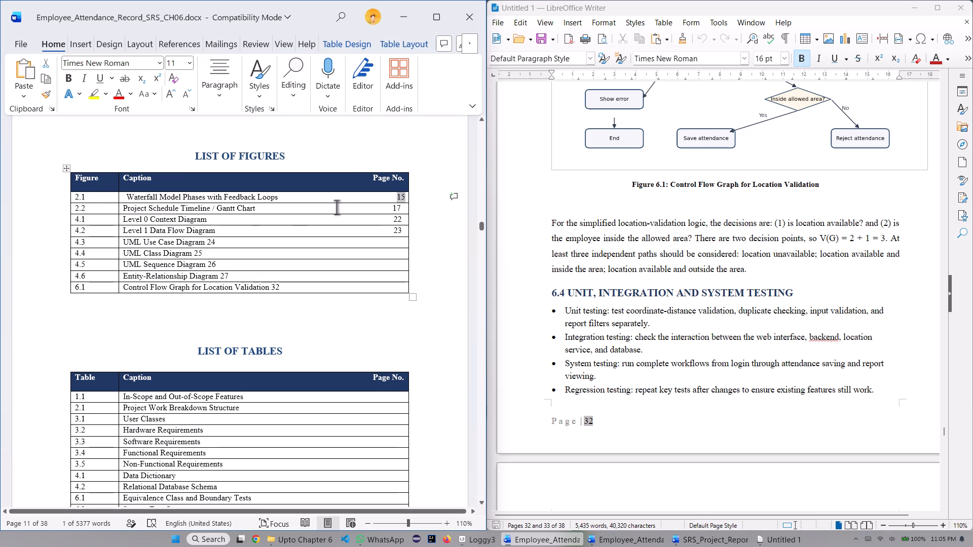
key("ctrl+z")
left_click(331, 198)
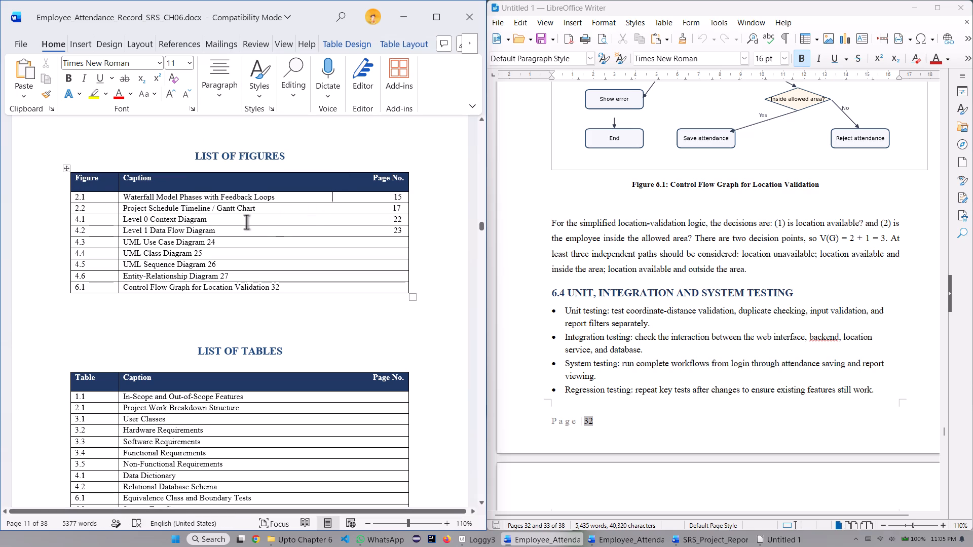
Space page number 24 away from the Figure 4.3 UML Use Case Diagram caption to bring it under the Page No. heading.
left_click(207, 242)
key("space")
key("space")
key("space")
key("space")
key("space")
key("space")
key("space")
key("space")
key("space")
key("space")
key("space")
key("space")
key("space")
key("space")
key("space")
key("space")
key("space")
key("space")
key("space")
key("space")
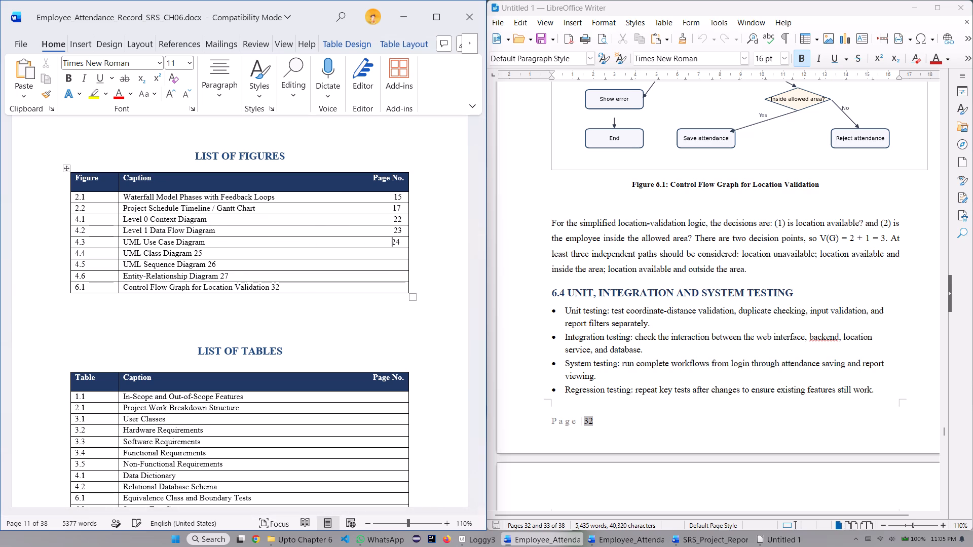
Space page number 25 away from the Figure 4.4 UML Class Diagram caption, keeping it on the caption's line under the Page No. heading.
left_click(193, 253)
key("space")
key("space")
key("space")
key("space")
key("space")
key("space")
key("space")
key("space")
key("space")
key("space")
key("space")
key("space")
key("space")
key("space")
key("space")
key("space")
key("space")
key("space")
key("space")
key("space")
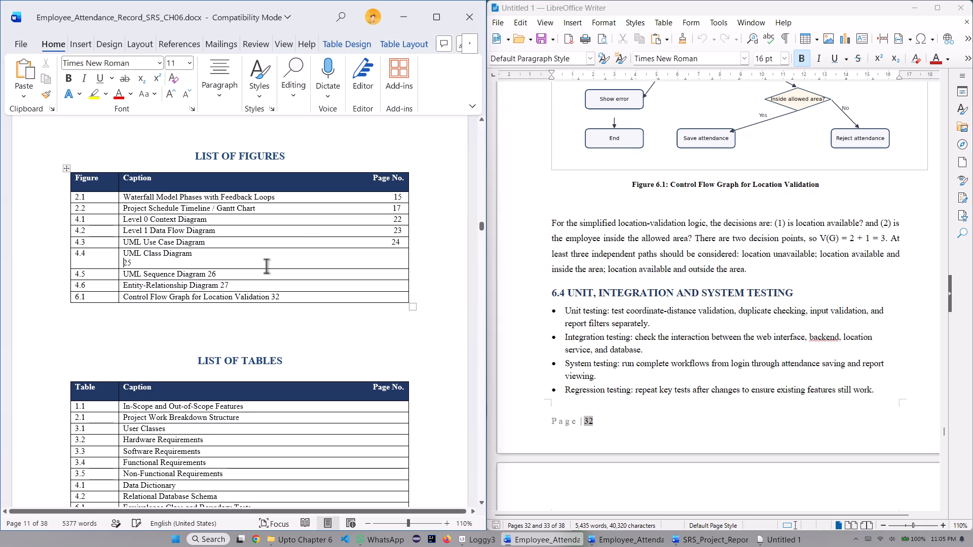
key("BackSpace")
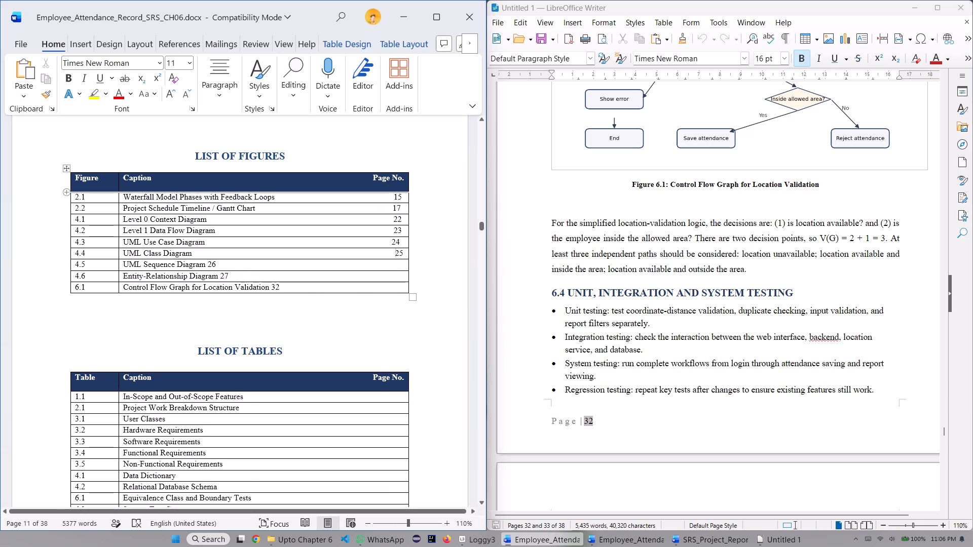
Apply justified alignment to all rows of the List of Figures table, from the header through Figure 6.1.
left_click_drag(76, 177, 257, 271)
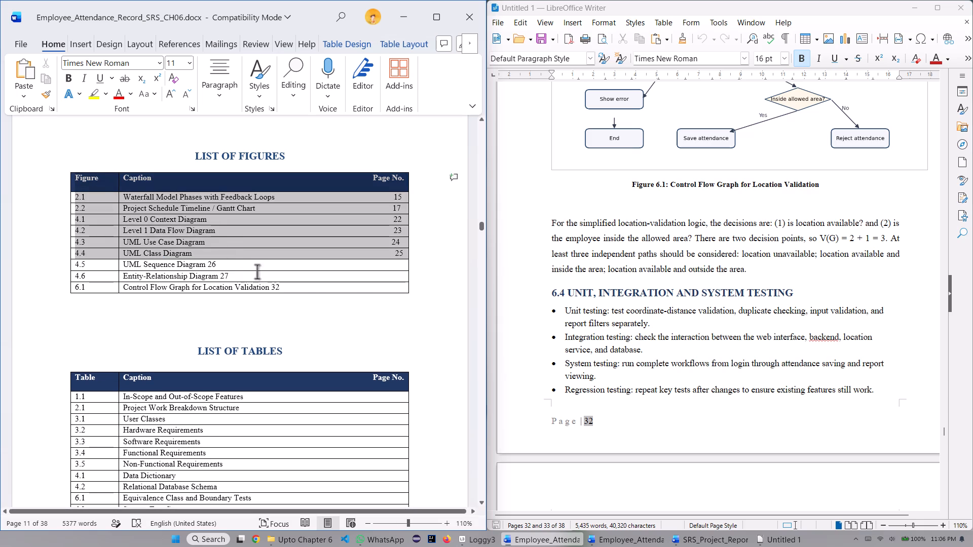
left_click_drag(257, 271, 297, 288)
left_click(217, 84)
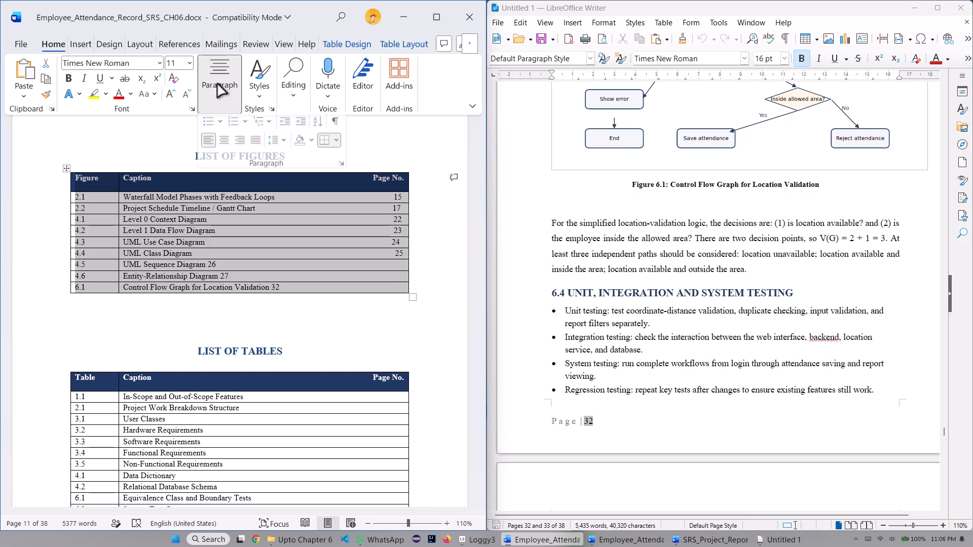
left_click(256, 147)
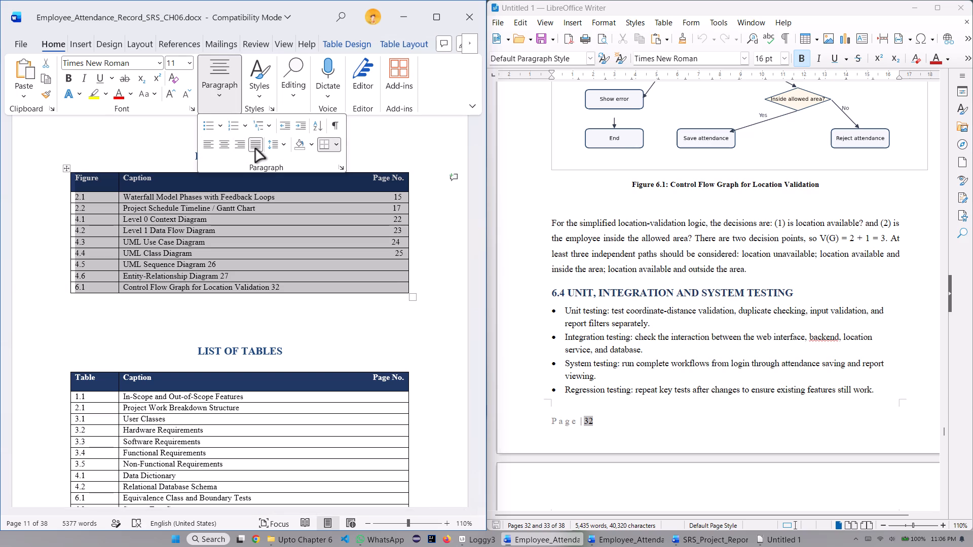
triple_click(255, 149)
triple_click(255, 149)
double_click(255, 149)
left_click(432, 233)
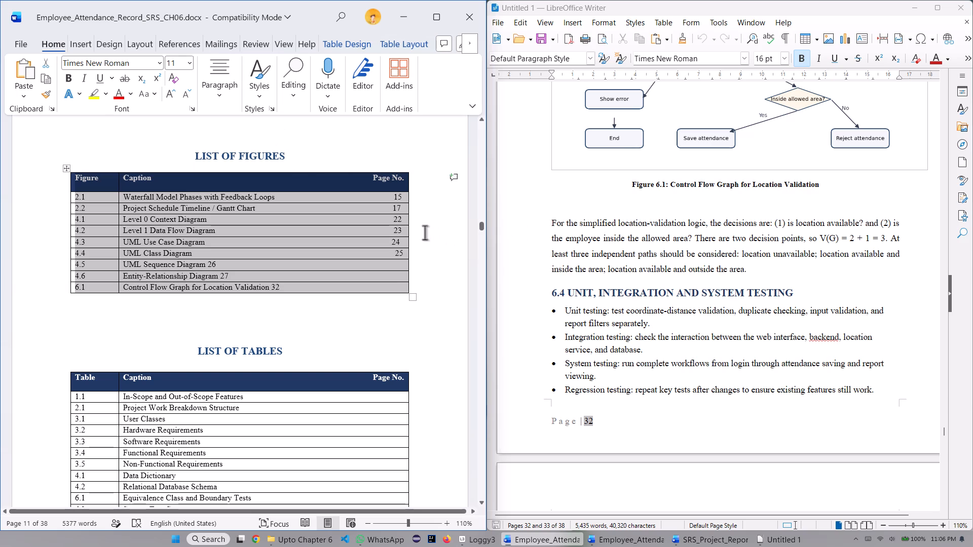
left_click(268, 336)
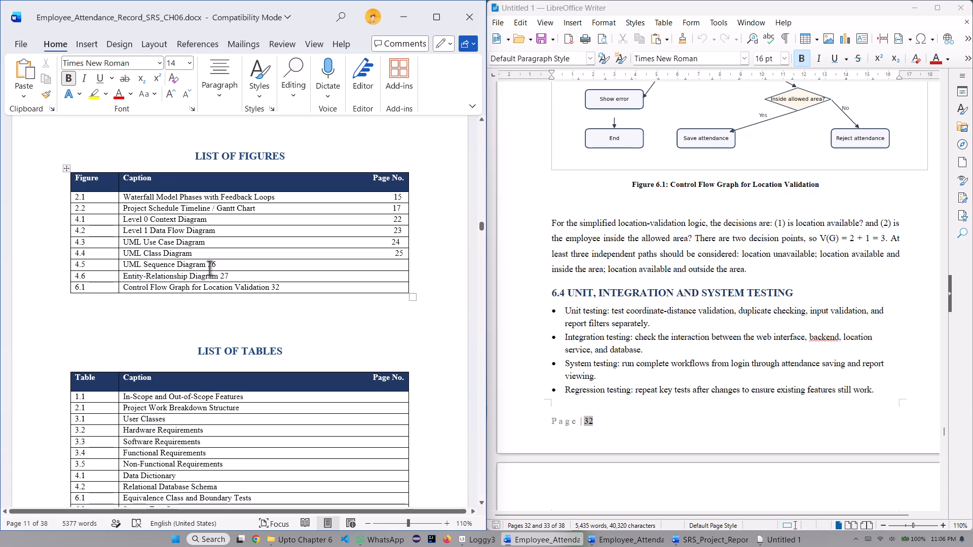
Space page number 26 away from the Figure 4.5 UML Sequence Diagram caption to place it beneath 25 under the Page No. heading.
key("space")
left_click(209, 268)
key("space")
key("space")
key("space")
key("space")
key("space")
key("space")
key("space")
key("space")
key("space")
key("space")
key("space")
key("space")
key("space")
key("space")
key("space")
key("space")
key("space")
key("space")
key("space")
key("space")
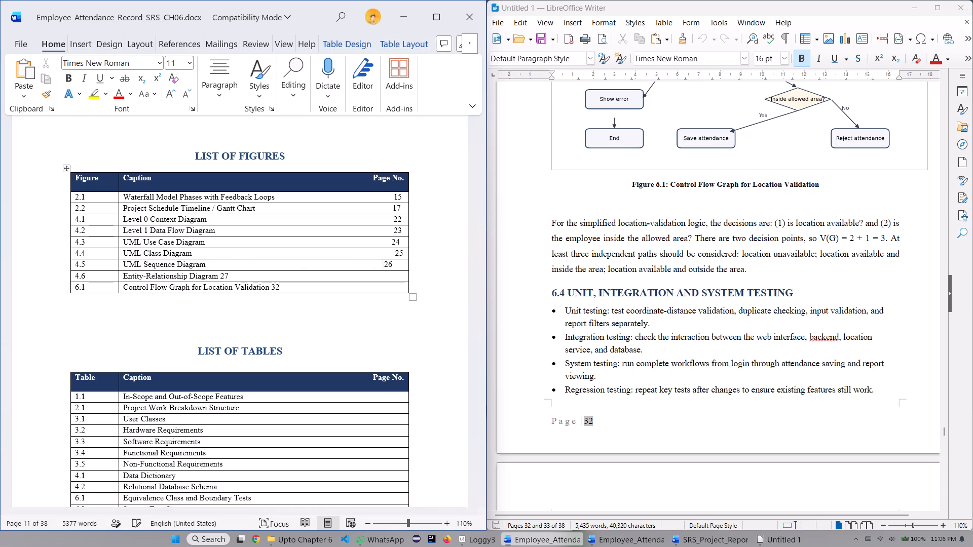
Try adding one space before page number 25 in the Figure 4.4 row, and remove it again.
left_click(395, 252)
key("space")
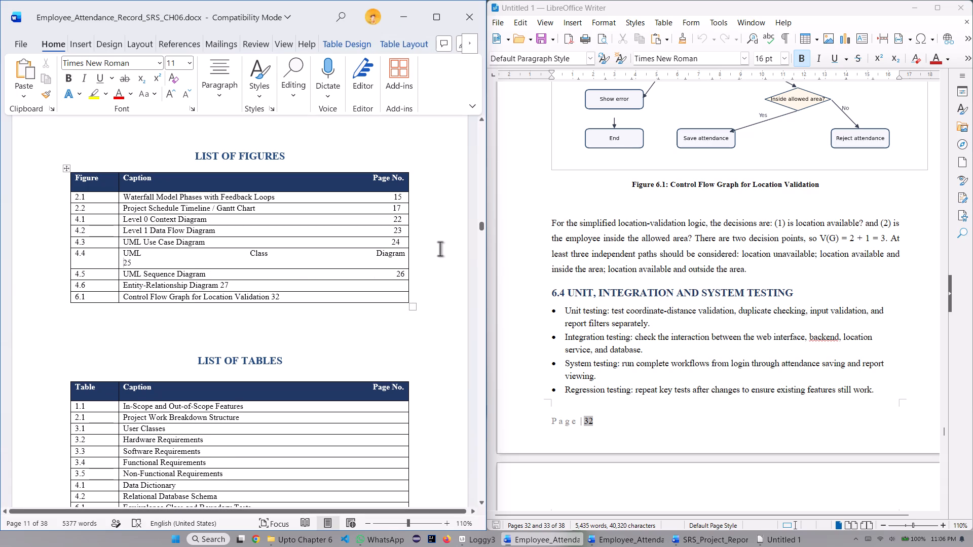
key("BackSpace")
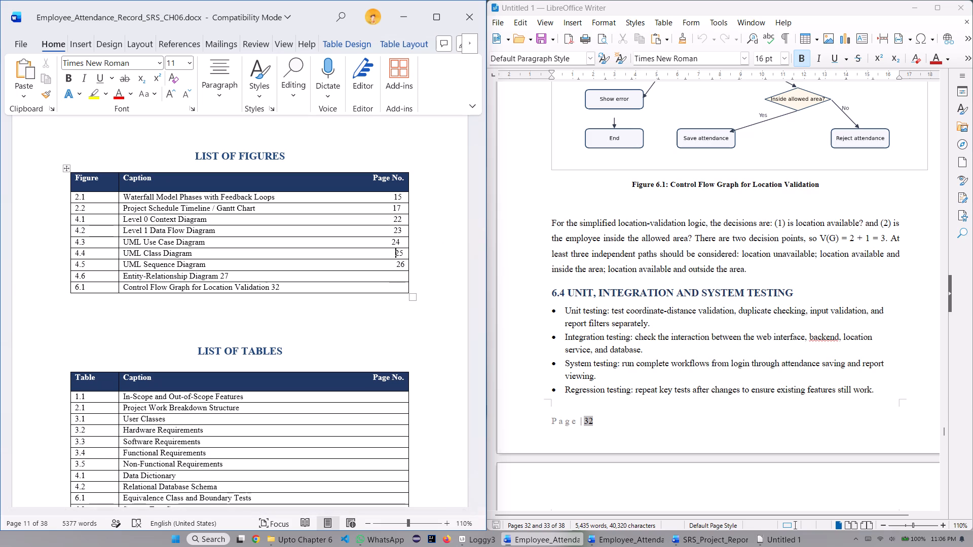
Align 26 and 24 with page number 25 by removing one space before 26 and adding two spaces before 24.
left_click(398, 263)
key("BackSpace")
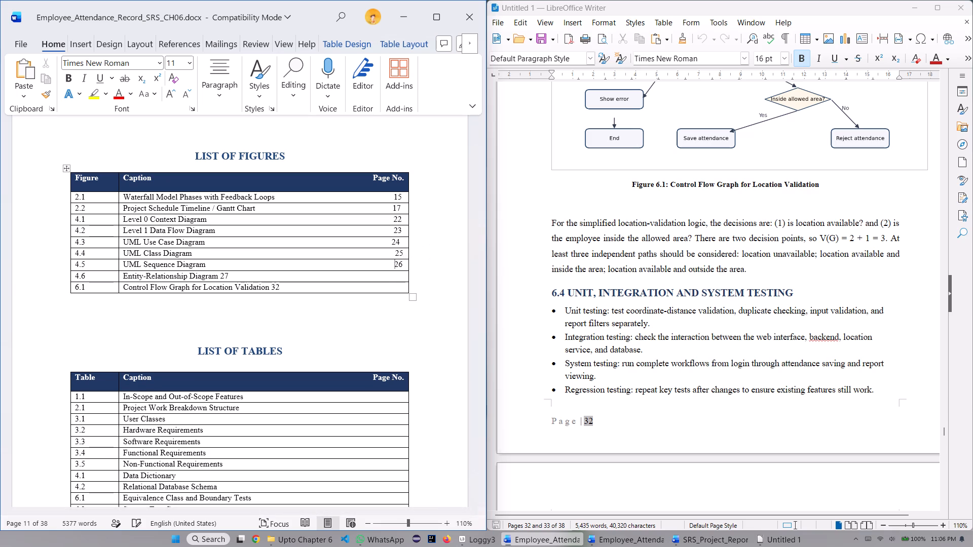
left_click(392, 243)
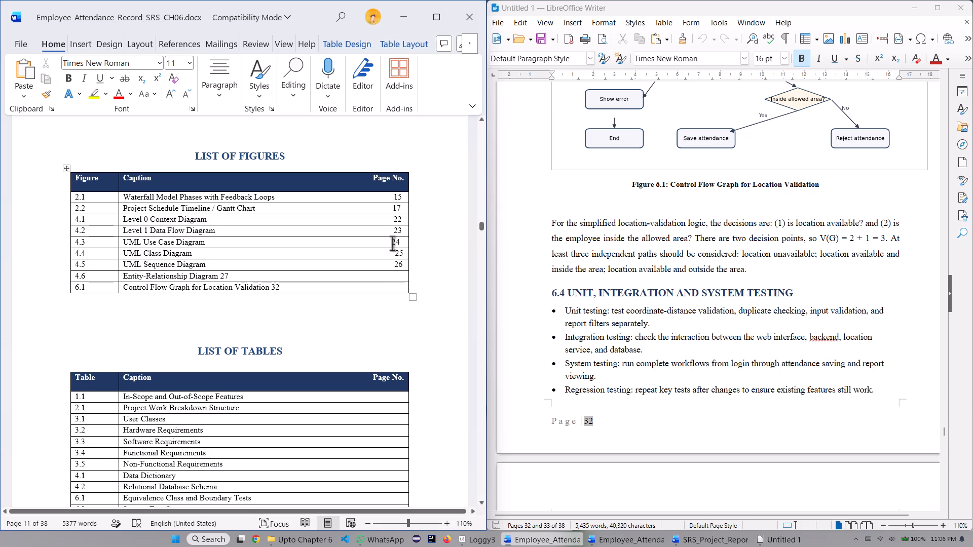
key("space")
key("space")
Add one space before each of page numbers 23, 22, 17 and 15 to align them with 24 below.
left_click(394, 229)
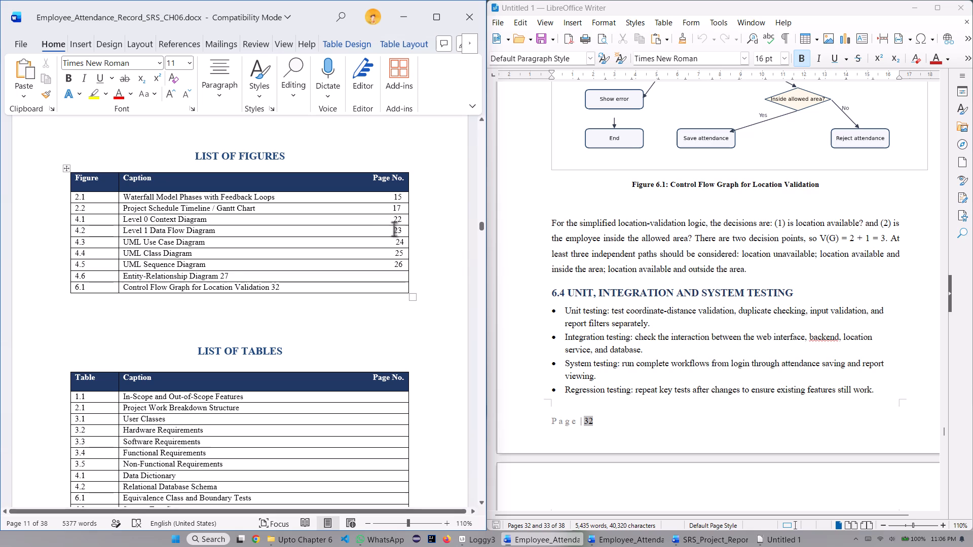
key("space")
left_click(392, 220)
key("space")
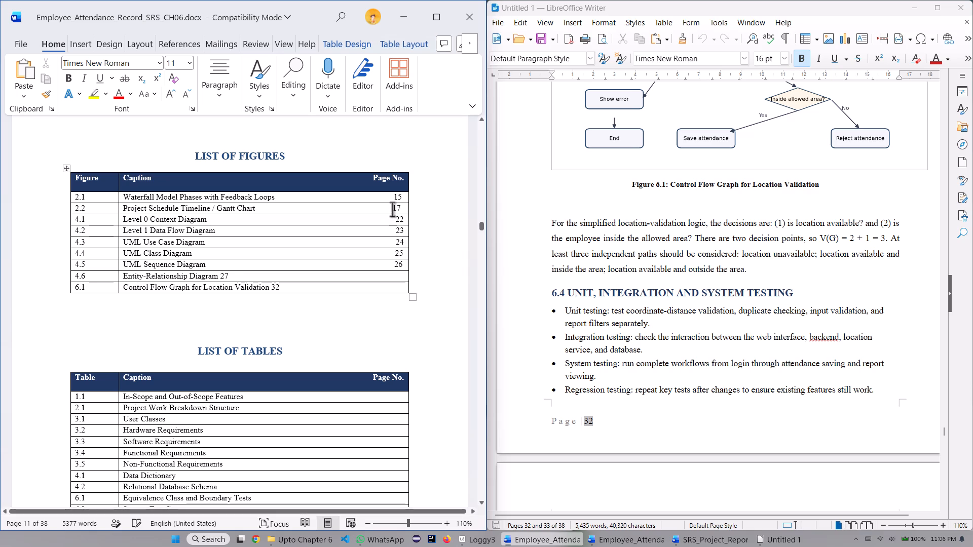
left_click(394, 207)
key("space")
left_click(392, 197)
key("space")
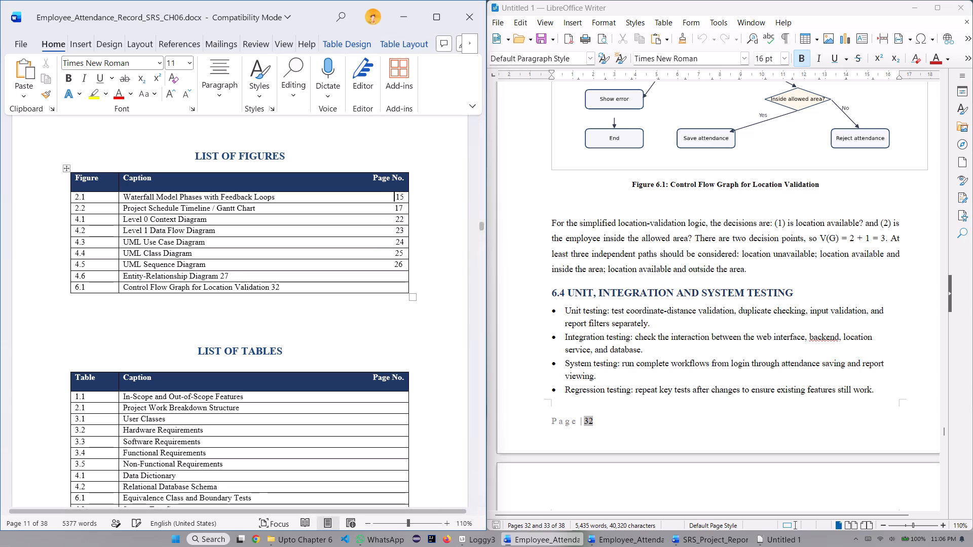
left_click(430, 254)
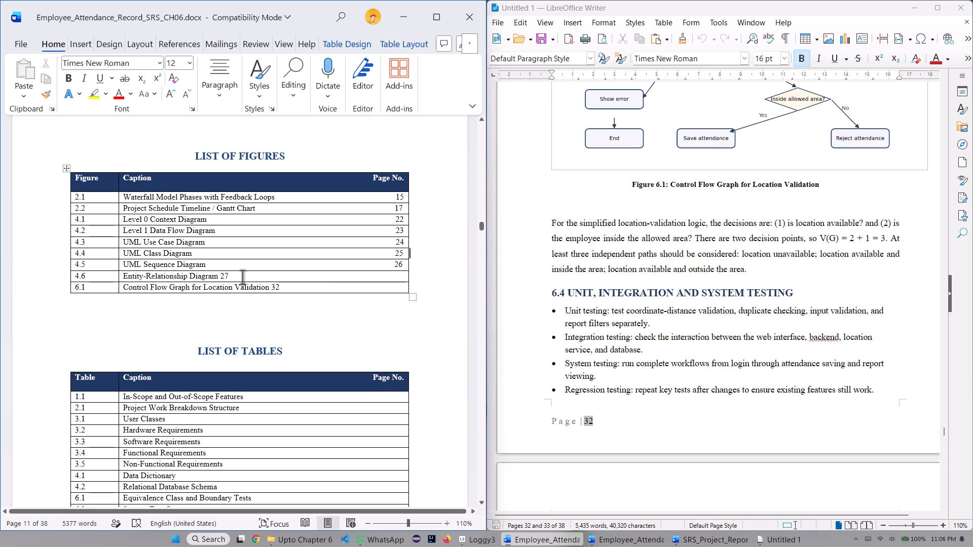
Space page number 27 away from the Figure 4.6 Entity-Relationship Diagram caption so it lines up beneath 26.
left_click(220, 280)
key("space")
key("space")
key("space")
key("space")
key("space")
key("space")
key("space")
key("space")
key("space")
key("space")
key("space")
key("space")
key("space")
key("space")
key("space")
key("space")
key("space")
key("space")
key("space")
key("space")
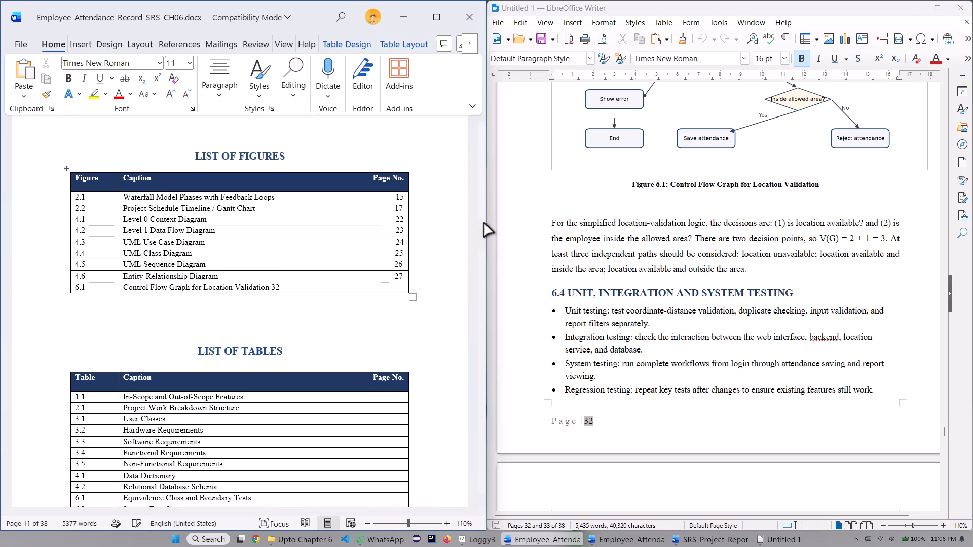
Space page number 32 away from the Figure 6.1 Control Flow Graph for Location Validation caption so it lines up beneath 27.
left_click(272, 288)
key("space")
key("space")
key("space")
key("space")
key("space")
key("space")
key("space")
key("space")
key("space")
key("space")
key("space")
key("space")
key("space")
key("space")
key("space")
key("space")
key("space")
key("space")
key("space")
key("space")
key("space")
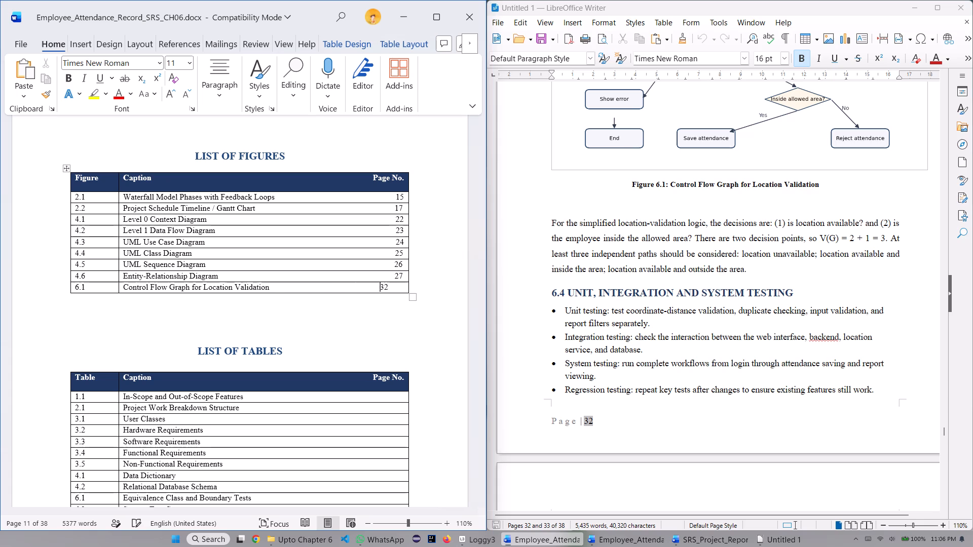
key("space")
key("space")
key("space")
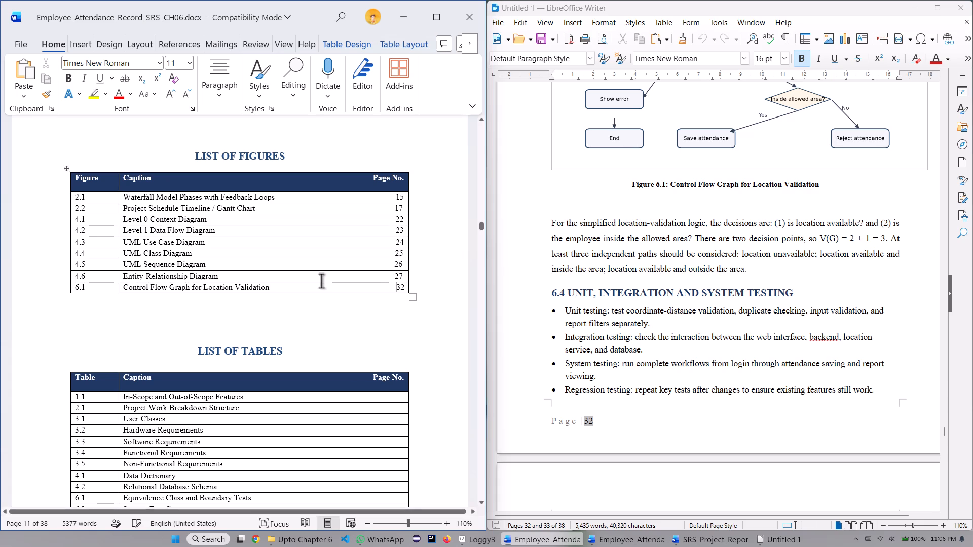
key("BackSpace")
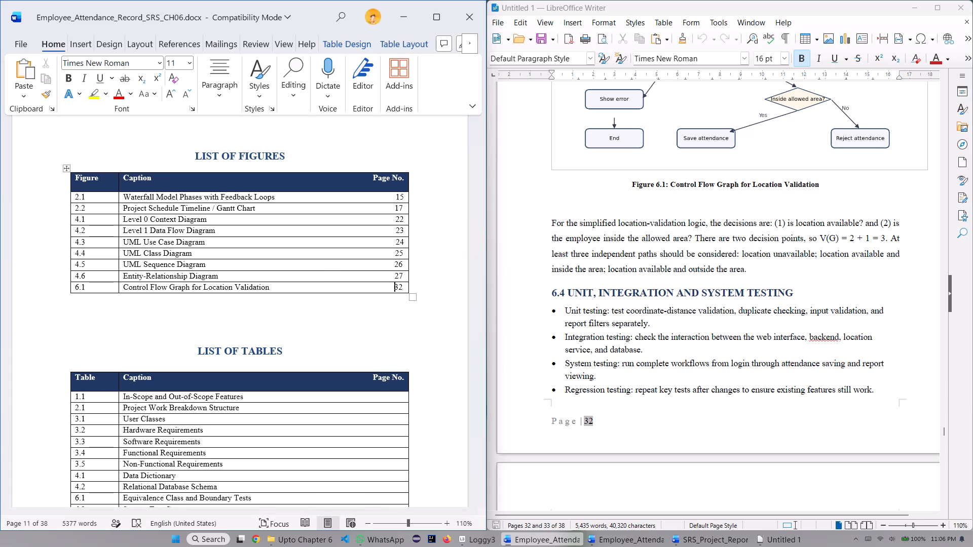
left_click(435, 281)
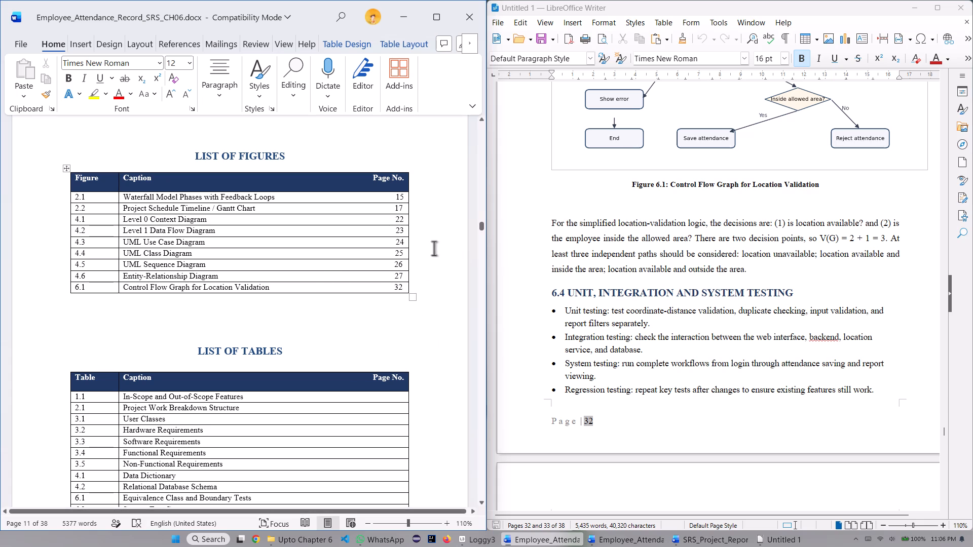
Look over the List of Tables entries needing page numbers and the Chapter 6 pages in the reference copy.
scroll(433, 234, "down", 5)
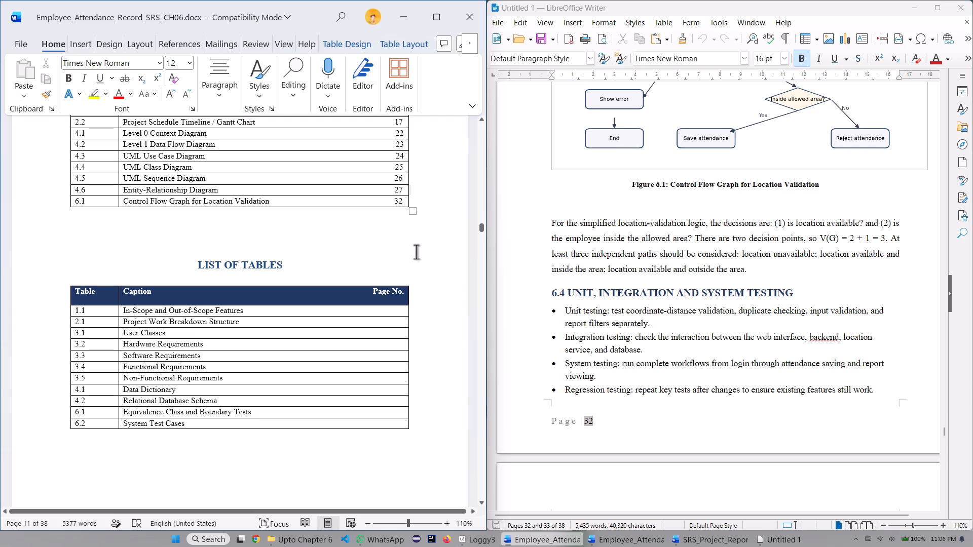
scroll(418, 249, "down", 18)
scroll(417, 247, "down", 7)
scroll(417, 247, "up", 15)
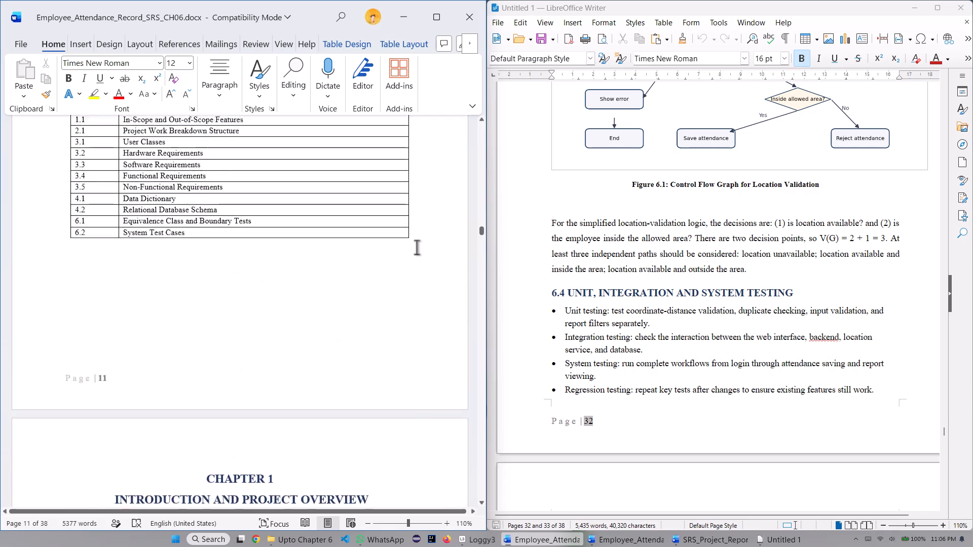
scroll(417, 247, "up", 4)
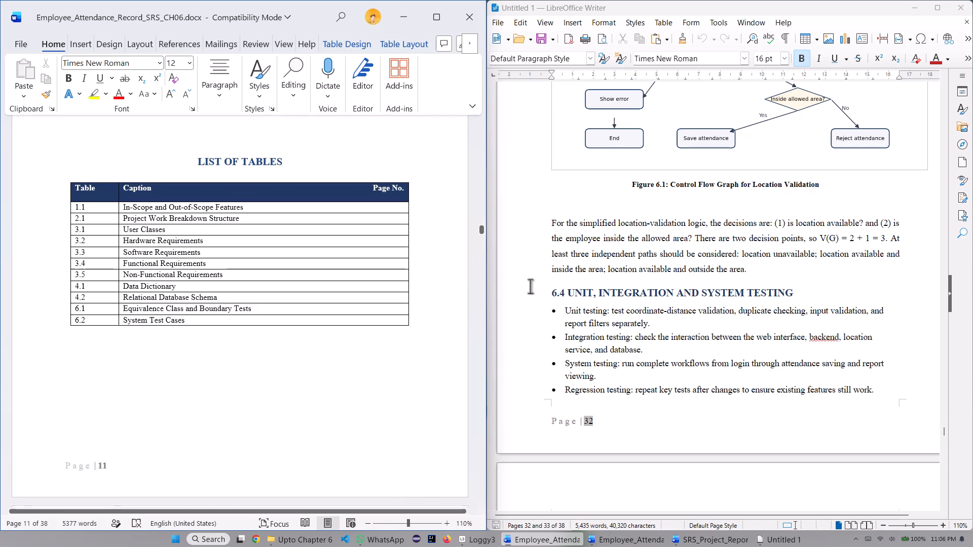
scroll(646, 243, "up", 3)
scroll(658, 258, "down", 20)
scroll(658, 258, "down", 7)
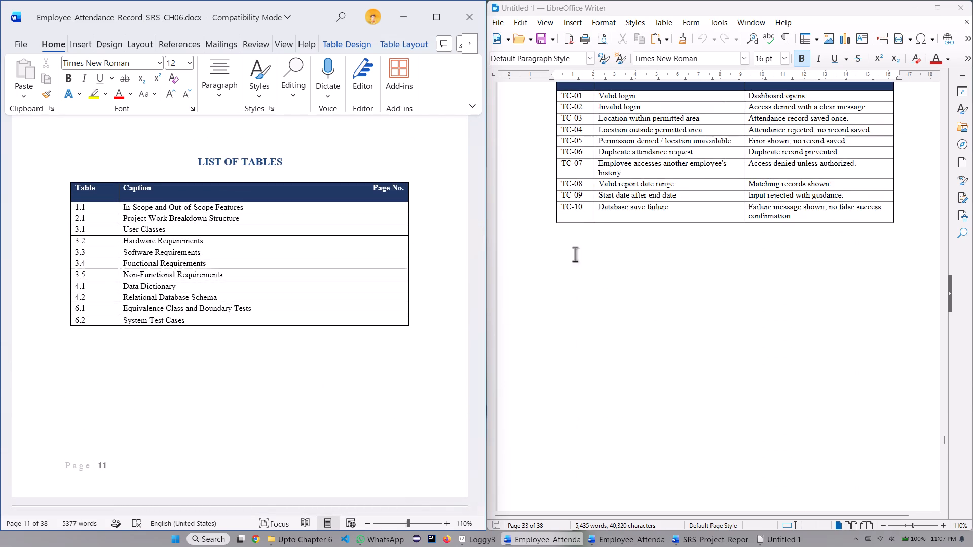
scroll(372, 267, "down", 20)
scroll(372, 267, "down", 9)
scroll(408, 248, "up", 20)
scroll(408, 248, "up", 5)
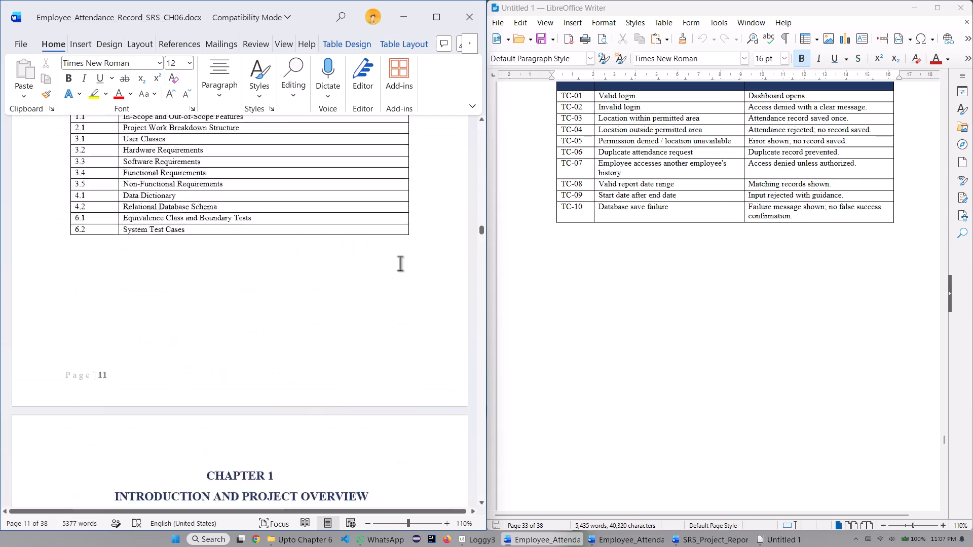
scroll(400, 263, "up", 12)
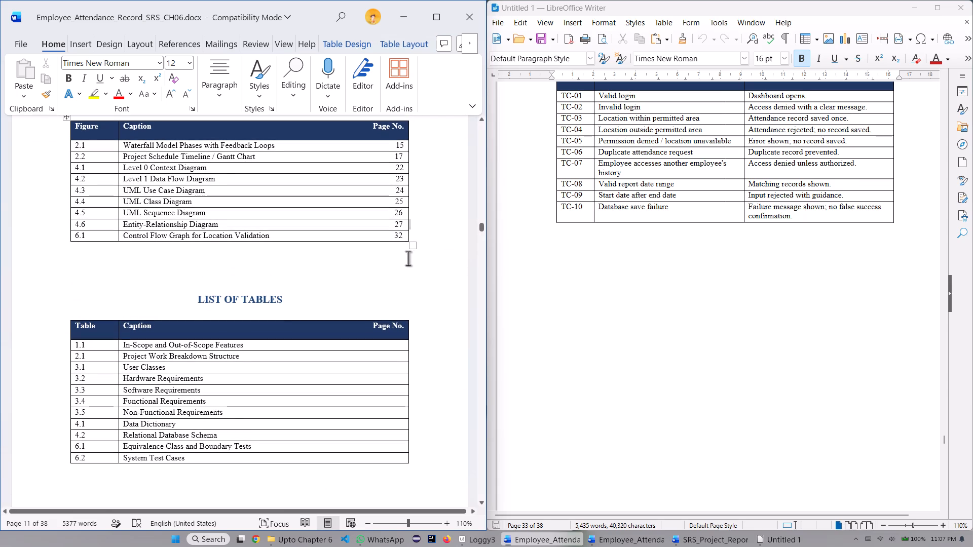
scroll(682, 310, "up", 18)
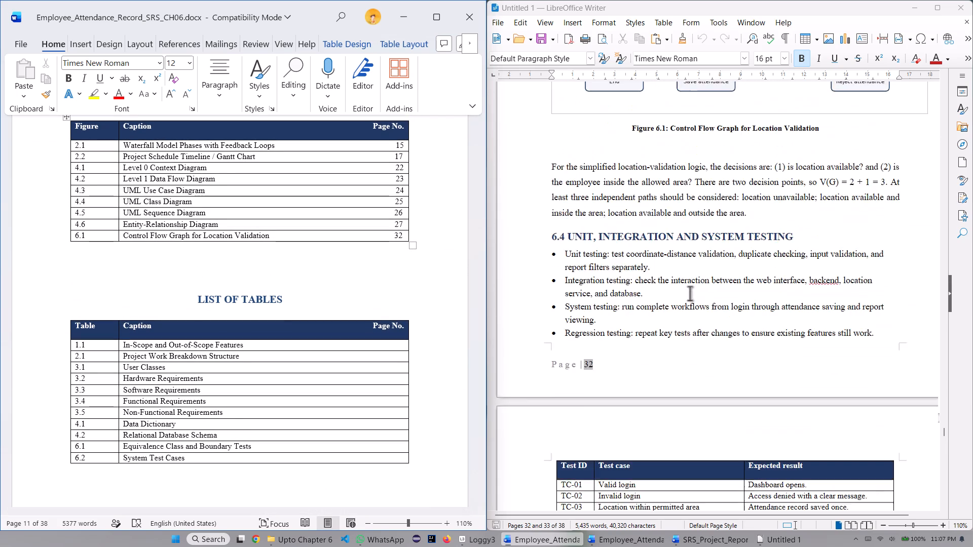
scroll(690, 293, "up", 17)
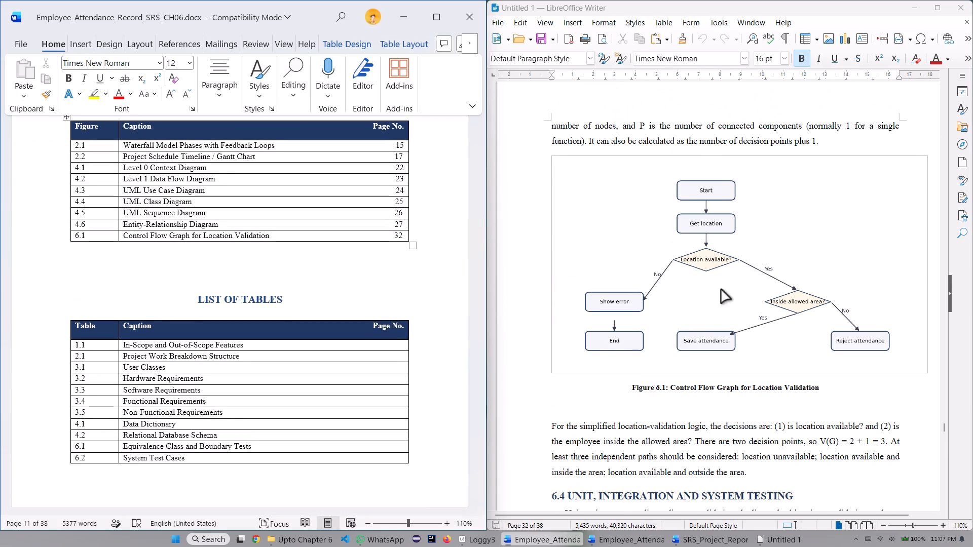
scroll(793, 283, "down", 6)
scroll(796, 286, "up", 7)
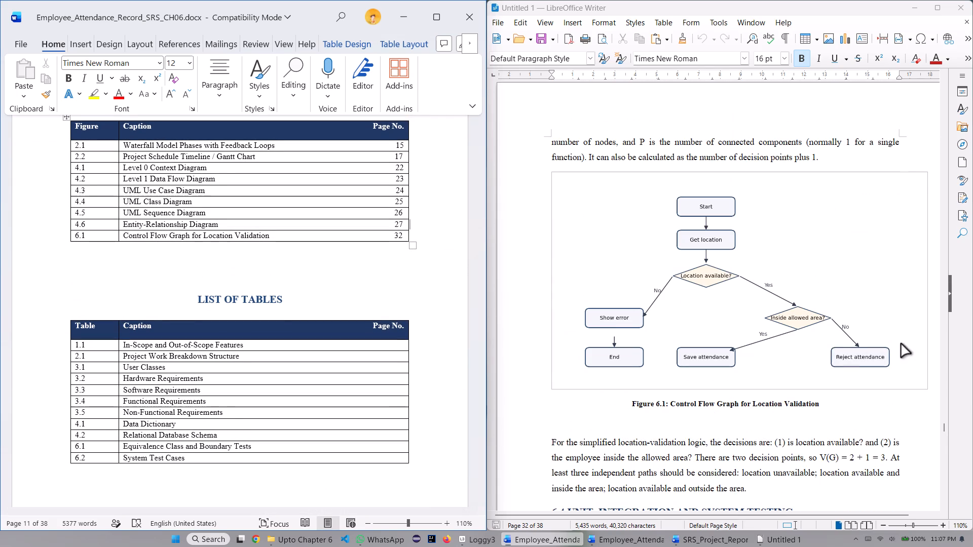
Switch to the LibreOffice Writer copy and look from its beginning for Table 1.1, In-Scope and Out-of-Scope Features.
left_click_drag(946, 428, 972, 90)
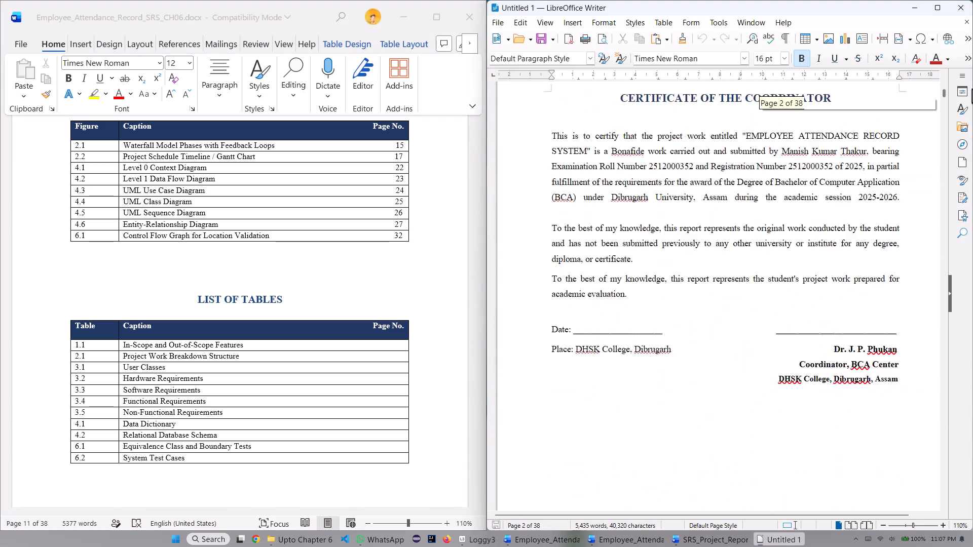
left_click_drag(972, 90, 971, 80)
scroll(806, 149, "down", 20)
scroll(806, 149, "down", 7)
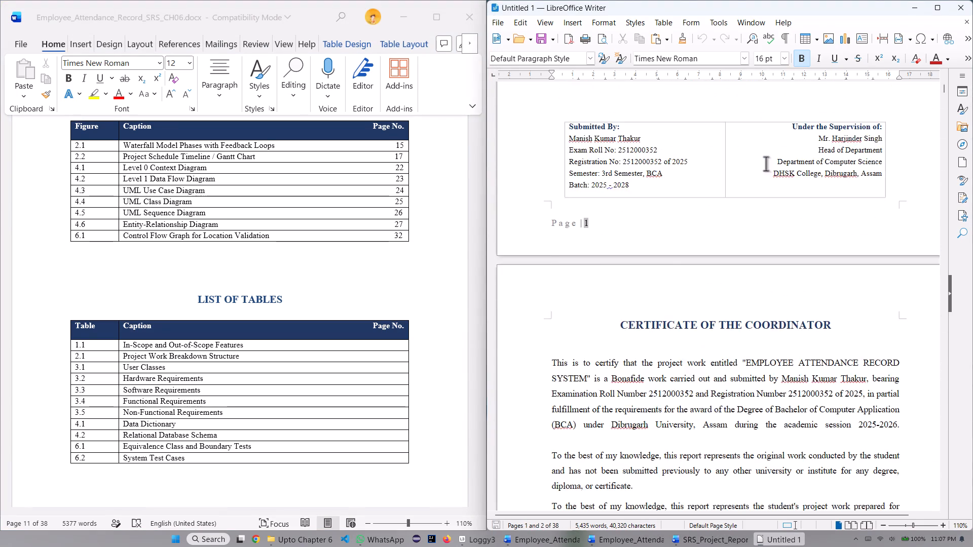
scroll(766, 164, "down", 20)
scroll(766, 164, "down", 20)
scroll(766, 164, "down", 6)
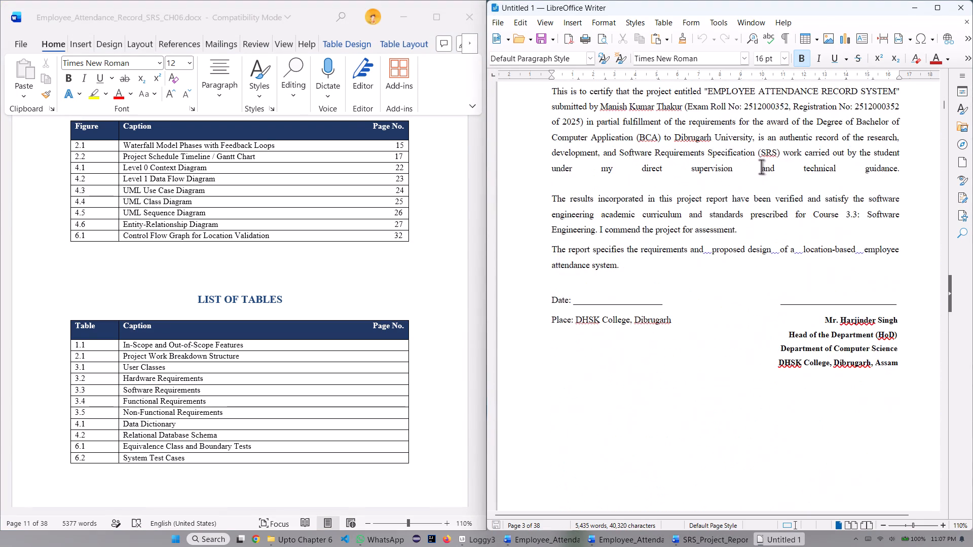
scroll(761, 167, "down", 16)
scroll(763, 165, "down", 19)
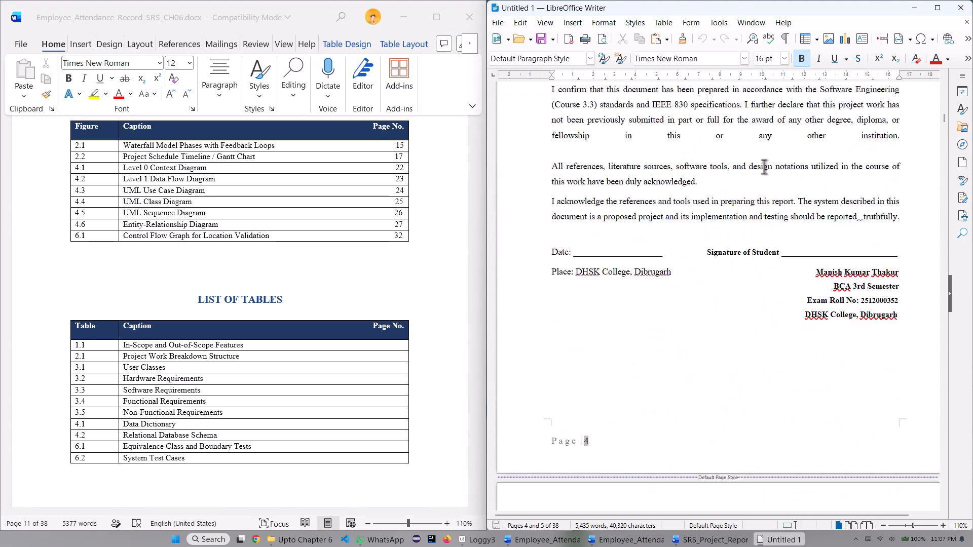
scroll(764, 167, "down", 11)
scroll(765, 165, "down", 20)
scroll(765, 165, "down", 16)
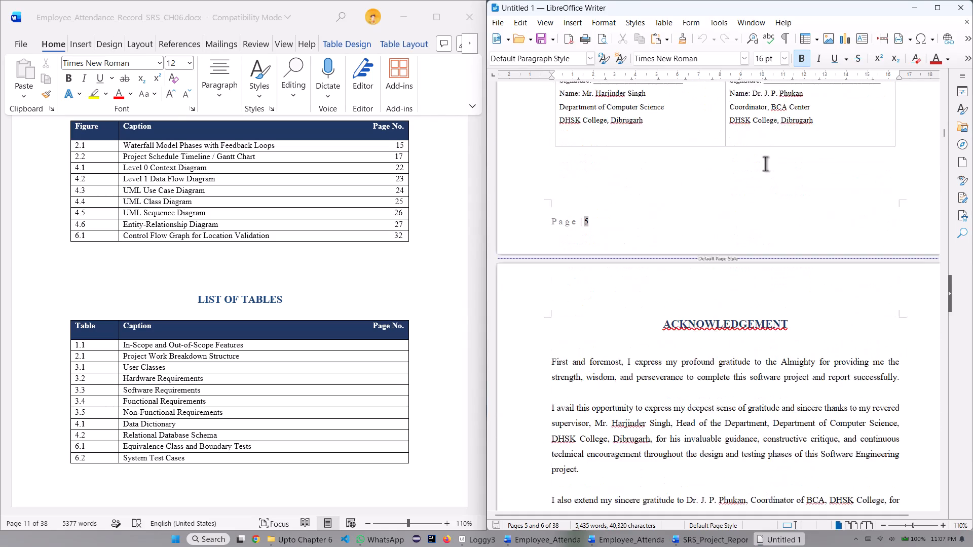
scroll(765, 164, "down", 20)
scroll(765, 164, "down", 4)
scroll(767, 162, "down", 20)
scroll(767, 162, "down", 8)
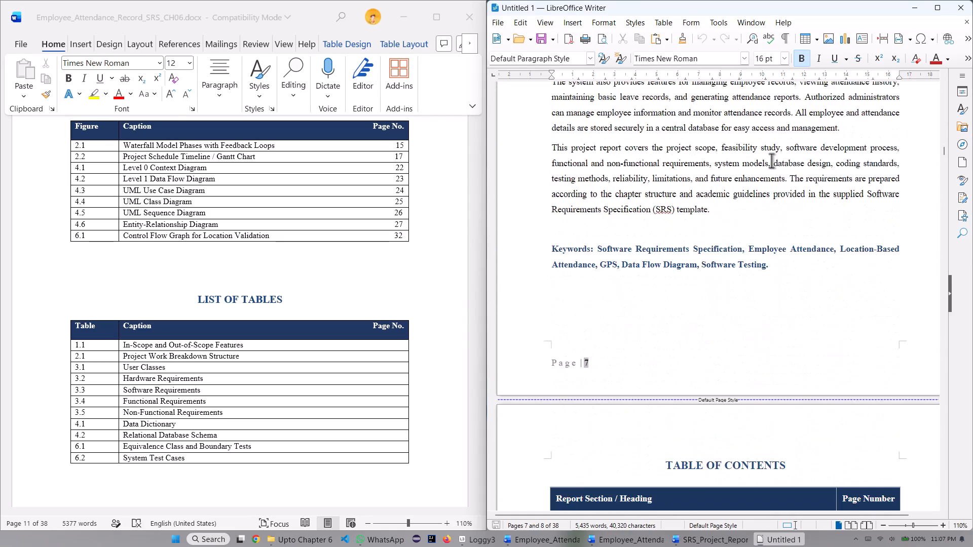
scroll(771, 161, "down", 20)
scroll(771, 161, "down", 2)
scroll(772, 161, "down", 20)
scroll(772, 161, "down", 13)
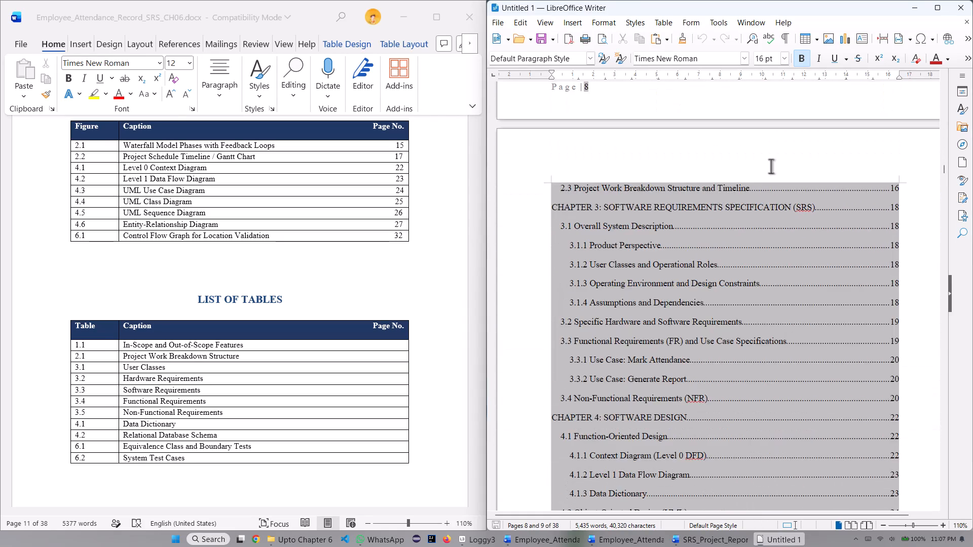
scroll(771, 166, "down", 5)
scroll(771, 166, "down", 20)
scroll(771, 166, "down", 20)
scroll(771, 166, "down", 7)
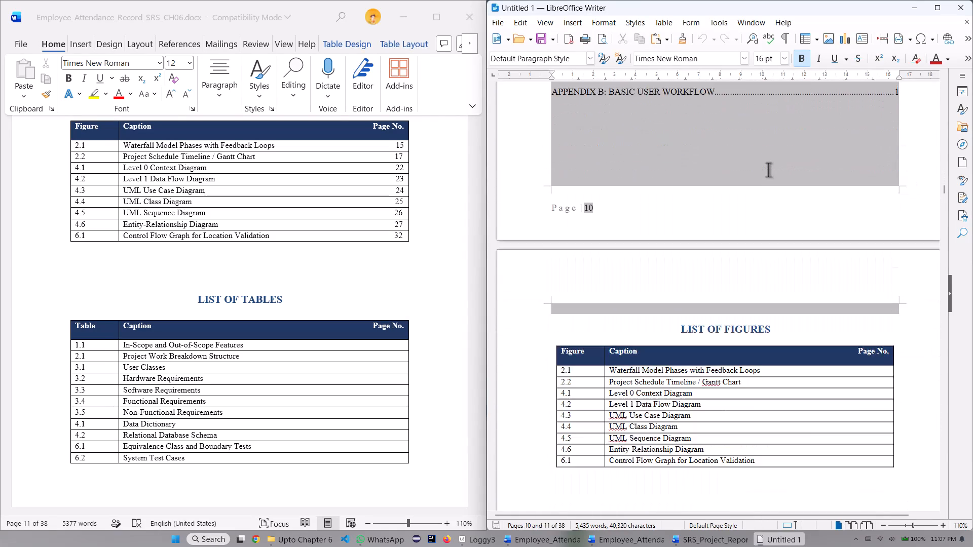
scroll(768, 170, "down", 6)
scroll(676, 236, "down", 6)
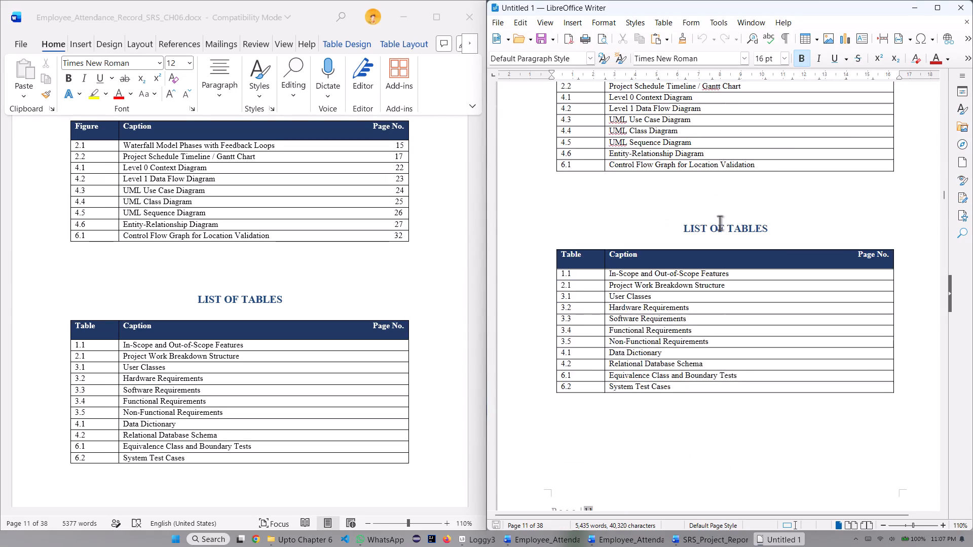
scroll(720, 223, "down", 15)
scroll(716, 225, "down", 7)
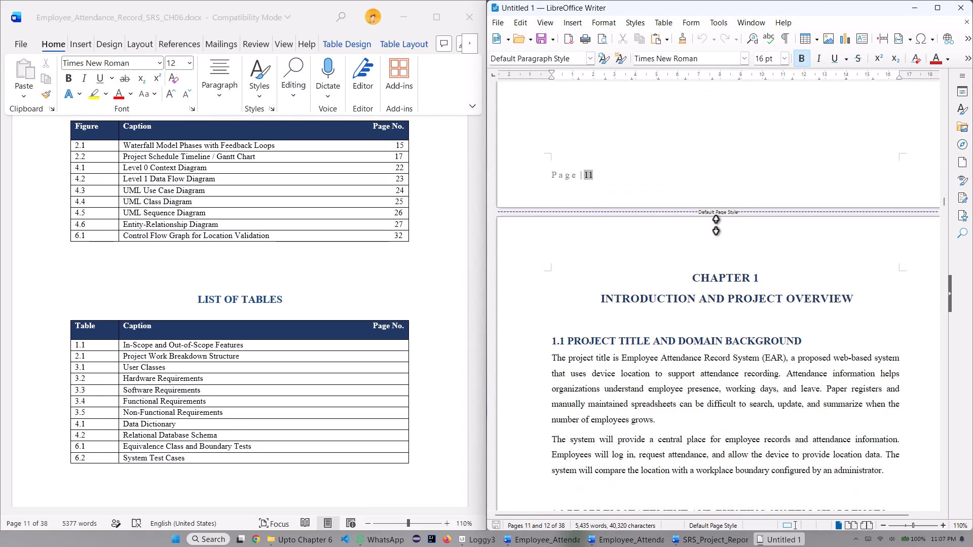
scroll(716, 225, "down", 16)
scroll(716, 226, "down", 15)
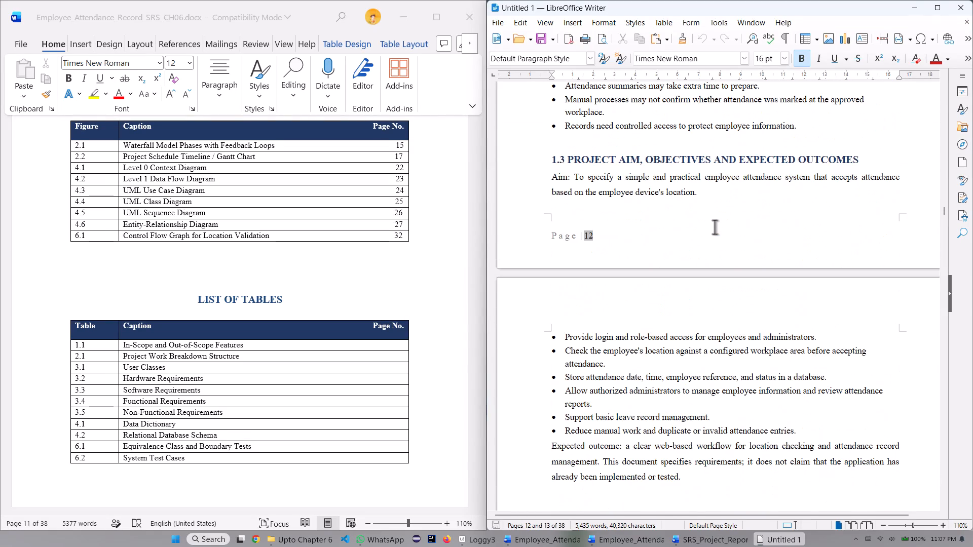
scroll(715, 227, "down", 11)
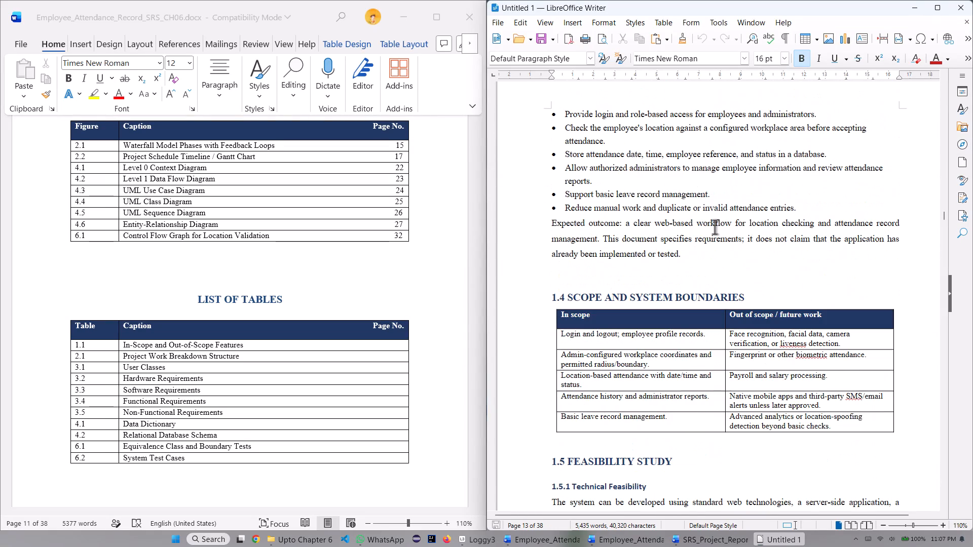
Check the Chapter 1 pages around section 1.4 Scope and System Boundaries for the page number of its scope table.
scroll(715, 227, "up", 9)
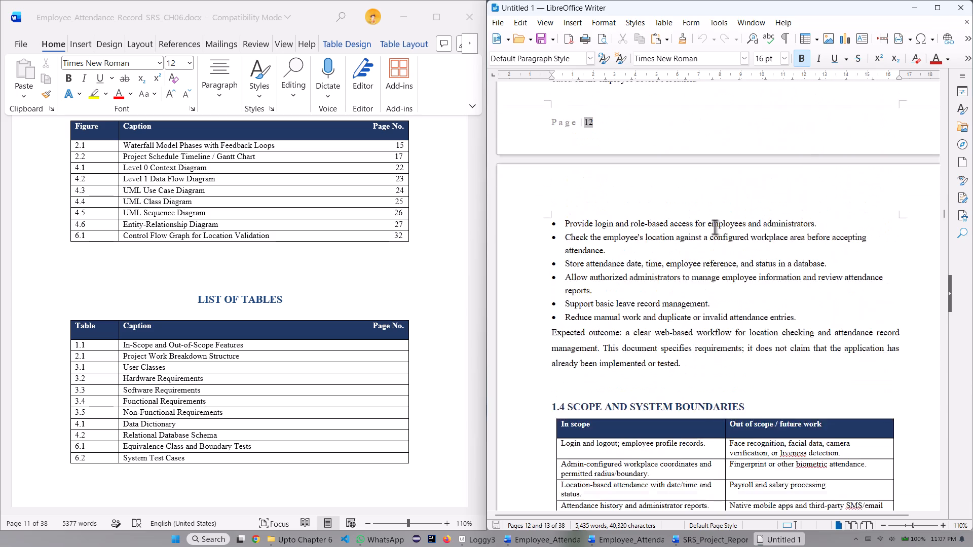
scroll(715, 227, "up", 3)
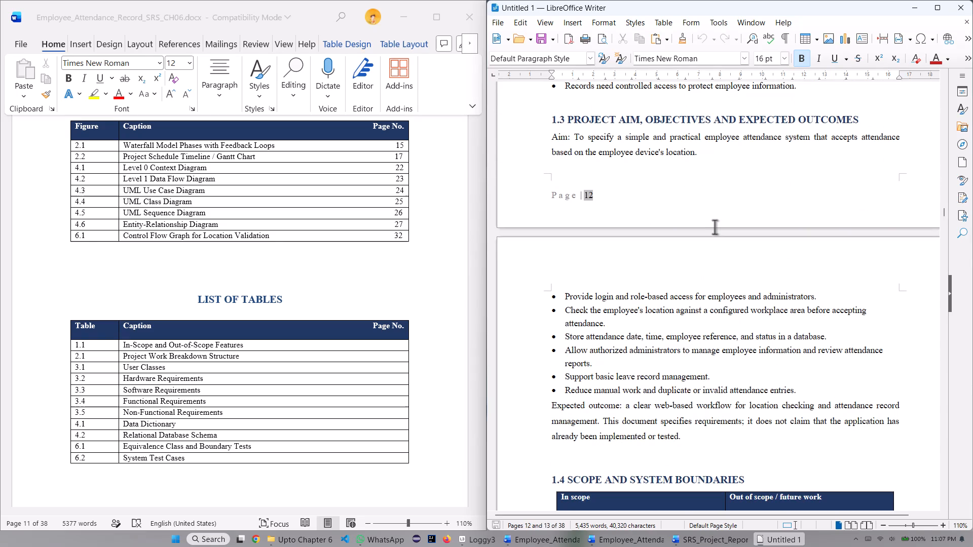
scroll(715, 227, "down", 6)
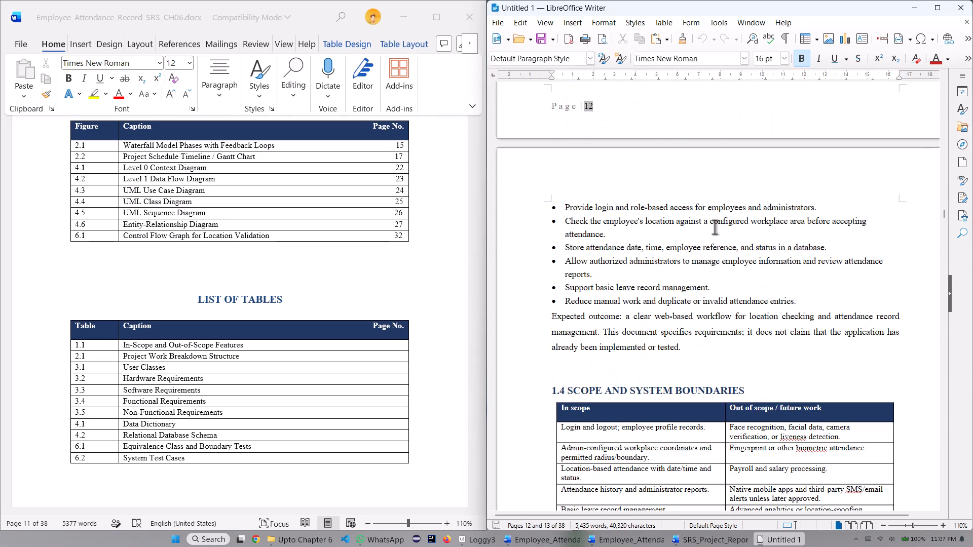
scroll(715, 227, "up", 12)
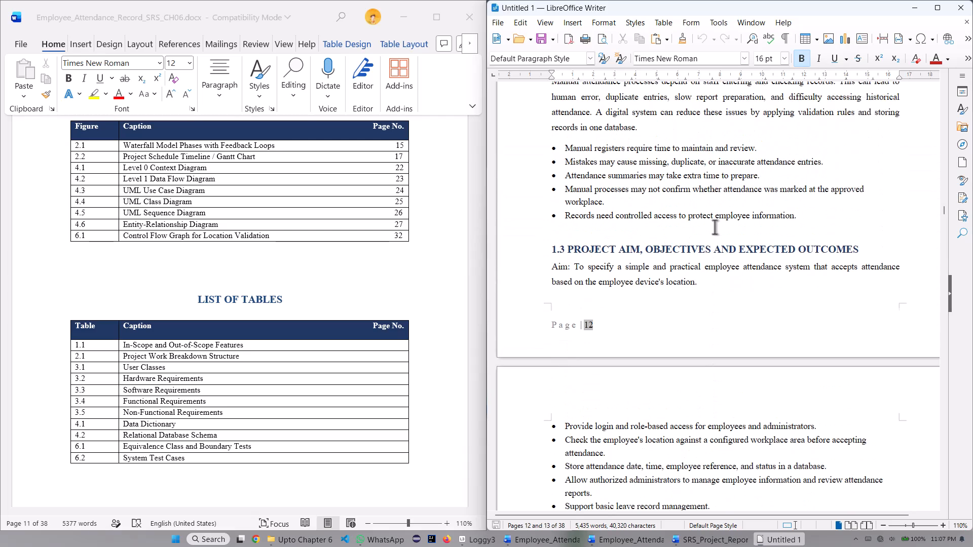
scroll(715, 227, "up", 18)
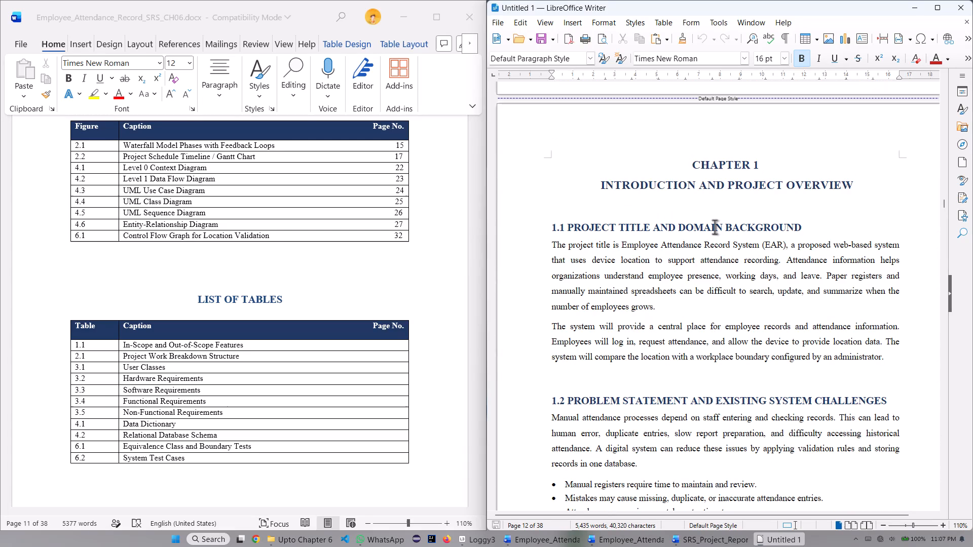
scroll(715, 227, "up", 2)
scroll(715, 227, "down", 4)
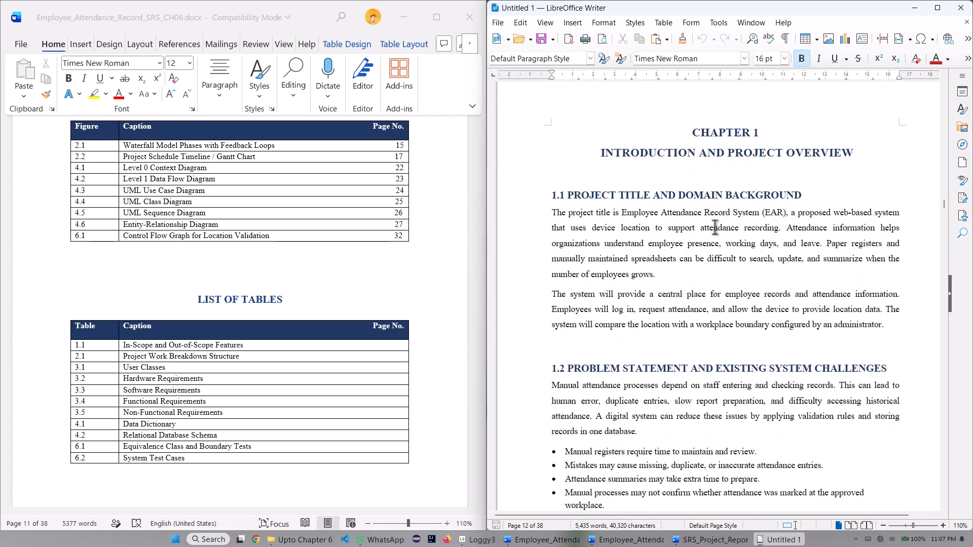
scroll(715, 227, "down", 20)
scroll(715, 227, "down", 20)
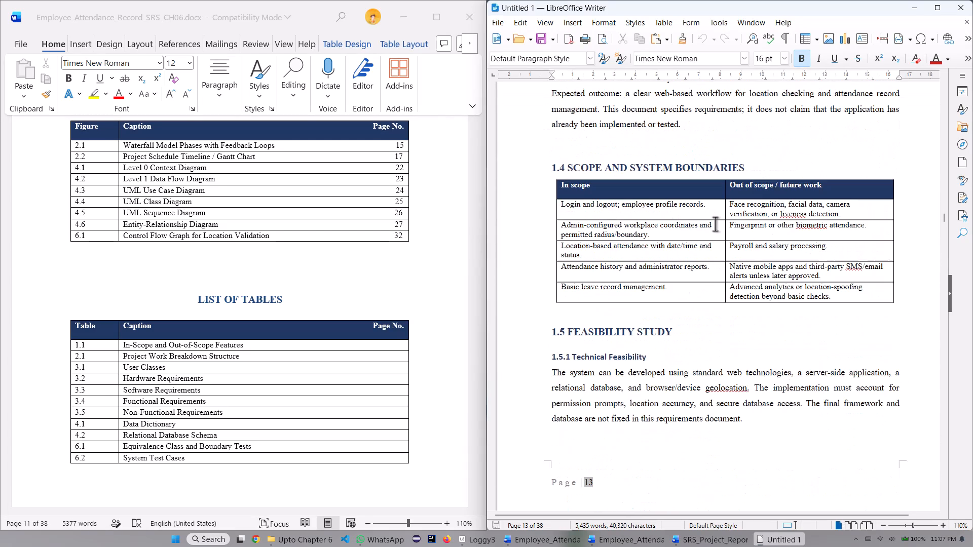
scroll(715, 224, "down", 10)
scroll(715, 224, "up", 6)
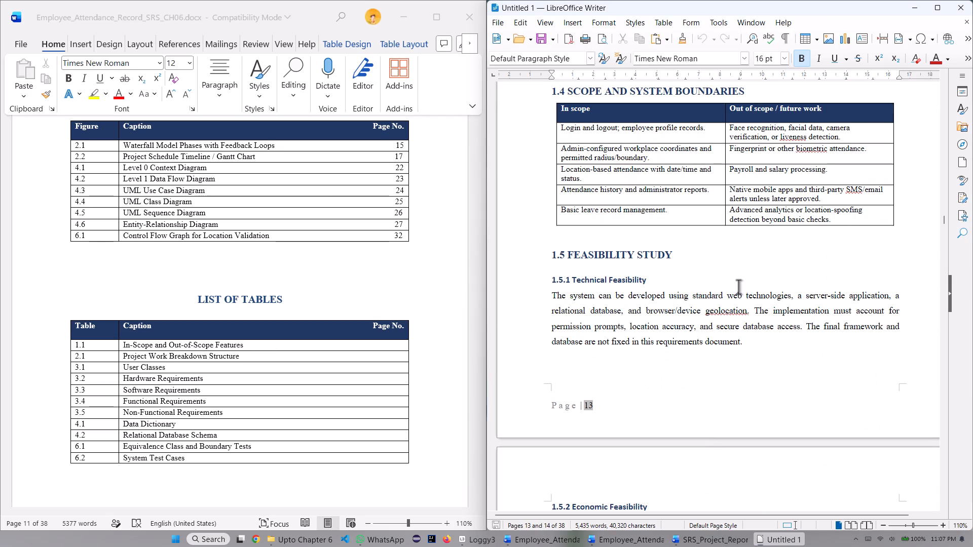
scroll(743, 285, "up", 1)
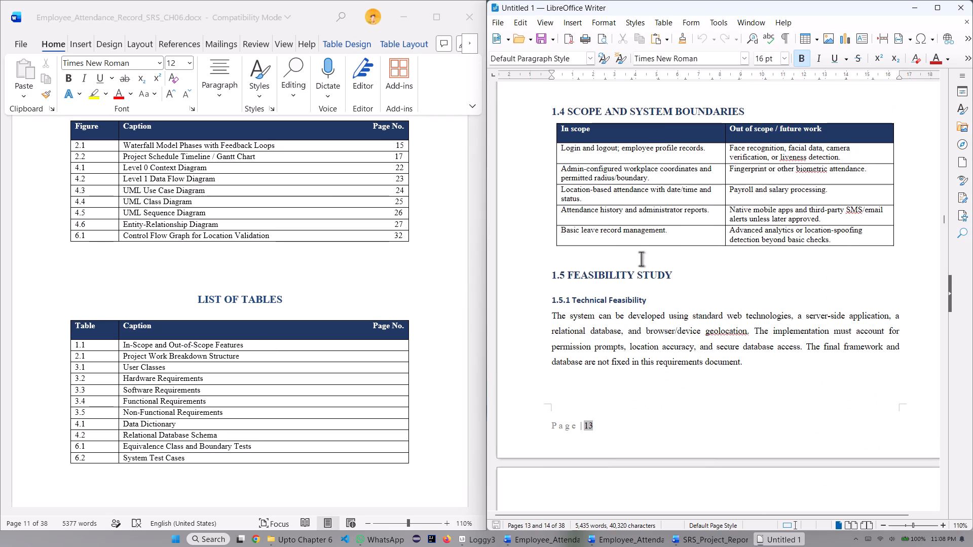
Look through the end of Chapter 1 and Chapter 2 in the Writer copy for the page of Table 2.1, Project Work Breakdown Structure.
scroll(641, 258, "up", 1)
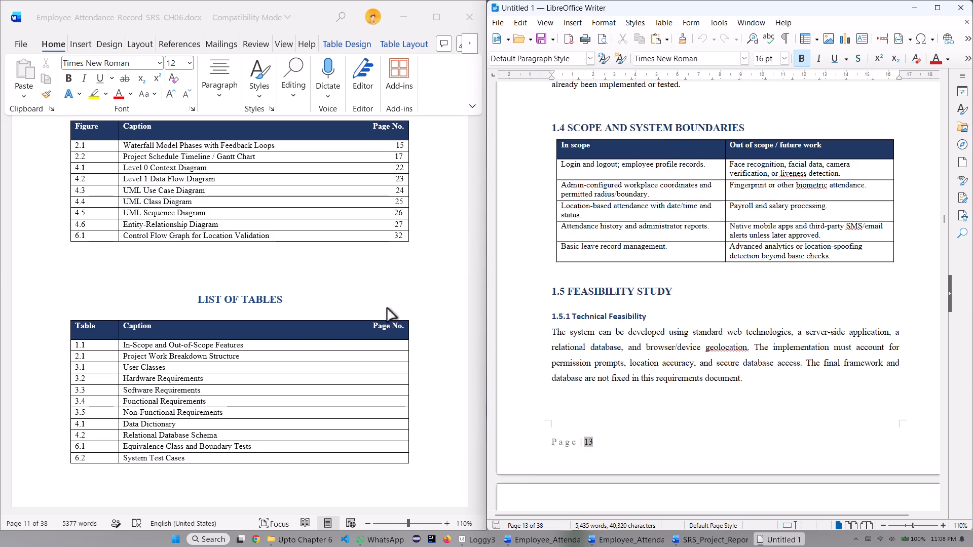
scroll(568, 275, "down", 5)
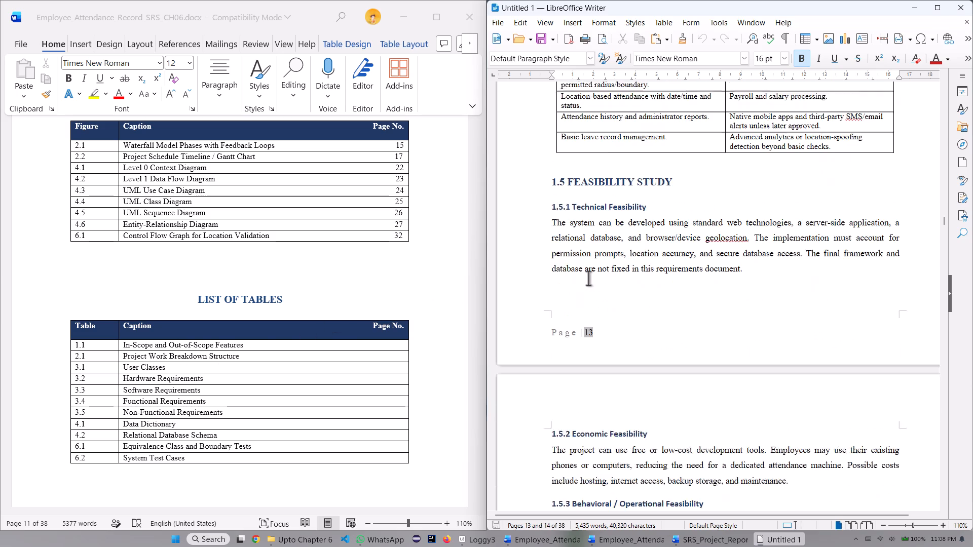
scroll(588, 278, "down", 2)
scroll(641, 268, "down", 20)
scroll(641, 268, "down", 20)
scroll(641, 268, "down", 5)
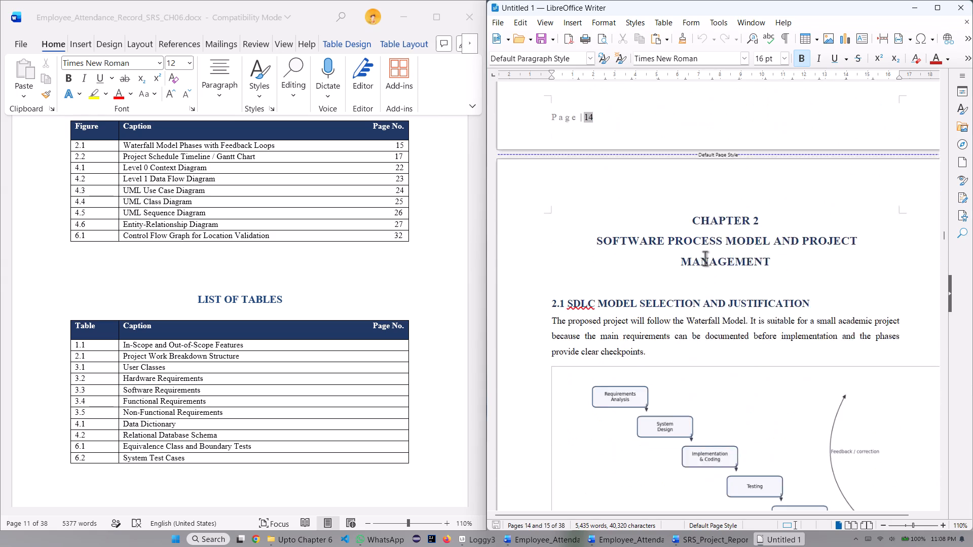
scroll(705, 258, "down", 6)
scroll(705, 258, "down", 20)
scroll(705, 258, "down", 15)
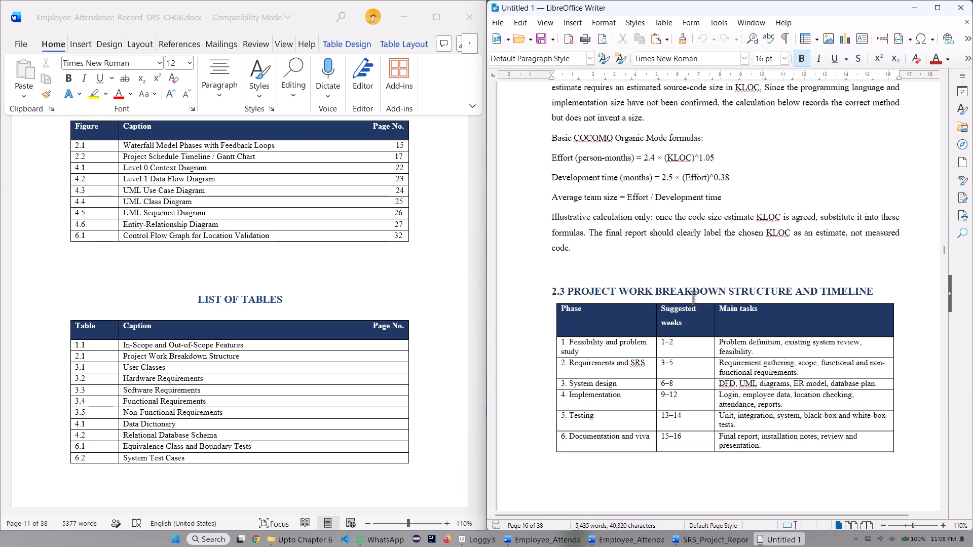
scroll(665, 286, "down", 1)
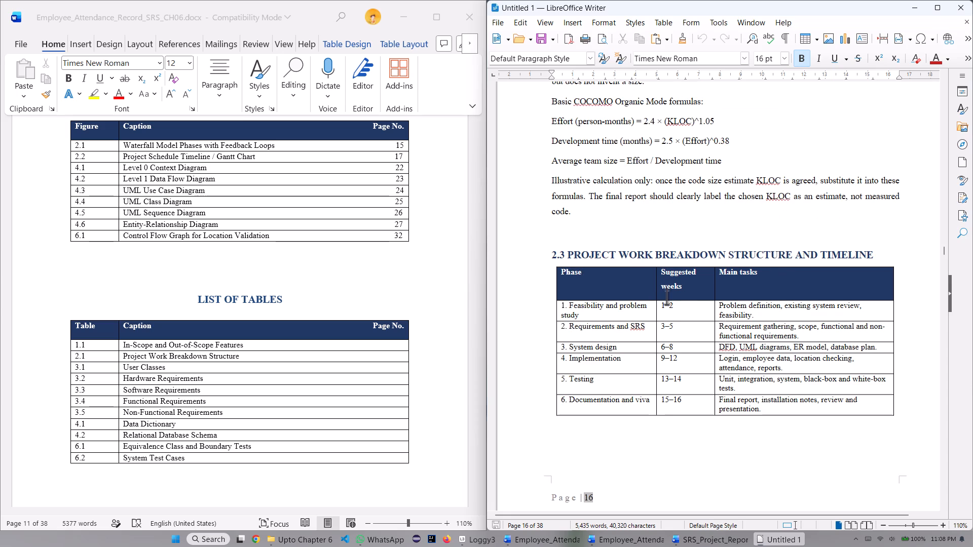
scroll(649, 304, "down", 3)
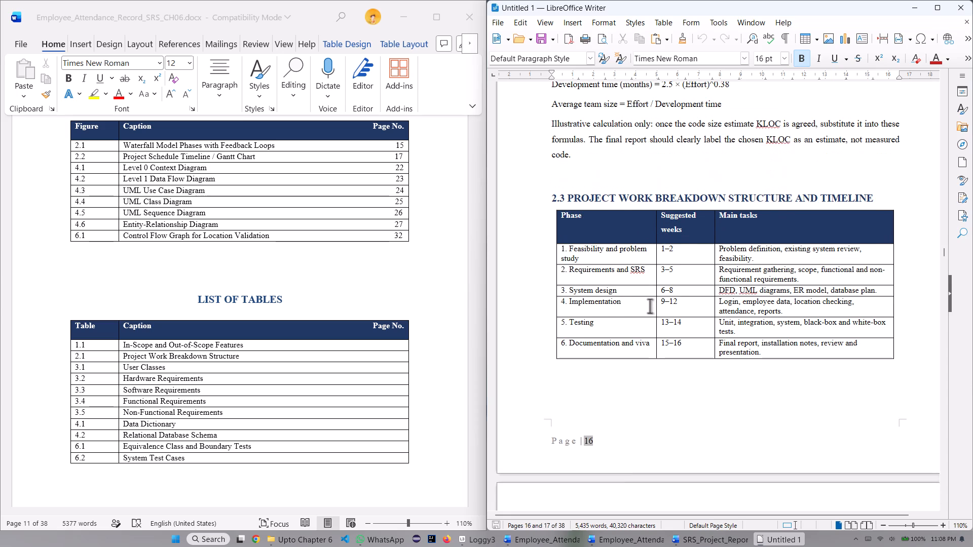
scroll(650, 306, "down", 1)
scroll(649, 306, "up", 14)
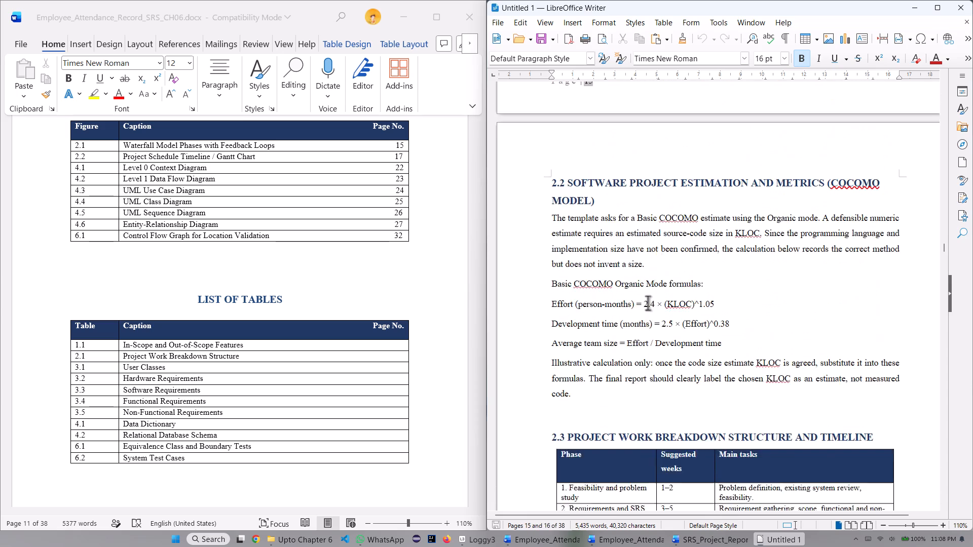
scroll(648, 303, "up", 20)
scroll(648, 303, "up", 12)
scroll(624, 285, "down", 5)
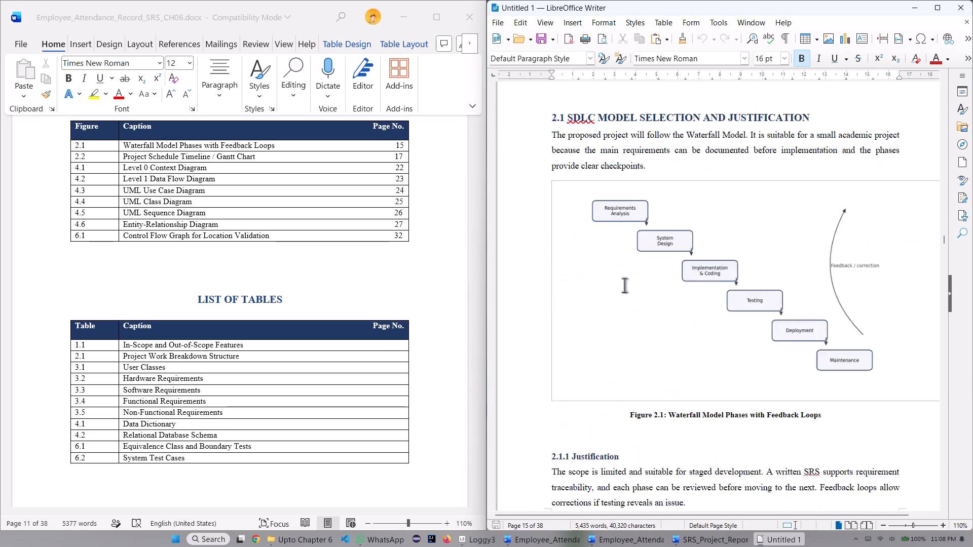
scroll(624, 285, "down", 14)
scroll(625, 285, "down", 19)
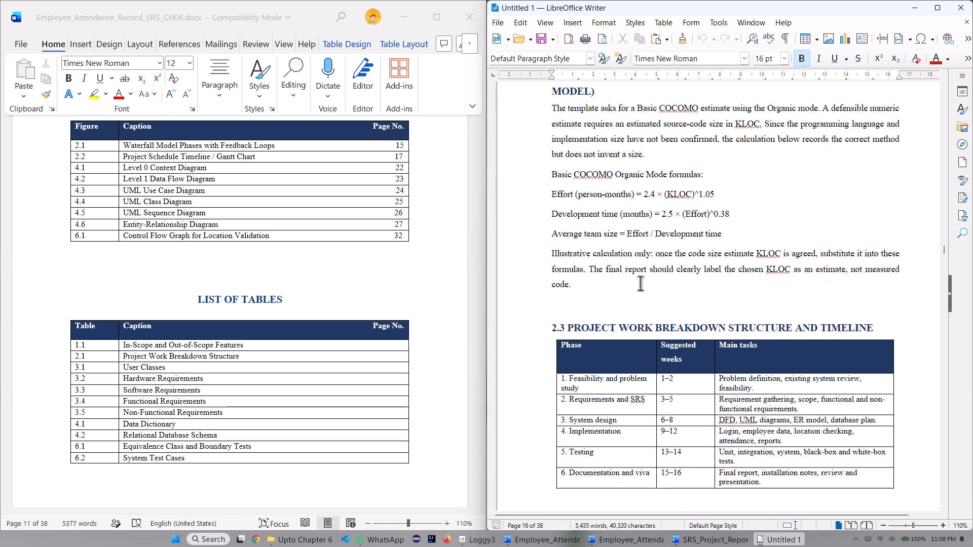
scroll(634, 290, "down", 2)
scroll(646, 290, "down", 20)
scroll(646, 290, "down", 10)
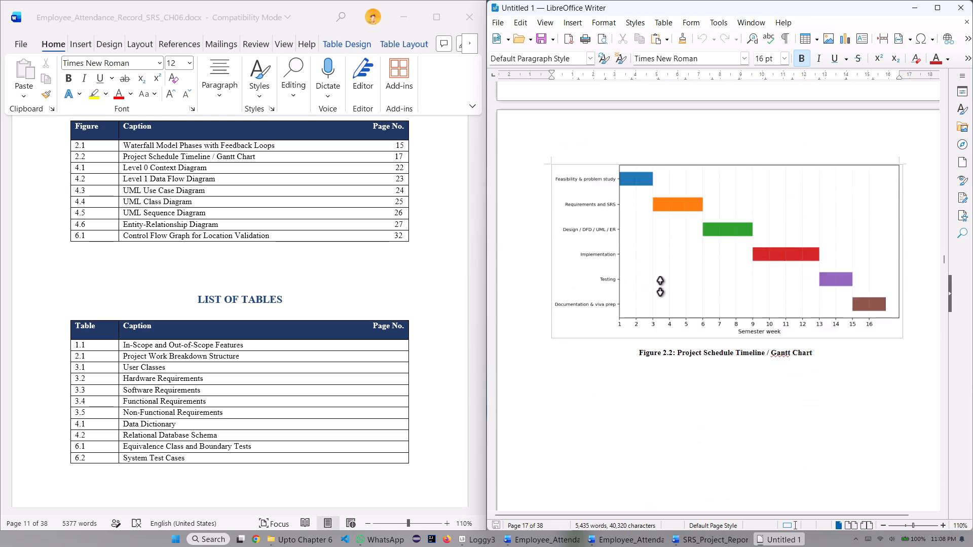
Check sections 3.1 and 3.2 for the page numbers of the User Classes, Hardware Requirements and Software Requirements tables.
scroll(660, 286, "down", 20)
scroll(660, 286, "down", 12)
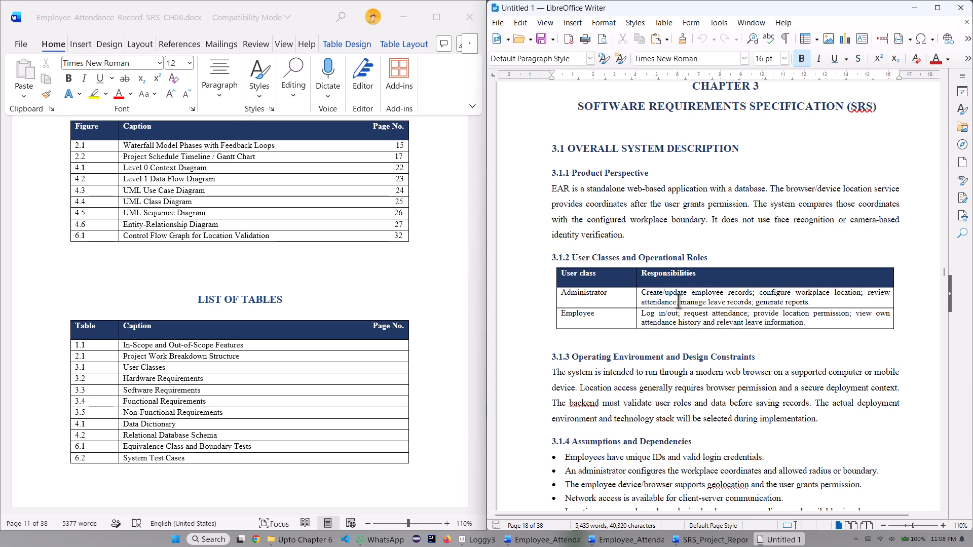
scroll(645, 315, "down", 4)
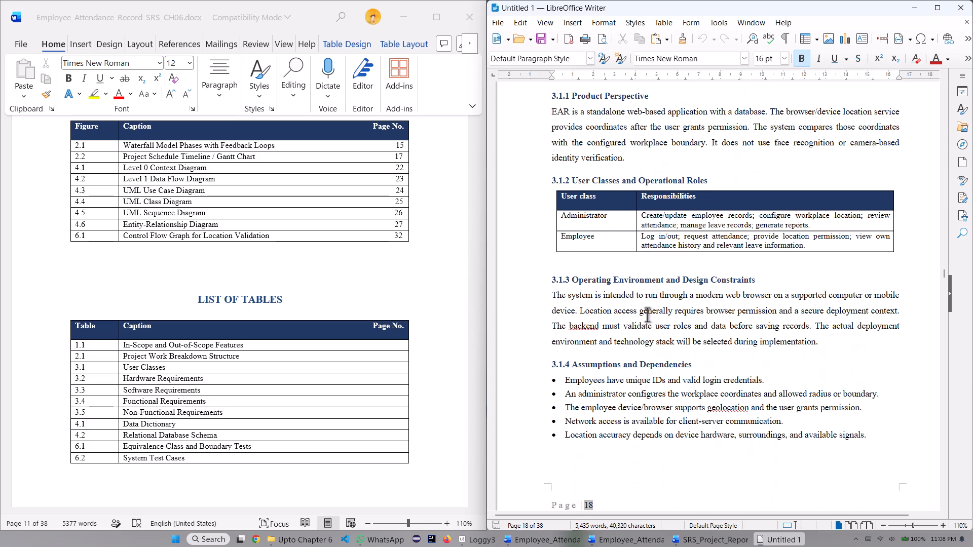
scroll(648, 314, "down", 17)
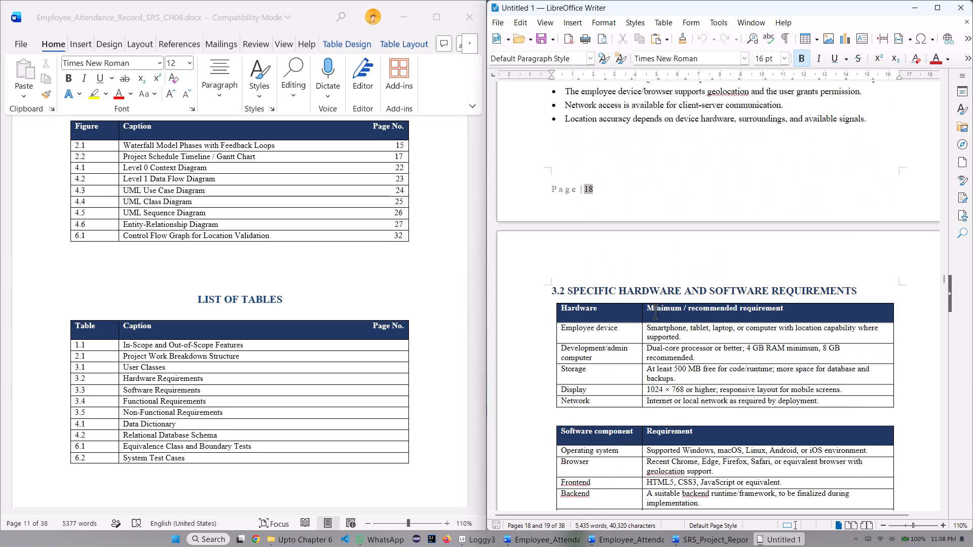
scroll(223, 374, "down", 1)
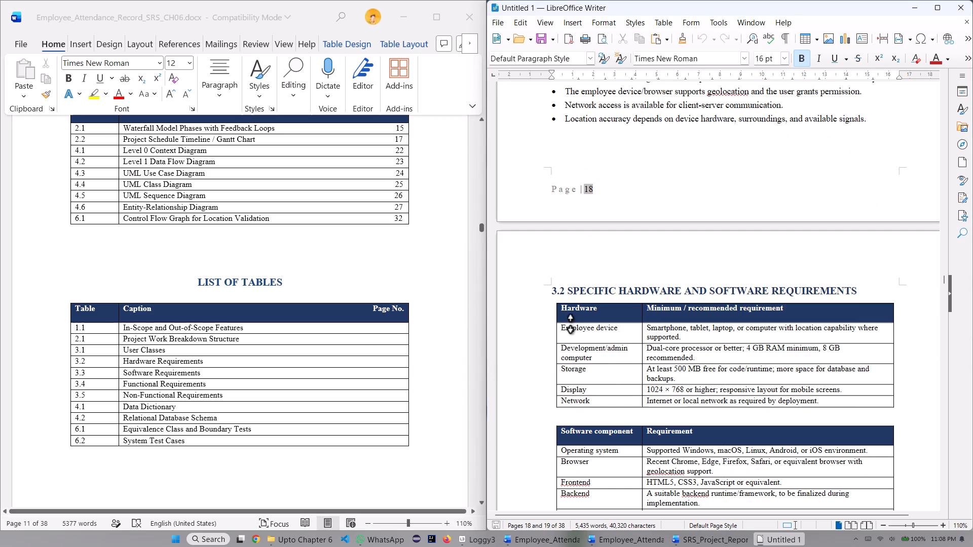
scroll(576, 307, "down", 2)
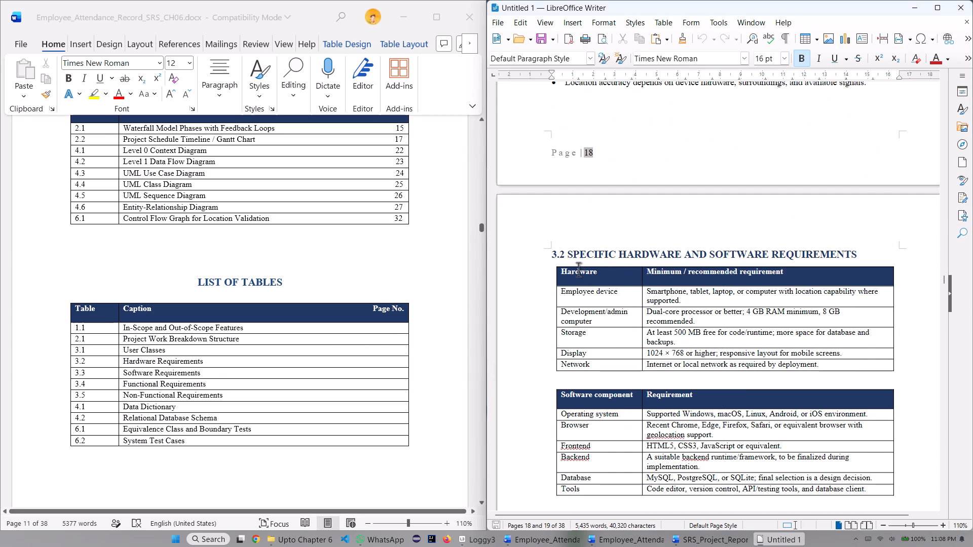
scroll(684, 317, "down", 3)
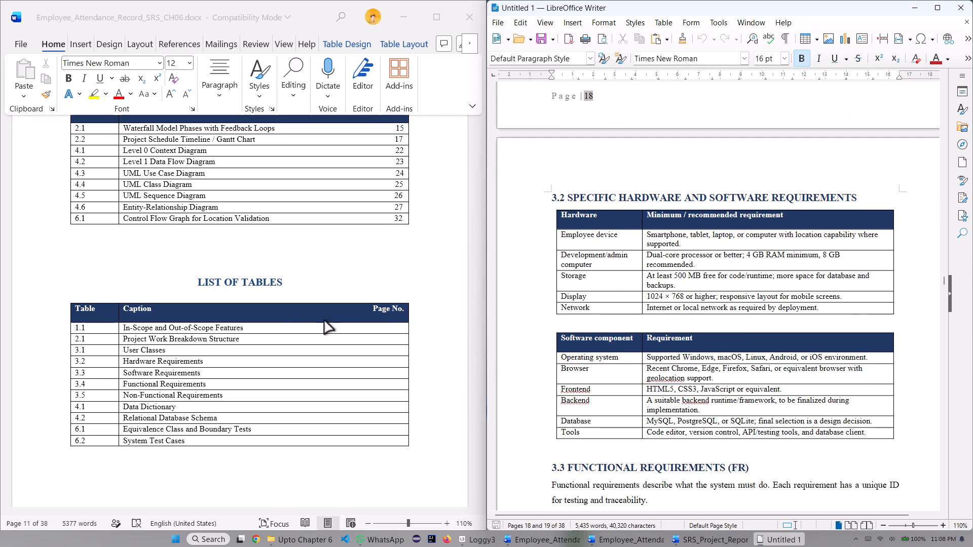
scroll(589, 363, "down", 6)
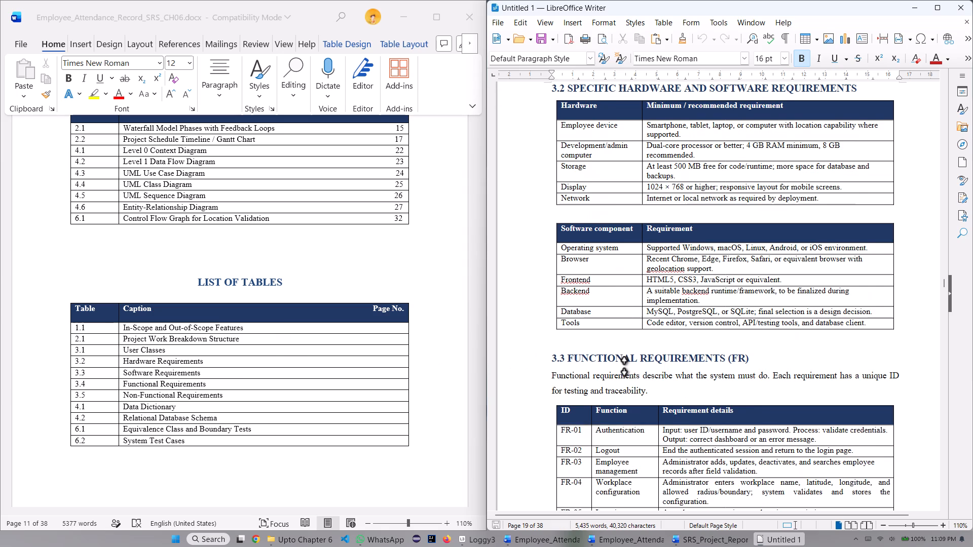
scroll(581, 362, "down", 4)
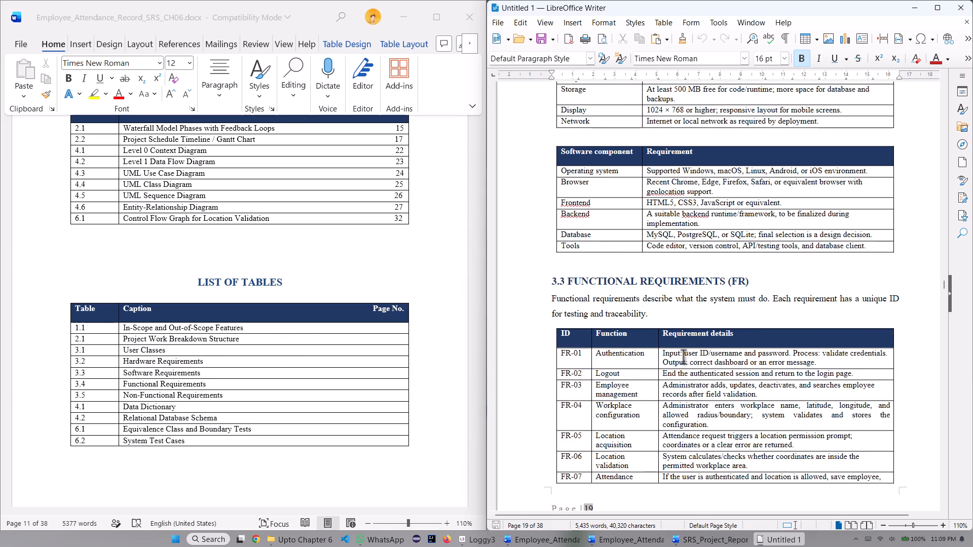
scroll(685, 359, "up", 2)
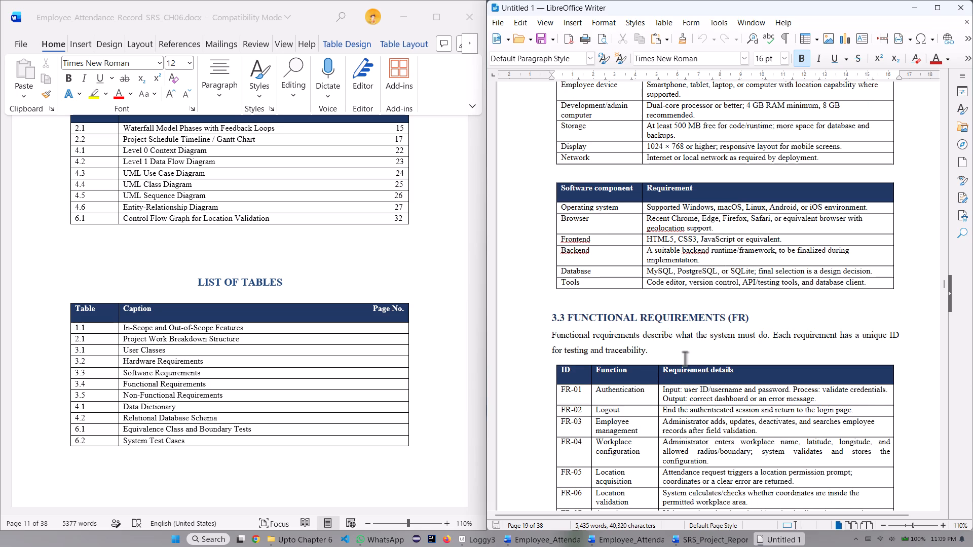
scroll(685, 359, "up", 1)
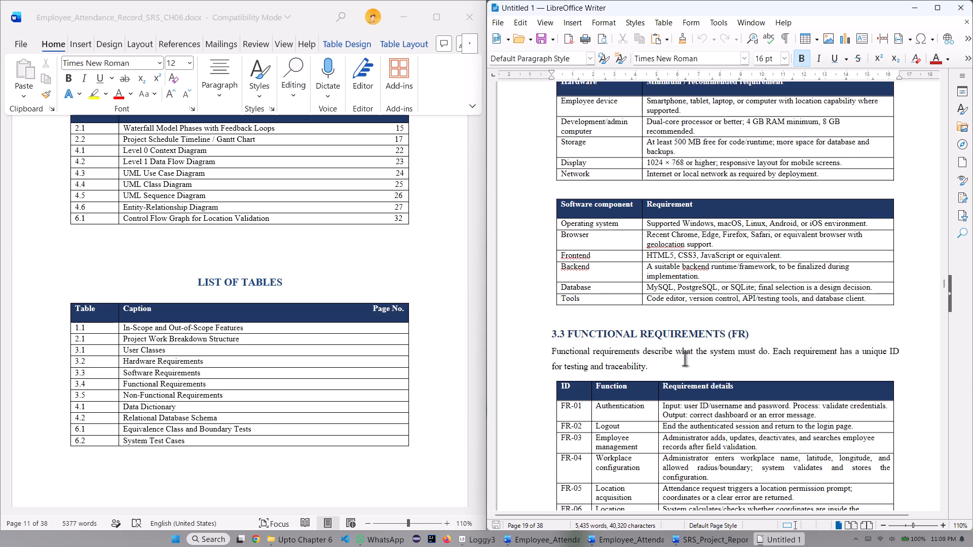
scroll(685, 359, "up", 4)
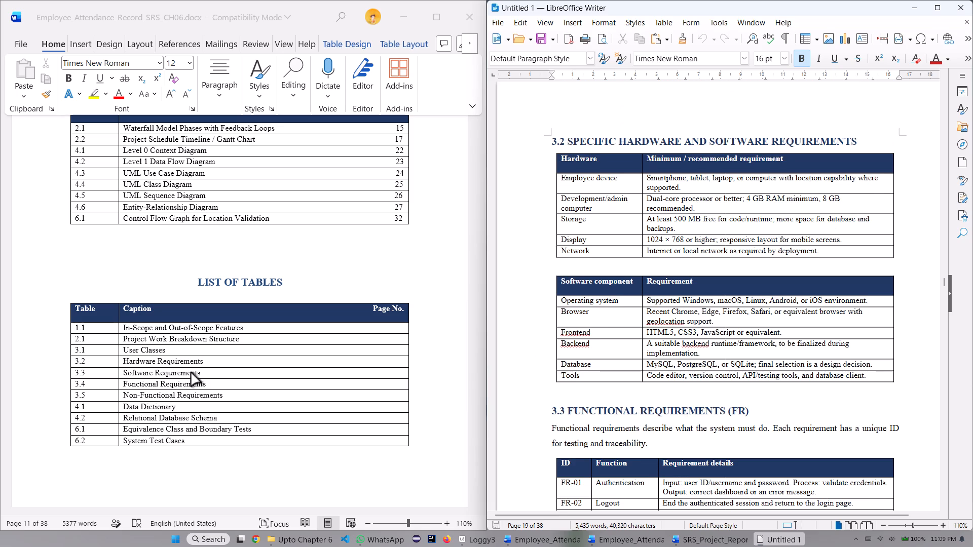
scroll(625, 349, "up", 1)
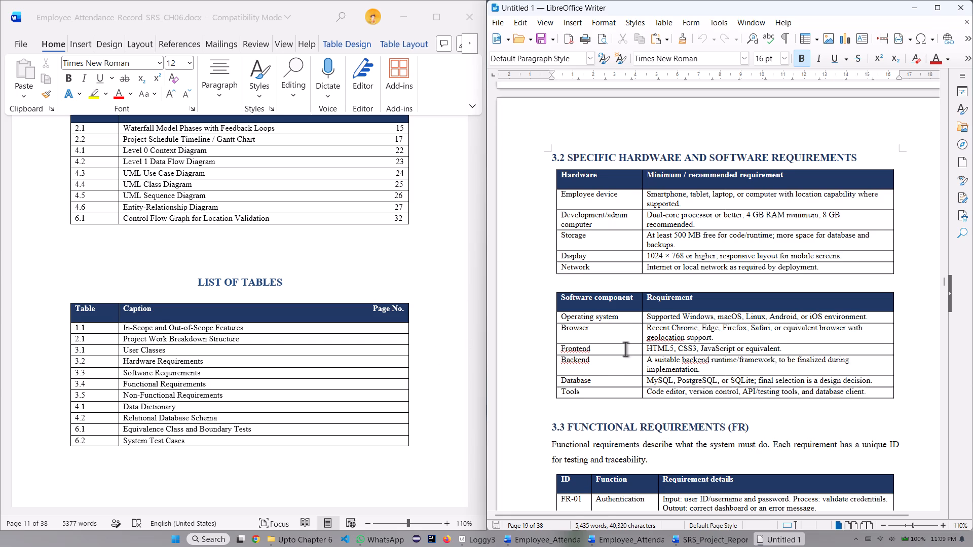
scroll(625, 349, "up", 2)
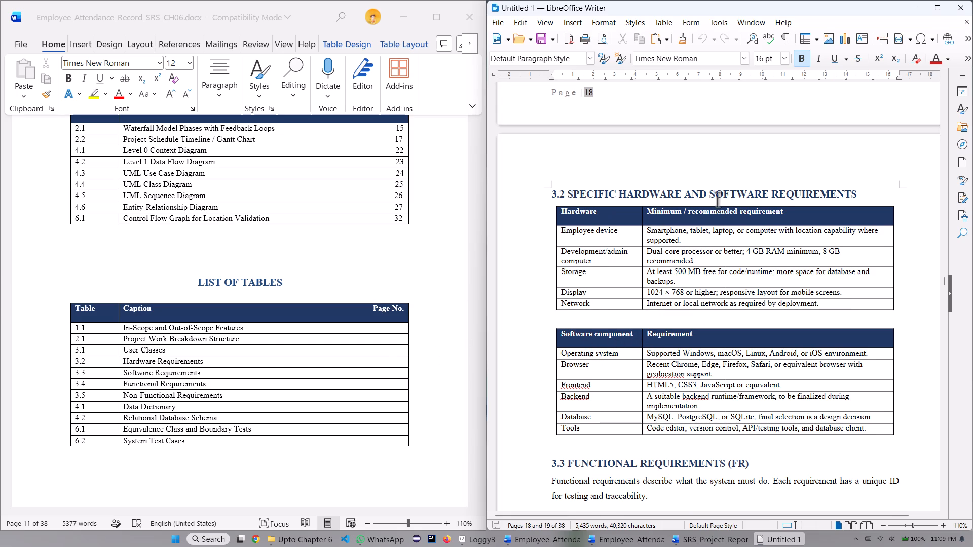
Check sections 3.3 and 3.4 for the pages where the Functional and Non-Functional Requirements tables appear.
scroll(667, 217, "down", 1)
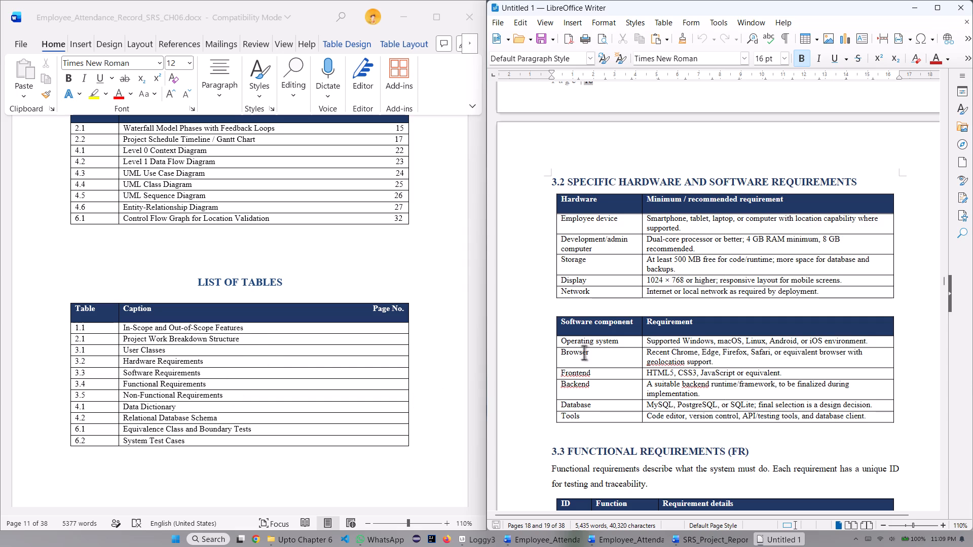
scroll(656, 348, "down", 9)
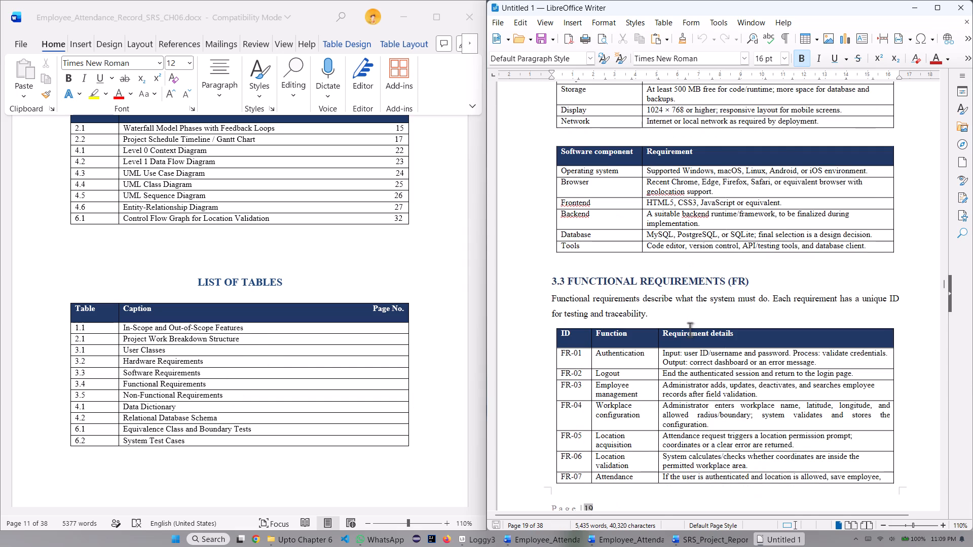
scroll(614, 329, "down", 4)
scroll(678, 324, "down", 6)
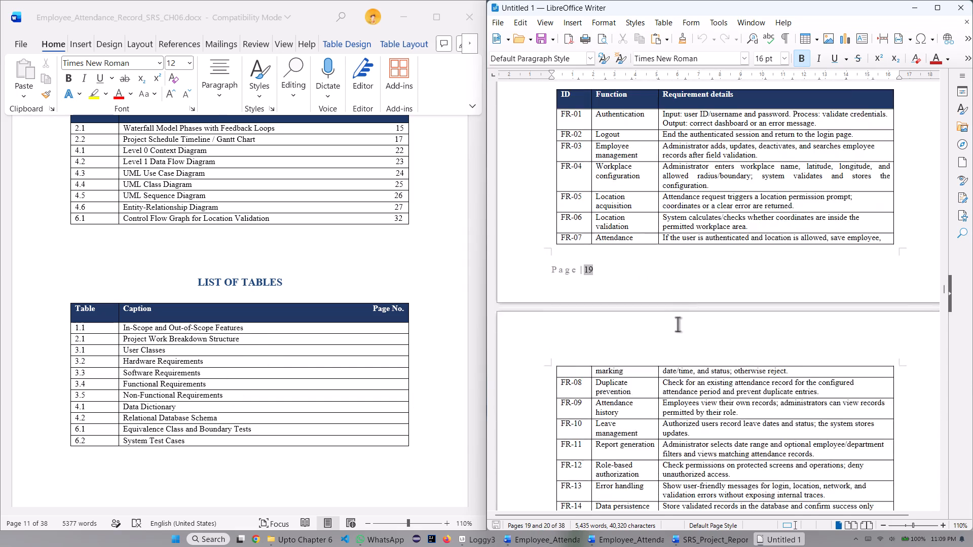
scroll(678, 324, "down", 20)
scroll(678, 324, "down", 14)
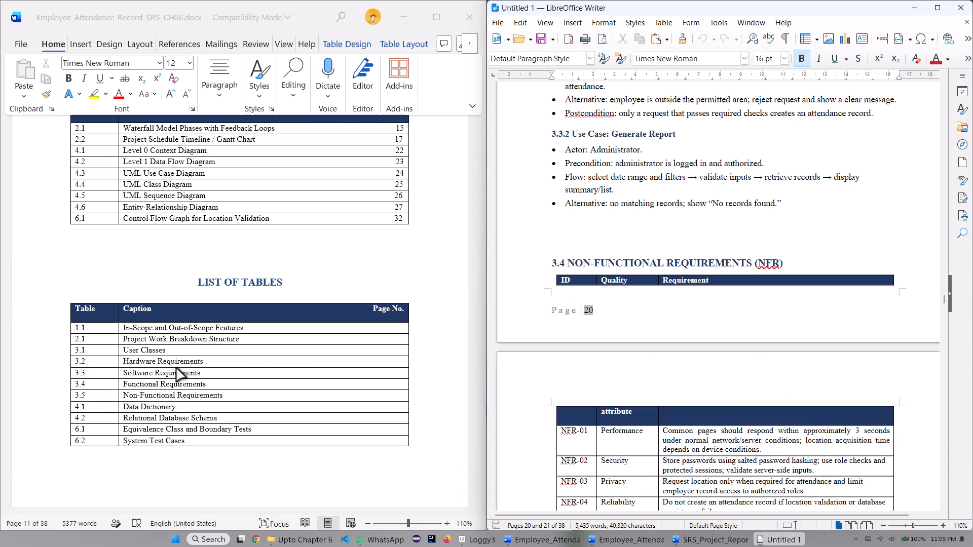
scroll(735, 293, "up", 11)
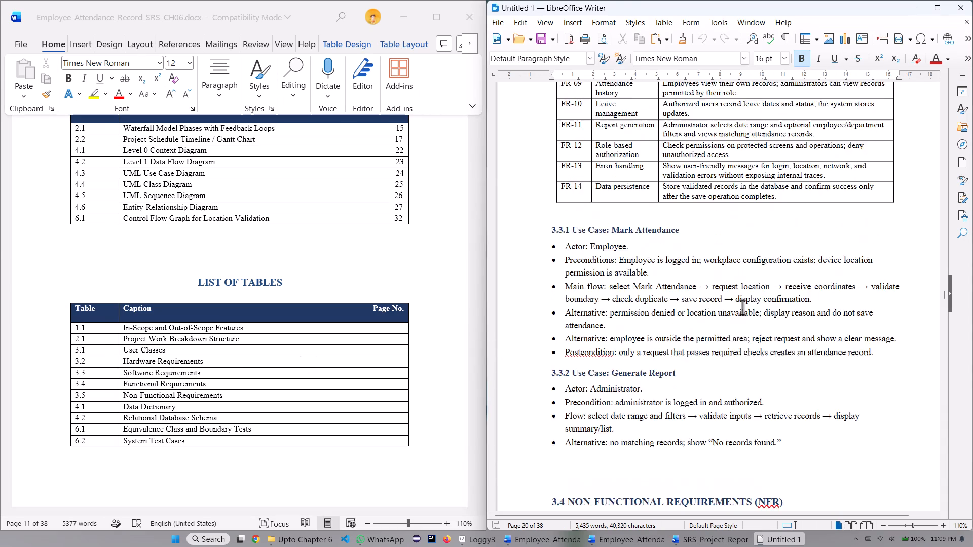
scroll(742, 307, "up", 20)
scroll(742, 307, "up", 4)
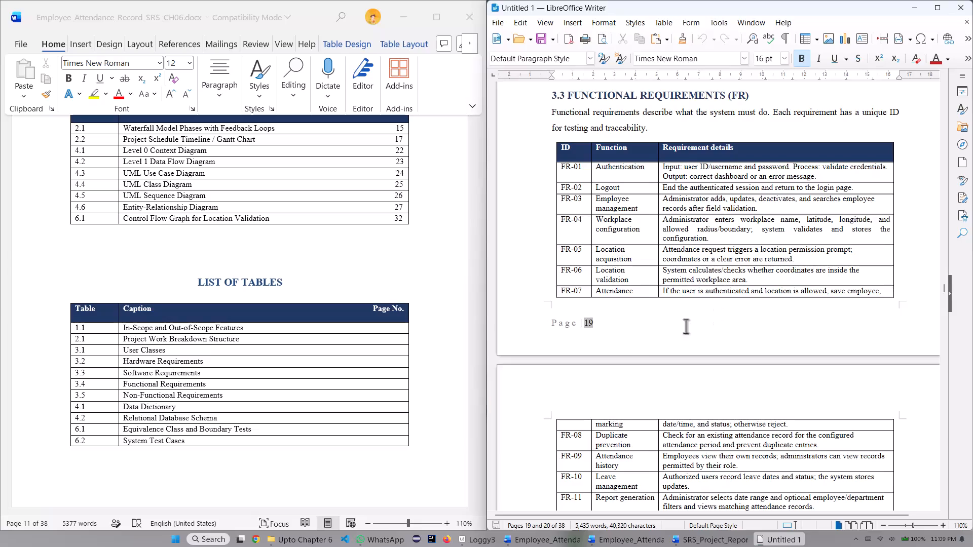
scroll(648, 303, "down", 13)
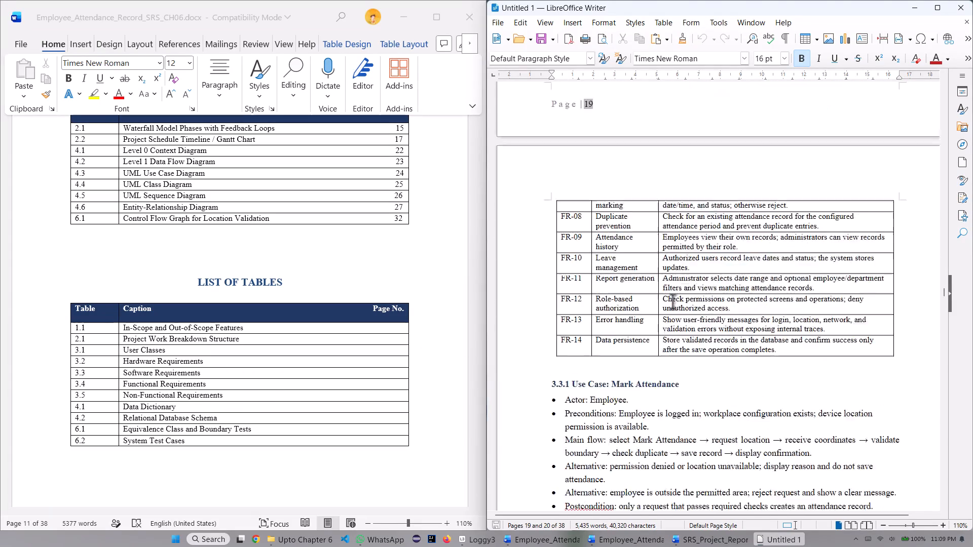
scroll(672, 301, "down", 20)
scroll(672, 301, "down", 20)
scroll(672, 301, "down", 14)
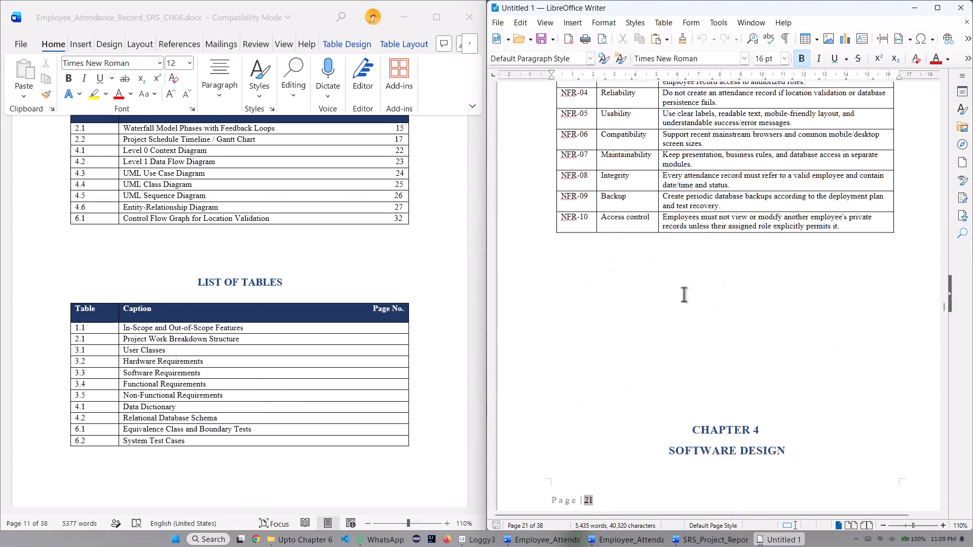
Look through Chapter 4 of the Writer copy for the page numbers of the Data Dictionary and Relational Database Schema tables.
scroll(684, 294, "down", 20)
scroll(684, 294, "down", 1)
scroll(684, 294, "down", 20)
scroll(684, 294, "down", 9)
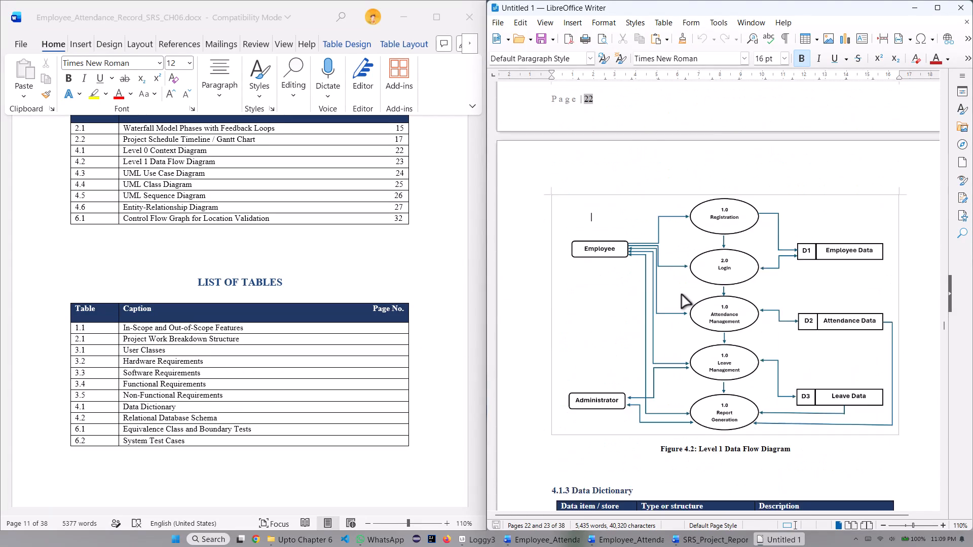
scroll(682, 295, "down", 5)
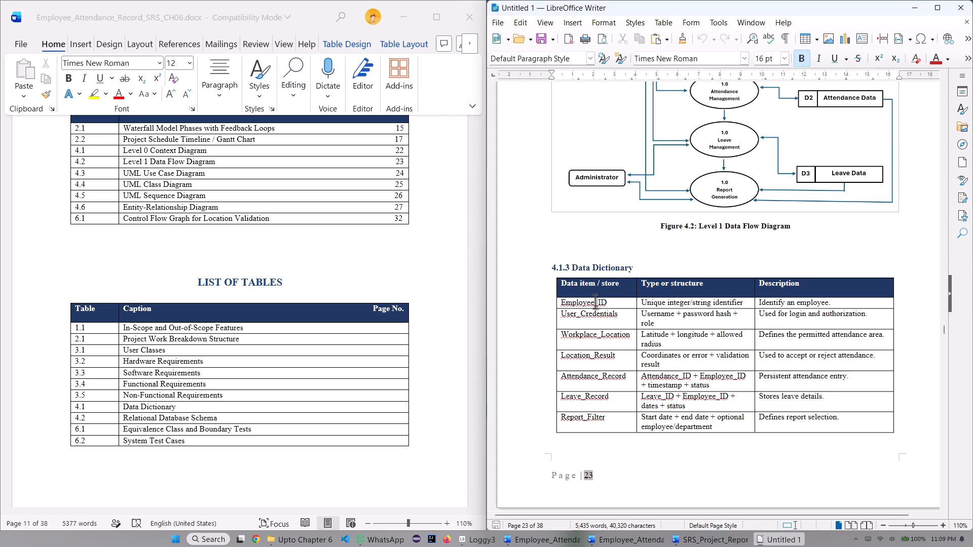
scroll(598, 303, "down", 1)
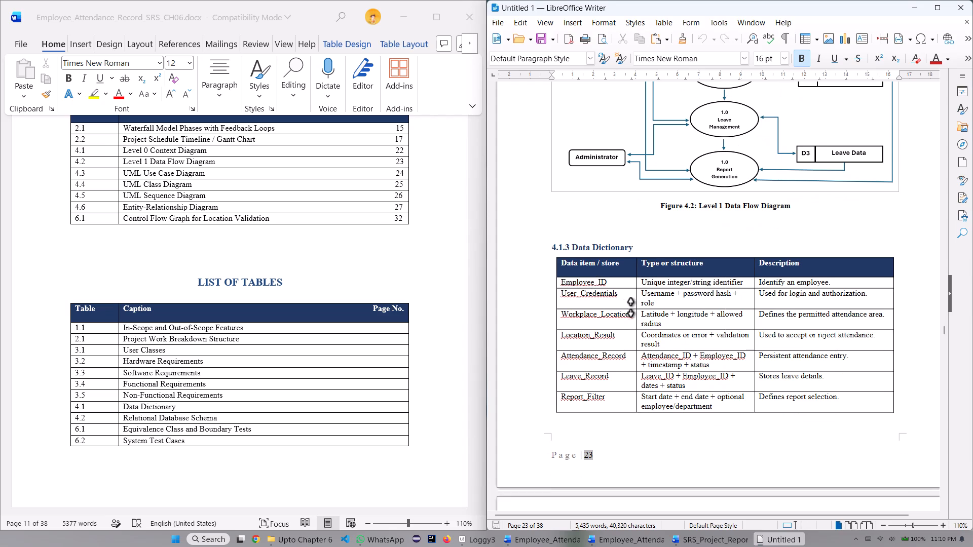
scroll(652, 314, "down", 17)
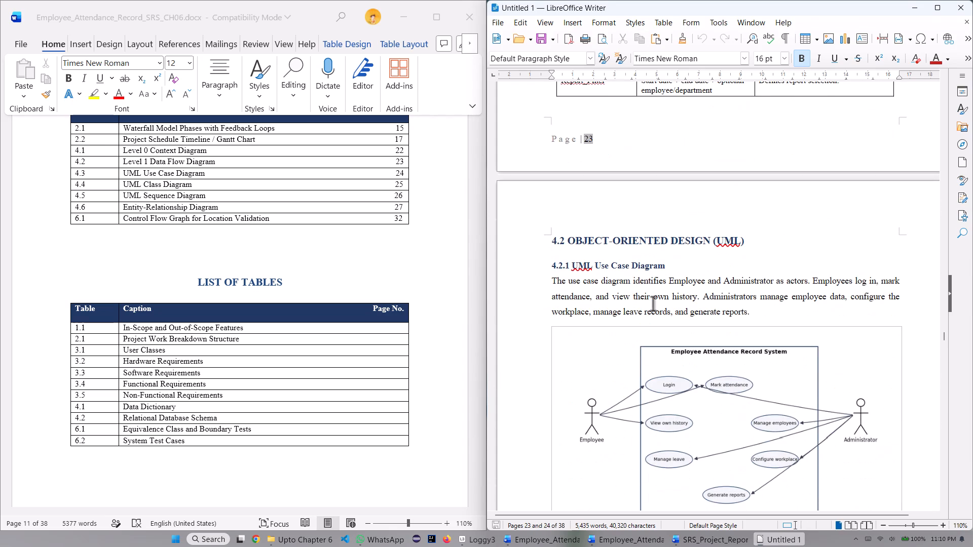
scroll(712, 301, "down", 7)
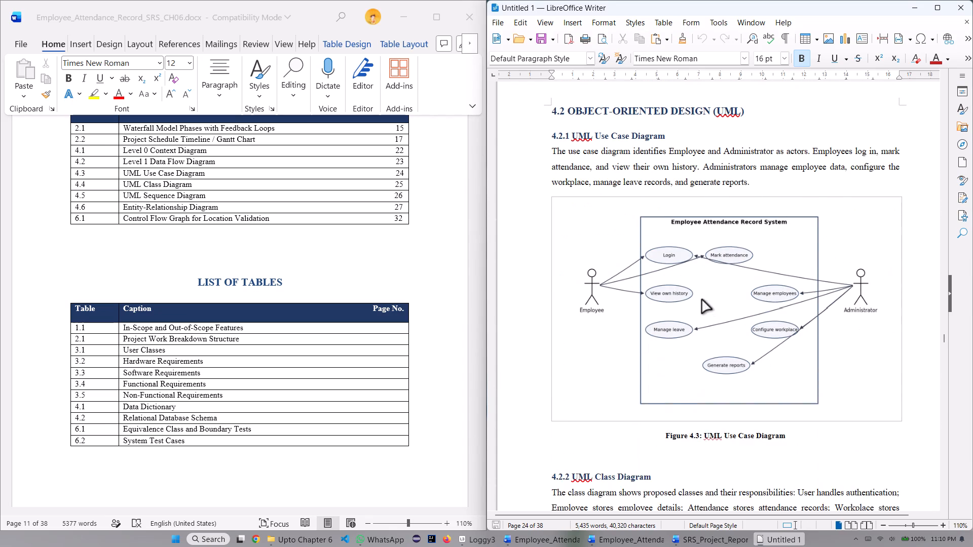
scroll(702, 299, "down", 19)
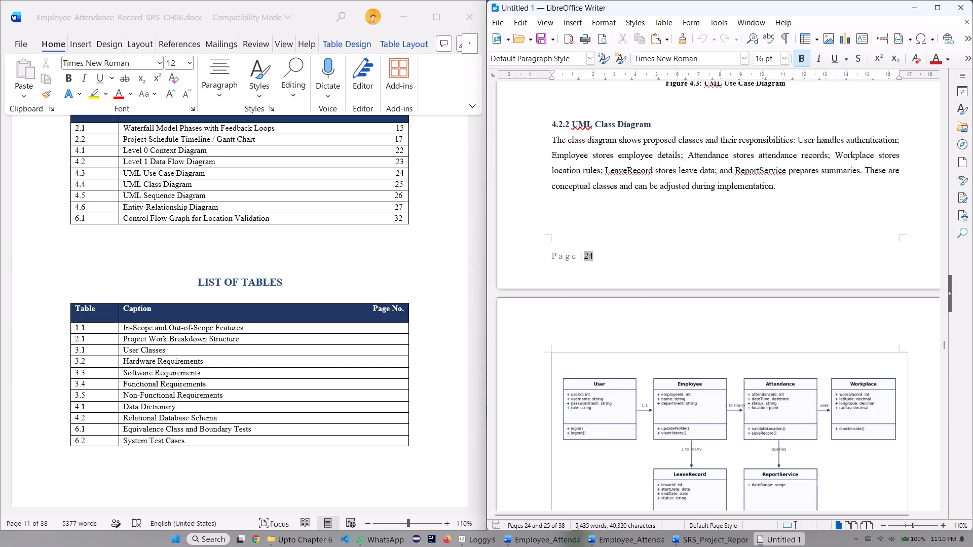
scroll(700, 296, "down", 16)
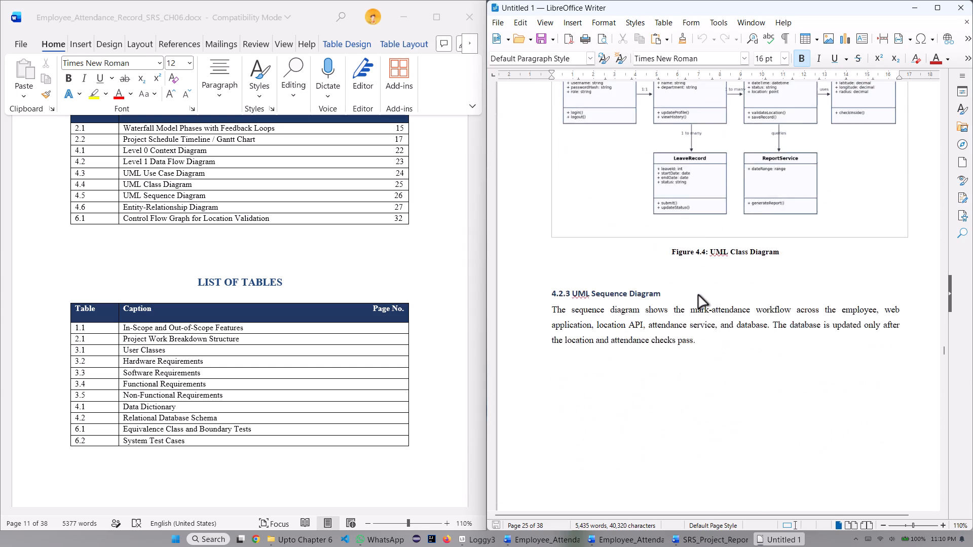
scroll(698, 295, "down", 20)
scroll(698, 295, "down", 20)
scroll(698, 295, "down", 6)
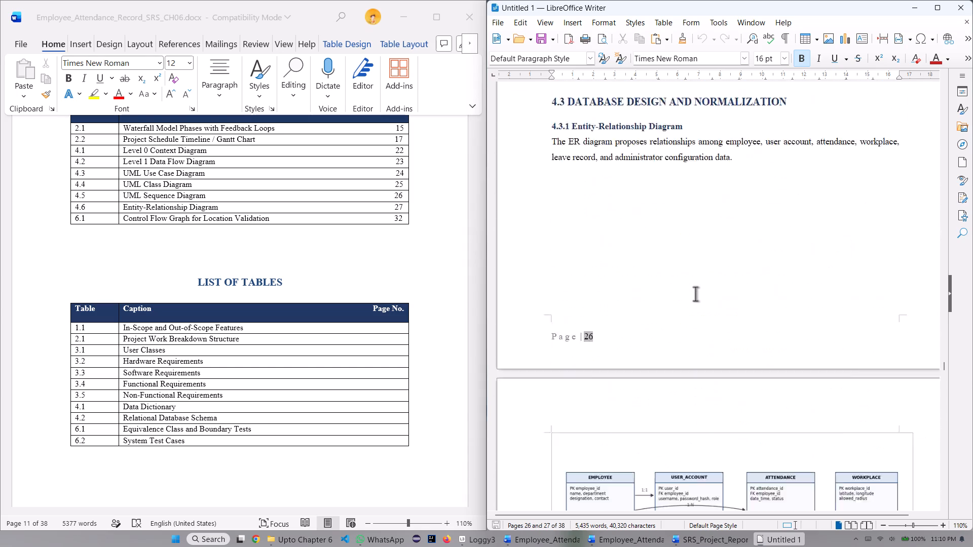
scroll(695, 294, "down", 20)
scroll(695, 294, "down", 5)
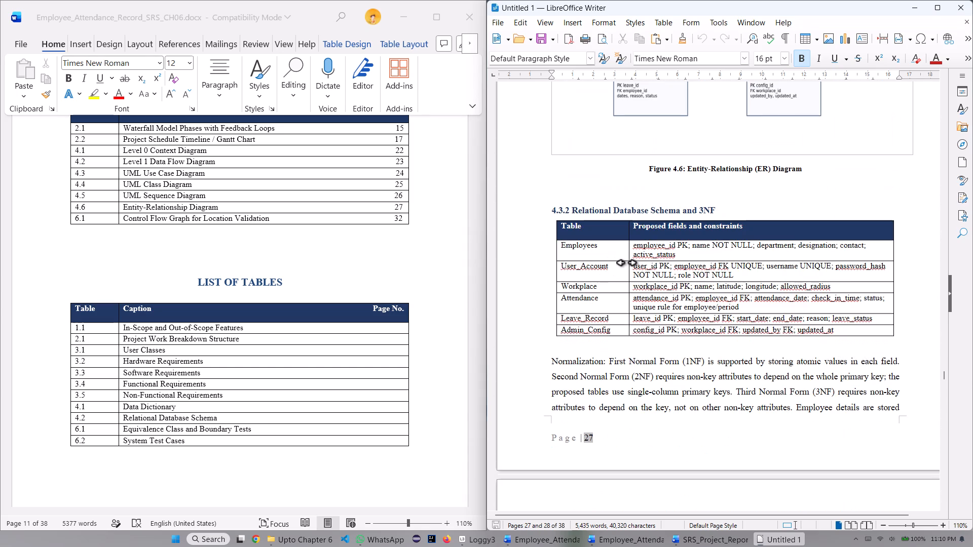
scroll(646, 262, "down", 8)
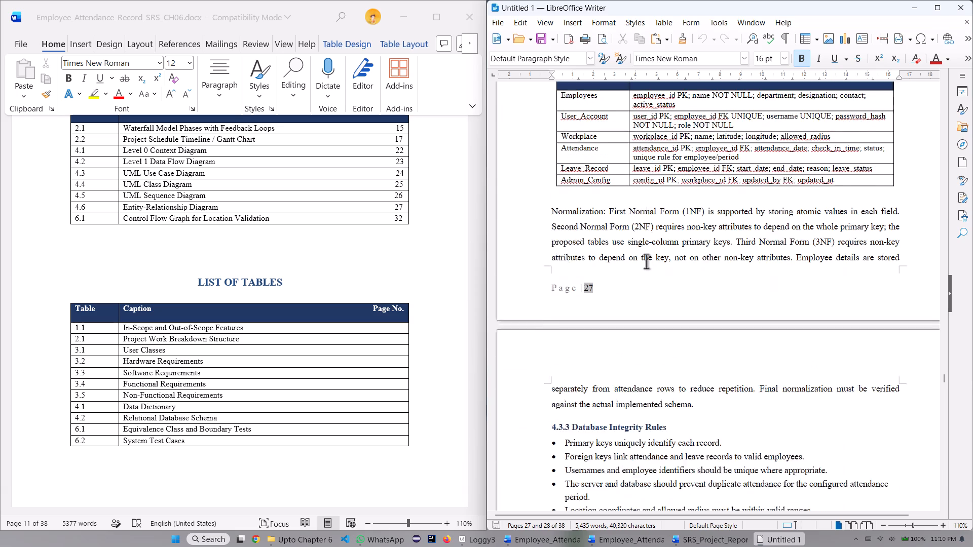
Examine Chapter 5, comparing its technology stack table in section 5.1 with the entries in Word's List of Tables.
scroll(646, 261, "down", 20)
scroll(646, 261, "down", 10)
scroll(646, 264, "down", 13)
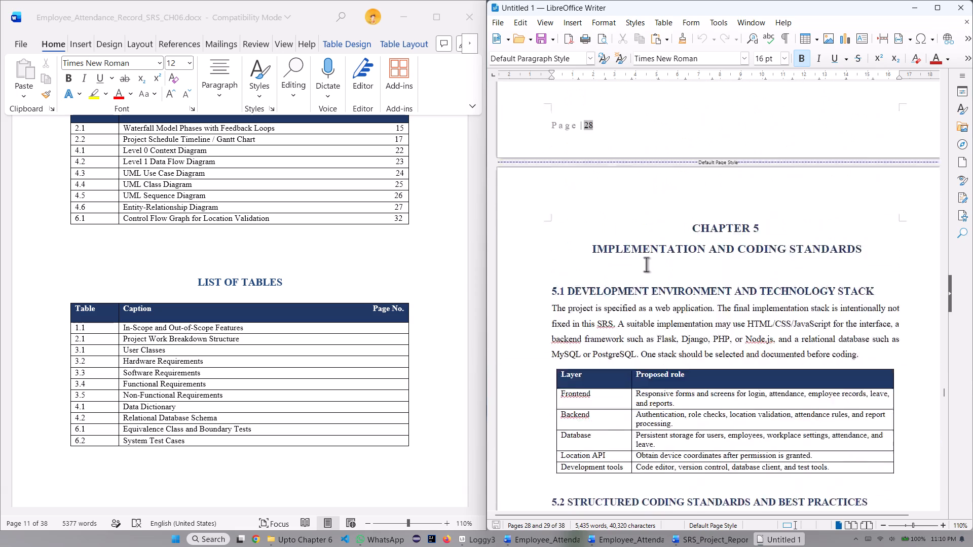
scroll(646, 264, "down", 2)
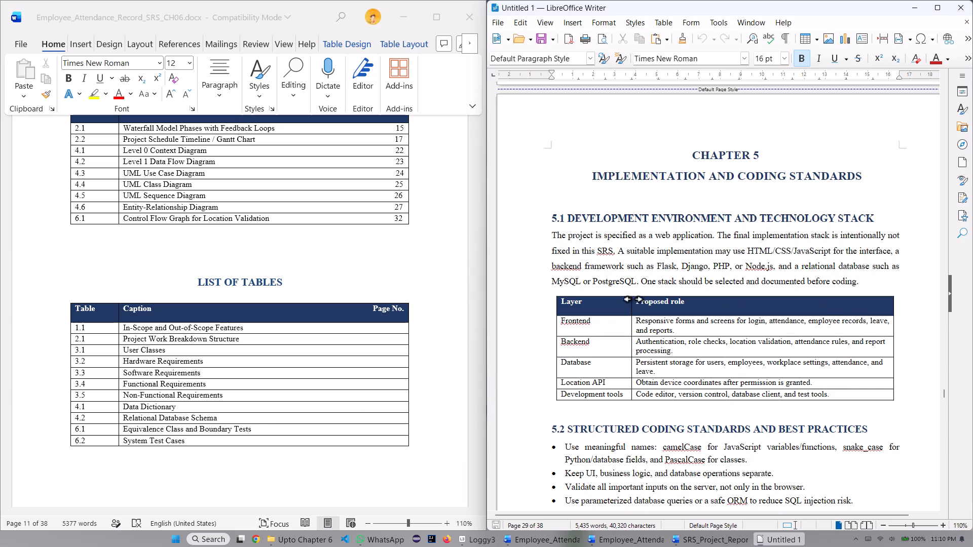
scroll(671, 294, "down", 7)
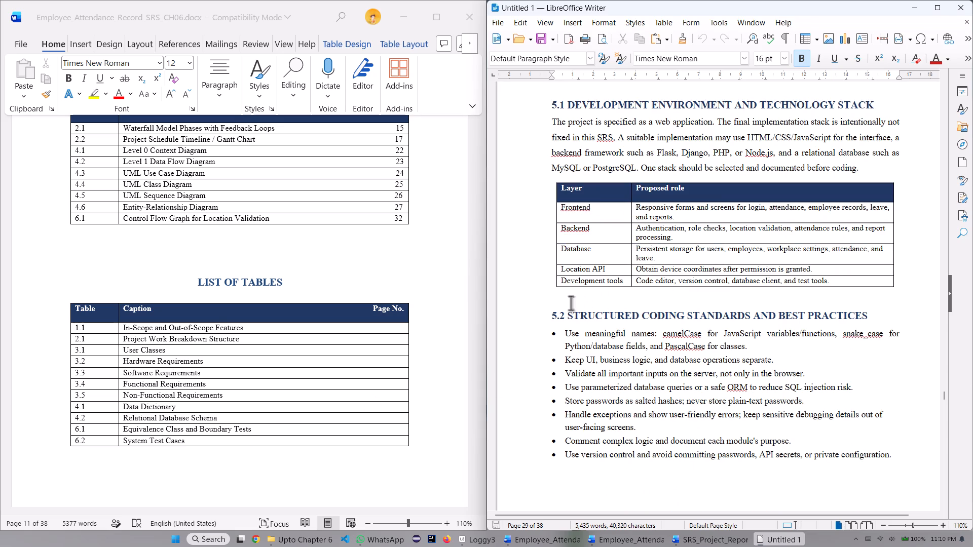
scroll(637, 310, "down", 9)
scroll(644, 313, "up", 1)
scroll(644, 314, "down", 3)
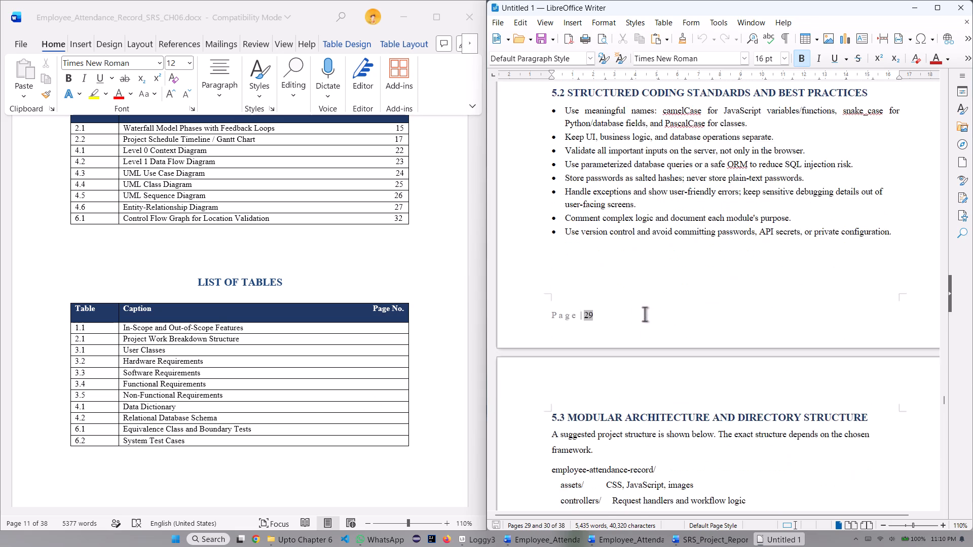
scroll(645, 314, "down", 20)
scroll(645, 314, "down", 1)
scroll(650, 311, "up", 20)
scroll(650, 311, "up", 11)
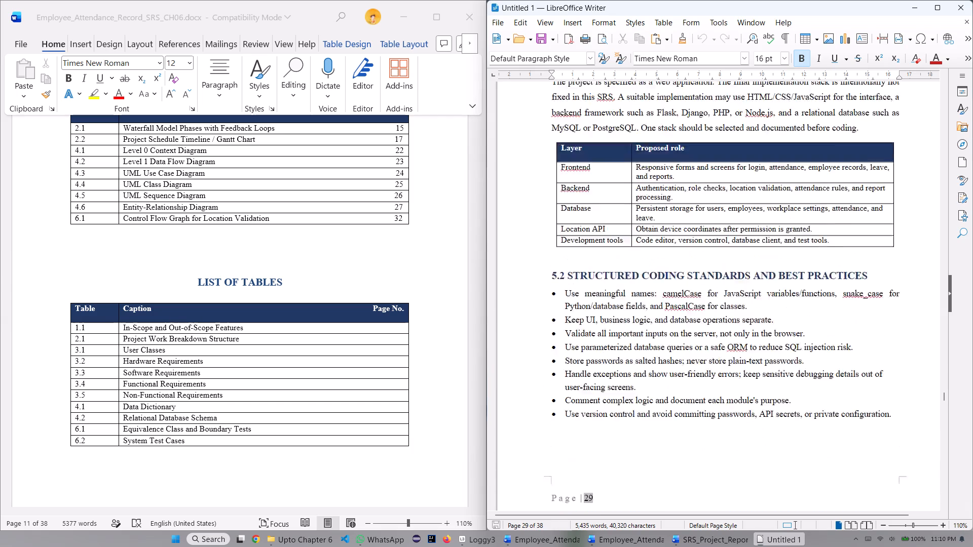
scroll(650, 315, "up", 3)
scroll(608, 284, "up", 2)
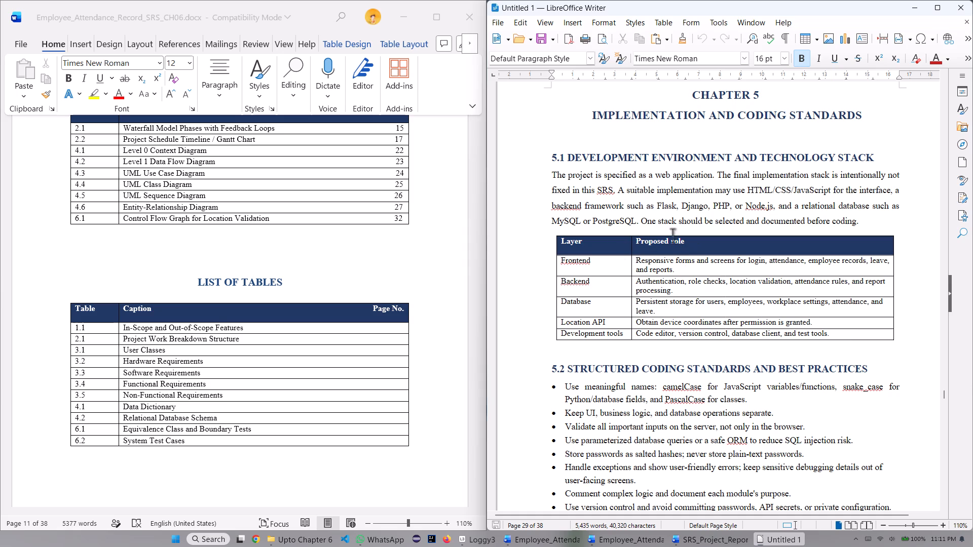
scroll(732, 233, "down", 7)
scroll(651, 232, "down", 19)
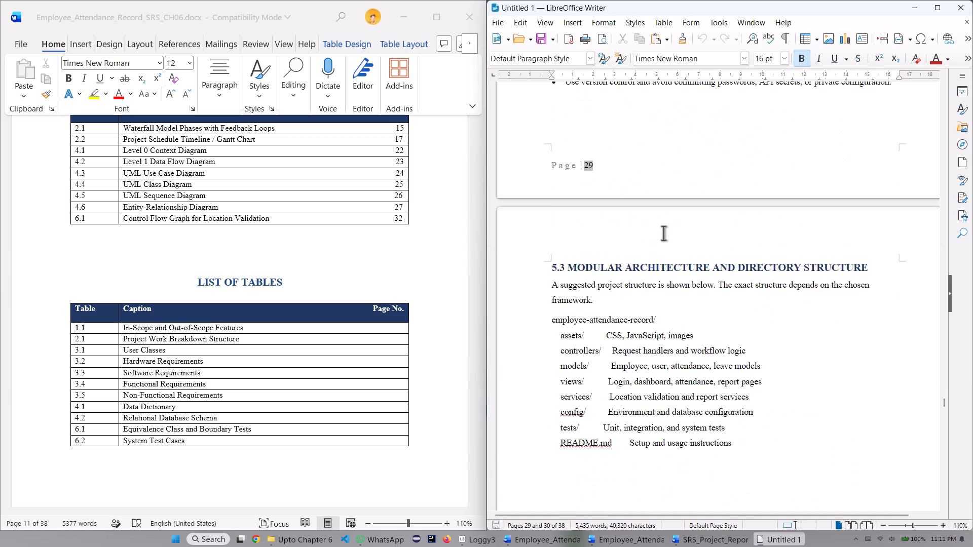
Check Chapter 6 for the pages of the Equivalence Class and Boundary Tests table and the System Test Cases table.
scroll(663, 233, "down", 20)
scroll(663, 233, "down", 12)
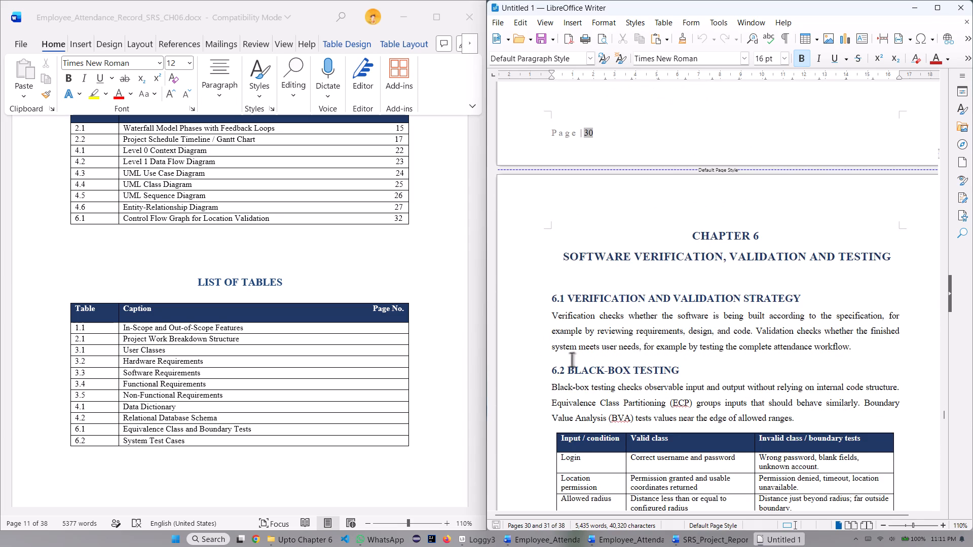
scroll(577, 360, "down", 1)
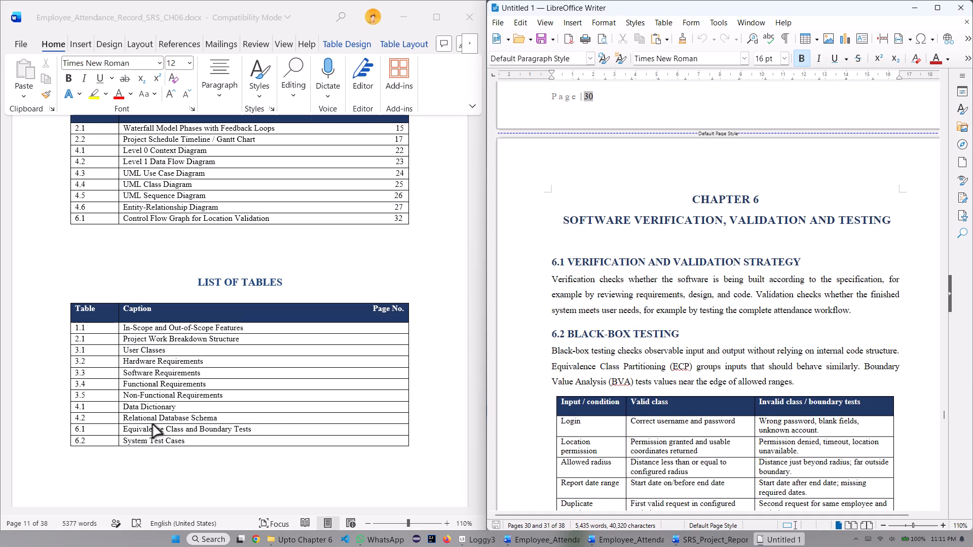
scroll(668, 308, "down", 3)
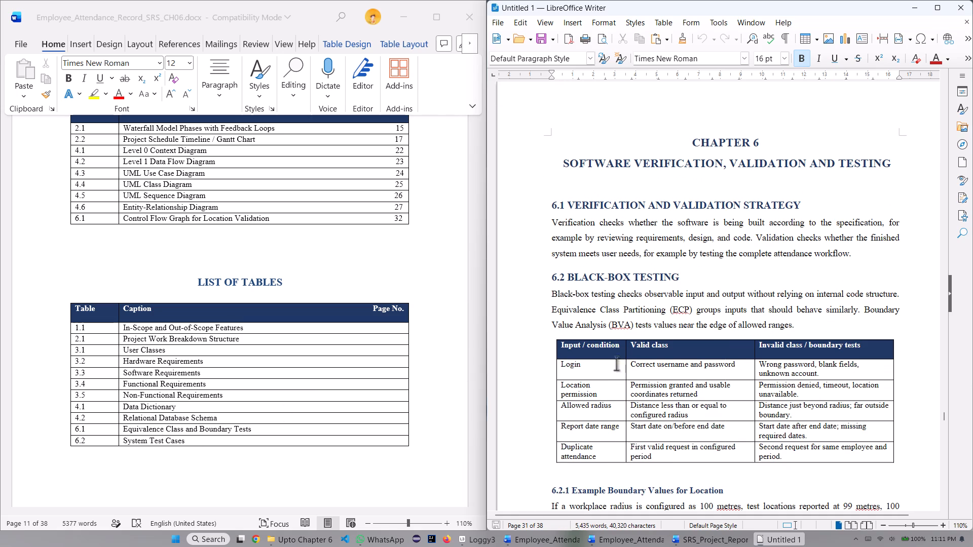
scroll(686, 336, "down", 13)
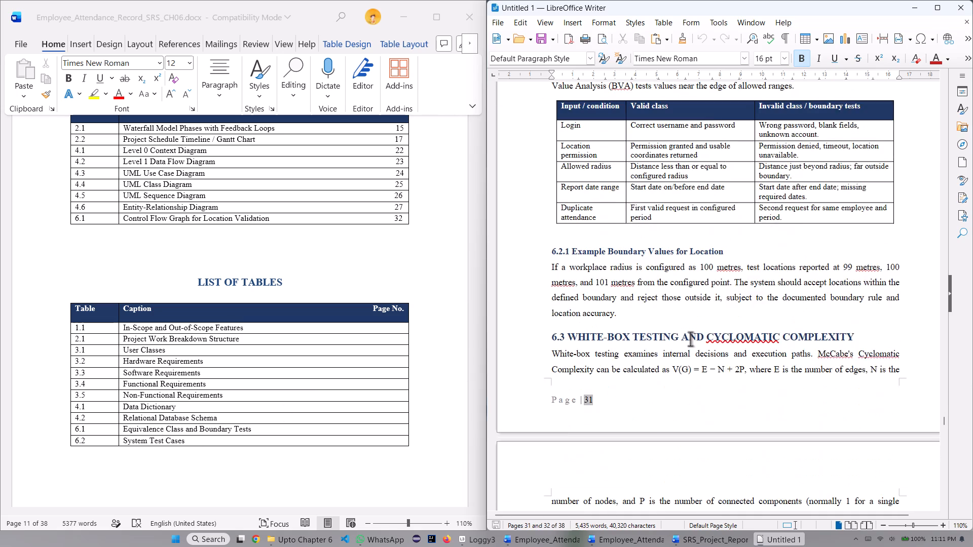
scroll(631, 337, "down", 8)
scroll(606, 334, "down", 20)
scroll(606, 334, "down", 12)
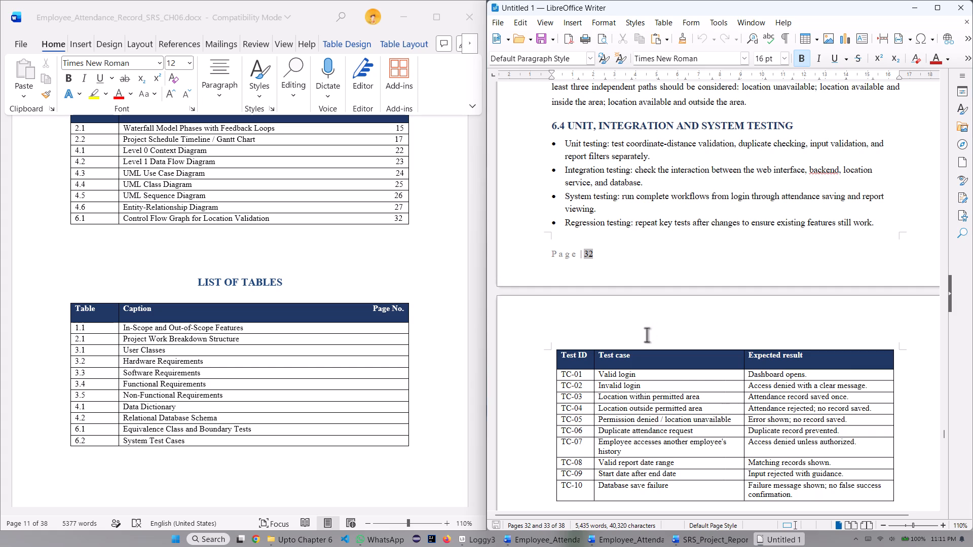
scroll(226, 373, "down", 1)
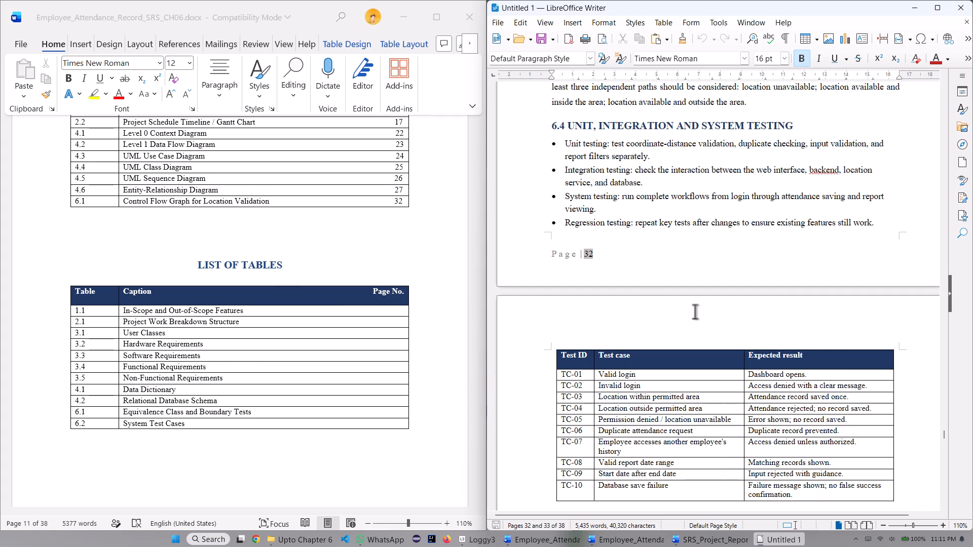
scroll(689, 311, "down", 11)
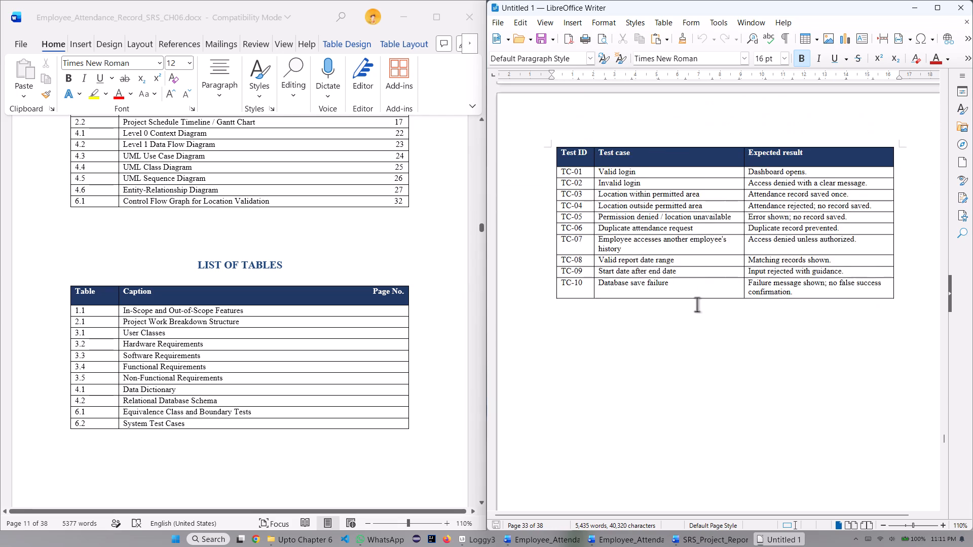
Look through Chapters 7 and 8 and the References pages for any further tables belonging in the List of Tables.
scroll(697, 304, "down", 20)
scroll(697, 304, "down", 12)
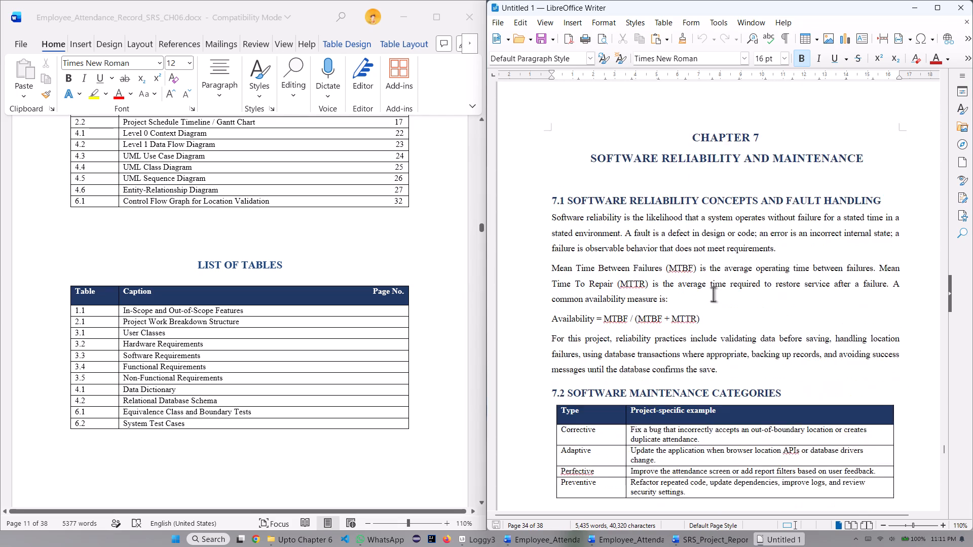
scroll(713, 294, "down", 11)
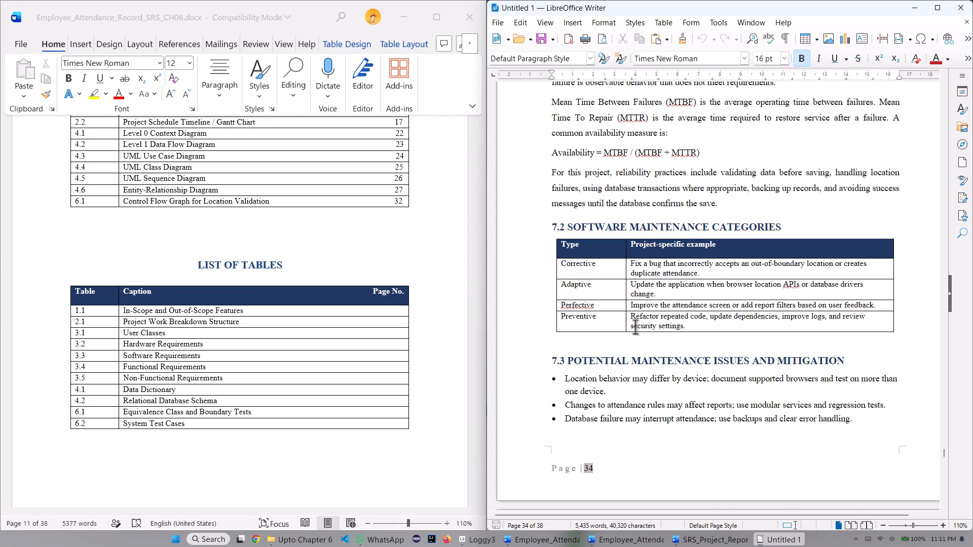
scroll(641, 340, "down", 12)
scroll(688, 320, "down", 14)
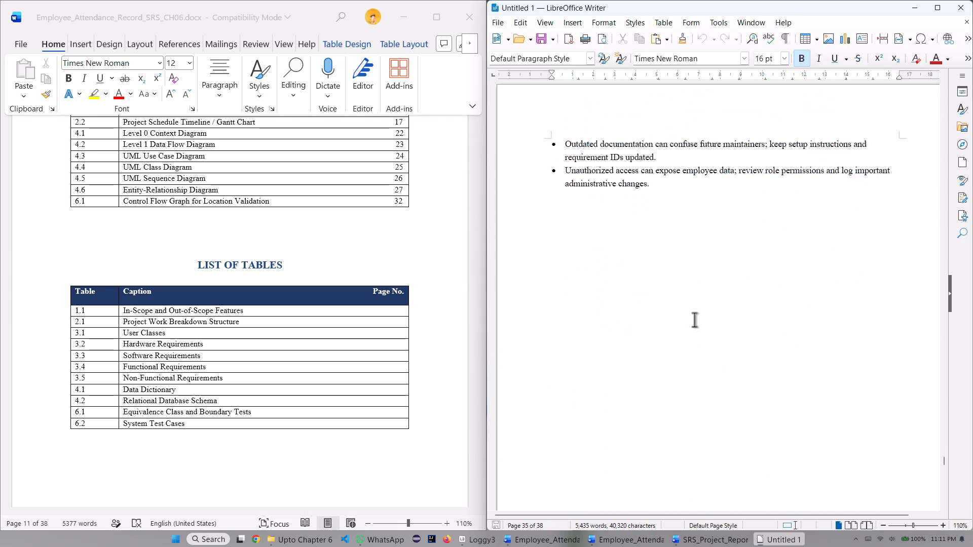
scroll(694, 320, "down", 20)
scroll(694, 320, "down", 20)
scroll(694, 320, "down", 6)
scroll(703, 320, "up", 9)
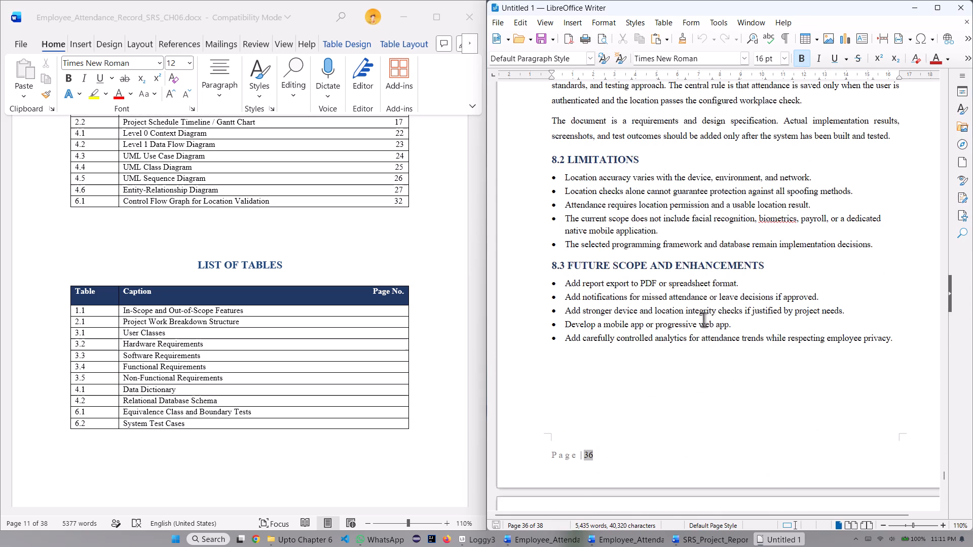
scroll(703, 320, "up", 2)
scroll(703, 320, "down", 20)
scroll(703, 320, "down", 9)
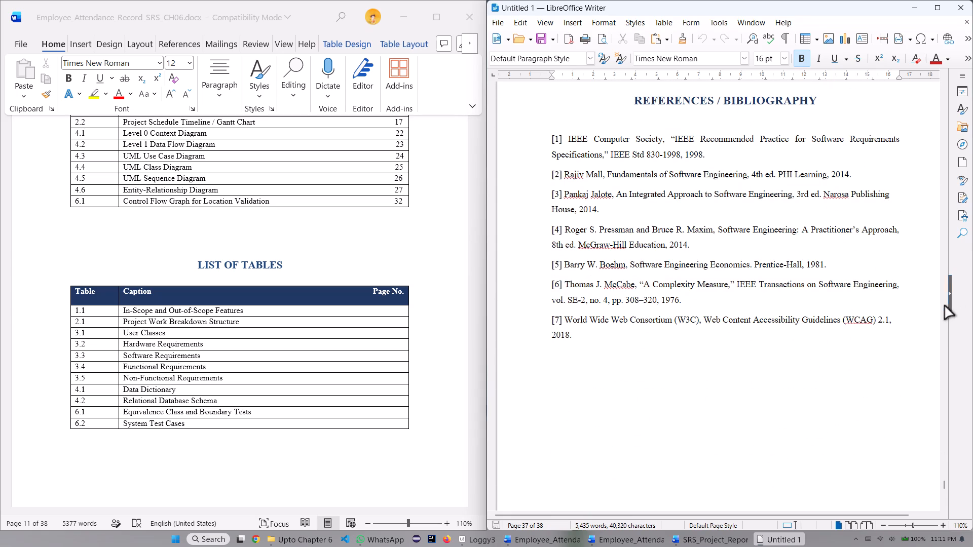
Check the scope table's section number in Chapter 1 of the Writer copy and renumber Word's In-Scope and Out-of-Scope Features entry as 1.4.
left_click_drag(945, 484, 960, 322)
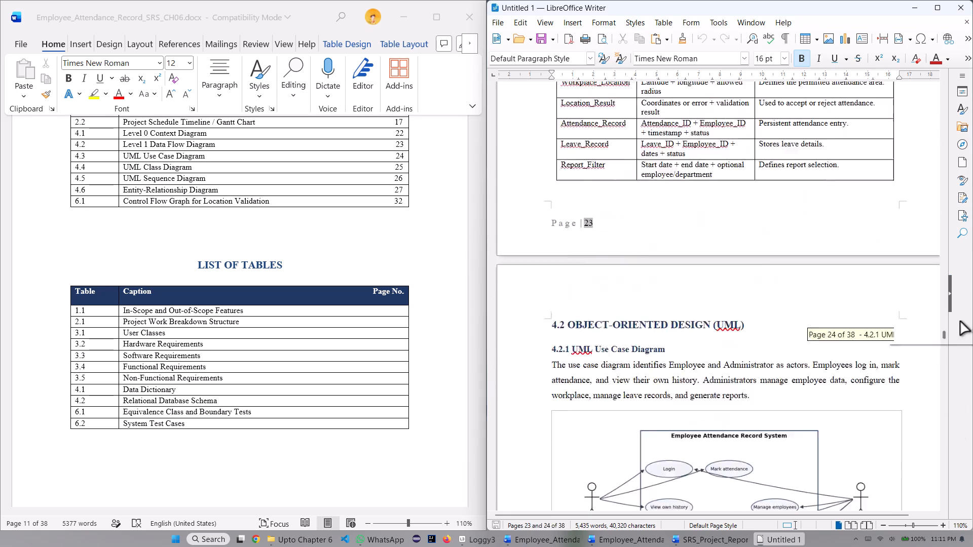
left_click_drag(960, 322, 972, 42)
scroll(799, 213, "down", 12)
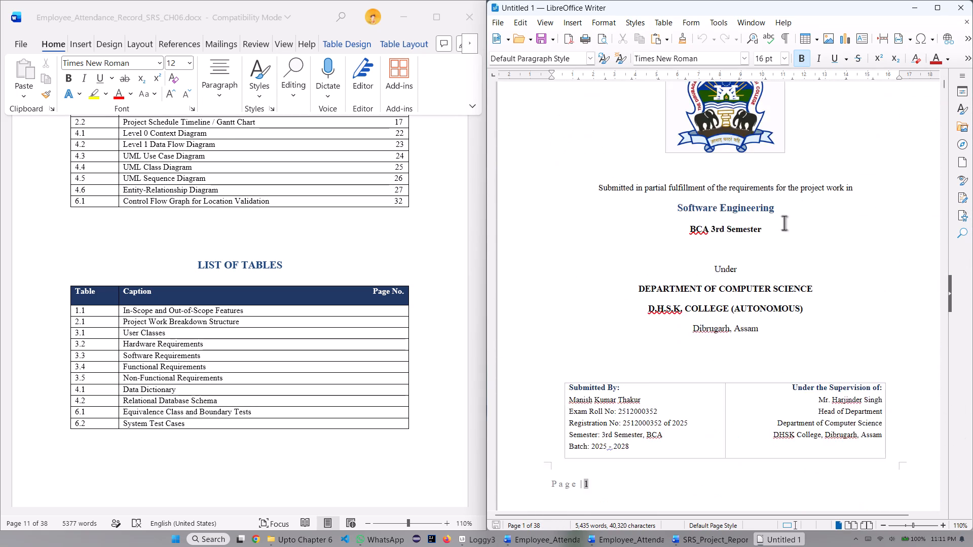
scroll(784, 223, "down", 20)
scroll(784, 223, "down", 9)
scroll(797, 210, "down", 20)
scroll(797, 210, "down", 2)
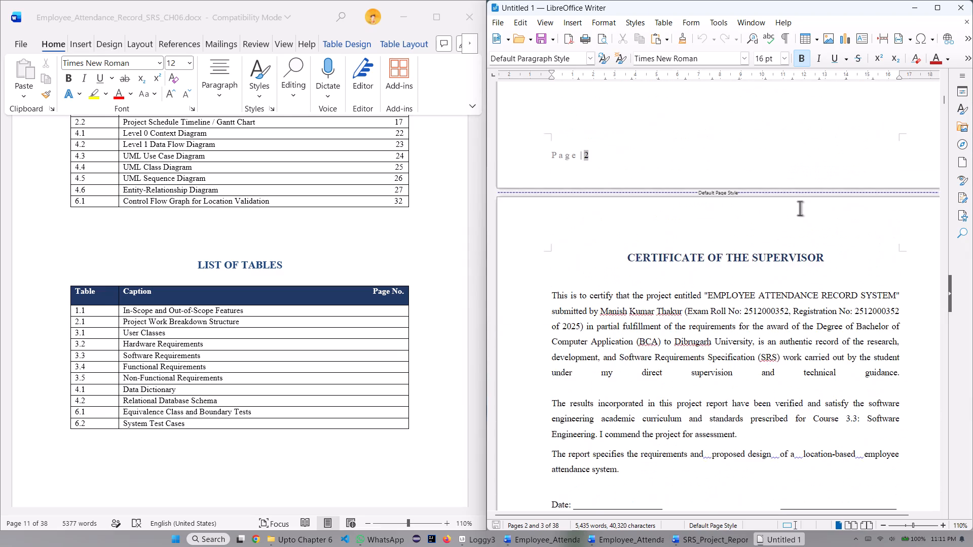
scroll(800, 208, "down", 20)
scroll(800, 208, "down", 20)
scroll(800, 208, "down", 20)
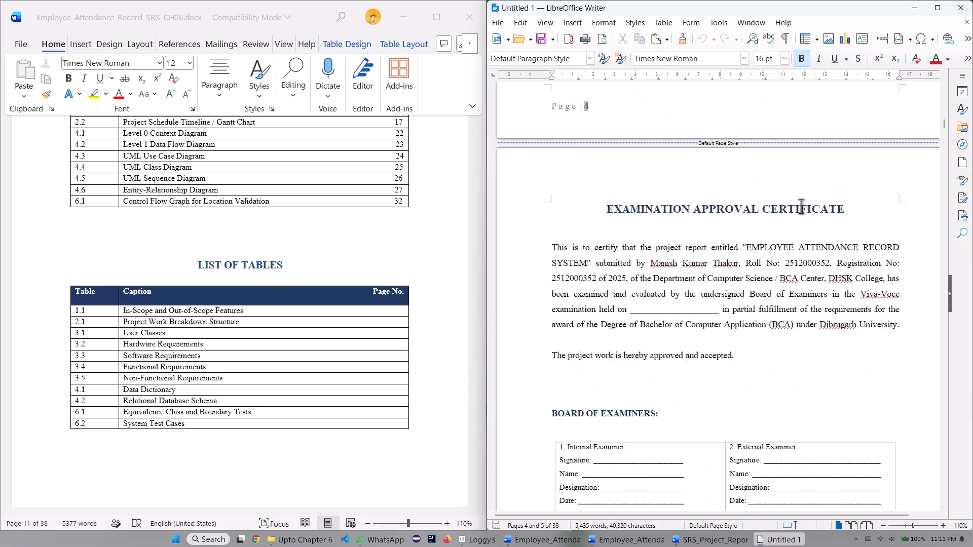
scroll(801, 206, "down", 20)
scroll(801, 206, "down", 20)
scroll(801, 206, "down", 20)
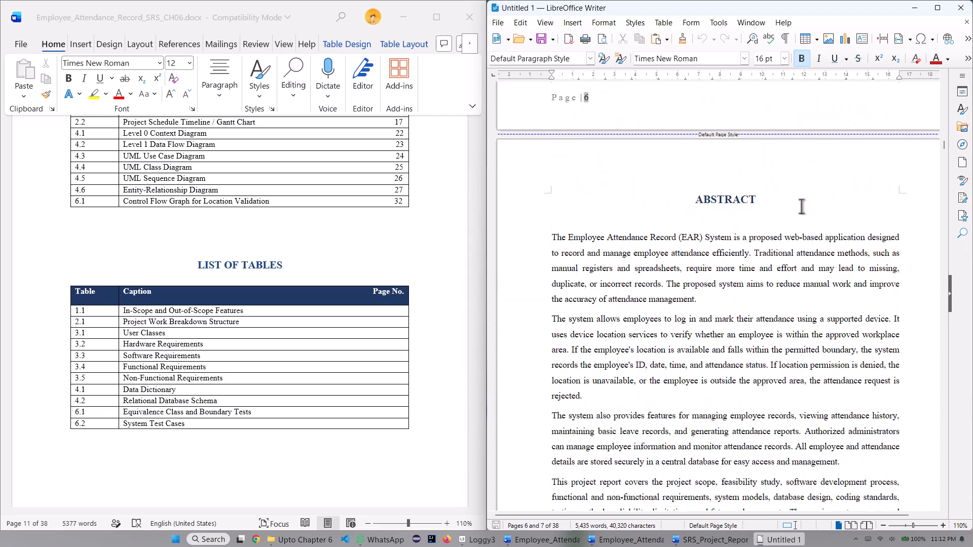
scroll(801, 206, "down", 20)
scroll(801, 206, "down", 20)
scroll(801, 206, "down", 20)
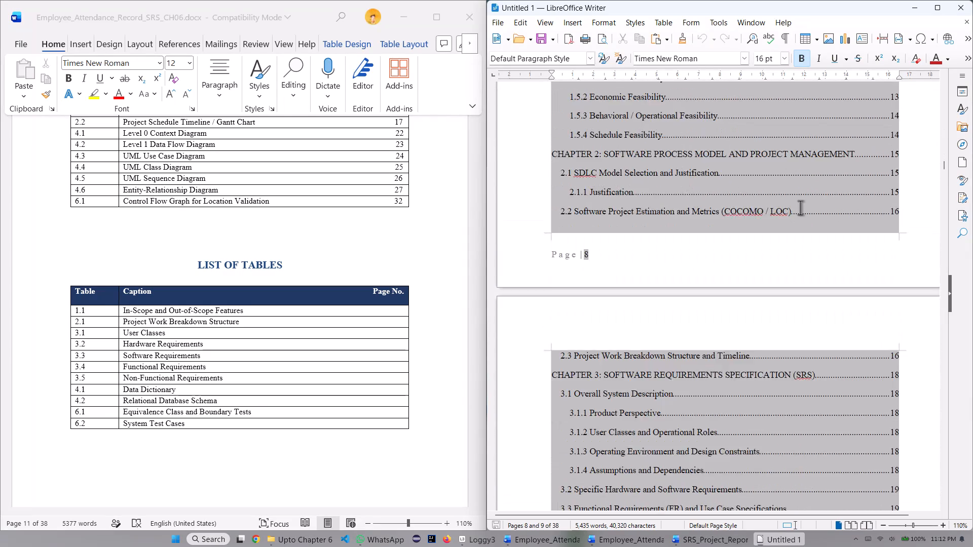
scroll(800, 208, "down", 20)
scroll(800, 208, "down", 20)
scroll(800, 208, "down", 14)
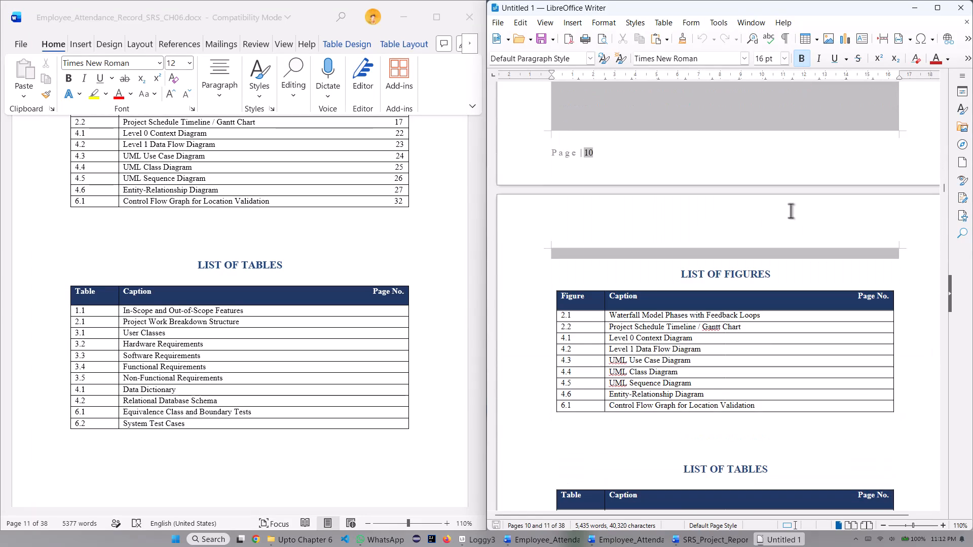
scroll(682, 275, "down", 17)
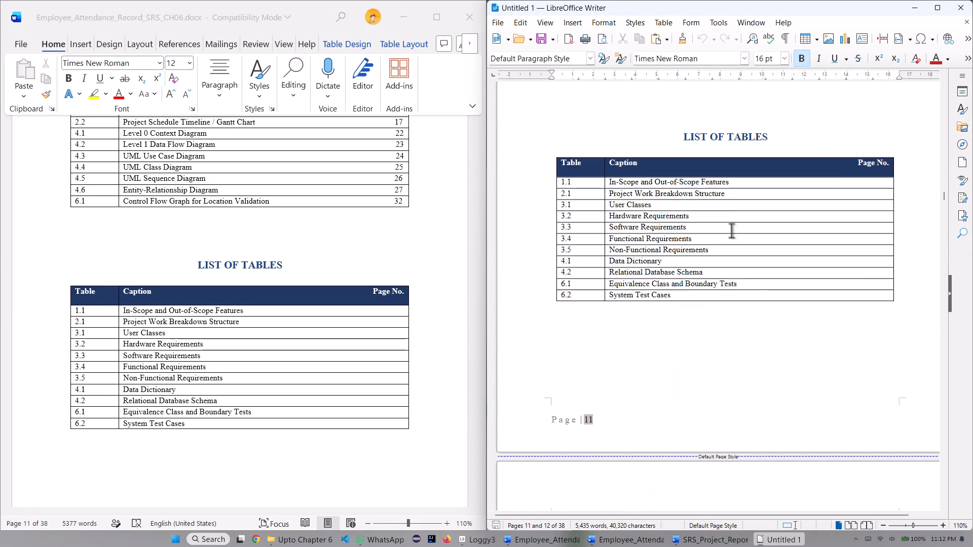
scroll(731, 230, "down", 20)
scroll(731, 230, "down", 20)
scroll(731, 230, "down", 17)
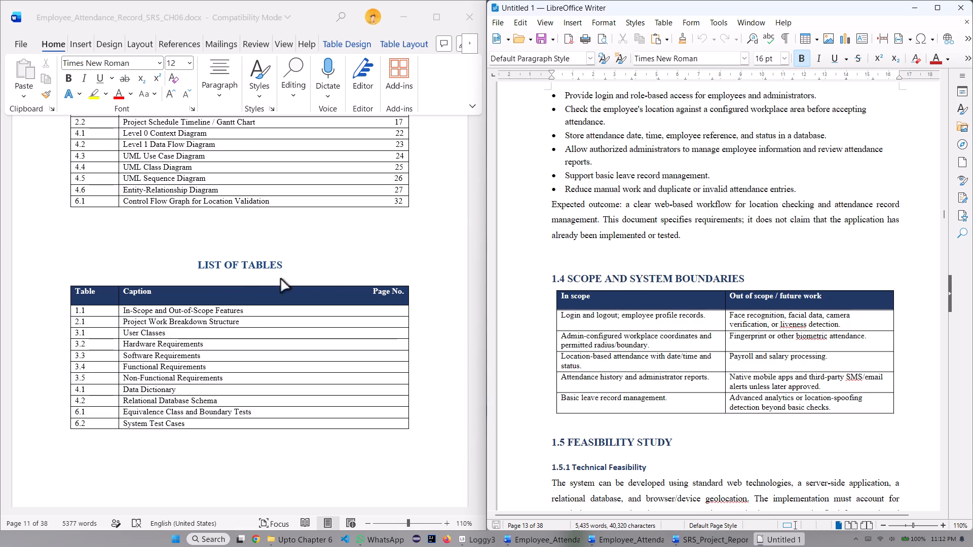
left_click(85, 308)
left_click(87, 309)
key("BackSpace")
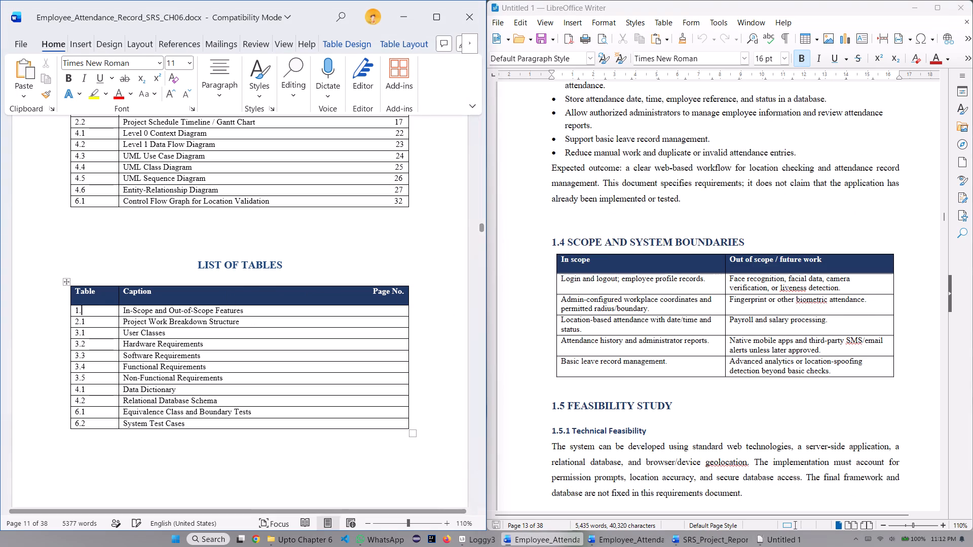
key("4")
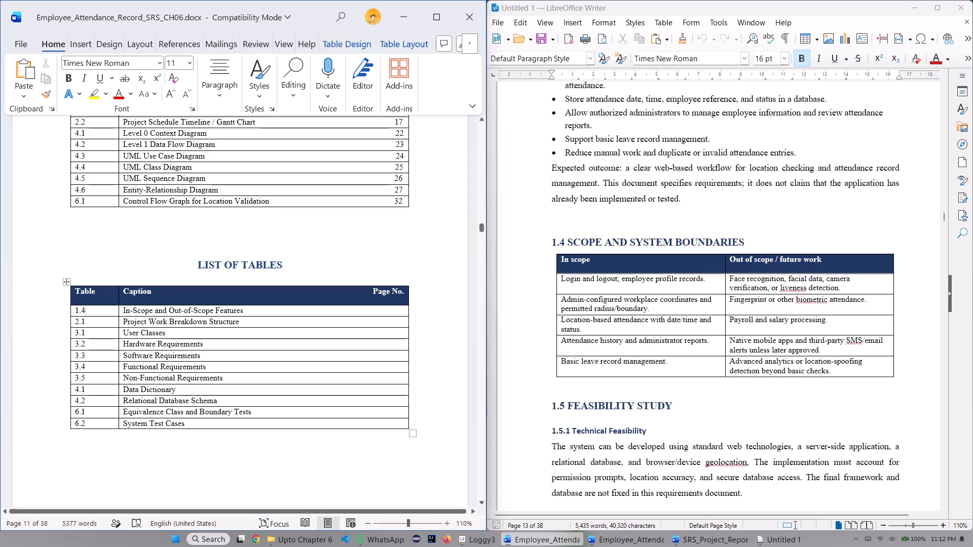
Renumber the Project Work Breakdown Structure entry in Word's List of Tables as 2.3, matching its section in the Writer copy.
scroll(697, 299, "down", 3)
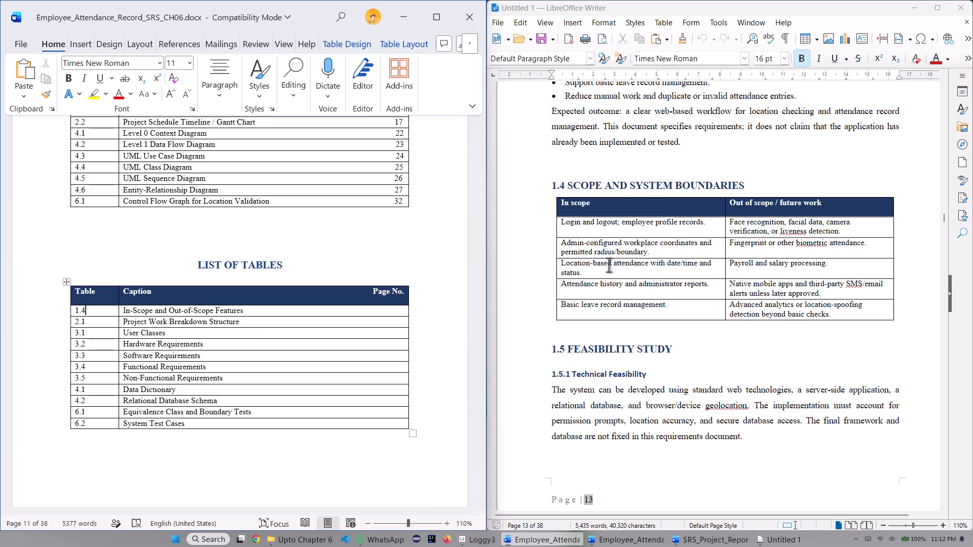
scroll(661, 206, "down", 18)
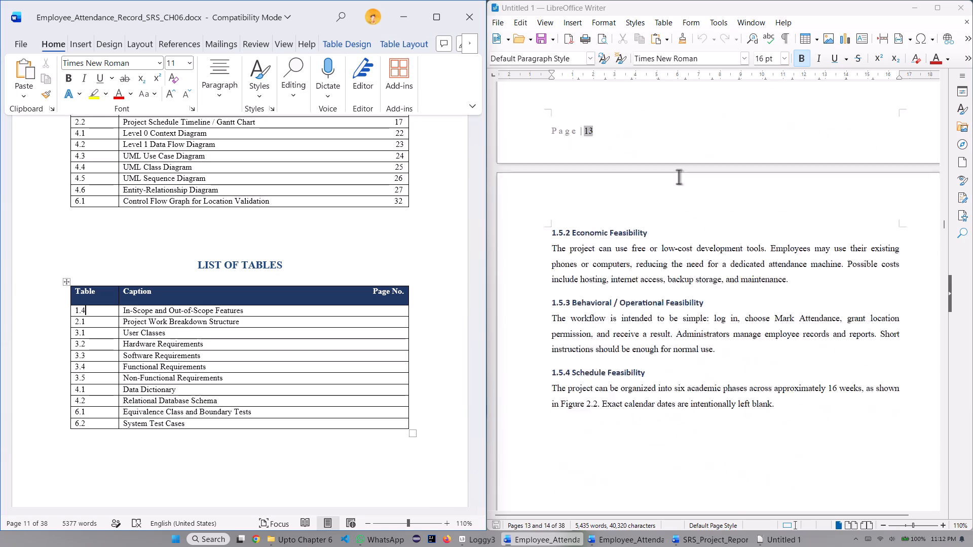
scroll(679, 177, "down", 20)
scroll(679, 177, "down", 16)
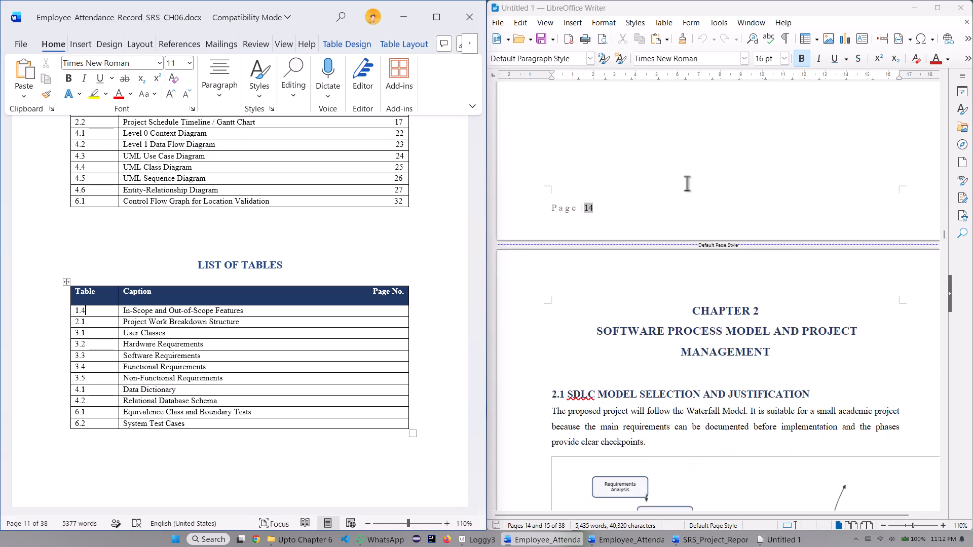
scroll(687, 183, "down", 20)
scroll(687, 183, "down", 20)
scroll(687, 183, "down", 2)
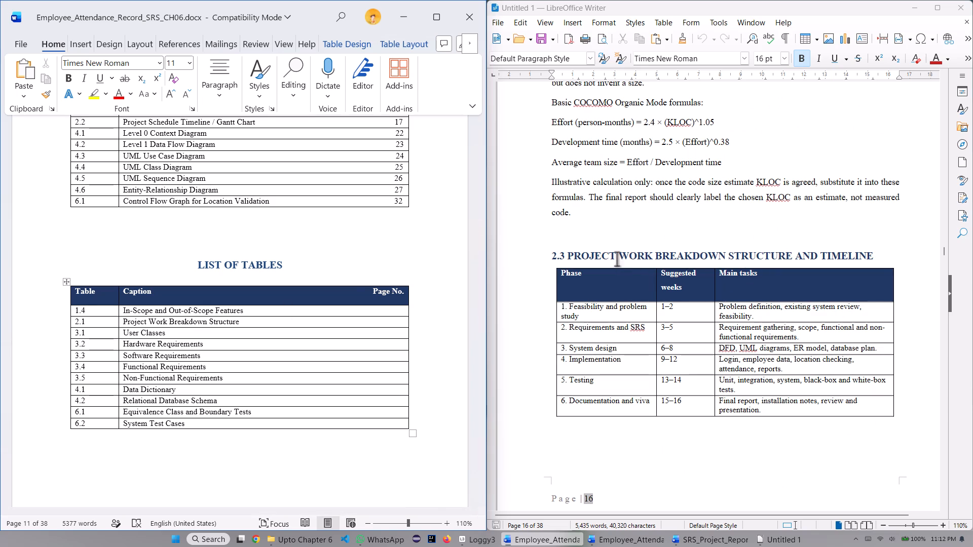
left_click(89, 323)
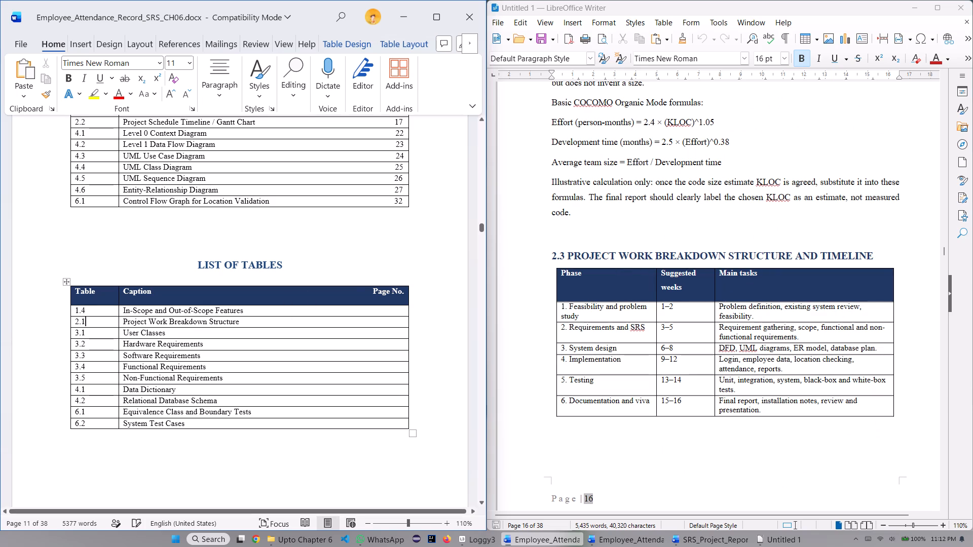
key("BackSpace")
key("3")
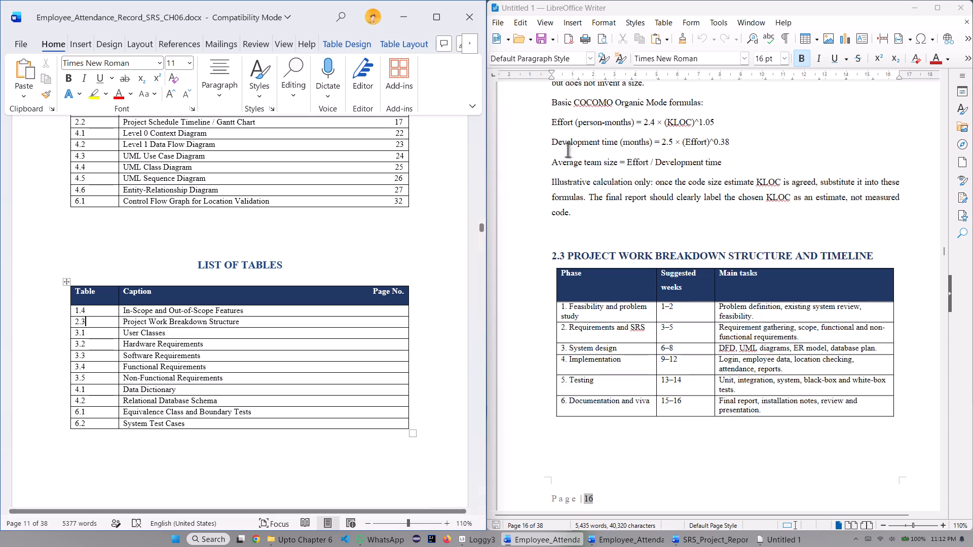
Renumber the User Classes entry in the List of Tables as 3.1.2, matching its Chapter 3 section.
scroll(667, 220, "down", 4)
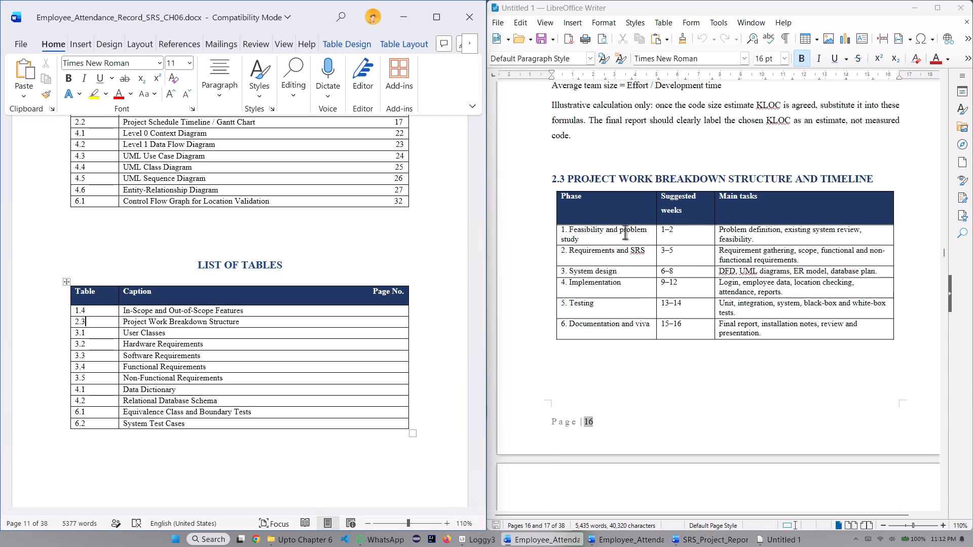
scroll(615, 227, "down", 20)
scroll(615, 227, "down", 20)
scroll(615, 227, "down", 15)
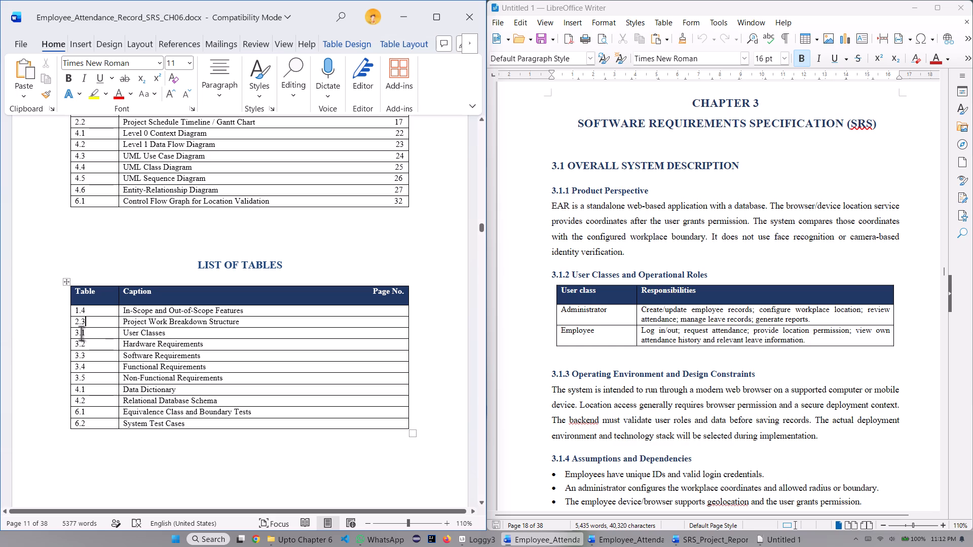
left_click(94, 334)
key("period")
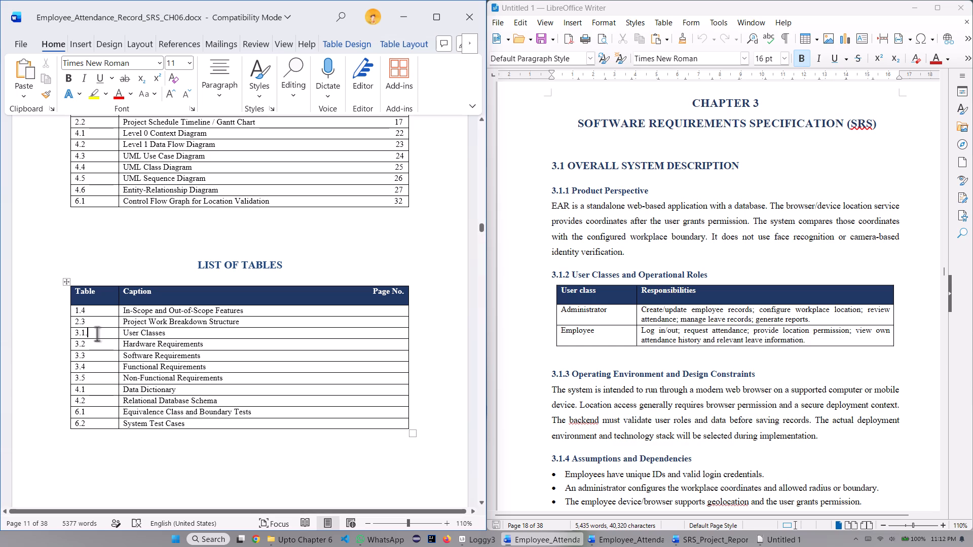
key("2")
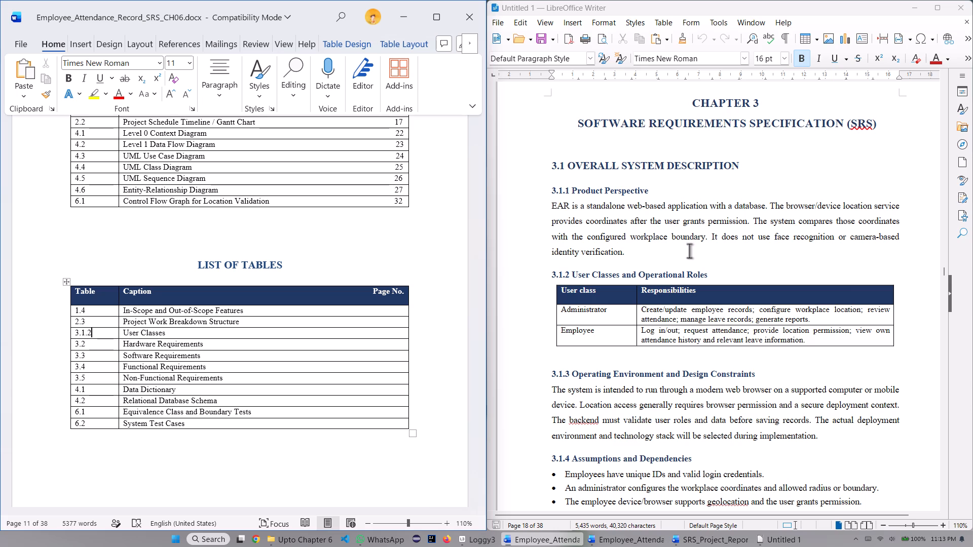
Go back to the section 1.4 scope table's page and add page number 13 after the In-Scope and Out-of-Scope Features caption.
scroll(691, 250, "up", 14)
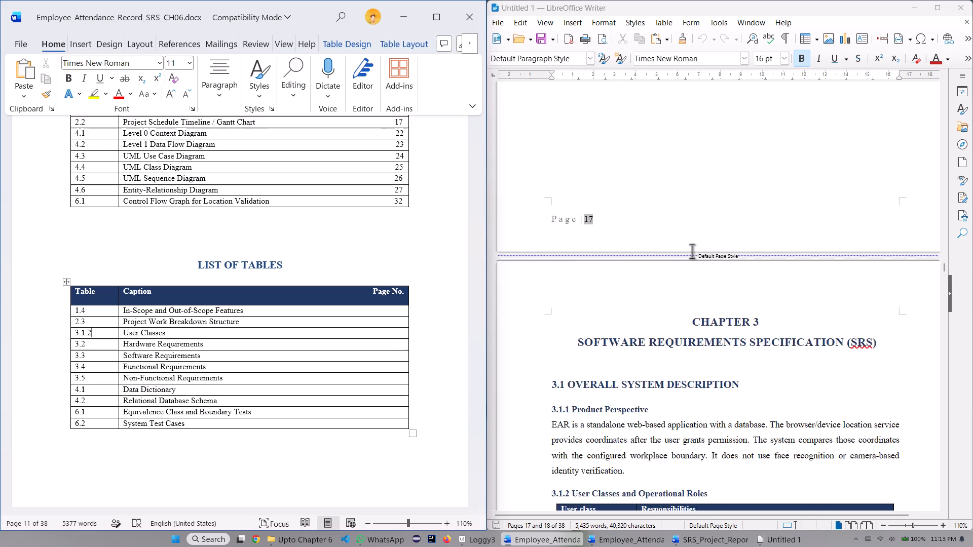
scroll(692, 251, "up", 20)
scroll(692, 251, "up", 15)
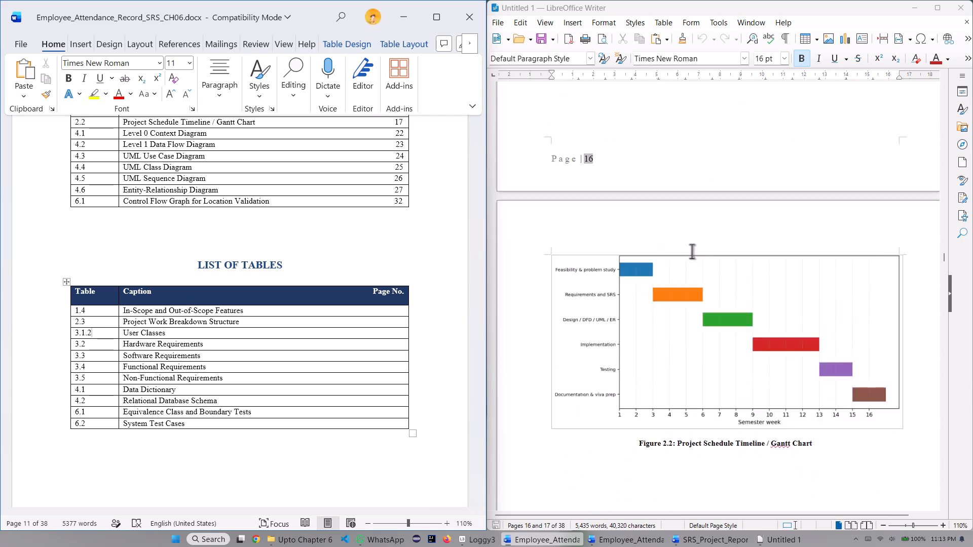
scroll(692, 251, "up", 20)
scroll(692, 251, "up", 15)
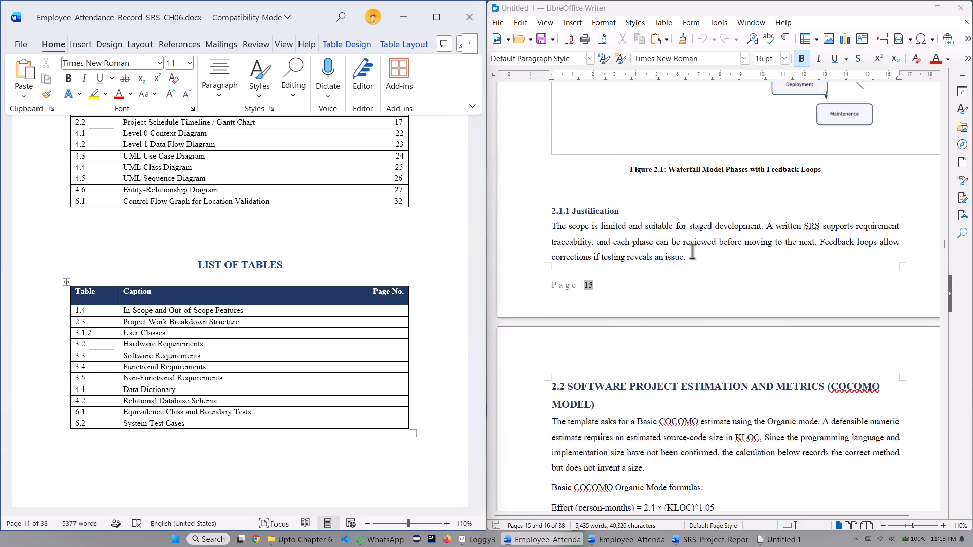
scroll(692, 251, "up", 20)
scroll(692, 251, "up", 15)
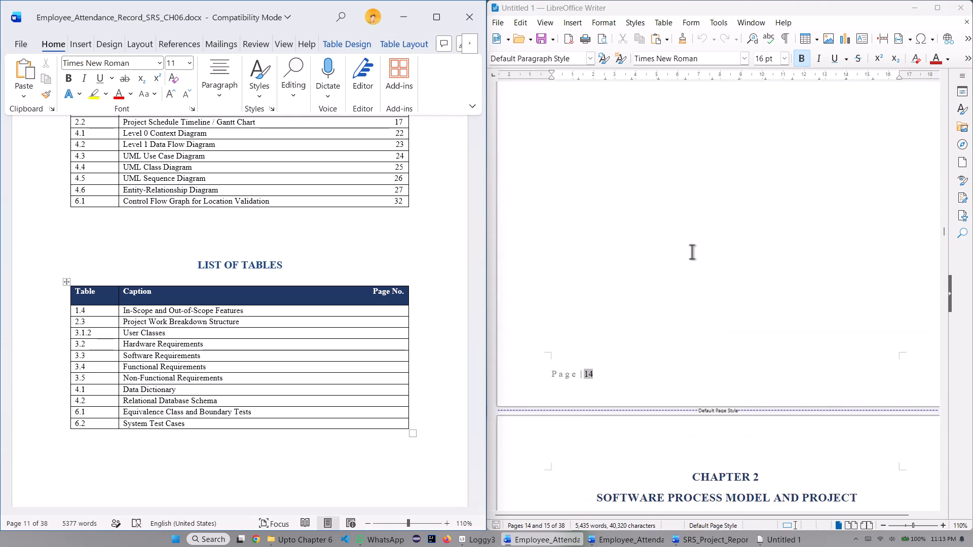
scroll(692, 252, "up", 12)
scroll(692, 252, "down", 20)
scroll(692, 252, "down", 1)
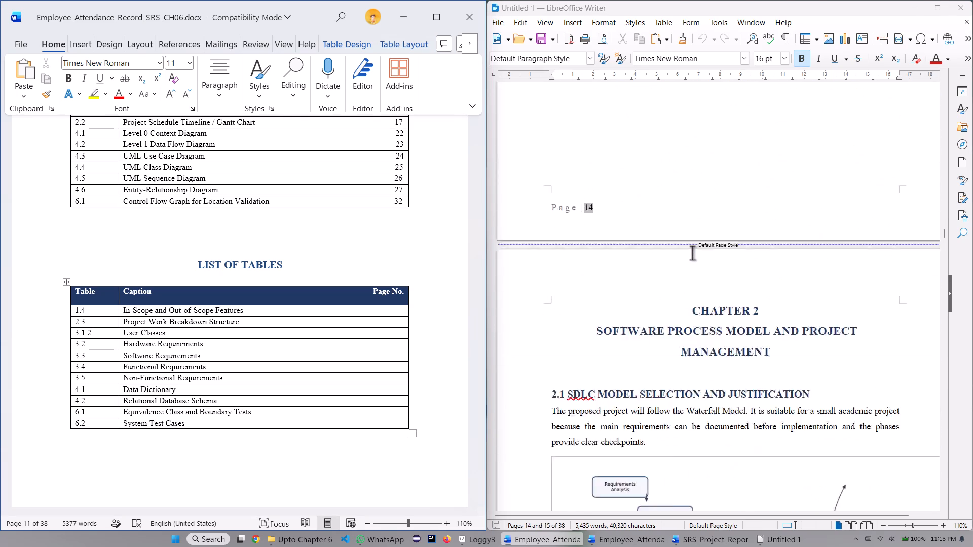
scroll(692, 253, "down", 20)
scroll(692, 253, "down", 16)
scroll(695, 250, "down", 9)
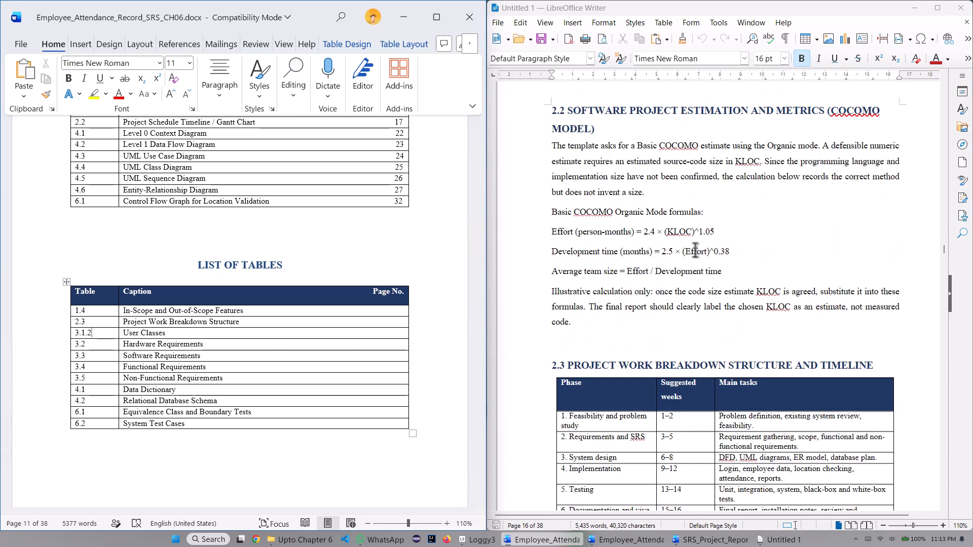
scroll(695, 250, "up", 20)
scroll(695, 250, "up", 12)
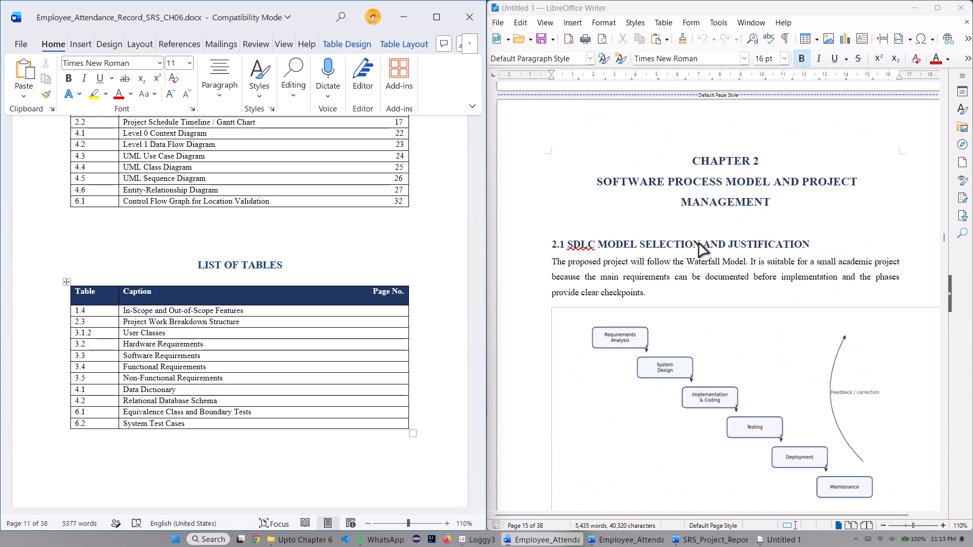
scroll(699, 244, "up", 20)
scroll(699, 244, "up", 20)
scroll(699, 244, "up", 11)
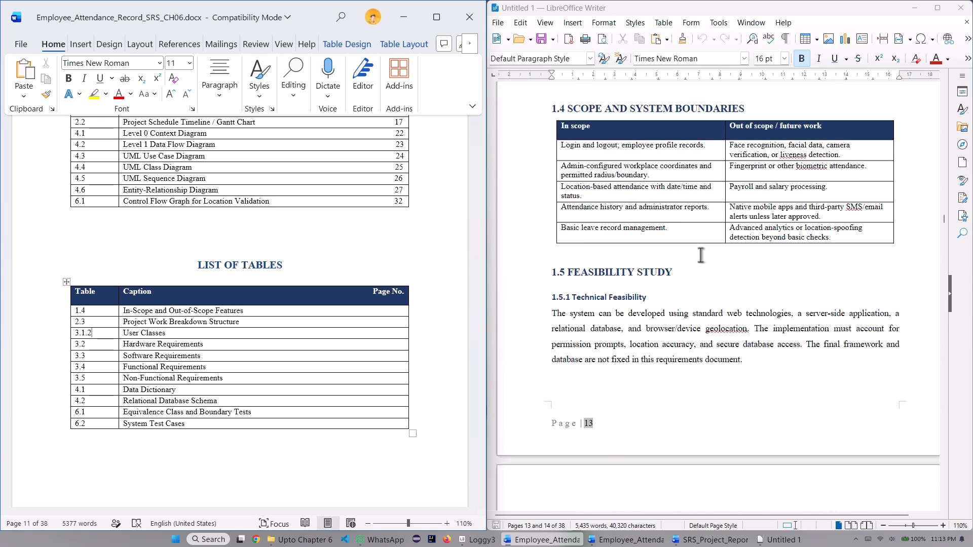
scroll(700, 255, "up", 12)
scroll(700, 254, "down", 9)
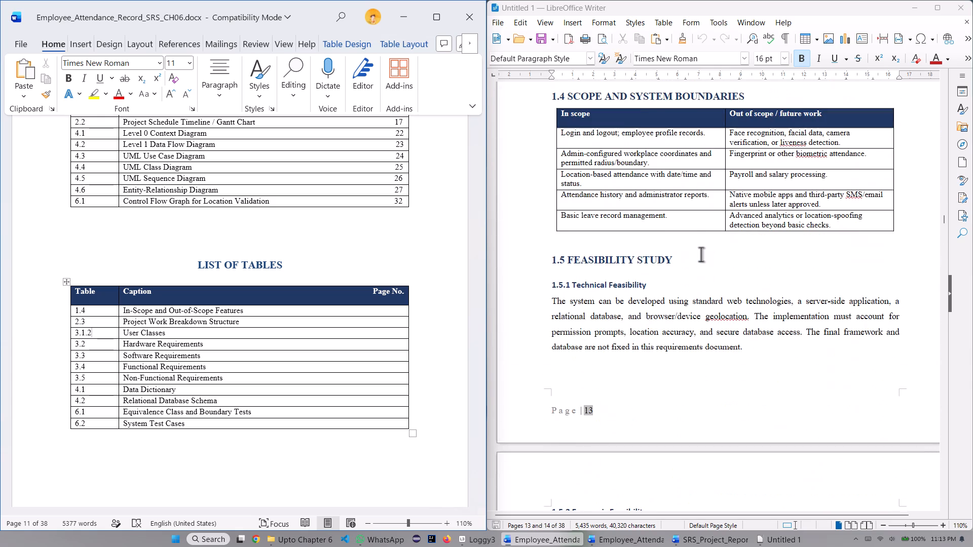
left_click(275, 309)
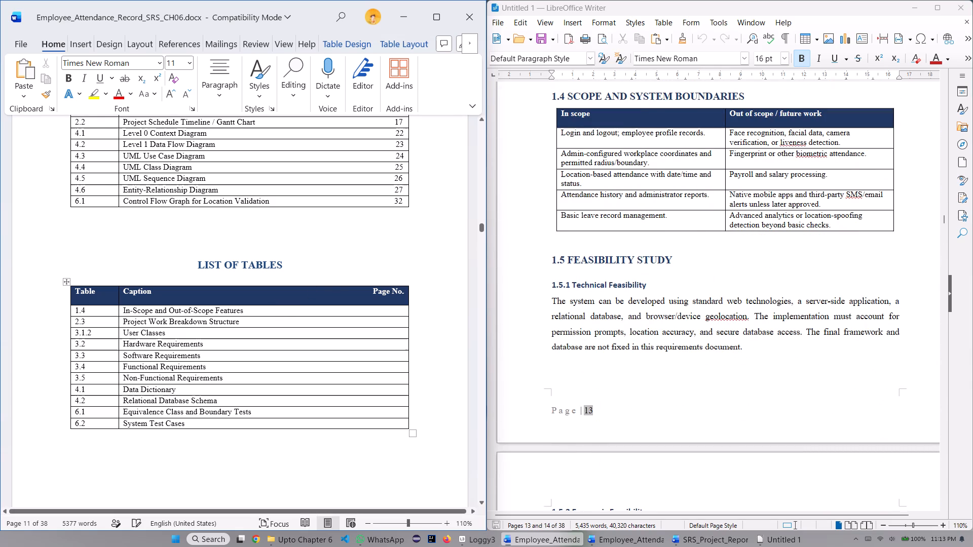
key("space")
type("13")
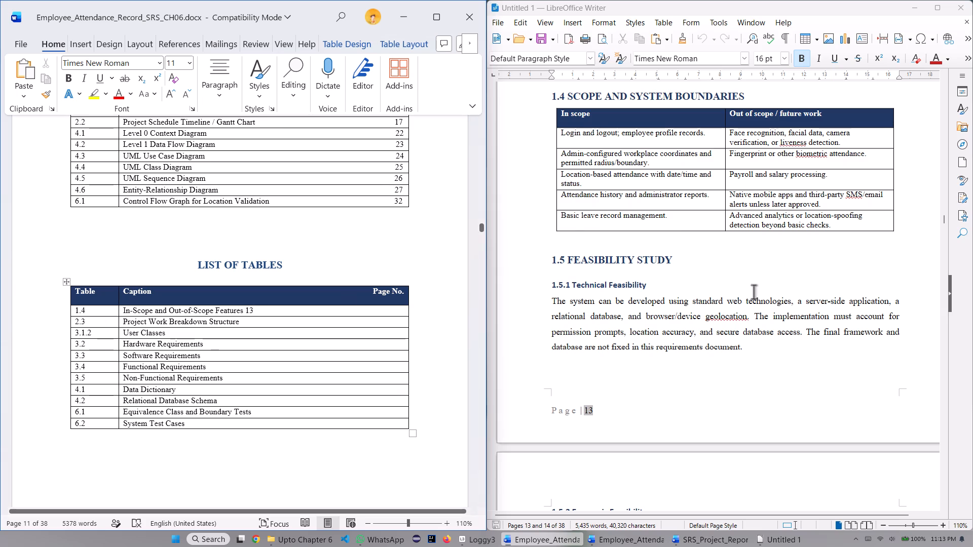
Find the section 2.3 table's page in the Writer copy and add page number 16 after Word's Project Work Breakdown Structure caption.
scroll(878, 292, "down", 20)
scroll(878, 292, "down", 20)
scroll(878, 292, "down", 11)
scroll(766, 288, "down", 7)
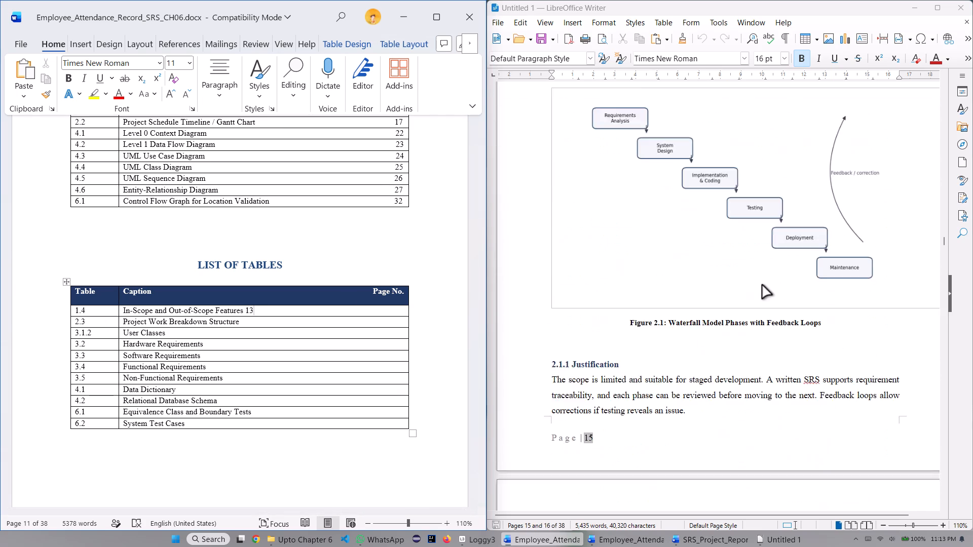
scroll(762, 285, "down", 20)
scroll(762, 285, "down", 16)
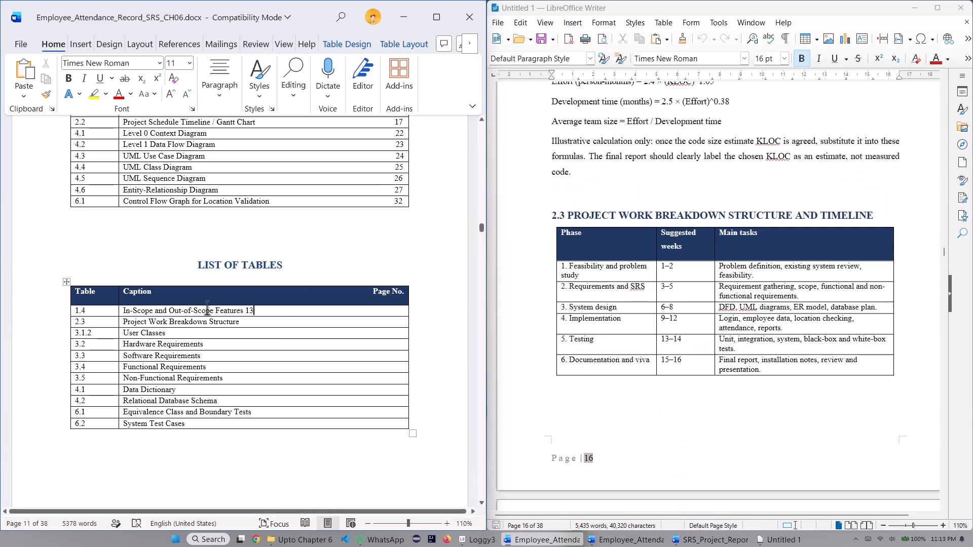
left_click(251, 321)
key("space")
type("1")
key("6")
Locate the section 3.1.2 table's page in the Writer copy and add page number 18 after the User Classes caption in Word.
scroll(508, 266, "down", 8)
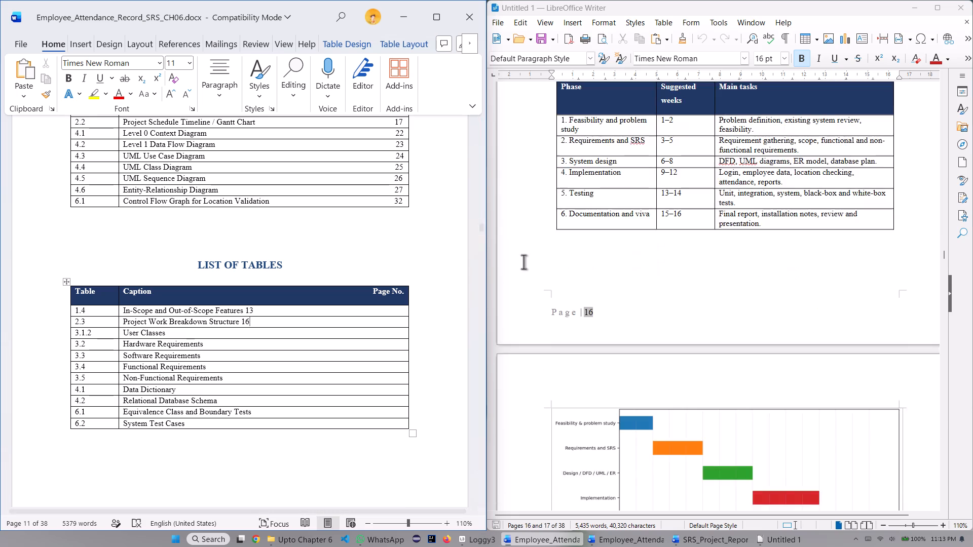
scroll(528, 186, "down", 20)
scroll(528, 186, "down", 20)
scroll(528, 186, "down", 6)
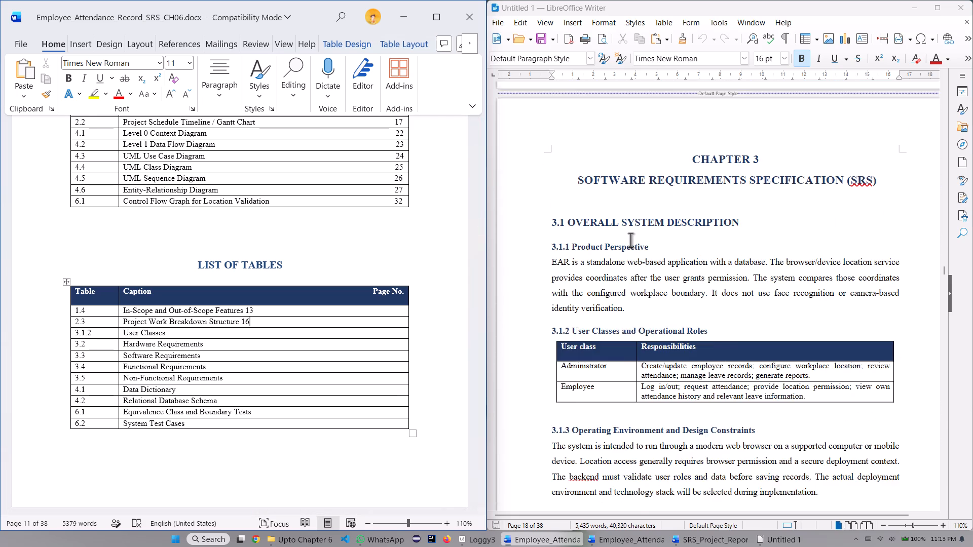
scroll(630, 240, "down", 1)
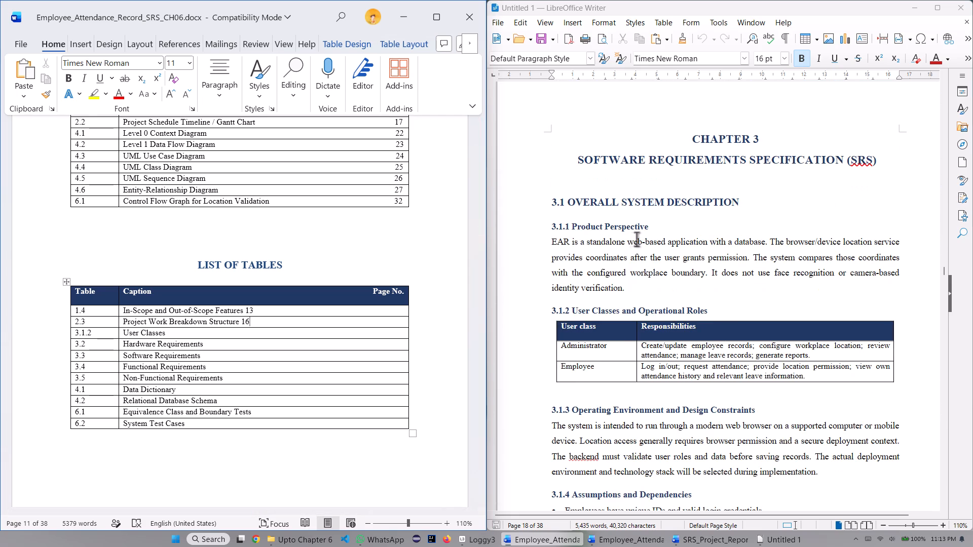
scroll(637, 239, "down", 12)
scroll(637, 239, "up", 6)
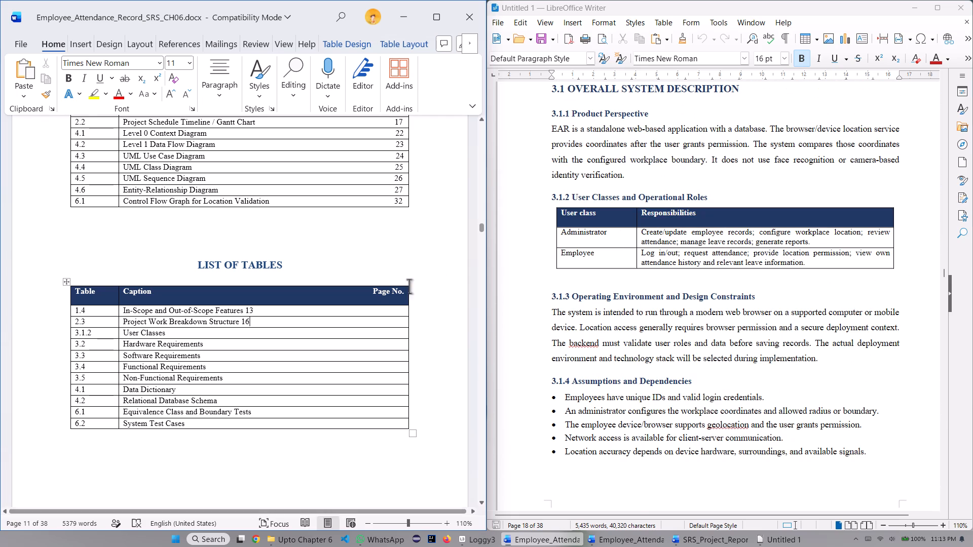
left_click(216, 333)
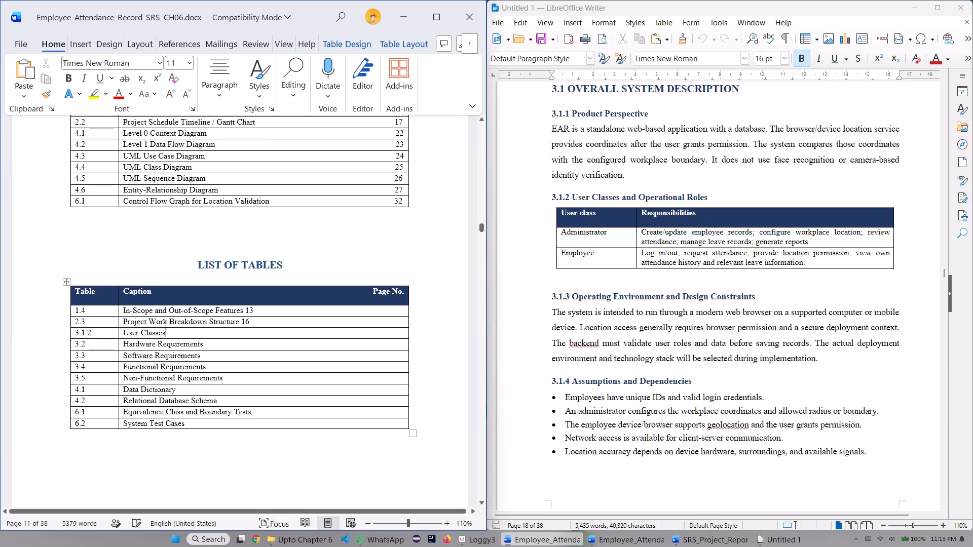
key("space")
key("1")
key("8")
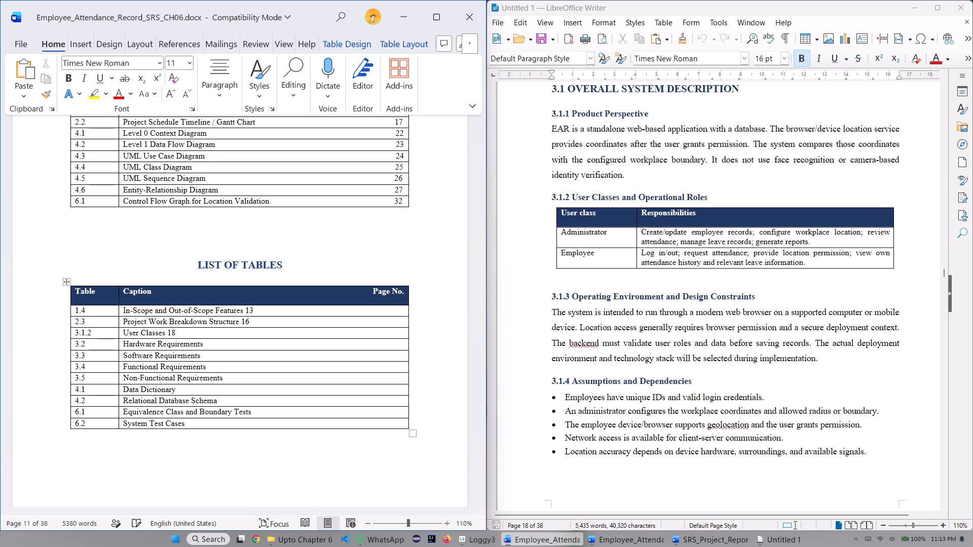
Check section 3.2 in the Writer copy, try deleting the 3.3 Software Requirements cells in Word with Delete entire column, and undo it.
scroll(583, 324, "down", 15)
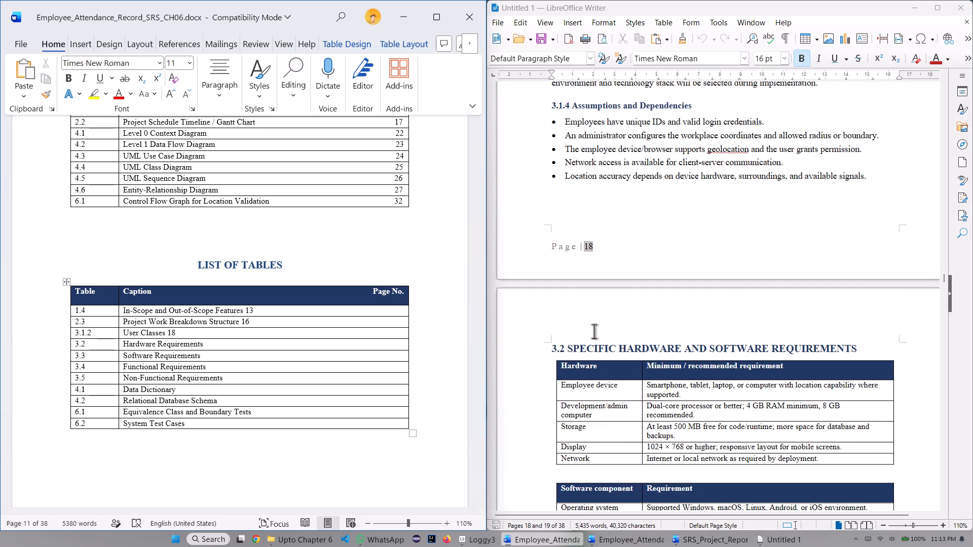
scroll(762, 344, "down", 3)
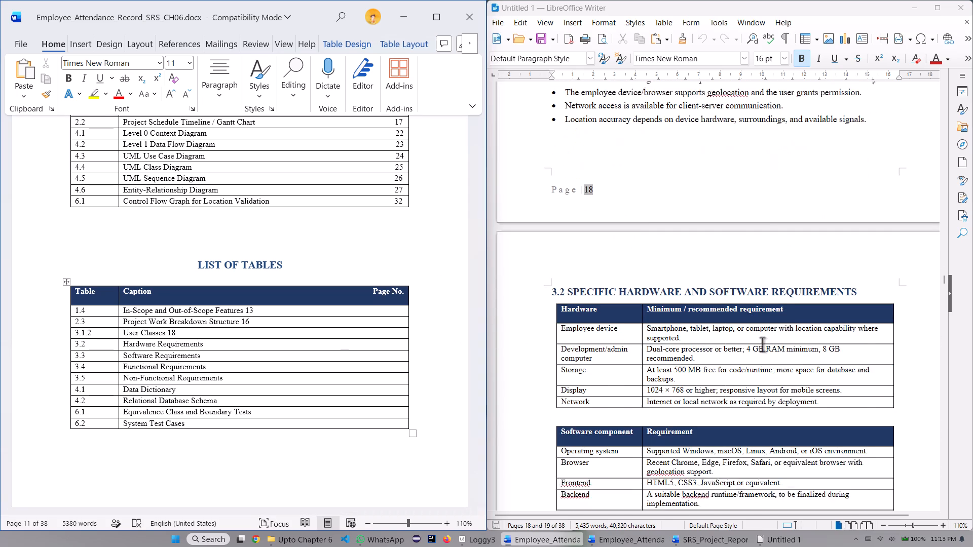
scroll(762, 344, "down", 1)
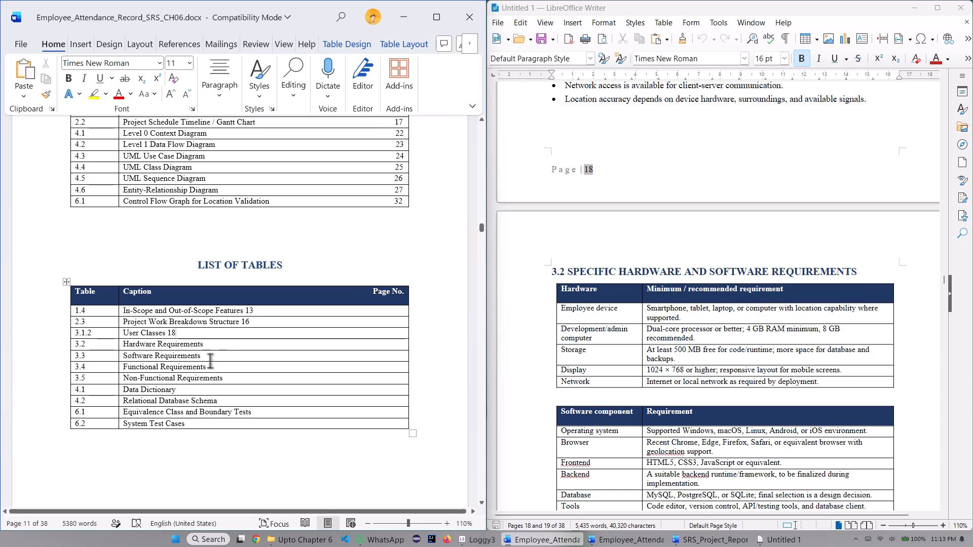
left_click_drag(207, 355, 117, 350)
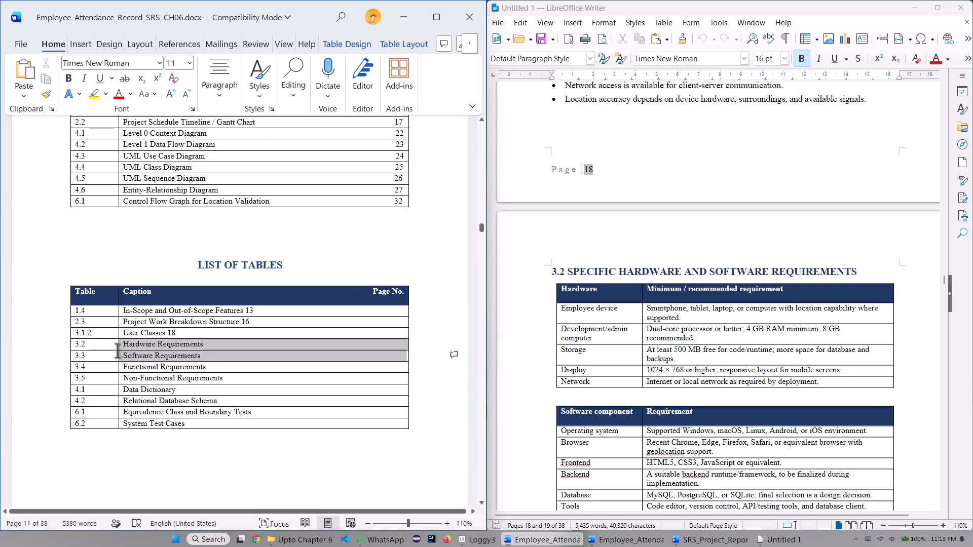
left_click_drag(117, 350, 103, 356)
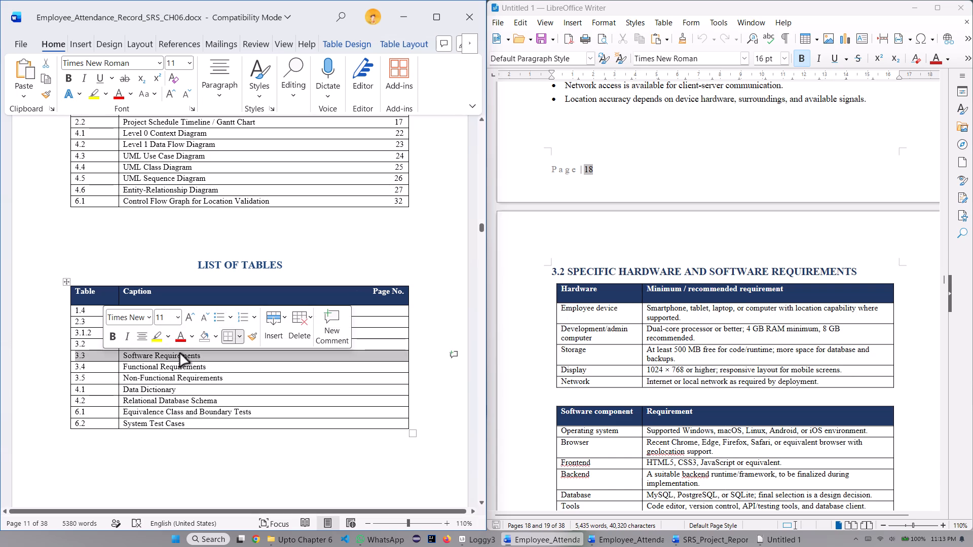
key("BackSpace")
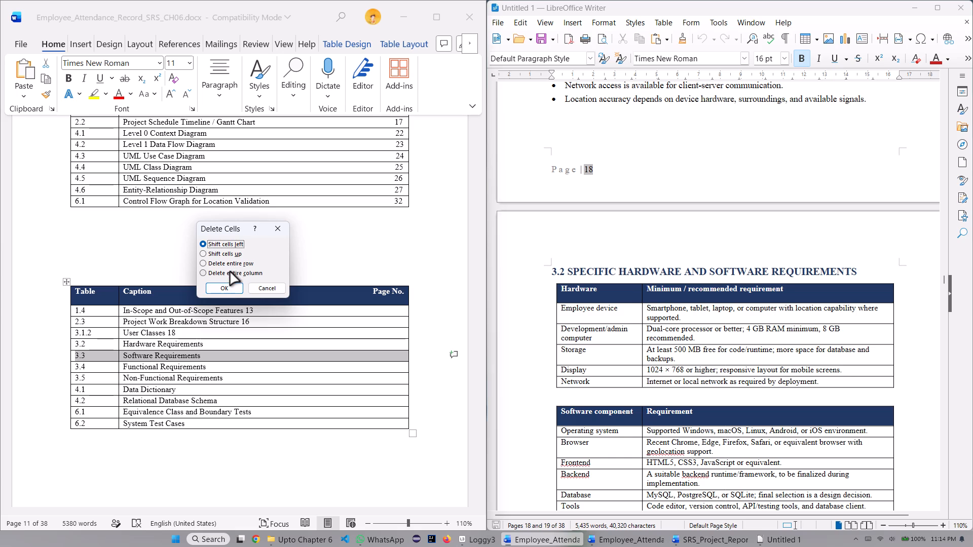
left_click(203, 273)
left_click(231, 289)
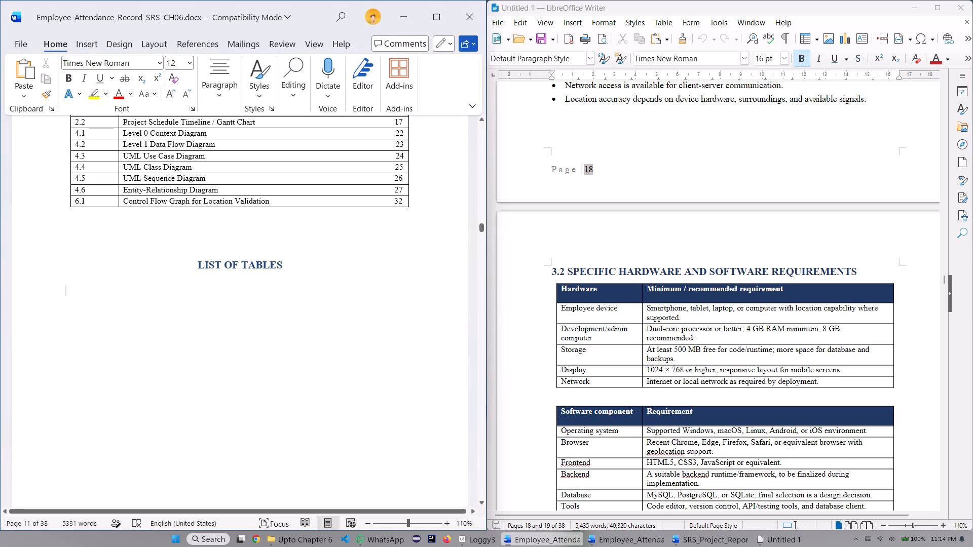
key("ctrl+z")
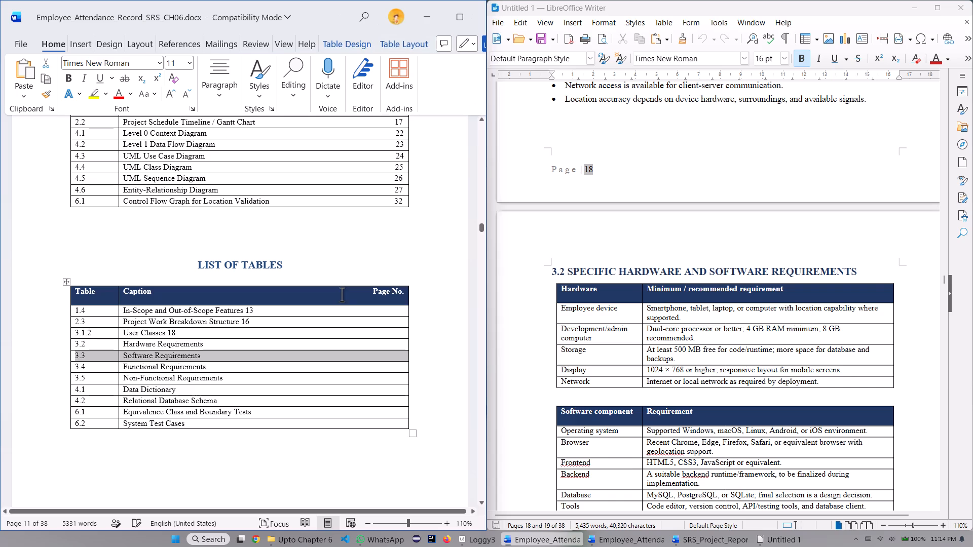
Delete the entire 3.3 Software Requirements row from Word's List of Tables.
left_click(208, 351)
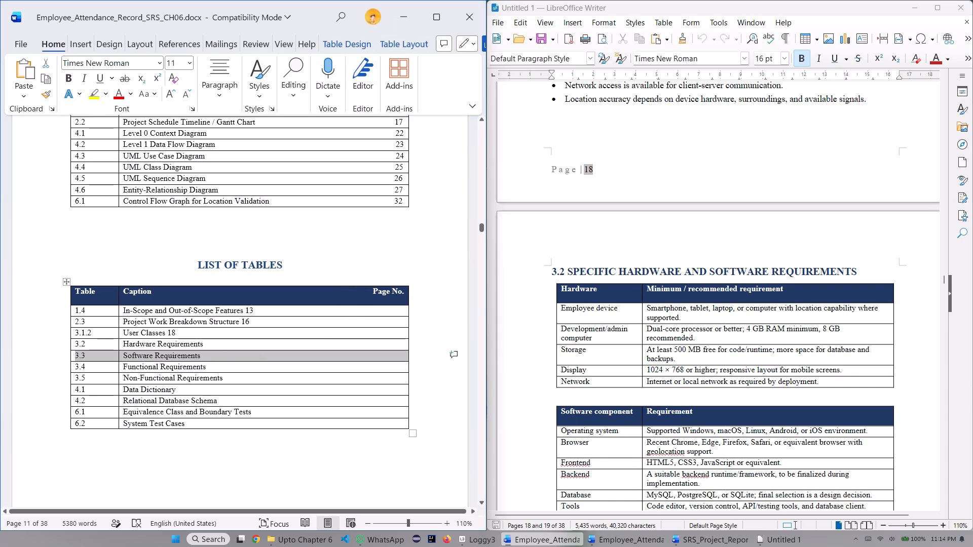
right_click(205, 355)
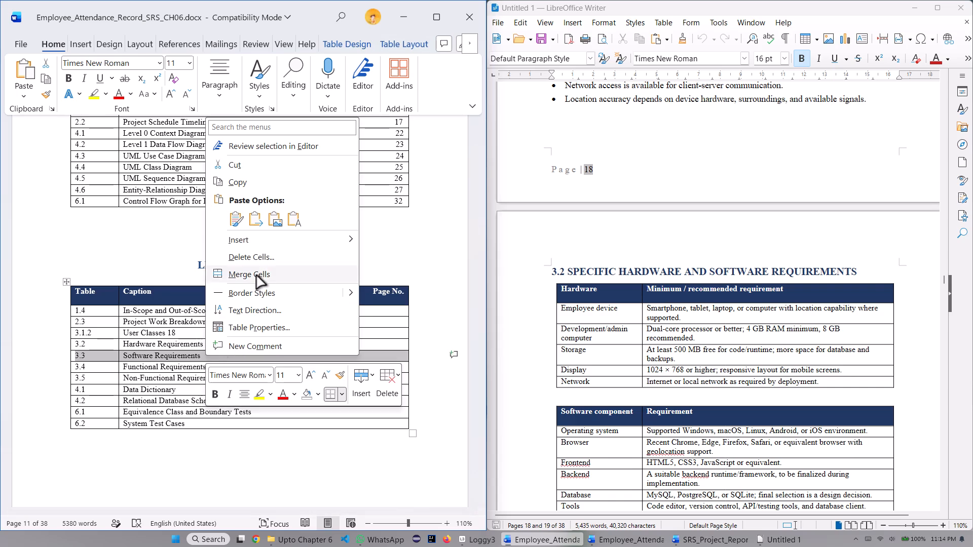
left_click(268, 256)
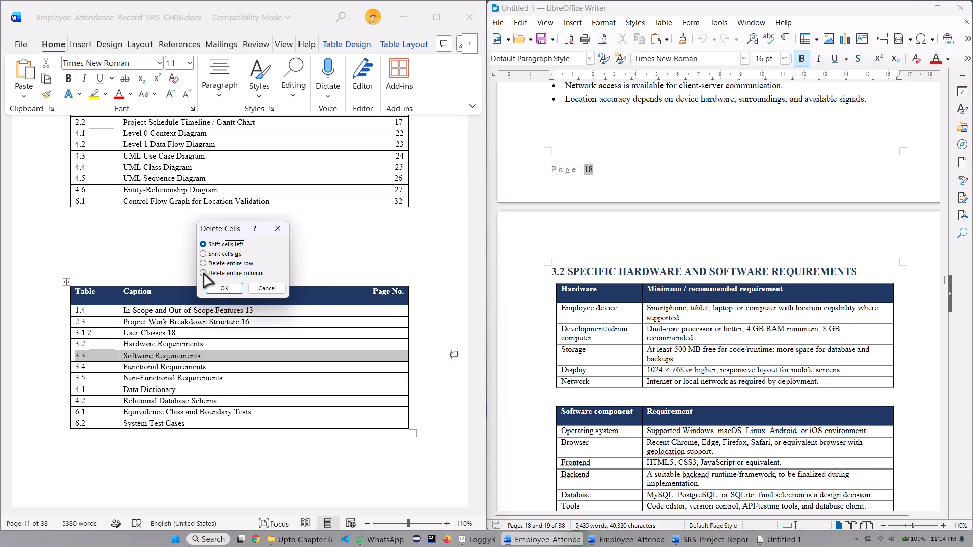
left_click(204, 274)
left_click(203, 265)
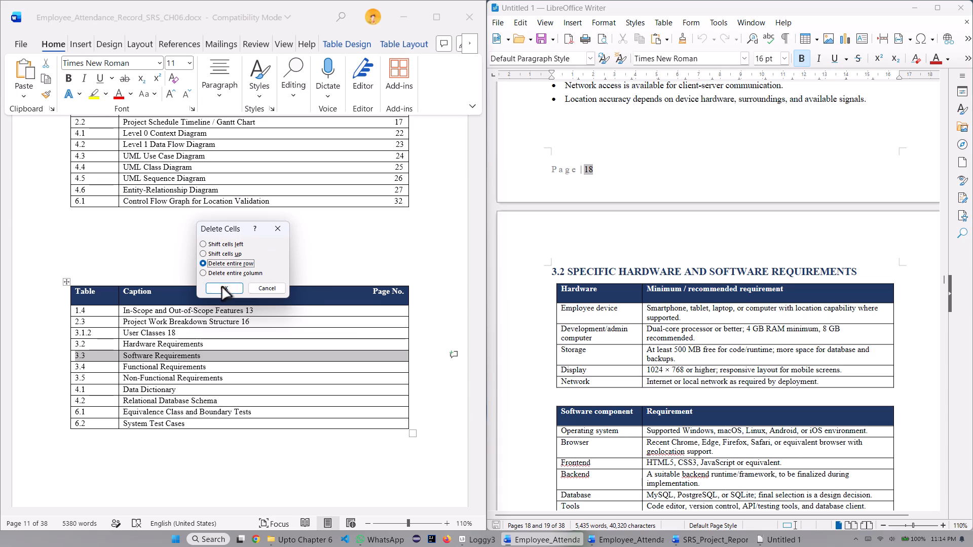
left_click(222, 287)
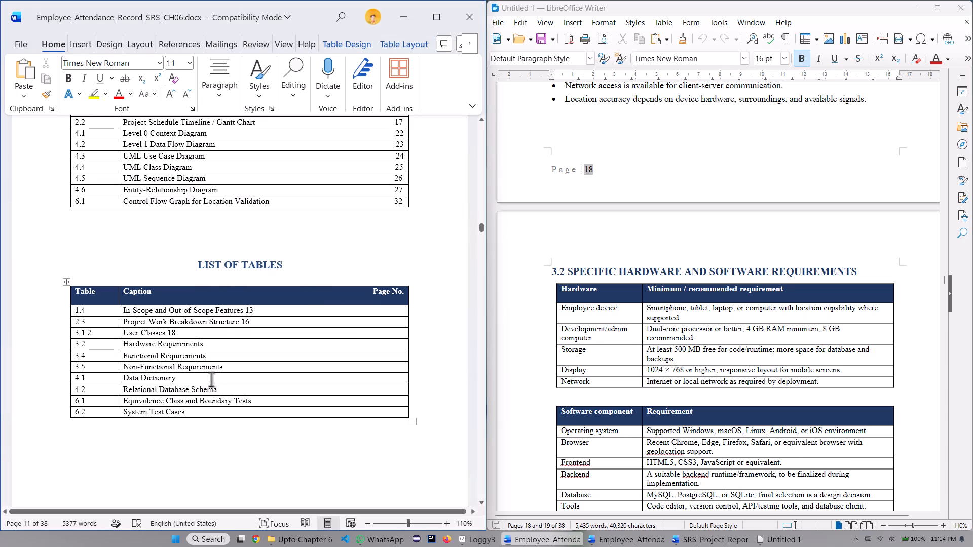
Insert "and Software" into the 3.2 caption in the List of Tables so it reads Hardware and Software Requirements.
left_click(209, 343)
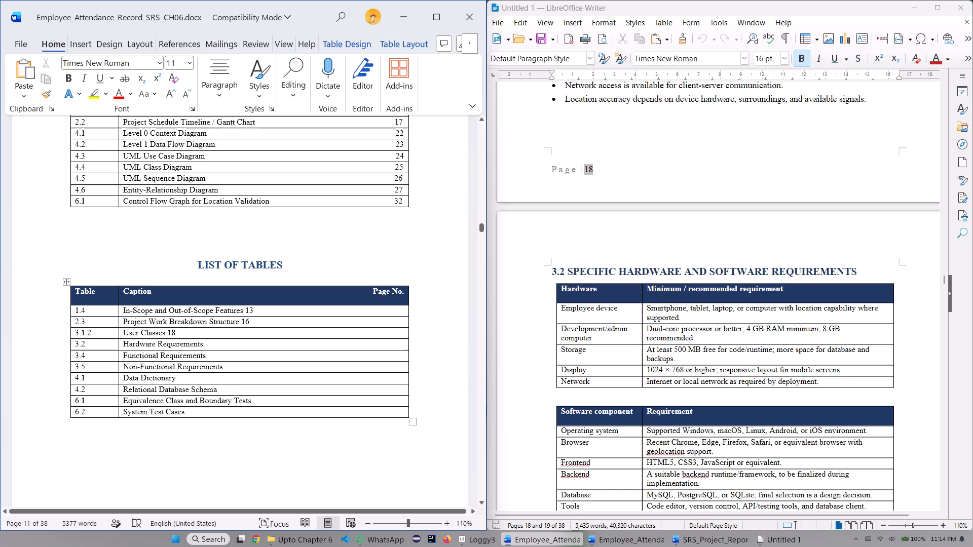
key("Left")
key("Left")
key("Left")
key("Left")
key("Left")
key("Left")
key("Left")
key("Left")
key("Left")
key("Left")
key("Left")
key("Left")
key("Left")
key("Left")
key("Left")
key("Left")
key("Left")
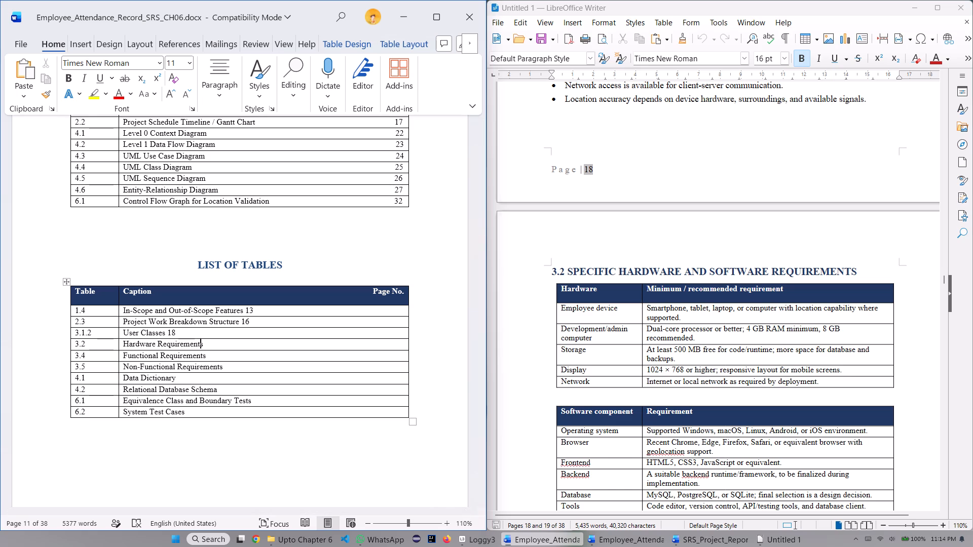
key("Right")
key("Right")
key("Right")
key("Right")
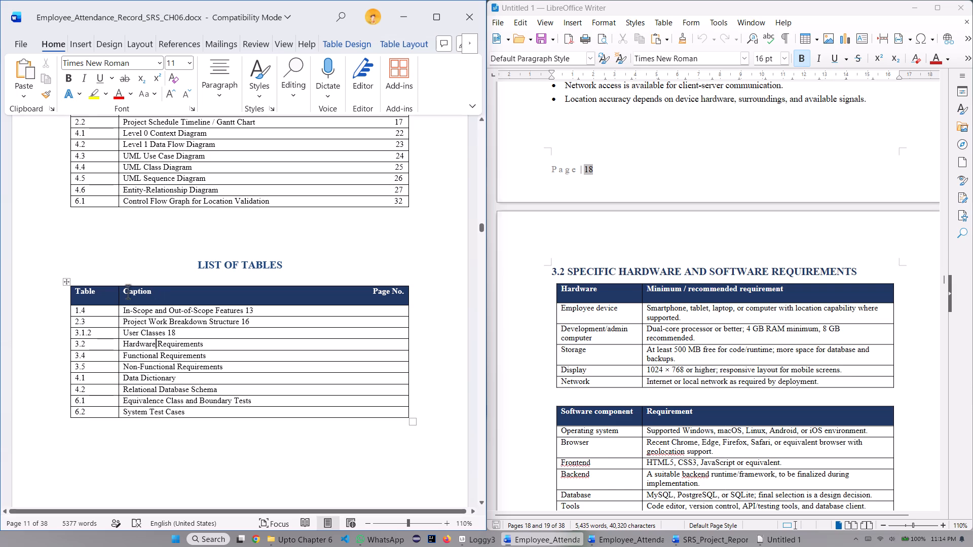
left_click_drag(74, 293, 165, 363)
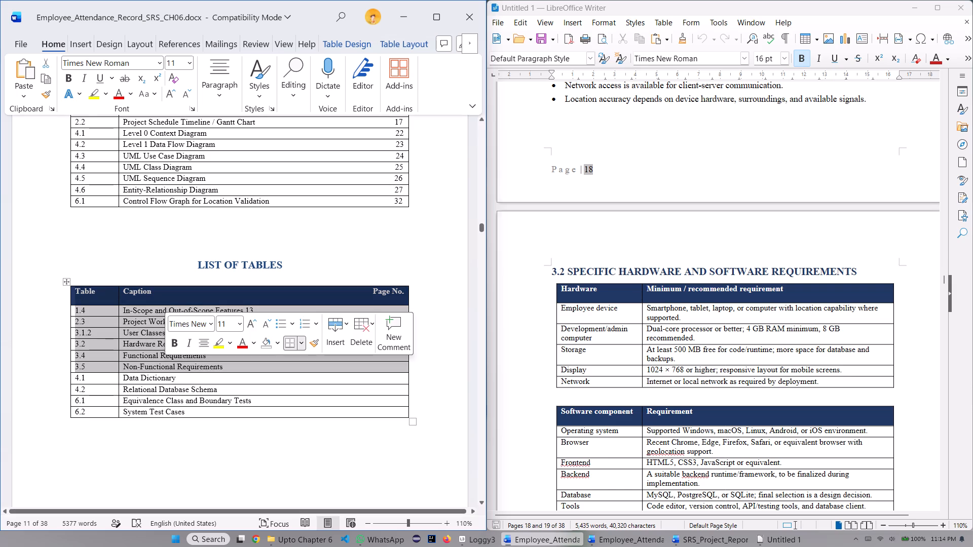
left_click(46, 340)
left_click(174, 343)
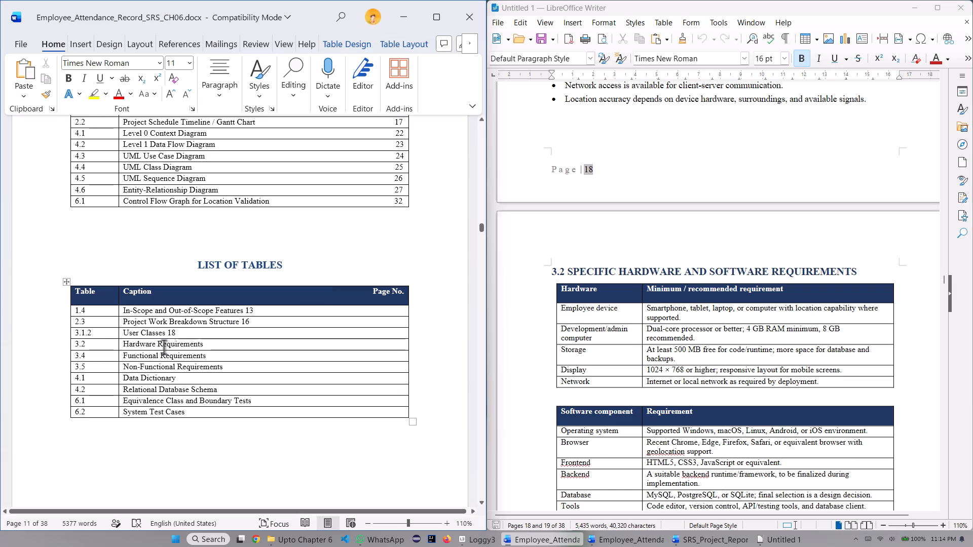
left_click(158, 345)
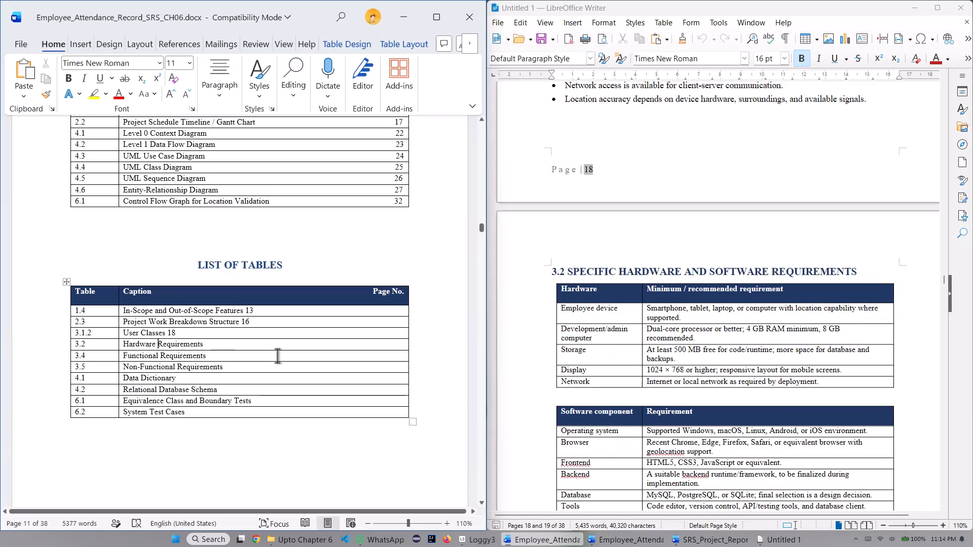
key("space")
type("and")
key("space")
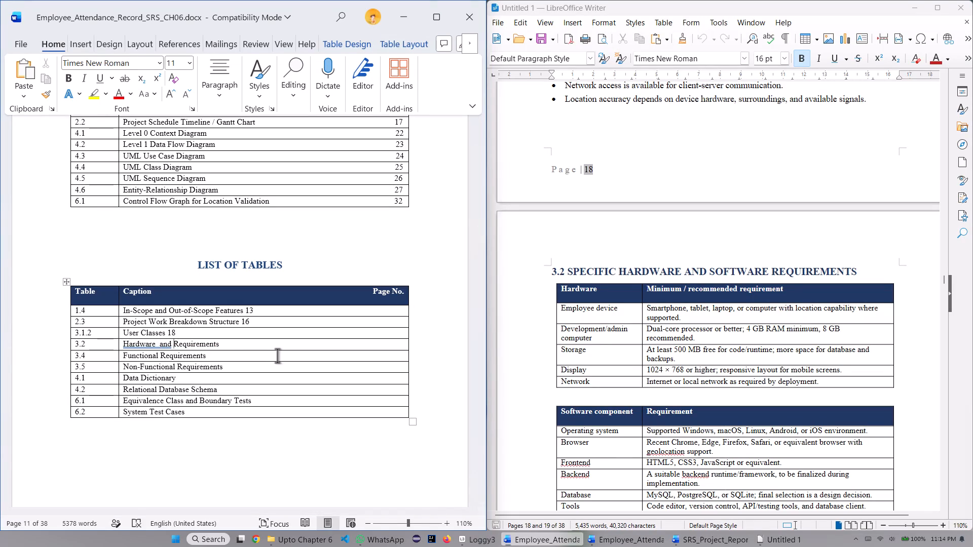
type("So")
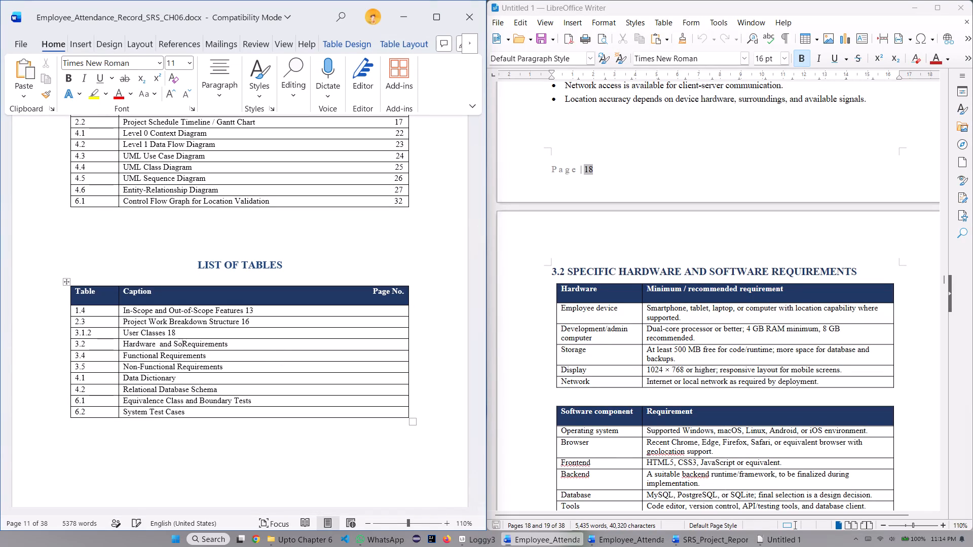
type("ftware")
key("space")
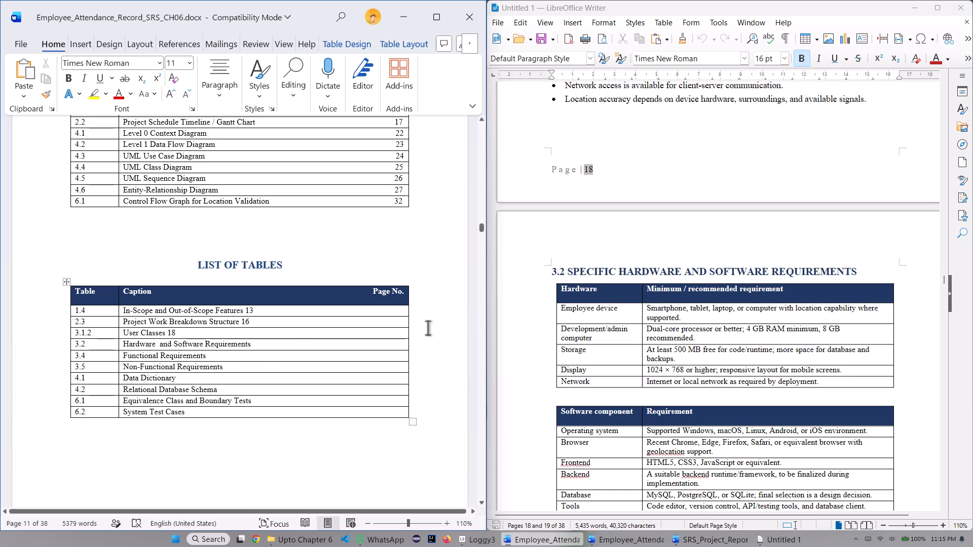
Find section 3.2's page in the Writer copy and add page number 19 after the Hardware and Software Requirements caption in Word.
scroll(229, 343, "down", 3)
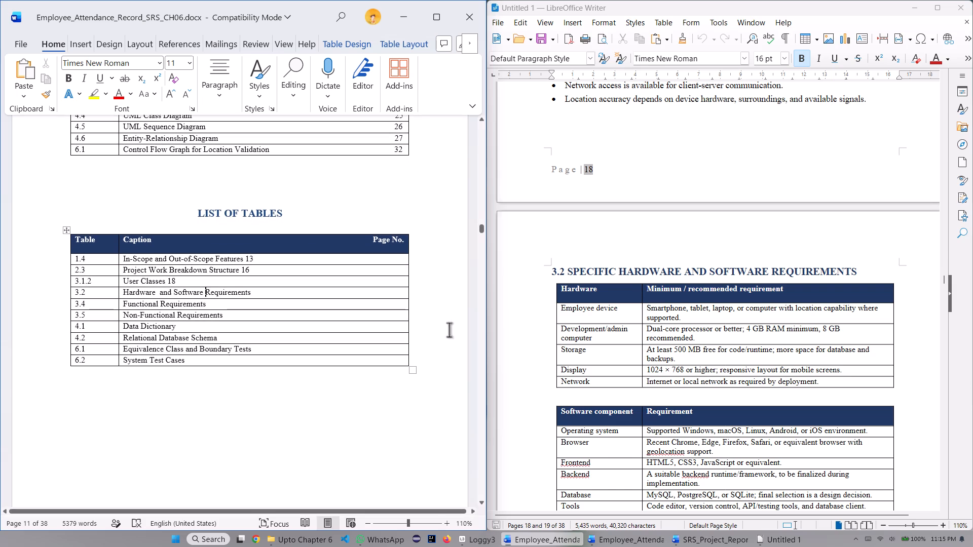
scroll(533, 340, "down", 3)
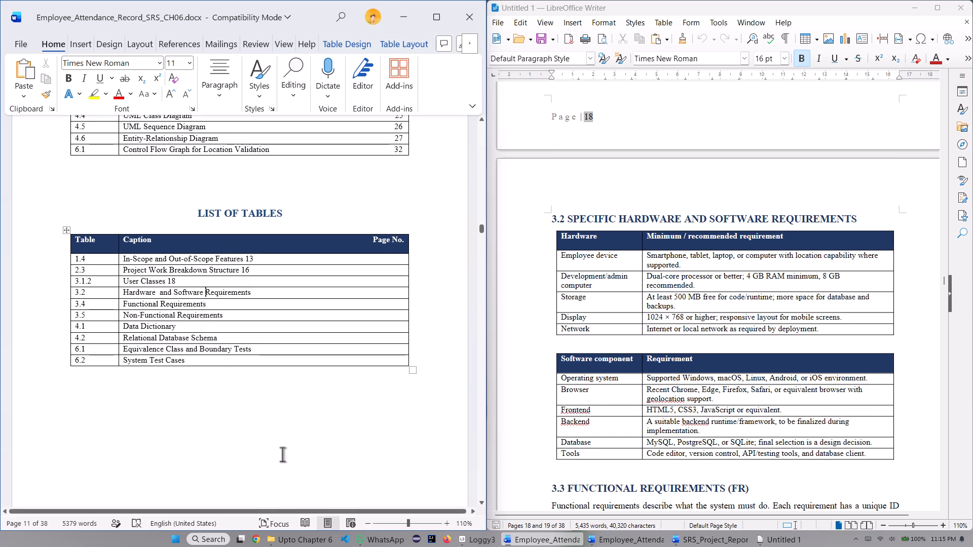
left_click(265, 293)
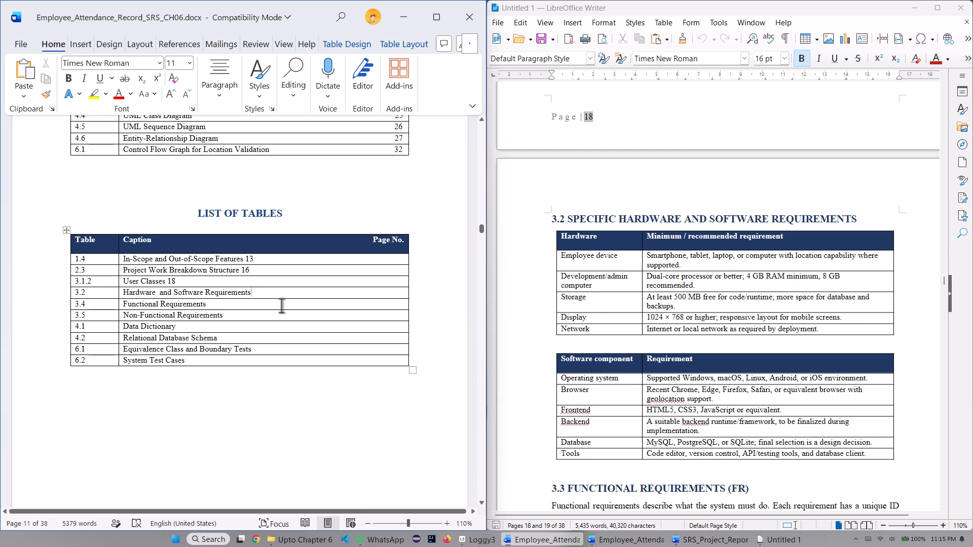
key("space")
scroll(677, 304, "down", 10)
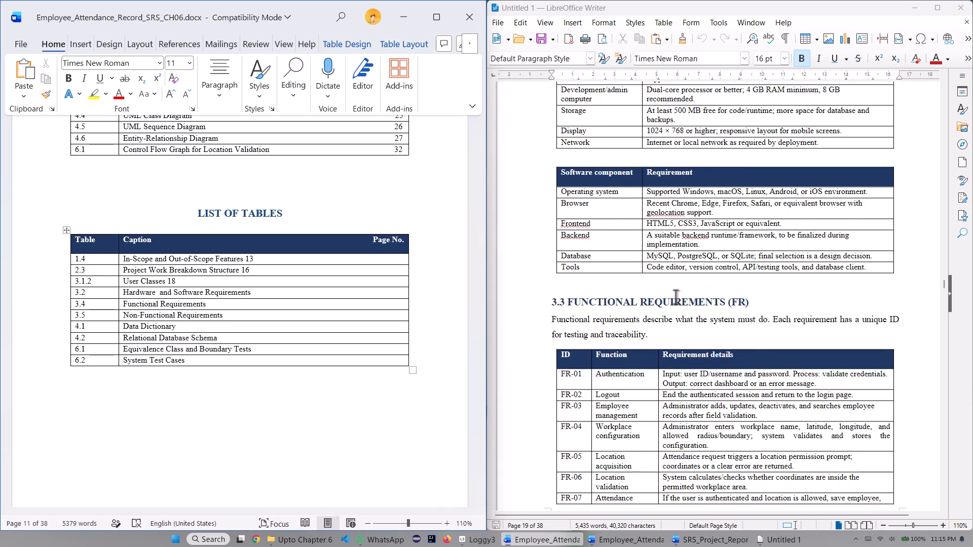
scroll(676, 297, "down", 5)
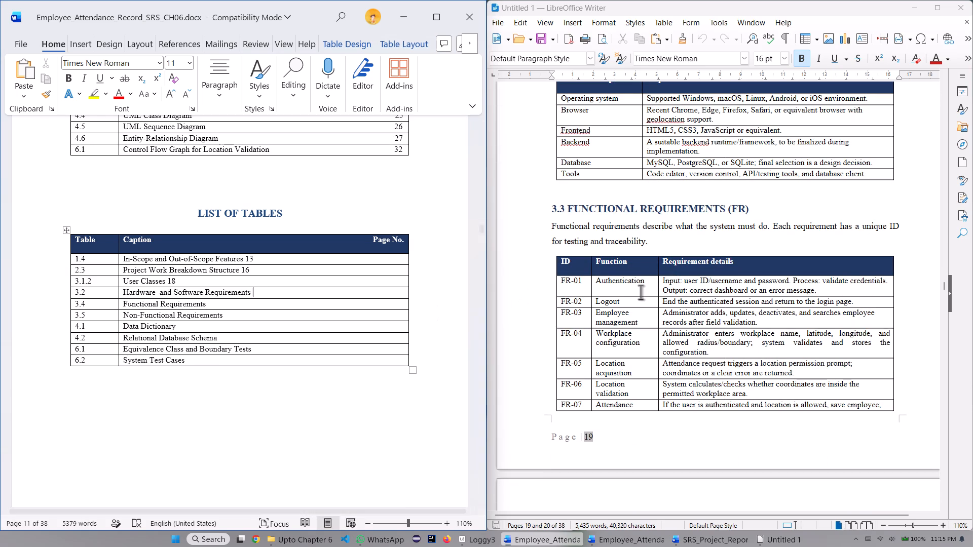
key("1")
key("9")
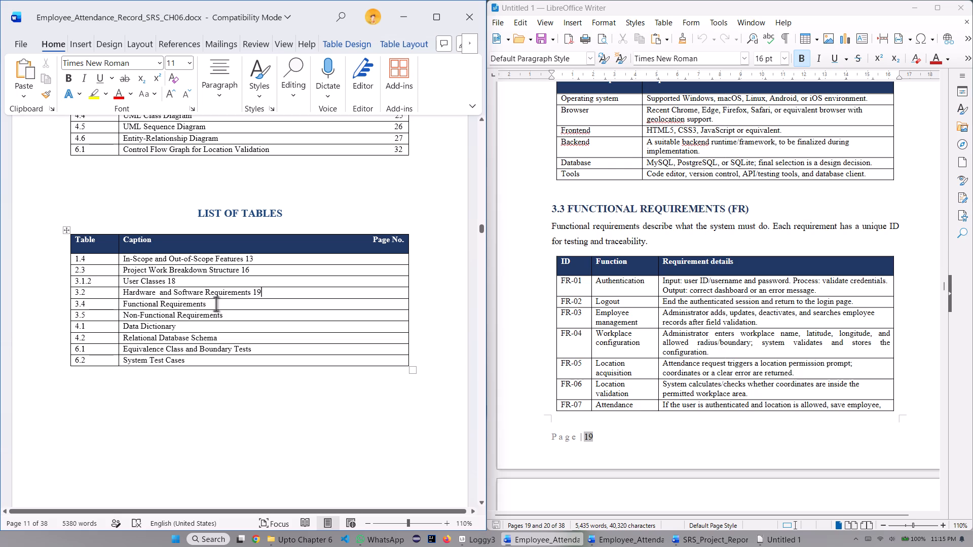
Renumber the Functional Requirements entry in the List of Tables as 3.3 and add page number 19 after its caption.
scroll(575, 233, "up", 2)
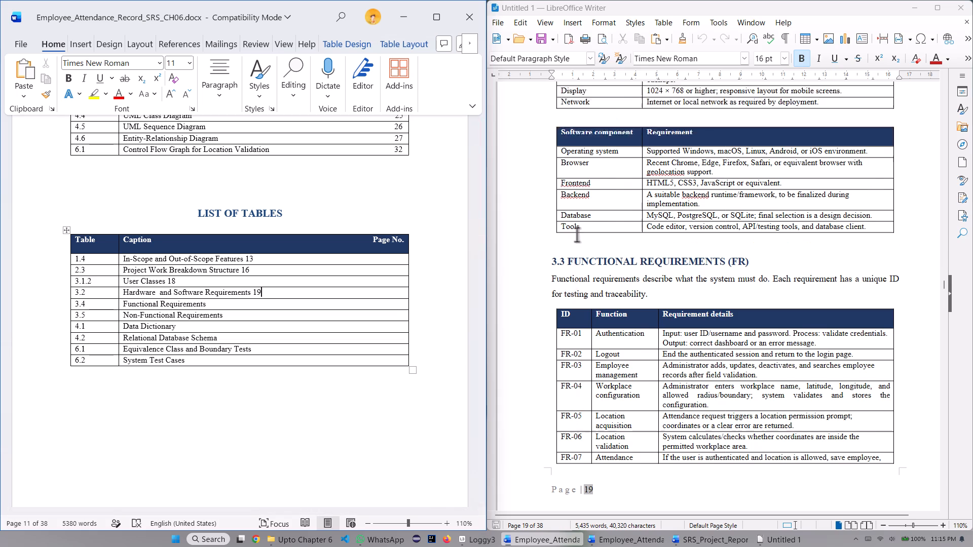
scroll(577, 235, "up", 9)
scroll(582, 239, "down", 3)
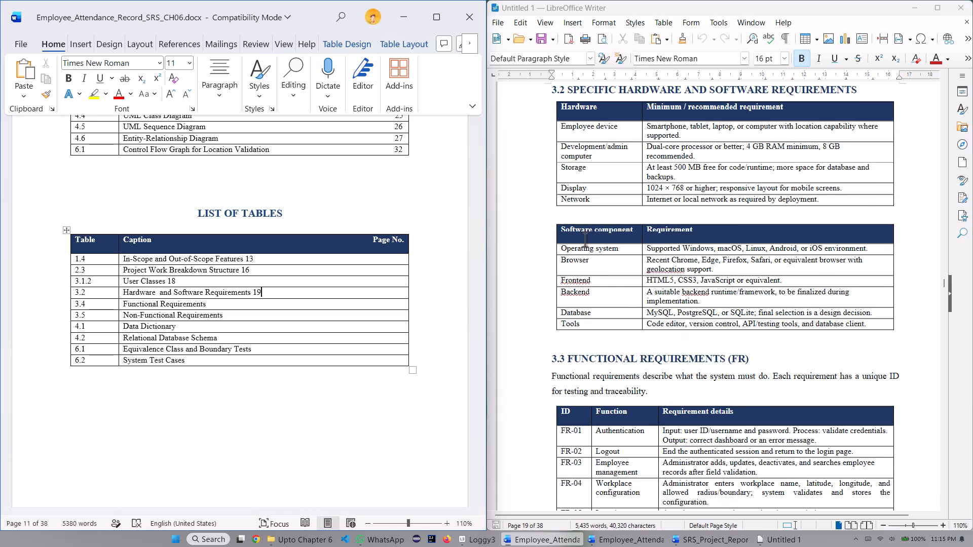
scroll(584, 243, "down", 4)
left_click(90, 304)
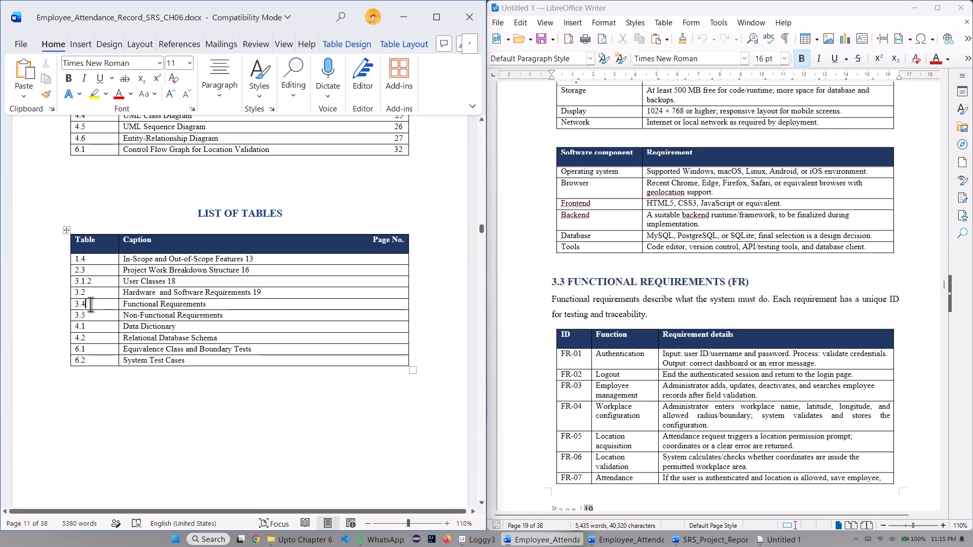
key("BackSpace")
key("3")
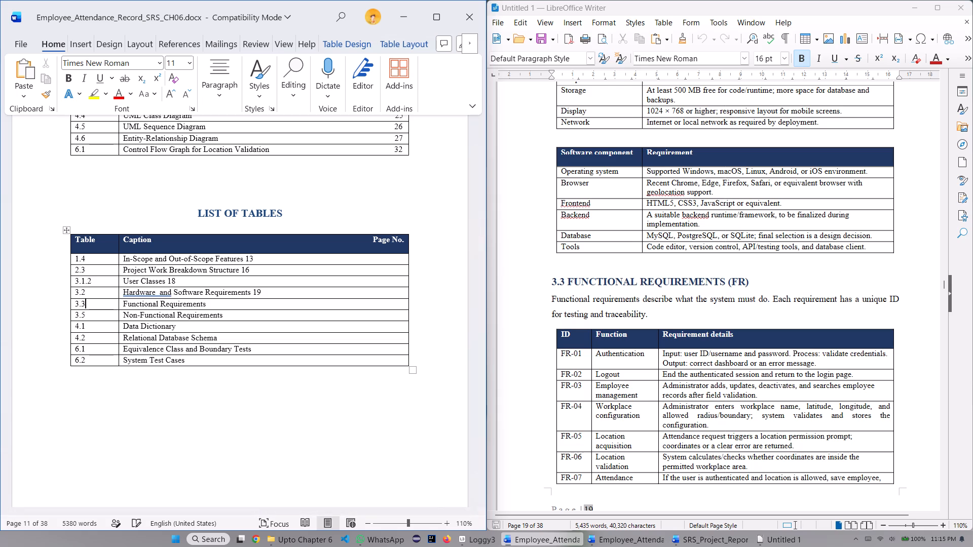
left_click_drag(233, 304, 227, 289)
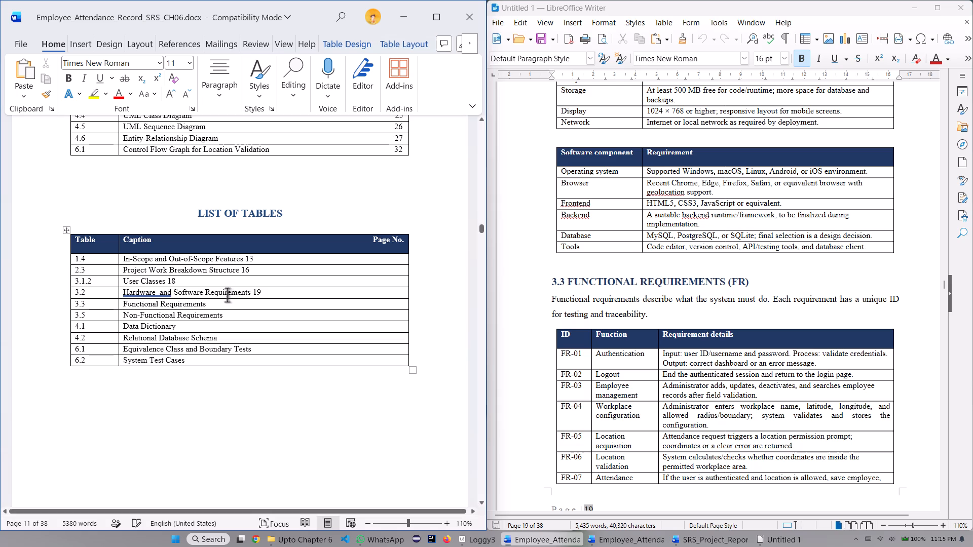
left_click(219, 300)
key("space")
type("19")
Locate the Non-Functional Requirements table in the Writer copy, then renumber its List of Tables entry as 3.4 and add page number 21.
scroll(231, 356, "down", 3)
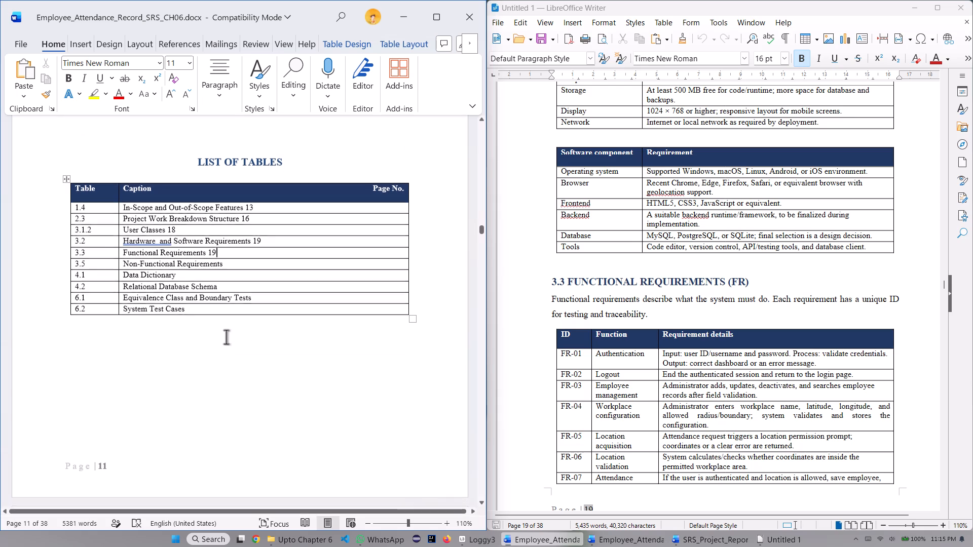
scroll(607, 299, "down", 4)
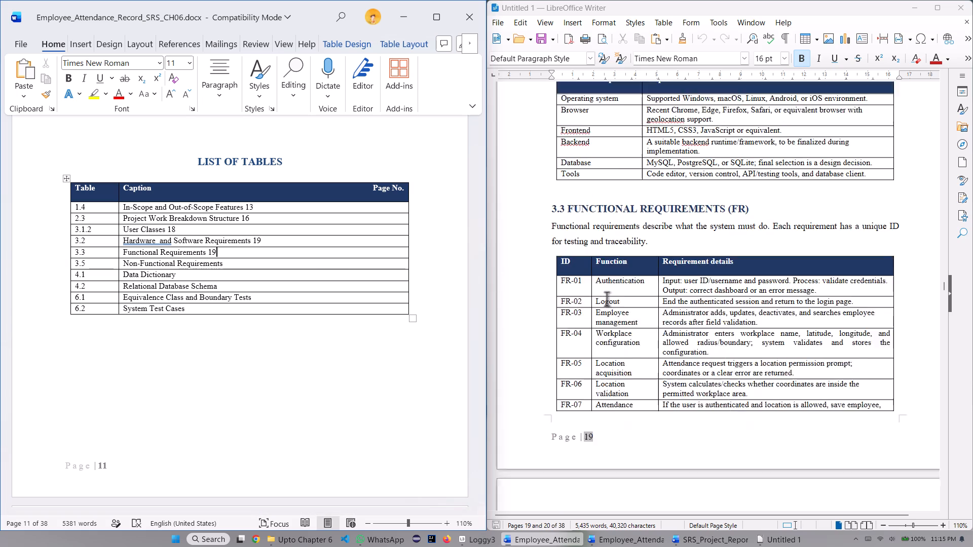
scroll(607, 299, "down", 17)
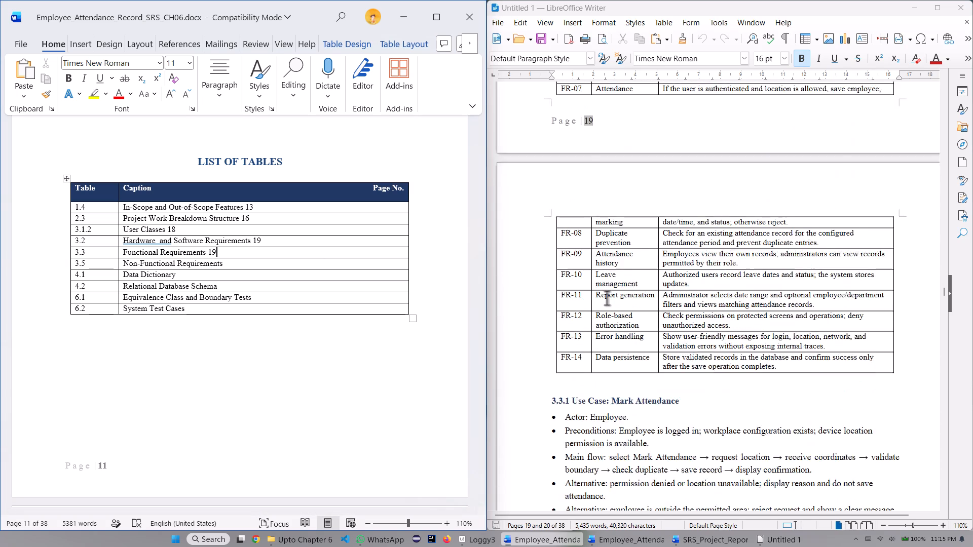
scroll(607, 298, "down", 14)
scroll(608, 296, "up", 16)
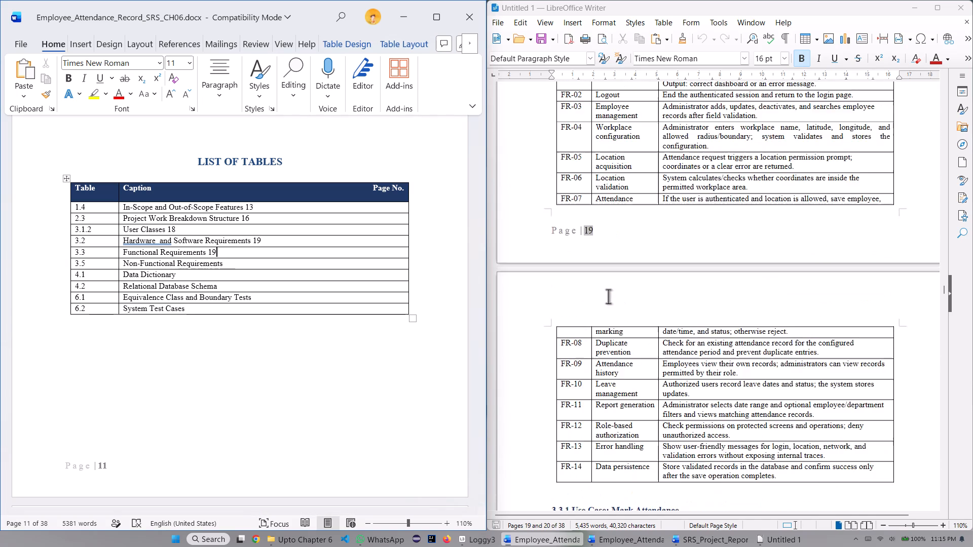
scroll(608, 296, "up", 11)
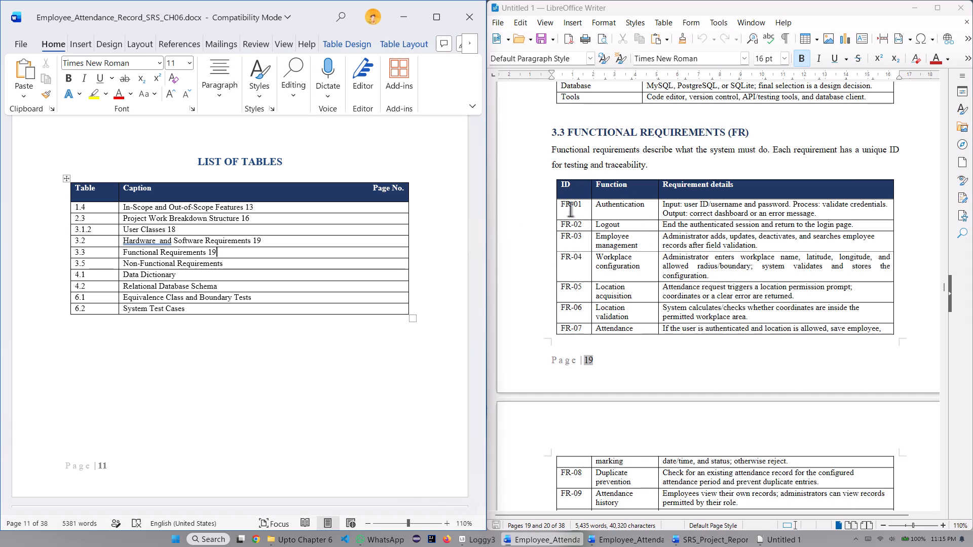
scroll(611, 283, "down", 20)
scroll(611, 283, "down", 4)
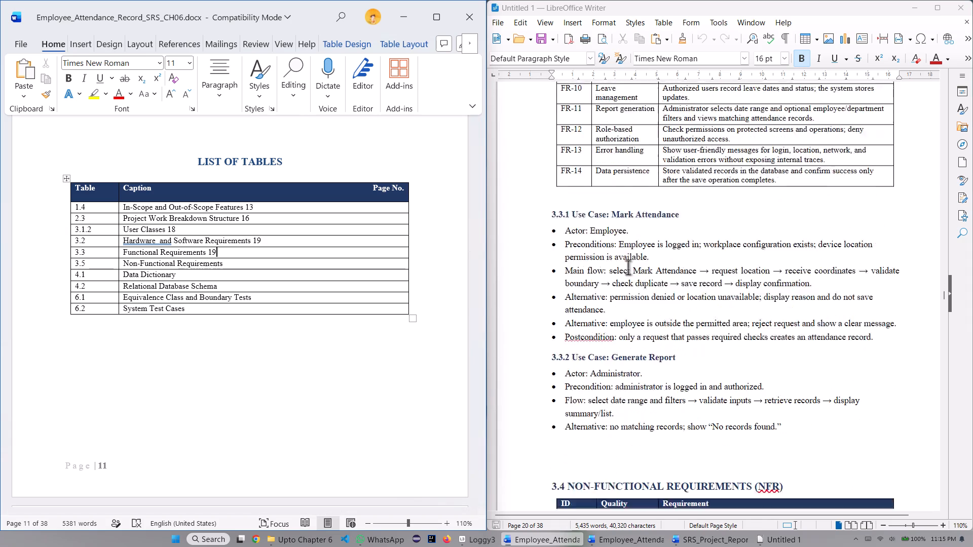
scroll(628, 267, "down", 20)
scroll(628, 267, "down", 8)
scroll(628, 267, "up", 3)
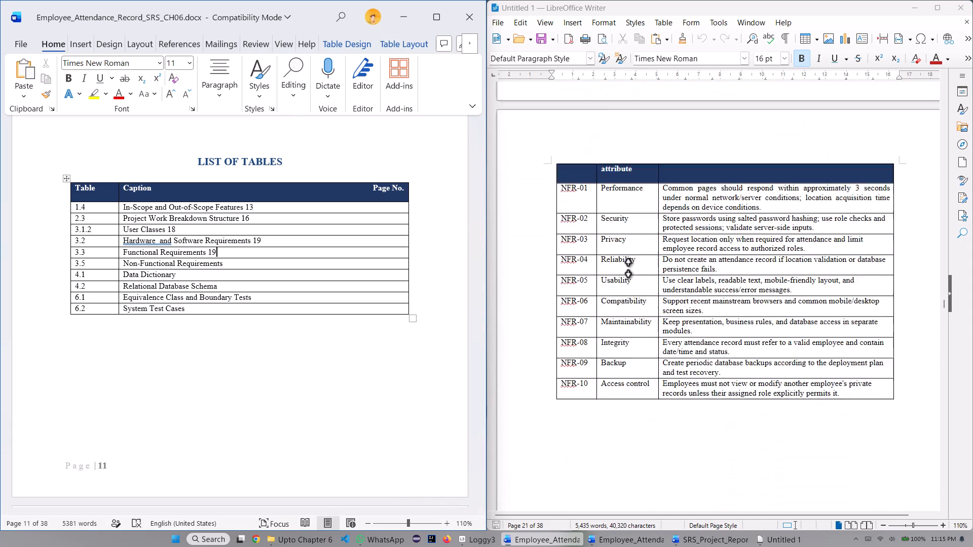
scroll(628, 268, "up", 9)
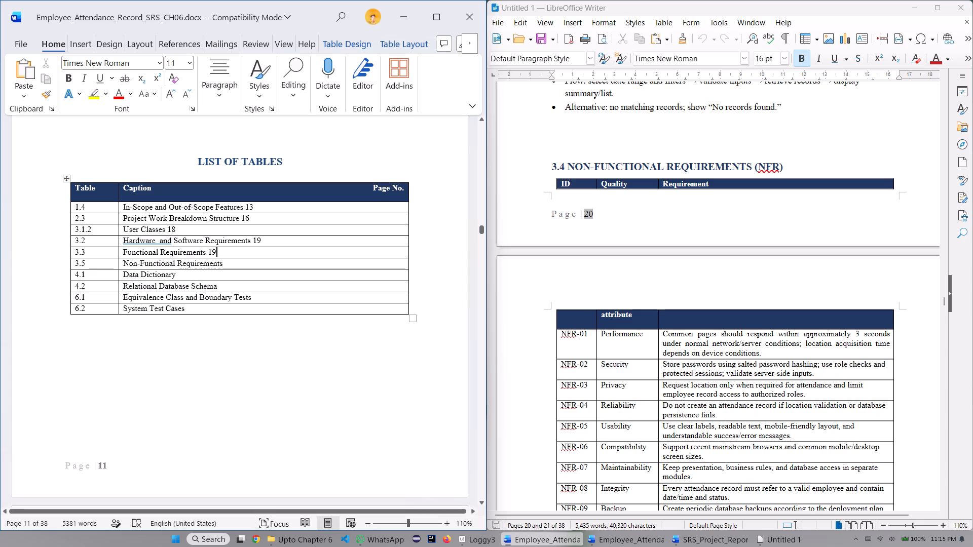
left_click(88, 266)
key("BackSpace")
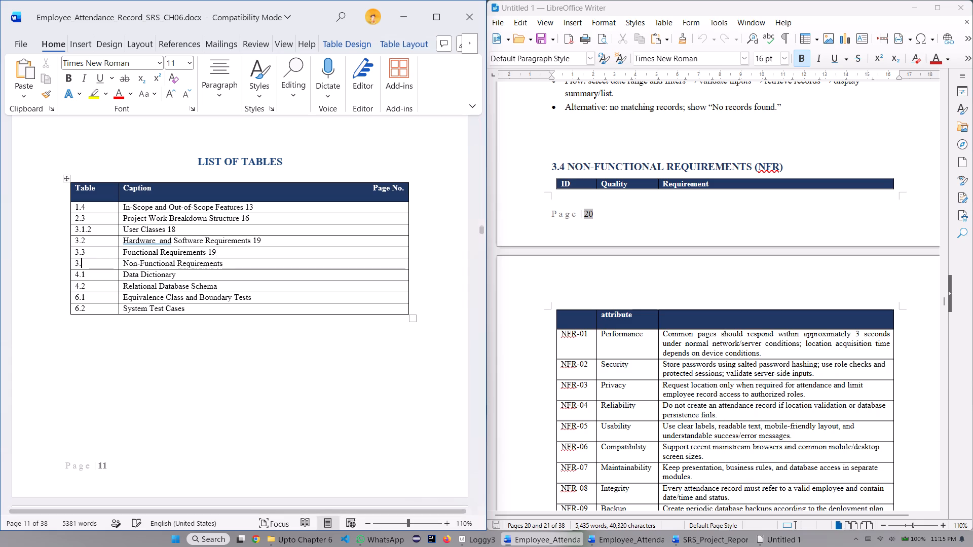
key("4")
left_click(230, 263)
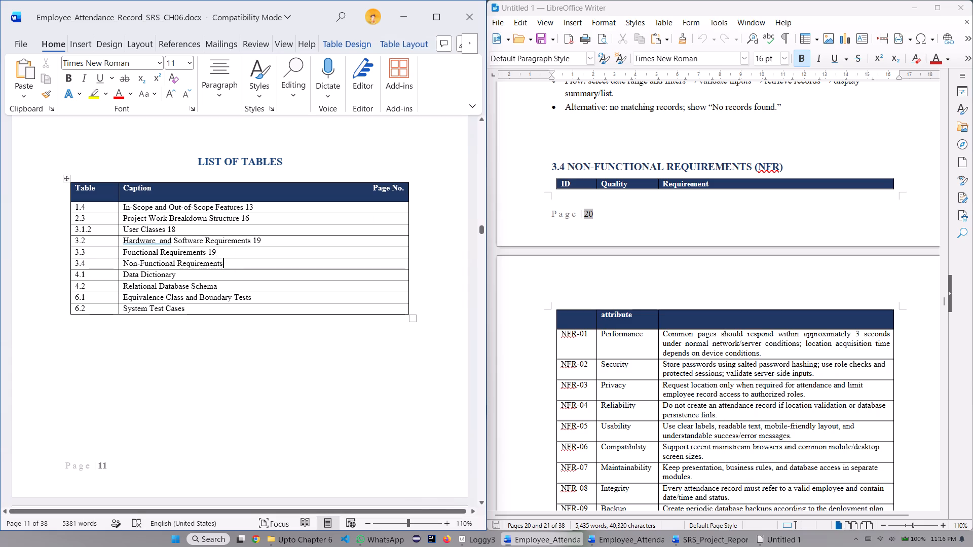
key("space")
type("21")
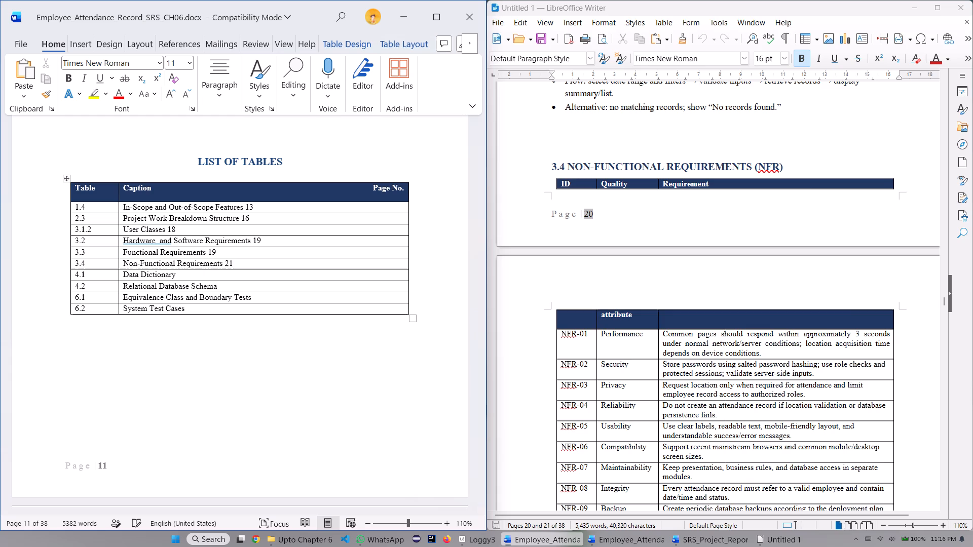
Locate the Data Dictionary table in the Writer copy, then renumber its List of Tables entry as 4.1.3 and add page number 23.
scroll(668, 268, "down", 10)
scroll(672, 267, "down", 15)
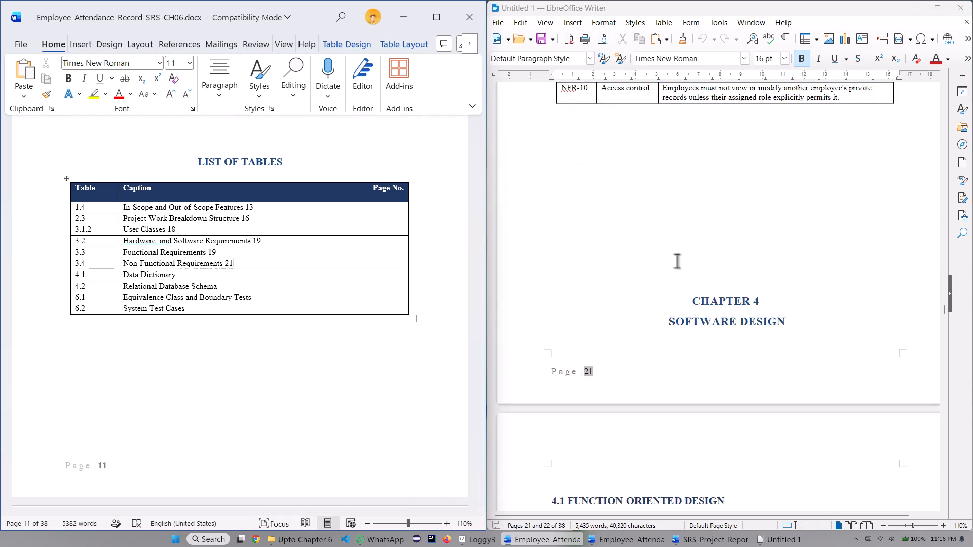
scroll(678, 259, "down", 13)
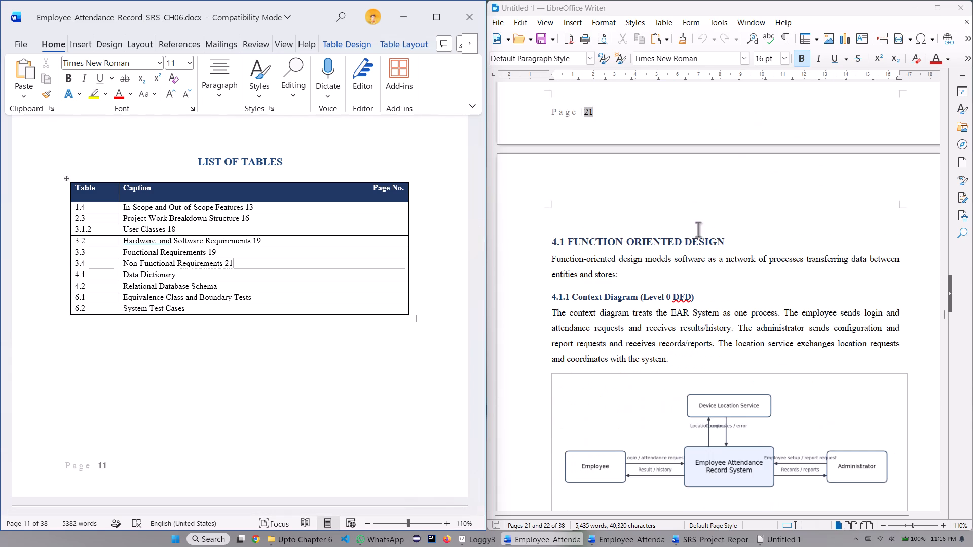
scroll(698, 229, "down", 3)
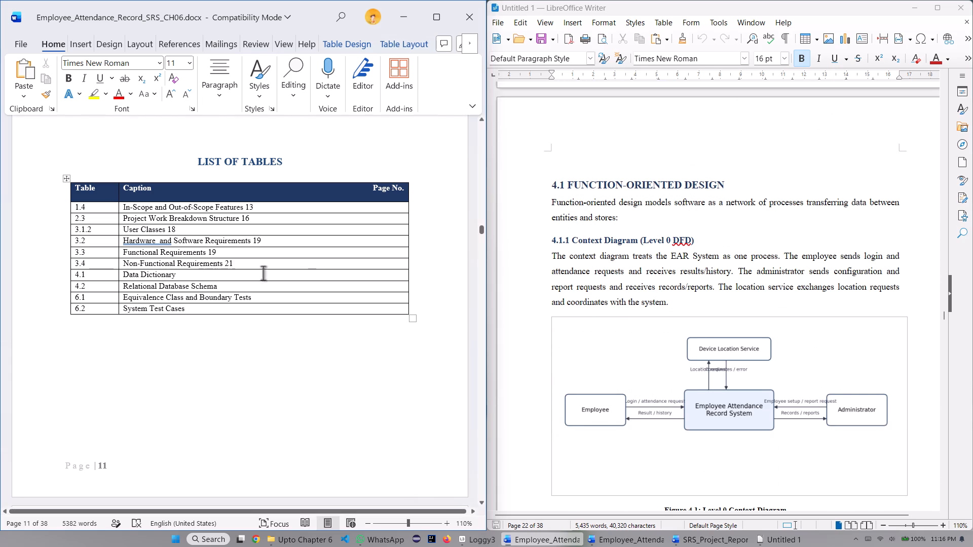
scroll(620, 258, "down", 20)
scroll(620, 258, "down", 15)
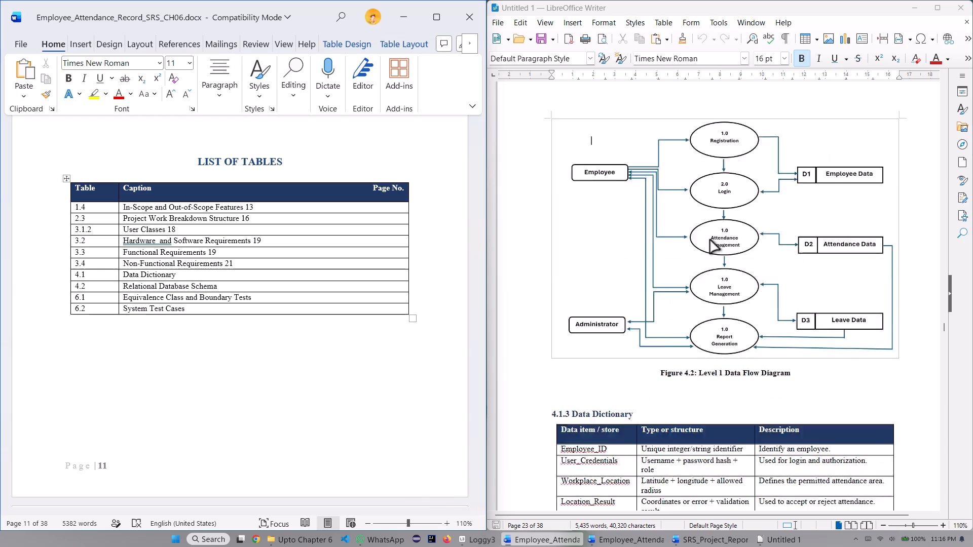
scroll(710, 240, "down", 14)
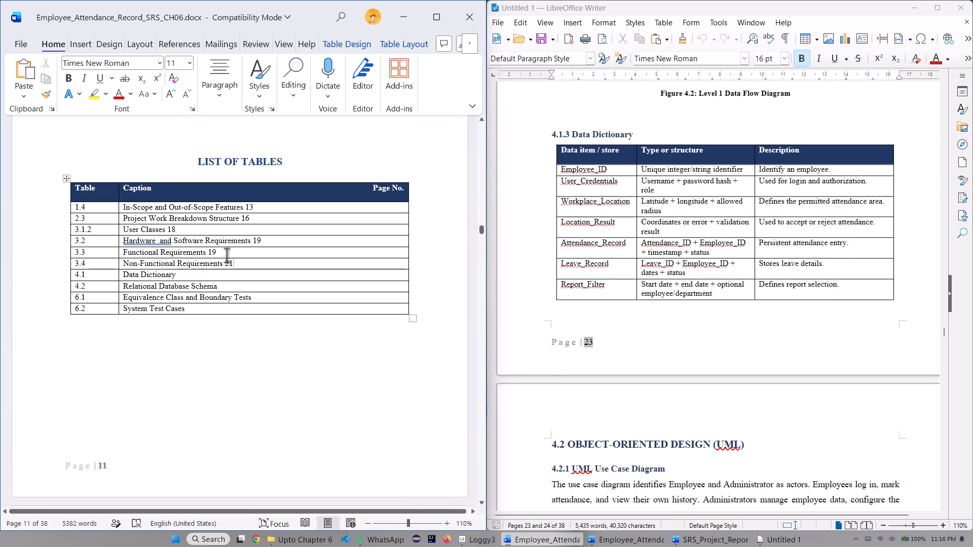
left_click(89, 277)
type(".3")
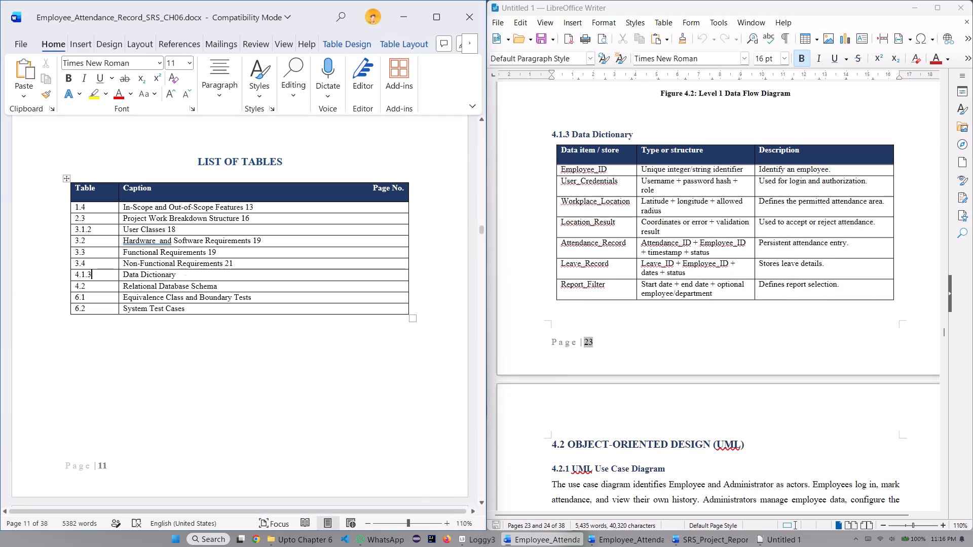
left_click(183, 273)
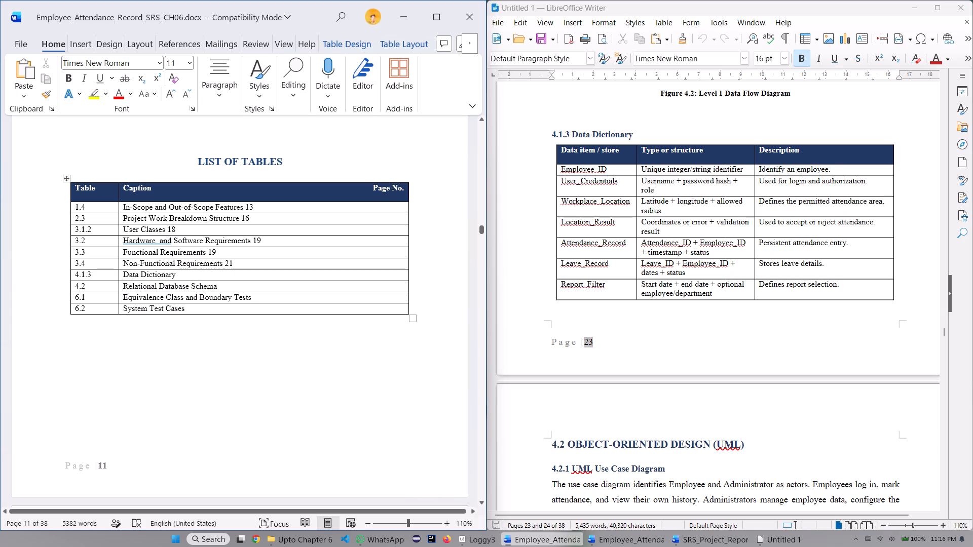
key("space")
type("23")
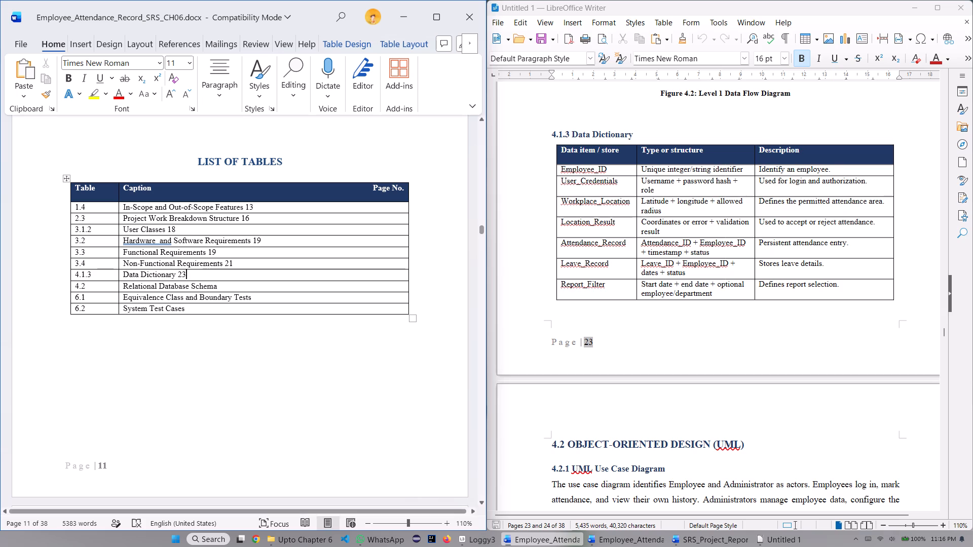
Locate the Relational Database Schema table in the Writer copy and renumber its entry in Word's List of Tables as 4.3.2.
scroll(679, 253, "down", 10)
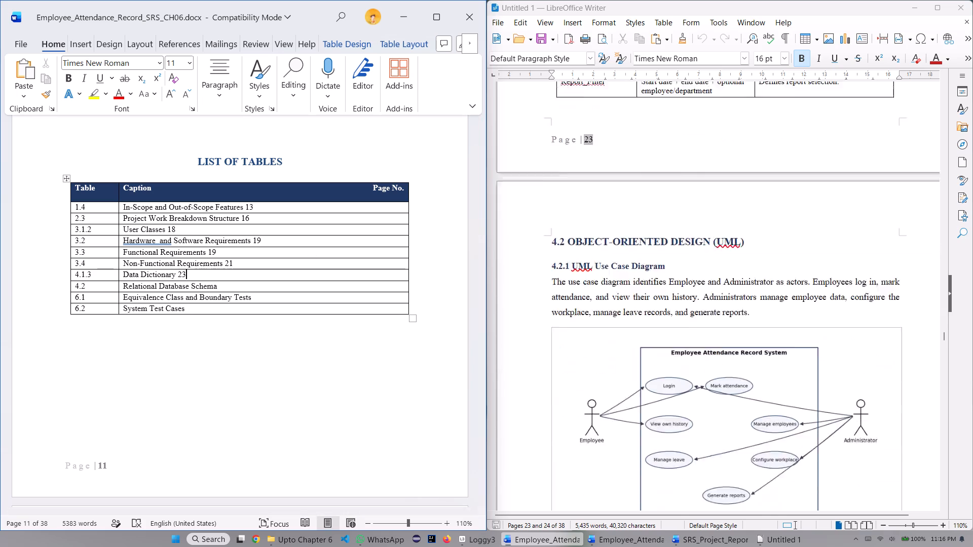
scroll(686, 245, "down", 20)
scroll(686, 245, "down", 20)
scroll(686, 245, "down", 9)
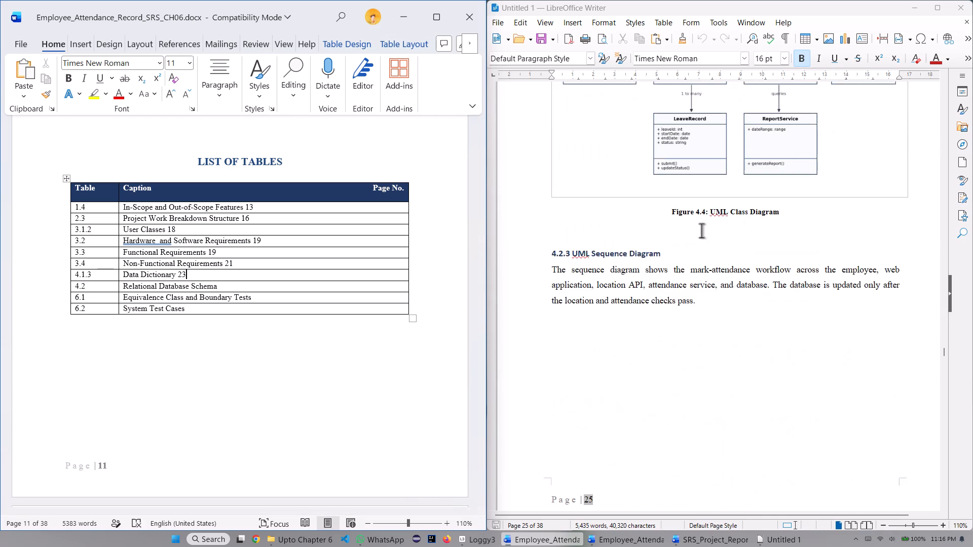
scroll(701, 230, "down", 20)
scroll(701, 230, "down", 20)
scroll(701, 230, "down", 9)
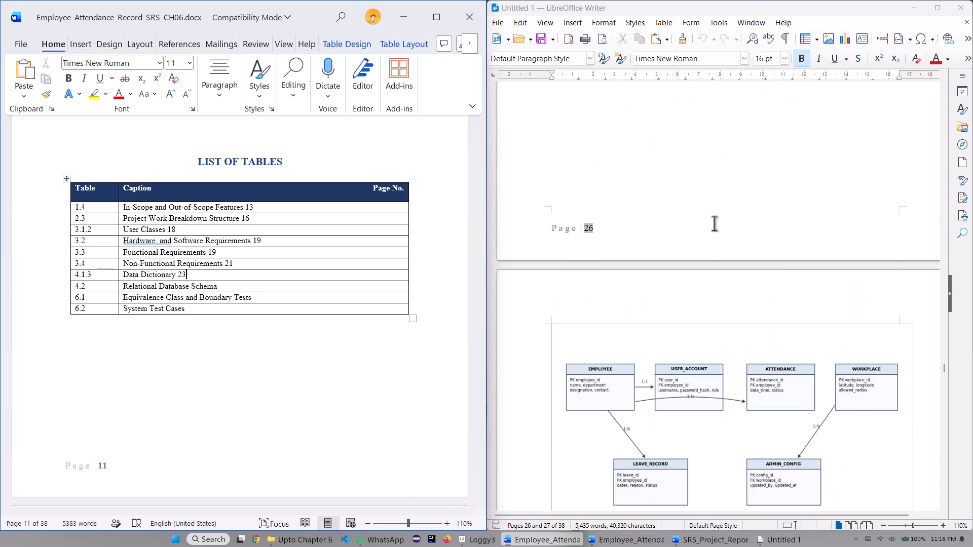
scroll(714, 223, "down", 13)
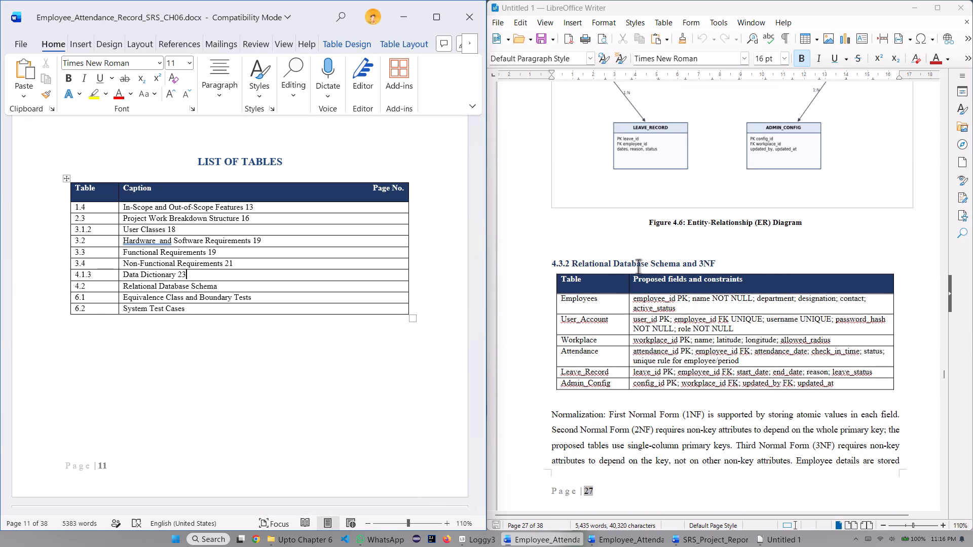
left_click(90, 287)
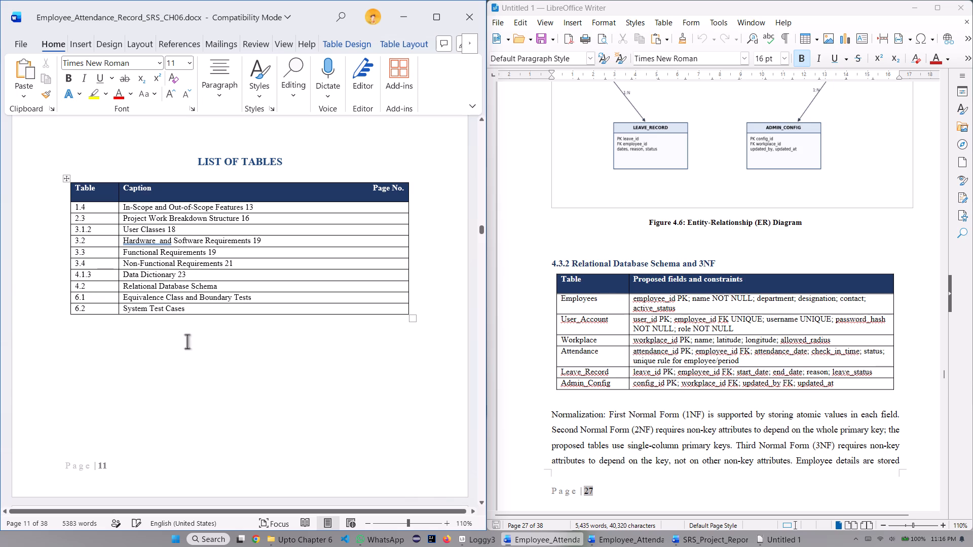
key("BackSpace")
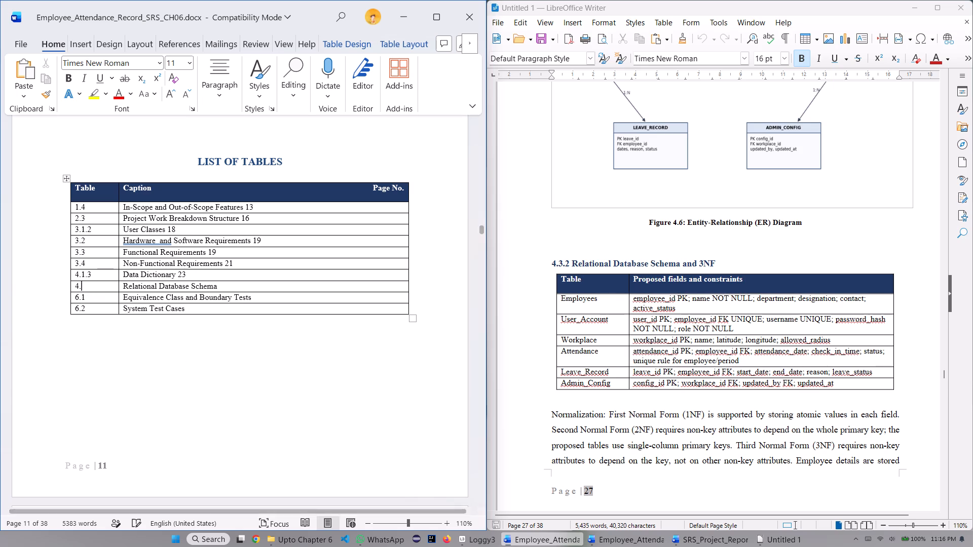
key("3")
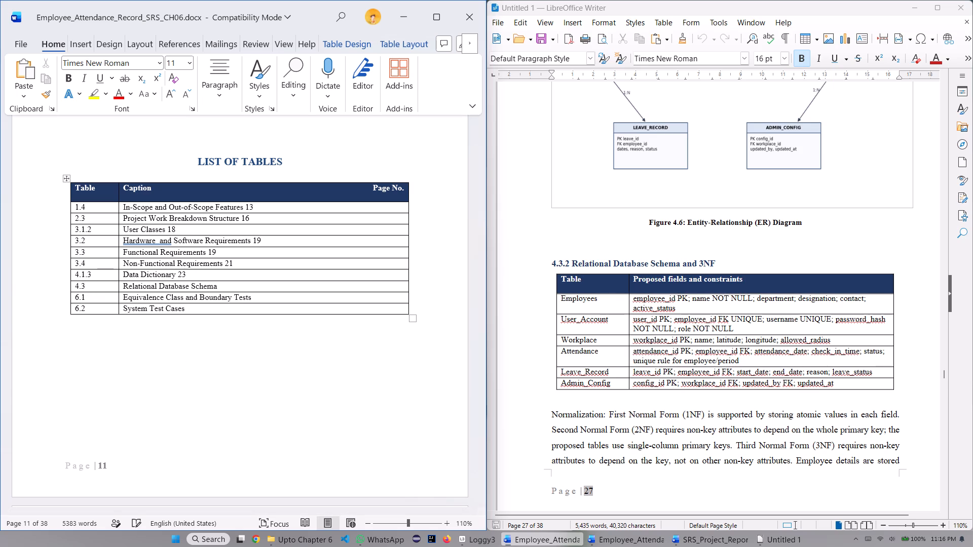
key("period")
key("2")
Check the schema table's page in the Writer copy and add page number 27 after the Relational Database Schema caption.
scroll(602, 375, "down", 6)
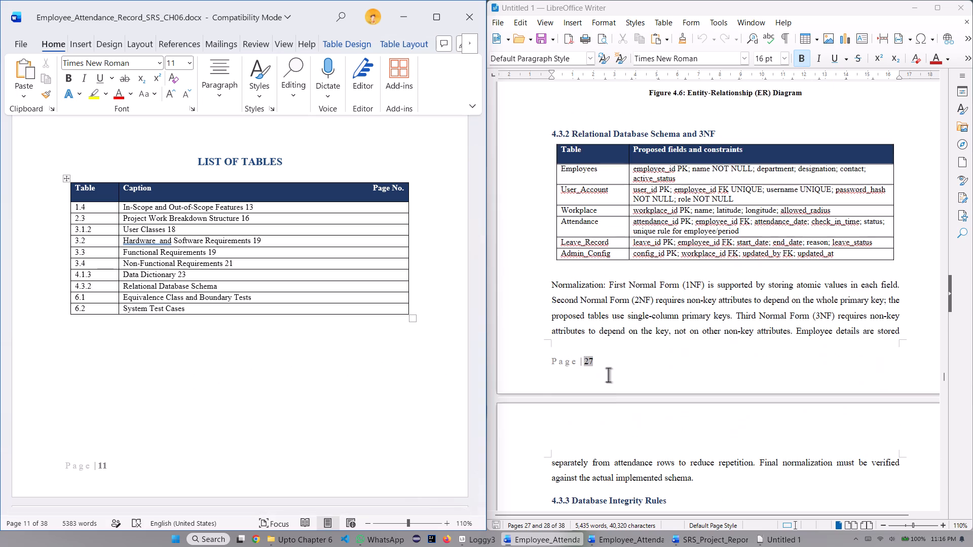
scroll(608, 375, "down", 2)
left_click(228, 284)
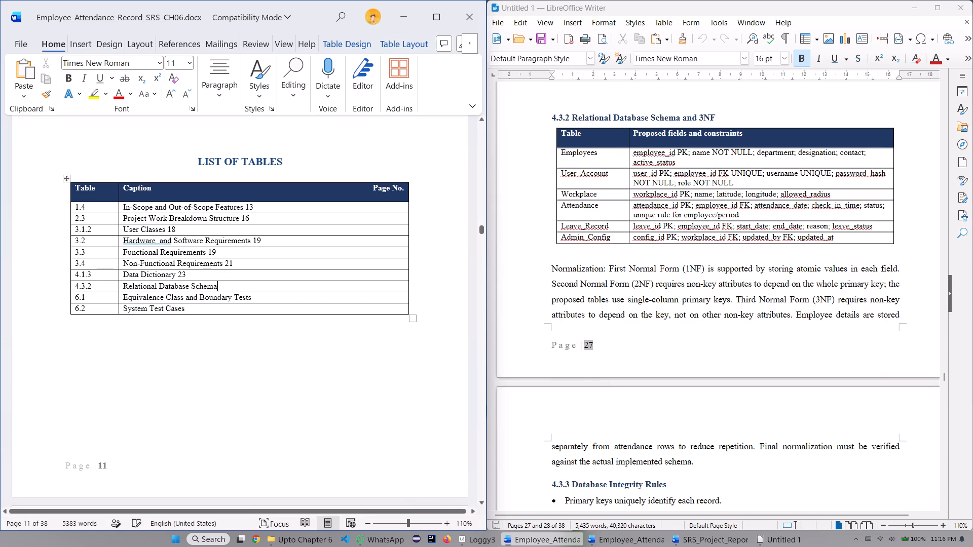
key("space")
type("27")
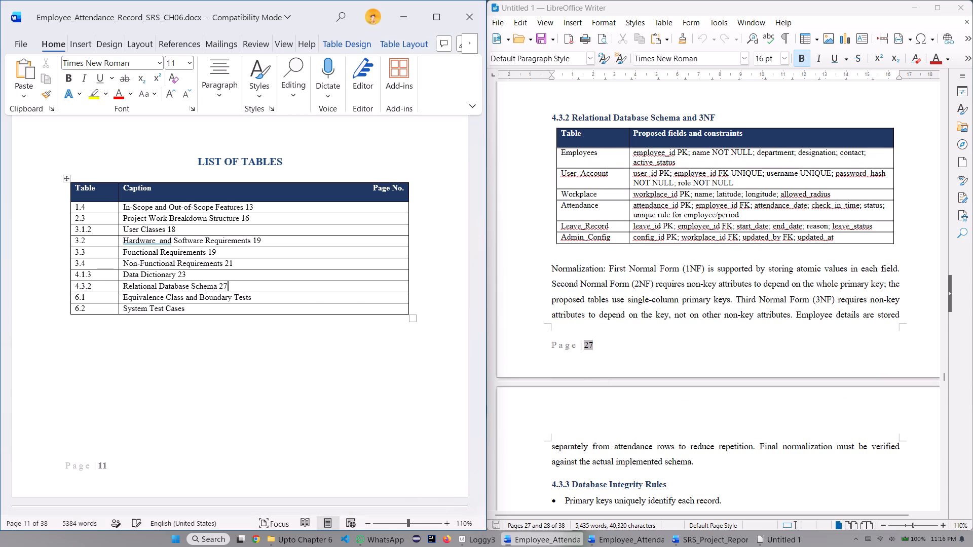
Look for the next table in the Writer copy and insert a blank row below Relational Database Schema in the List of Tables.
scroll(683, 246, "down", 7)
scroll(691, 248, "down", 18)
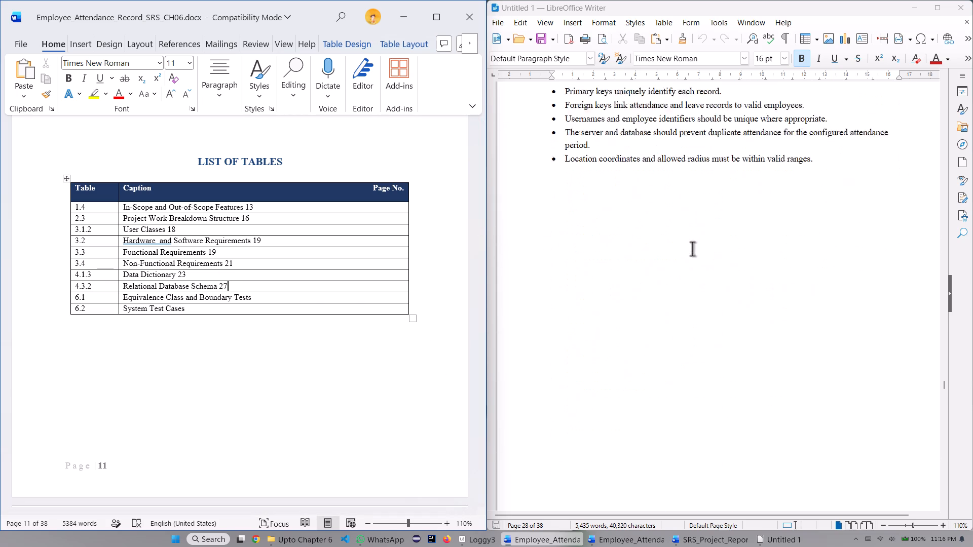
scroll(692, 249, "down", 14)
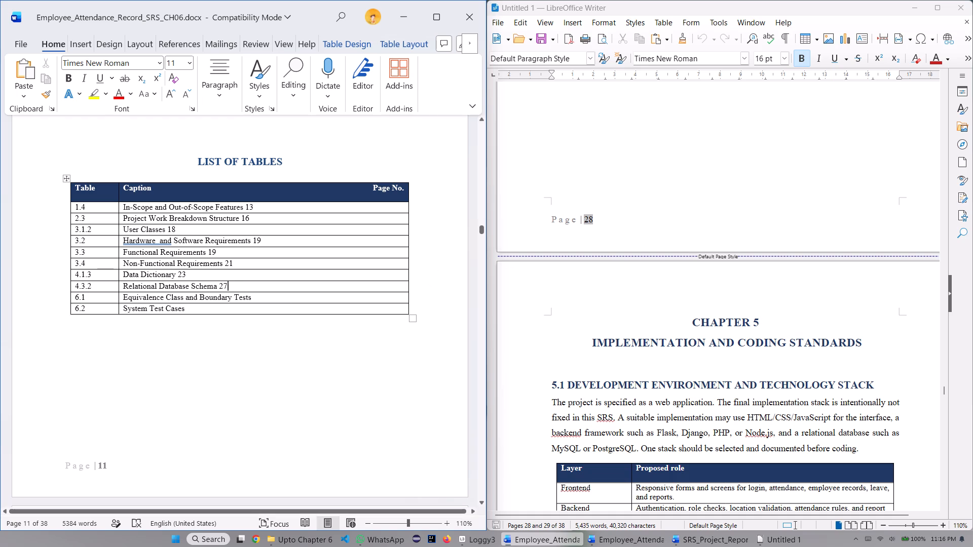
right_click(256, 288)
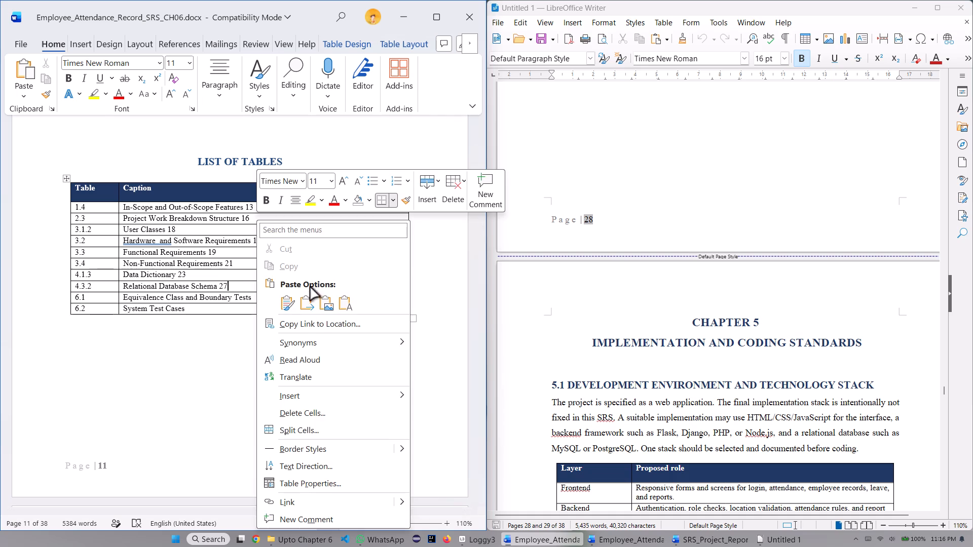
left_click(304, 398)
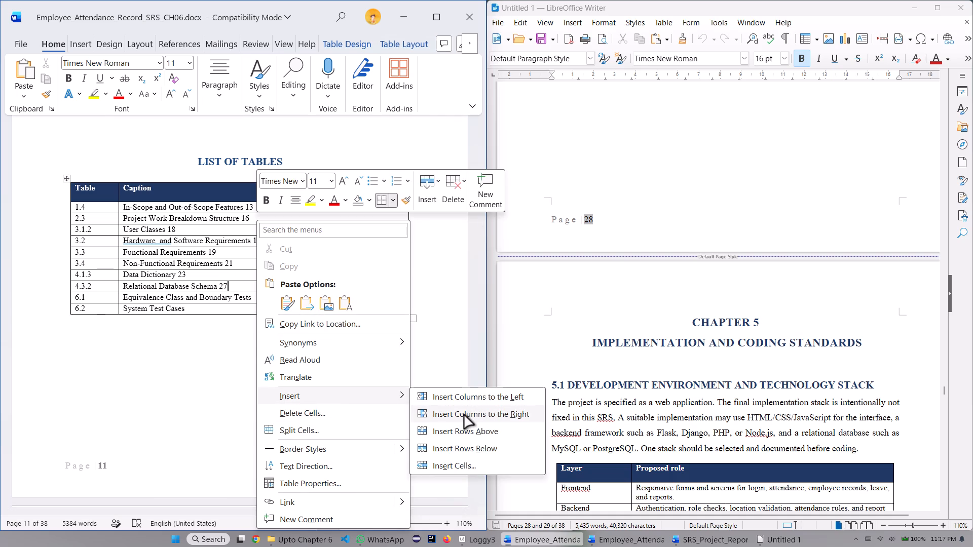
left_click(440, 447)
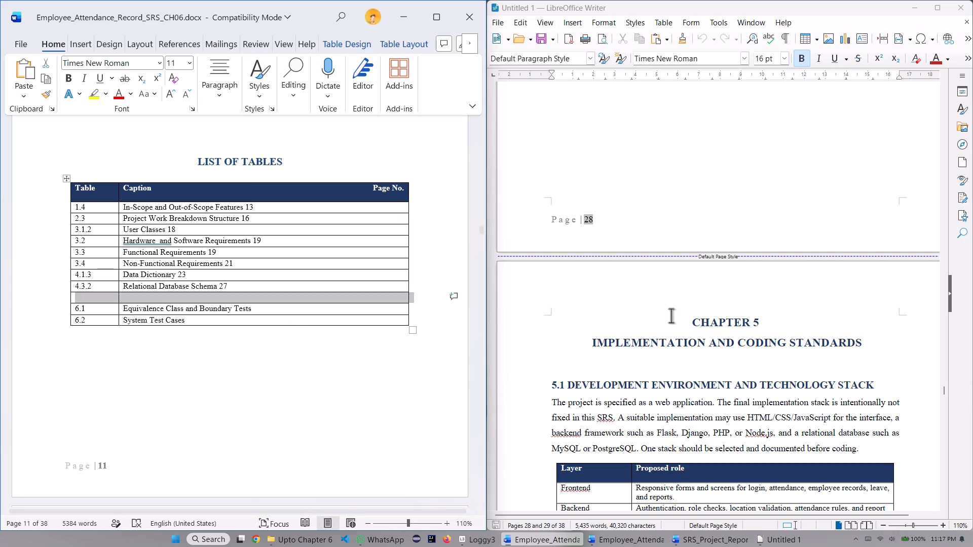
Review the section 5.1 table in the Writer copy and number the new List of Tables row 5.1.
scroll(623, 314, "down", 6)
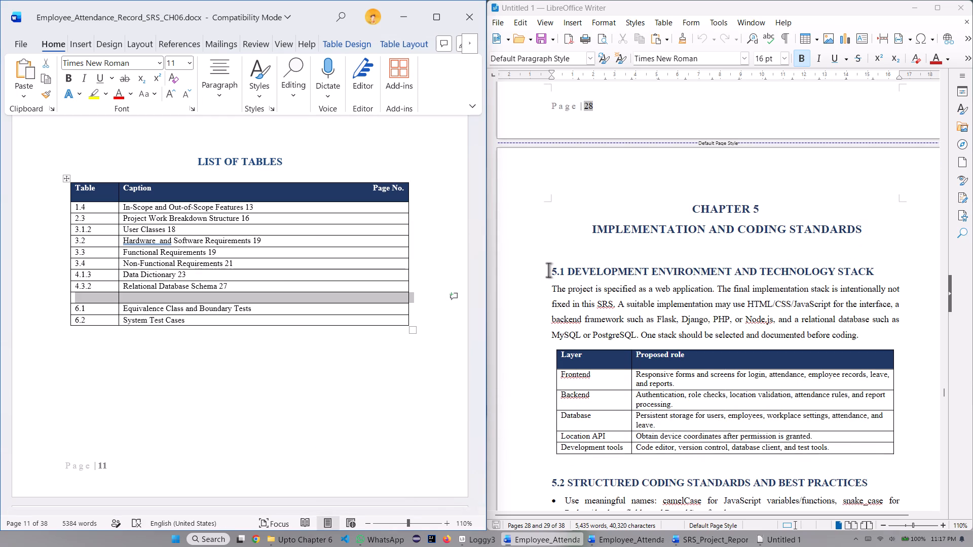
scroll(664, 282, "down", 1)
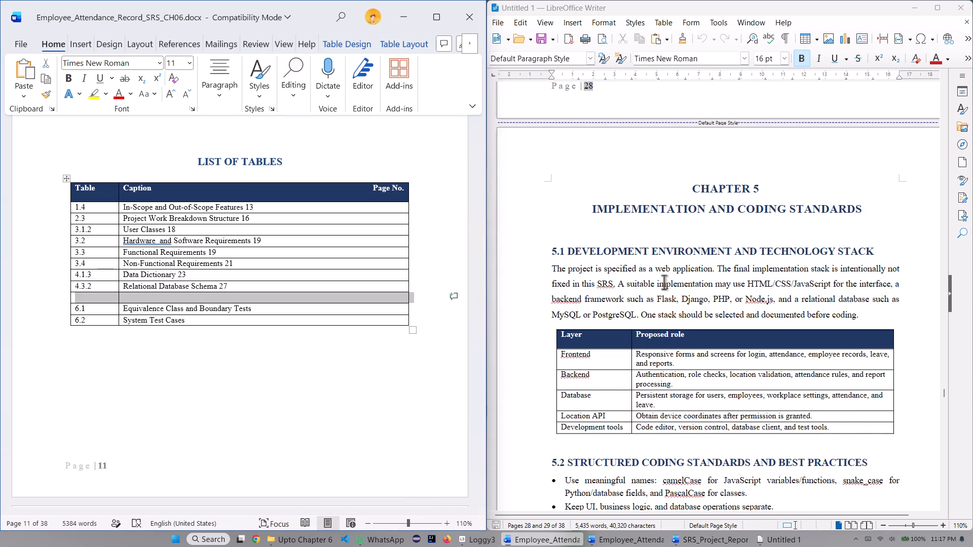
scroll(664, 302, "down", 2)
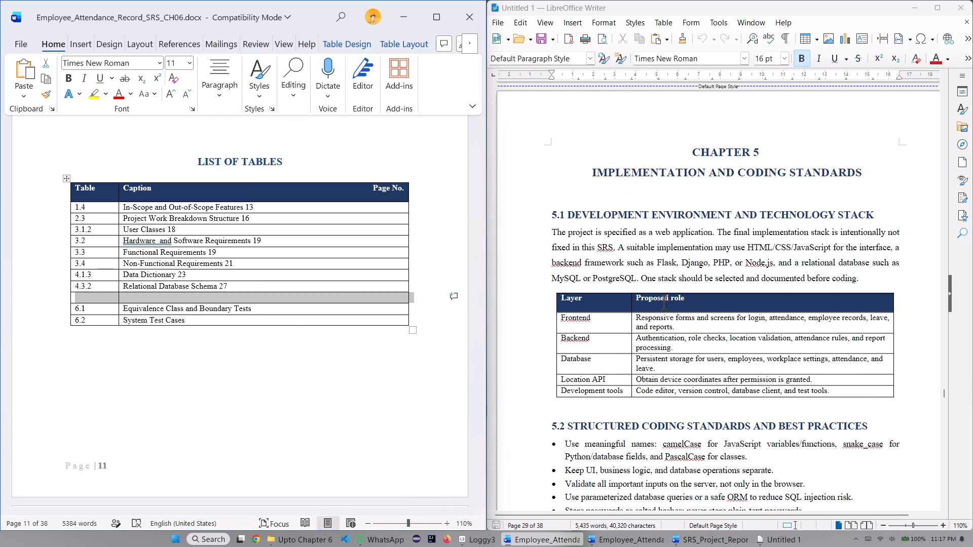
scroll(697, 284, "down", 1)
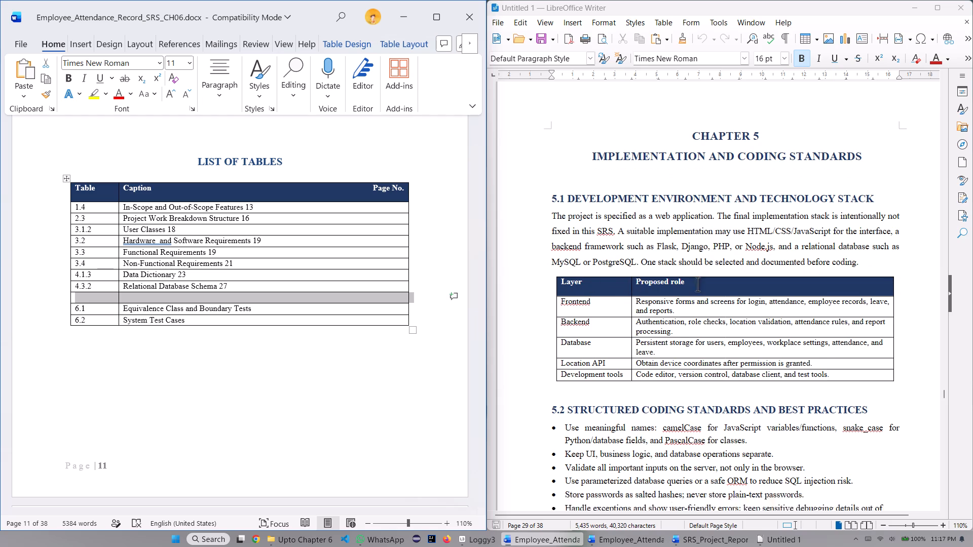
scroll(697, 284, "down", 1)
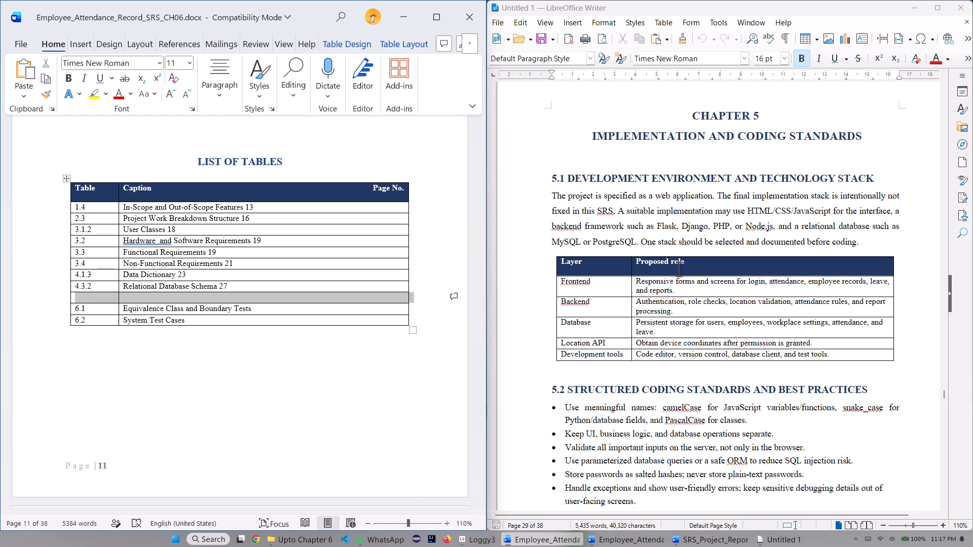
scroll(549, 275, "down", 1)
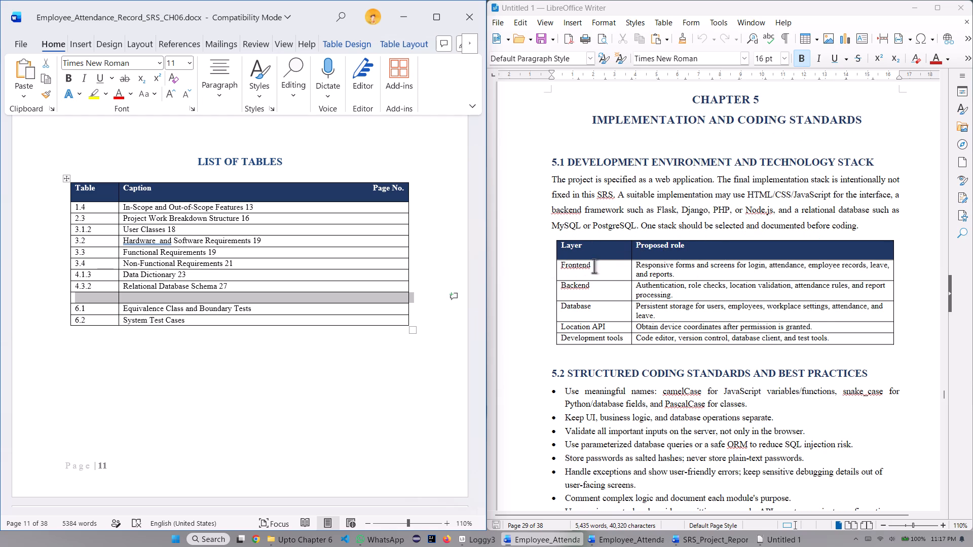
scroll(699, 266, "down", 1)
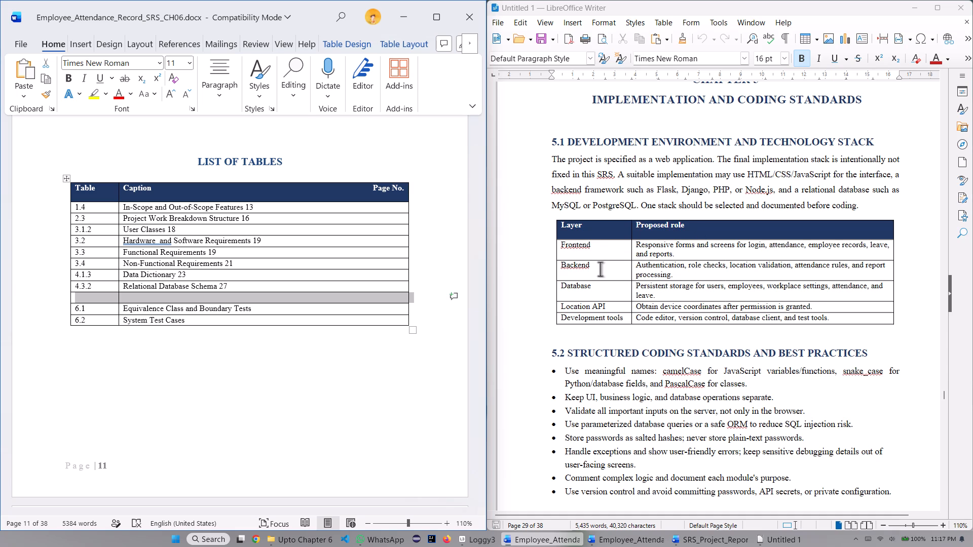
scroll(628, 270, "down", 3)
scroll(637, 273, "up", 1)
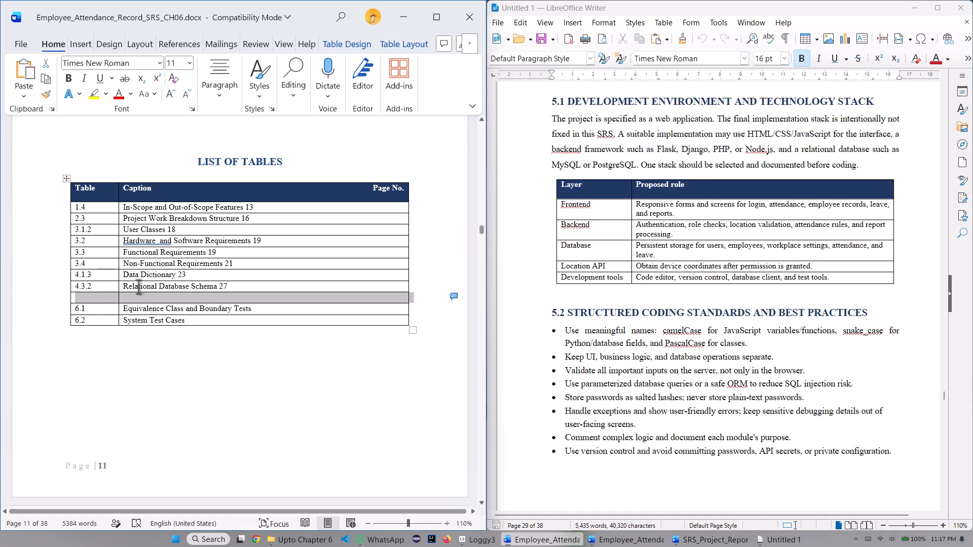
left_click(87, 297)
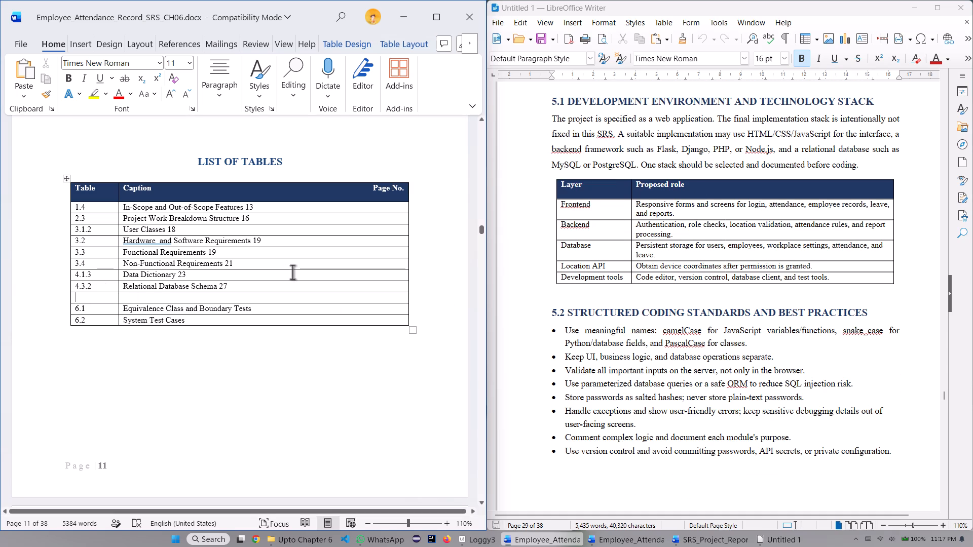
key("5")
type(".1")
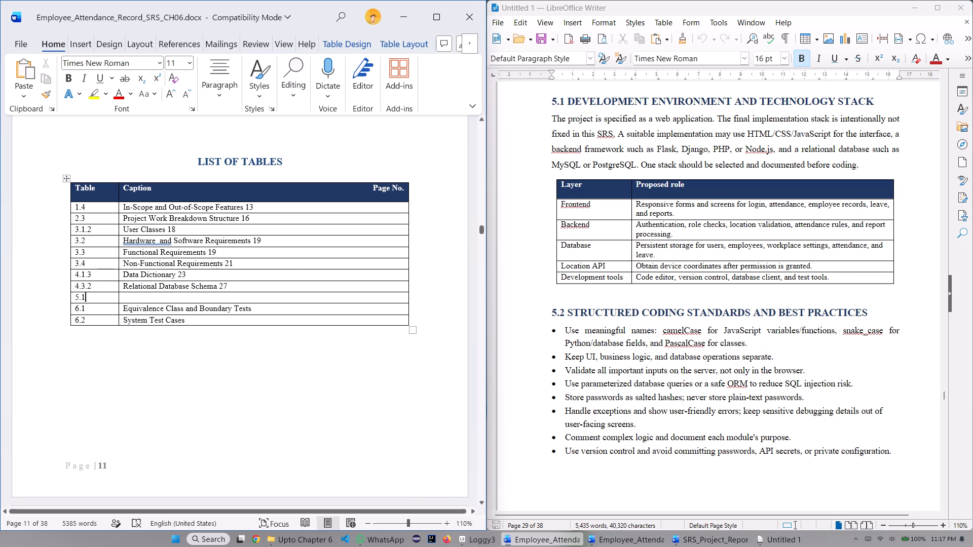
Enter the caption "Layer and Proposed role" for the 5.1 row in the List of Tables.
left_click(135, 298)
type("Layer")
key("space")
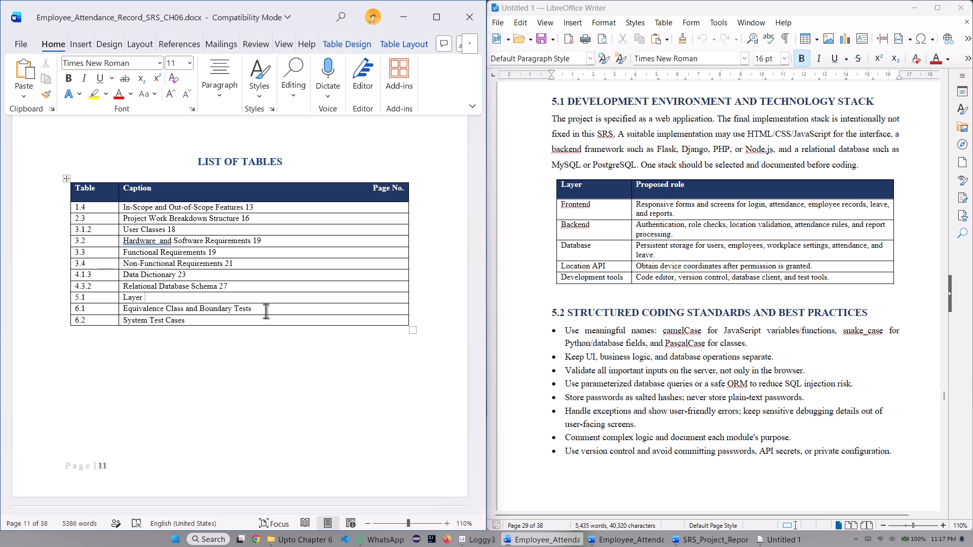
type("AN")
key("BackSpace")
key("BackSpace")
type("and")
key("space")
type("Pro")
type("posed")
key("space")
type("role")
key("space")
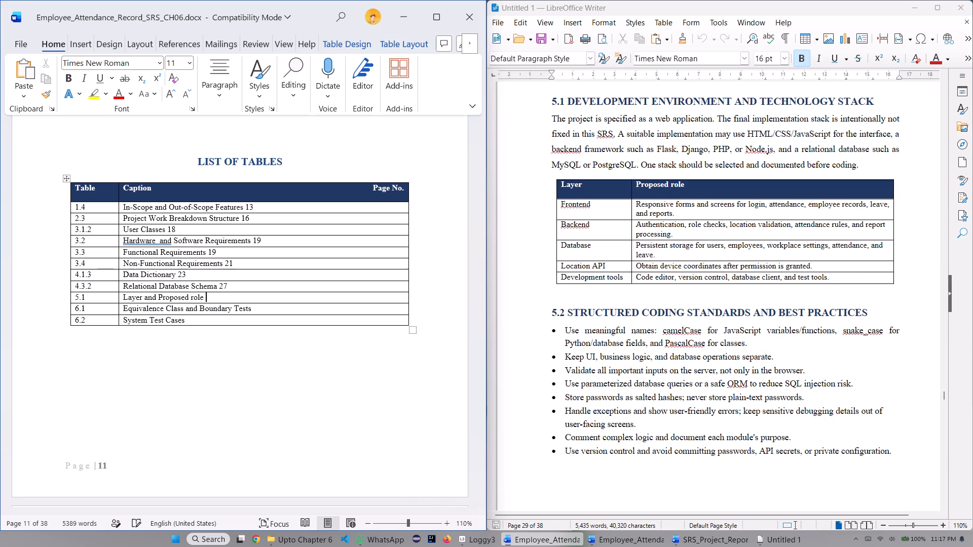
key("space")
key("BackSpace")
Check the section 5.1 table's page in the Writer copy and add page number 29 after its caption in Word.
scroll(382, 291, "down", 3)
scroll(613, 321, "down", 4)
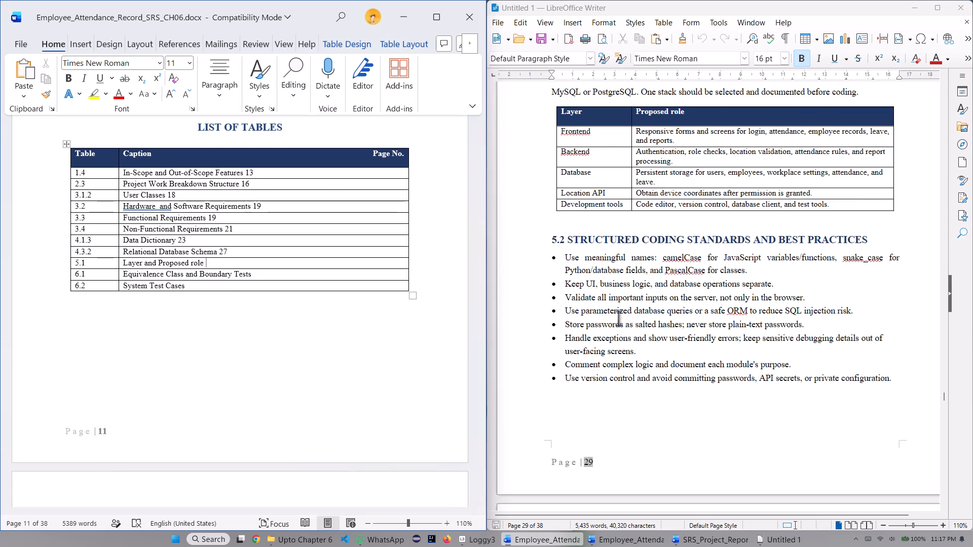
type("29")
Find the next table in the Writer copy and add a row numbered 6.2 below the 5.1 row in Word's List of Tables.
scroll(514, 235, "down", 19)
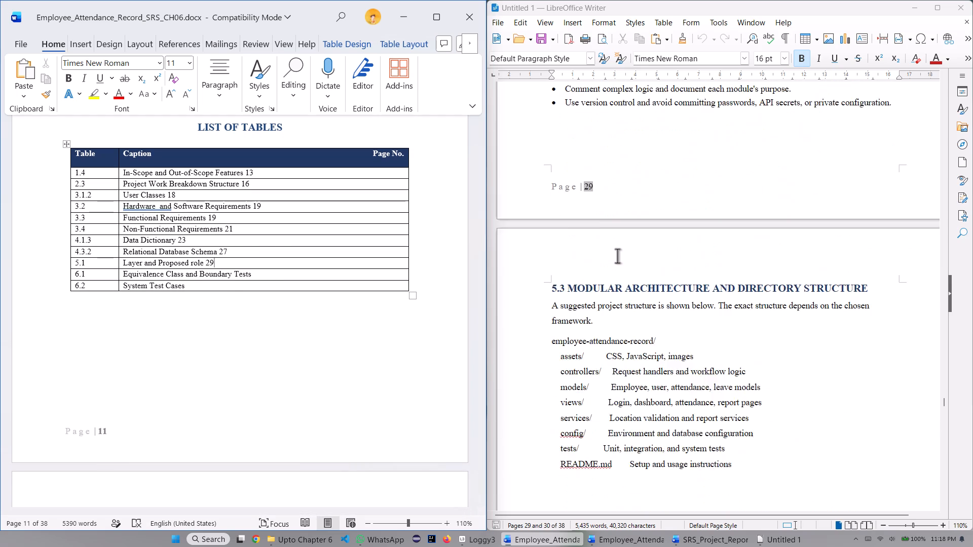
scroll(617, 256, "down", 20)
scroll(617, 256, "down", 14)
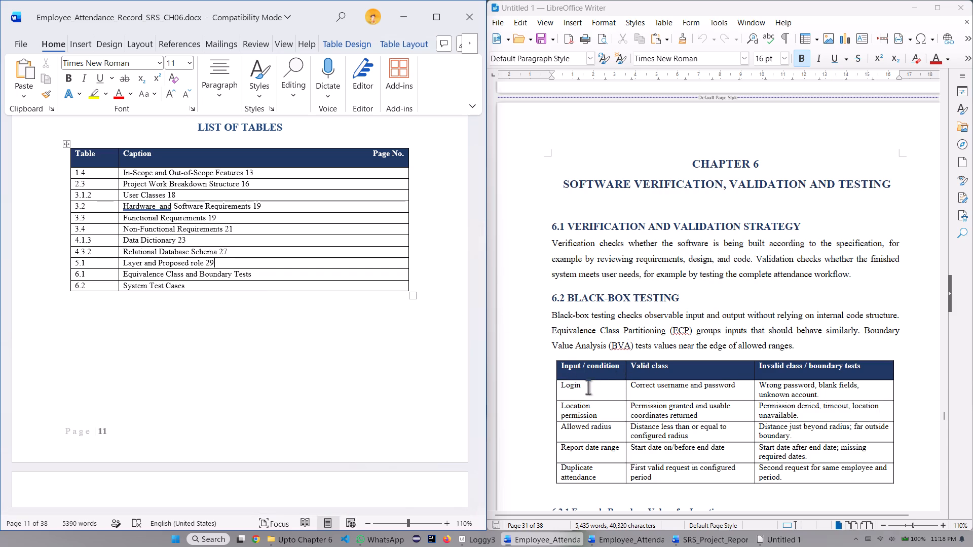
scroll(638, 376, "down", 4)
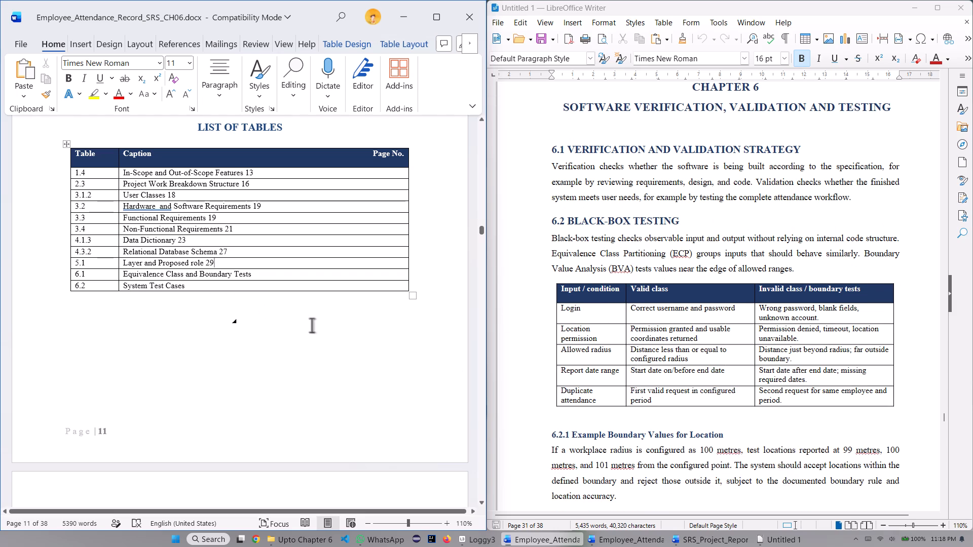
right_click(232, 263)
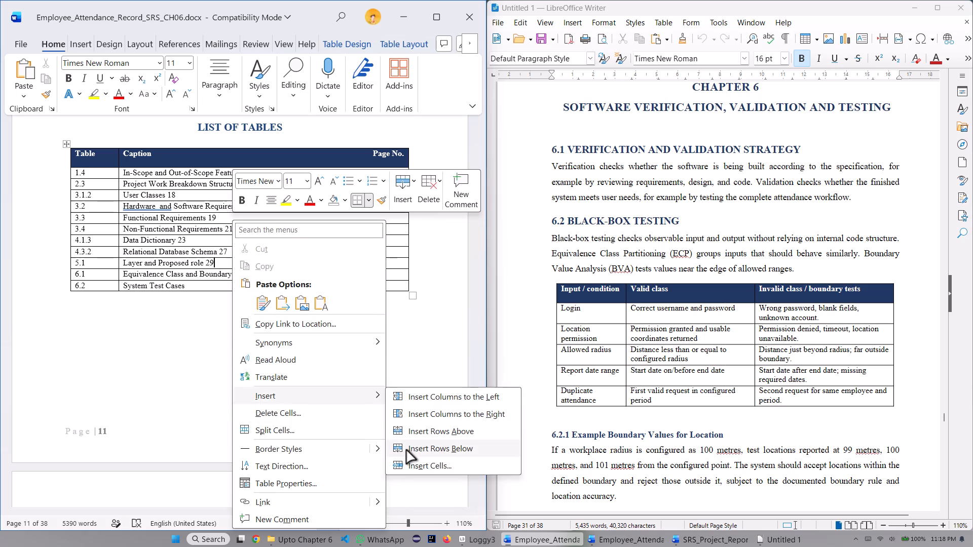
left_click(407, 450)
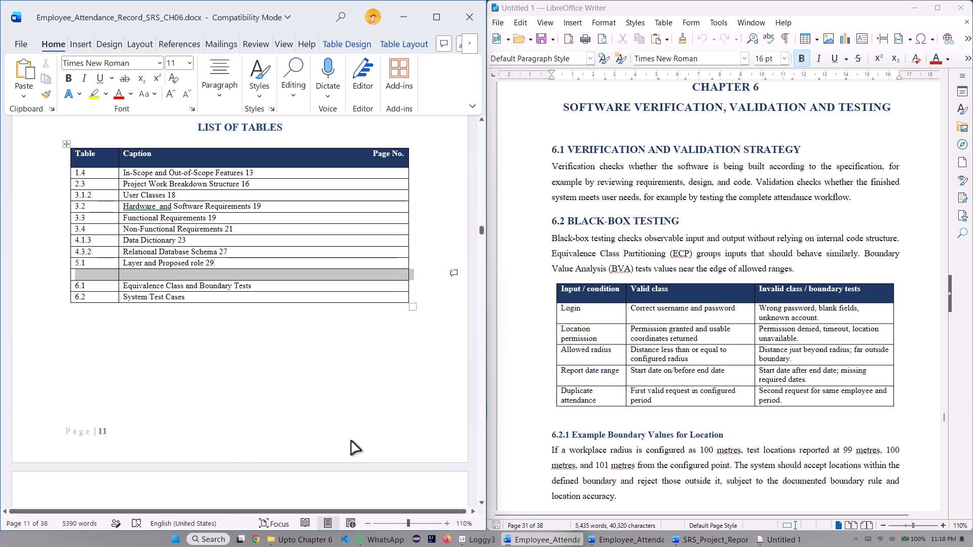
left_click(86, 274)
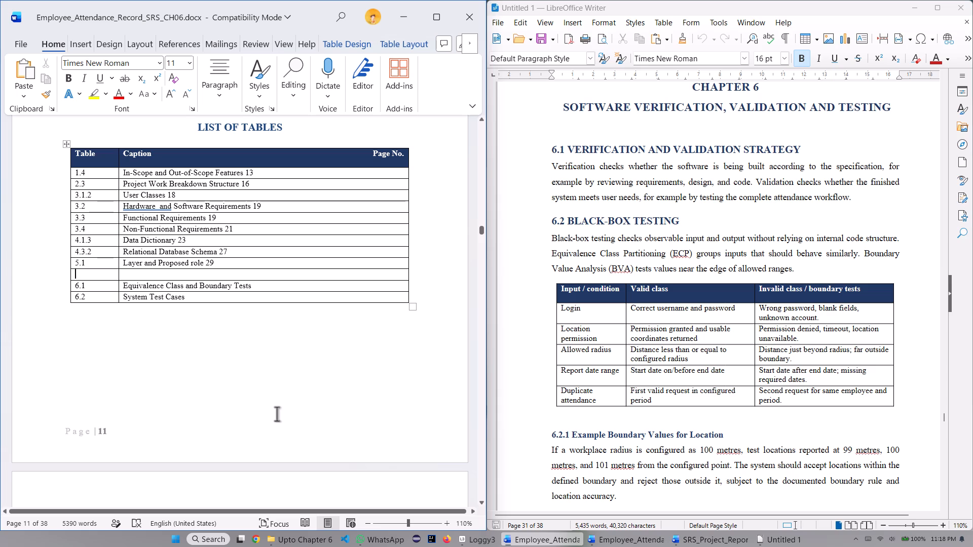
key("6")
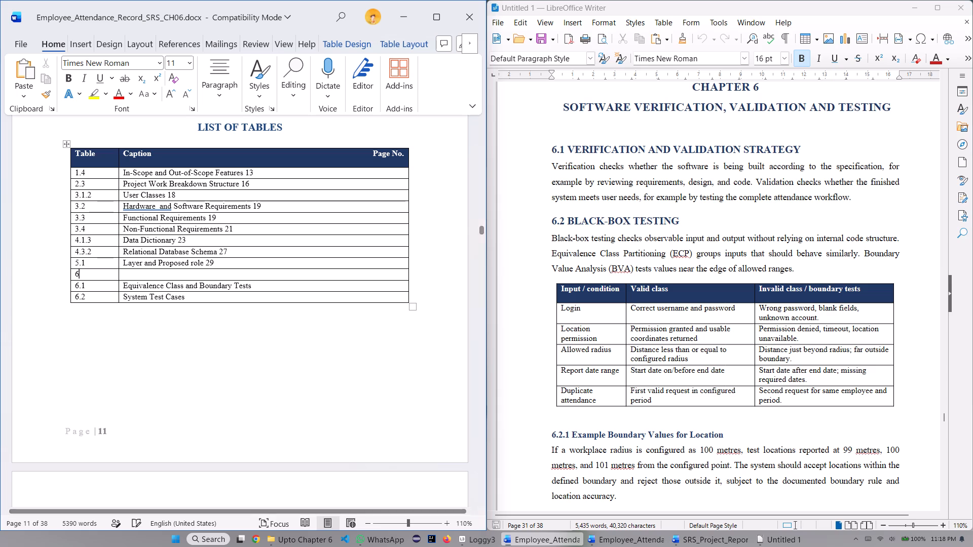
key("period")
key("2")
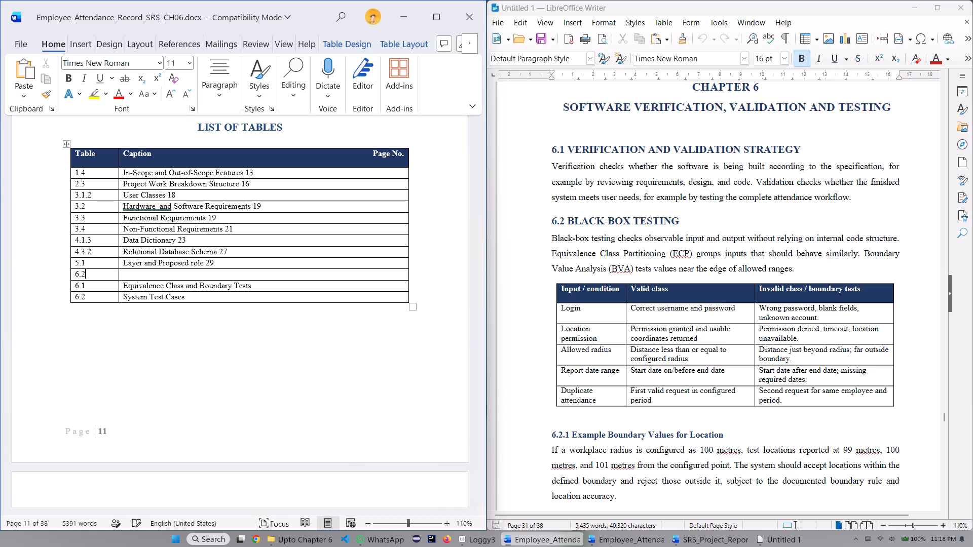
Enter the caption "Black-Box Testing" for the new 6.2 row in the List of Tables.
left_click(158, 279)
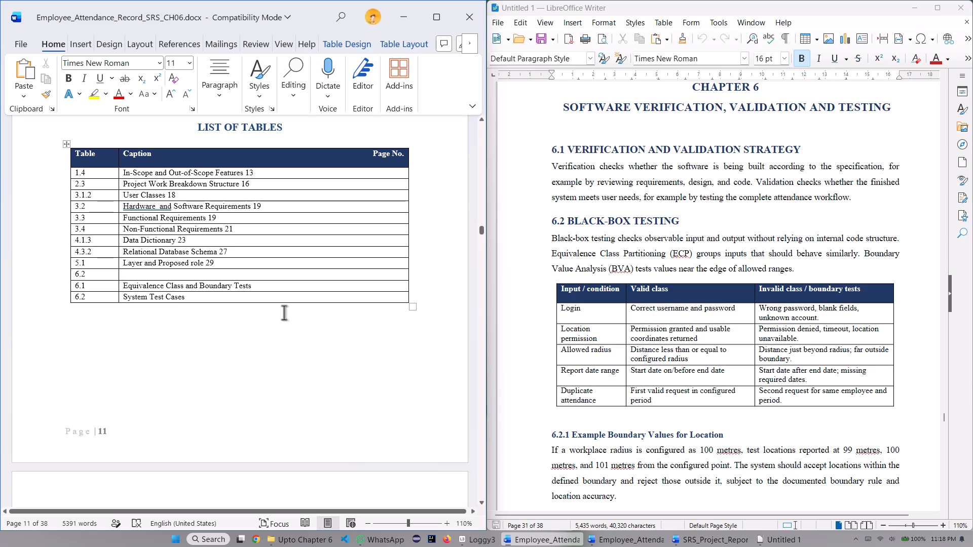
key("shift+b")
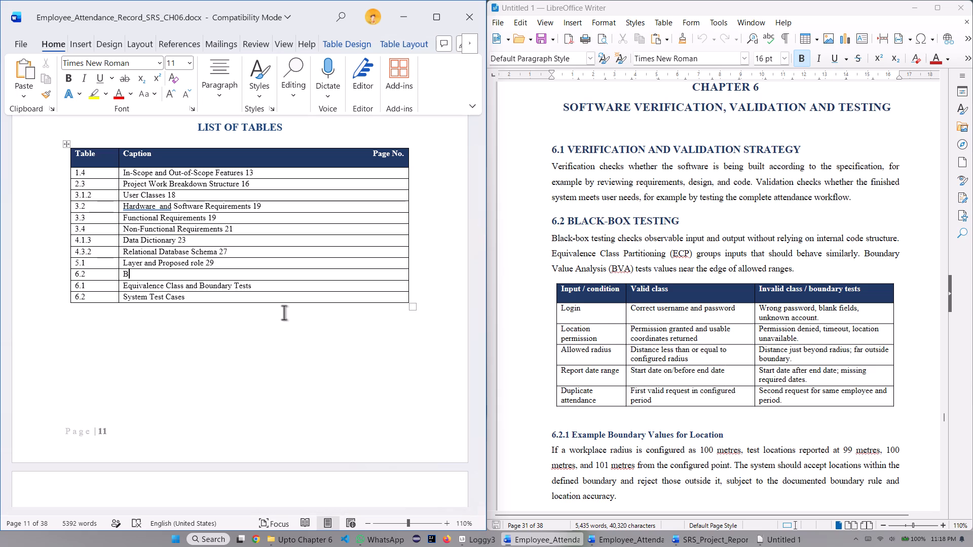
type("lack")
key("space")
key("BackSpace")
key("minus")
type("Box")
key("space")
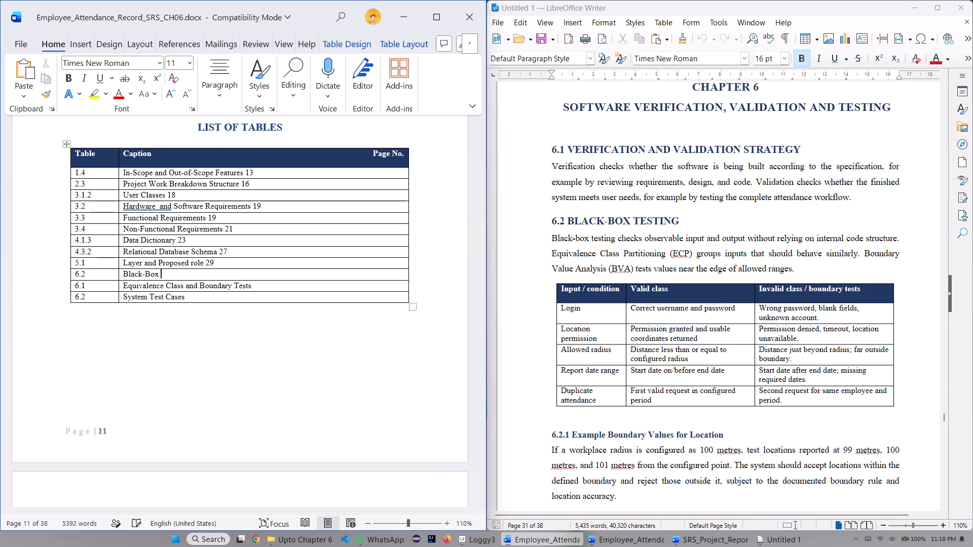
type("GT")
key("shift+BackSpace")
key("shift+BackSpace")
type("Testin")
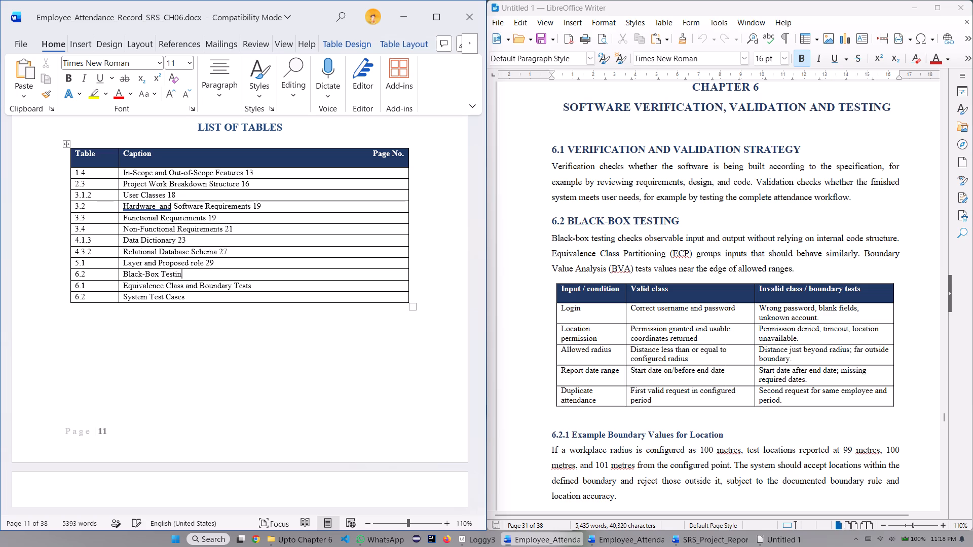
key("g")
Check the section 6.2 table's page in the Writer copy and add page number 31 after the Black-Box Testing caption.
key("space")
scroll(602, 375, "down", 8)
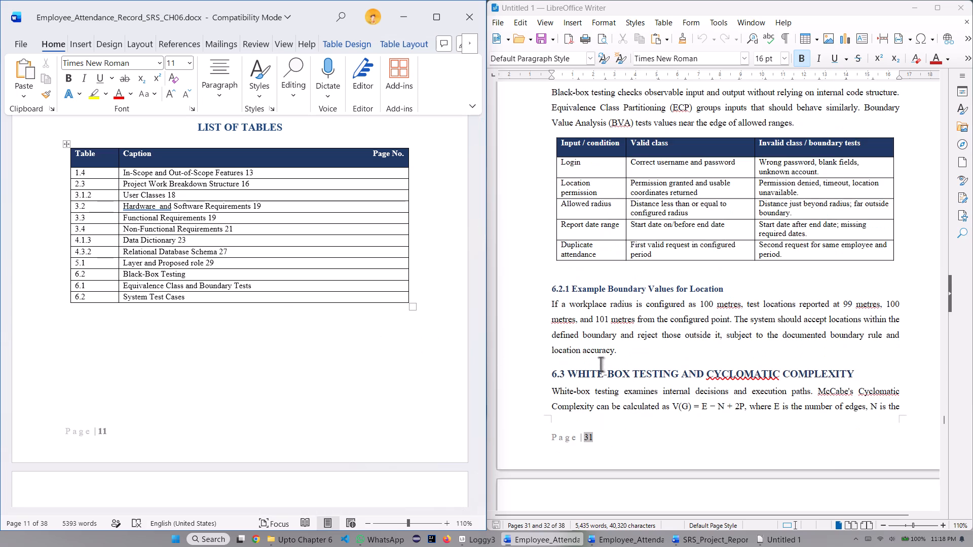
type("3f1")
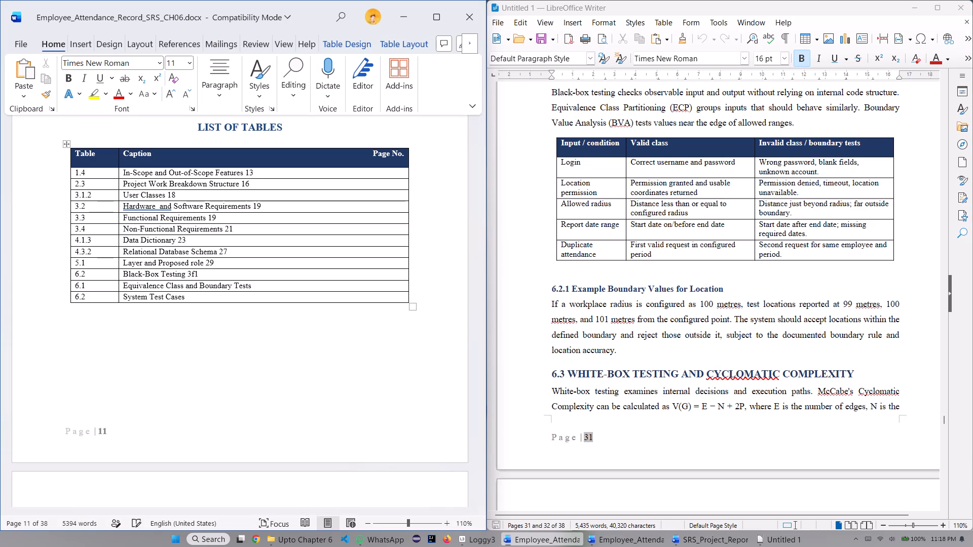
key("BackSpace")
key("BackSpace")
key("1")
Look for the next table in the Writer copy and insert a blank row below Black-Box Testing in the List of Tables.
scroll(550, 316, "down", 5)
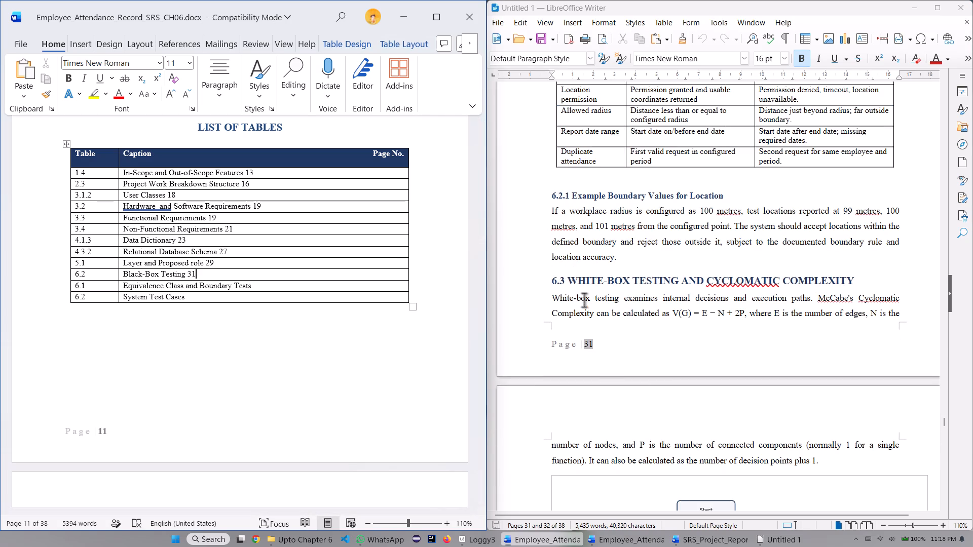
scroll(593, 255, "down", 17)
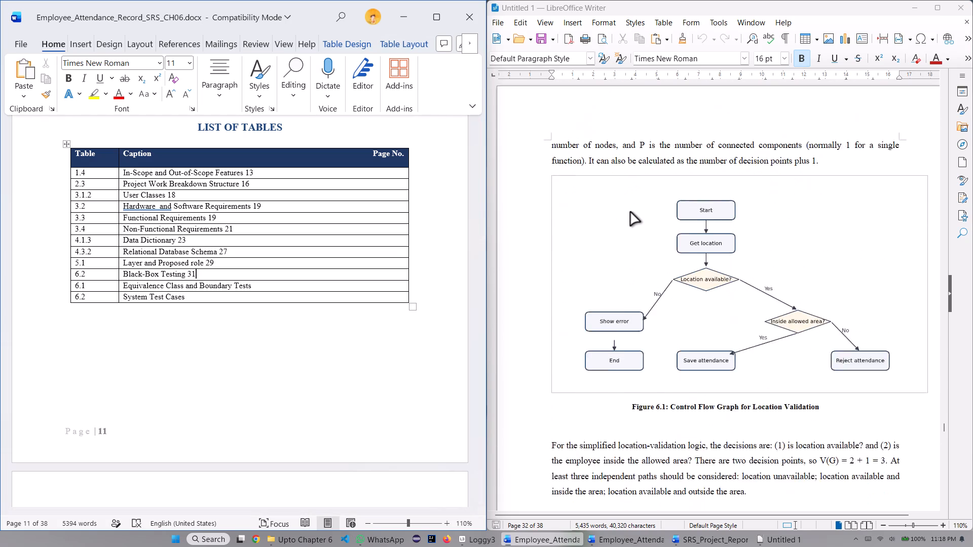
scroll(630, 212, "down", 20)
scroll(630, 212, "down", 4)
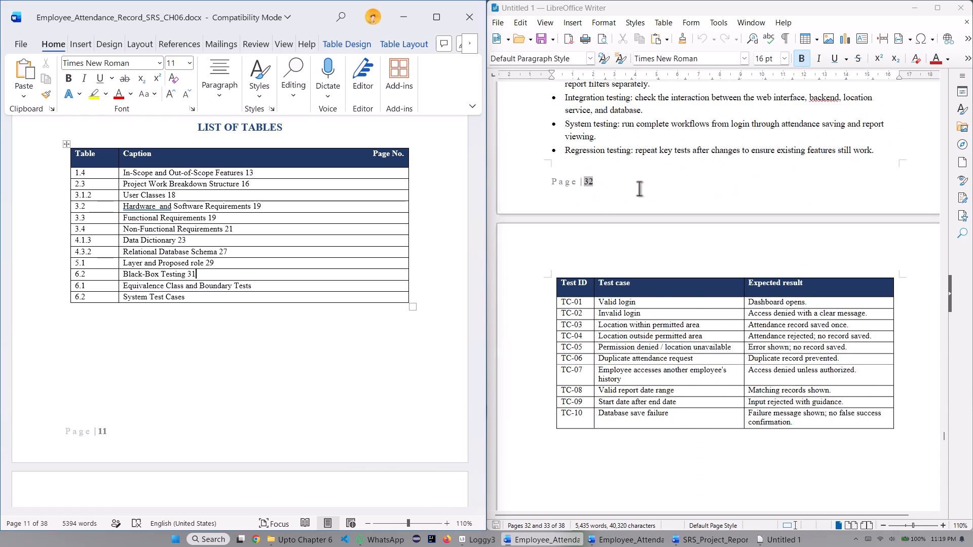
scroll(651, 194, "up", 6)
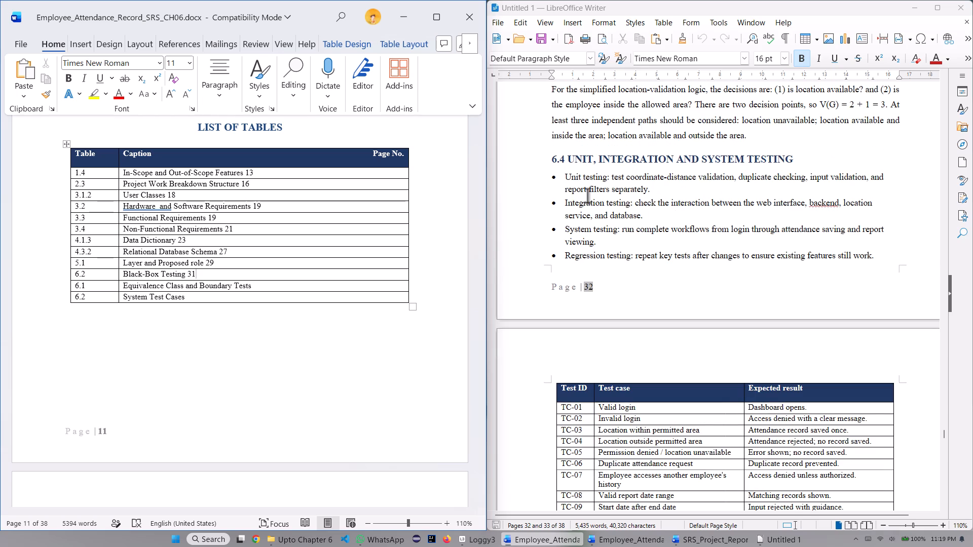
scroll(672, 249, "down", 4)
scroll(623, 240, "down", 8)
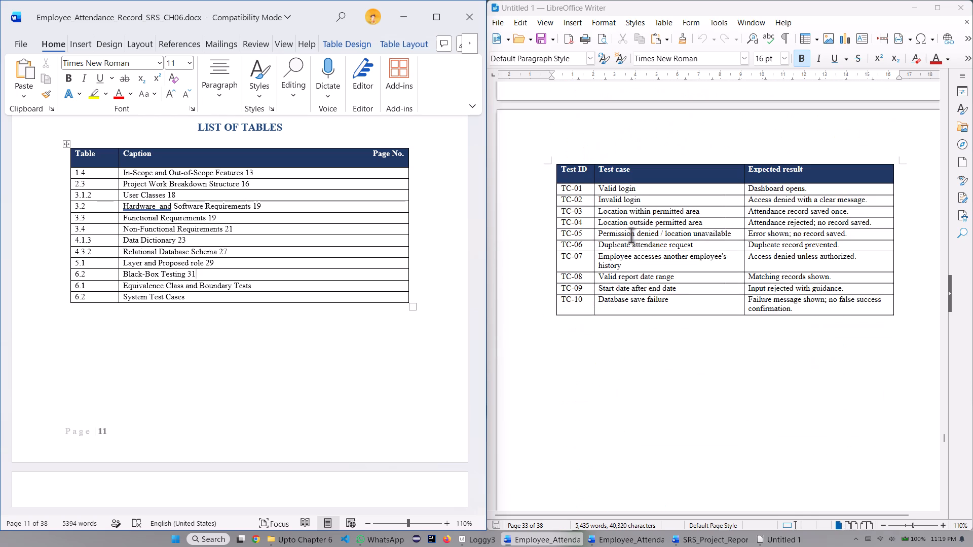
scroll(633, 239, "up", 12)
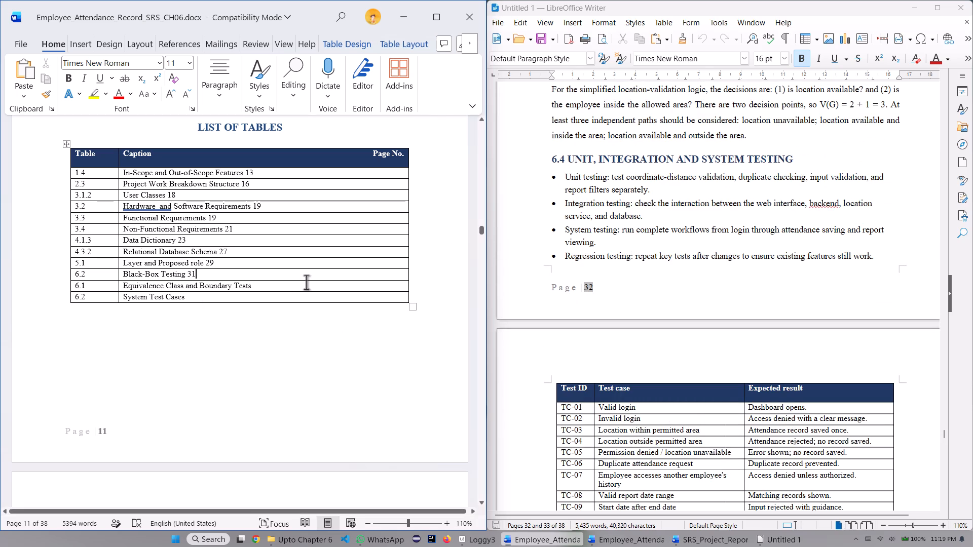
right_click(225, 278)
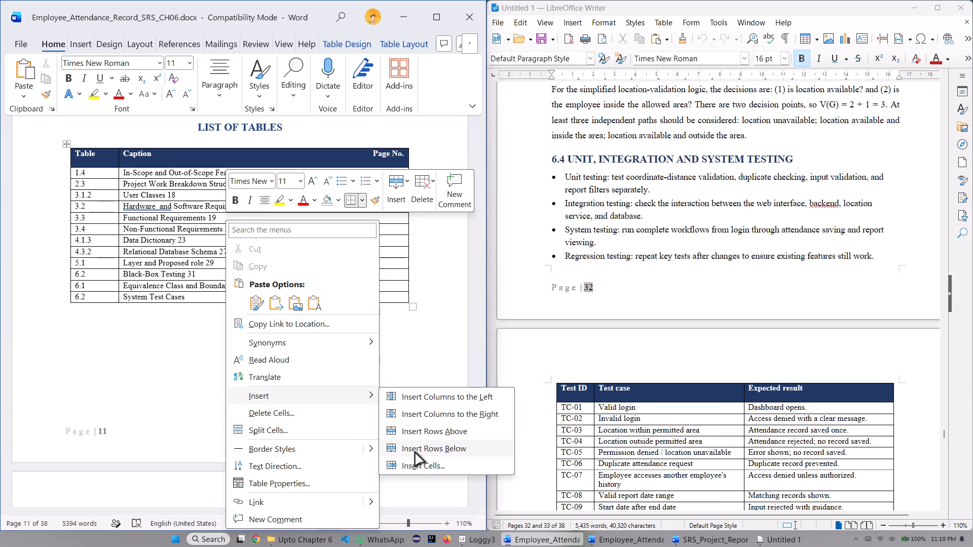
left_click(415, 453)
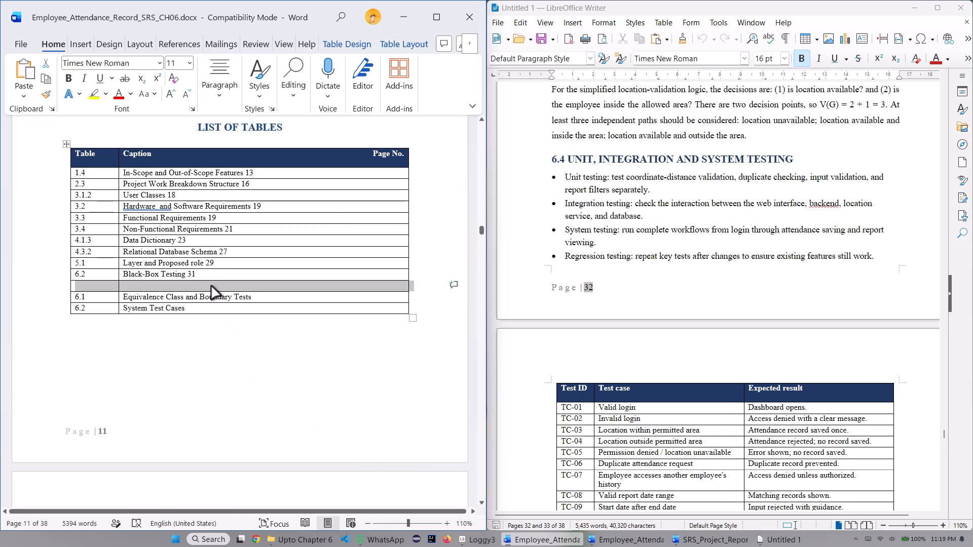
Check which section the test-case table belongs to in the Writer copy and number the new List of Tables row 6.4.
left_click(82, 283)
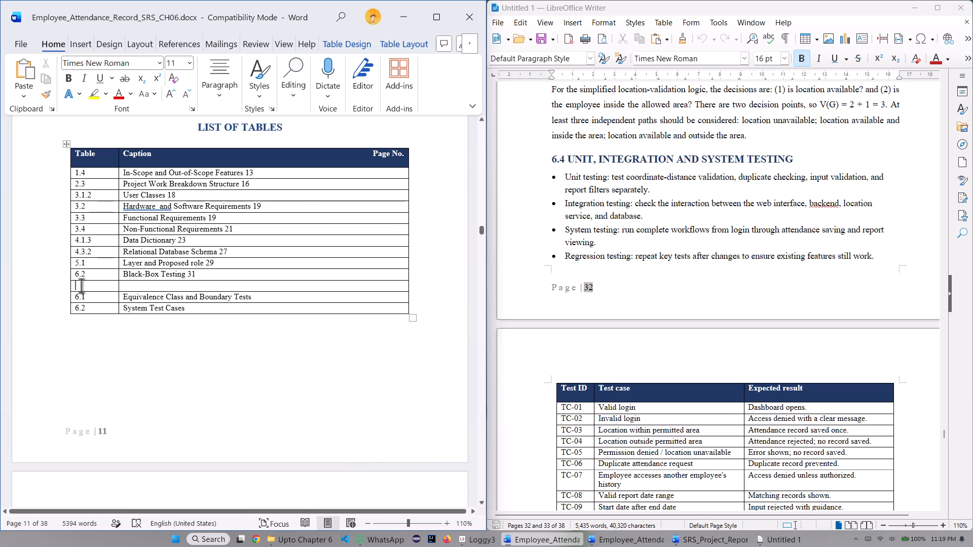
scroll(663, 319, "down", 4)
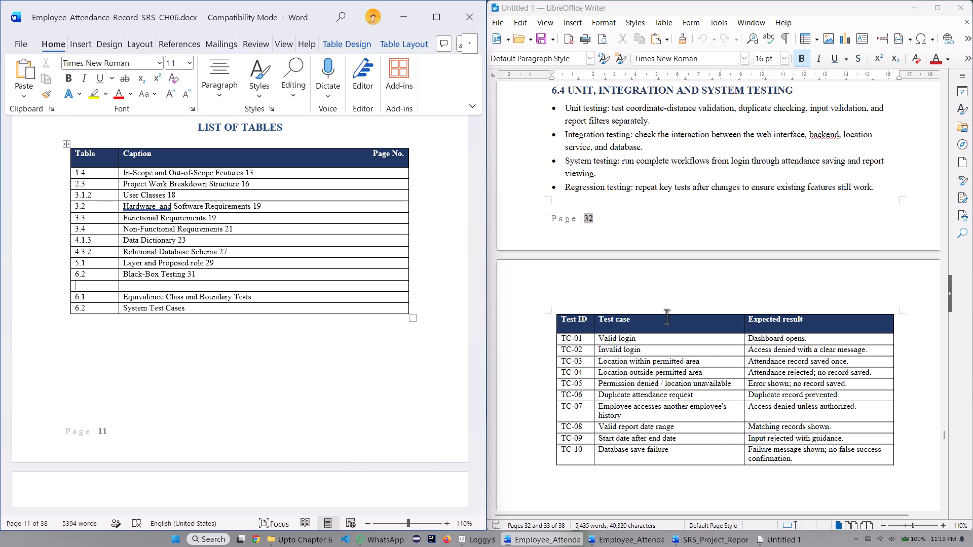
scroll(698, 273, "up", 1)
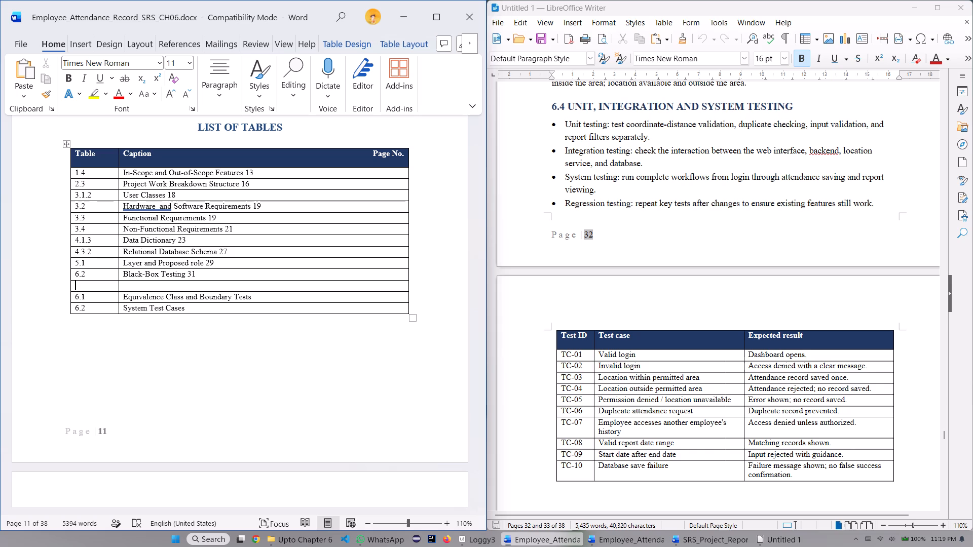
type("6.")
key("4")
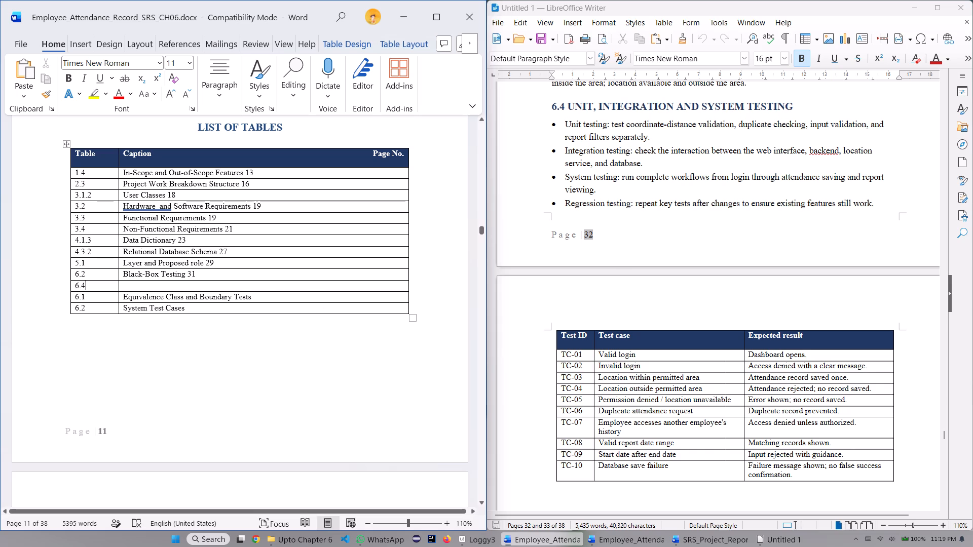
Enter the caption "Unit, Integration and System Testing" for the 6.4 row in the List of Tables, correcting the spelling of Integration.
left_click(187, 288)
type("Unit")
key("BackSpace")
type("t")
key("space")
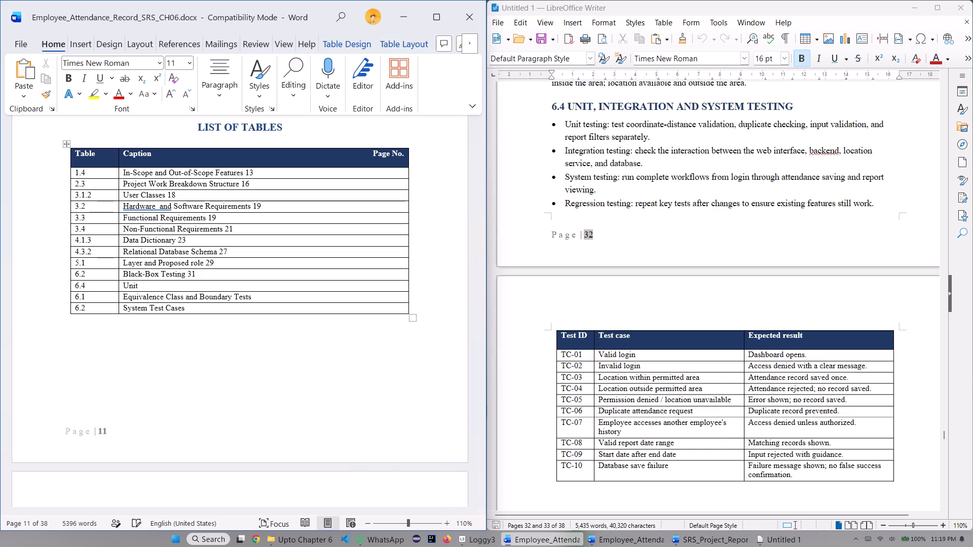
key("BackSpace")
type(", In")
type("tergration")
key("space")
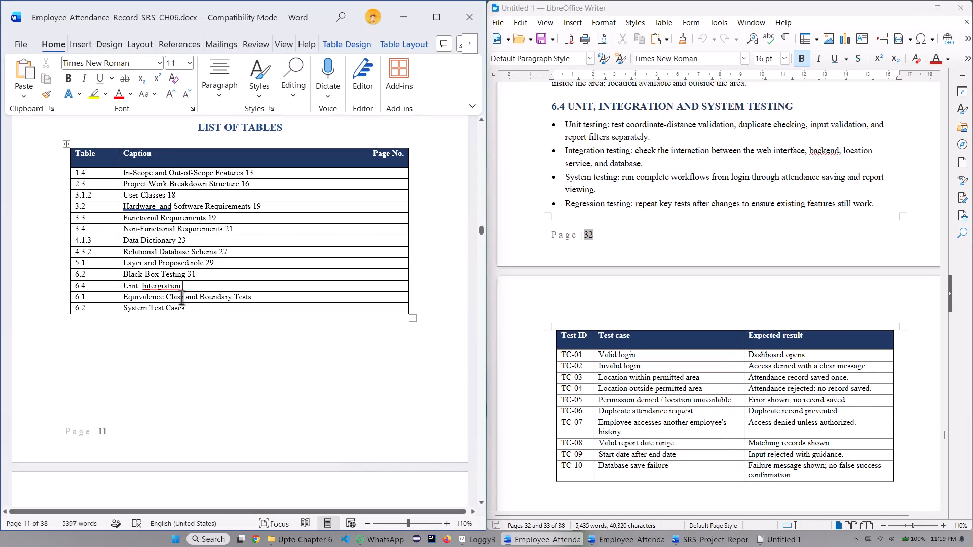
right_click(161, 290)
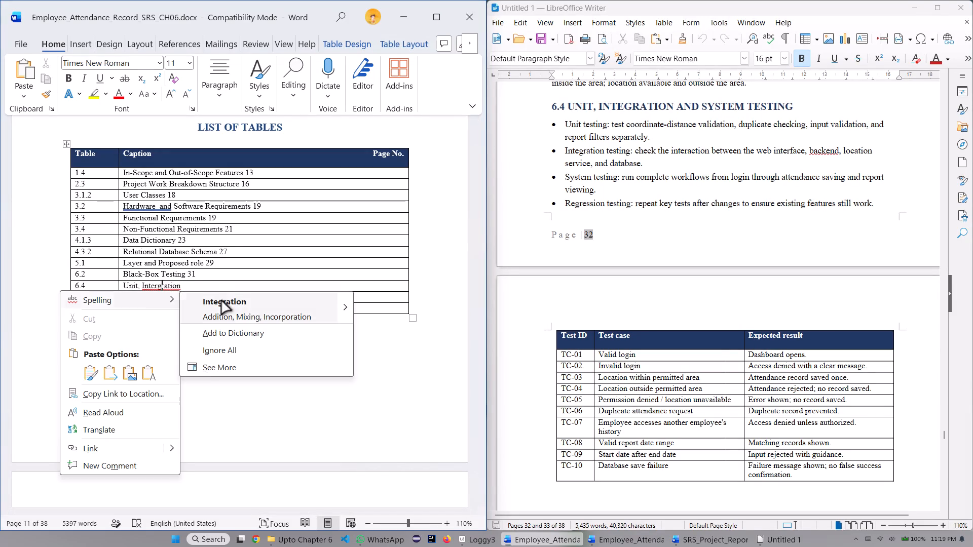
left_click(230, 301)
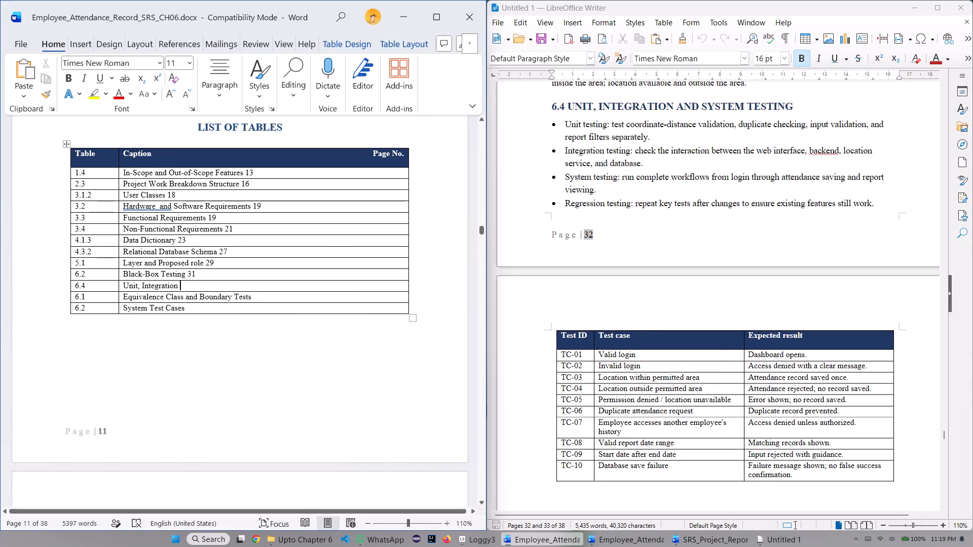
type("and")
key("space")
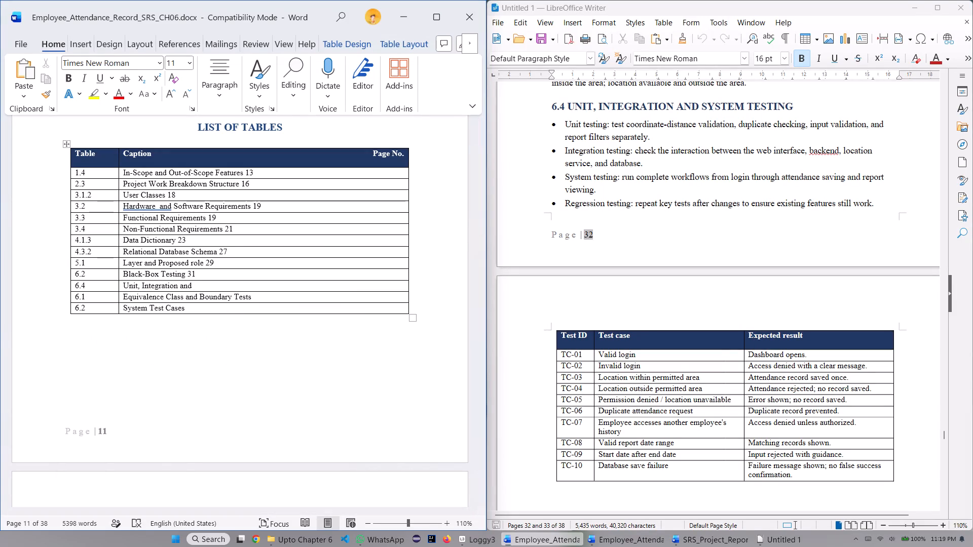
type("Ss")
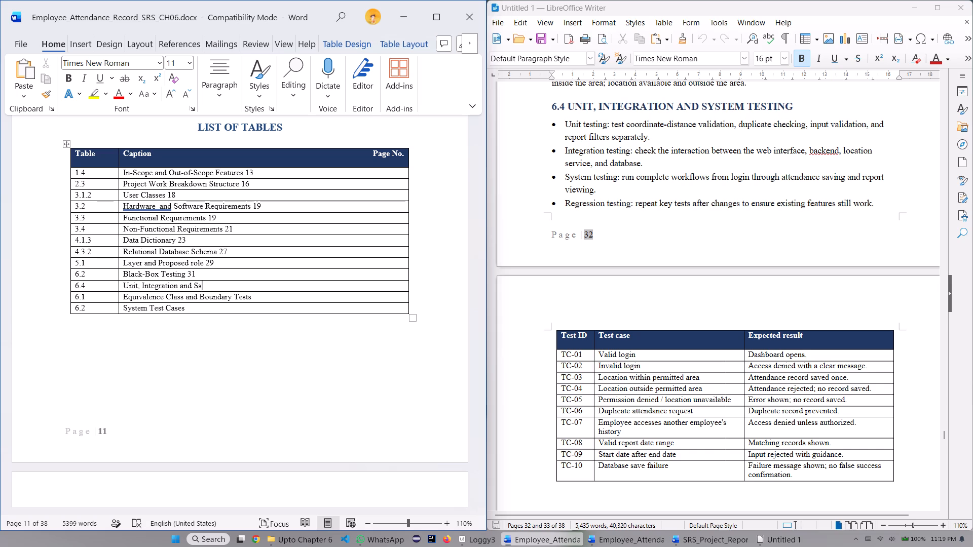
key("BackSpace")
type("ystem")
key("space")
type("Testing")
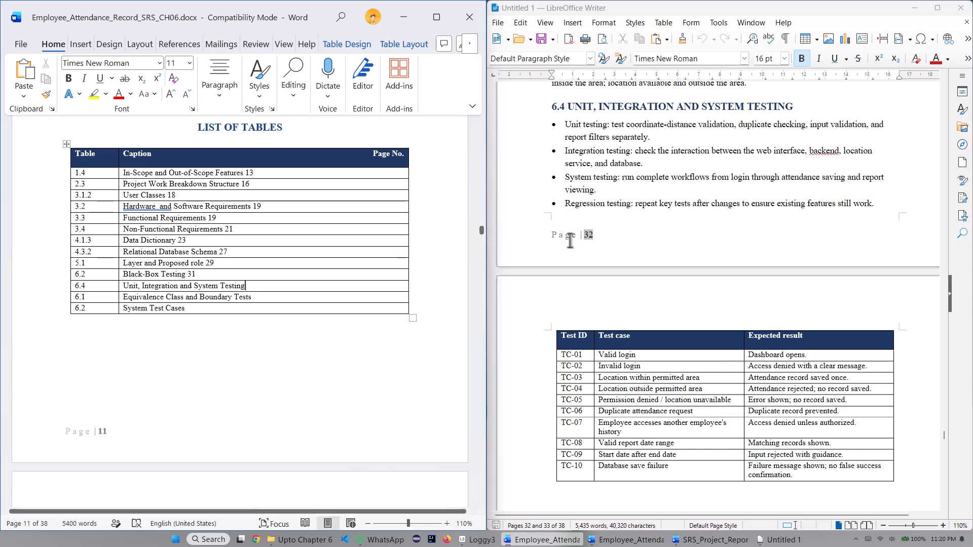
Check the test-case table's page in the Writer copy and add page number 33 after the Unit, Integration and System Testing caption.
scroll(610, 233, "down", 20)
scroll(610, 233, "down", 15)
scroll(627, 252, "down", 14)
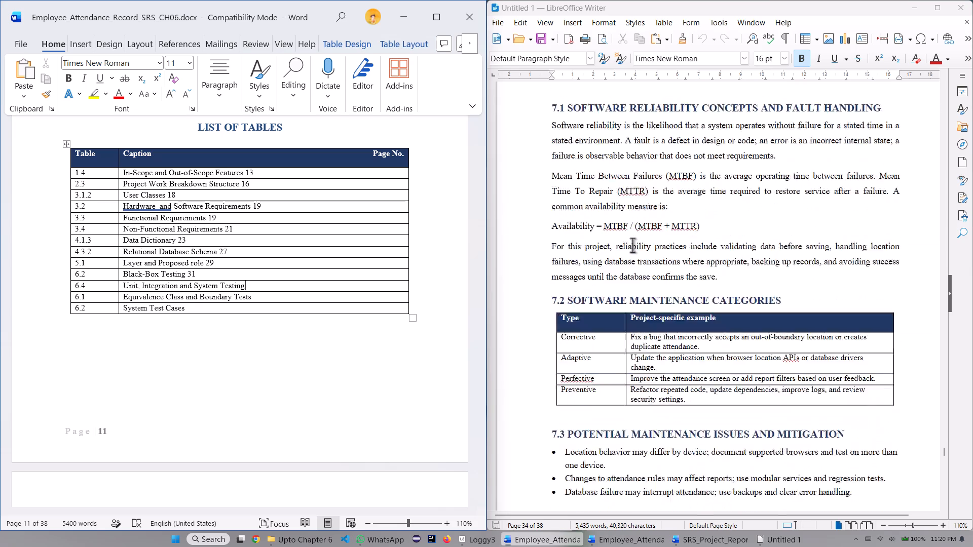
scroll(632, 245, "down", 2)
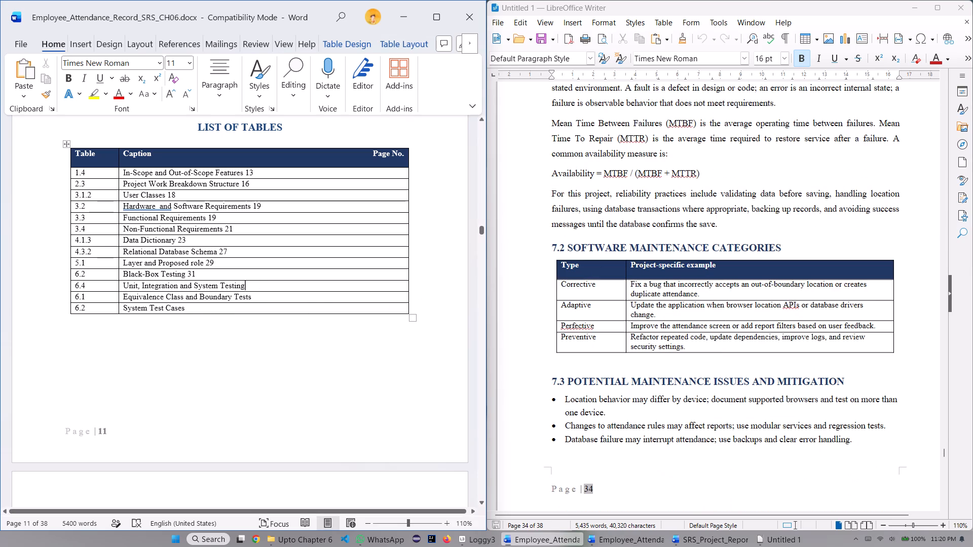
scroll(621, 258, "up", 3)
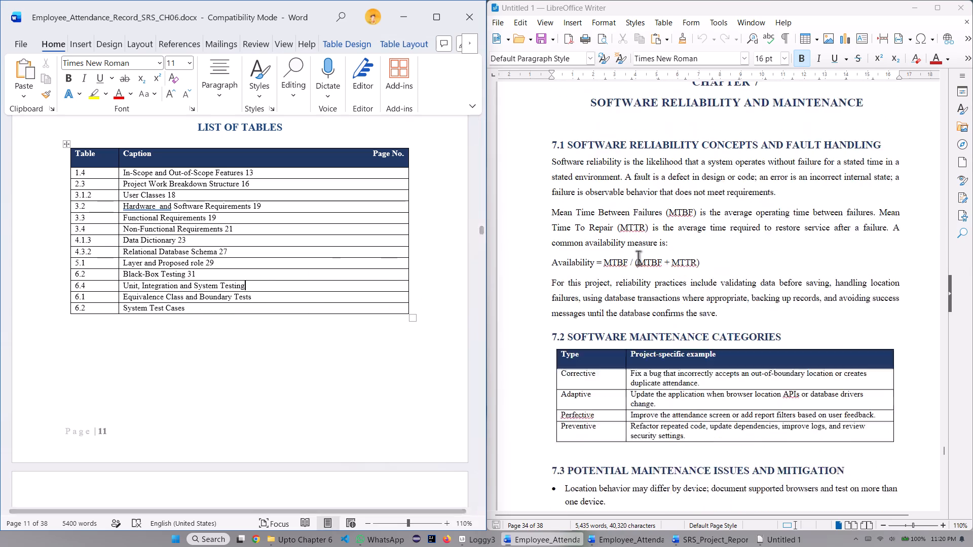
scroll(638, 258, "up", 20)
scroll(638, 258, "up", 17)
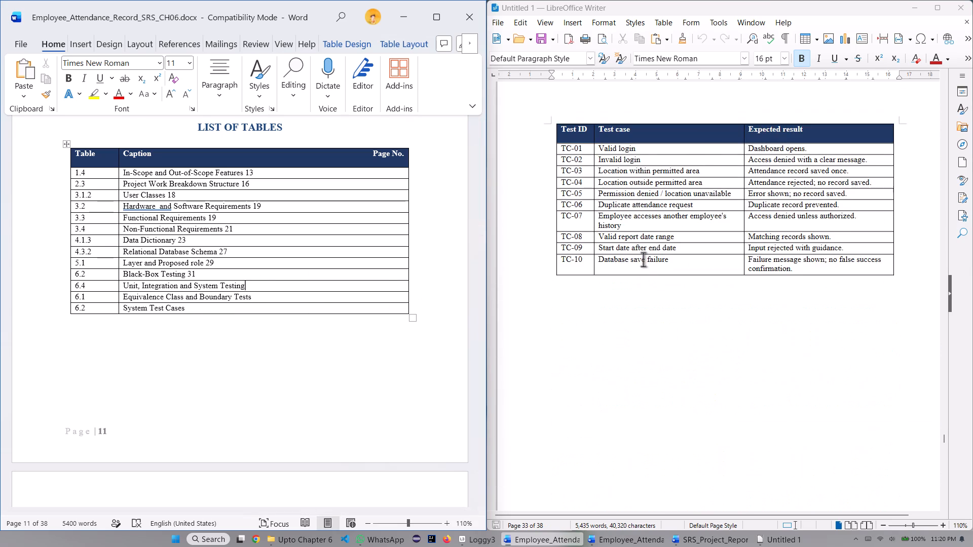
scroll(643, 259, "down", 11)
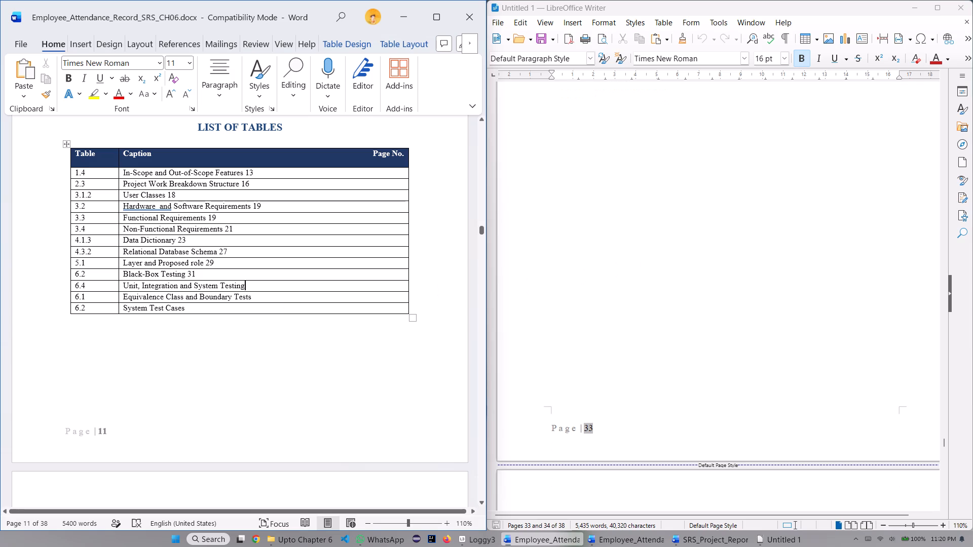
key("space")
type("33")
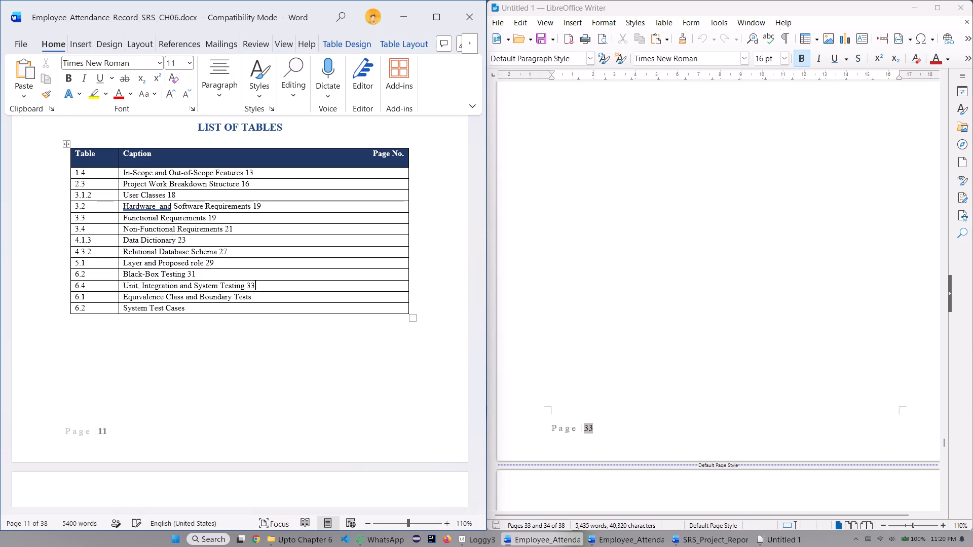
Insert a row below 6.4 in the List of Tables and number it 7.2 for the next table in the Writer copy.
right_click(266, 285)
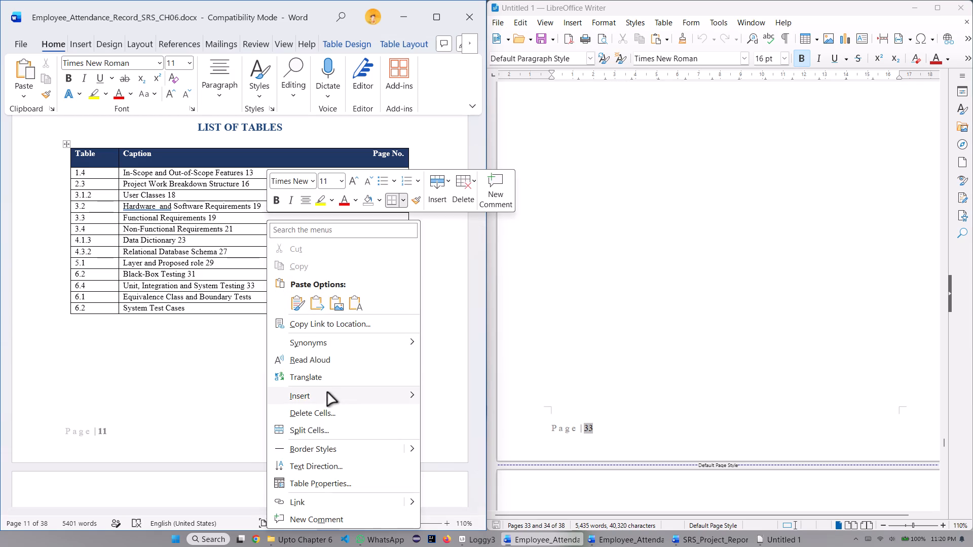
left_click(433, 447)
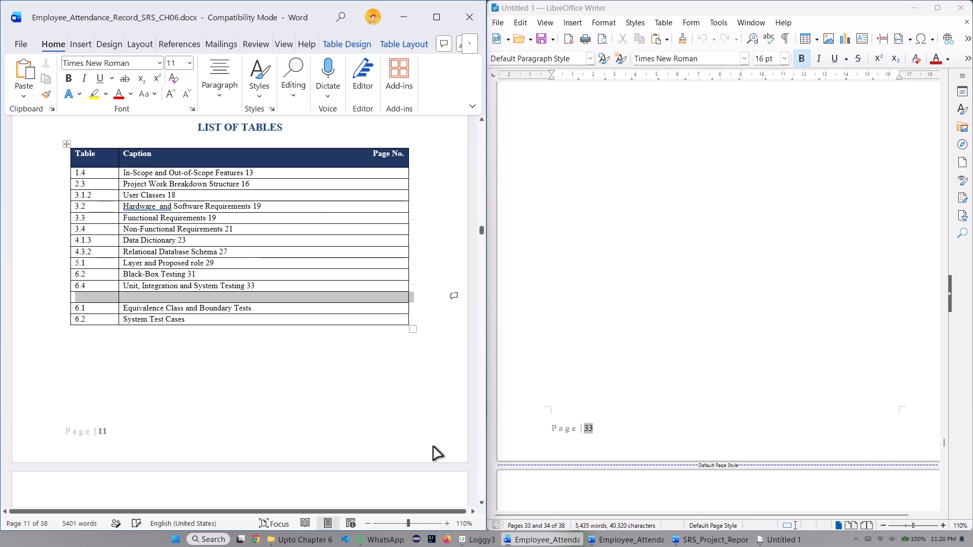
scroll(653, 259, "down", 14)
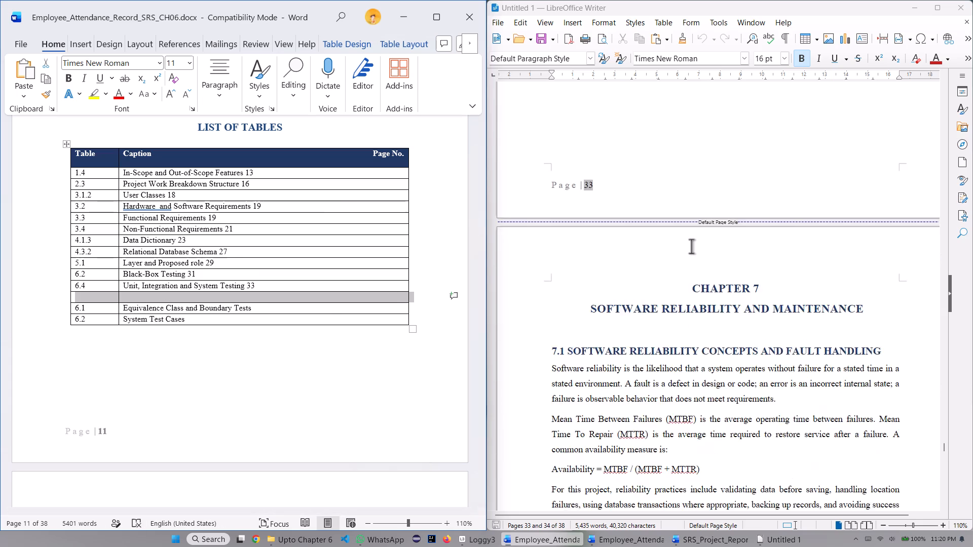
scroll(692, 246, "down", 10)
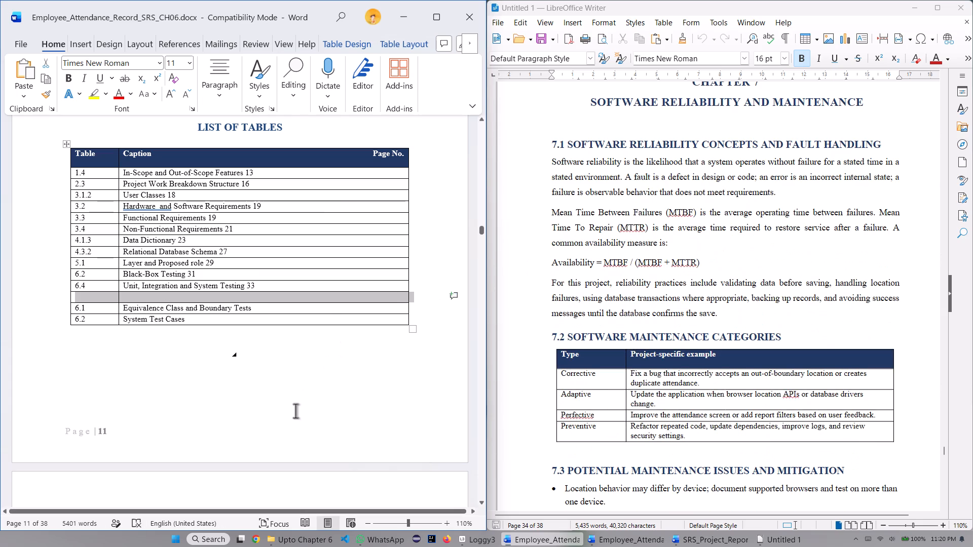
left_click(81, 294)
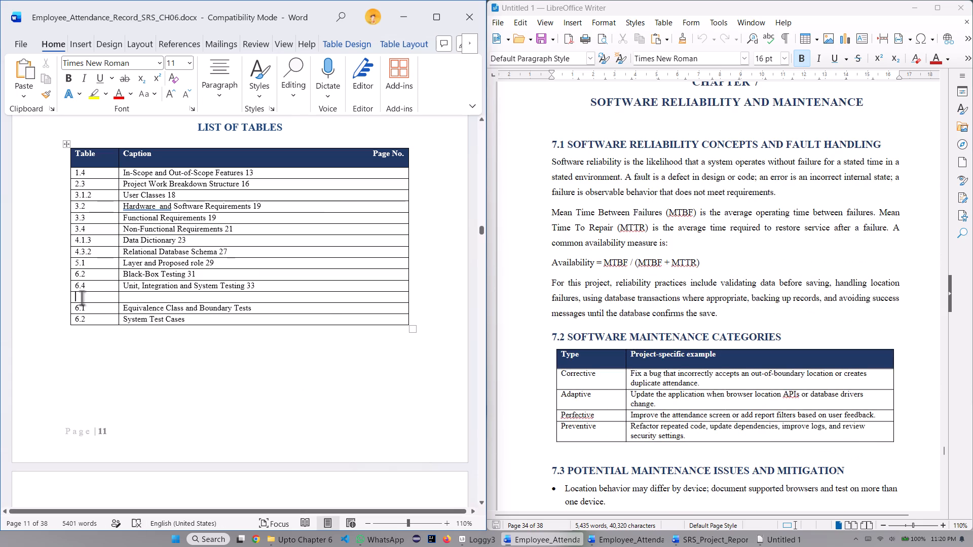
key("7")
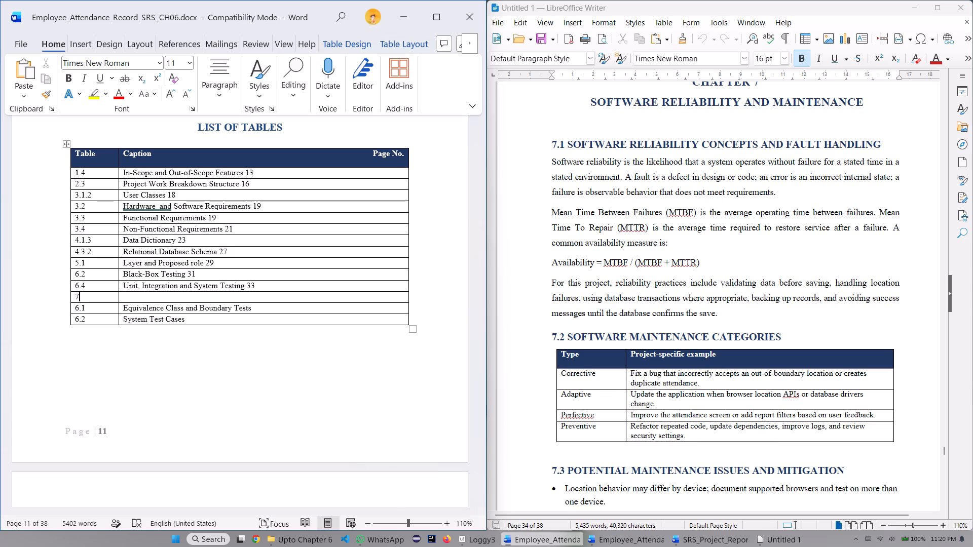
key("period")
key("2")
Enter the caption "Software Maintenance Categories" for the new 7.2 row in the List of Tables.
left_click(135, 298)
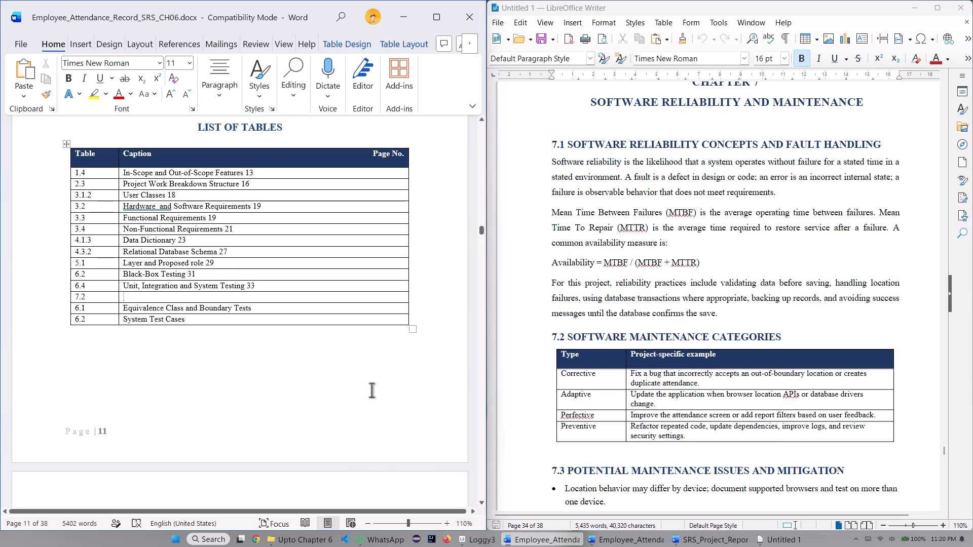
type("Sof")
key("t")
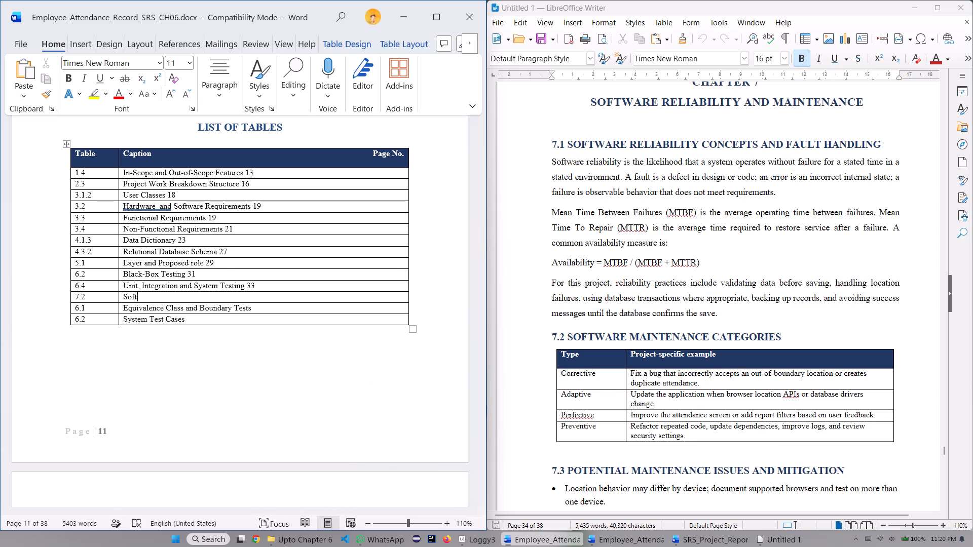
type("war")
key("e")
key("space")
type("Maintan")
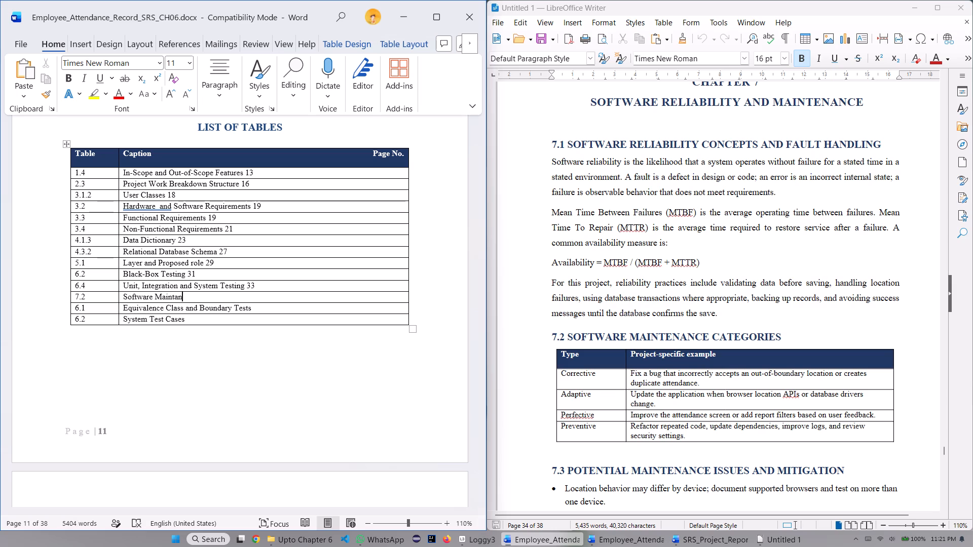
key("BackSpace")
key("BackSpace")
type("enance")
key("space")
type("Cate")
type("fo")
key("BackSpace")
key("BackSpace")
type("go")
type("ries")
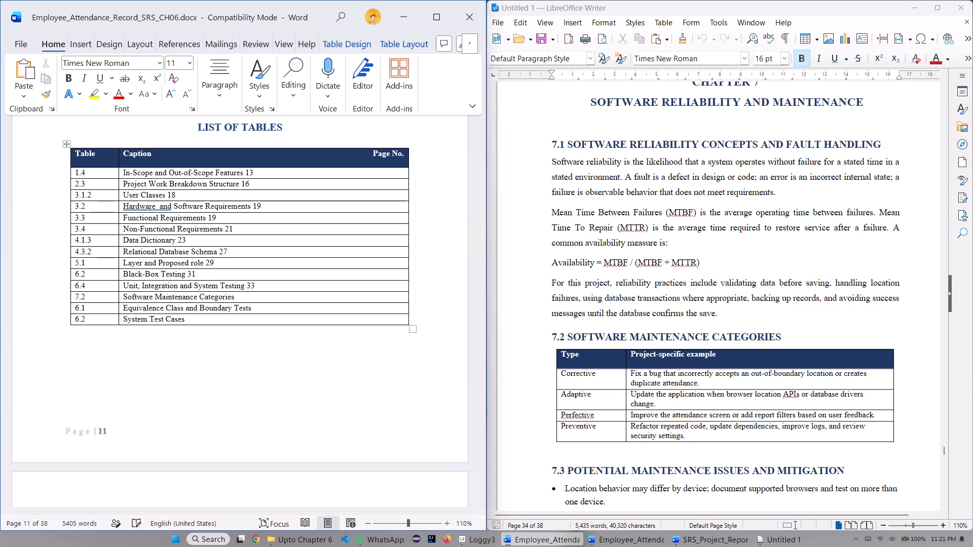
Look through the Writer copy from section 7.2 to the end of the appendices for any further tables to list.
scroll(754, 348, "down", 5)
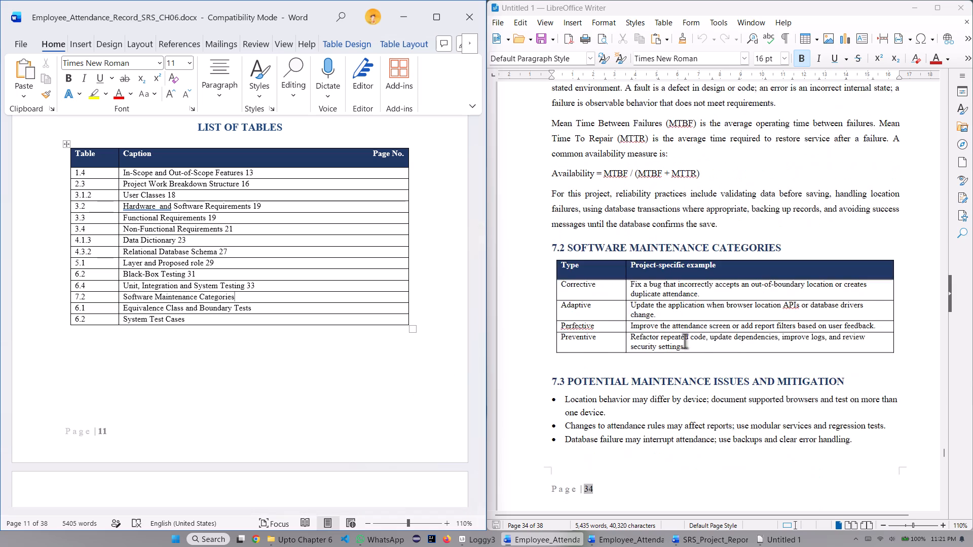
scroll(657, 336, "down", 18)
scroll(650, 308, "down", 15)
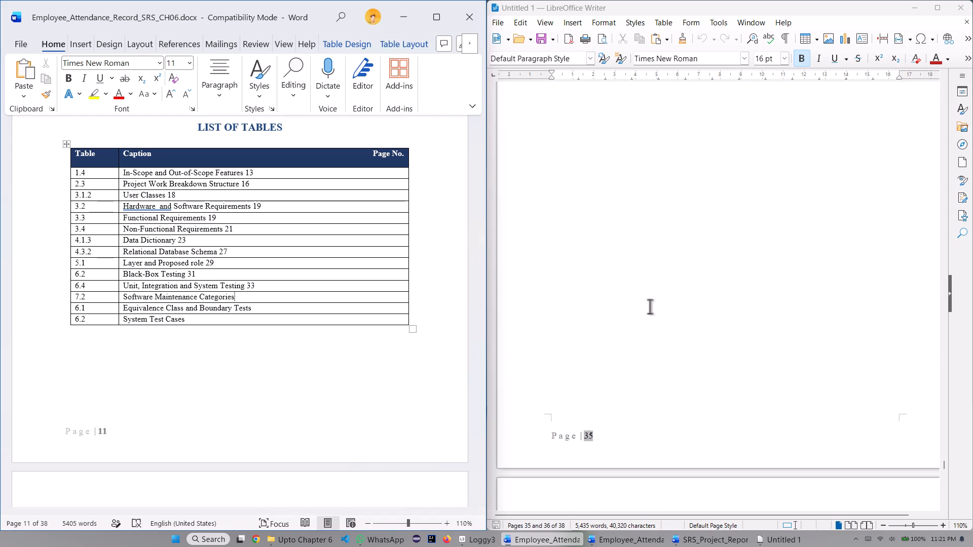
scroll(650, 306, "down", 18)
scroll(691, 293, "down", 20)
scroll(691, 293, "down", 5)
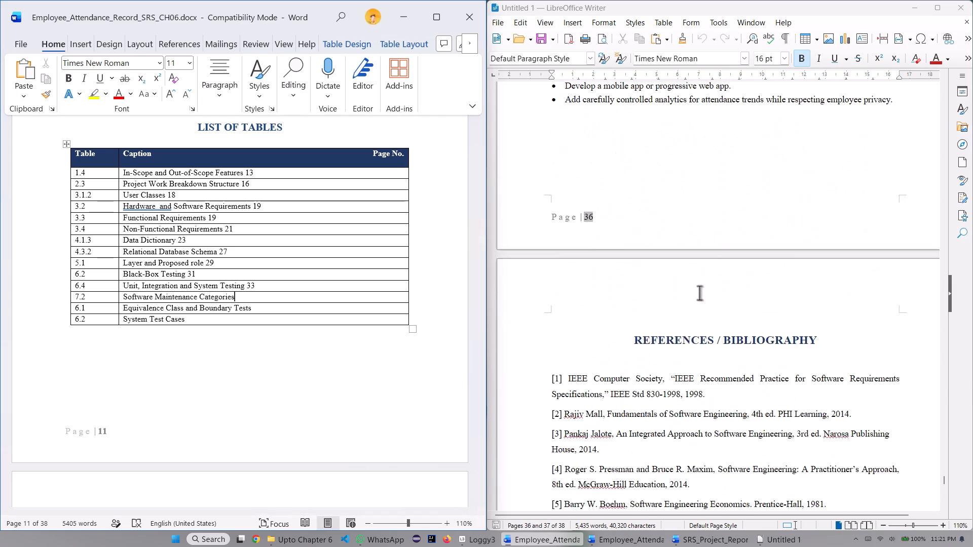
scroll(699, 293, "down", 20)
scroll(699, 293, "down", 20)
scroll(699, 293, "down", 1)
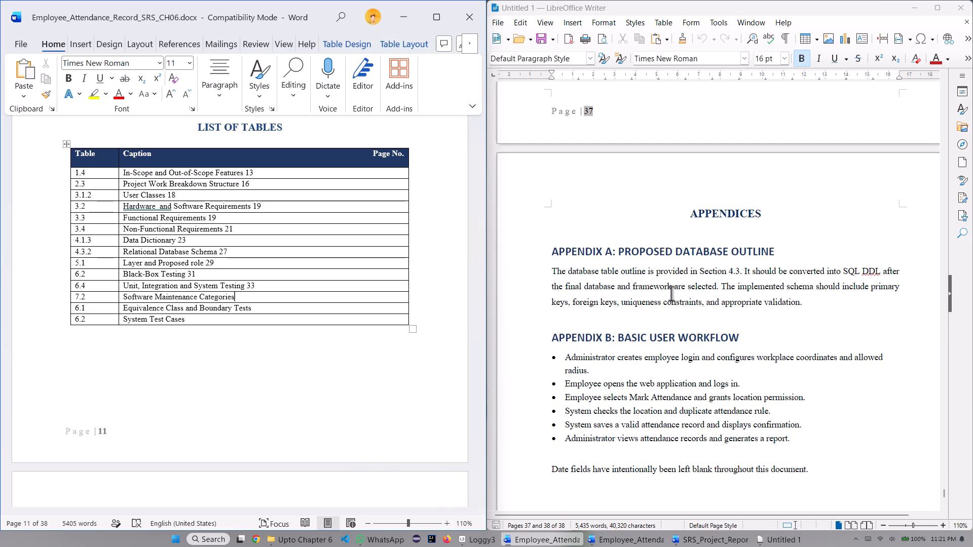
scroll(671, 293, "down", 18)
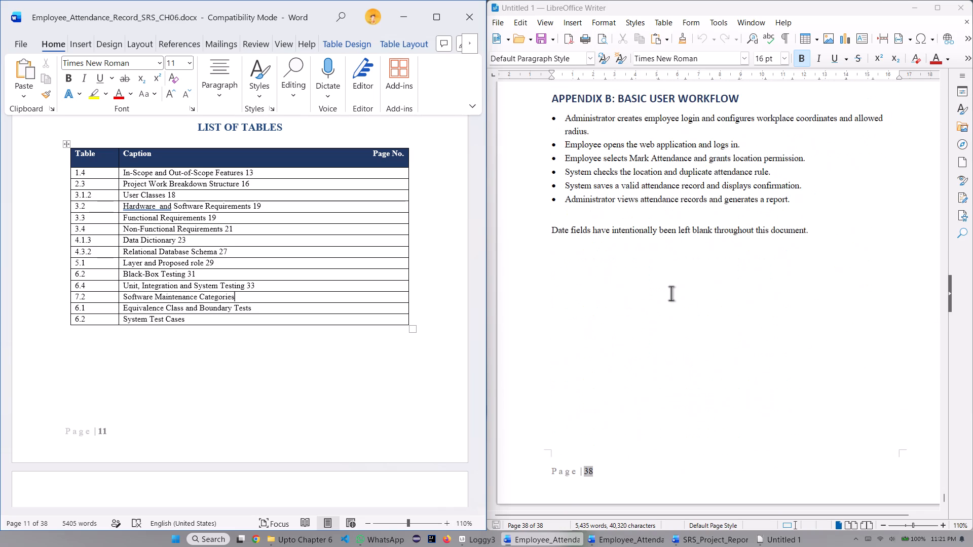
scroll(671, 293, "down", 8)
scroll(671, 293, "up", 17)
scroll(671, 293, "up", 7)
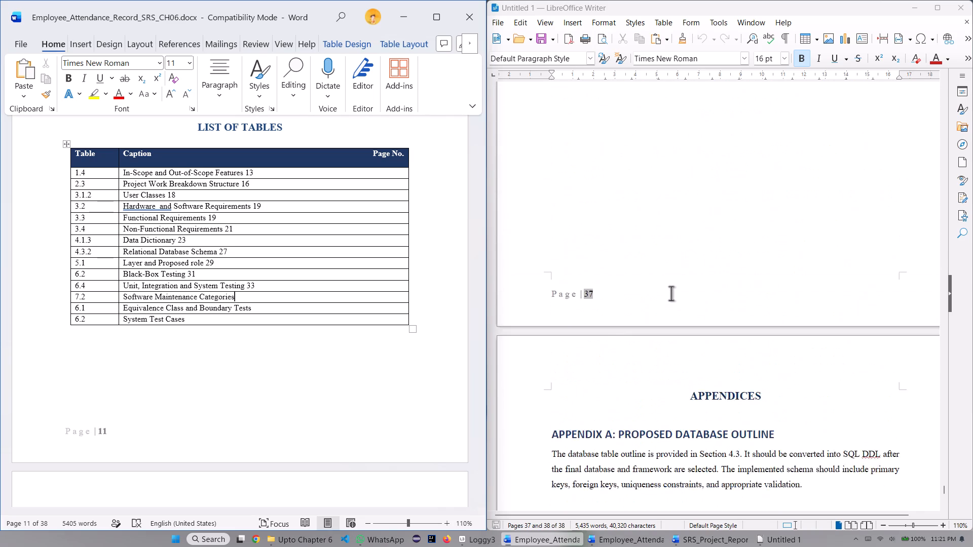
scroll(671, 293, "up", 20)
scroll(671, 293, "up", 15)
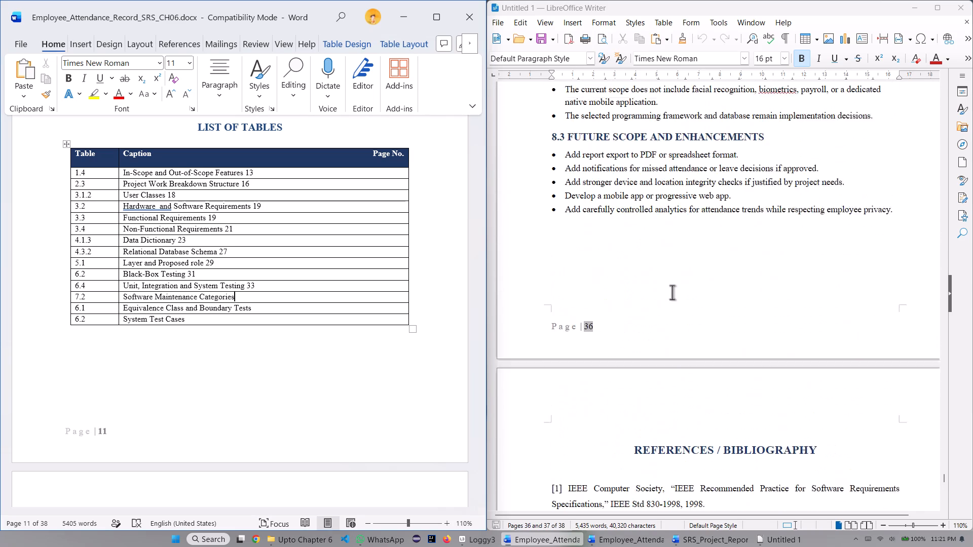
scroll(672, 292, "up", 20)
scroll(672, 292, "up", 17)
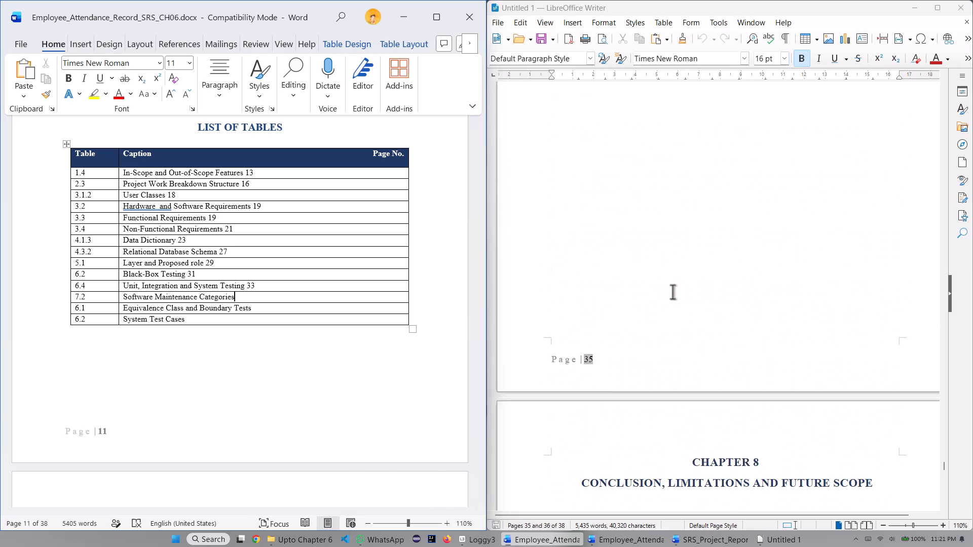
scroll(672, 292, "up", 20)
scroll(672, 292, "up", 17)
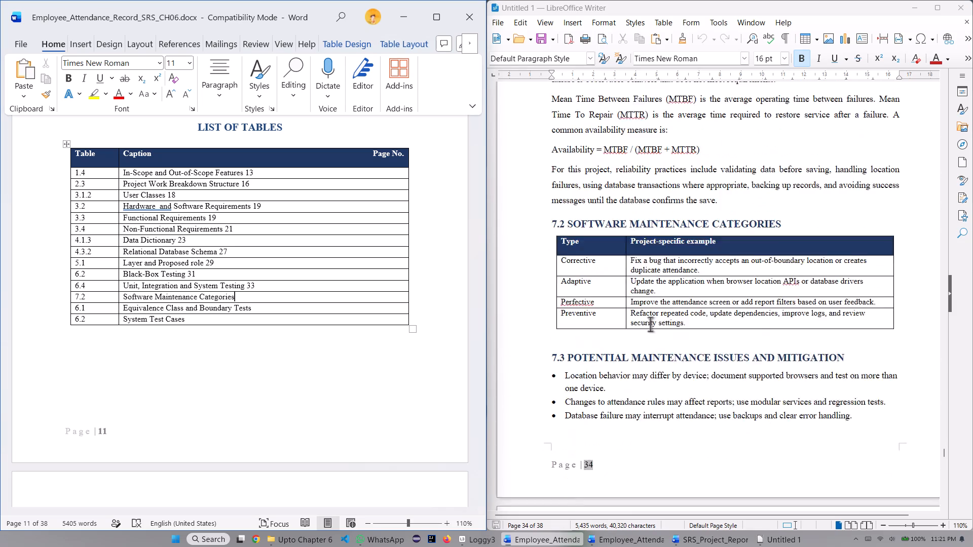
Compare the section 6.4 test-case table, and move the caption "System Test Cases" from the last row to replace the 6.4 row's caption.
scroll(650, 324, "up", 20)
scroll(650, 324, "up", 17)
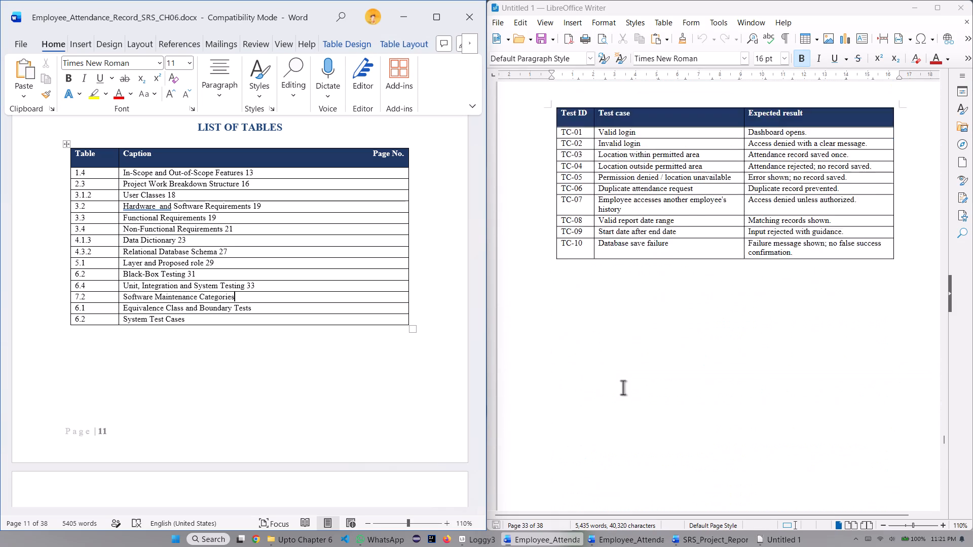
scroll(623, 387, "up", 17)
scroll(623, 388, "up", 9)
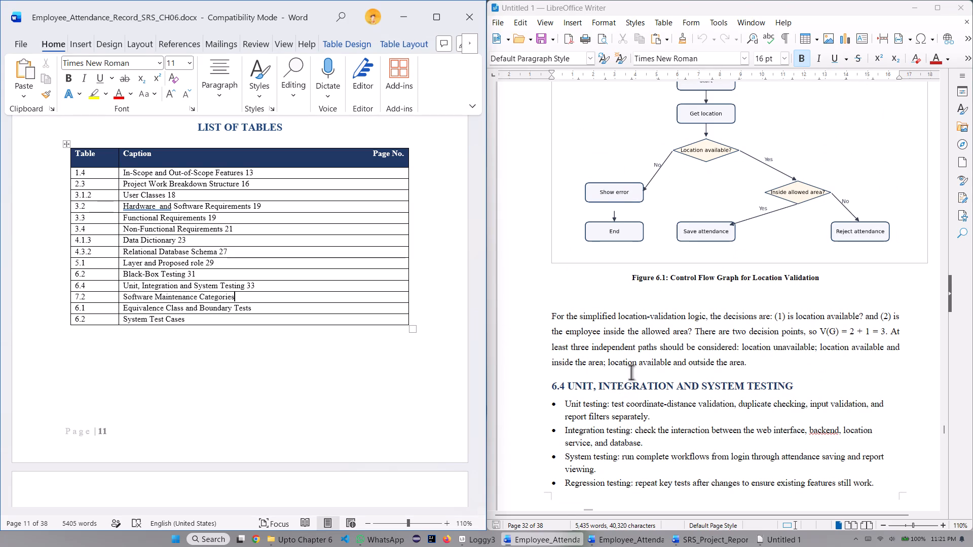
scroll(641, 332, "down", 14)
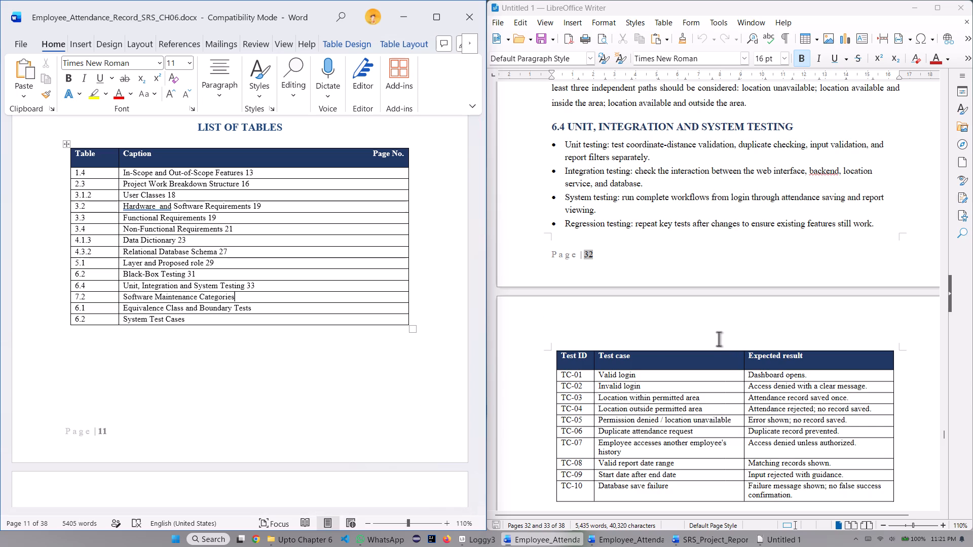
scroll(597, 382, "down", 2)
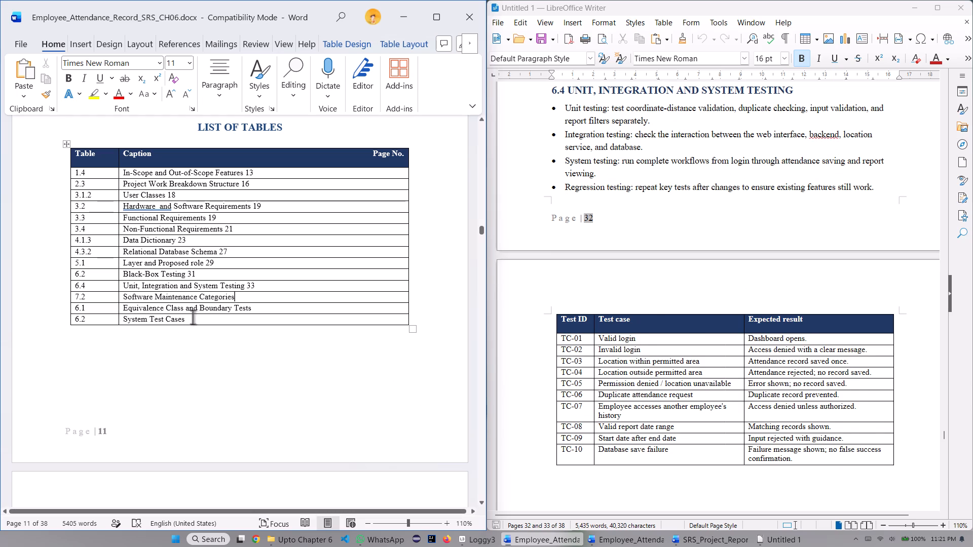
left_click_drag(188, 321, 125, 323)
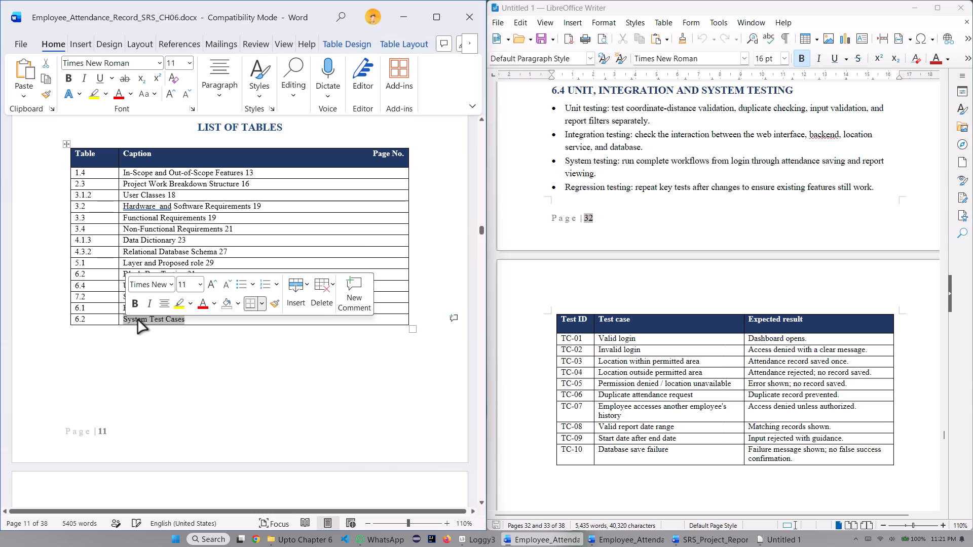
right_click(138, 319)
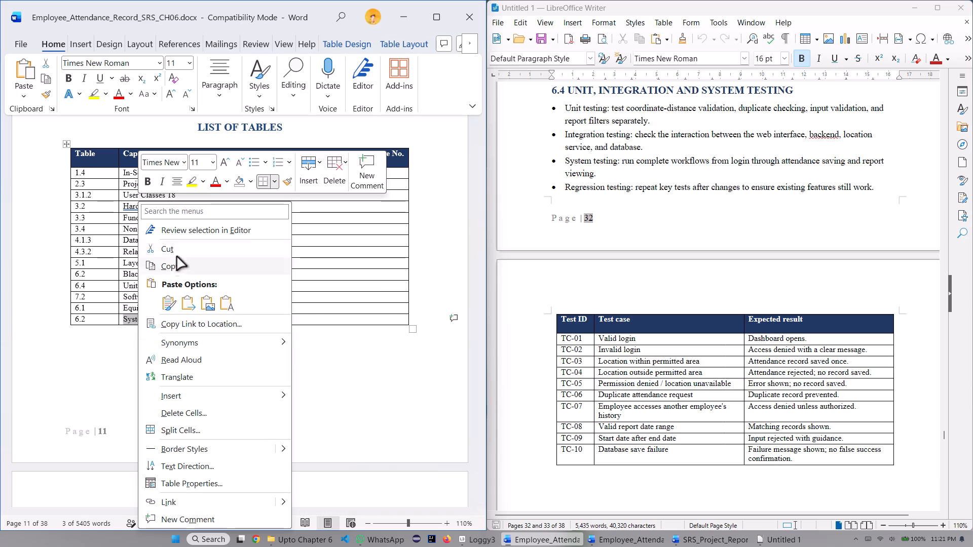
left_click(184, 254)
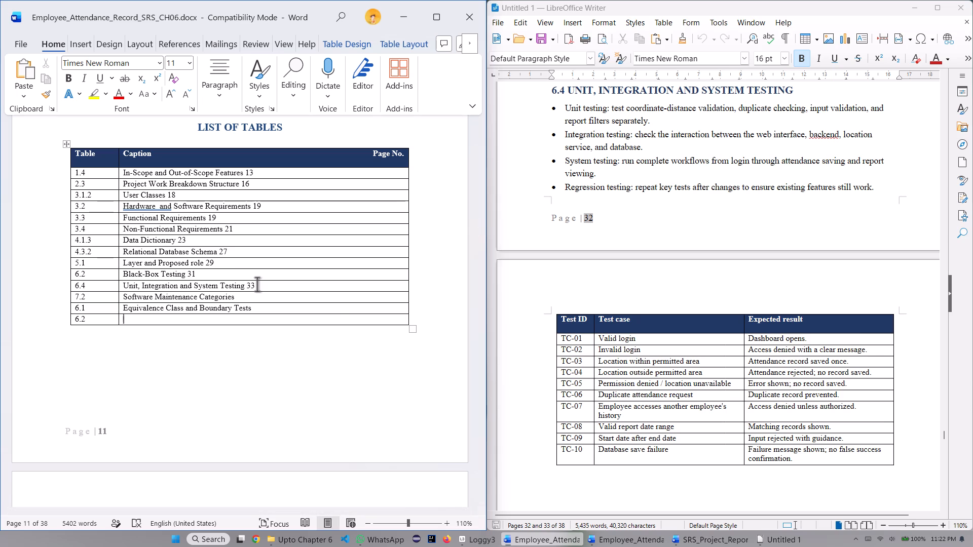
left_click_drag(257, 284, 125, 284)
right_click(136, 284)
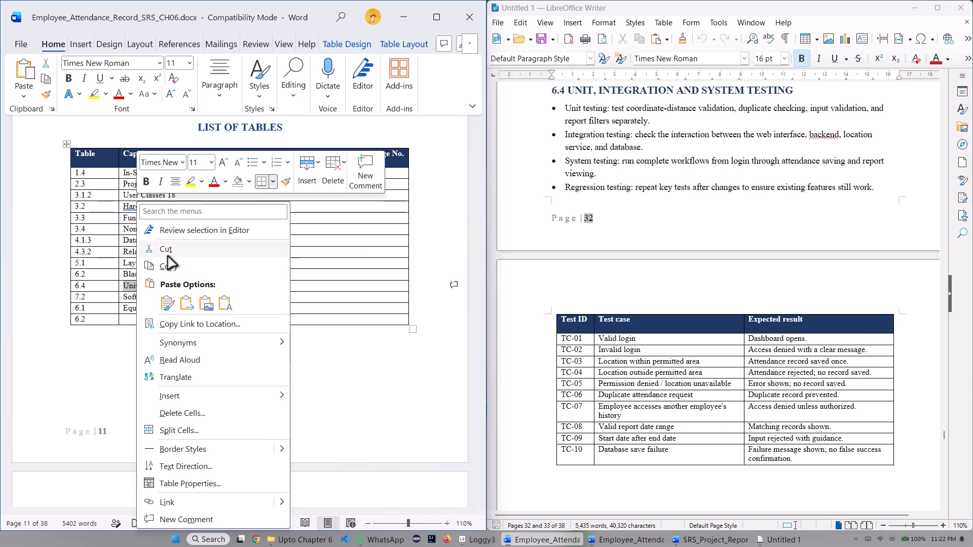
left_click(69, 388)
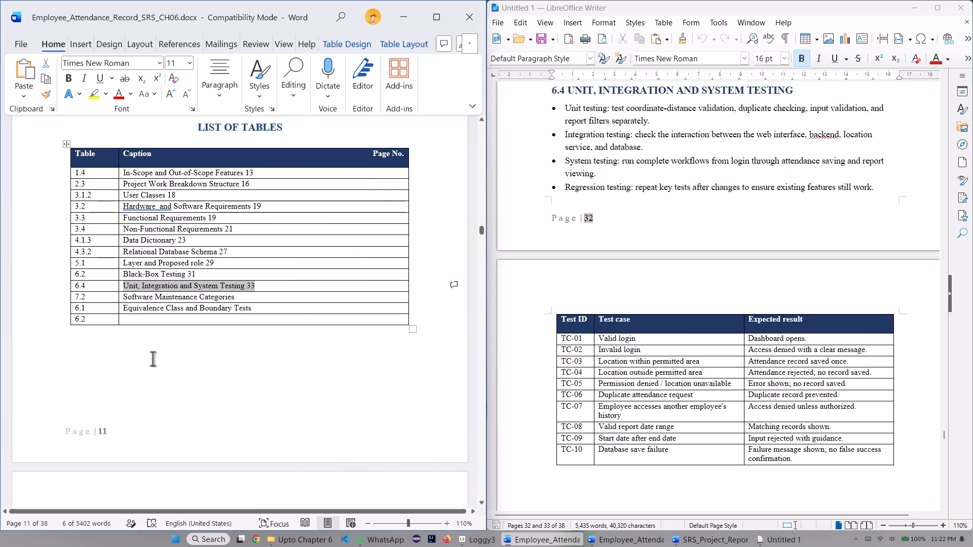
key("ctrl+v")
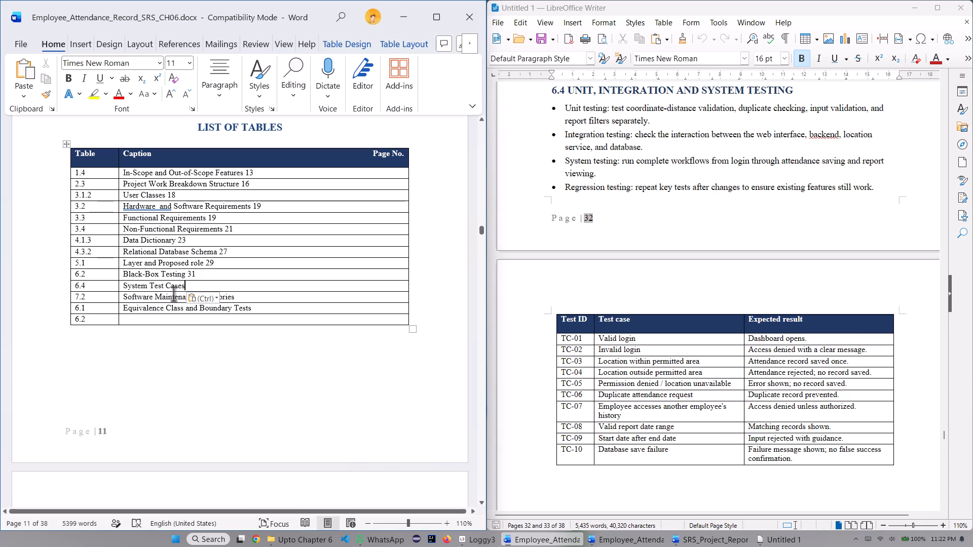
Delete the entire emptied 6.2 row at the end of the List of Tables.
right_click(142, 320)
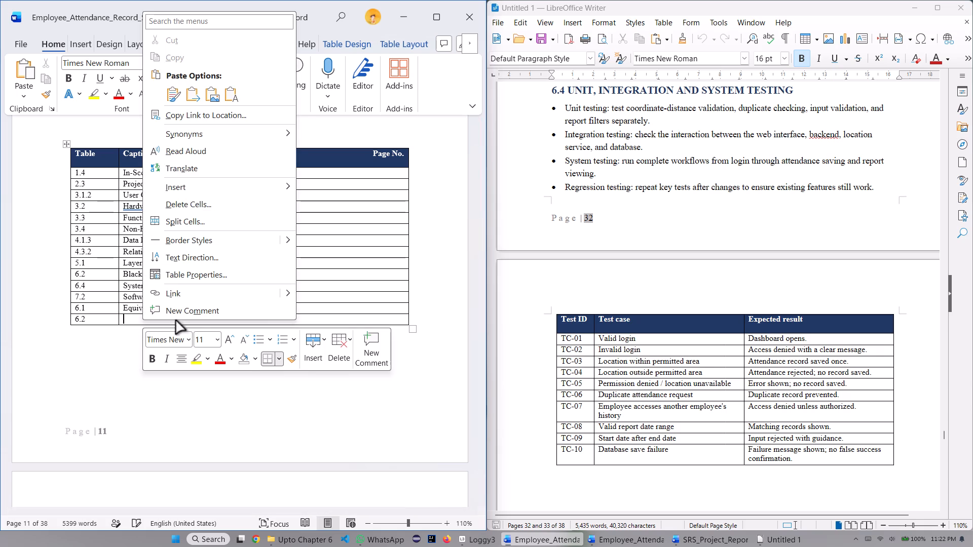
left_click(220, 204)
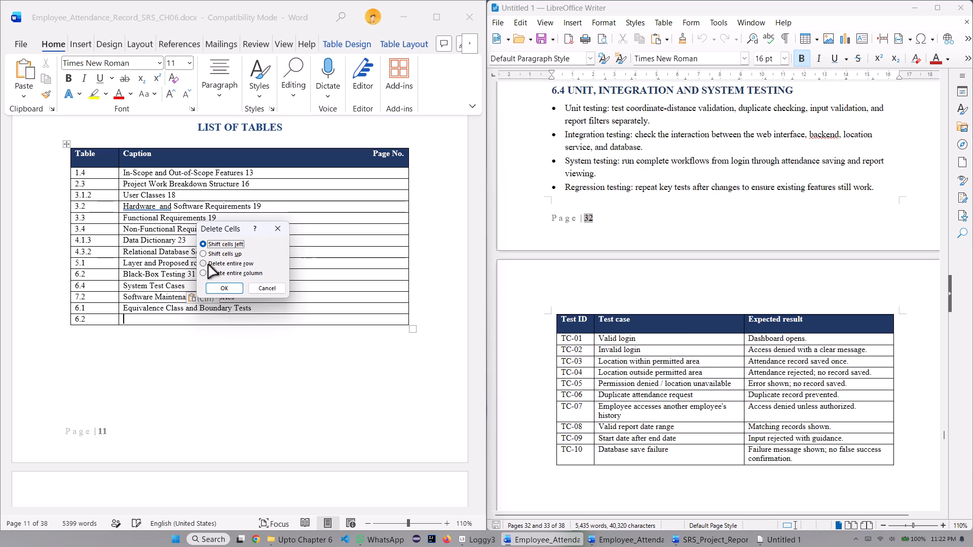
left_click(202, 264)
left_click(218, 287)
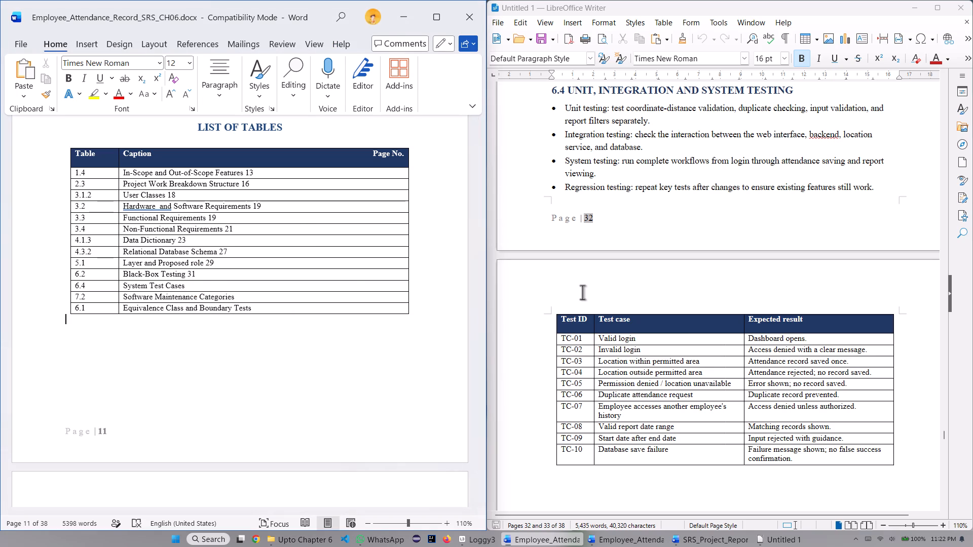
Check the section 6.2 table in the Writer copy and replace the 6.2 row's caption with "Equivalence Class and Boundary Tests" copied from the 6.1 row.
scroll(643, 277, "up", 20)
scroll(643, 277, "up", 7)
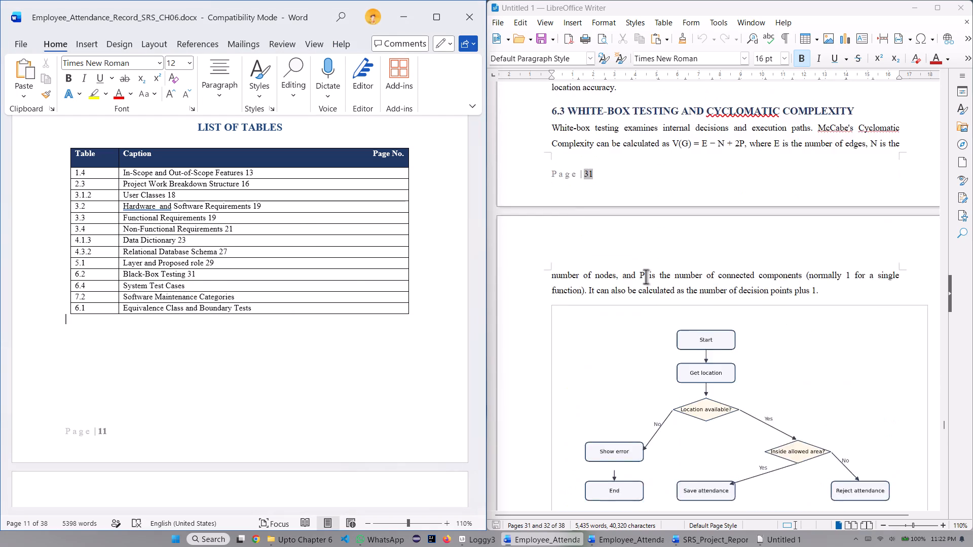
scroll(646, 277, "up", 20)
scroll(646, 277, "up", 2)
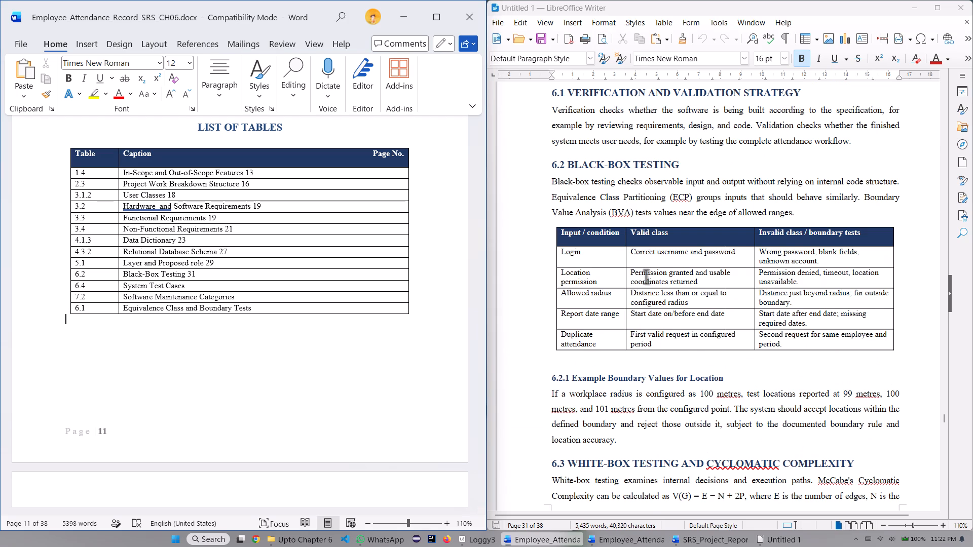
scroll(646, 277, "up", 2)
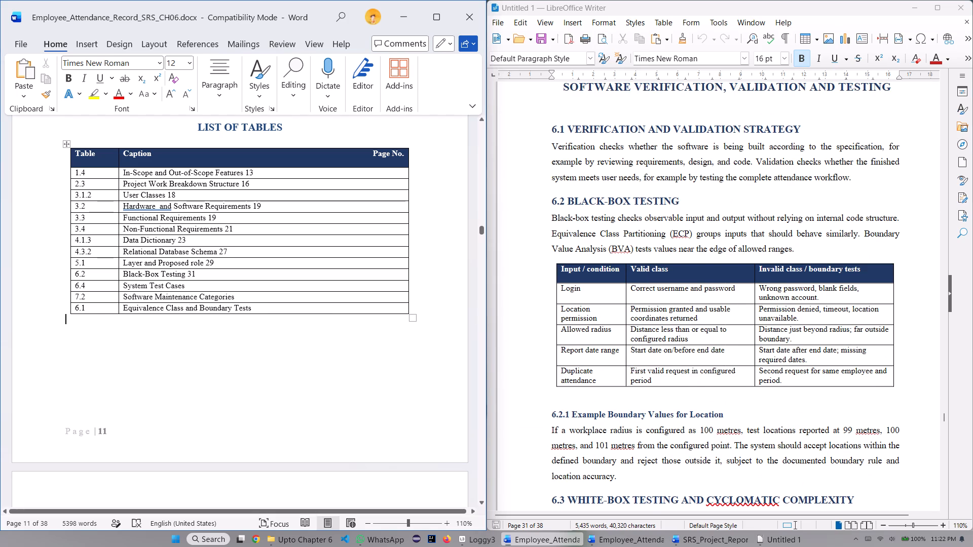
left_click_drag(254, 310, 138, 310)
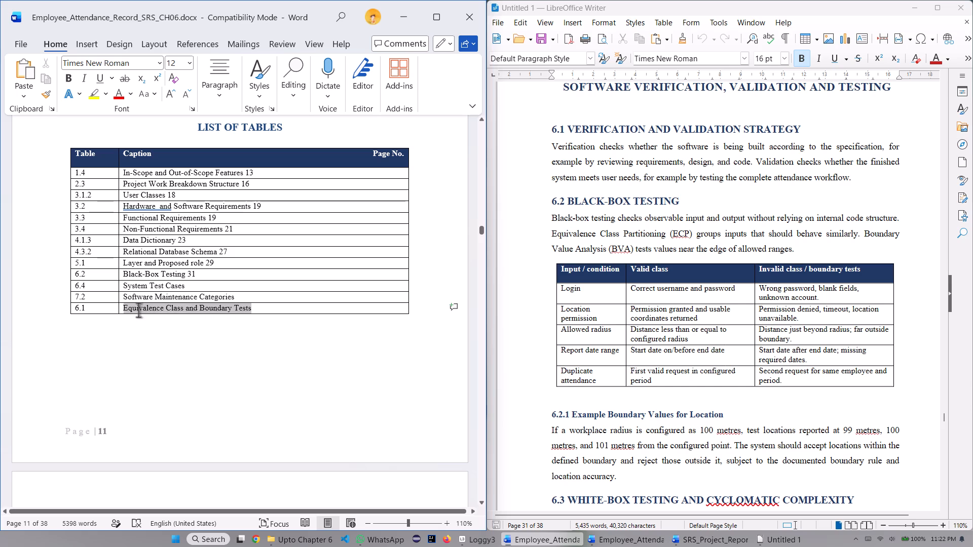
left_click_drag(138, 310, 132, 310)
right_click(132, 310)
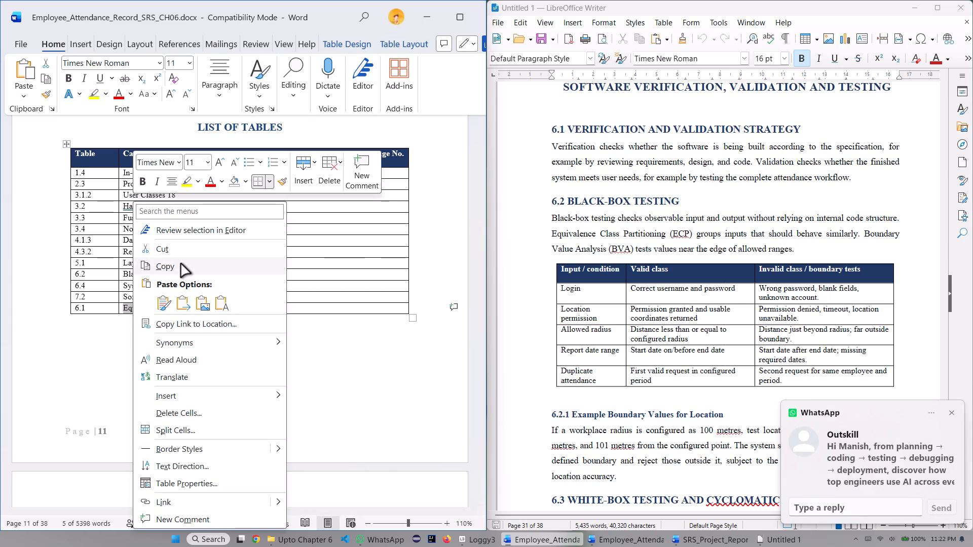
left_click(179, 264)
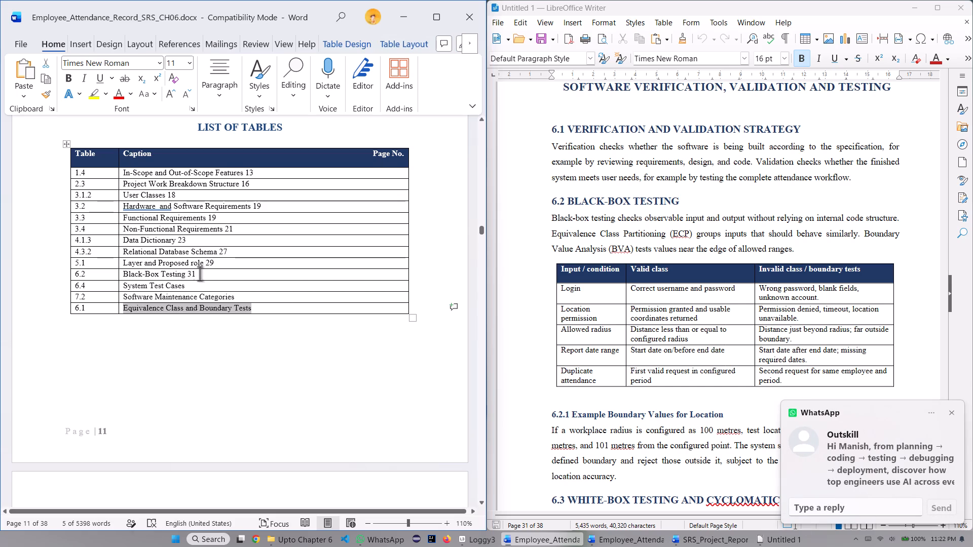
left_click_drag(201, 273, 127, 278)
right_click(152, 270)
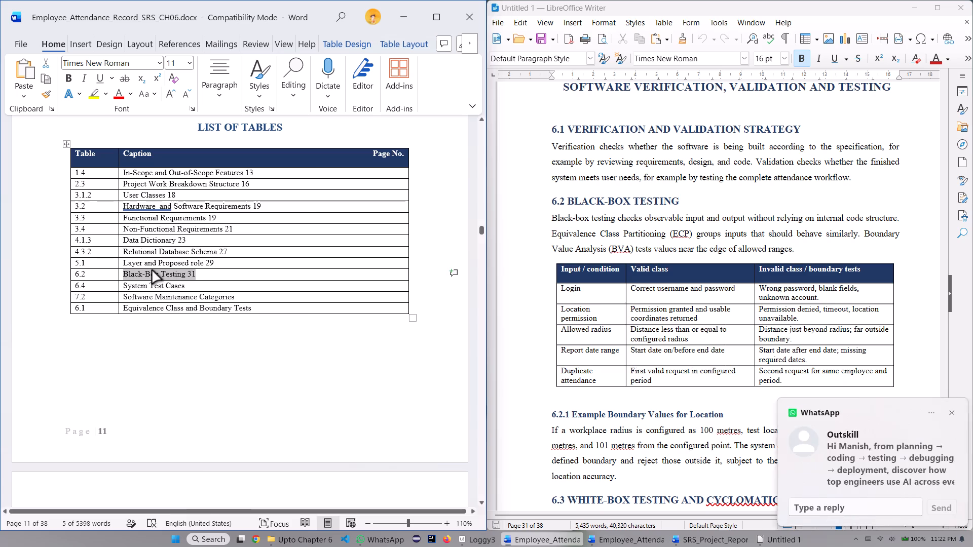
left_click(131, 275)
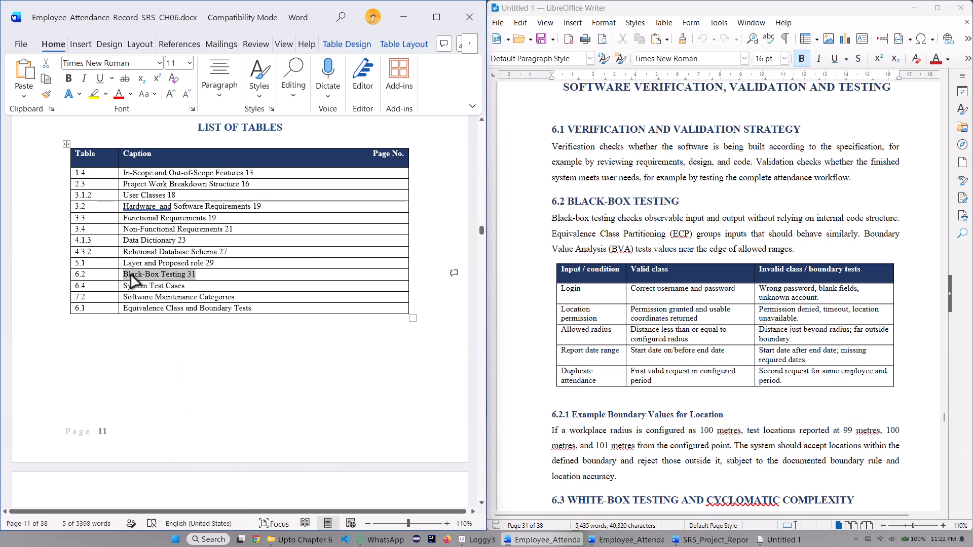
key("ctrl+v")
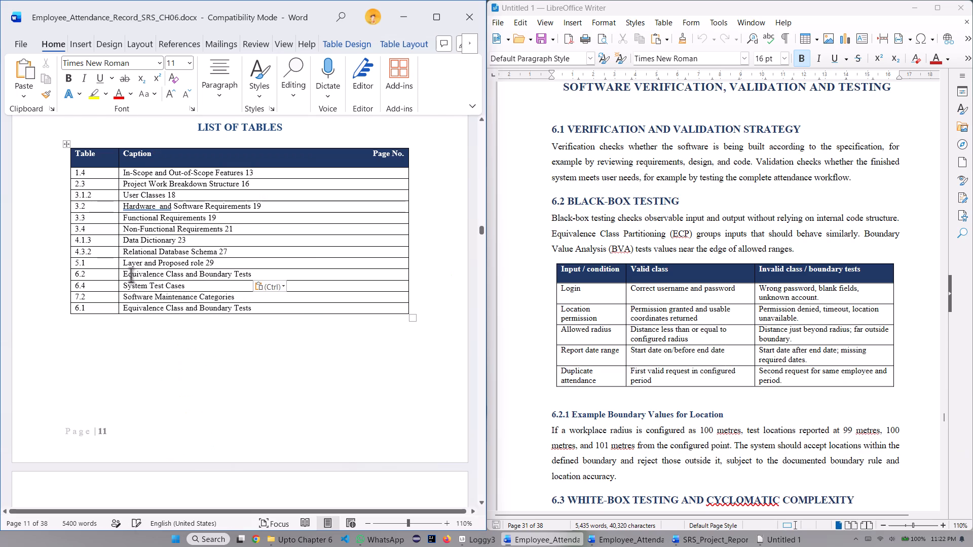
Delete the entire duplicate 6.1 row at the end of the List of Tables.
left_click(267, 310)
right_click(267, 310)
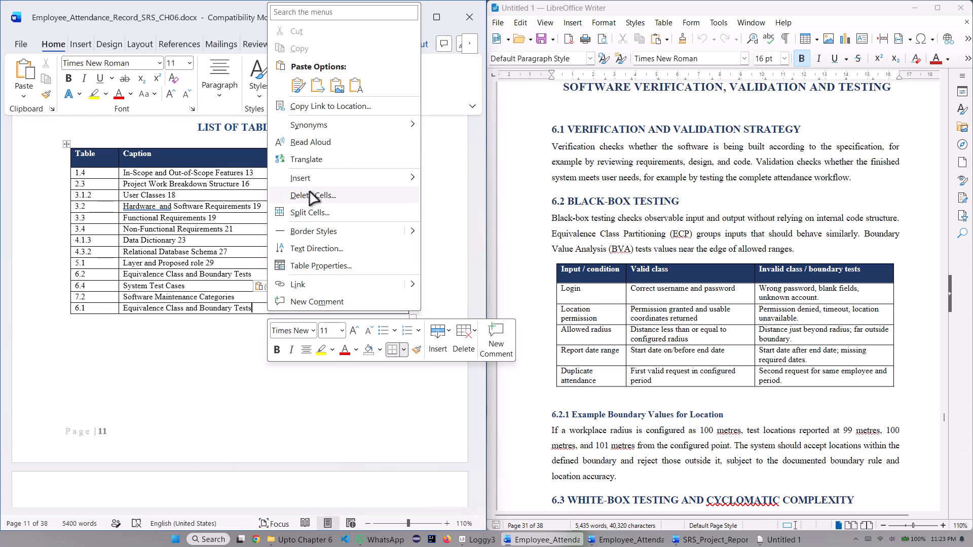
left_click(316, 195)
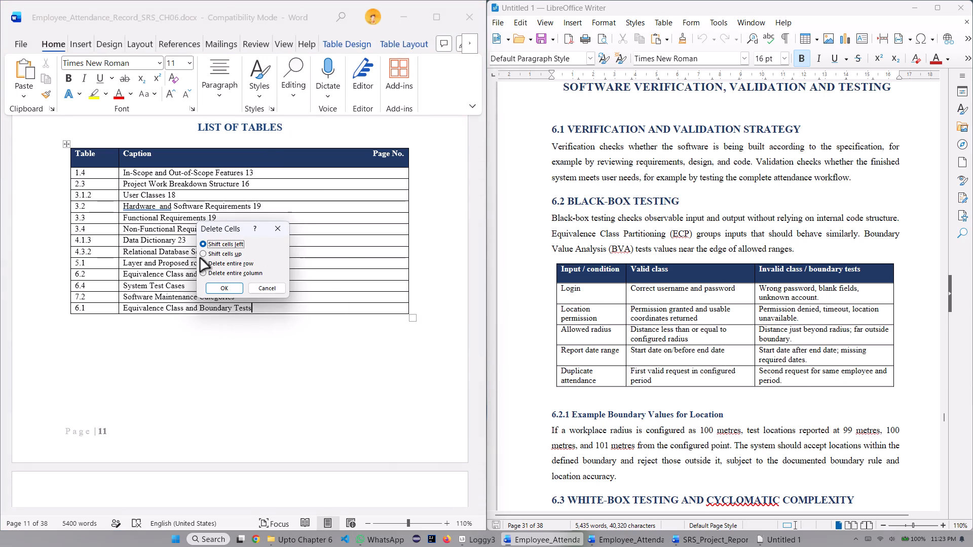
left_click(203, 262)
left_click(223, 286)
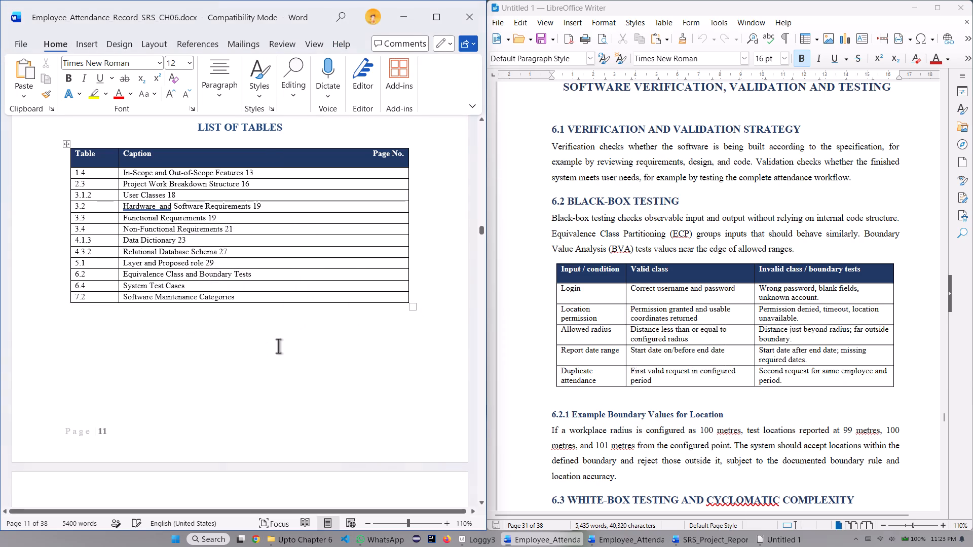
left_click(280, 345)
Remove the extra space between "Hardware" and "and" in the 3.2 row's caption in the List of Tables.
scroll(654, 321, "down", 20)
scroll(654, 321, "down", 2)
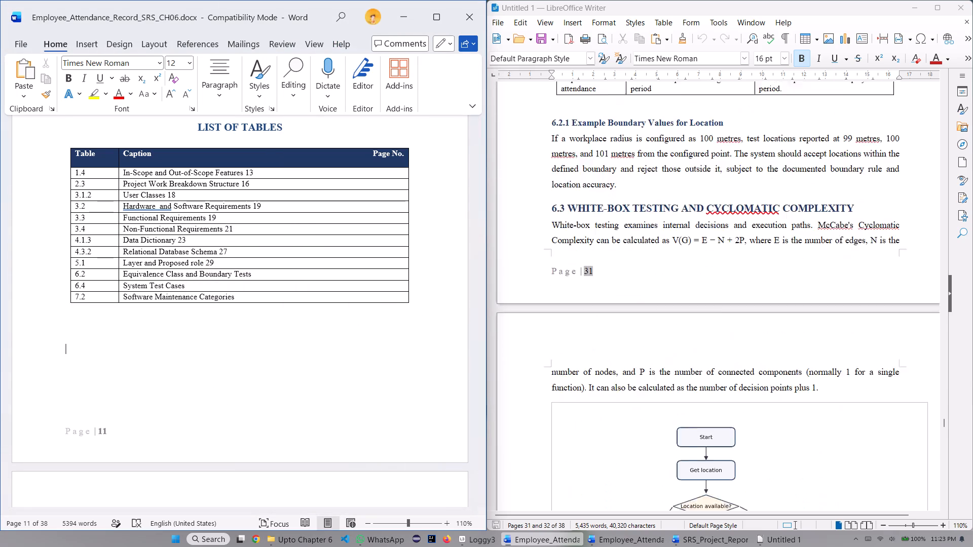
scroll(694, 304, "down", 20)
scroll(694, 304, "down", 20)
scroll(694, 304, "down", 20)
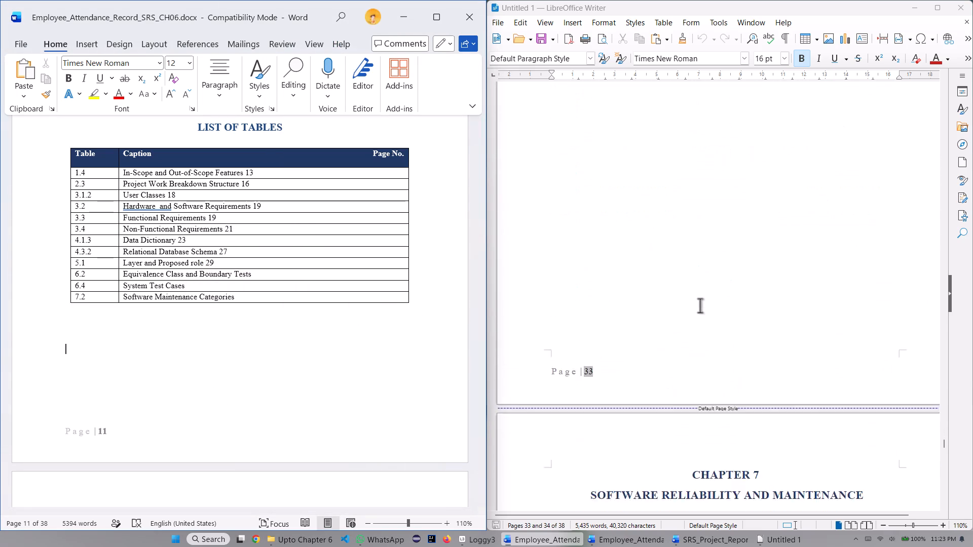
scroll(700, 305, "down", 20)
scroll(700, 305, "down", 20)
scroll(700, 305, "down", 20)
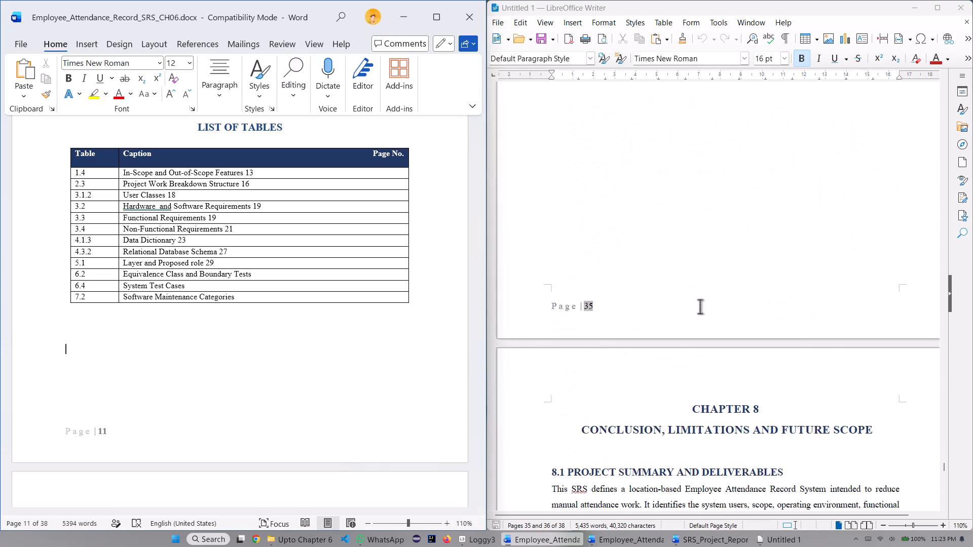
scroll(700, 306, "down", 9)
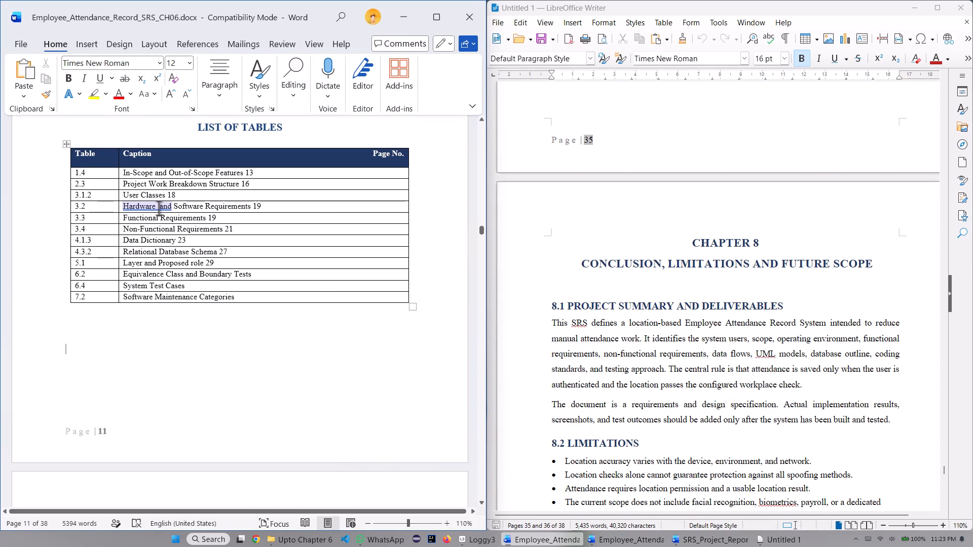
left_click(159, 208)
key("BackSpace")
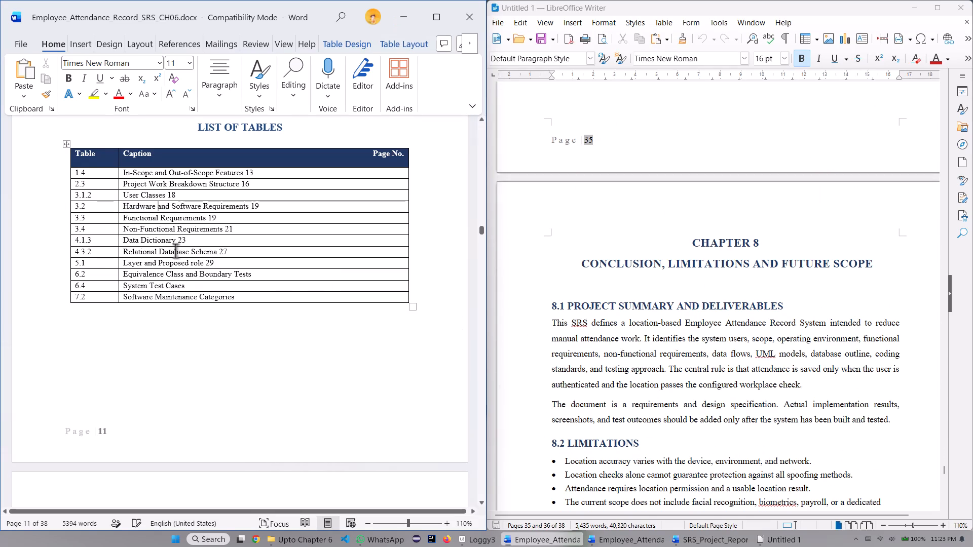
Look through chapters 7 and 8, the references and the appendices in the Writer copy for tables that belong in the list.
scroll(698, 236, "down", 20)
scroll(698, 236, "down", 20)
scroll(698, 236, "down", 10)
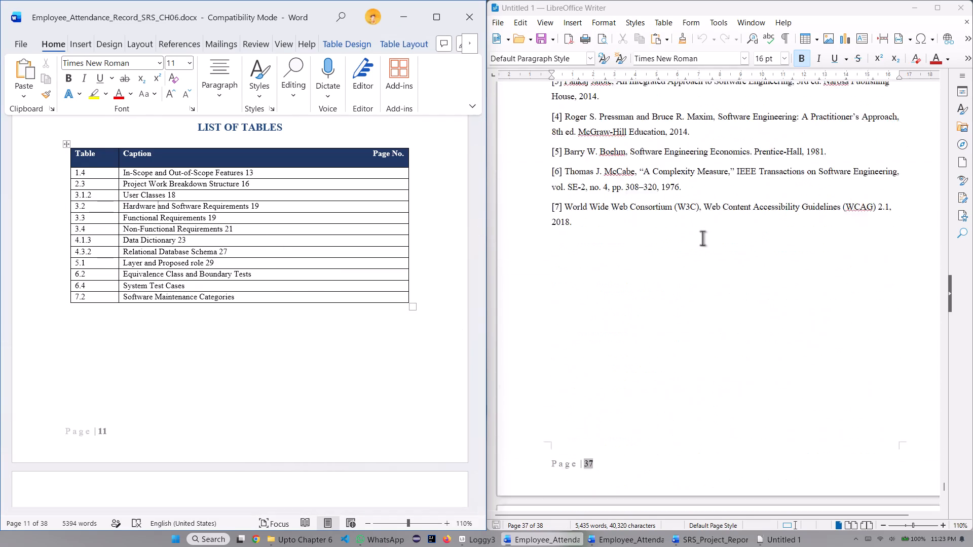
scroll(702, 238, "down", 20)
scroll(702, 238, "down", 20)
scroll(702, 238, "down", 7)
scroll(703, 237, "up", 11)
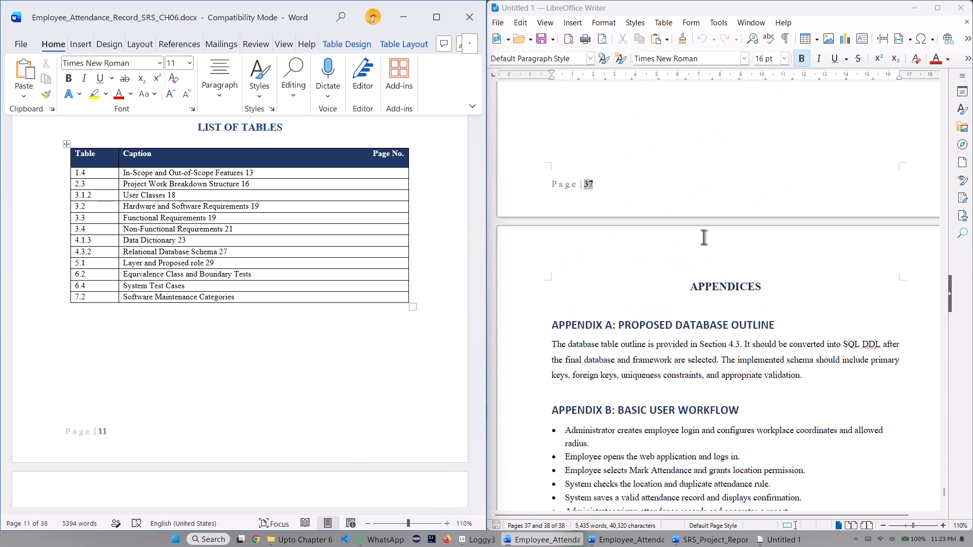
scroll(703, 237, "up", 20)
scroll(703, 237, "up", 20)
scroll(703, 237, "up", 6)
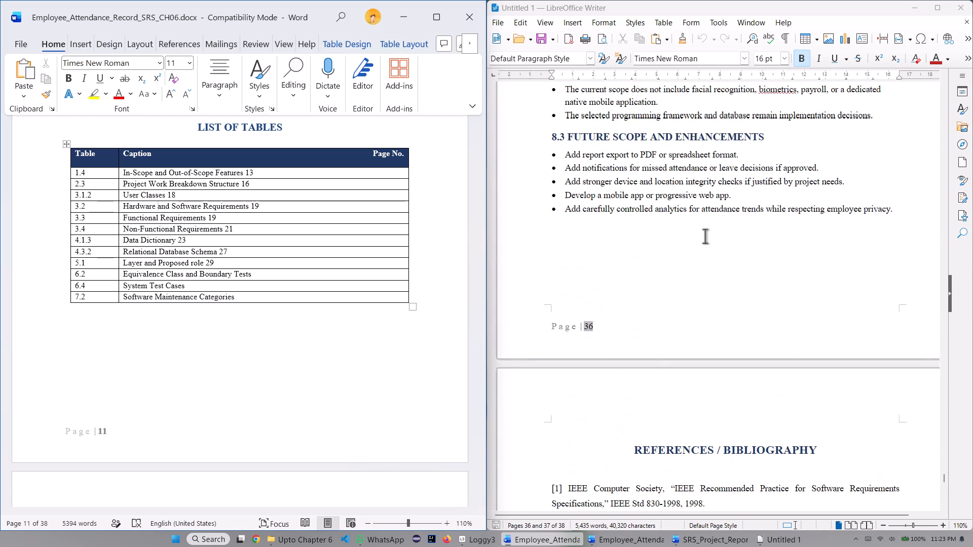
scroll(705, 236, "up", 20)
scroll(705, 236, "up", 13)
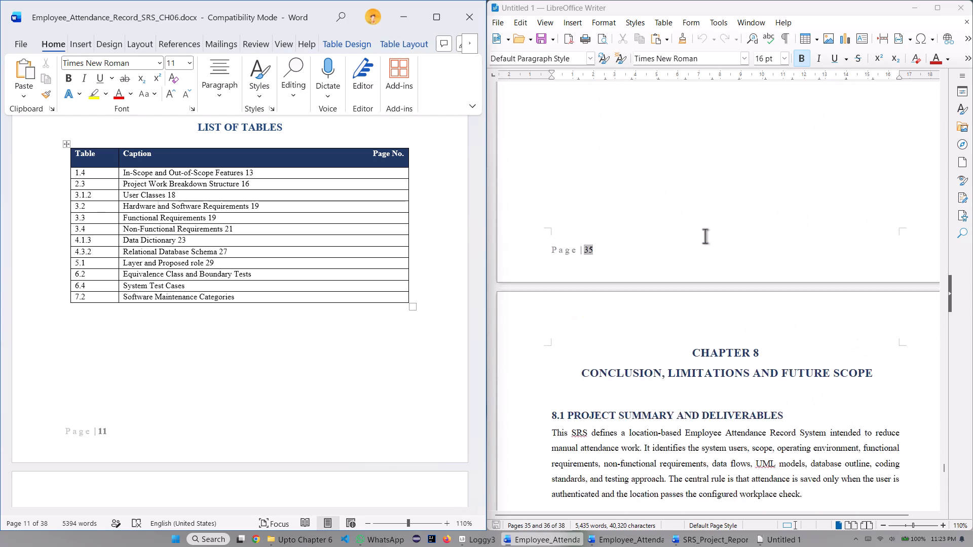
scroll(705, 236, "up", 20)
scroll(705, 236, "up", 13)
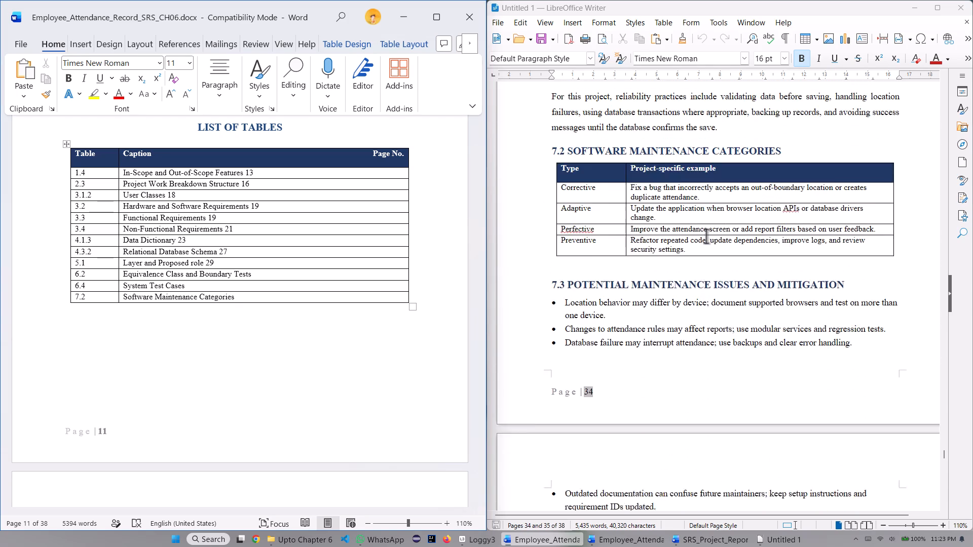
scroll(706, 236, "up", 16)
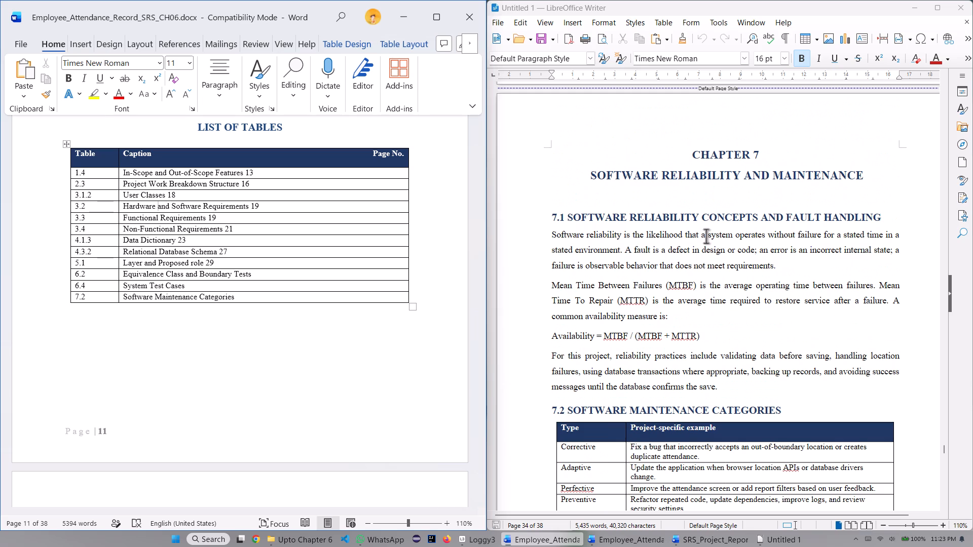
scroll(702, 233, "up", 7)
scroll(693, 214, "down", 11)
scroll(698, 218, "up", 1)
scroll(689, 243, "down", 12)
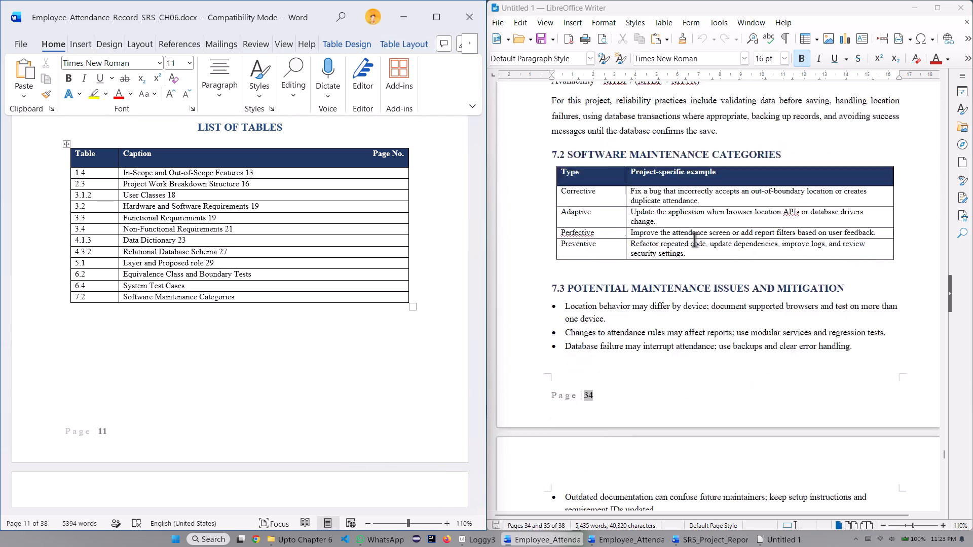
scroll(694, 240, "down", 20)
scroll(694, 240, "down", 20)
scroll(694, 240, "down", 17)
scroll(705, 216, "down", 18)
scroll(701, 220, "up", 14)
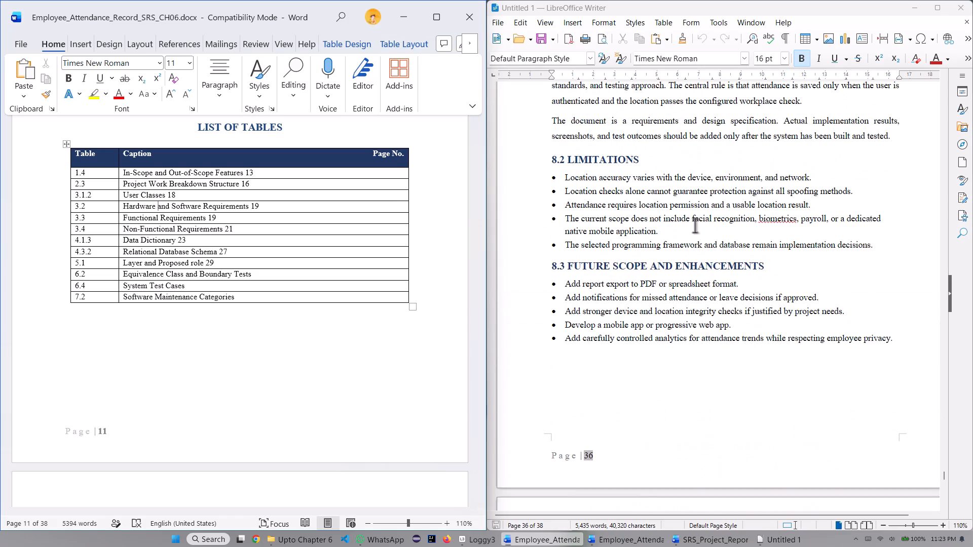
scroll(695, 225, "up", 7)
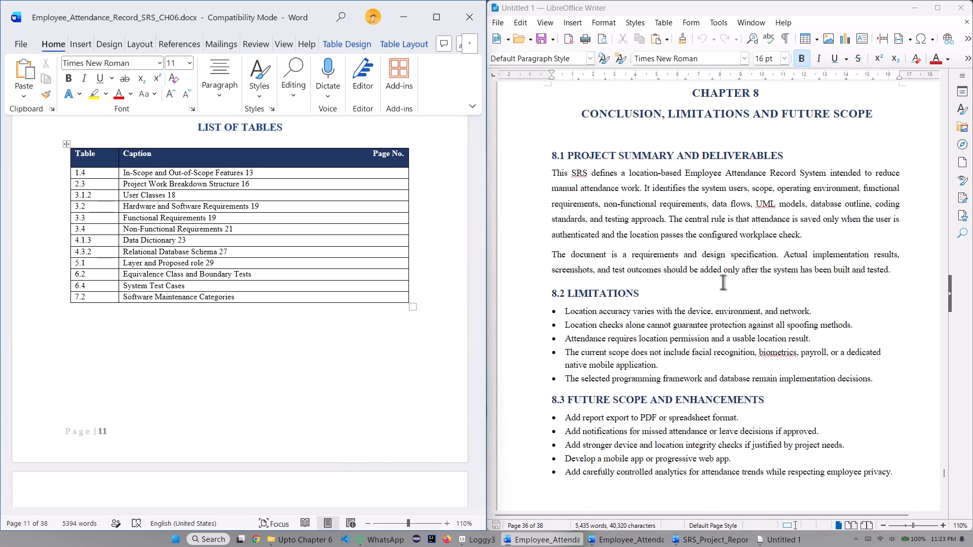
scroll(689, 264, "down", 8)
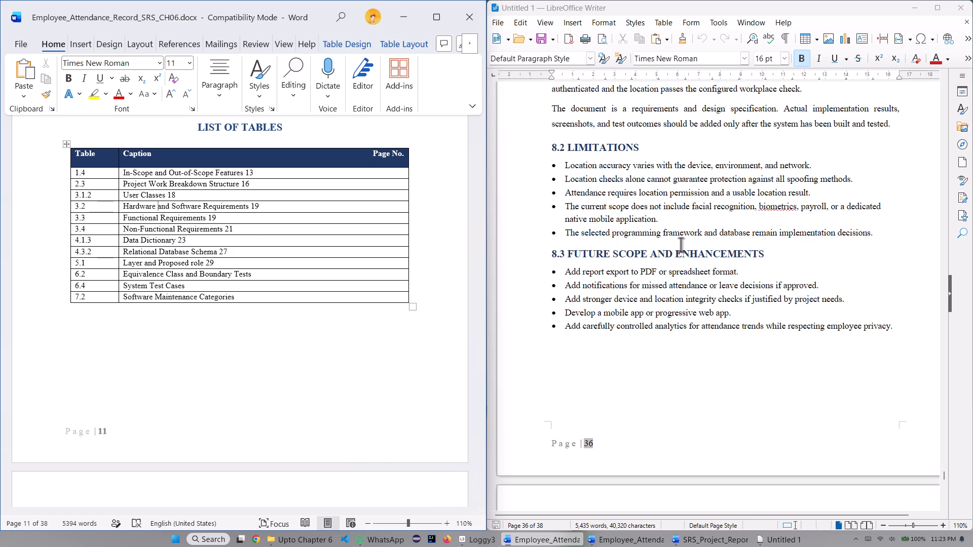
scroll(681, 245, "up", 5)
scroll(689, 244, "down", 20)
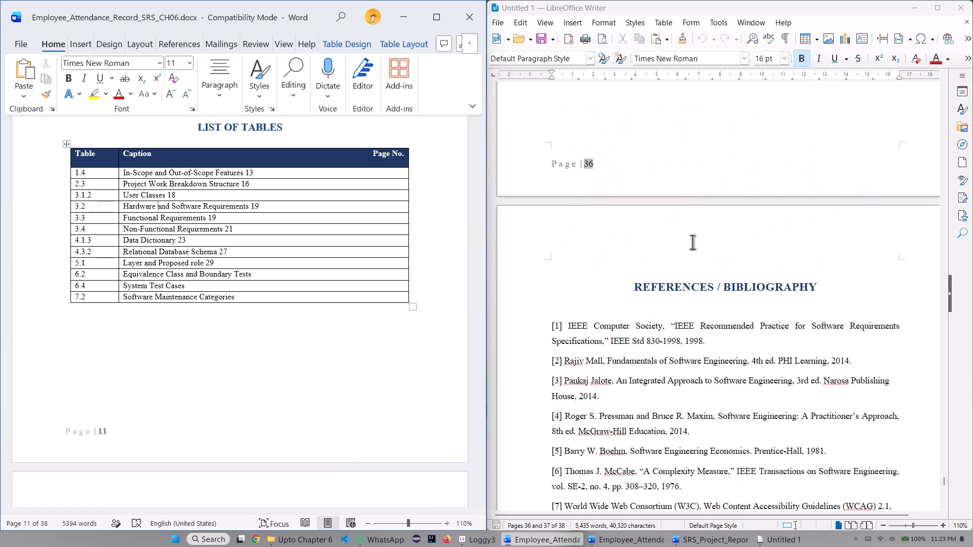
Review the List of Figures and List of Tables entries and their page numbers in the Word report.
left_click(370, 352)
scroll(239, 317, "down", 6)
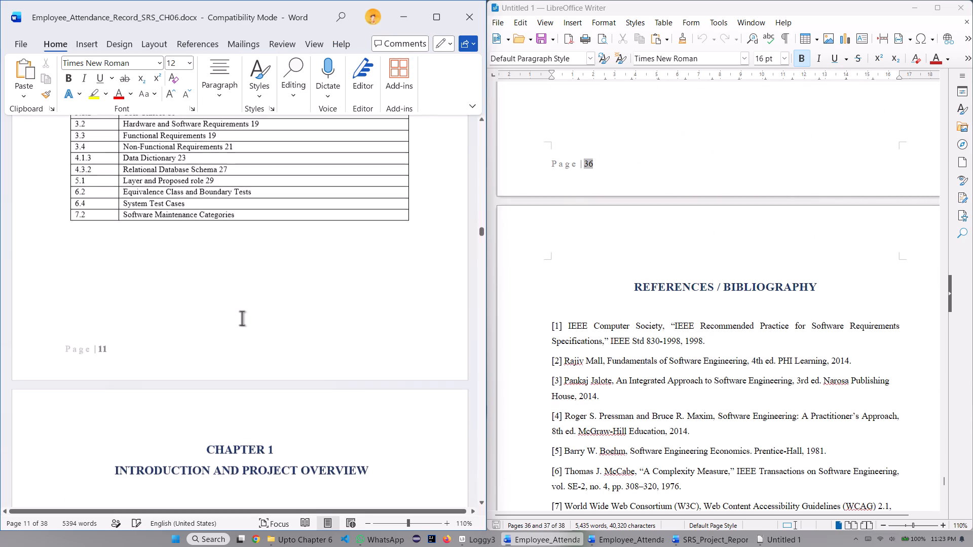
scroll(352, 291, "down", 14)
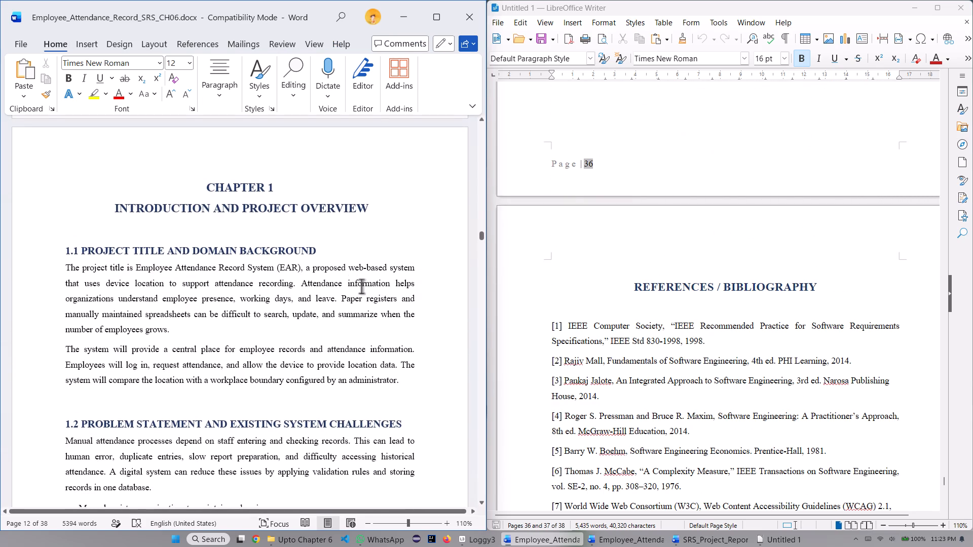
scroll(364, 286, "up", 18)
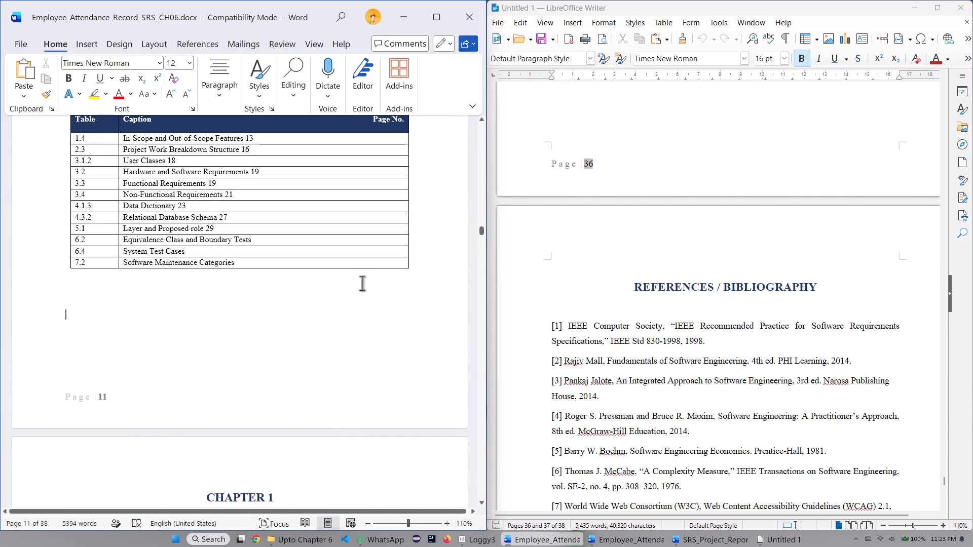
scroll(362, 283, "up", 16)
scroll(341, 275, "down", 4)
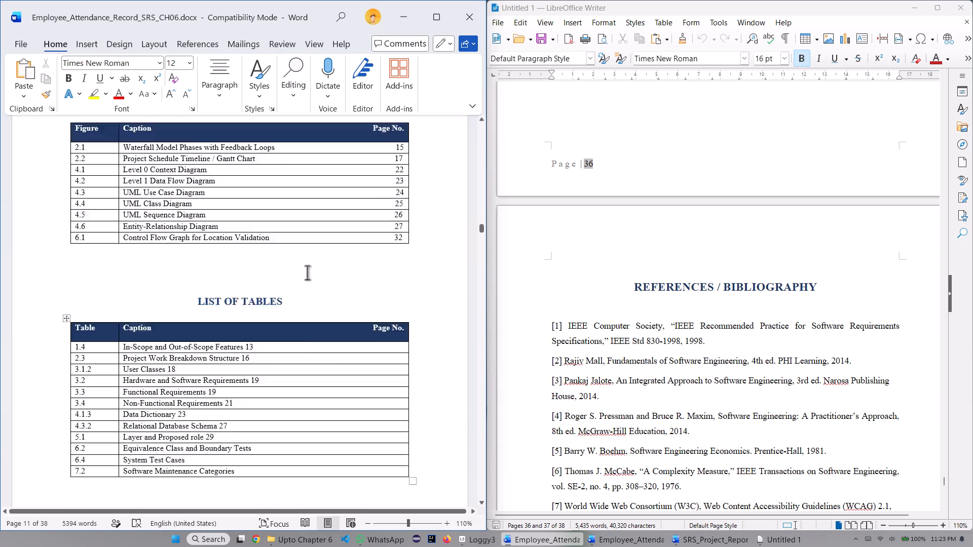
scroll(307, 272, "down", 9)
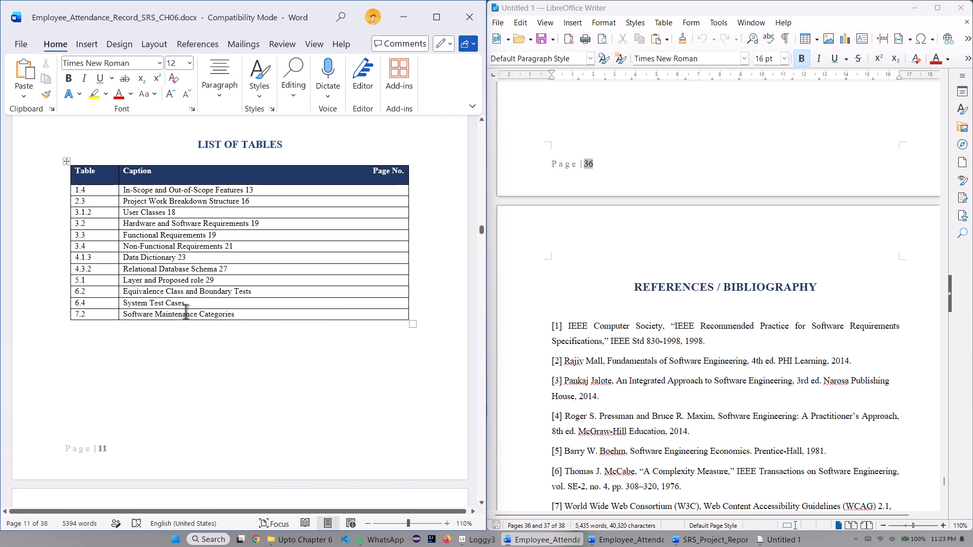
Find the section 7.2 maintenance categories table in the Writer copy and add page number 34 after the 7.2 row's caption.
scroll(711, 335, "up", 18)
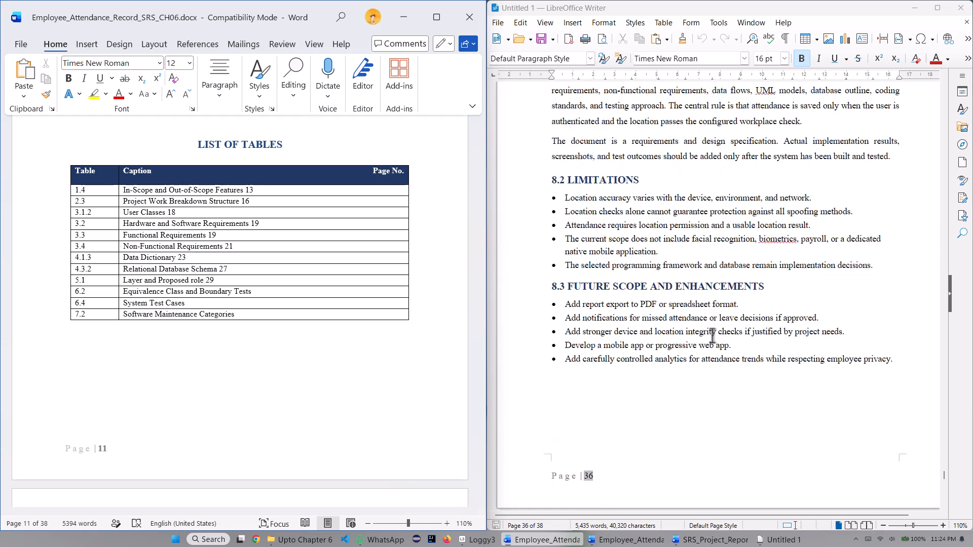
scroll(712, 335, "up", 10)
scroll(712, 336, "up", 20)
scroll(712, 336, "up", 2)
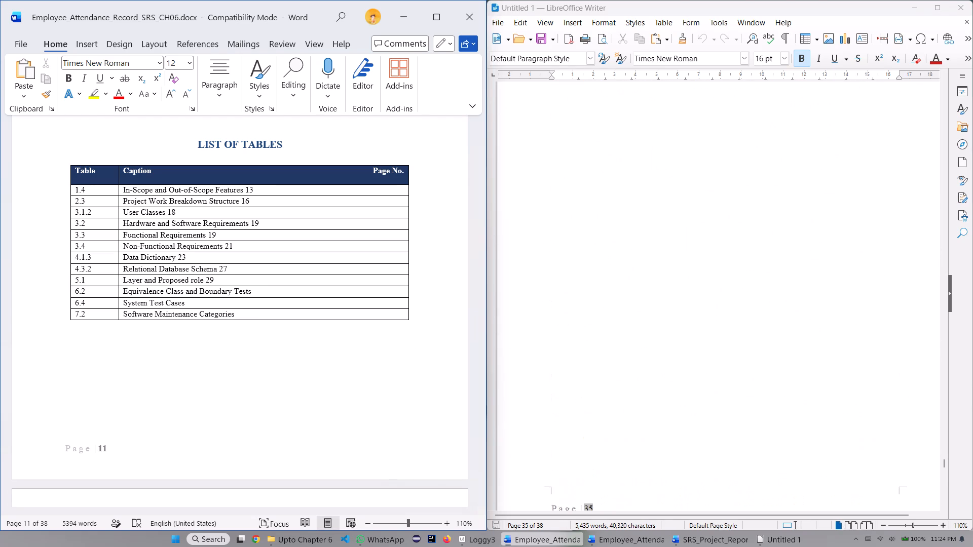
scroll(711, 336, "up", 20)
scroll(711, 336, "up", 18)
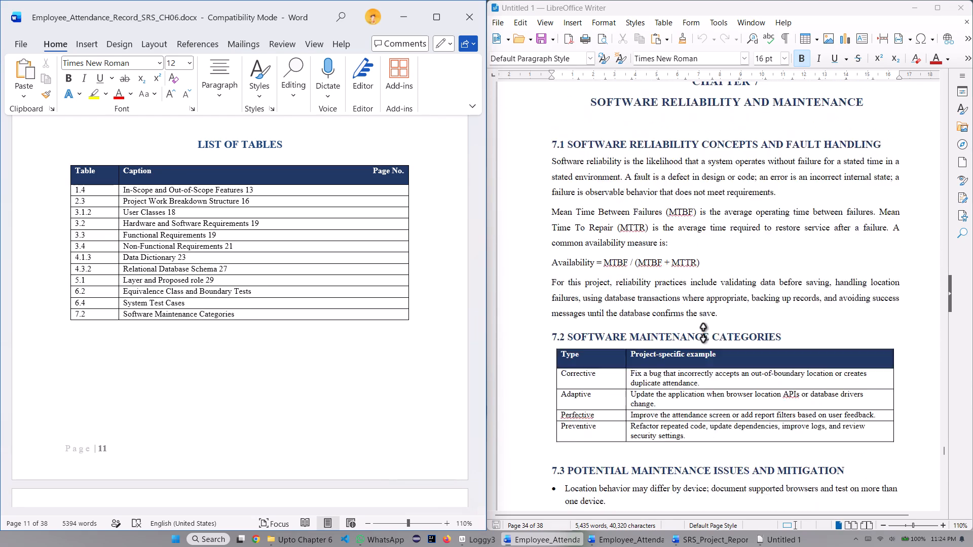
scroll(703, 333, "up", 15)
scroll(702, 332, "down", 14)
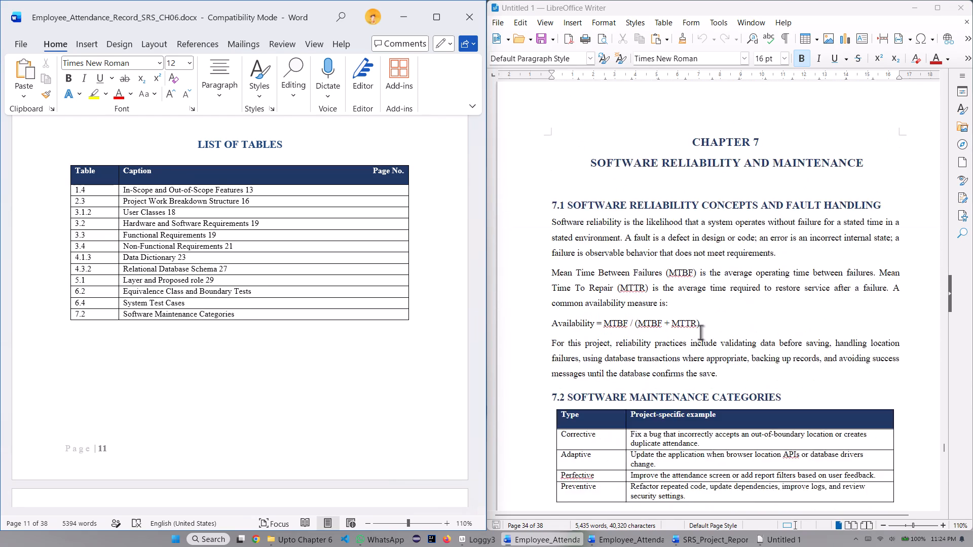
scroll(700, 332, "down", 7)
scroll(615, 329, "down", 3)
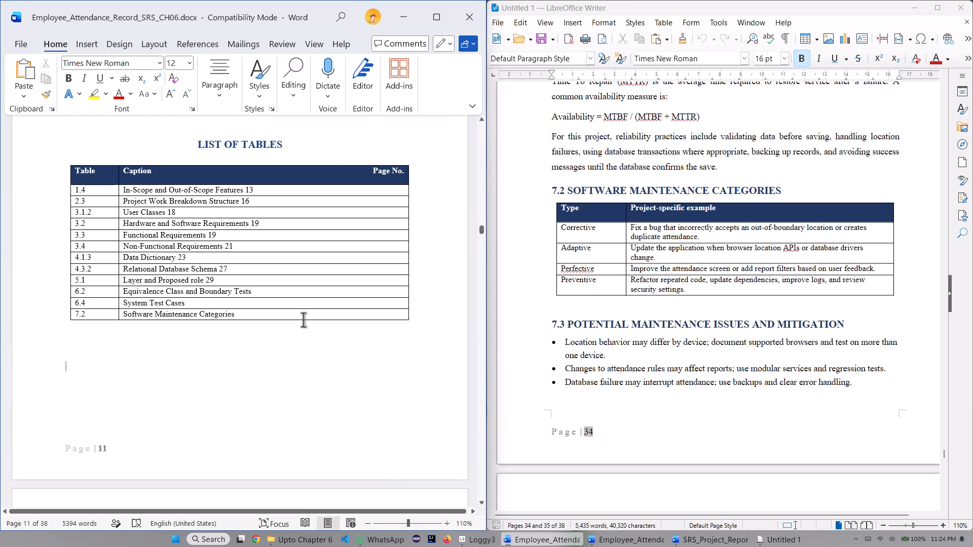
left_click(243, 316)
key("space")
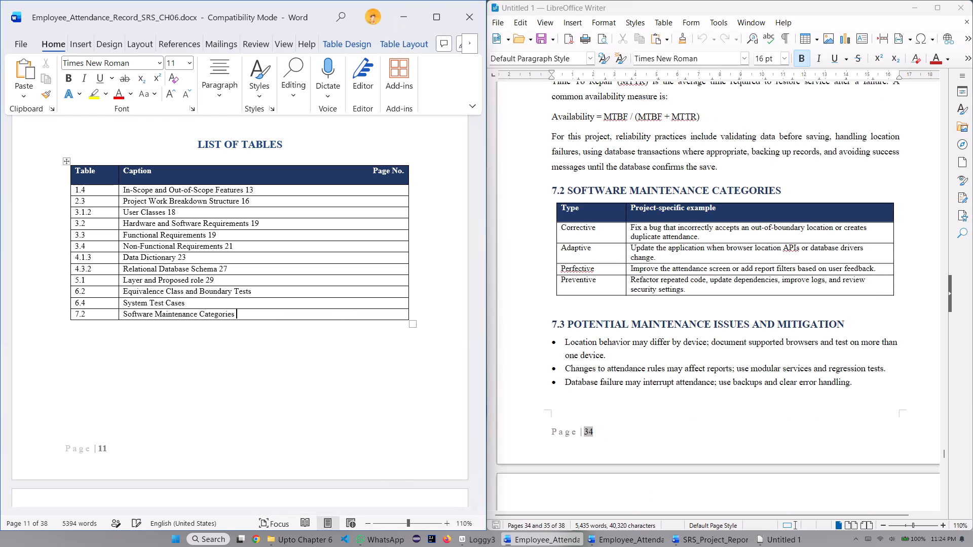
key("3")
key("4")
Find the section 6.4 test-case table in the Writer copy and add page number 33 after the "System Test Cases" caption.
scroll(623, 355, "up", 3)
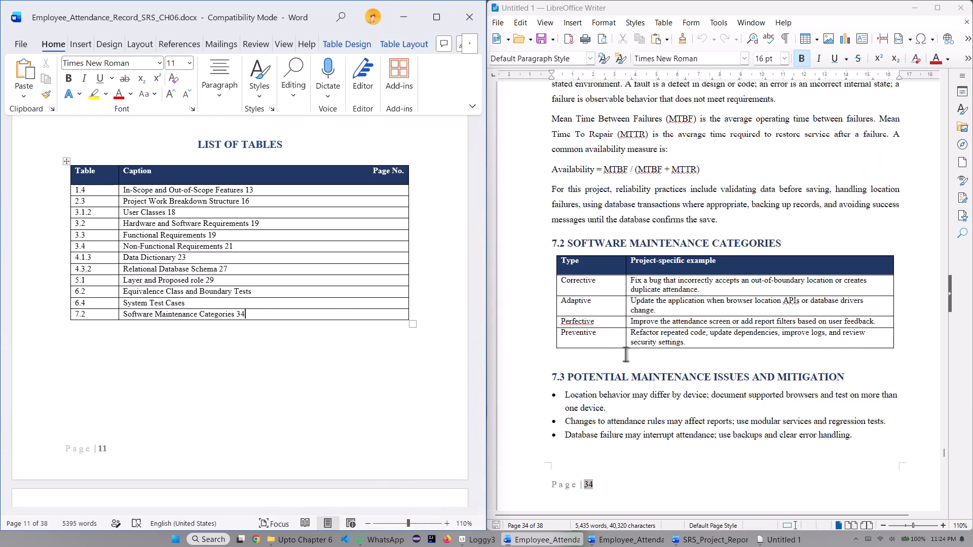
scroll(664, 362, "up", 4)
scroll(672, 359, "up", 20)
scroll(672, 359, "up", 3)
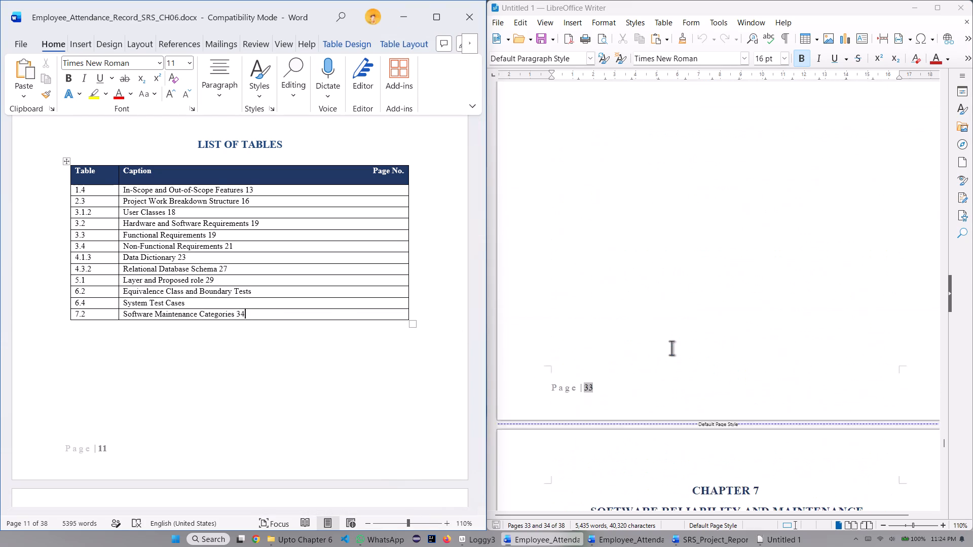
scroll(671, 348, "up", 20)
scroll(671, 348, "up", 9)
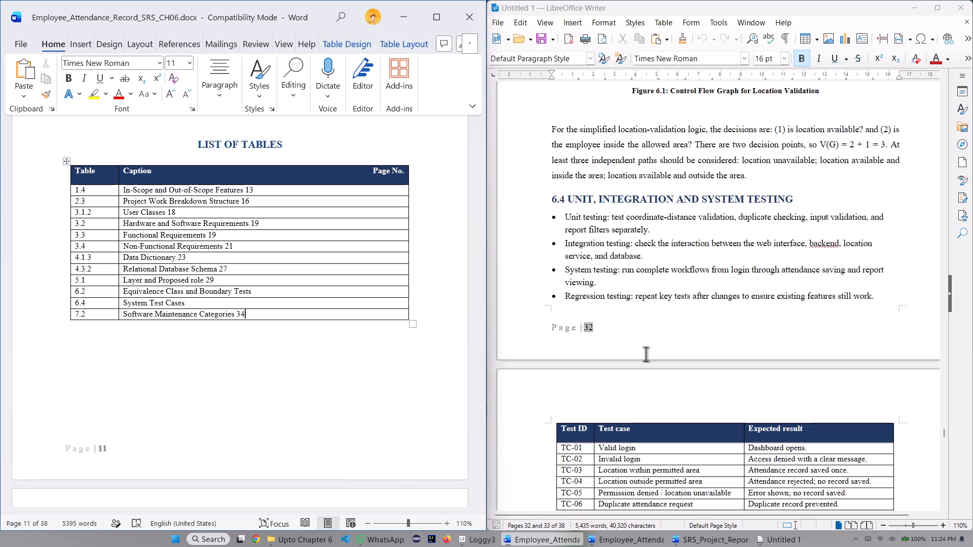
scroll(646, 354, "down", 18)
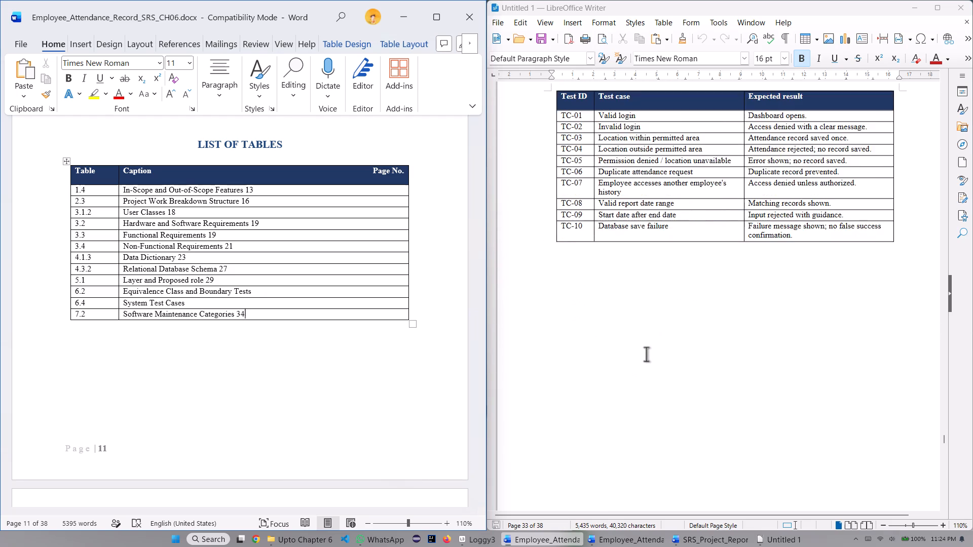
scroll(646, 354, "down", 8)
scroll(646, 354, "up", 3)
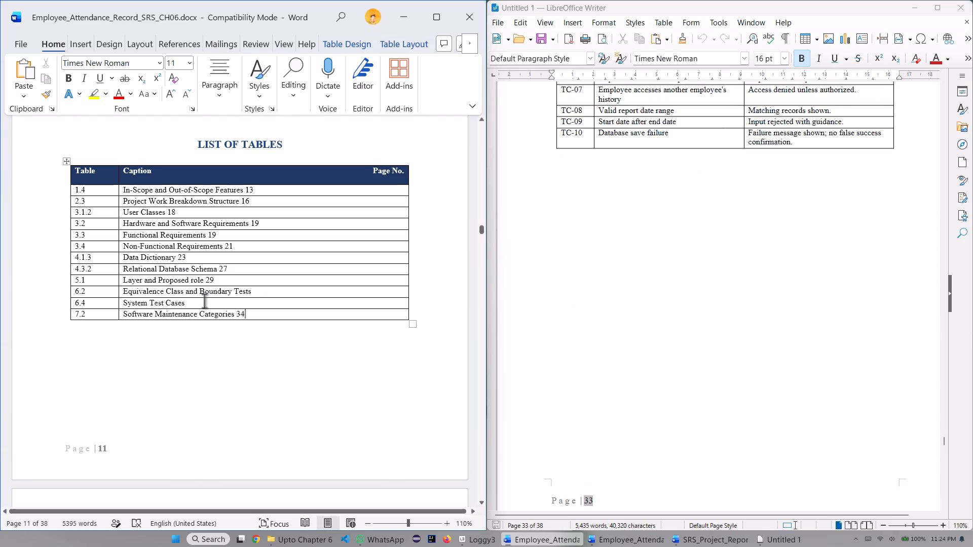
left_click(200, 303)
key("space")
type("33")
Find the section 6.2 black-box testing table in the Writer copy and add page number 31 after the "Equivalence Class and Boundary Tests" caption.
scroll(833, 304, "up", 13)
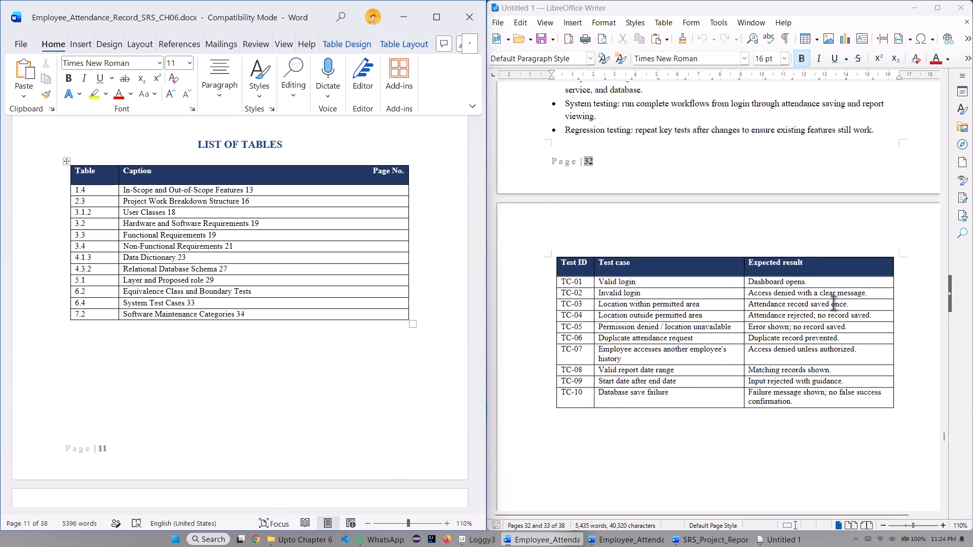
scroll(833, 303, "up", 20)
scroll(833, 303, "up", 17)
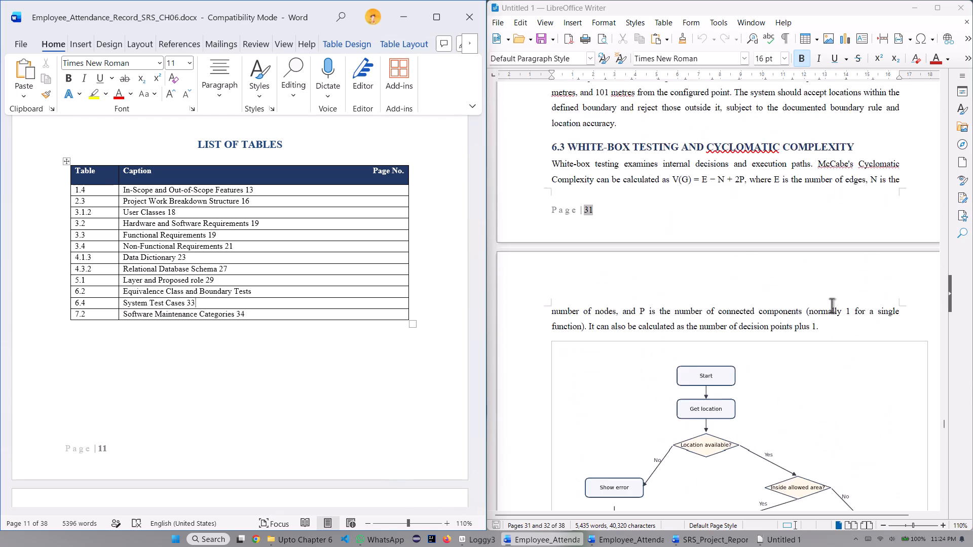
scroll(832, 305, "up", 9)
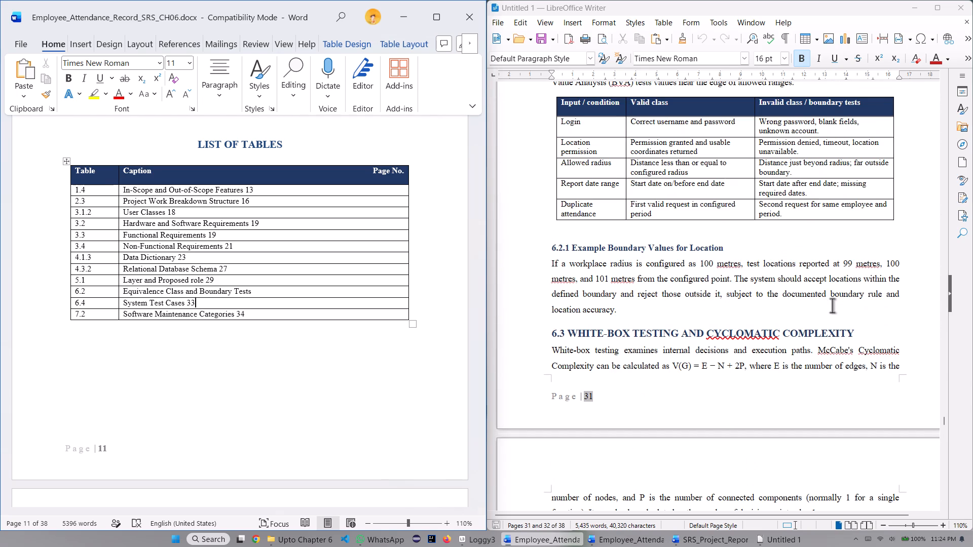
scroll(832, 305, "up", 7)
scroll(828, 308, "down", 2)
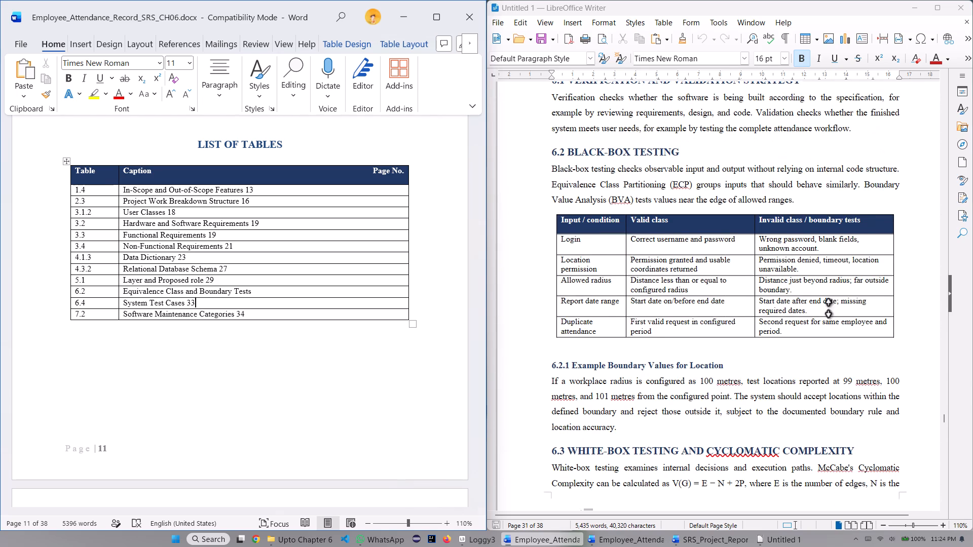
scroll(828, 308, "down", 3)
scroll(628, 311, "up", 4)
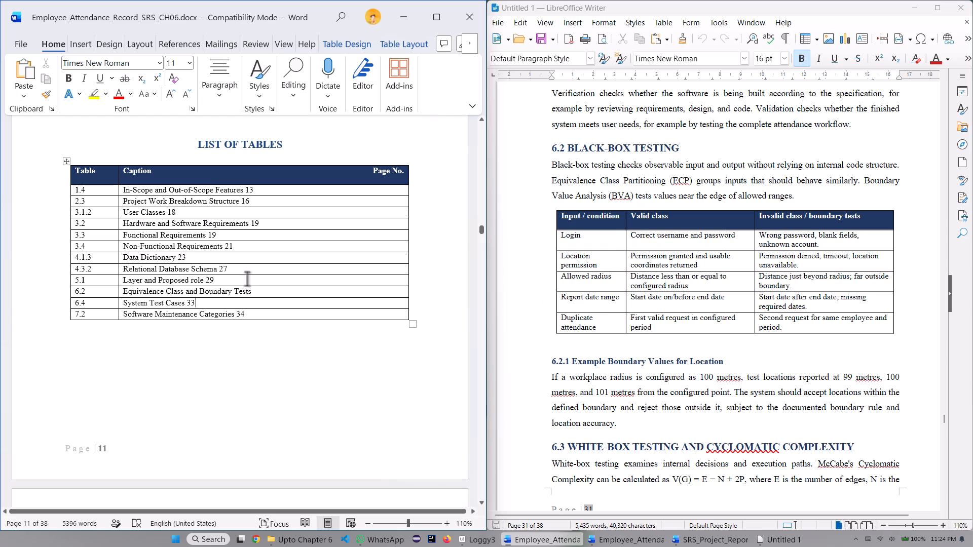
left_click(266, 294)
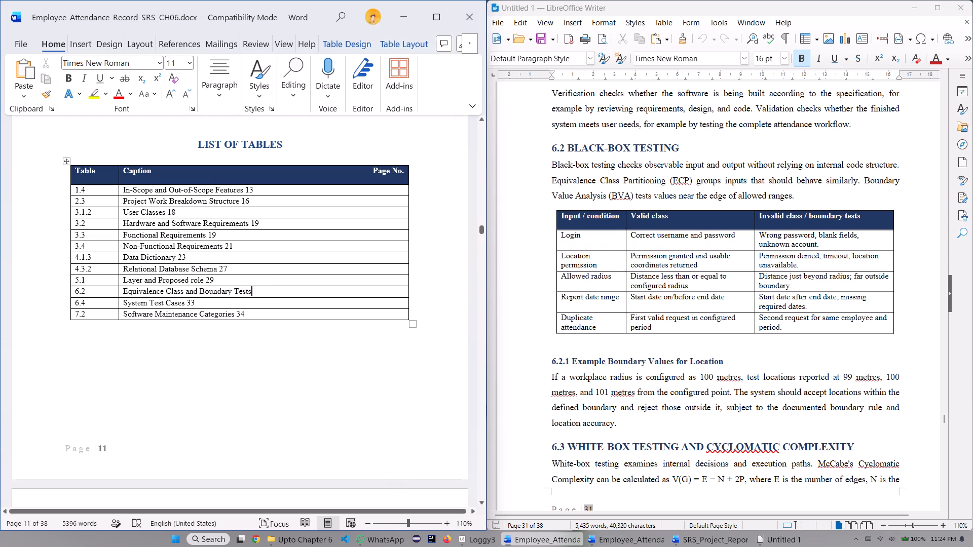
key("space")
type("31")
Justify the text of all List of Tables rows from 1.4 through 7.2 in the Word report.
left_click_drag(75, 189, 253, 310)
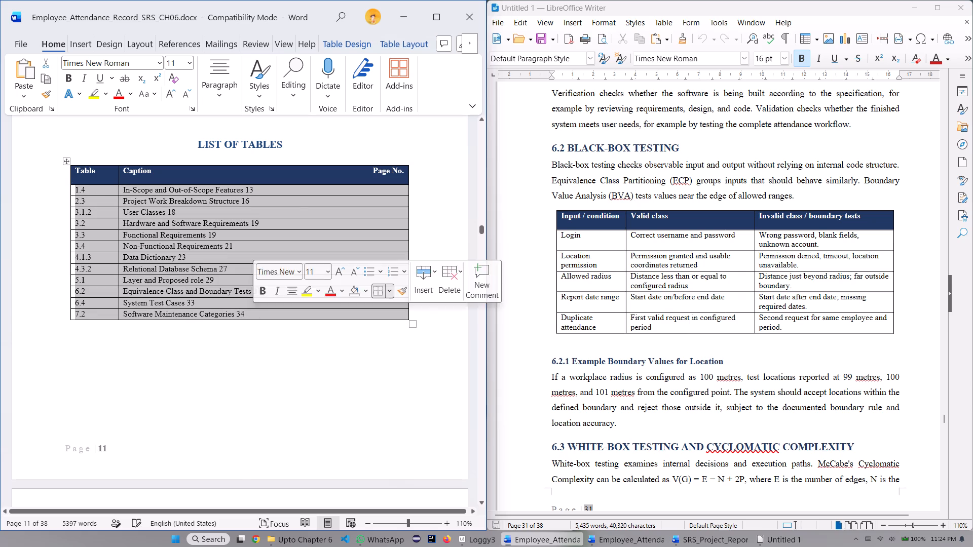
left_click(220, 89)
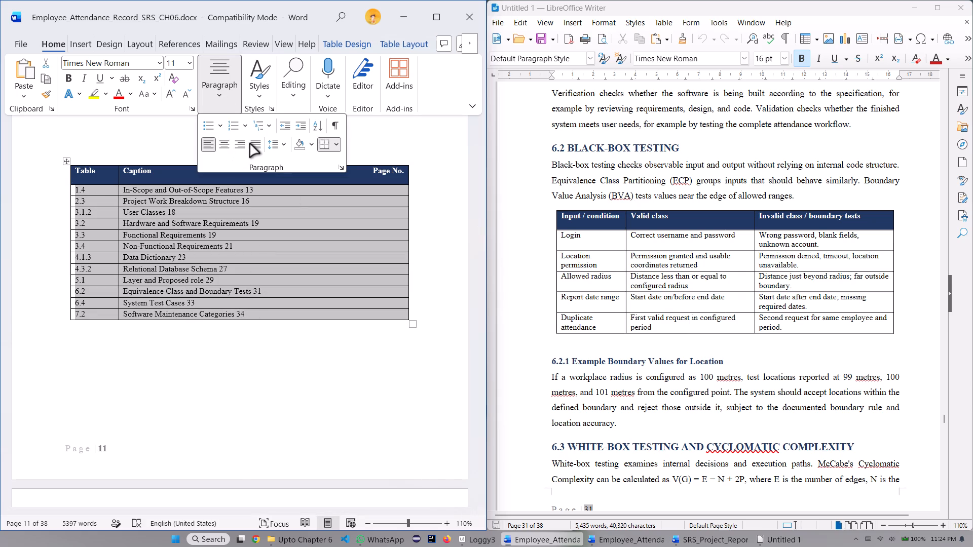
left_click(253, 146)
left_click(226, 404)
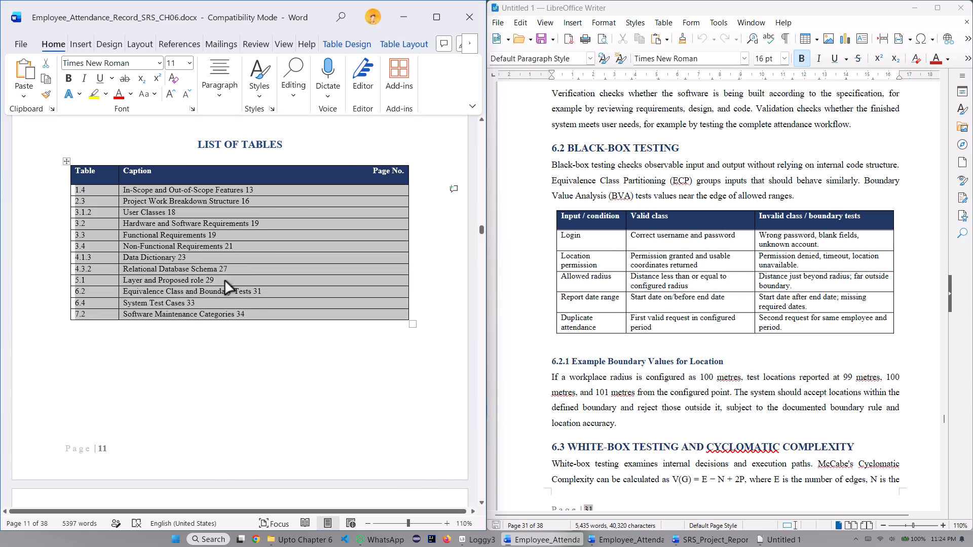
Pad row 1.4 with spaces before page number 13 so the number lines up beneath the "Page No." heading.
left_click(248, 196)
left_click(245, 191)
left_click(246, 191)
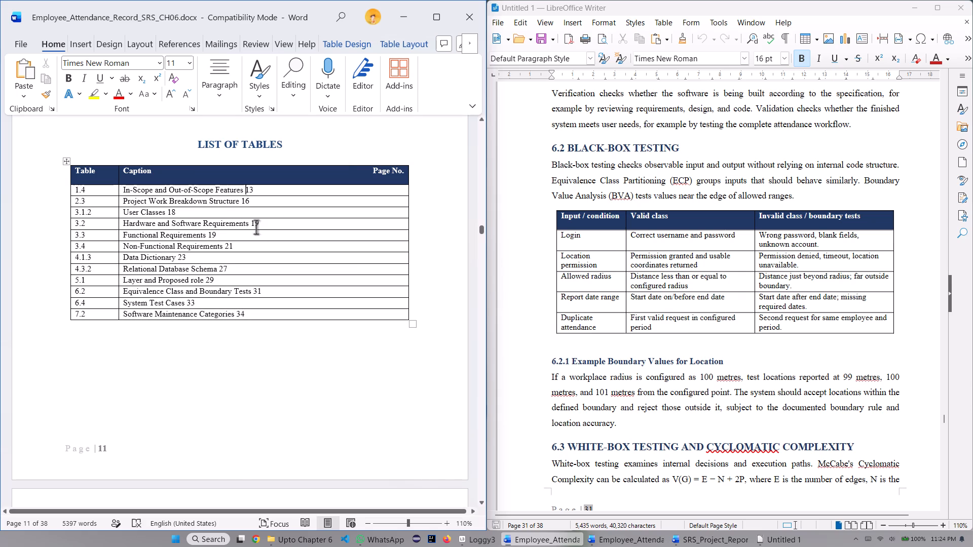
key("space")
key("space")
key("space")
key("space")
key("space")
key("space")
key("space")
key("space")
key("space")
key("space")
key("space")
key("space")
key("space")
key("space")
key("space")
key("space")
key("space")
key("space")
key("space")
key("space")
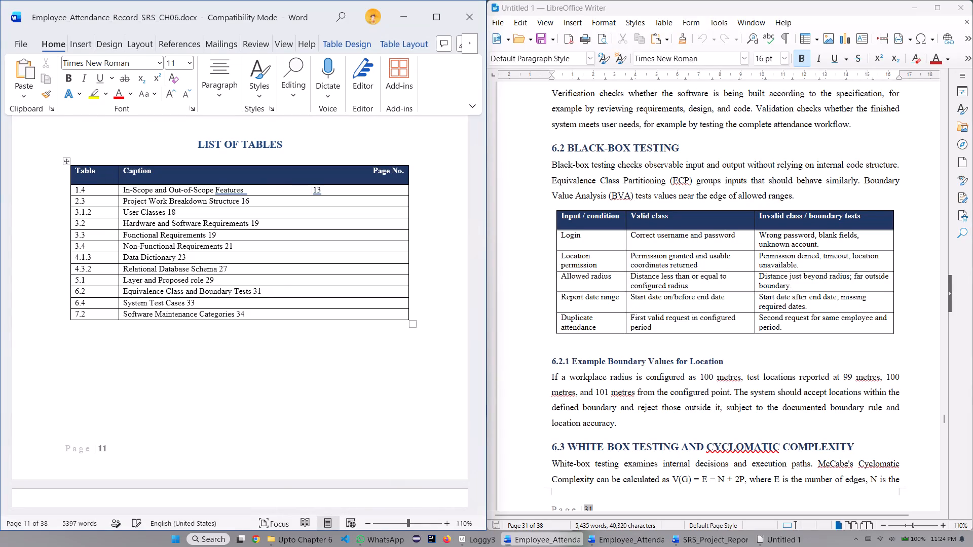
key("space")
key("space")
key("space")
key("space")
key("BackSpace")
Pad row 2.3 with spaces before page number 16 so it aligns beneath "Page No." on a single line.
left_click(242, 202)
key("space")
key("space")
key("space")
key("space")
key("space")
key("space")
key("space")
key("space")
key("space")
key("space")
key("space")
key("space")
key("space")
key("space")
key("space")
key("space")
key("space")
key("space")
key("space")
key("space")
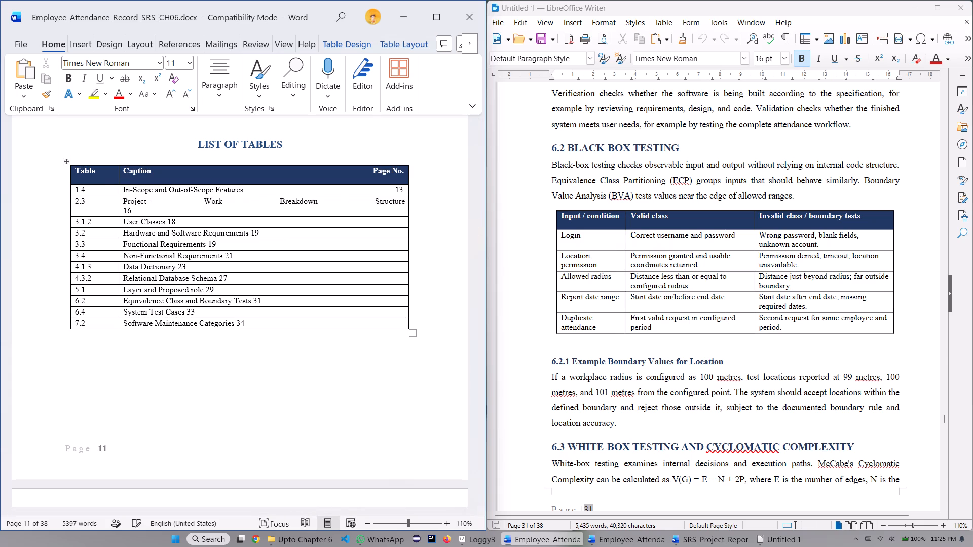
key("BackSpace")
key("BackSpace")
key("BackSpace")
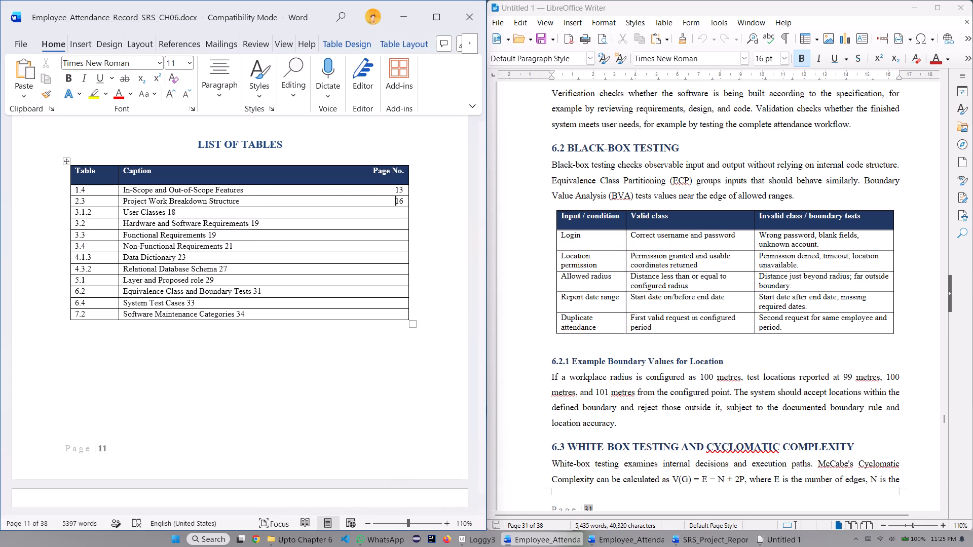
Pad the "User Classes" row with spaces before page number 18 so it aligns with the page numbers above.
left_click(168, 209)
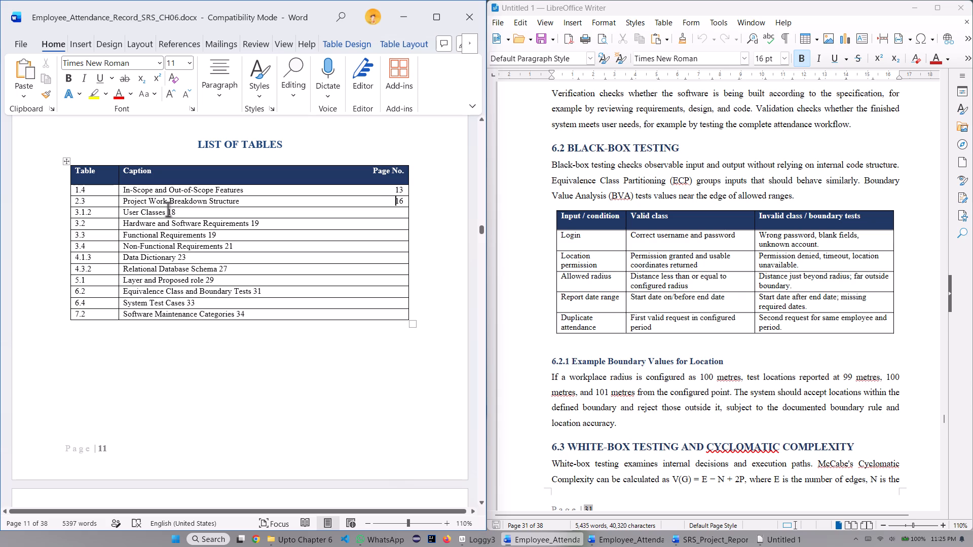
key("space")
key("space")
key("space")
key("space")
key("space")
key("space")
key("space")
key("space")
key("space")
key("space")
key("space")
key("space")
key("space")
key("space")
key("space")
key("space")
key("space")
key("space")
key("space")
key("space")
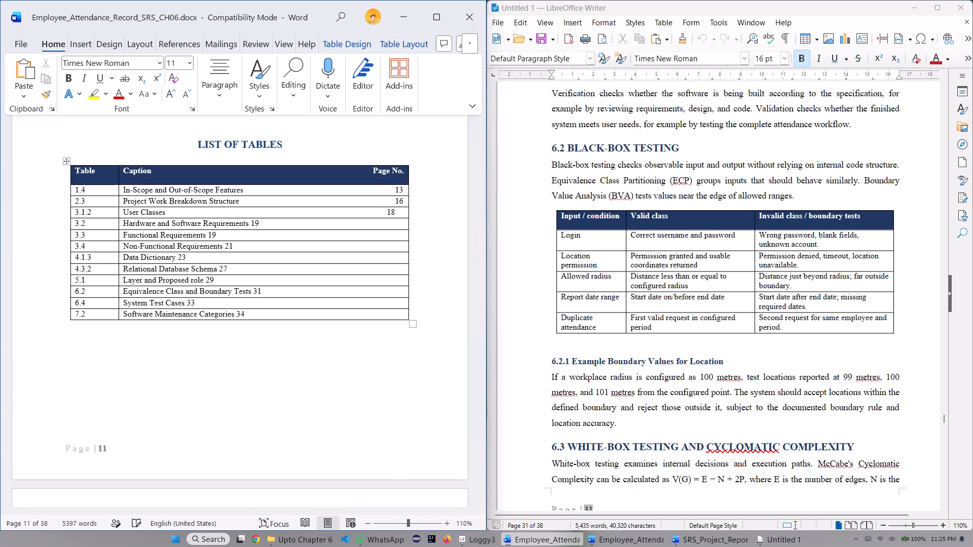
key("space")
key("space")
key("space")
key("space")
Pad the "Hardware and Software Requirements" row with spaces before page number 19 so it aligns beneath "Page No." on one line.
left_click(250, 225)
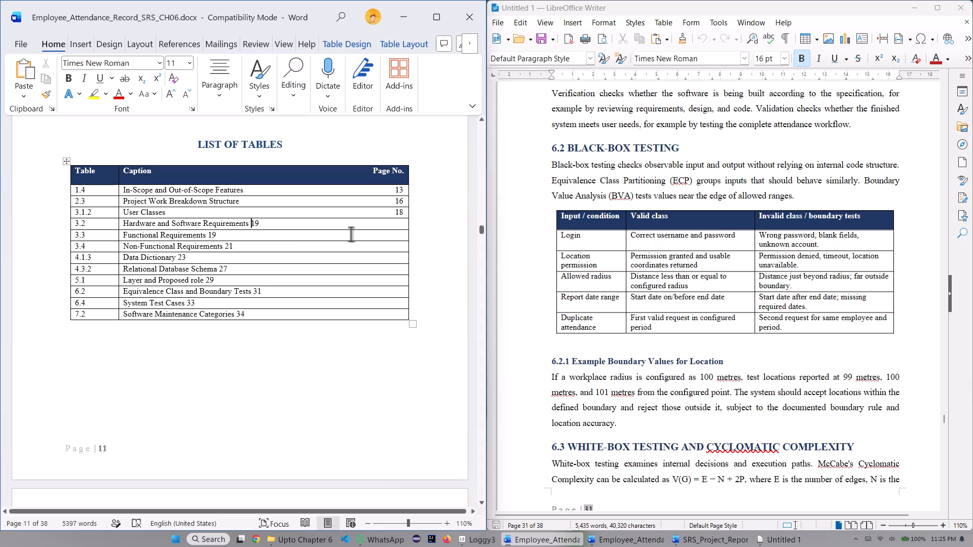
key("space")
key("space")
key("space")
key("space")
key("space")
key("space")
key("space")
key("space")
key("space")
key("space")
key("space")
key("space")
key("space")
key("space")
key("space")
key("space")
key("space")
key("space")
key("space")
key("space")
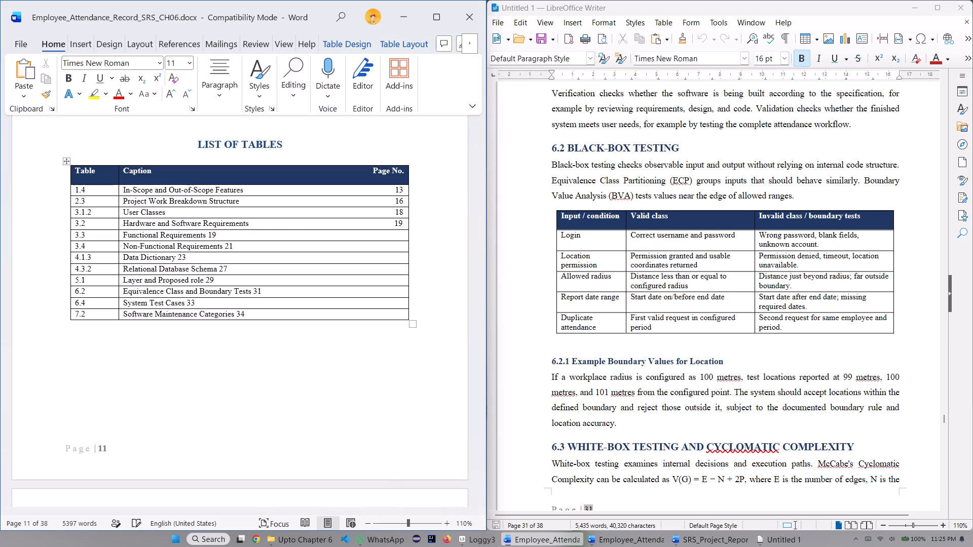
key("space")
key("space")
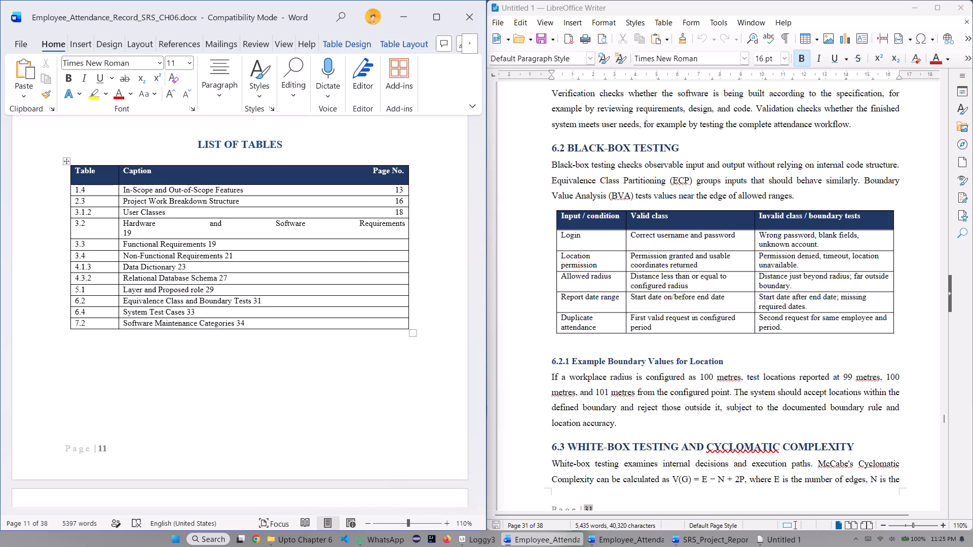
key("BackSpace")
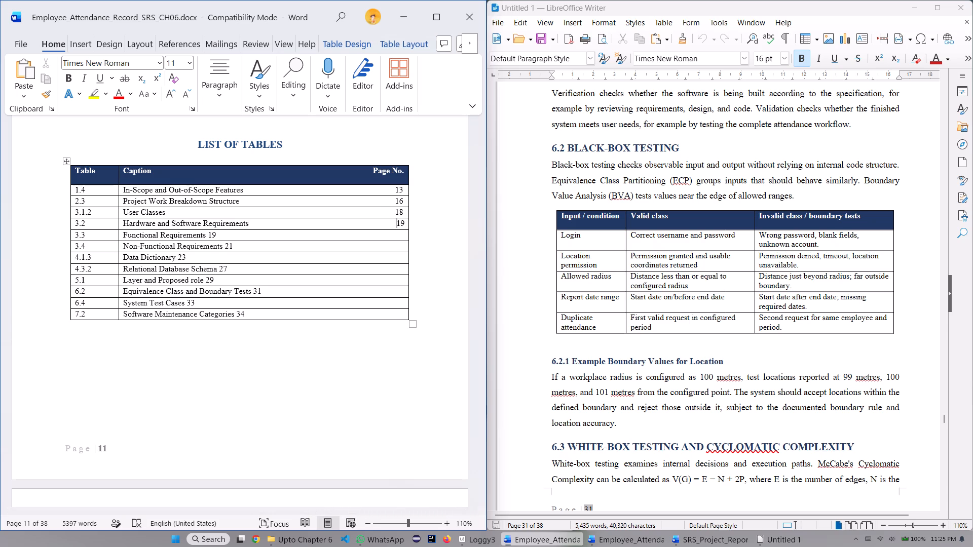
key("BackSpace")
key("space")
key("BackSpace")
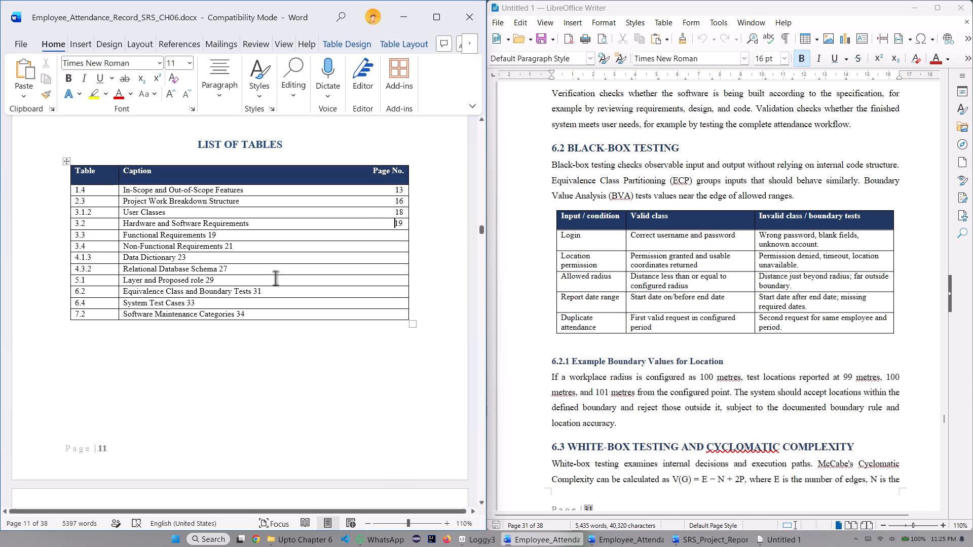
Pad the 3.3 "Functional Requirements" row with spaces before page number 19 so it aligns with the page numbers above.
left_click(208, 236)
key("space")
key("space")
key("space")
key("space")
key("space")
key("space")
key("space")
key("space")
key("space")
key("space")
key("space")
key("space")
key("space")
key("space")
key("space")
key("space")
key("space")
key("space")
key("space")
key("space")
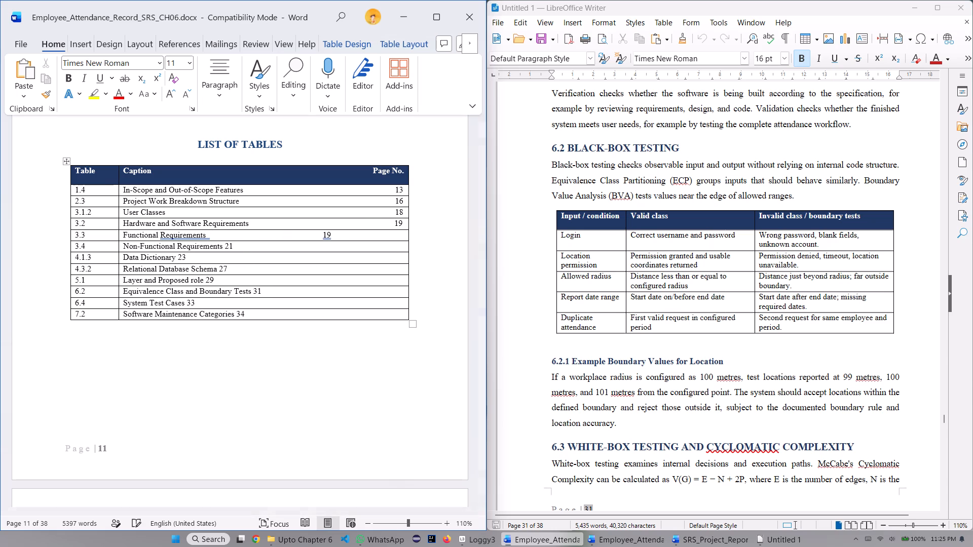
key("space")
Pad the 3.4 "Non-Functional Requirements" row with spaces before page number 21 so it aligns beneath "Page No." on one line.
left_click(221, 244)
key("space")
key("space")
key("space")
key("space")
key("space")
key("space")
key("space")
key("space")
key("space")
key("space")
key("space")
key("space")
key("space")
key("space")
key("space")
key("space")
key("space")
key("space")
key("space")
key("space")
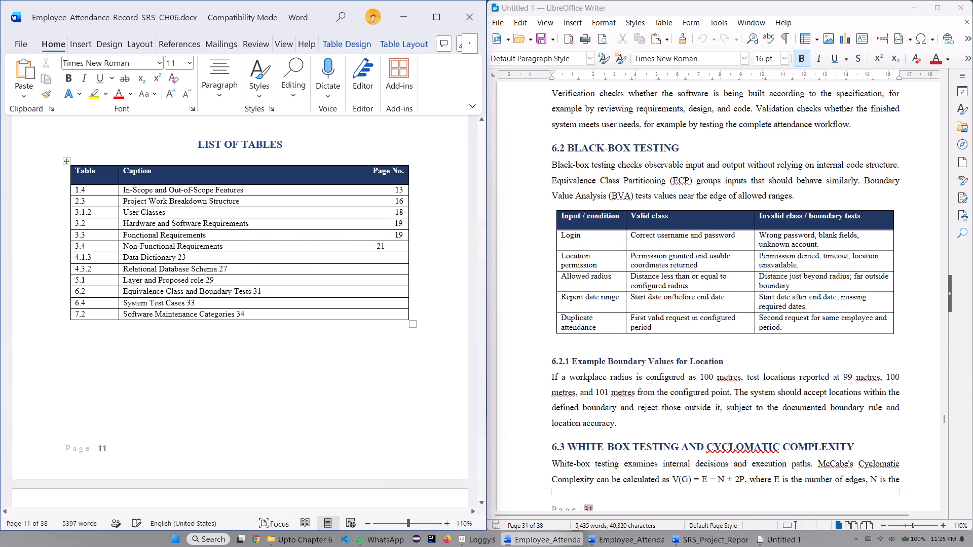
key("BackSpace")
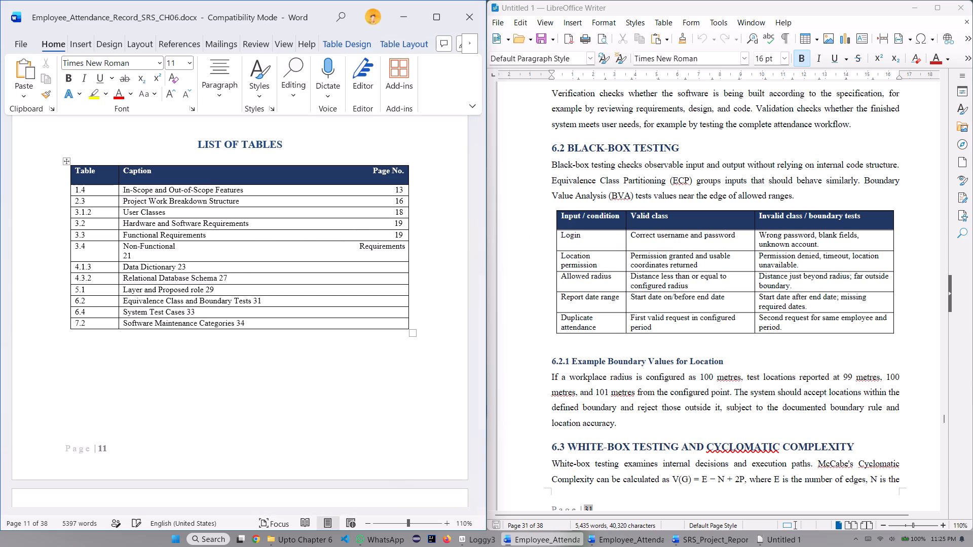
left_click(125, 256)
key("BackSpace")
key("BackSpace")
key("BackSpace")
key("BackSpace")
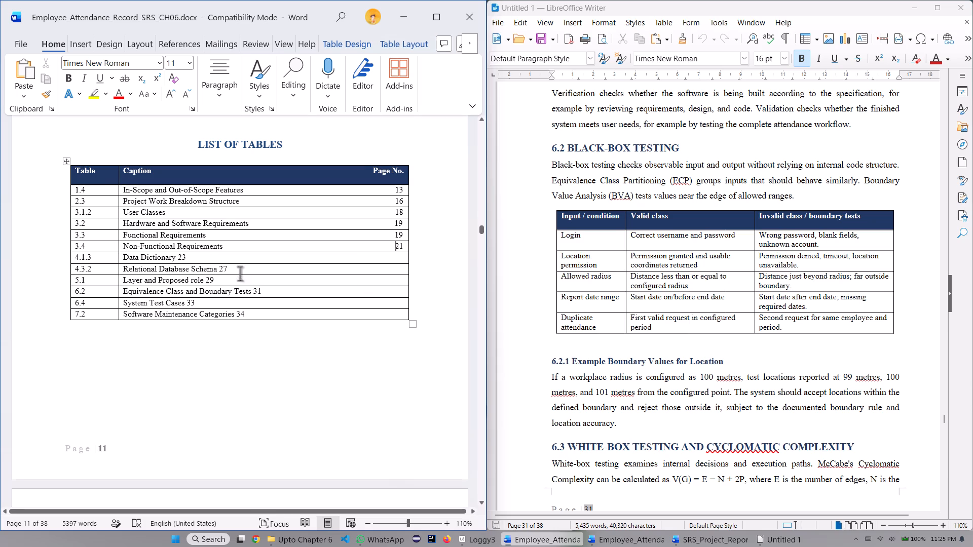
Pad the 4.1.3 "Data Dictionary" row with spaces before page number 23 so it aligns with the page numbers above.
left_click(179, 259)
key("space")
key("space")
key("space")
key("space")
key("space")
key("space")
key("space")
key("space")
key("space")
key("space")
key("space")
key("space")
key("space")
key("space")
key("space")
key("space")
key("space")
key("space")
key("space")
key("space")
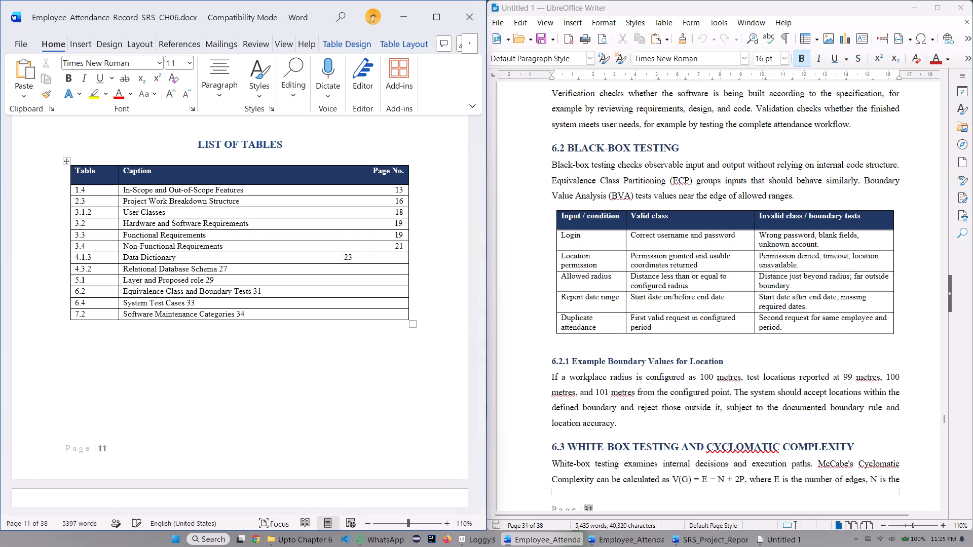
key("space")
key("space")
key("space")
key("space")
key("space")
Pad the 4.3.2 "Relational Database Schema" row with spaces before page number 27 so it aligns with the page numbers above.
left_click(221, 267)
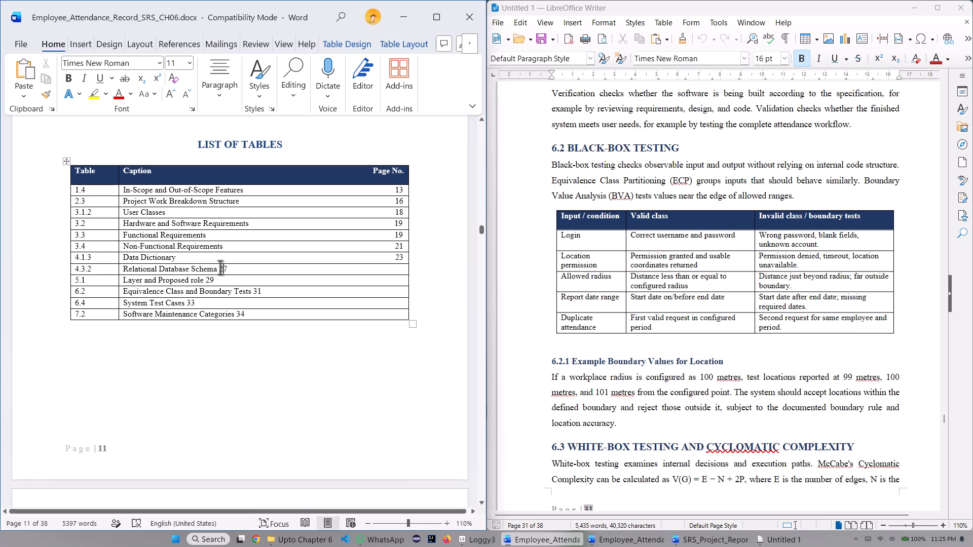
left_click(219, 267)
key("space")
key("space")
key("space")
key("space")
key("space")
key("space")
key("space")
key("space")
key("space")
key("space")
key("space")
key("space")
key("space")
key("space")
key("space")
key("space")
key("space")
key("space")
key("space")
key("space")
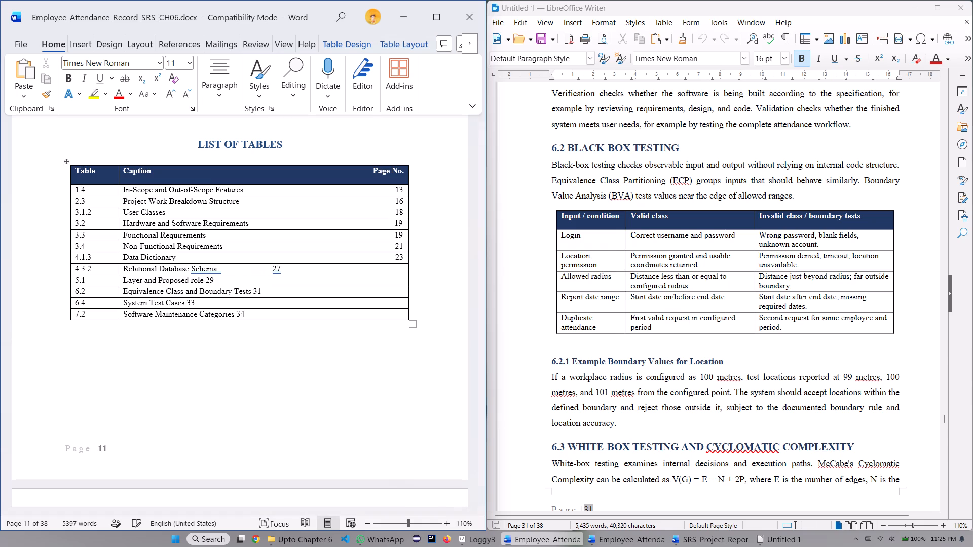
key("space")
key("space")
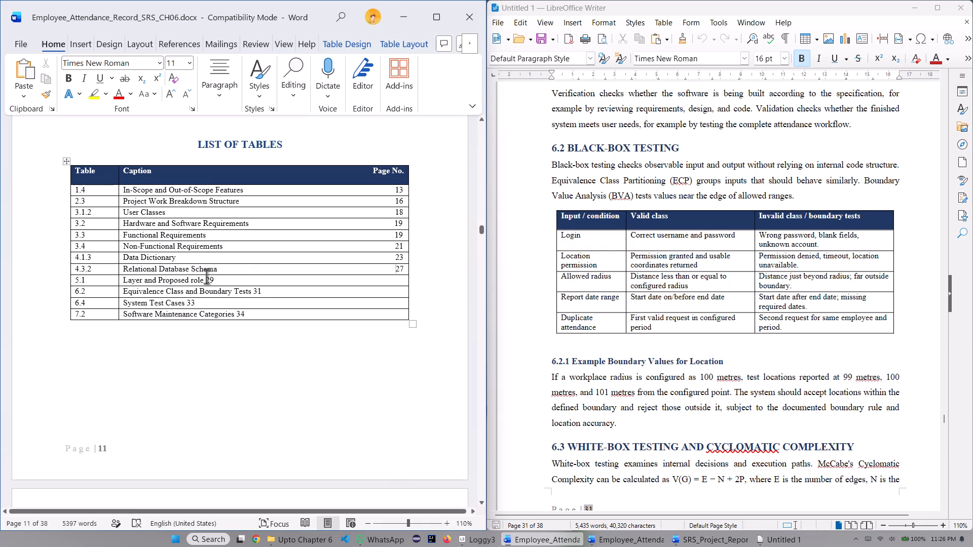
Pad the 5.1 "Layer and Proposed role" row with spaces before page number 29 so it aligns beneath "Page No.".
left_click(206, 277)
key("space")
key("space")
key("space")
key("space")
key("space")
key("space")
key("space")
key("space")
key("space")
key("space")
key("space")
key("space")
key("space")
key("space")
key("space")
key("space")
key("space")
key("space")
key("space")
key("space")
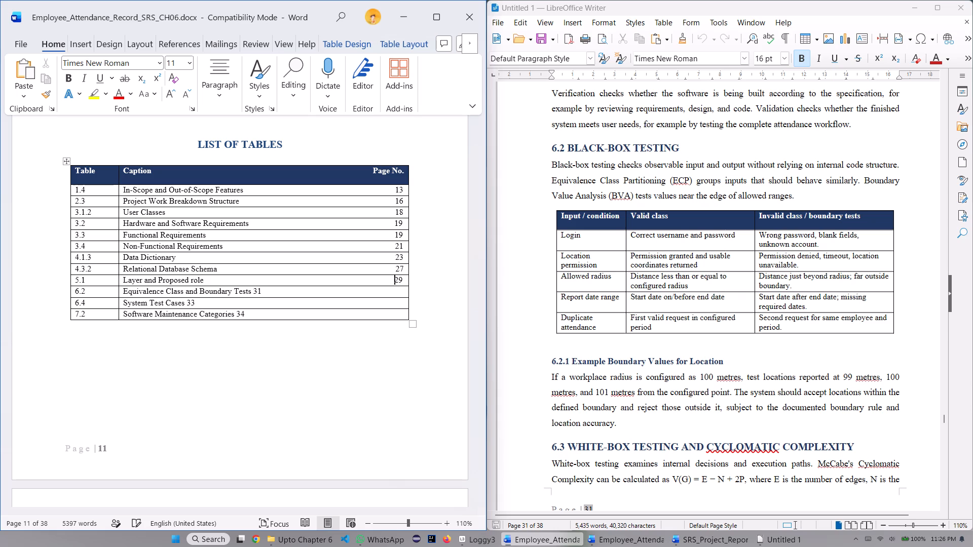
key("space")
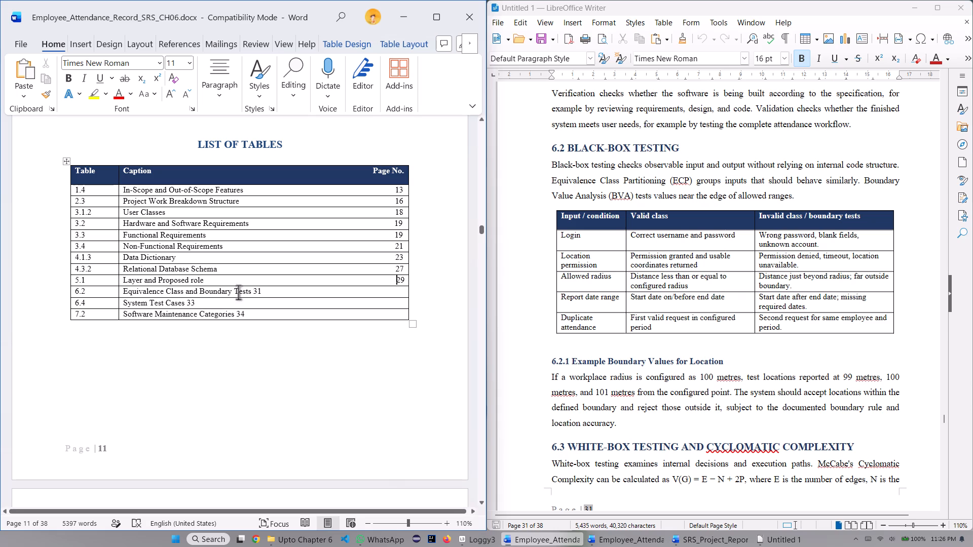
Pad the 6.2 "Equivalence Class and Boundary Tests" row with spaces before page number 31 so it aligns with the page numbers above.
left_click(251, 291)
key("space")
key("space")
key("space")
key("space")
key("space")
key("space")
key("space")
key("space")
key("space")
key("space")
key("space")
key("space")
key("space")
key("space")
key("space")
key("space")
key("space")
key("space")
key("space")
key("space")
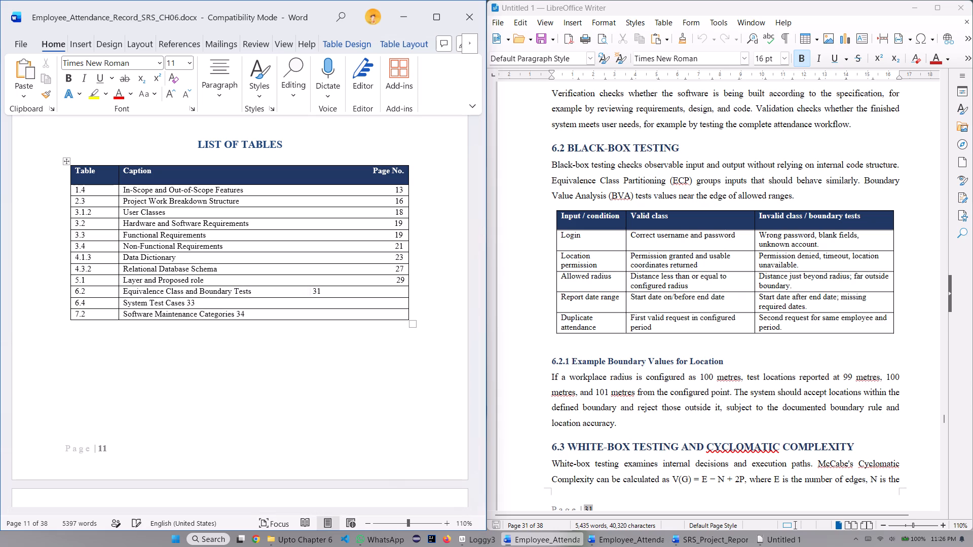
key("space")
key("space")
key("space")
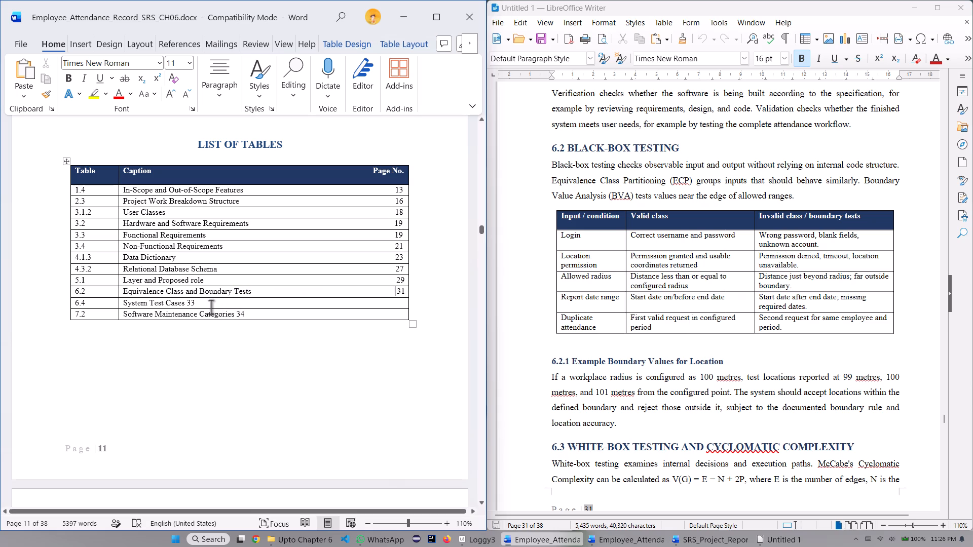
Pad the 6.4 "System Test Cases" row with spaces before page number 33 so it aligns with the page numbers above.
left_click(186, 303)
key("space")
key("space")
key("space")
key("space")
key("space")
key("space")
key("space")
key("space")
key("space")
key("space")
key("space")
key("space")
key("space")
key("space")
key("space")
key("space")
key("space")
key("space")
key("space")
key("space")
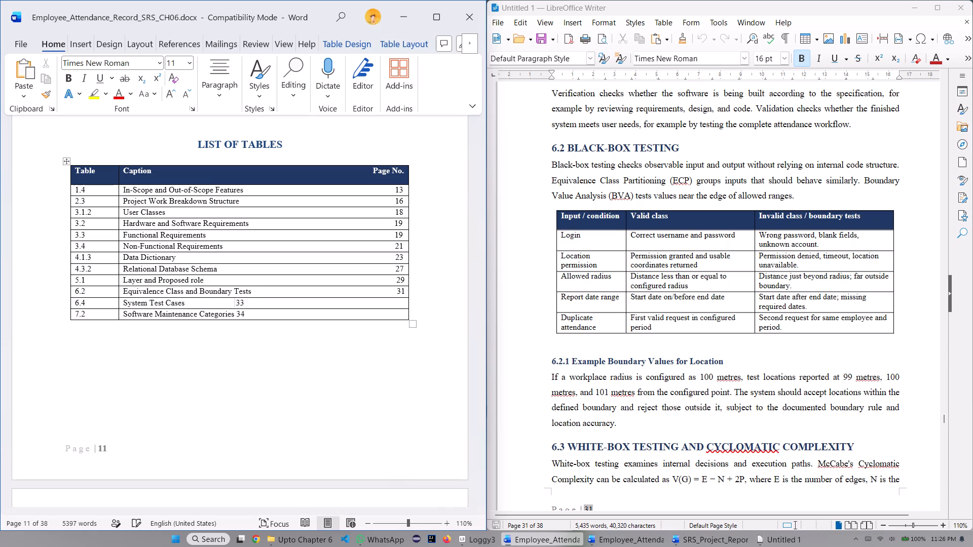
key("space")
key("space")
key("space")
key("space")
key("space")
key("space")
key("space")
key("space")
key("space")
key("space")
key("space")
key("space")
key("space")
key("space")
key("space")
key("space")
key("space")
key("space")
key("space")
key("space")
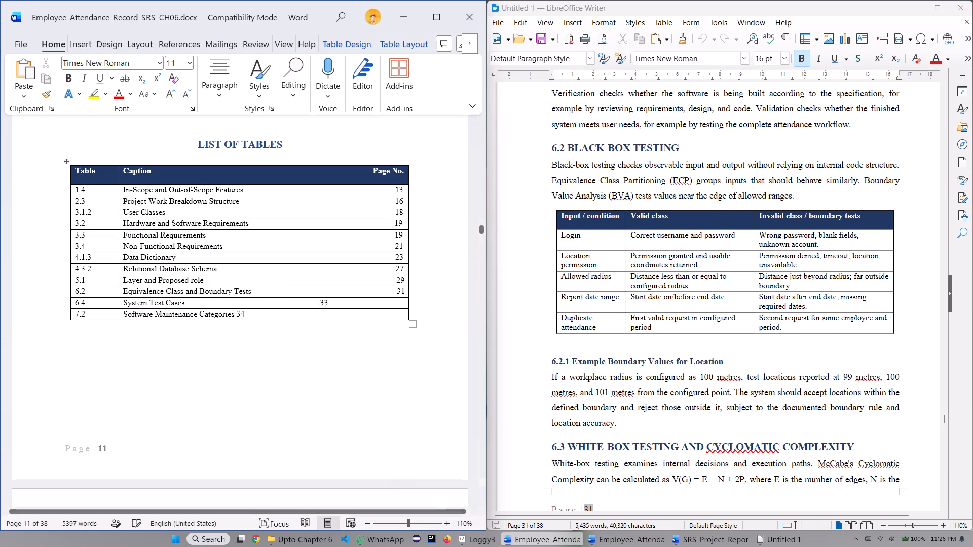
key("space")
key("space")
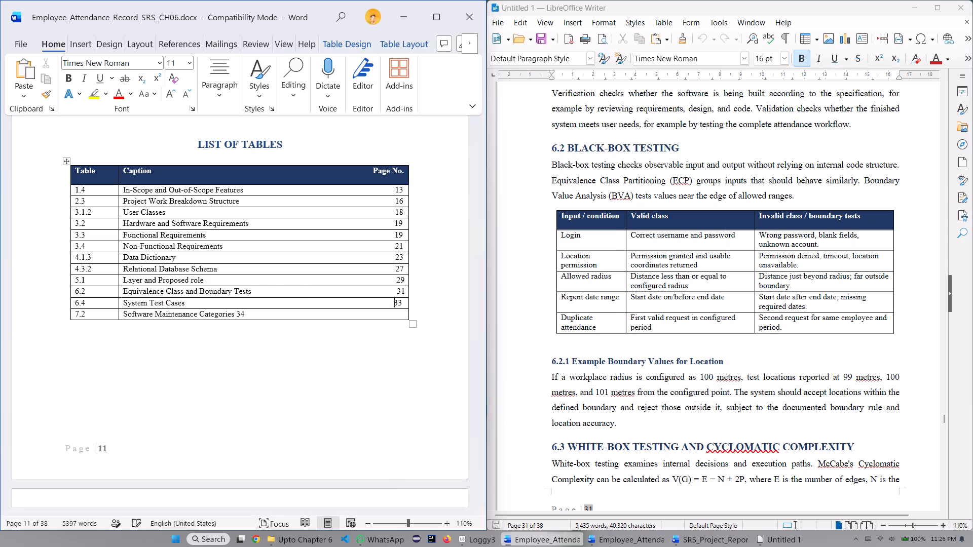
key("space")
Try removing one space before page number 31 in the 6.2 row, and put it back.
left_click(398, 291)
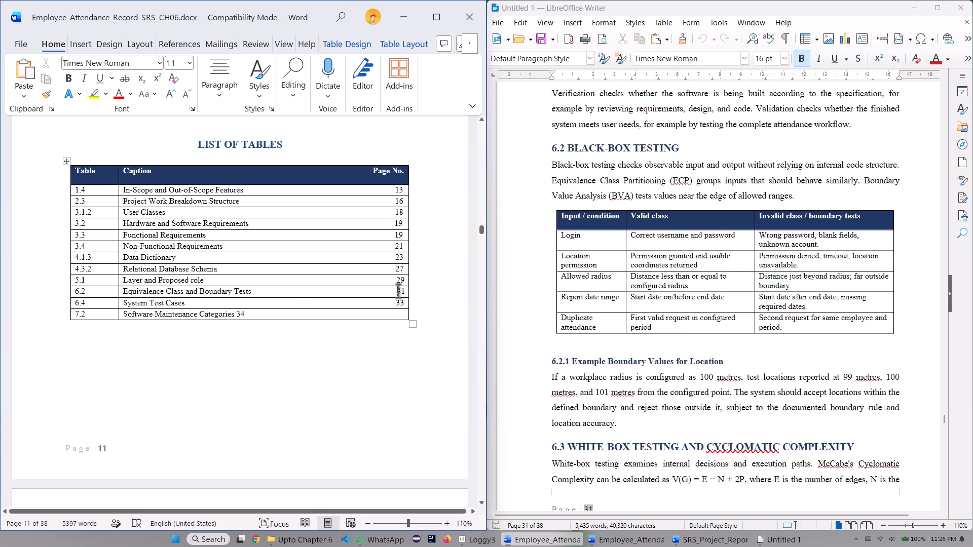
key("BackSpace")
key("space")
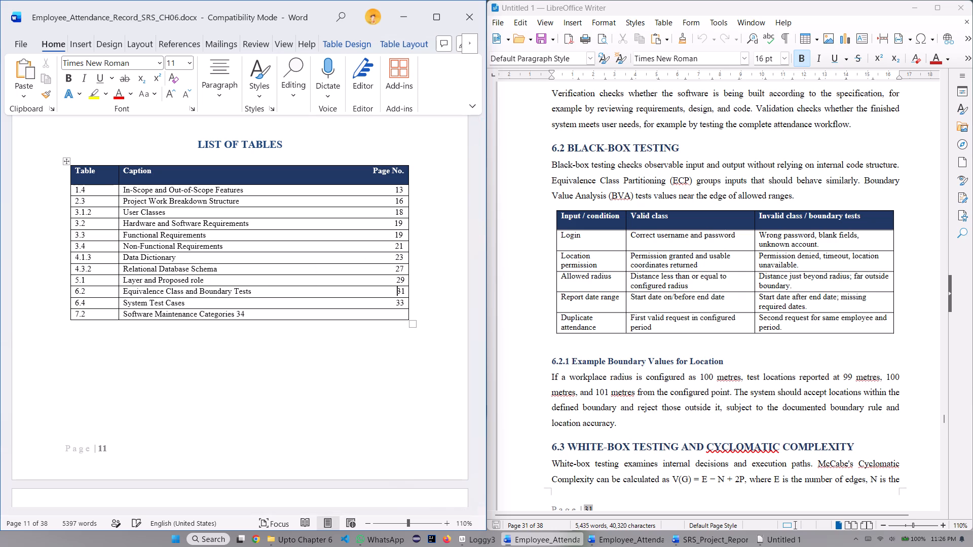
Pad the 7.2 "Software Maintenance Categories" row with spaces before page number 34 so it aligns beneath "Page No.".
left_click(237, 314)
key("space")
key("space")
key("space")
key("space")
key("space")
key("space")
key("space")
key("space")
key("space")
key("space")
key("space")
key("space")
key("space")
key("space")
key("space")
key("space")
key("space")
key("space")
key("space")
key("space")
key("space")
left_click(409, 399)
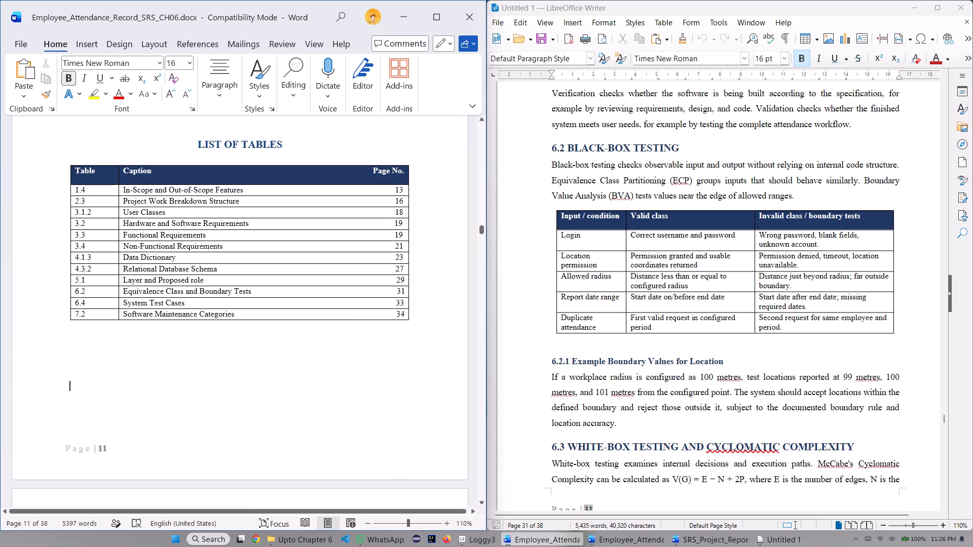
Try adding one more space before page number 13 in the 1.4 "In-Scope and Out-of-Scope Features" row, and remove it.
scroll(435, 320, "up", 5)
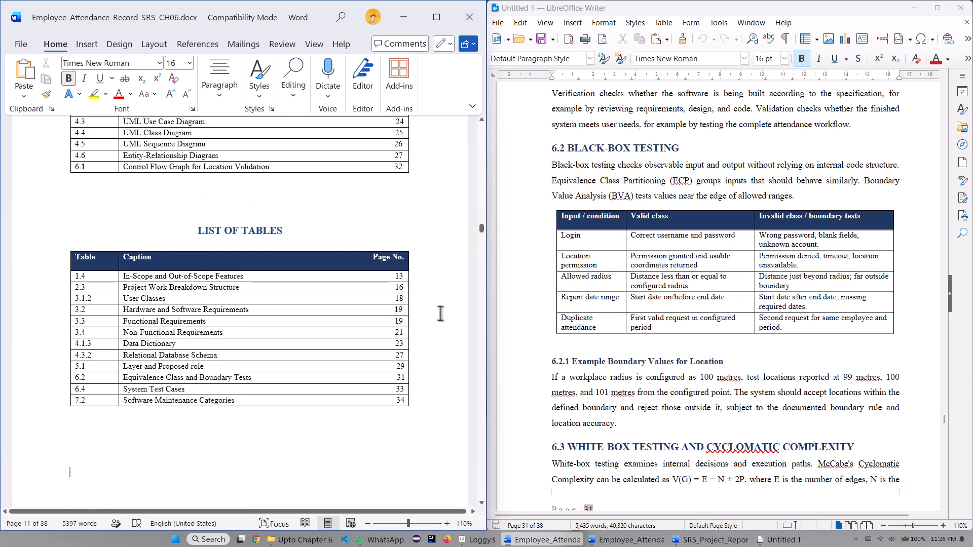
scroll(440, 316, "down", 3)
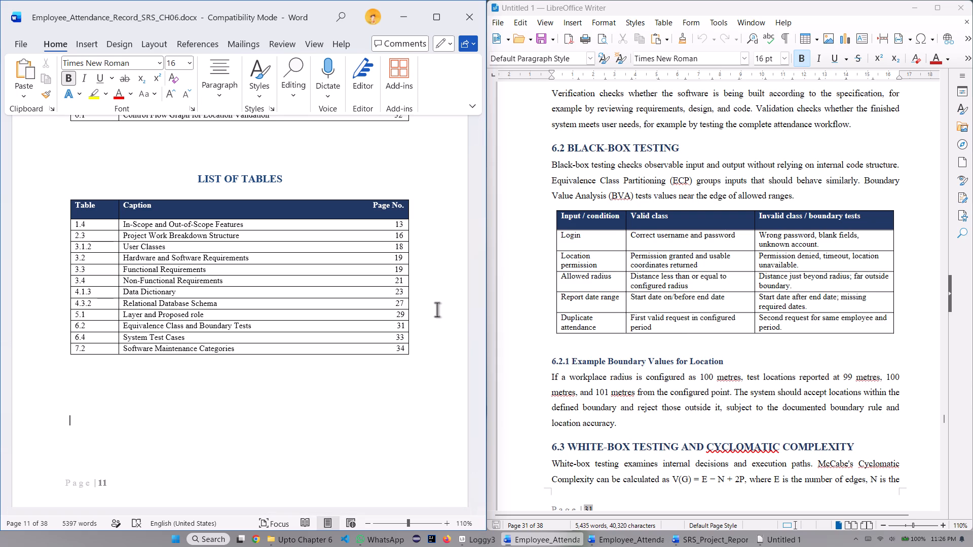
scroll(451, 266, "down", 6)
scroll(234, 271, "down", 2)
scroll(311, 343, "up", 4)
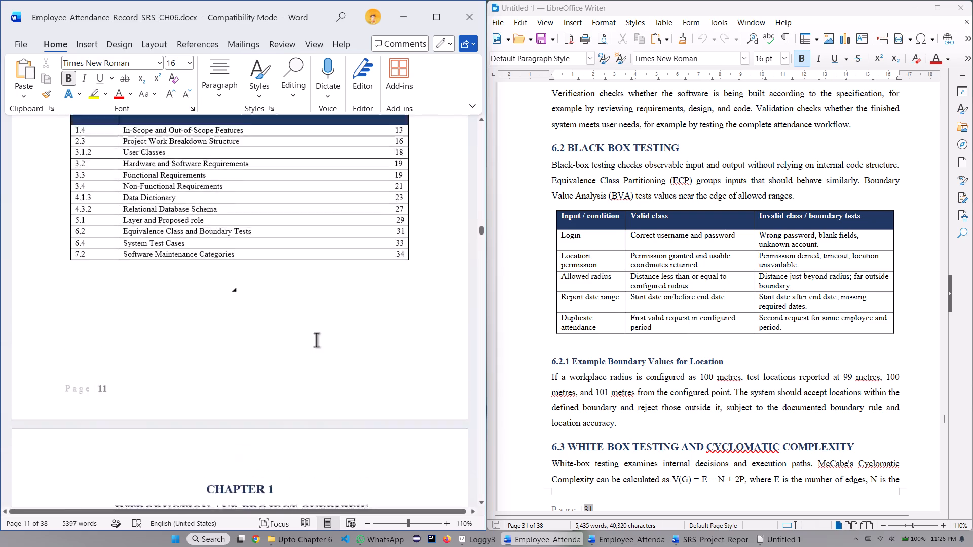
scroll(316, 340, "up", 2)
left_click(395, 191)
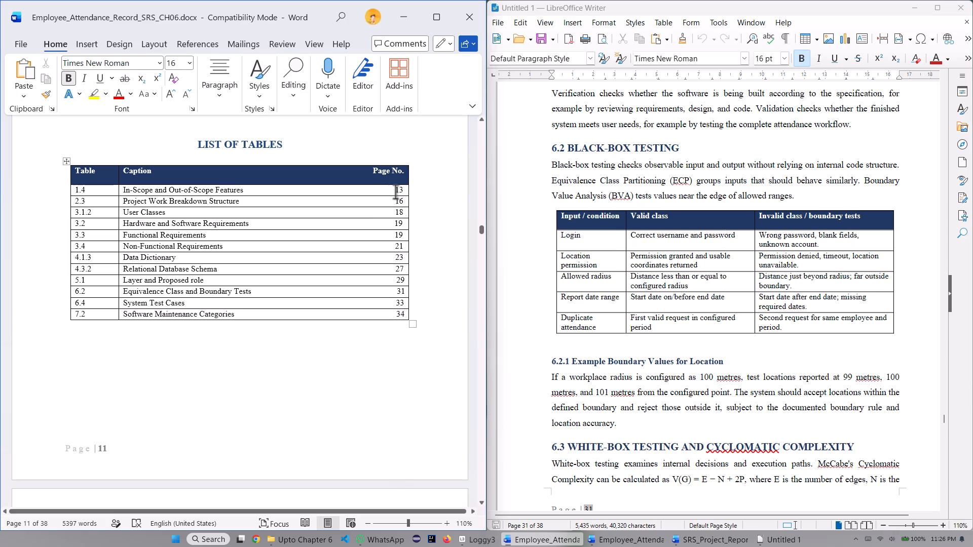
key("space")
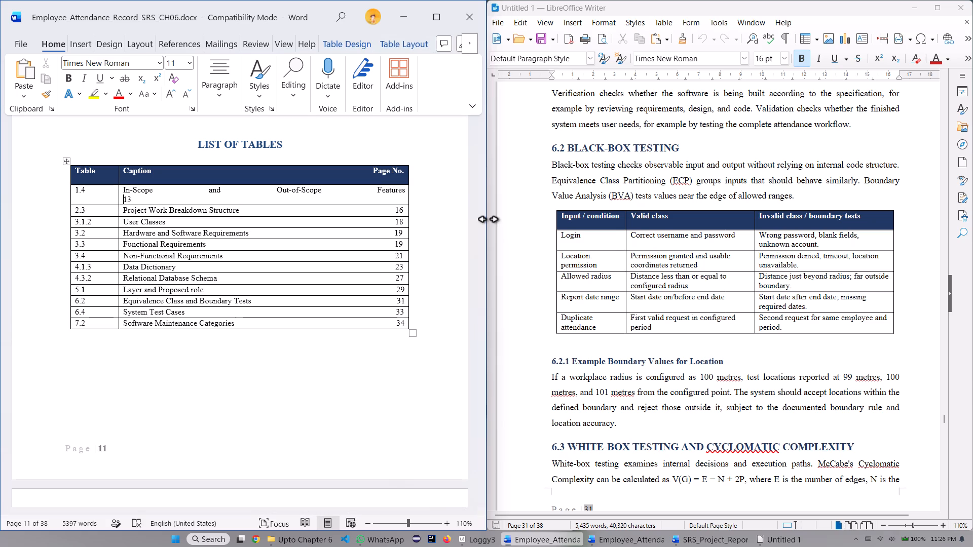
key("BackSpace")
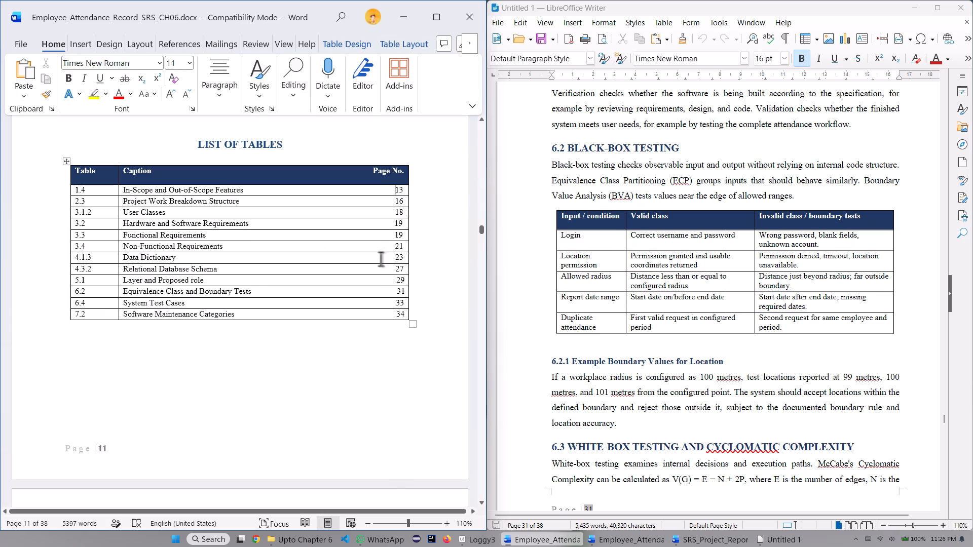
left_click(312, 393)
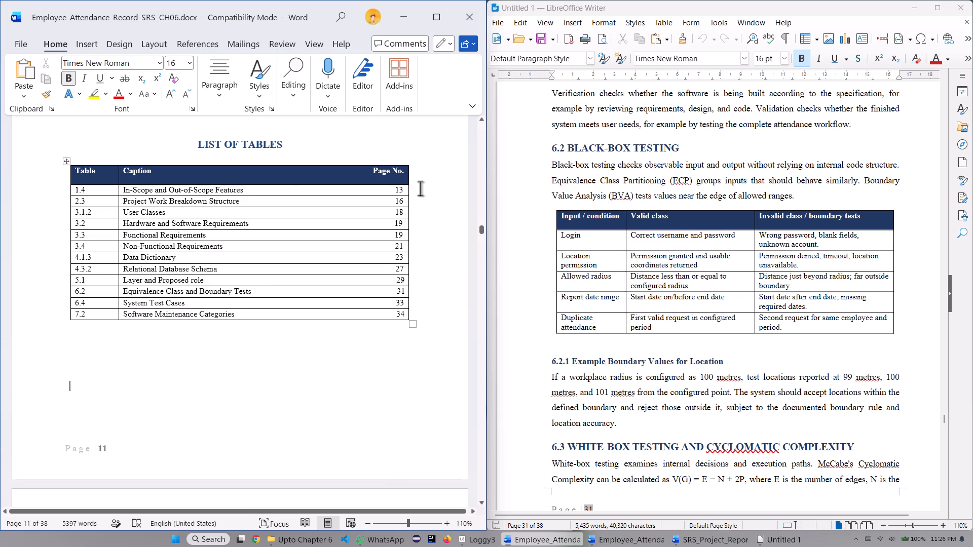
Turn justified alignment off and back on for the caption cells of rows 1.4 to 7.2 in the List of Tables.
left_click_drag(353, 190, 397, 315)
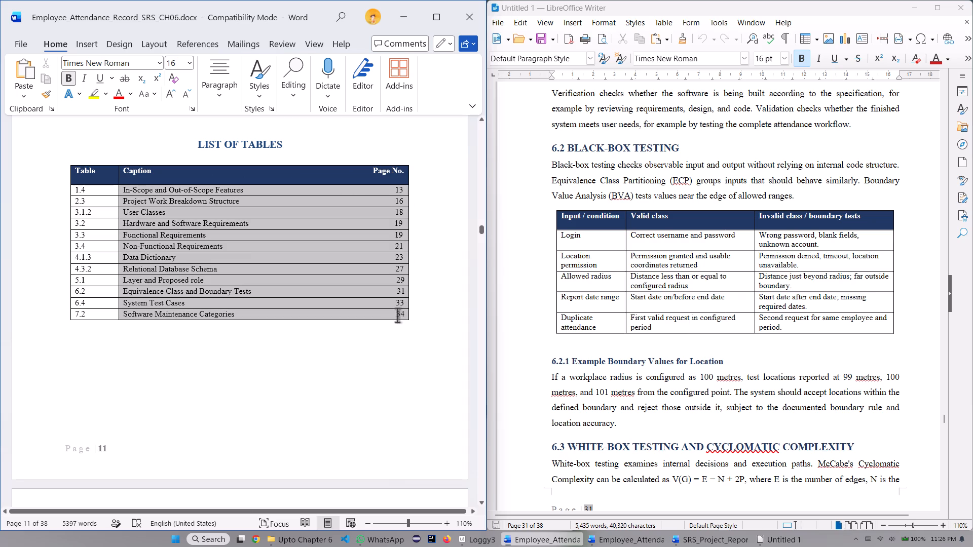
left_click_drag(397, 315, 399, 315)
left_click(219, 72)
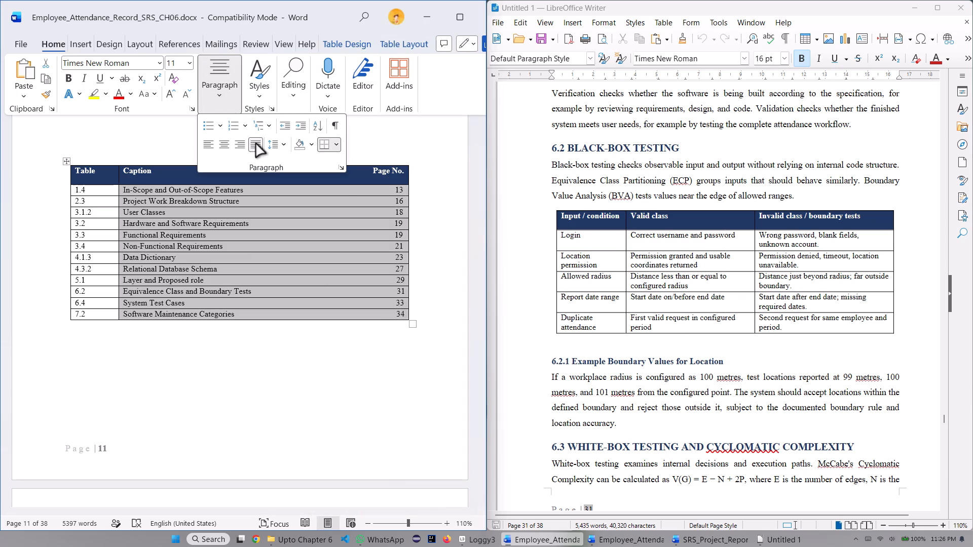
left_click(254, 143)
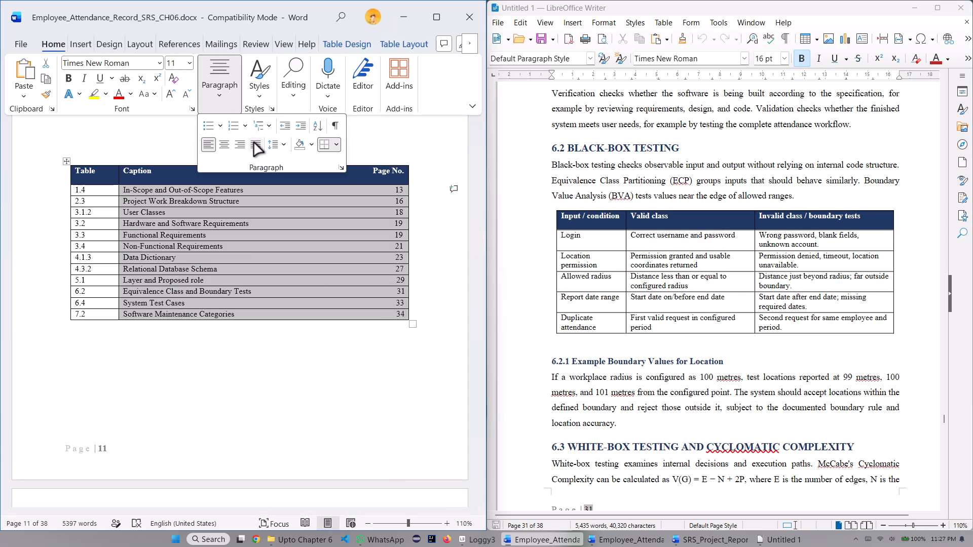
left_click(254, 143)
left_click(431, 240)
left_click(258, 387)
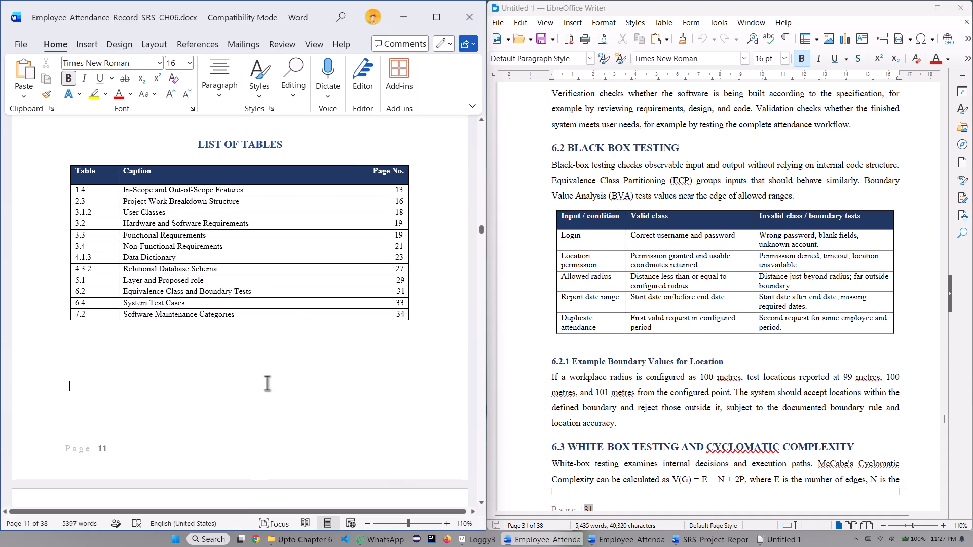
Review the transition from the end of the List of Tables page into the opening sections of Chapter 1.
scroll(332, 293, "down", 13)
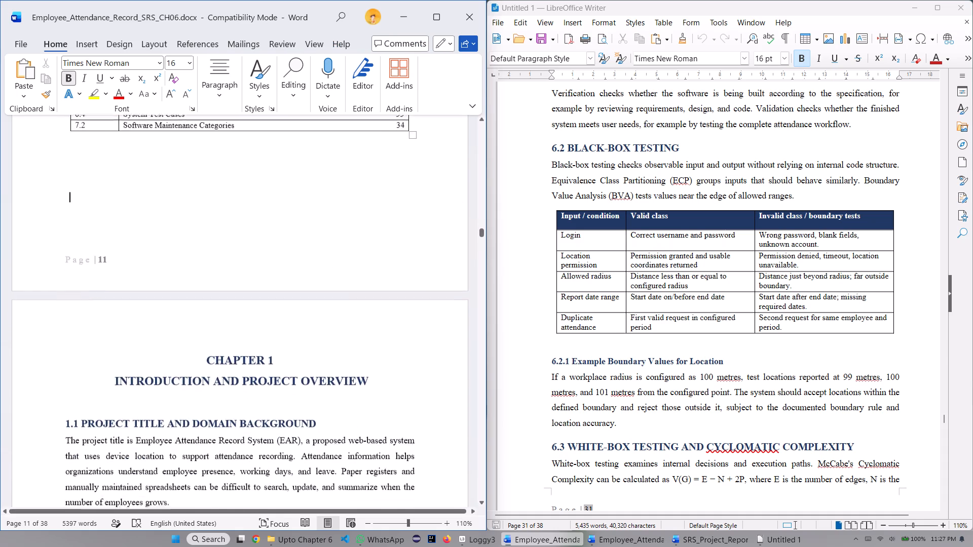
scroll(331, 256, "down", 4)
scroll(339, 254, "up", 20)
scroll(339, 254, "up", 1)
scroll(339, 254, "down", 17)
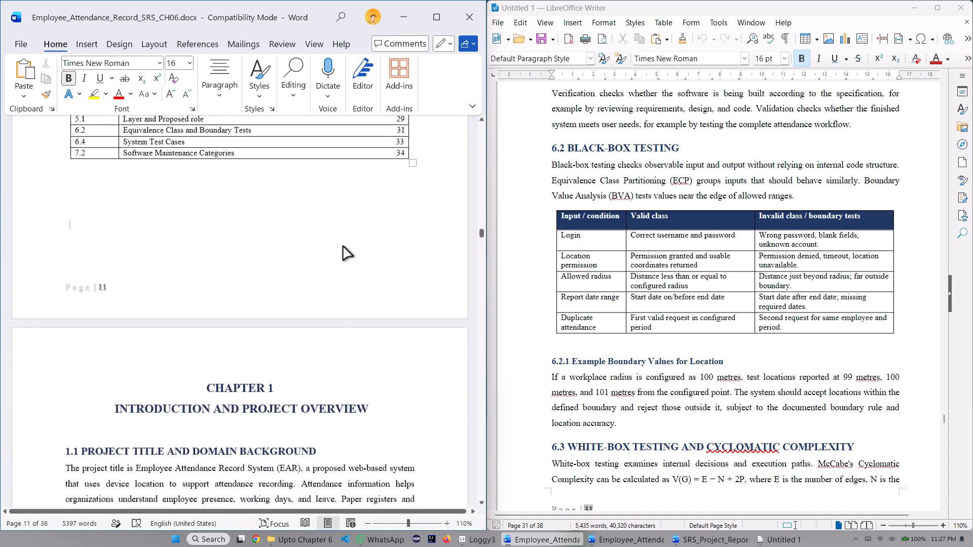
scroll(343, 247, "down", 20)
scroll(343, 247, "down", 11)
scroll(354, 243, "up", 20)
scroll(354, 243, "up", 1)
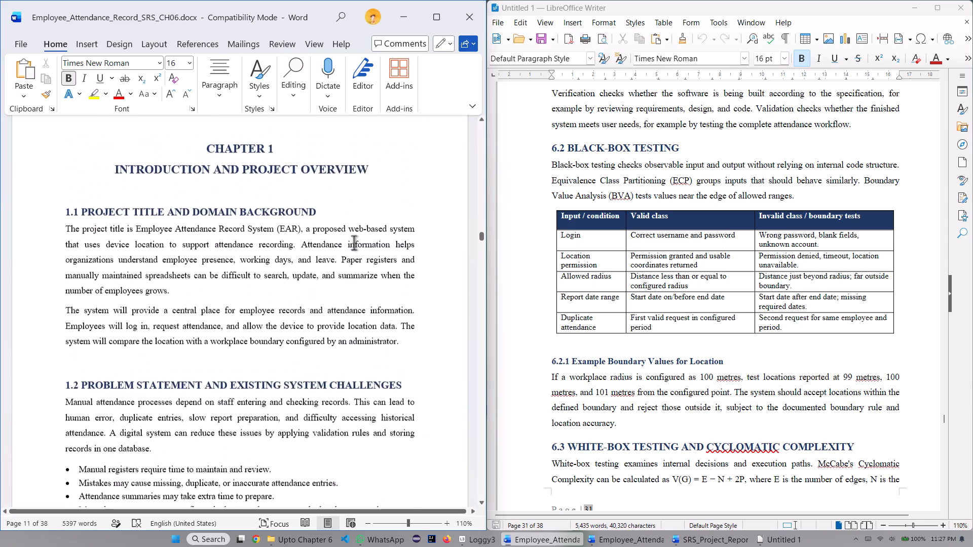
scroll(354, 243, "up", 6)
scroll(347, 254, "down", 11)
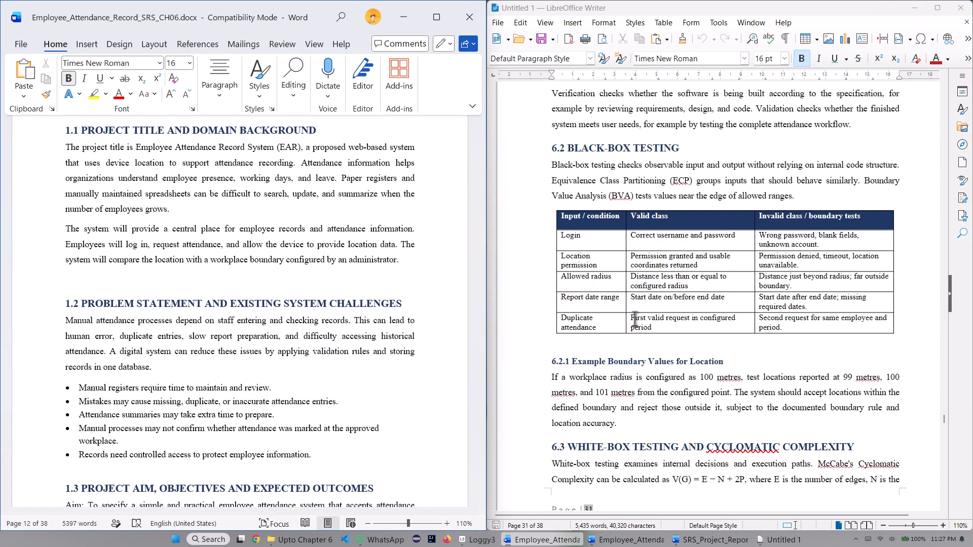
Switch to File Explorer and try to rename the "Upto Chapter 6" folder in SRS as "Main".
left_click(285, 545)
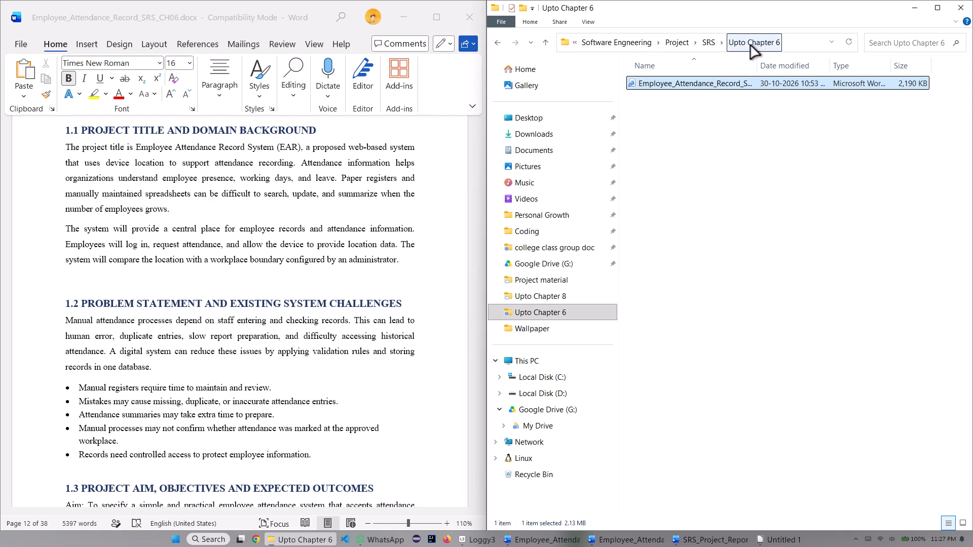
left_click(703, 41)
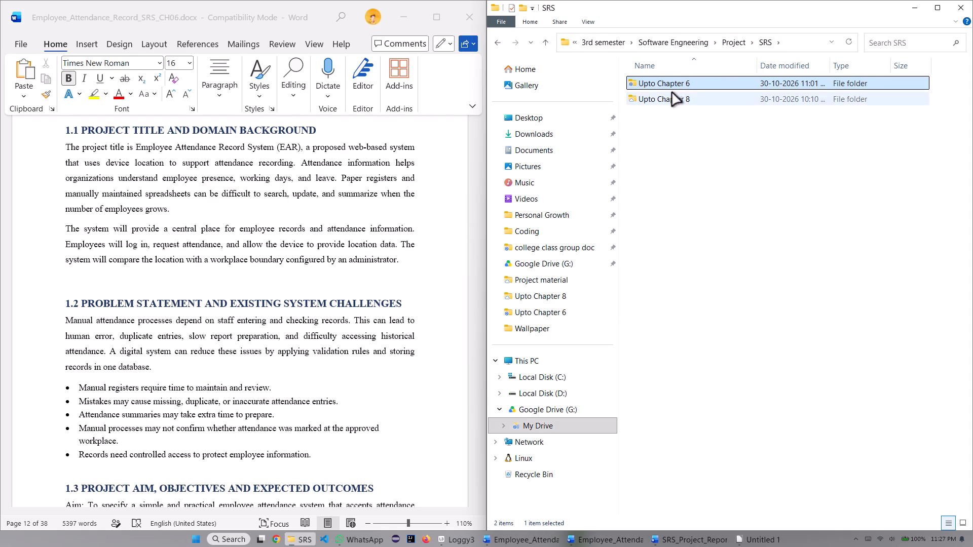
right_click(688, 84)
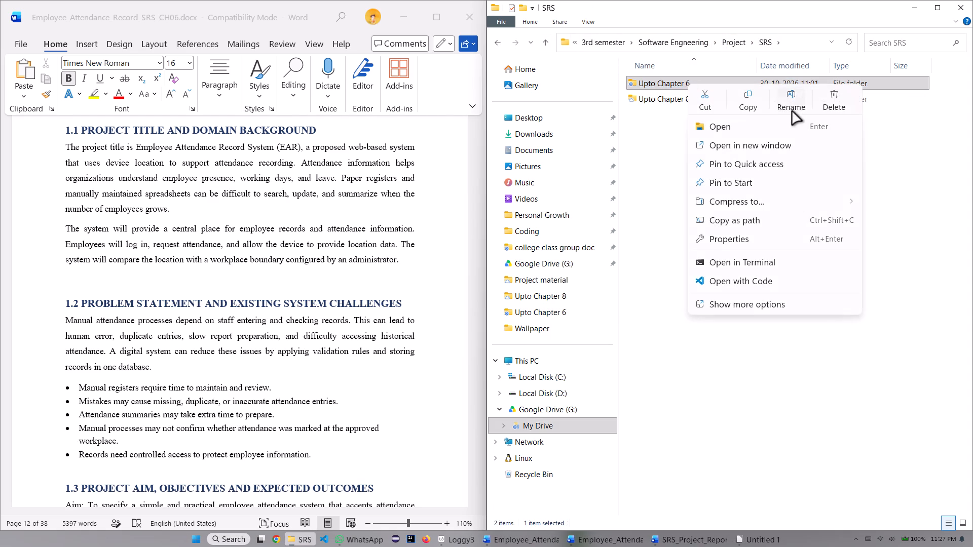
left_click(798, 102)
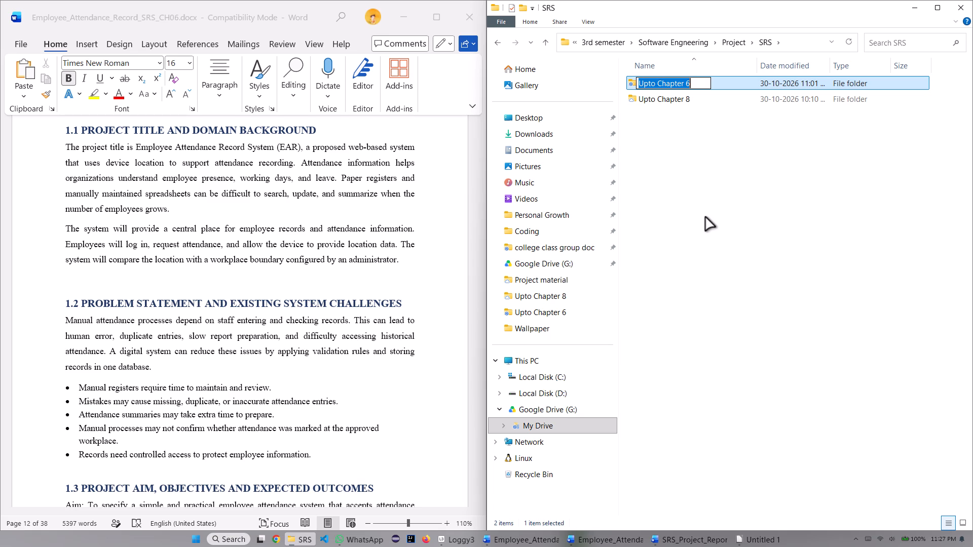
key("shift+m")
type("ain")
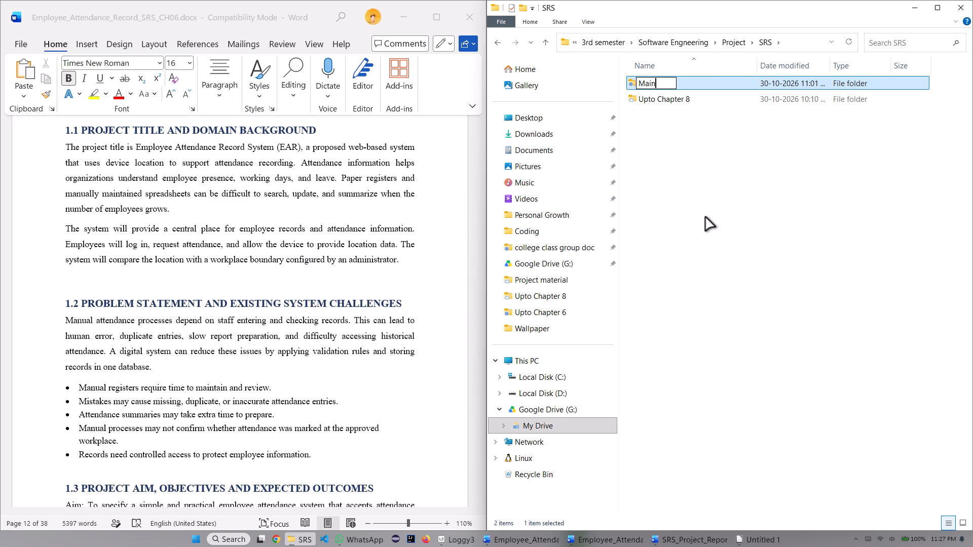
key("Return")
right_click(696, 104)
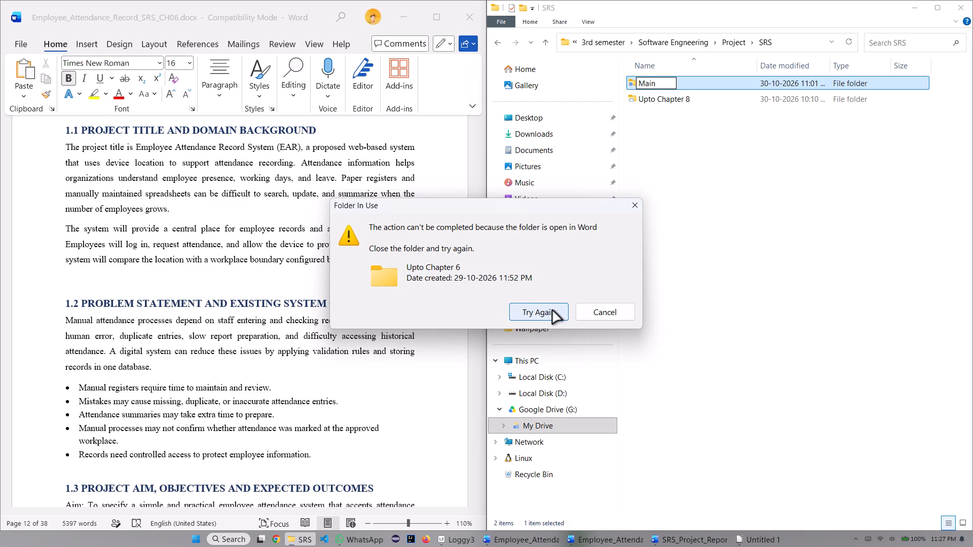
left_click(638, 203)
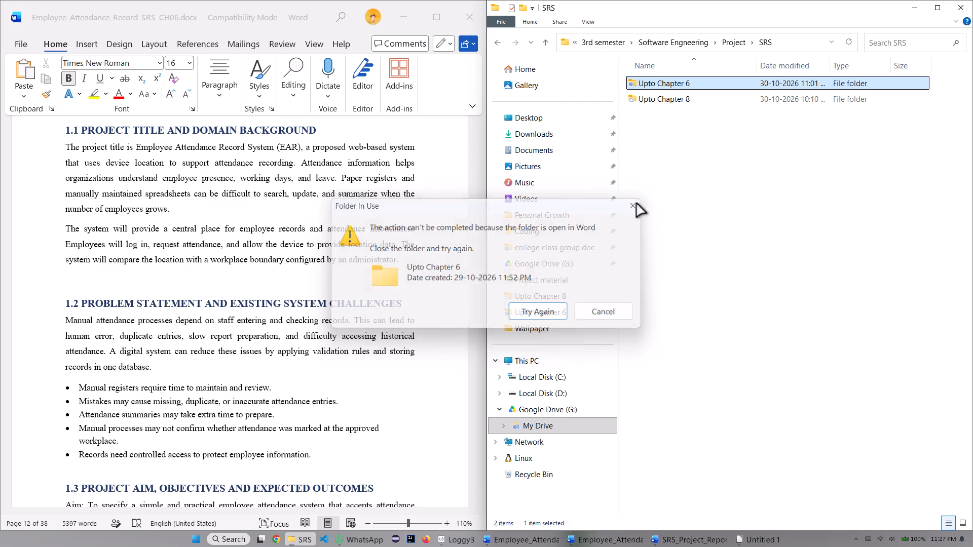
Switch back to Word, save the Employee_Attendance_Record_SRS_CH06 document and close it.
left_click(24, 45)
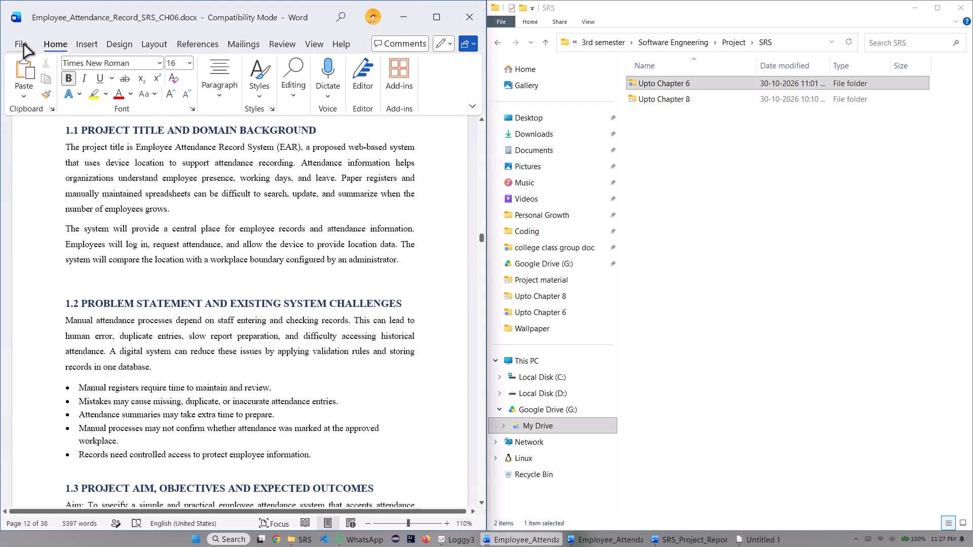
left_click(20, 45)
left_click(31, 199)
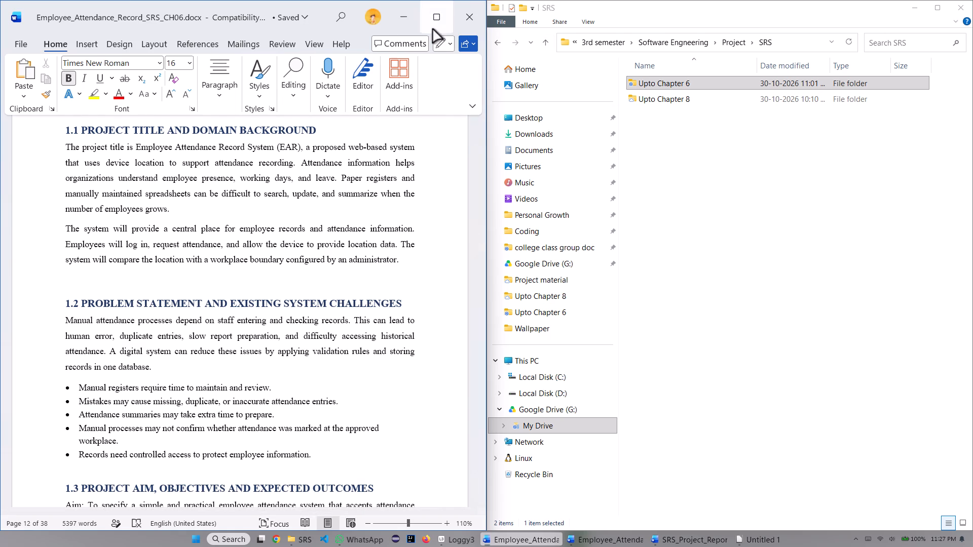
left_click(466, 13)
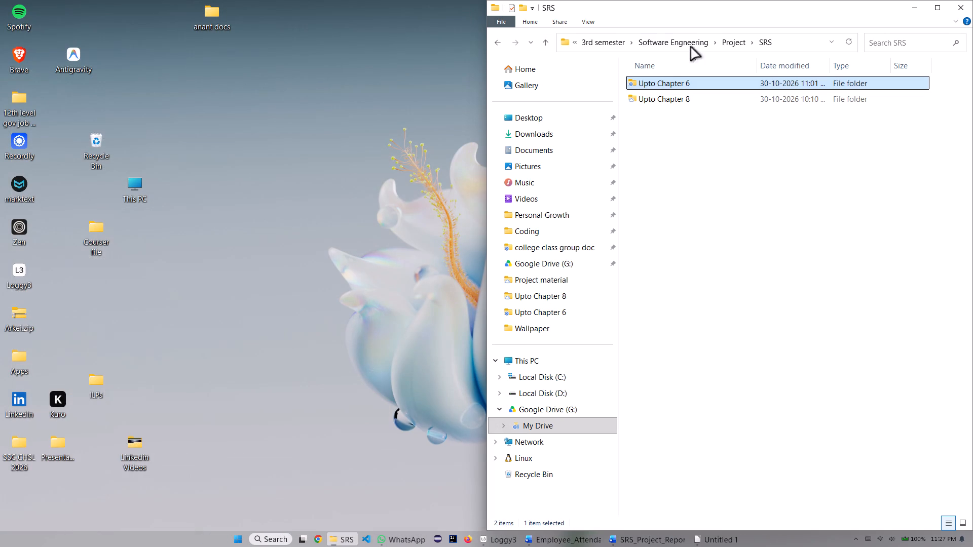
Close the Untitled 1 LibreOffice Writer window and reposition the SRS folder window over the middle of the desktop.
left_click_drag(779, 11, 436, 33)
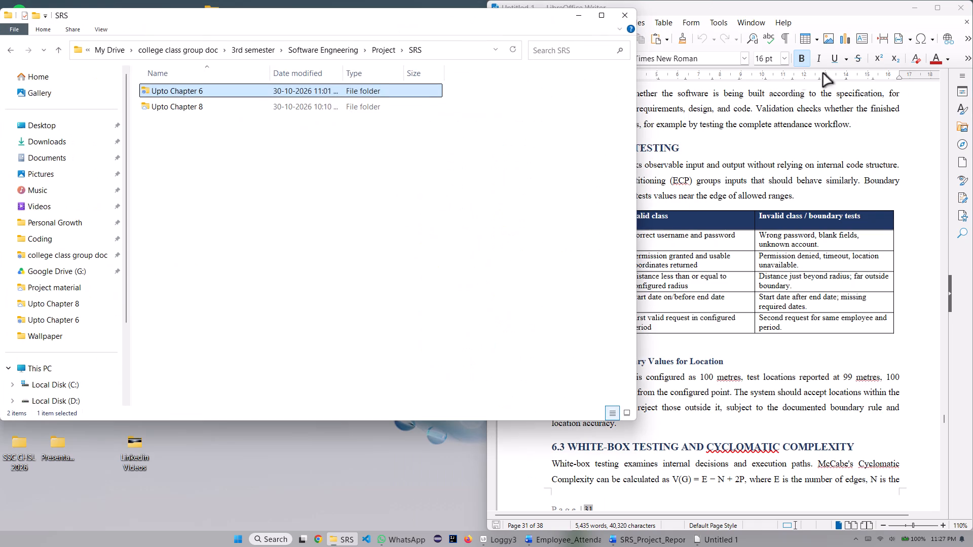
left_click(959, 7)
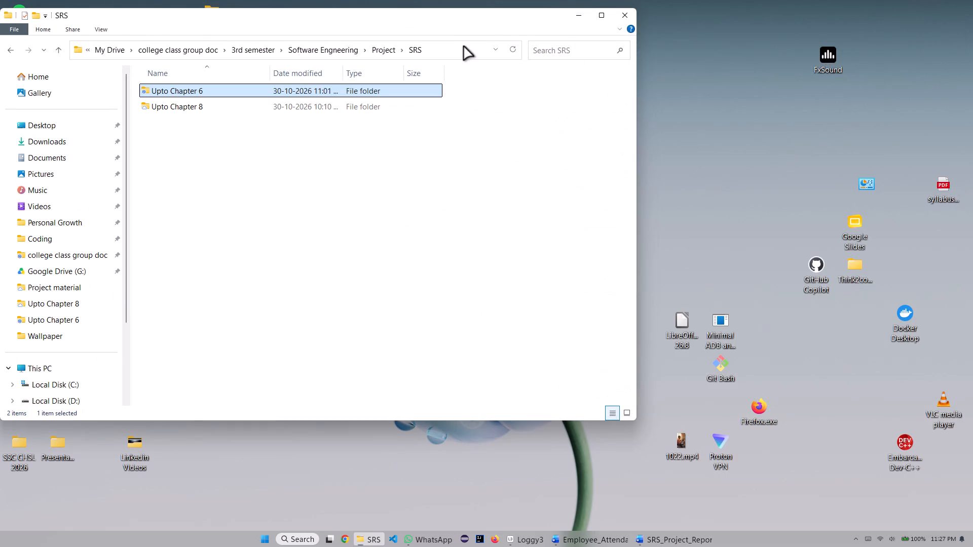
left_click_drag(482, 23, 690, 51)
left_click_drag(429, 18, 654, 48)
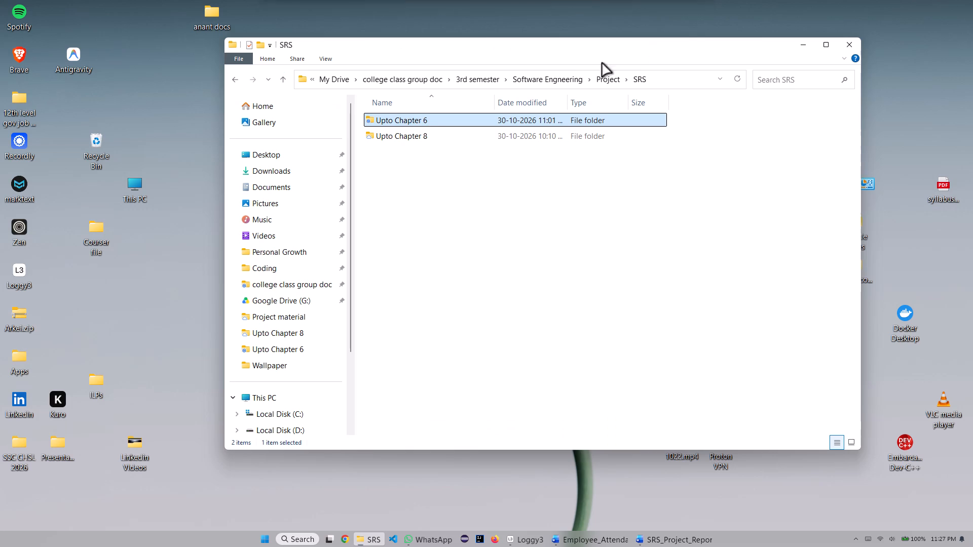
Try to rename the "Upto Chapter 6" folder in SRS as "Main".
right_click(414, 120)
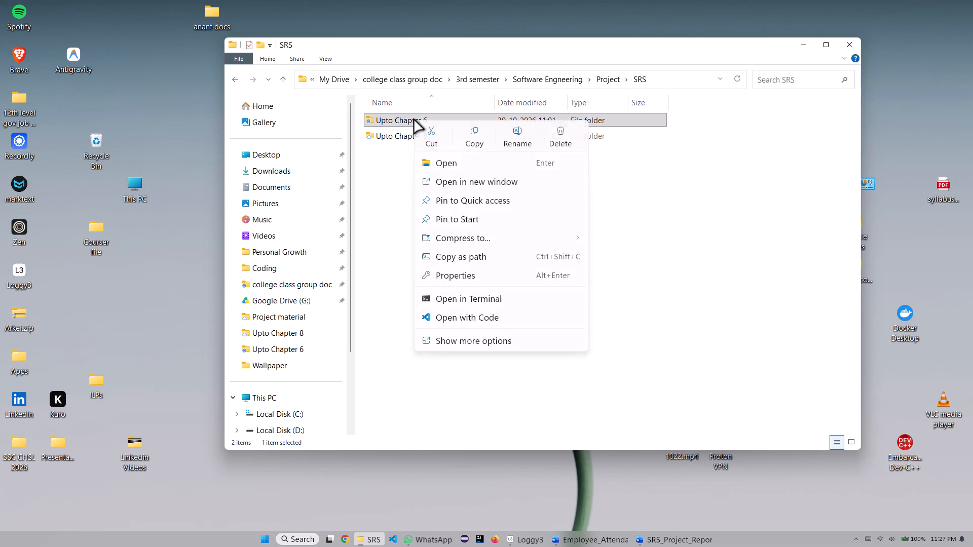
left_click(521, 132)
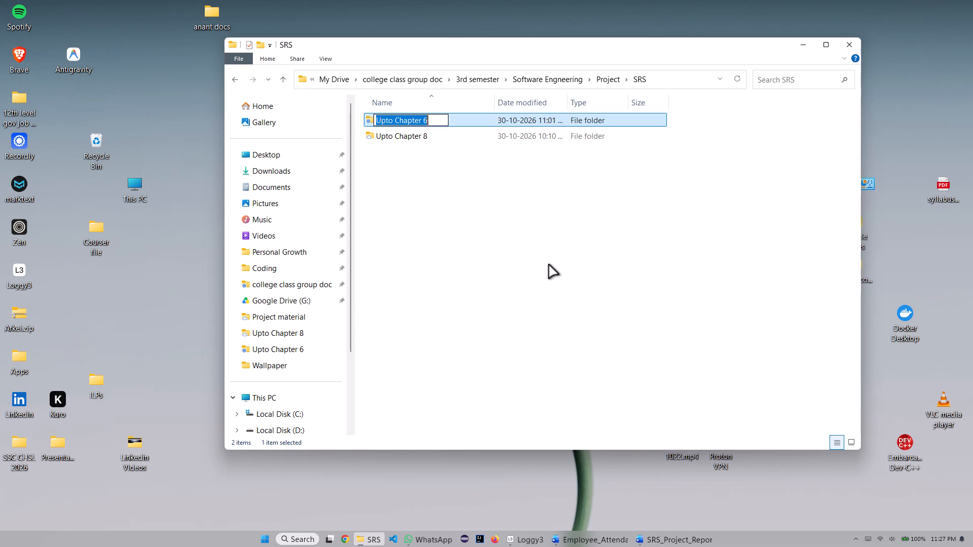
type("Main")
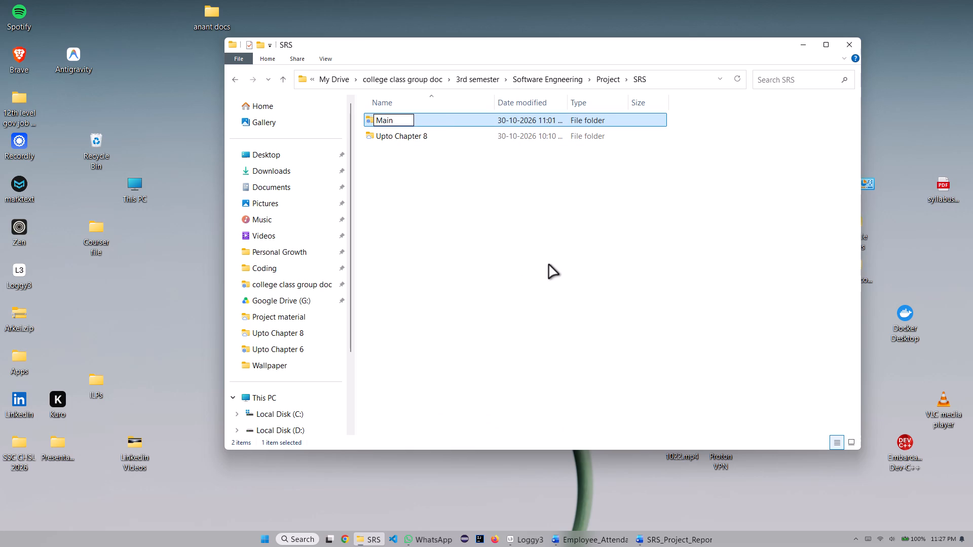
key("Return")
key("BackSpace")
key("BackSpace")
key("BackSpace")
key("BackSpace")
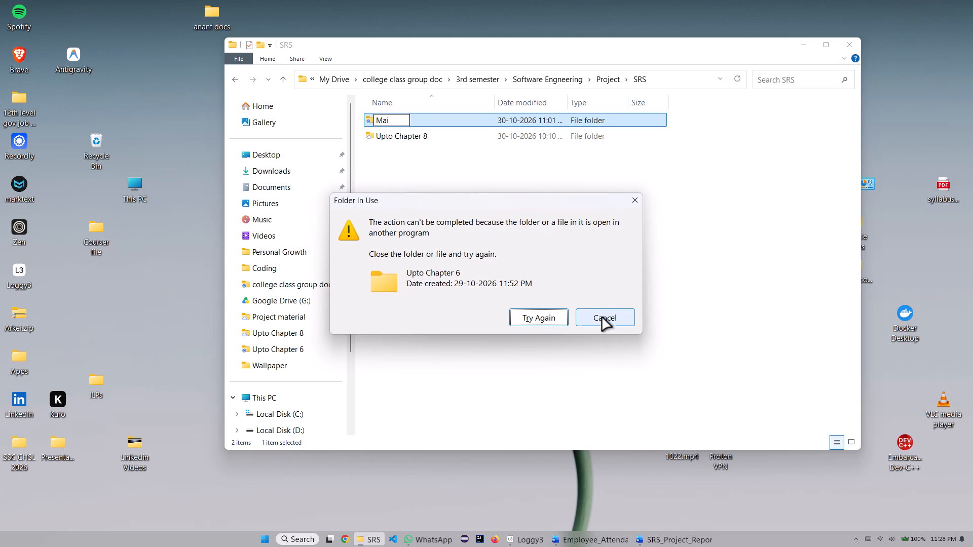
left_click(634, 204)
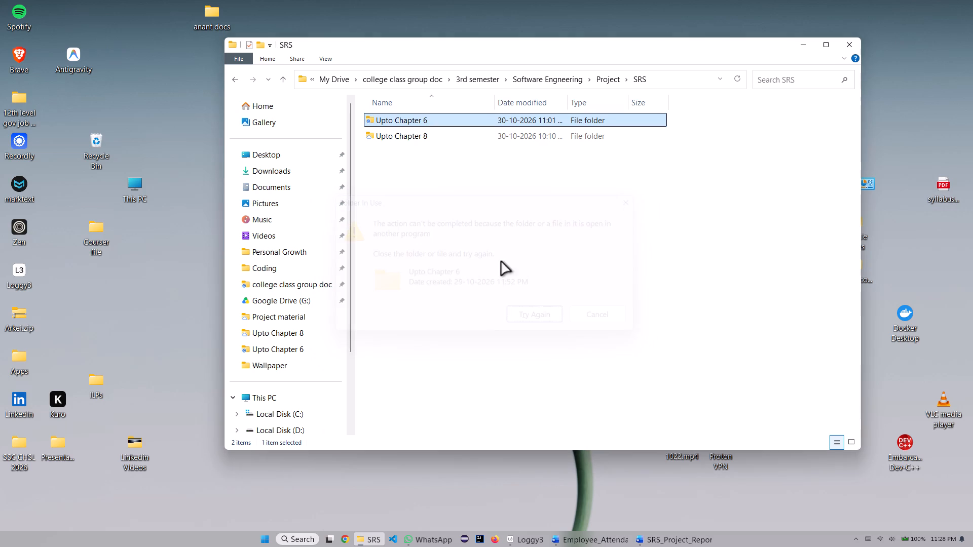
Close the Employee_Attendance_Record_SRS_CH08 and SRS_Project_Report_Template documents that are still open in Word.
left_click(602, 546)
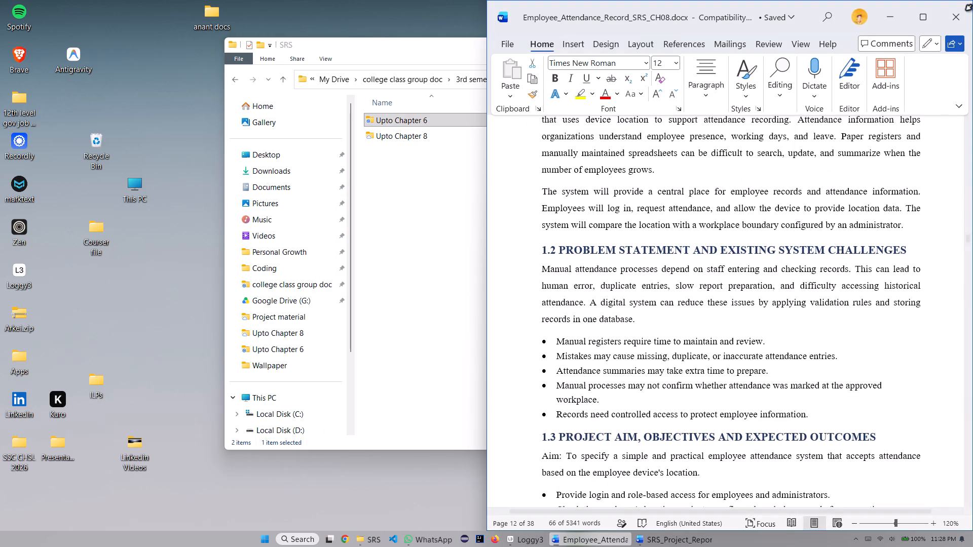
left_click(958, 15)
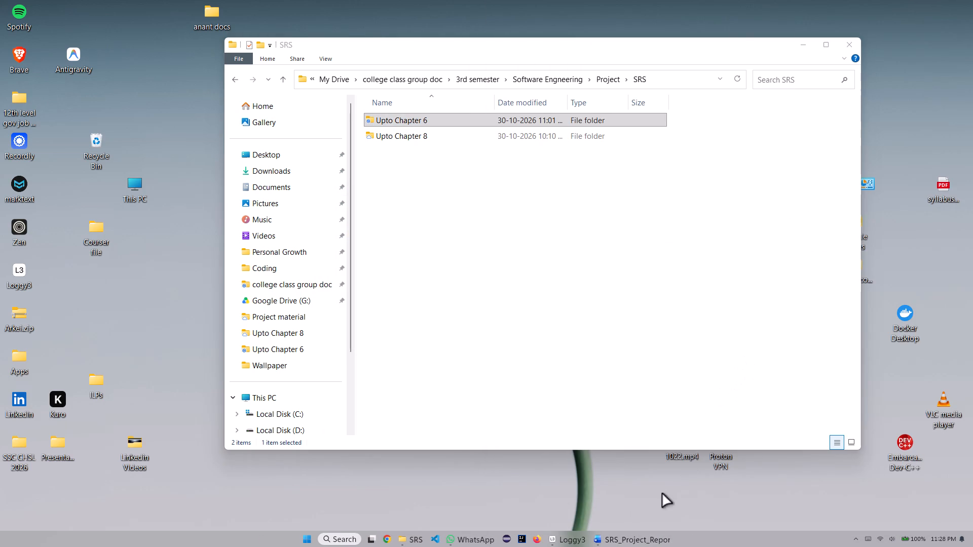
left_click(626, 543)
left_click(960, 8)
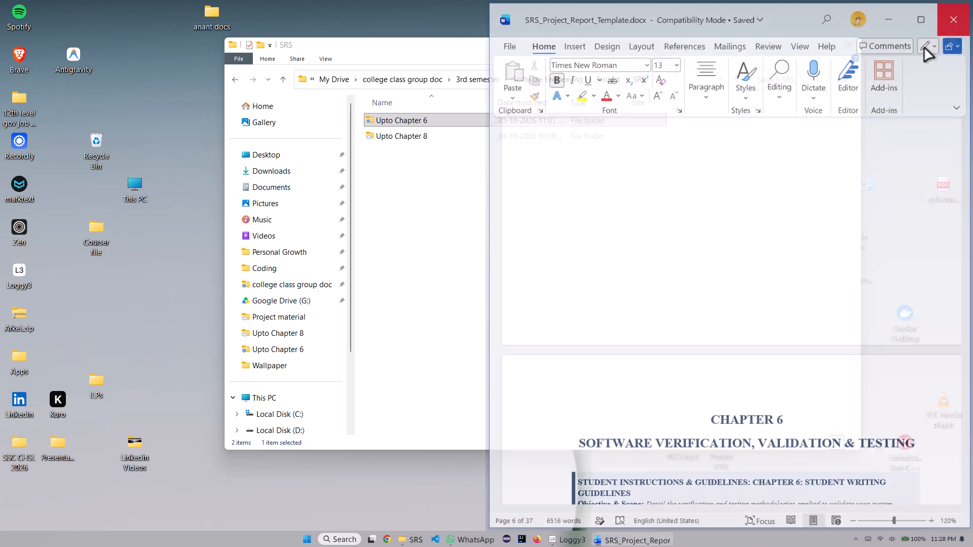
Rename the "Upto Chapter 6" folder in SRS as "Main to be submitted".
left_click(486, 119)
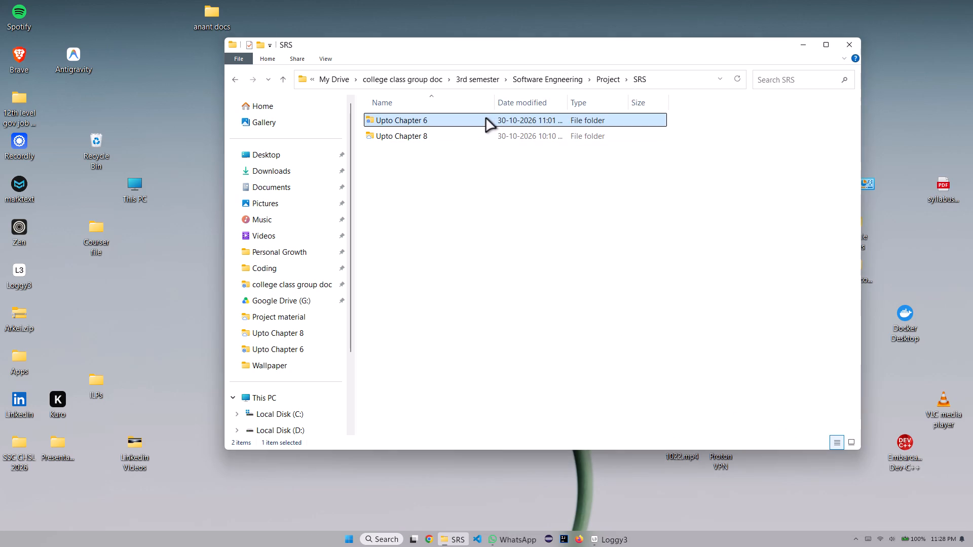
right_click(486, 119)
left_click(592, 138)
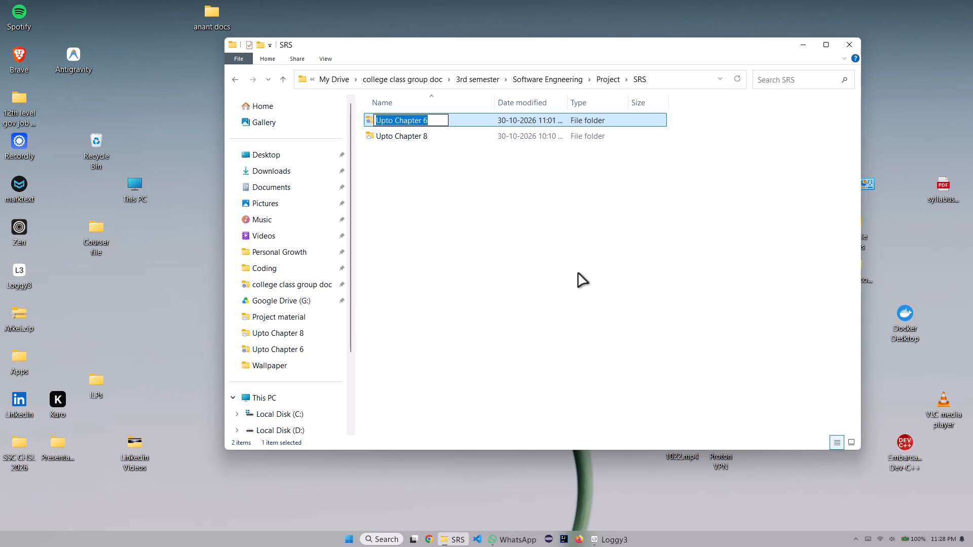
type("mai")
key("BackSpace")
key("BackSpace")
key("BackSpace")
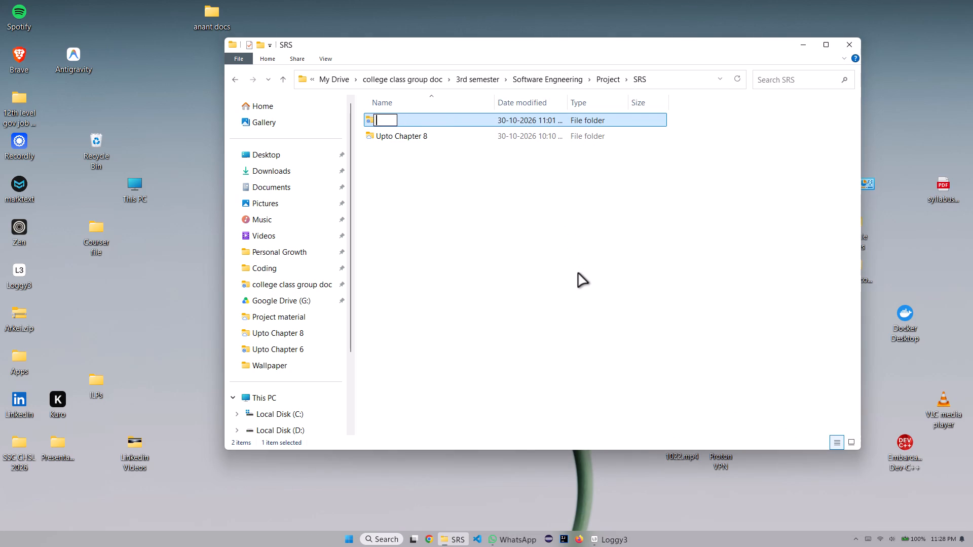
type("Main")
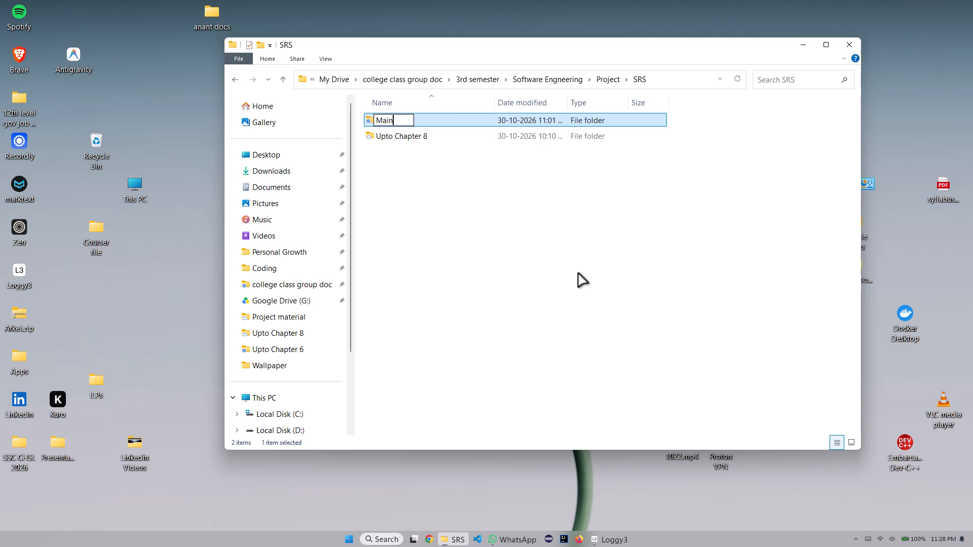
key("space")
type("OT")
key("space")
key("BackSpace")
key("BackSpace")
key("BackSpace")
type("to be sum")
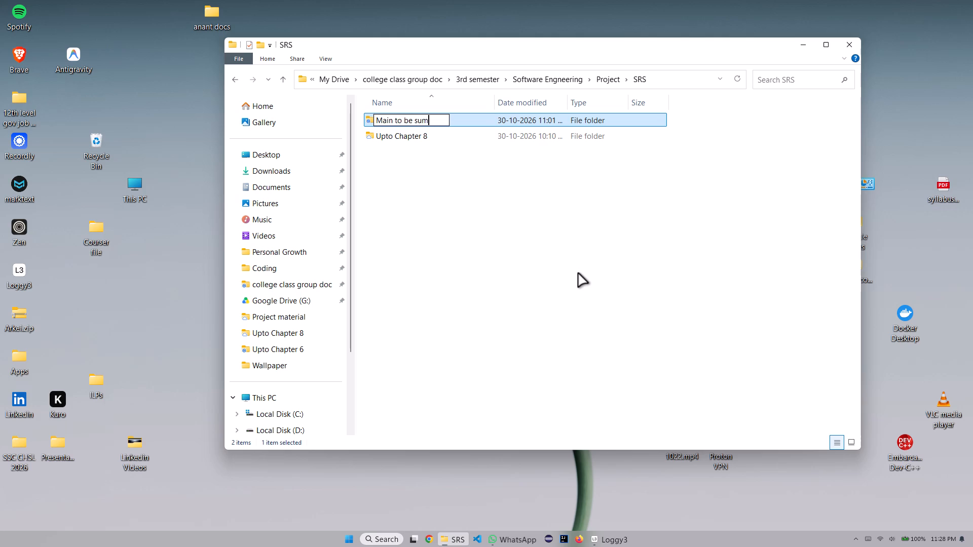
key("BackSpace")
type("bmitted")
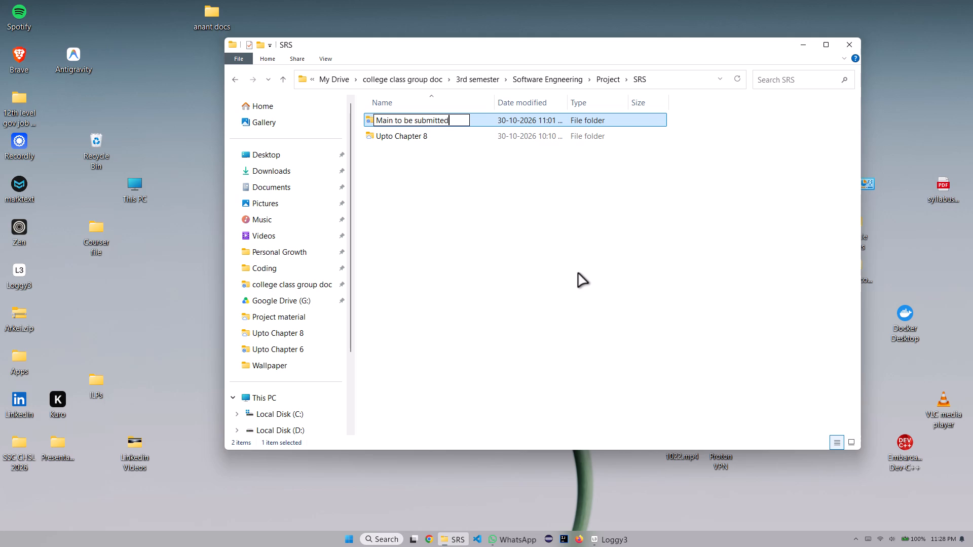
key("Return")
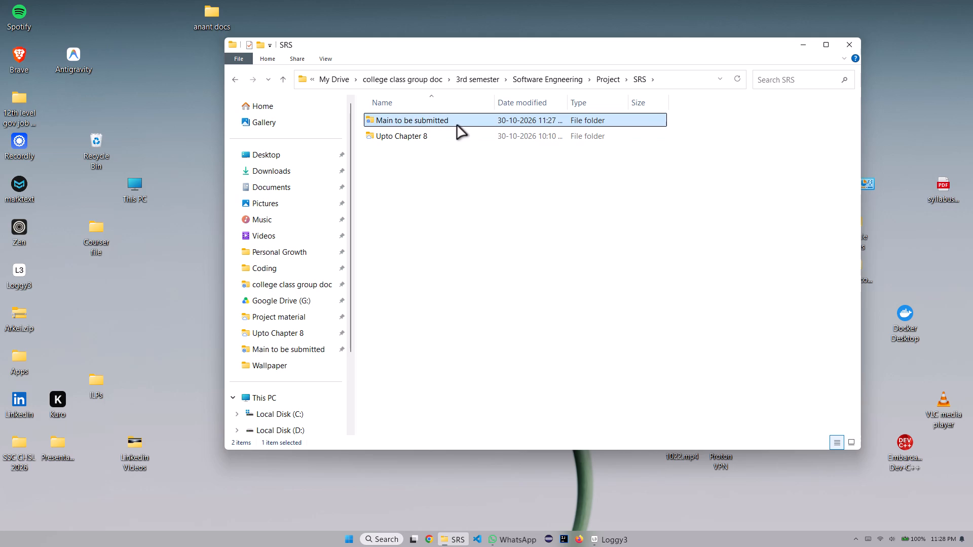
Rename the "Upto Chapter 8" folder in SRS as "Testing purpose".
right_click(457, 126)
right_click(453, 134)
right_click(425, 139)
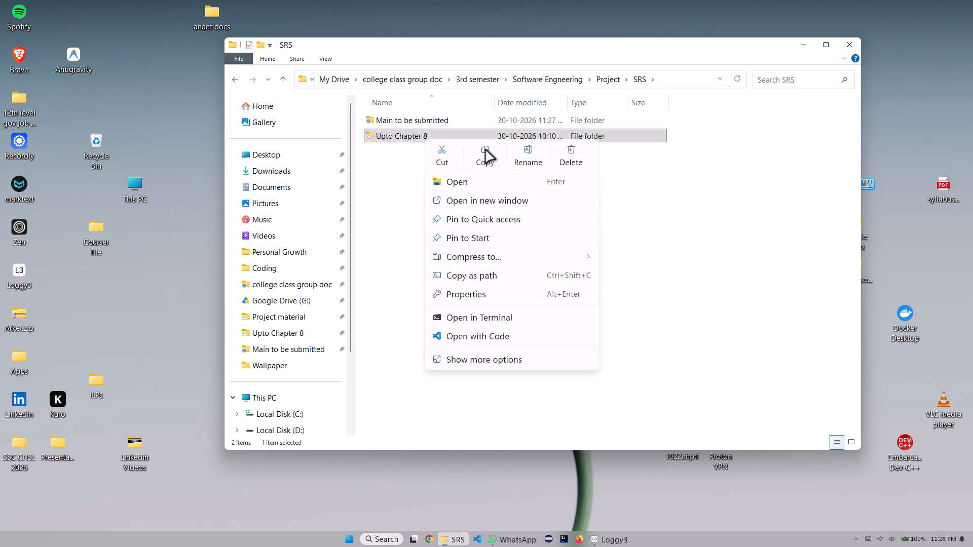
left_click(524, 155)
type("Testi")
type("ng purpose")
key("Return")
left_click(538, 234)
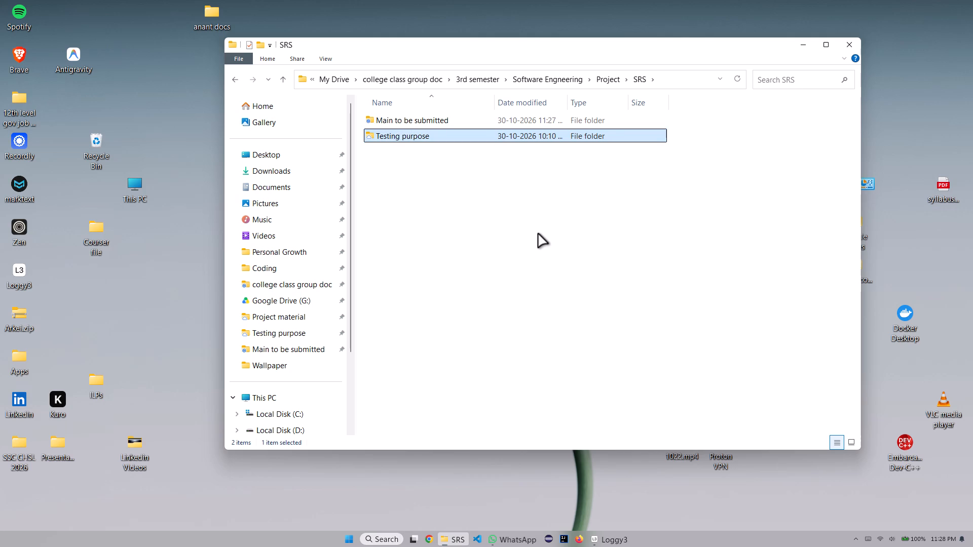
Open the Employee_Attendance_Record_SRS_CH06 document in Word from the "Main to be submitted" folder.
double_click(456, 123)
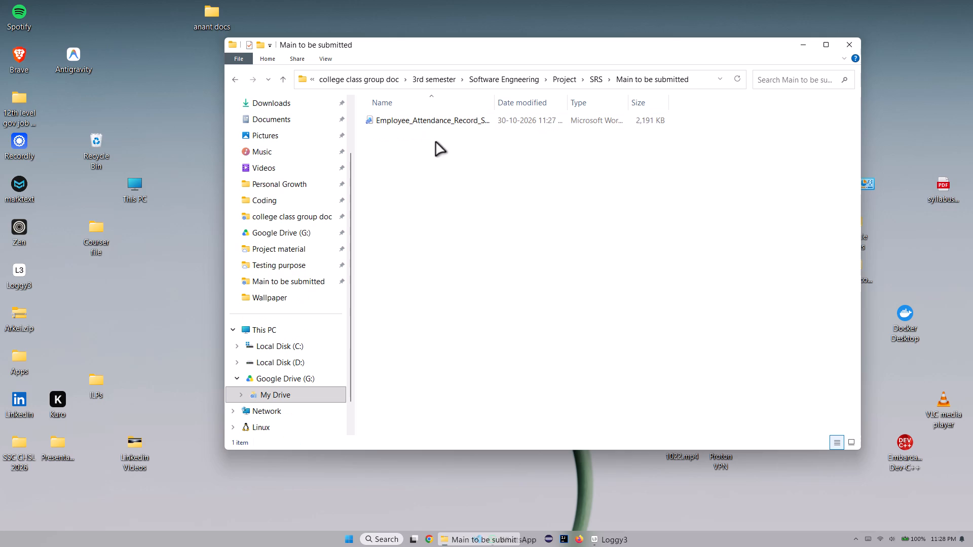
left_click(231, 84)
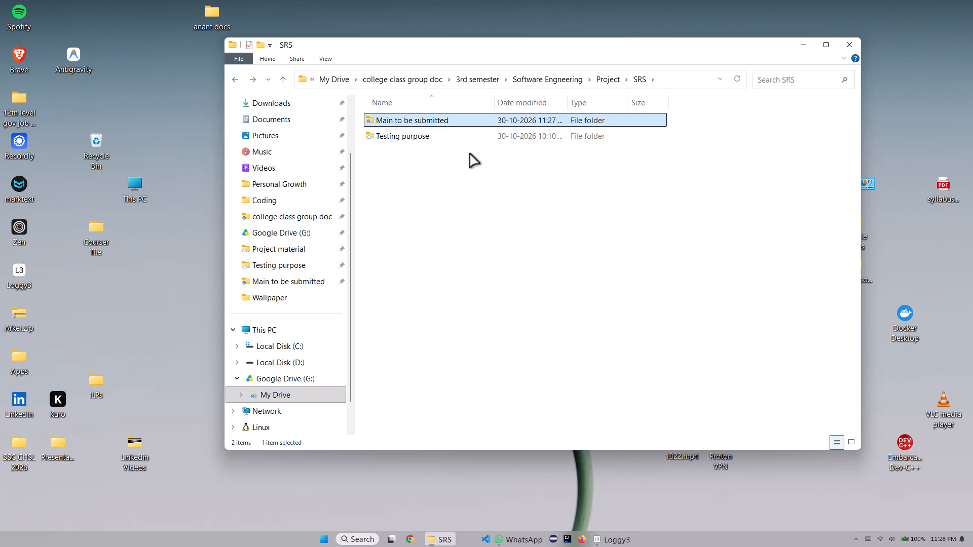
left_click(466, 181)
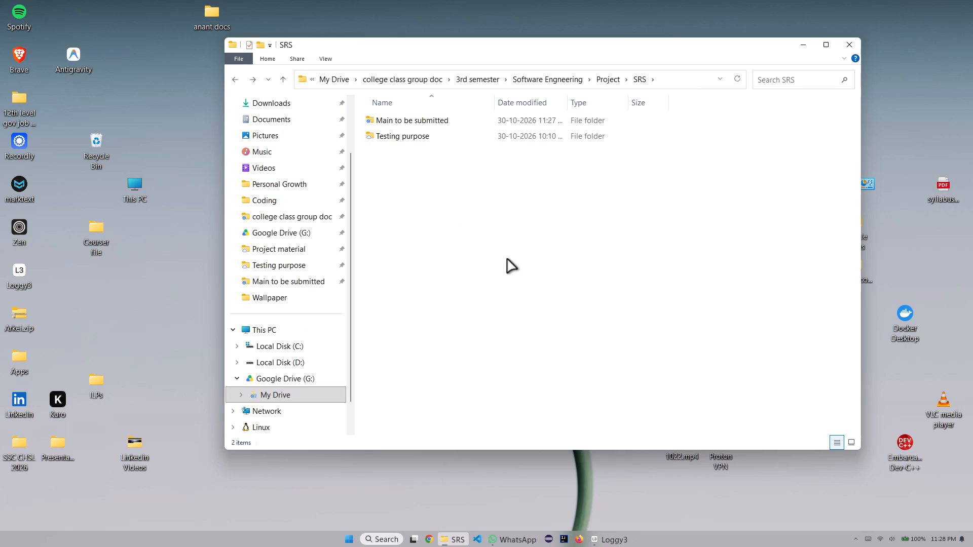
double_click(445, 121)
left_click(444, 122)
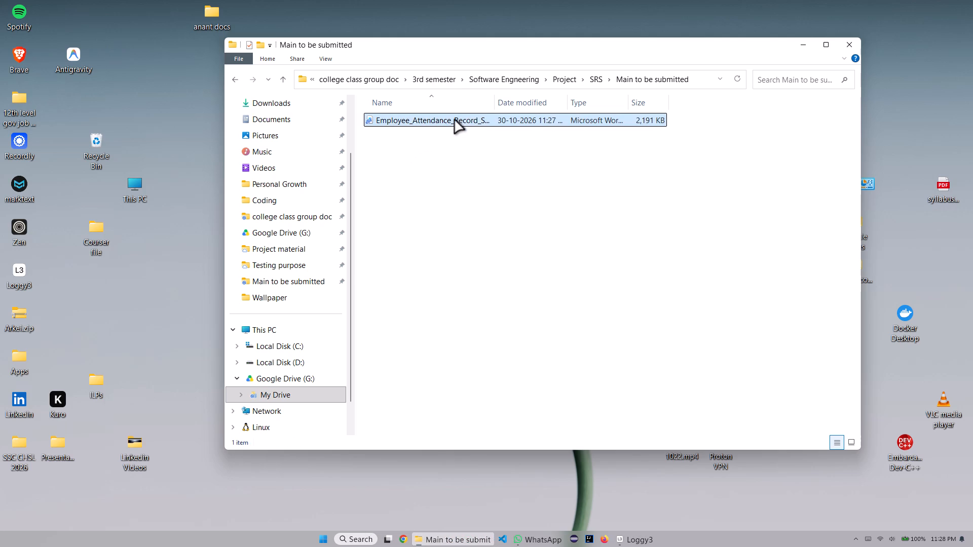
double_click(457, 118)
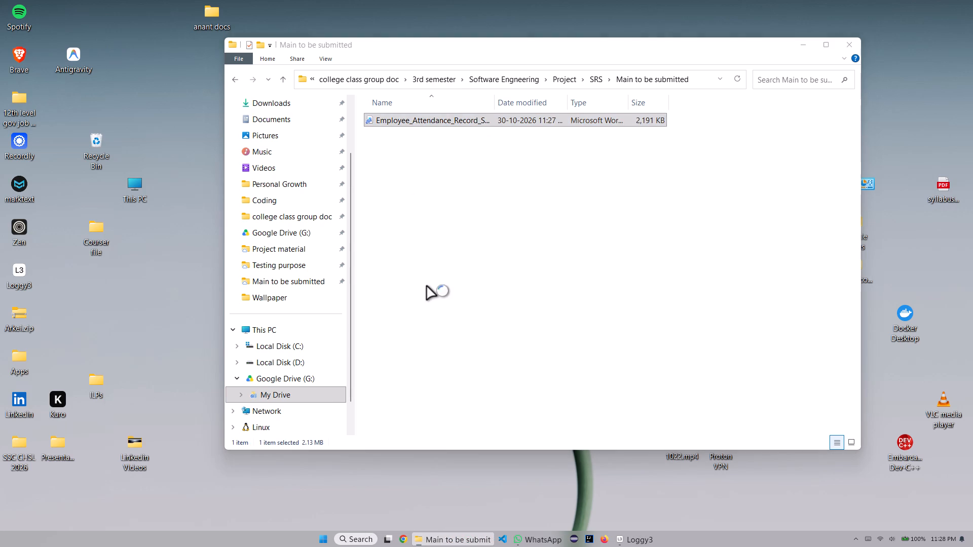
Review the report's certificate pages, abstract and table of contents, checking the page numbers listed for each chapter.
scroll(522, 261, "down", 20)
scroll(522, 261, "down", 5)
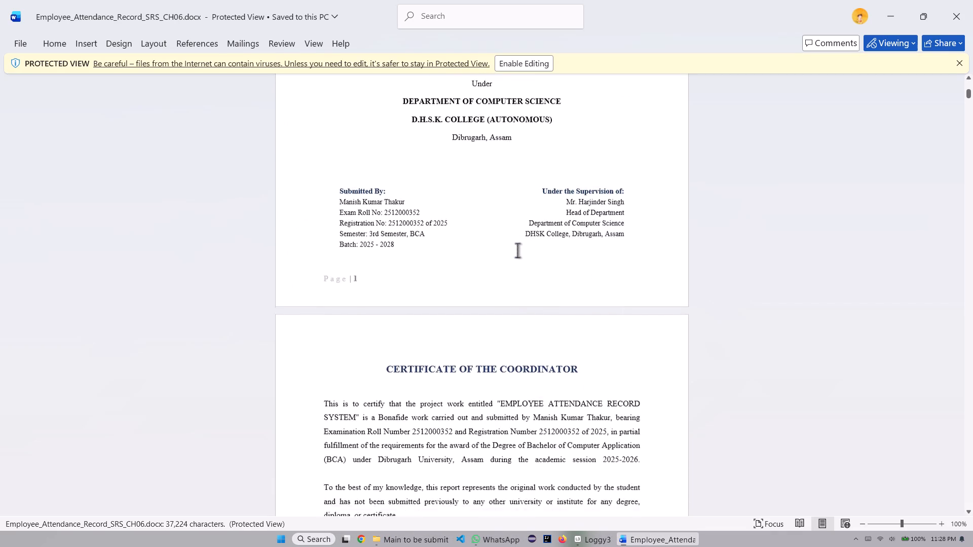
scroll(517, 250, "down", 14)
scroll(519, 249, "down", 20)
scroll(519, 249, "down", 20)
scroll(519, 249, "down", 1)
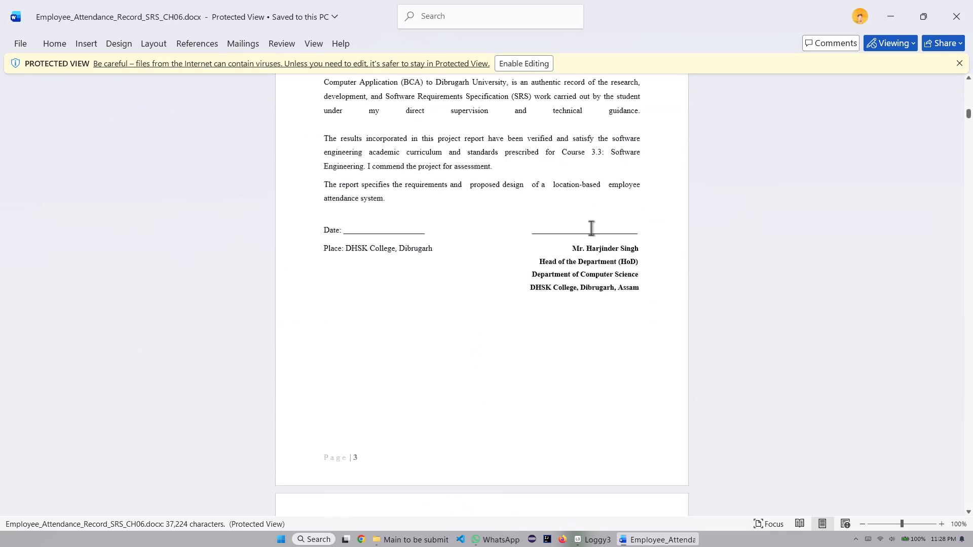
scroll(591, 228, "down", 20)
scroll(591, 228, "down", 20)
scroll(591, 228, "down", 20)
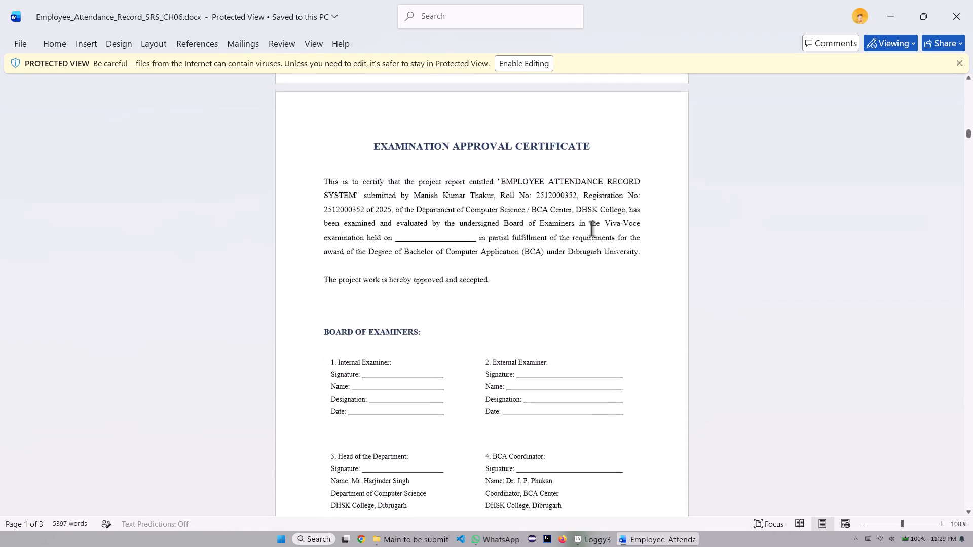
scroll(591, 228, "down", 20)
scroll(591, 228, "down", 20)
scroll(591, 228, "down", 20)
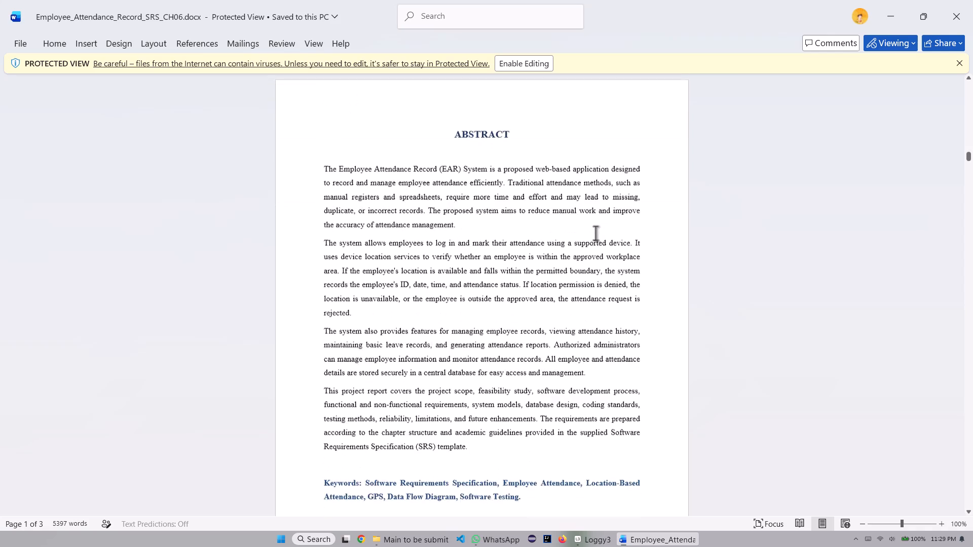
scroll(595, 233, "down", 20)
scroll(595, 233, "down", 9)
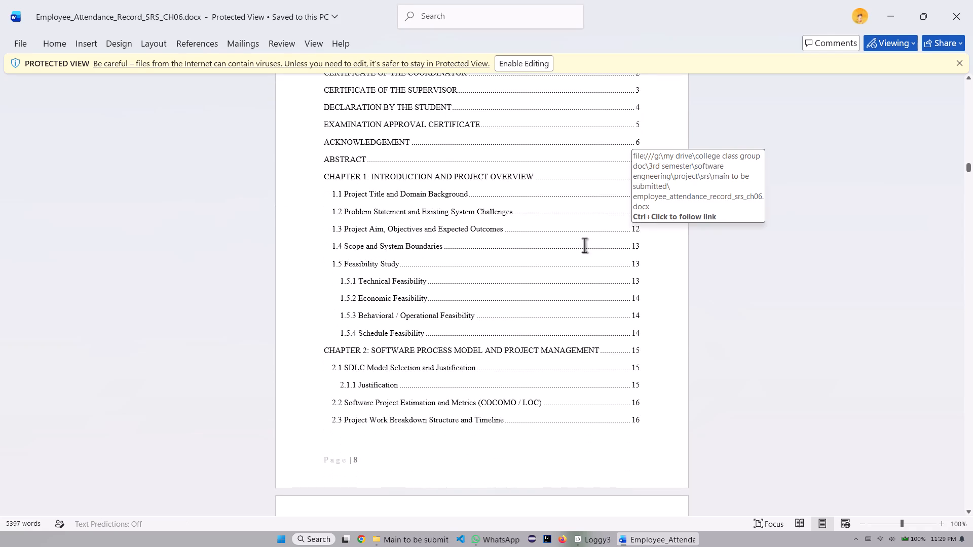
scroll(525, 246, "down", 8)
scroll(532, 254, "up", 5)
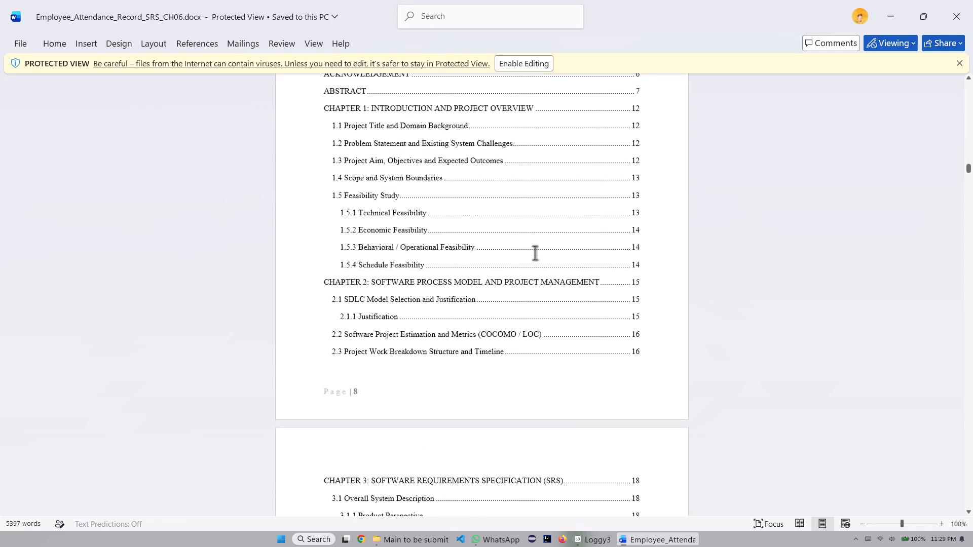
scroll(535, 253, "up", 3)
scroll(550, 256, "down", 1)
scroll(550, 256, "up", 9)
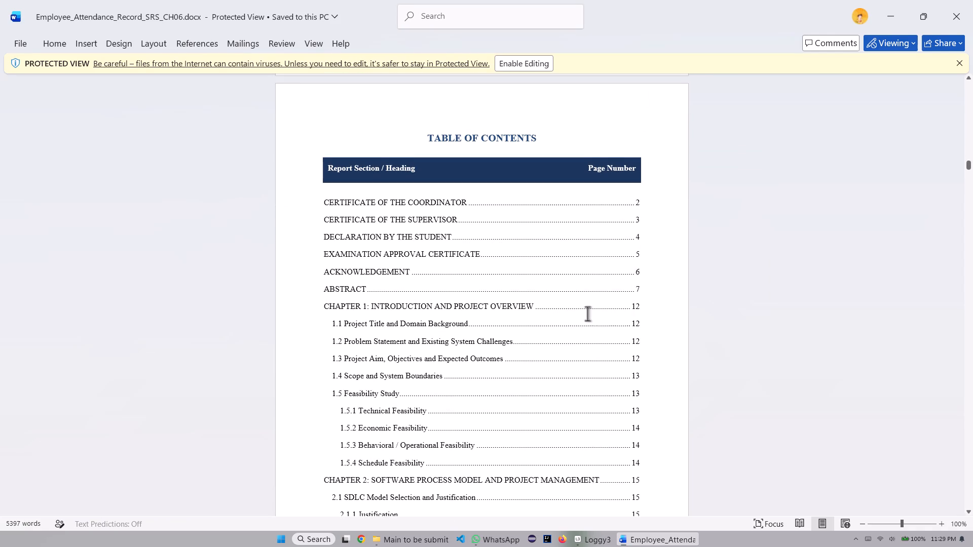
scroll(543, 293, "down", 19)
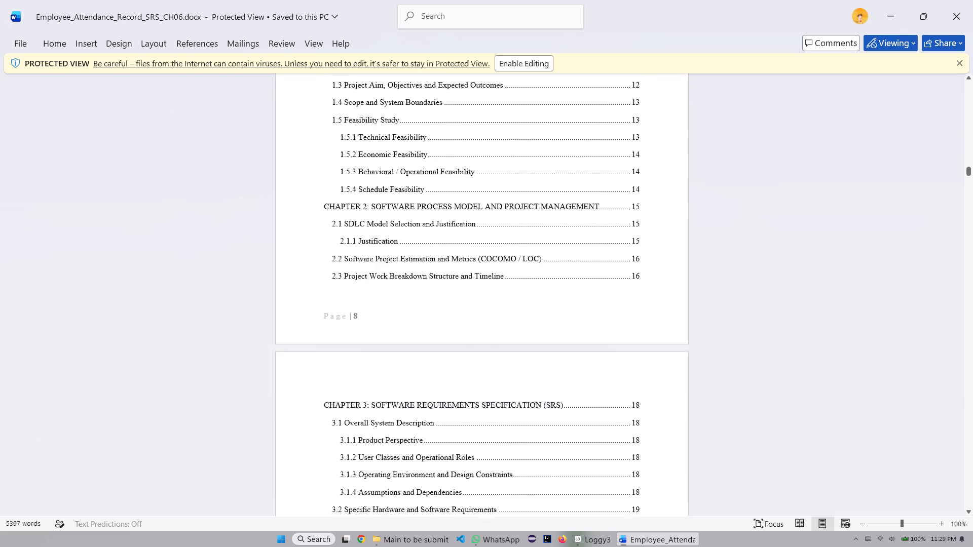
scroll(563, 282, "down", 2)
scroll(601, 276, "up", 4)
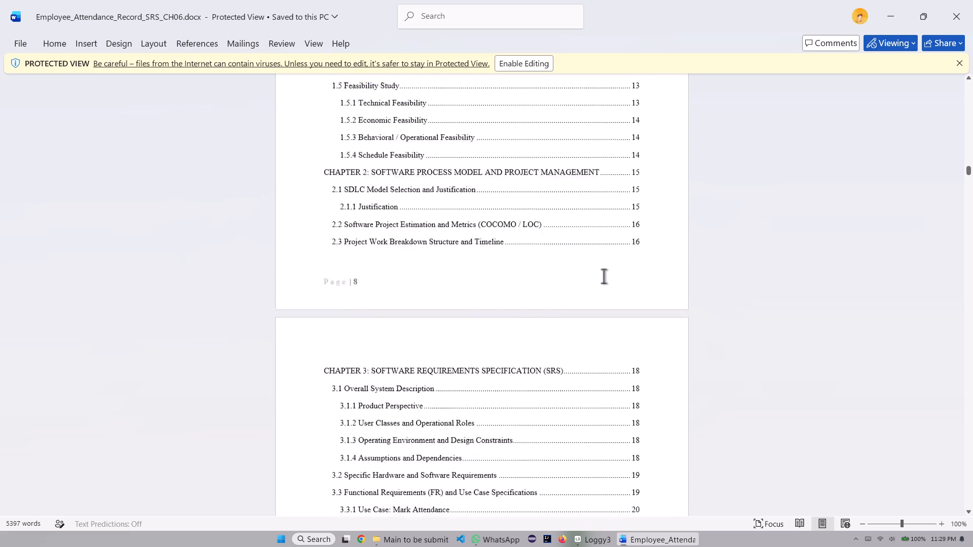
scroll(604, 276, "up", 14)
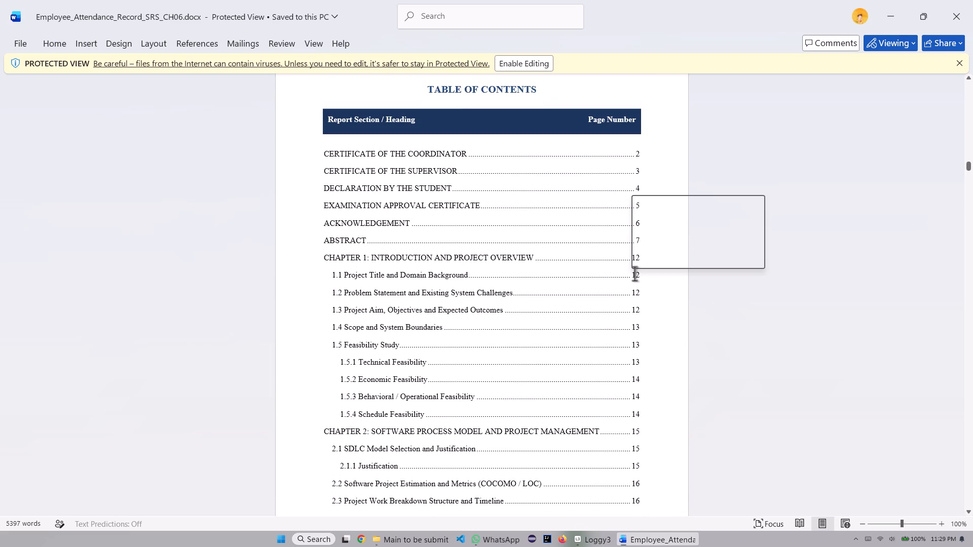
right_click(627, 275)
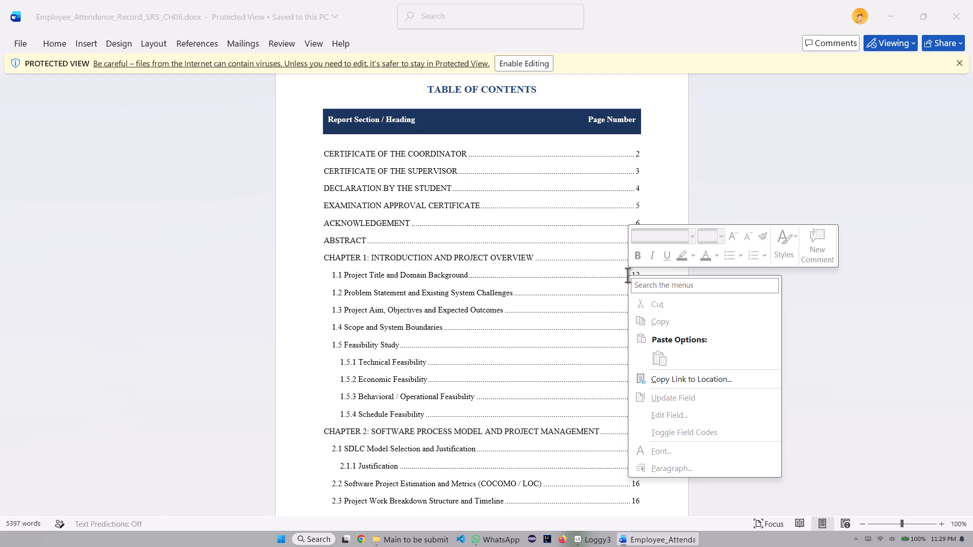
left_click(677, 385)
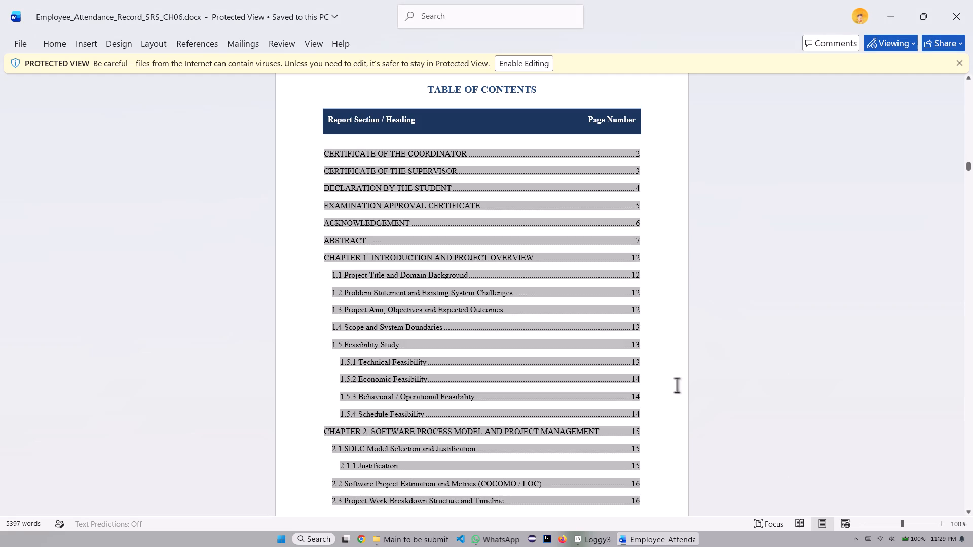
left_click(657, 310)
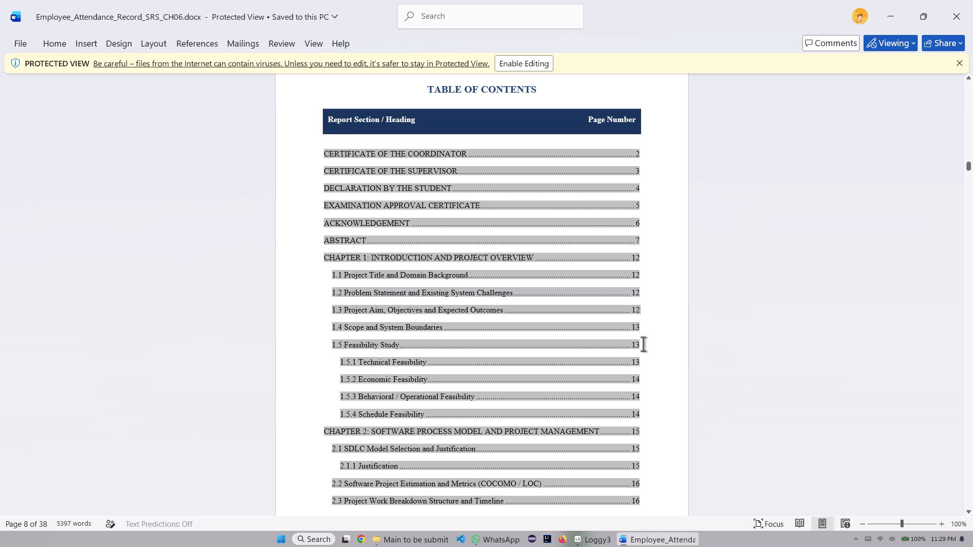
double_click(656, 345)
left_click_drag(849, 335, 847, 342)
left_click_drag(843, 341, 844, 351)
Enable editing for the protected Employee_Attendance_Record_SRS_CH06 document.
scroll(624, 286, "down", 8)
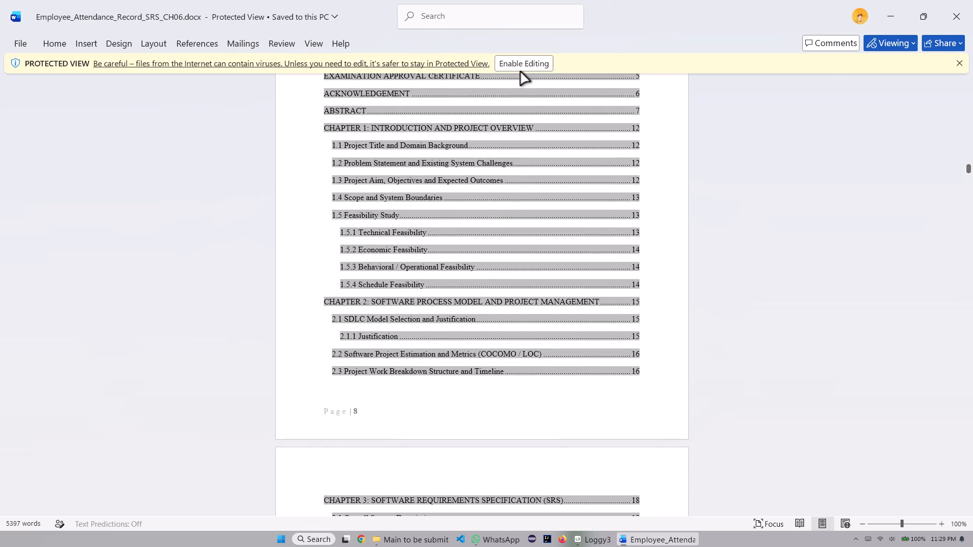
left_click(523, 71)
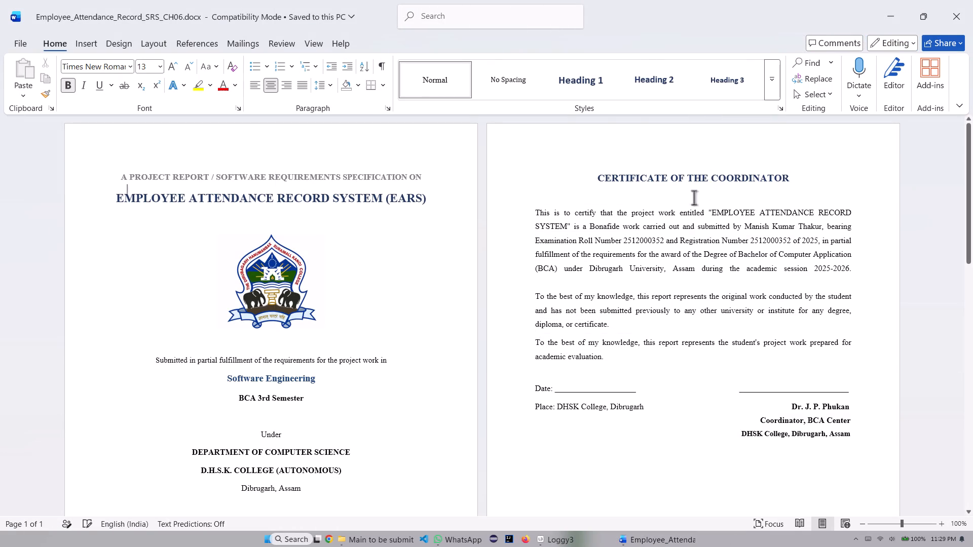
Run the spelling and grammar check on the report.
scroll(738, 211, "down", 7)
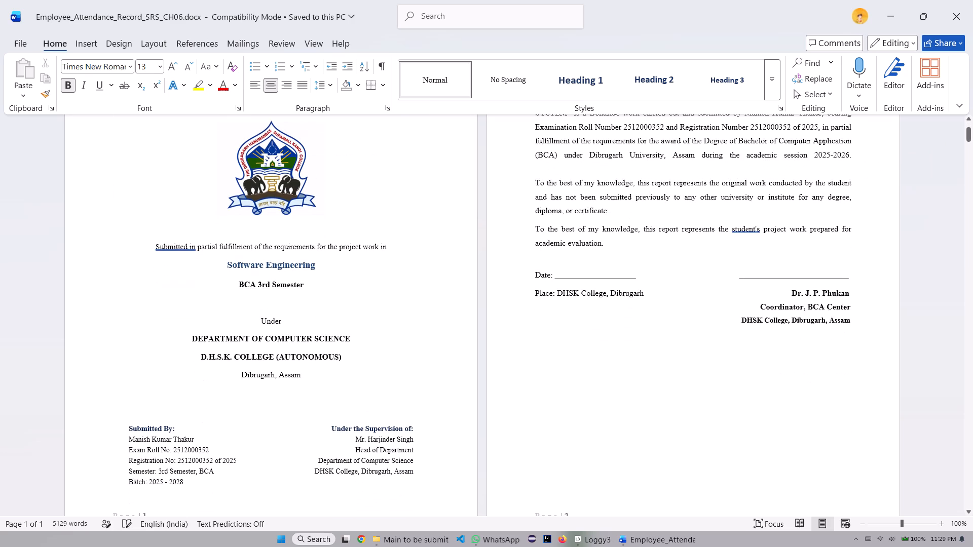
left_click(122, 525)
Review the front matter from the cover page through the certificates, table of contents, List of Figures and List of Tables.
scroll(676, 246, "down", 7)
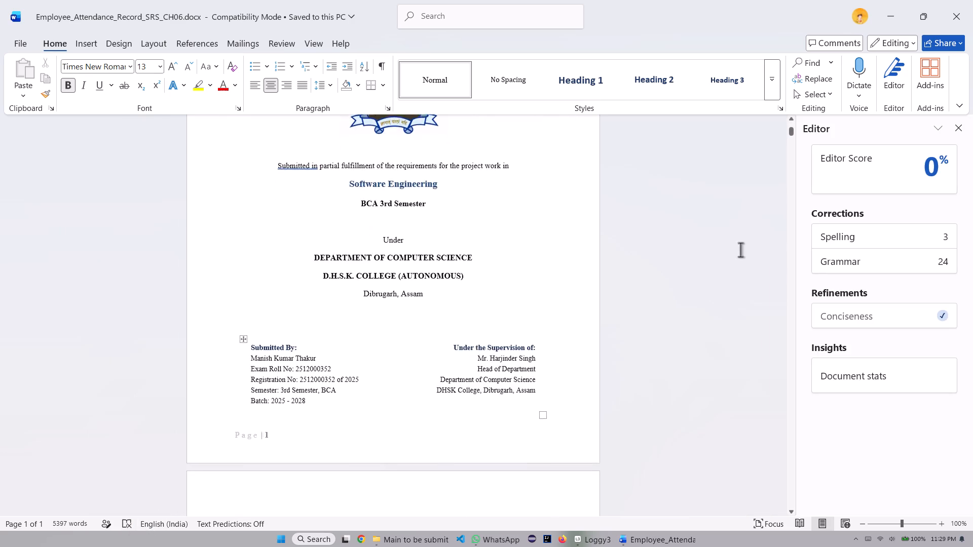
scroll(732, 248, "down", 17)
scroll(618, 234, "up", 7)
scroll(619, 232, "down", 15)
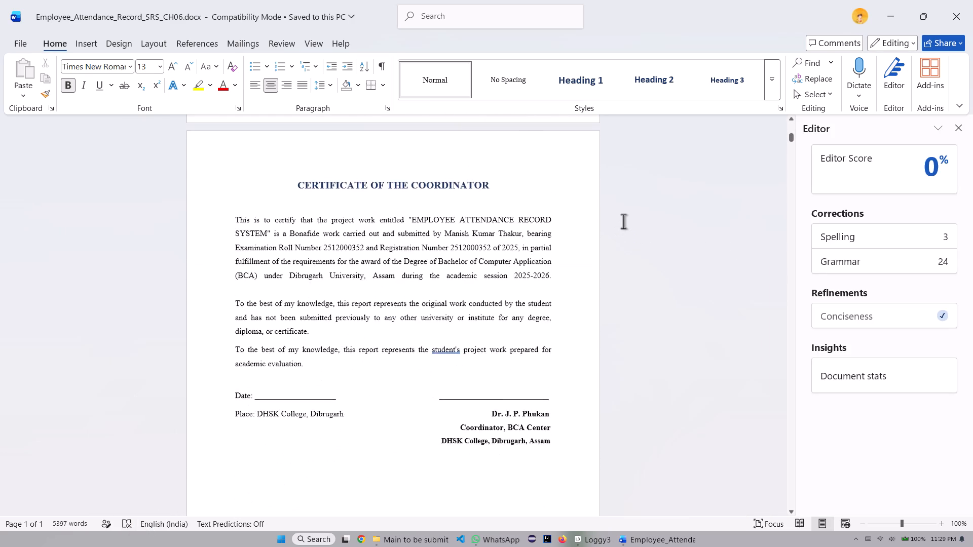
scroll(623, 221, "down", 20)
scroll(623, 221, "down", 20)
scroll(623, 221, "down", 1)
scroll(625, 216, "down", 20)
scroll(625, 216, "down", 6)
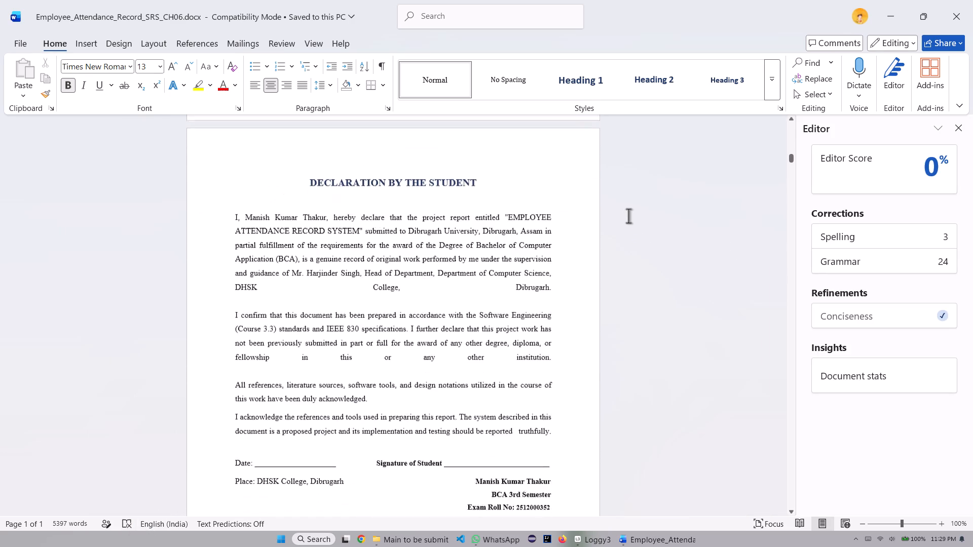
scroll(628, 216, "down", 20)
scroll(628, 216, "down", 20)
scroll(628, 216, "down", 17)
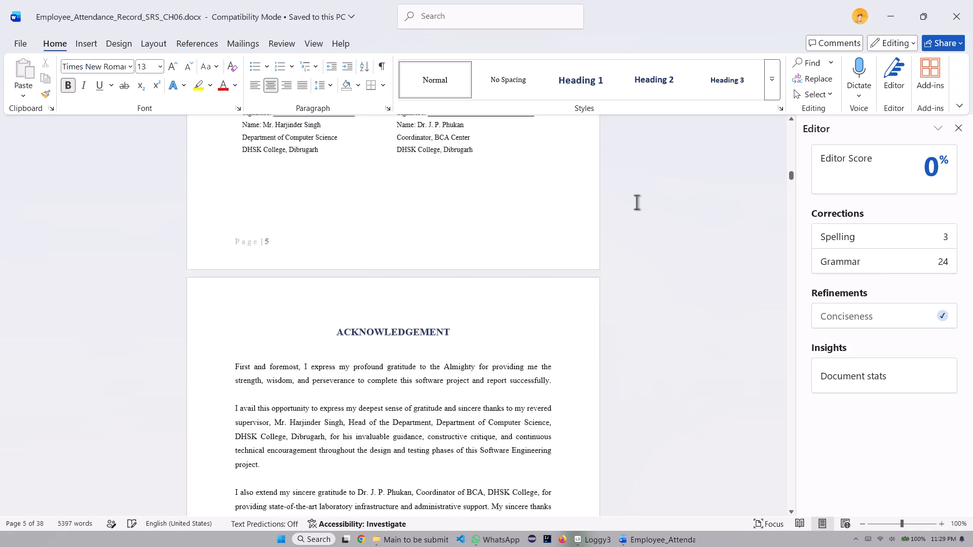
scroll(637, 202, "down", 4)
scroll(639, 202, "down", 19)
scroll(644, 200, "down", 20)
scroll(650, 199, "down", 7)
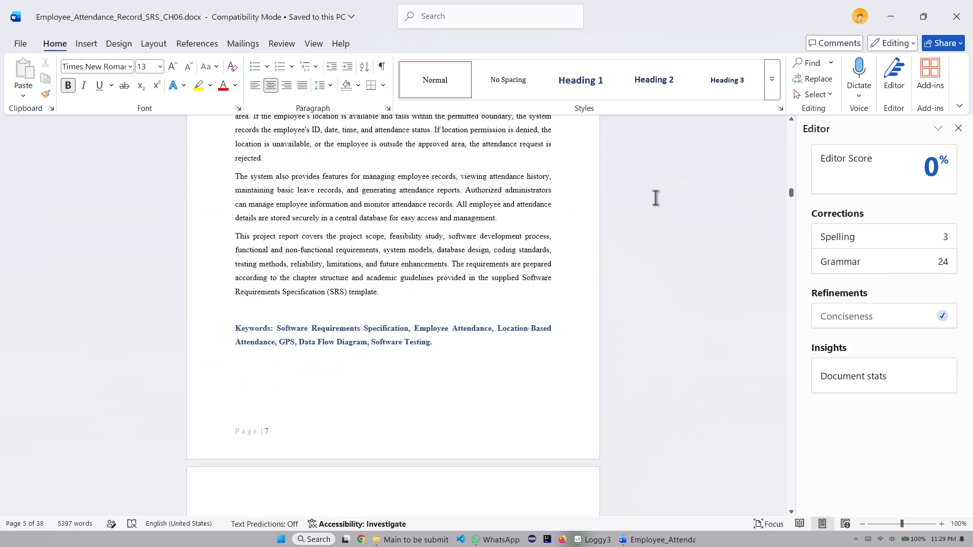
scroll(655, 198, "down", 20)
scroll(655, 198, "down", 16)
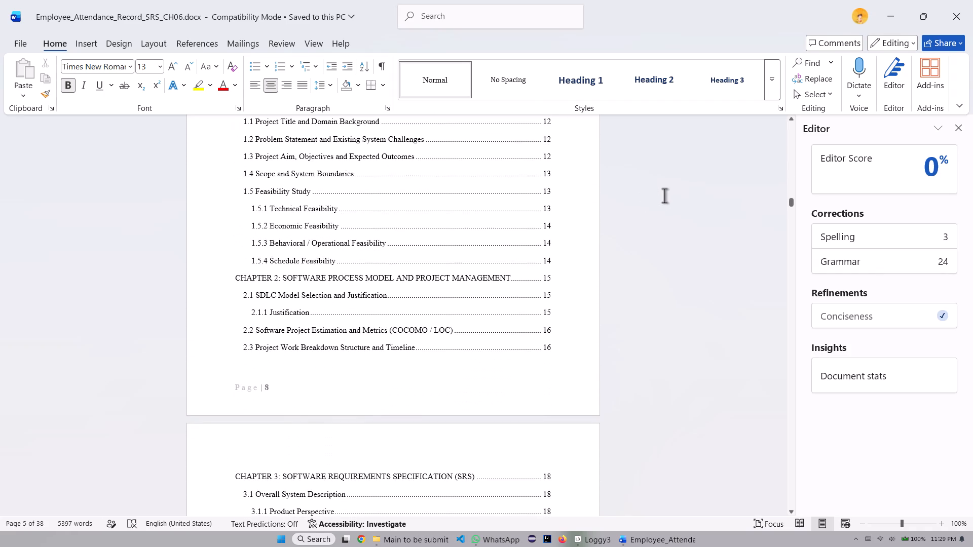
scroll(665, 196, "down", 20)
scroll(665, 196, "down", 18)
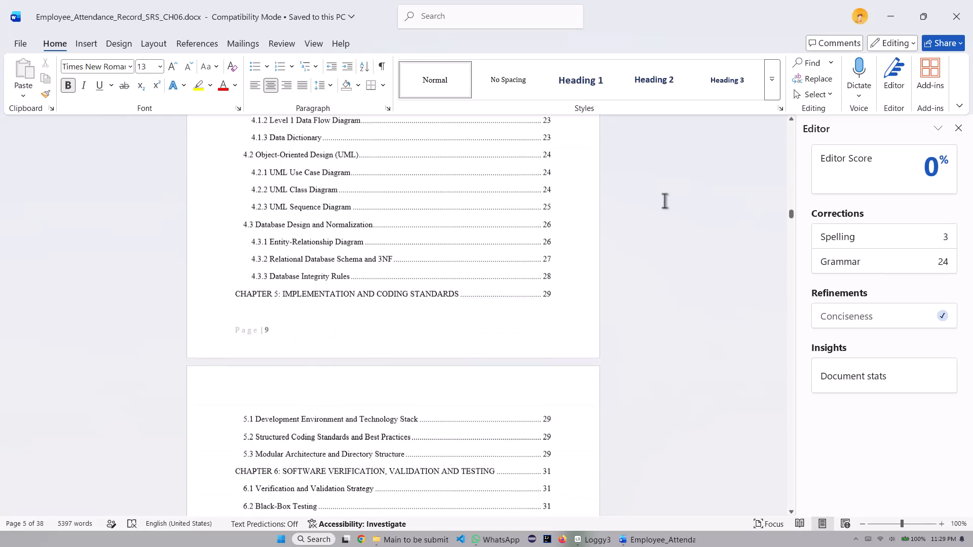
scroll(664, 201, "down", 18)
scroll(665, 201, "down", 14)
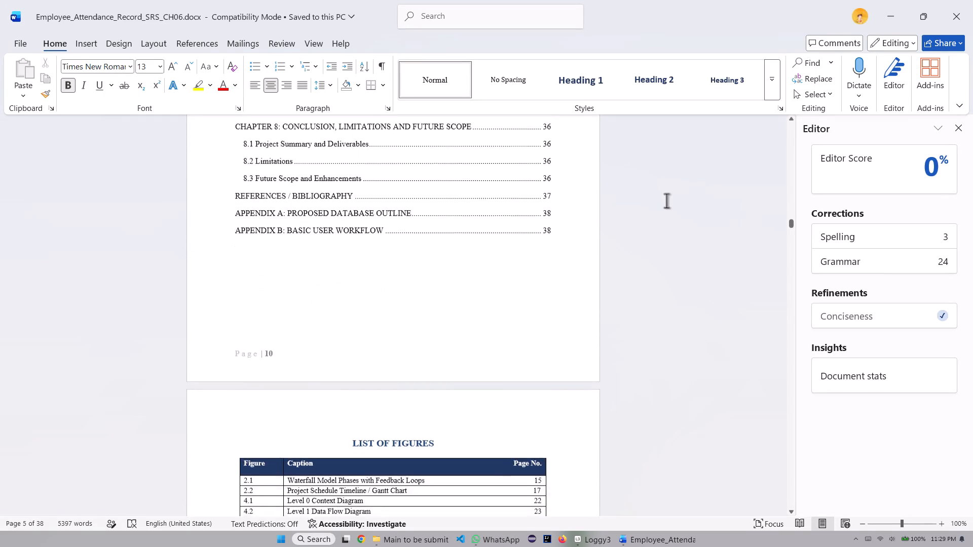
scroll(666, 201, "down", 15)
scroll(669, 200, "down", 9)
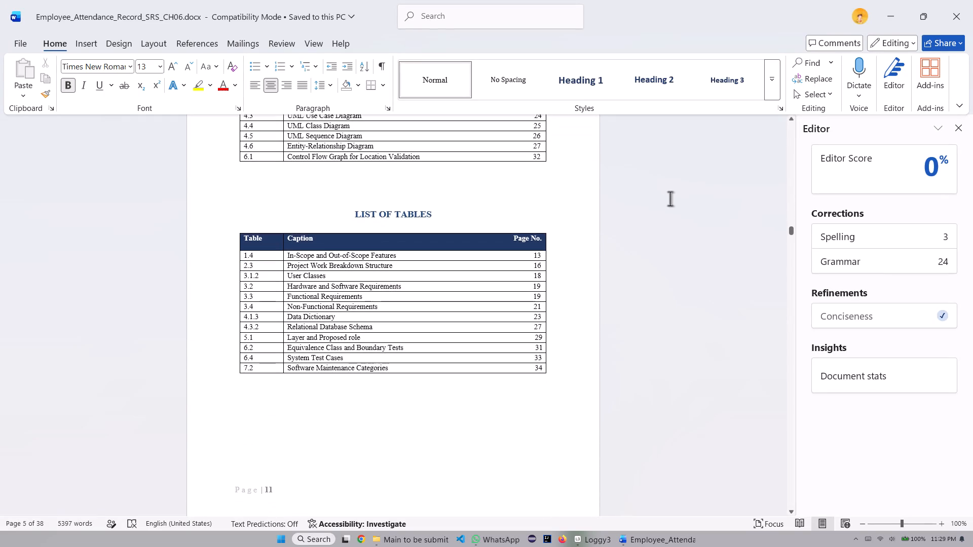
Examine Chapters 1 and 2 up to the start of Chapter 3, including the Waterfall model figure and Gantt chart.
scroll(670, 199, "down", 7)
scroll(670, 199, "down", 17)
scroll(670, 200, "down", 8)
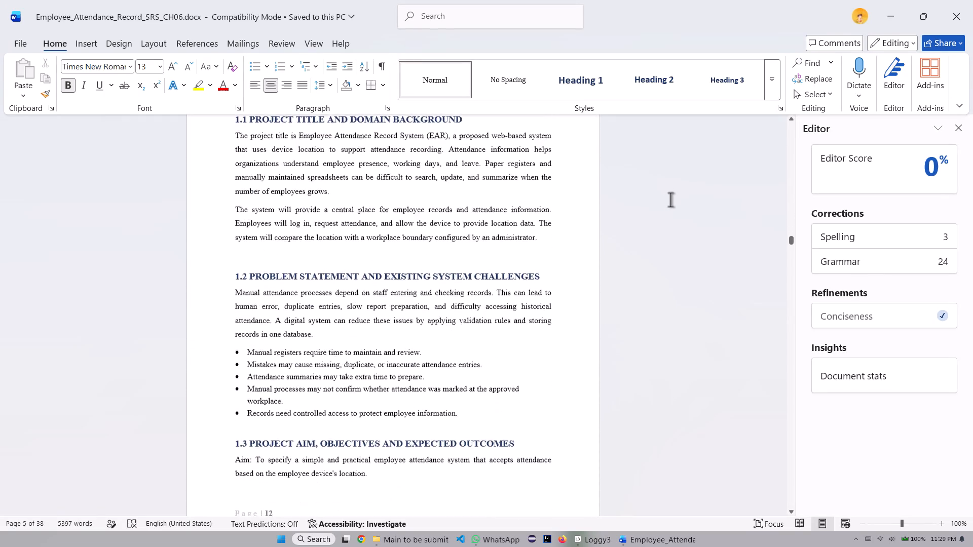
scroll(670, 200, "down", 17)
scroll(670, 200, "down", 20)
scroll(670, 200, "down", 14)
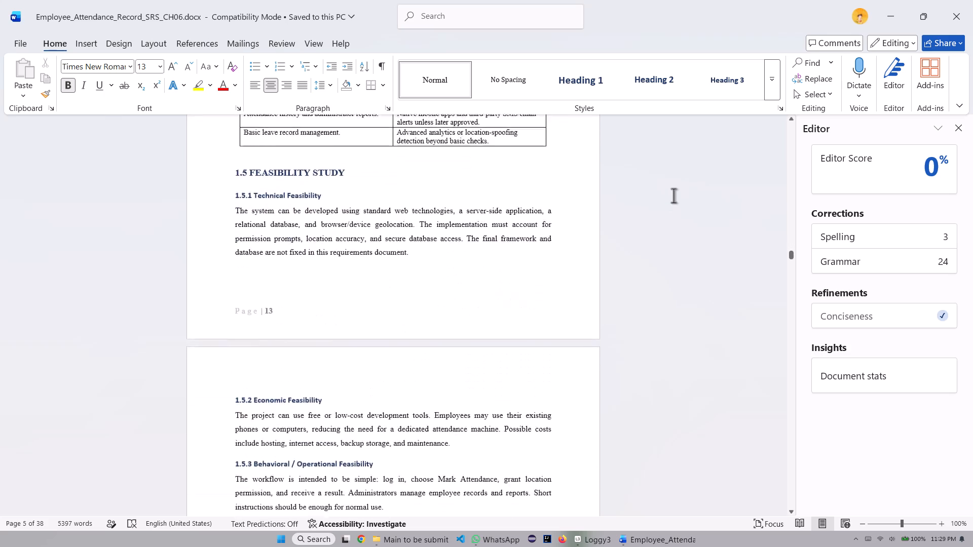
scroll(673, 196, "down", 20)
scroll(673, 196, "down", 18)
scroll(680, 220, "down", 17)
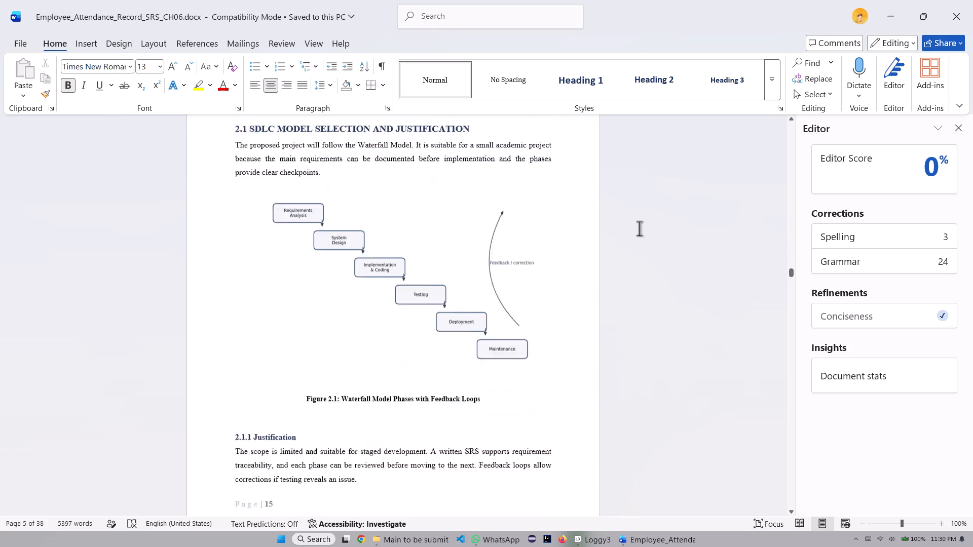
scroll(639, 228, "down", 2)
scroll(626, 233, "down", 20)
scroll(626, 233, "down", 12)
scroll(581, 259, "up", 9)
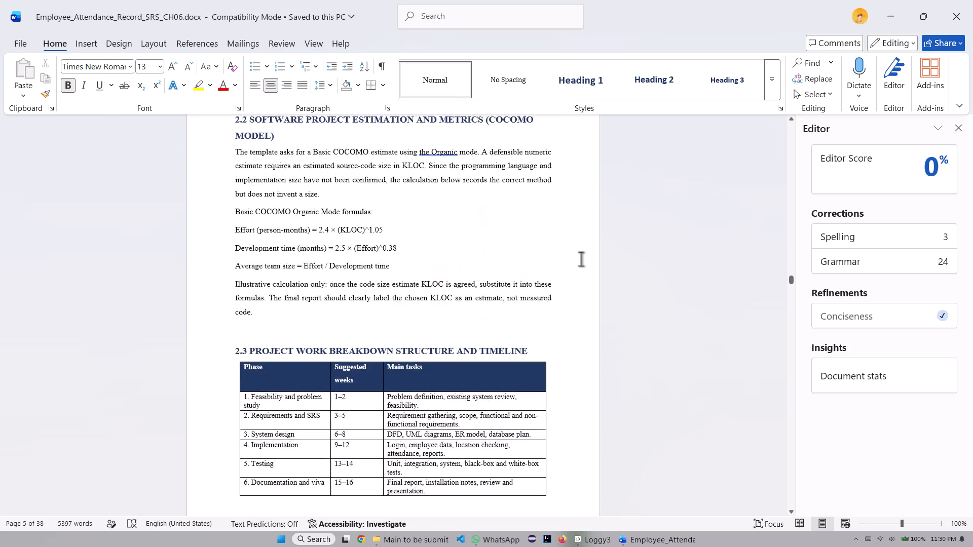
scroll(581, 259, "up", 7)
scroll(582, 259, "down", 20)
scroll(582, 259, "down", 18)
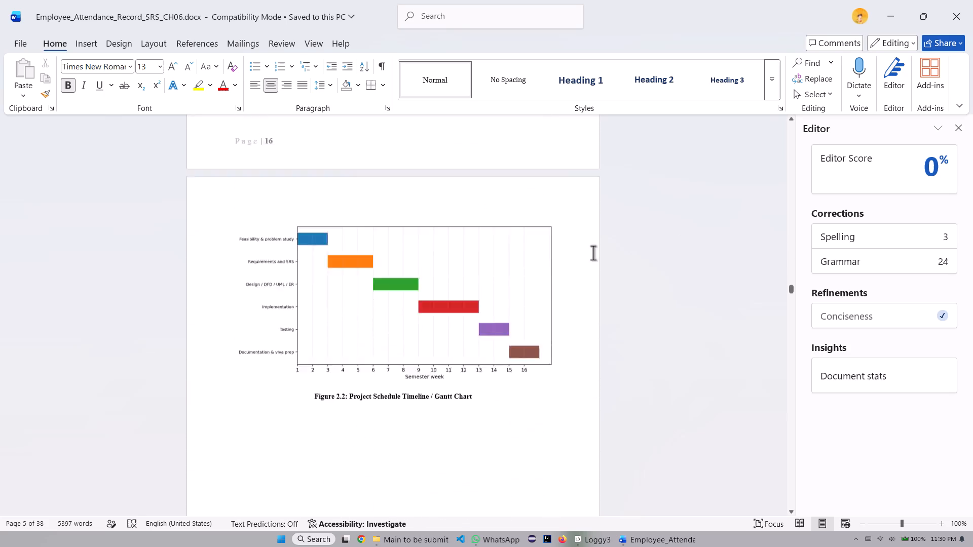
scroll(593, 253, "down", 20)
scroll(604, 246, "down", 9)
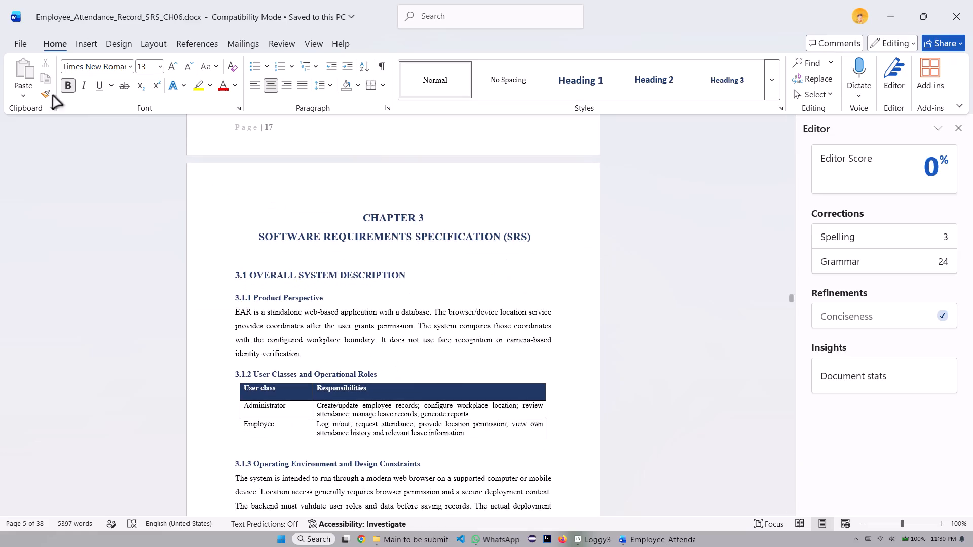
Save the report as the PDF Employee_Attendance_Record_SRS_CH06.pdf in the "Main to be submitted" folder with standard optimisation.
left_click(26, 45)
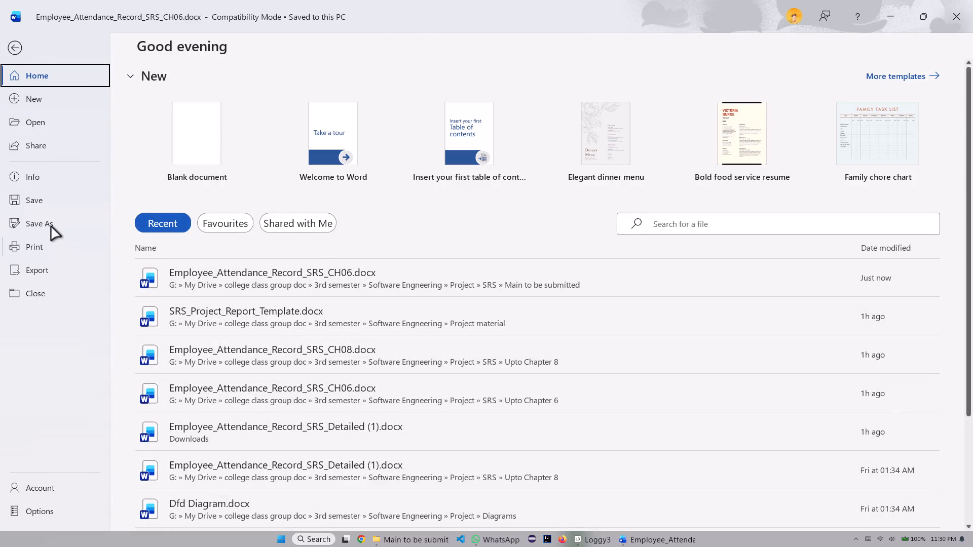
left_click(49, 225)
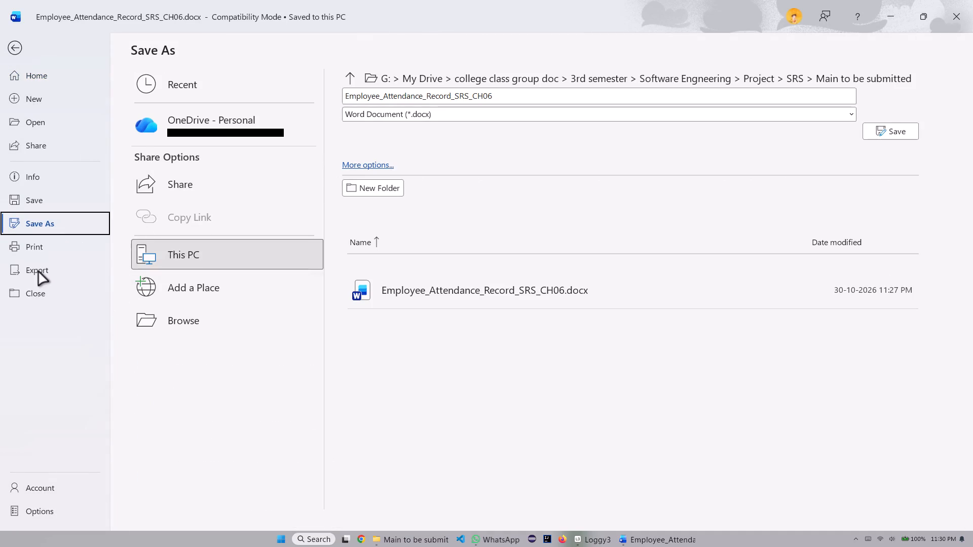
left_click(528, 114)
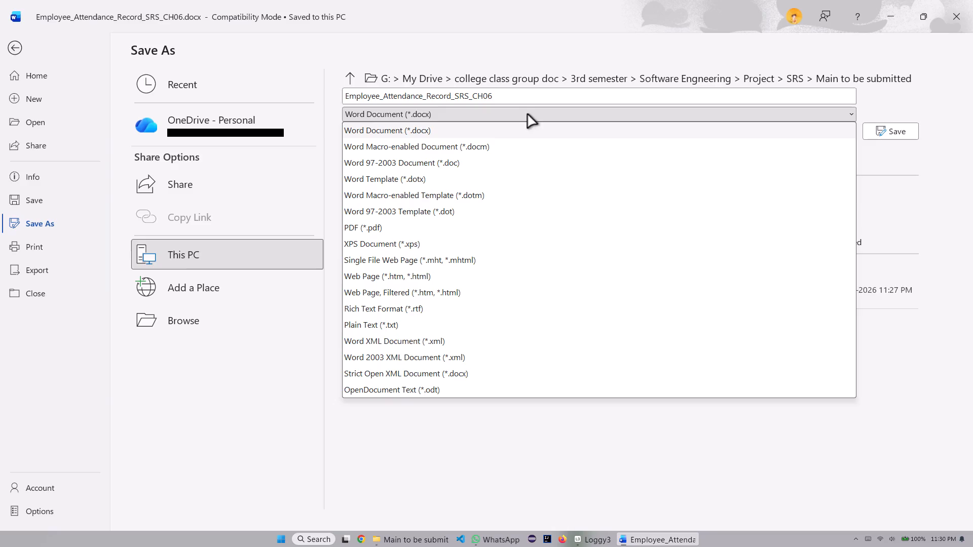
left_click(379, 222)
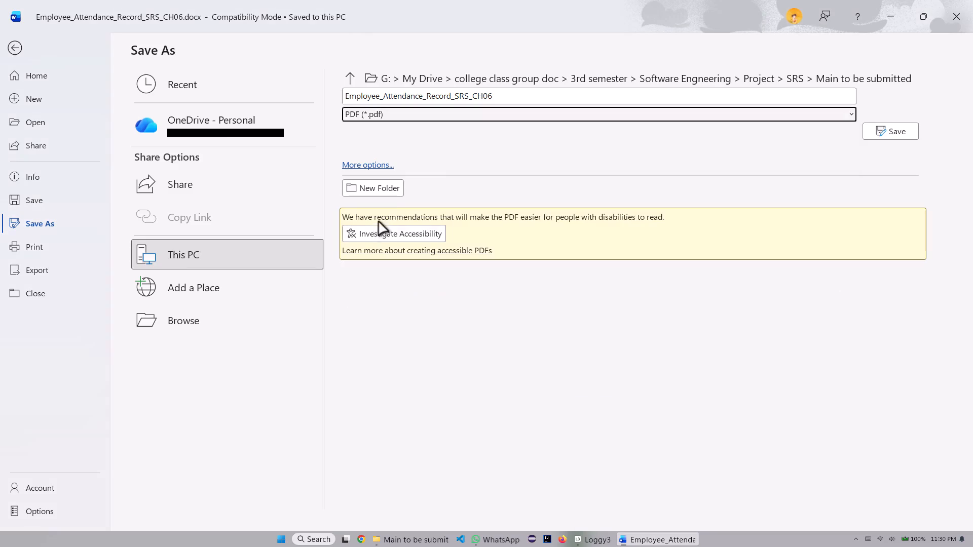
double_click(241, 253)
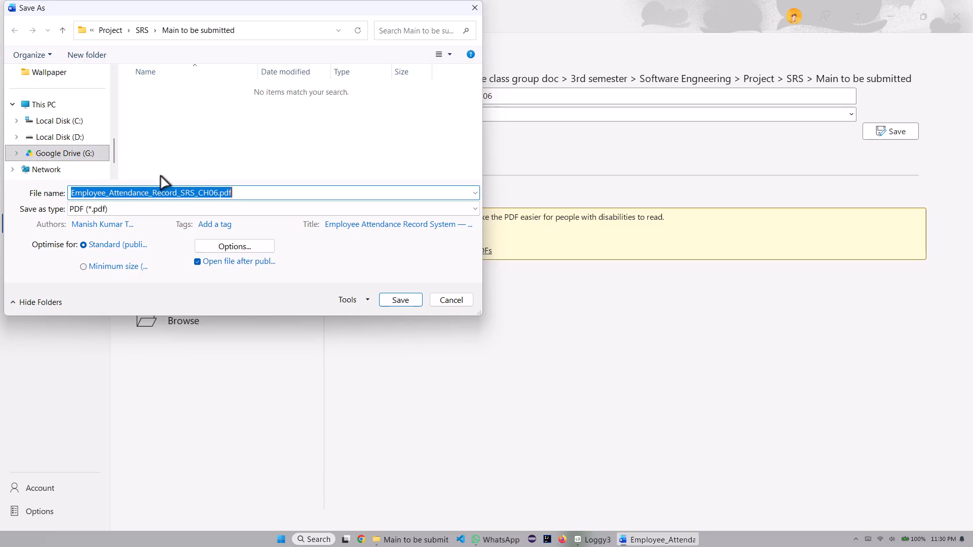
left_click(403, 300)
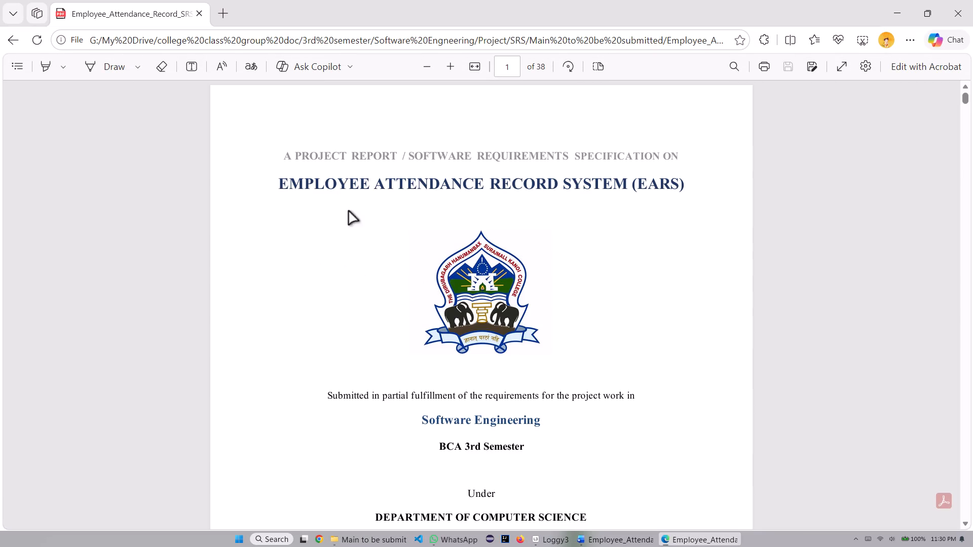
Review the exported PDF's front matter in Microsoft Edge, from the cover page through the certificates and table of contents to the List of Tables.
scroll(532, 152, "down", 7)
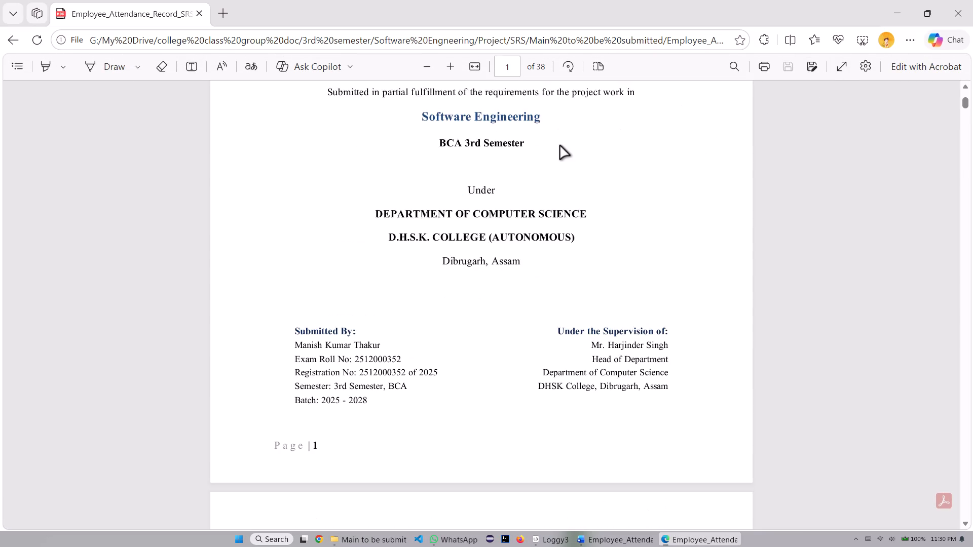
scroll(559, 146, "down", 10)
scroll(530, 175, "down", 18)
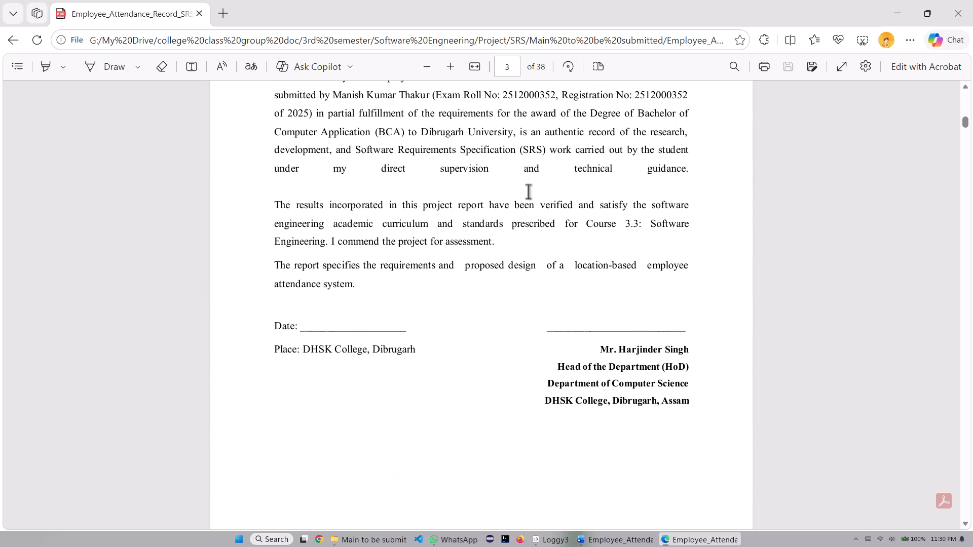
scroll(533, 189, "down", 10)
scroll(532, 191, "down", 20)
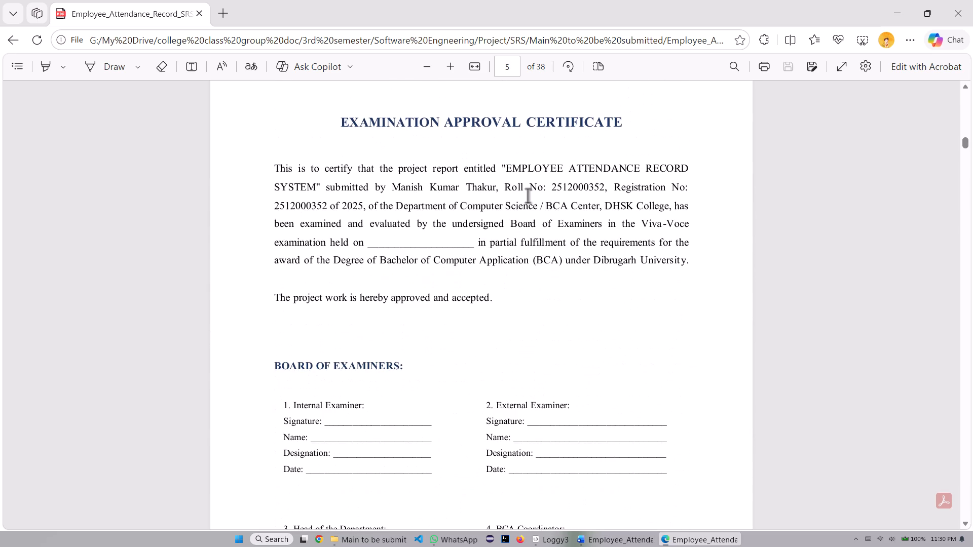
scroll(528, 196, "down", 12)
scroll(527, 198, "down", 9)
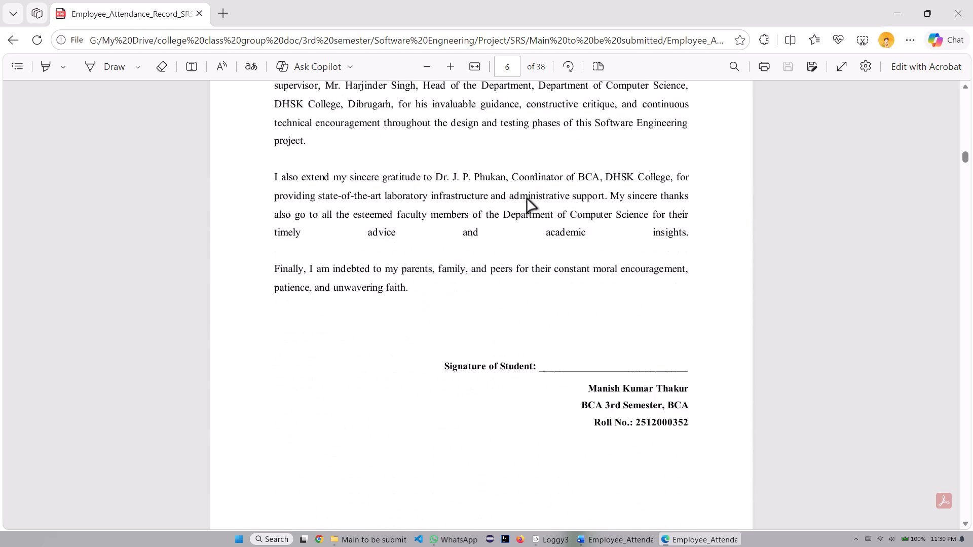
scroll(527, 199, "down", 17)
scroll(527, 200, "down", 9)
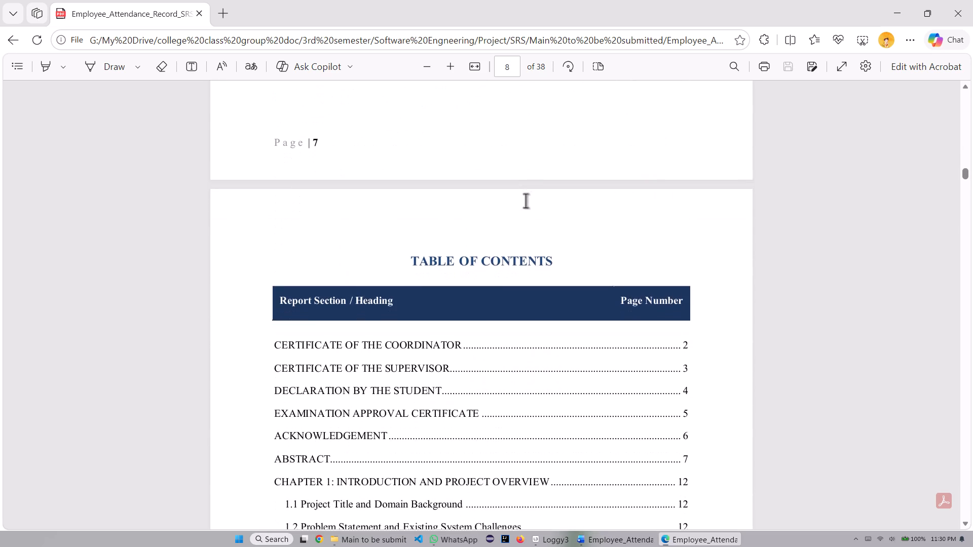
scroll(526, 201, "down", 4)
left_click(520, 214)
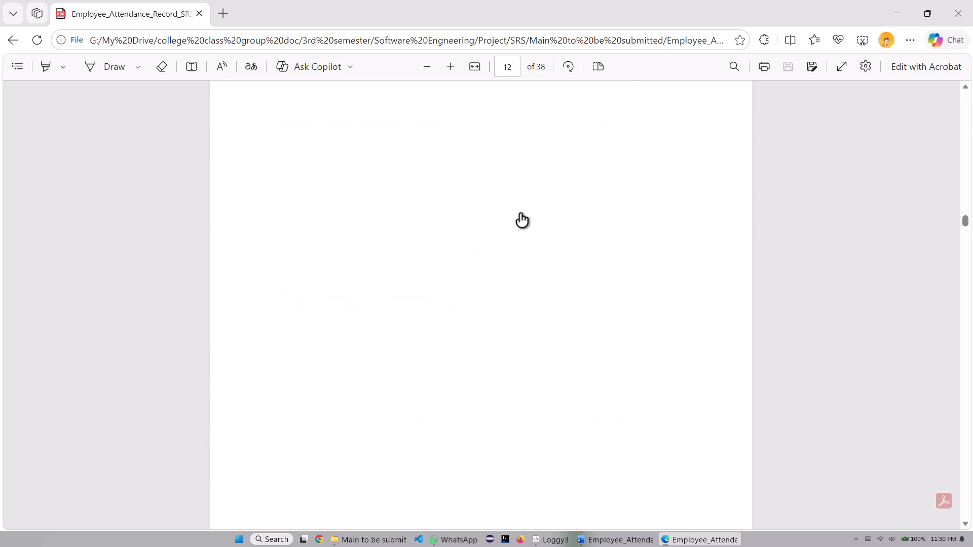
scroll(520, 214, "up", 13)
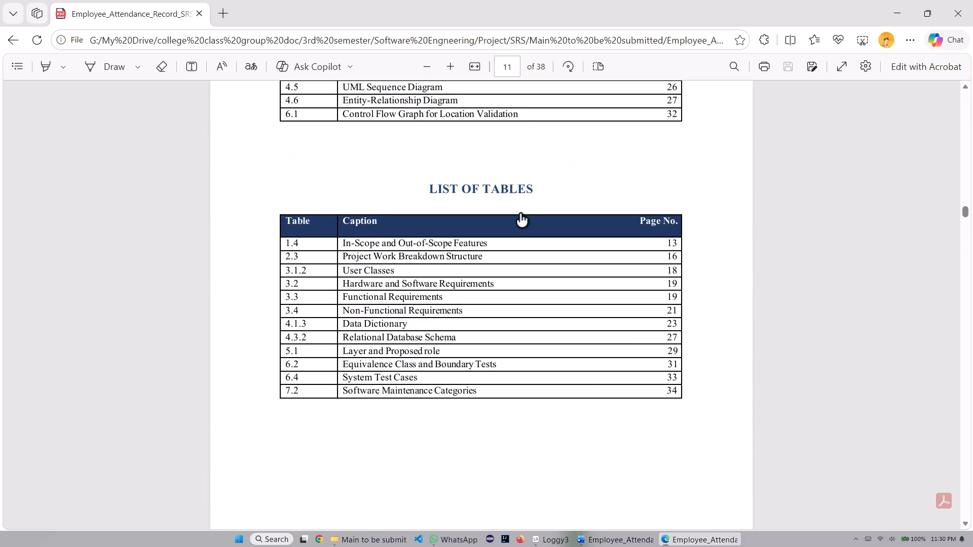
scroll(520, 214, "up", 8)
Recheck the PDF from its opening pages through the certificates, acknowledgement and abstract to the table of contents.
left_click_drag(966, 208, 972, 114)
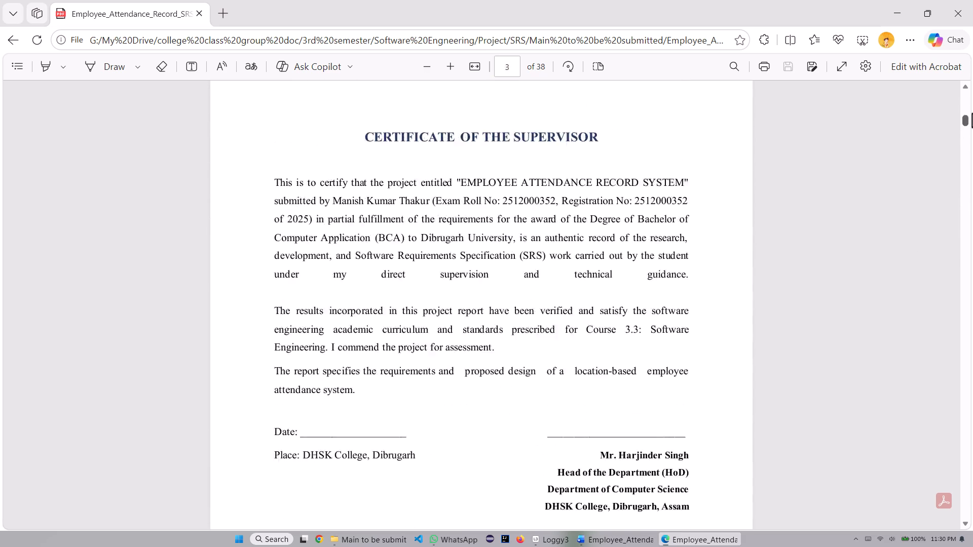
left_click_drag(972, 114, 972, 91)
scroll(638, 212, "down", 8)
scroll(561, 235, "down", 18)
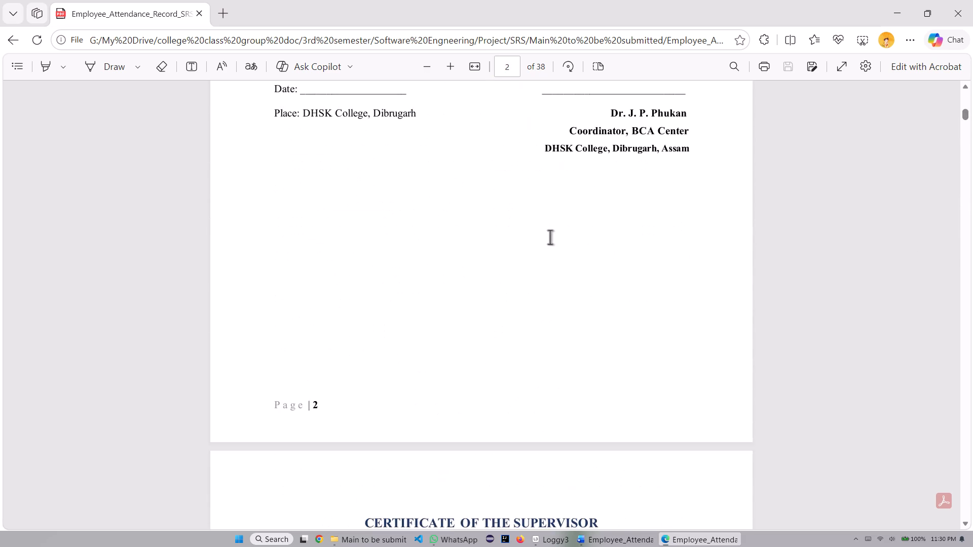
scroll(550, 237, "down", 6)
scroll(546, 238, "down", 20)
scroll(546, 238, "down", 7)
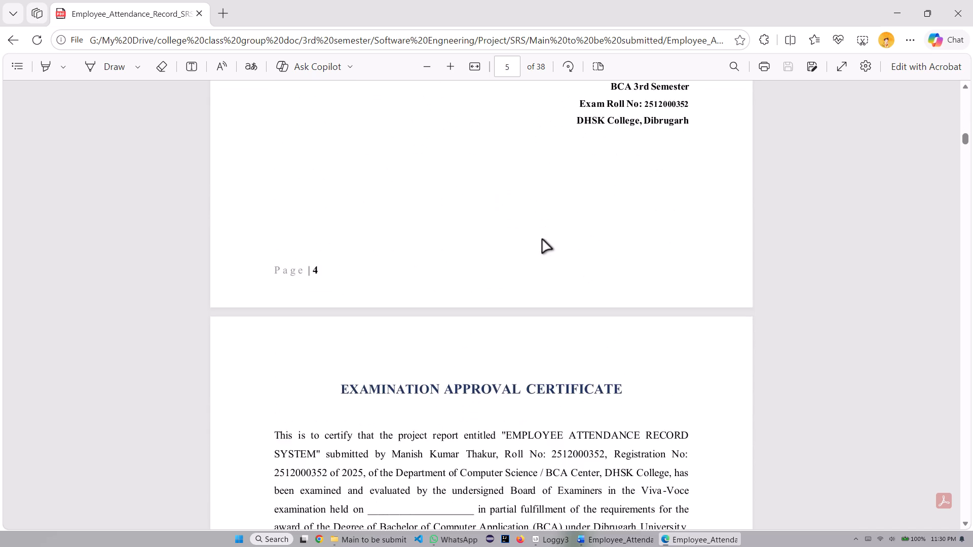
scroll(542, 240, "down", 16)
scroll(542, 240, "down", 18)
scroll(542, 240, "down", 5)
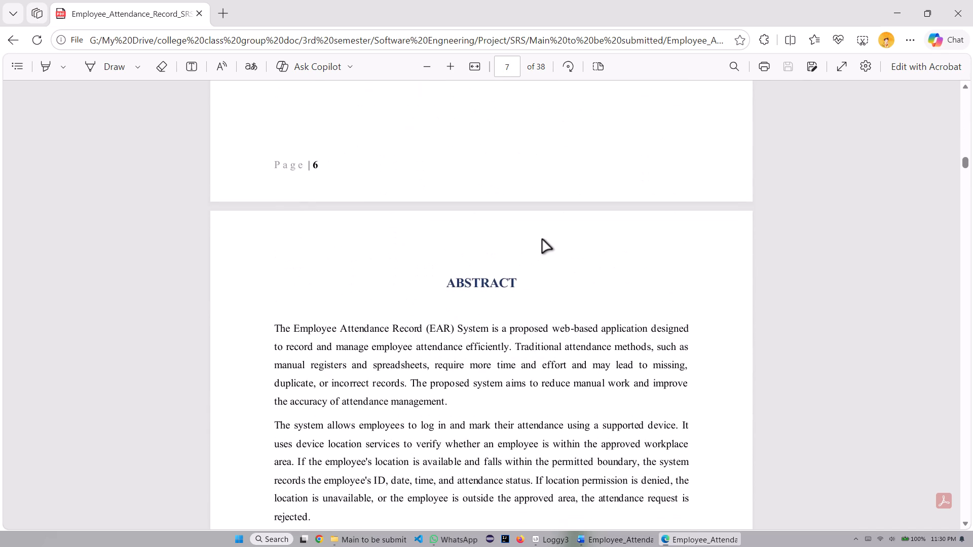
scroll(542, 240, "down", 17)
scroll(541, 241, "up", 3)
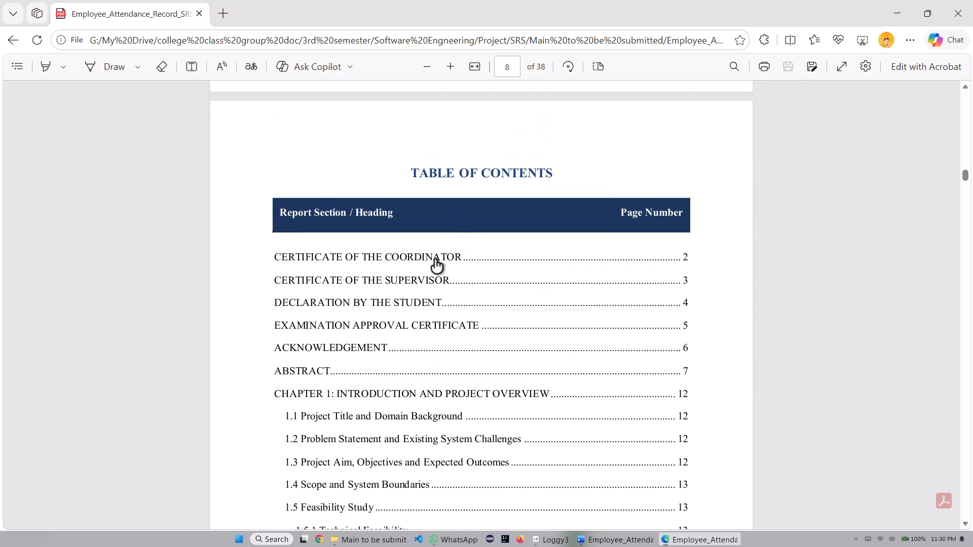
Test the table of contents links to the Certificate of the Coordinator and Chapter 1.
left_click(431, 259)
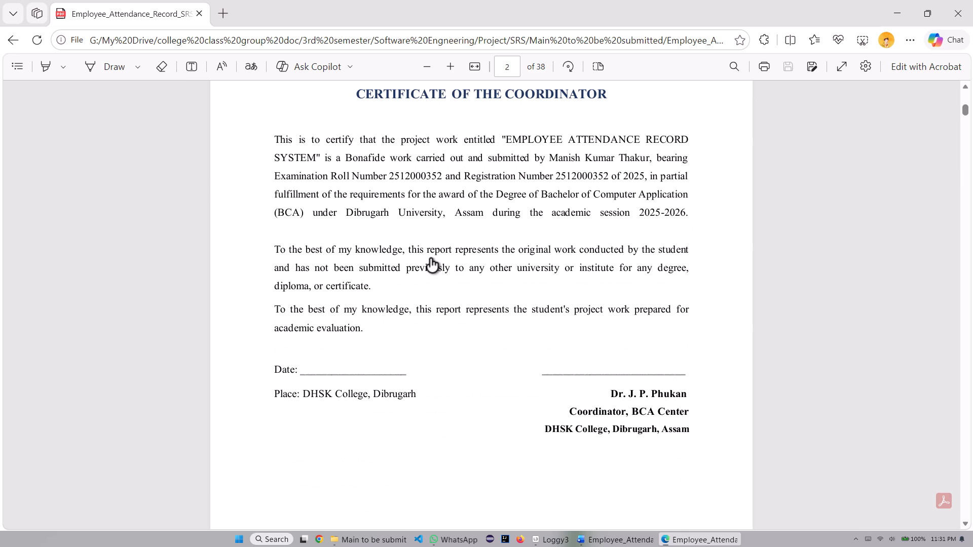
scroll(431, 259, "up", 3)
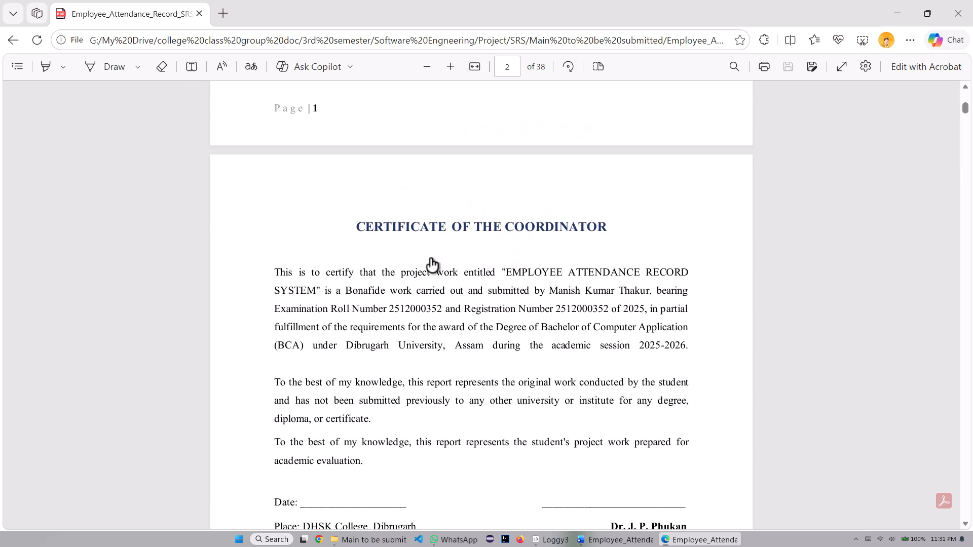
left_click_drag(968, 111, 949, 185)
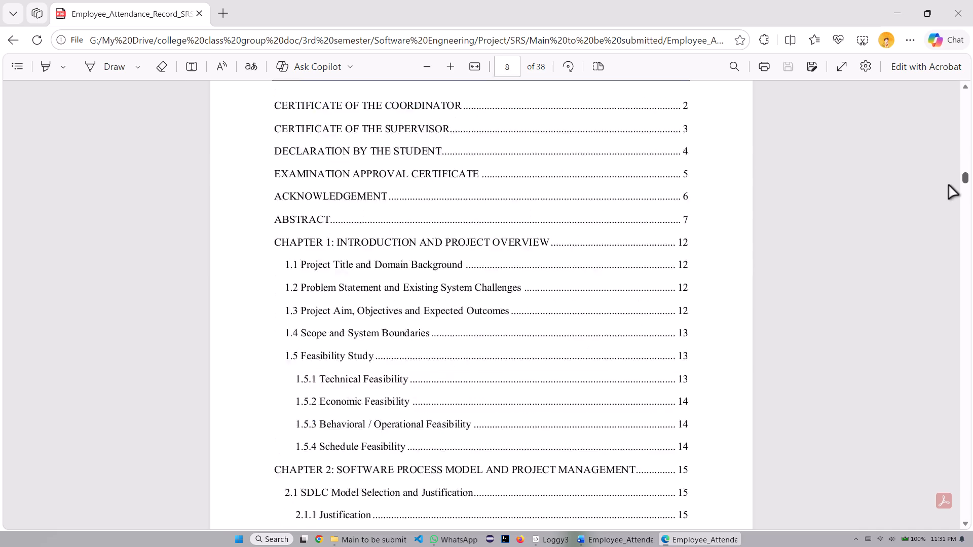
left_click_drag(949, 185, 972, 178)
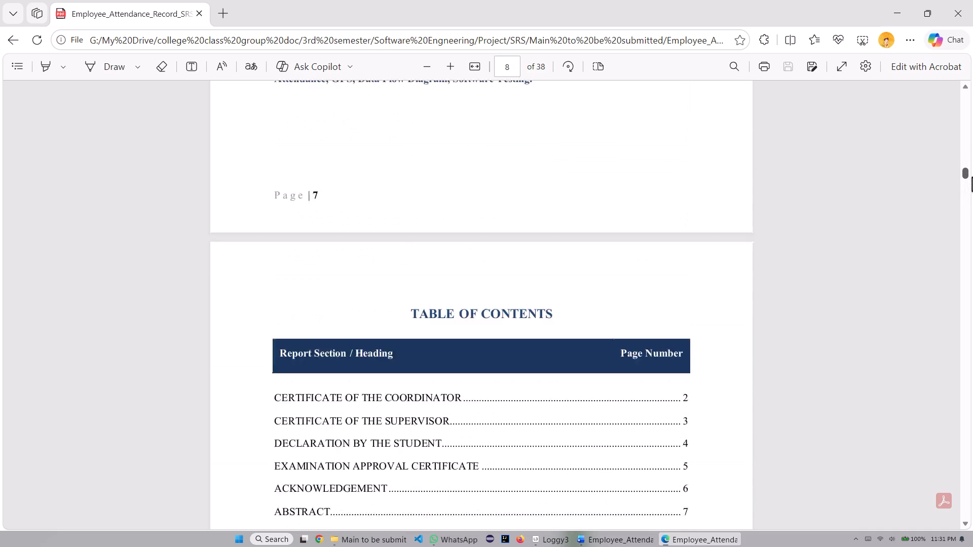
left_click_drag(972, 178, 972, 181)
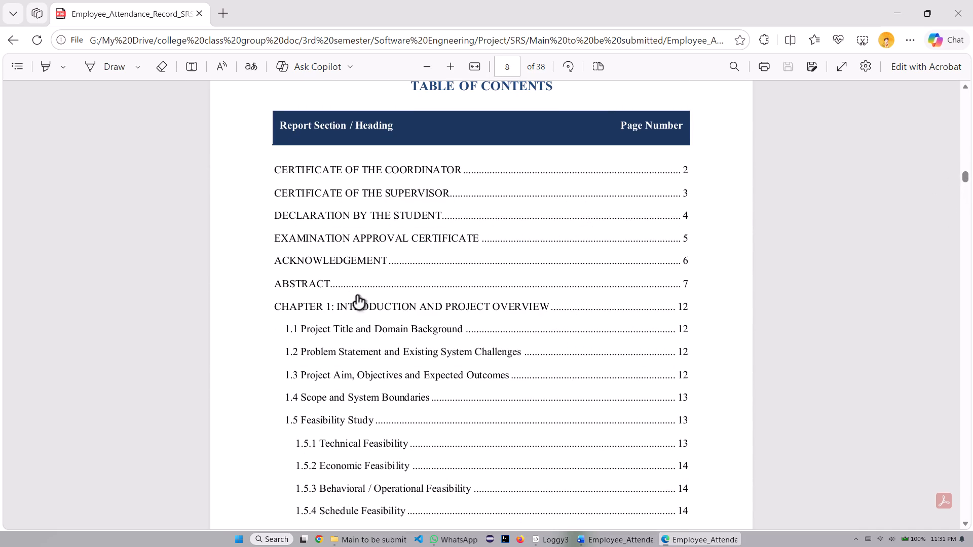
left_click(358, 306)
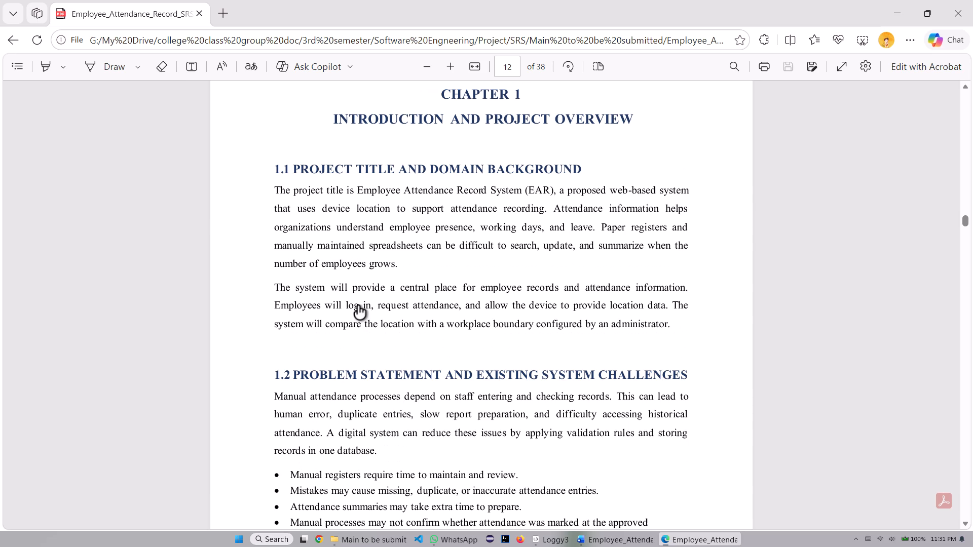
Examine the captions and page numbers in the PDF's List of Figures and List of Tables.
scroll(422, 266, "up", 18)
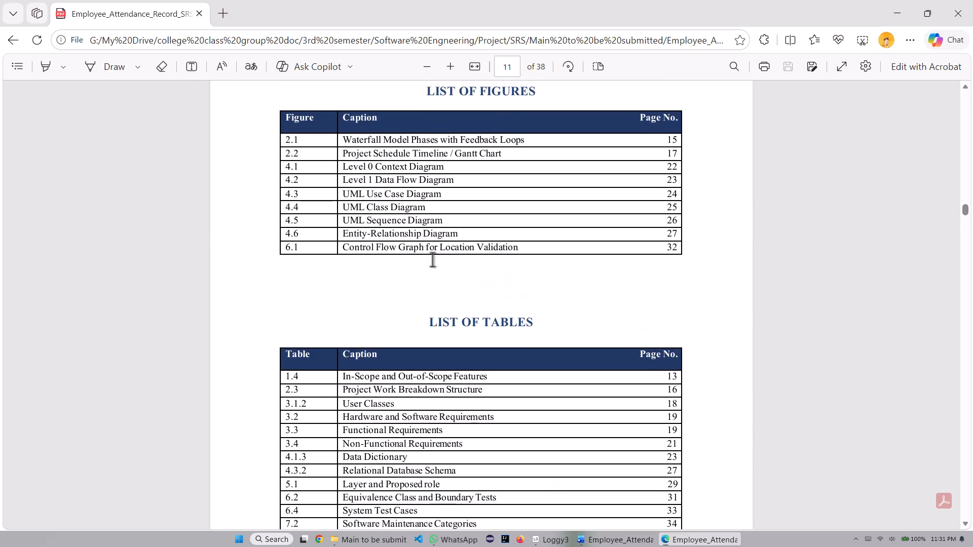
scroll(432, 259, "up", 11)
scroll(433, 258, "down", 14)
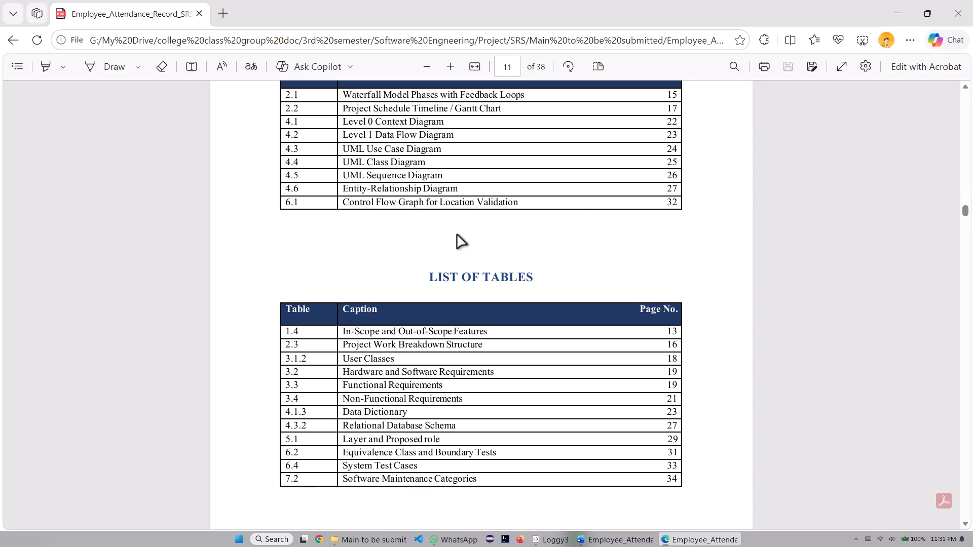
scroll(537, 204, "down", 1)
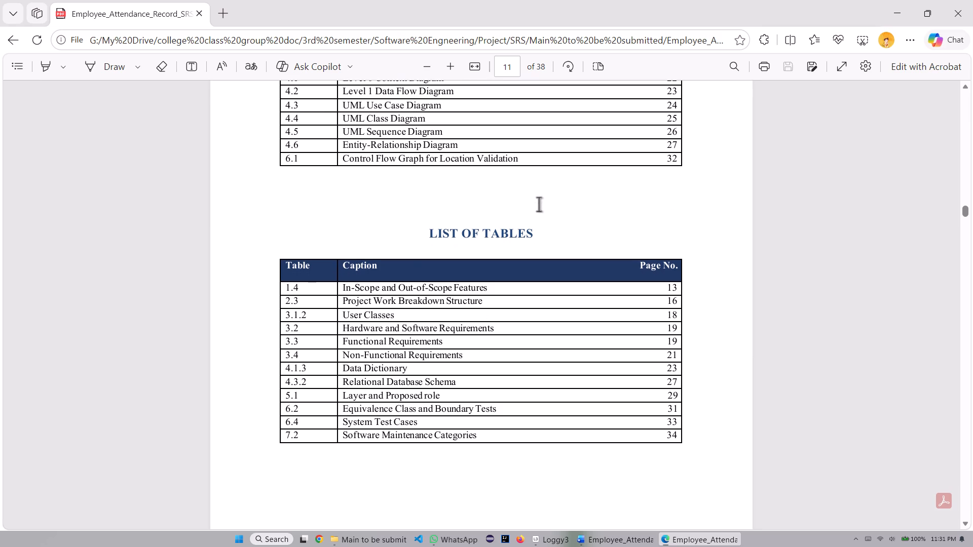
scroll(545, 223, "up", 4)
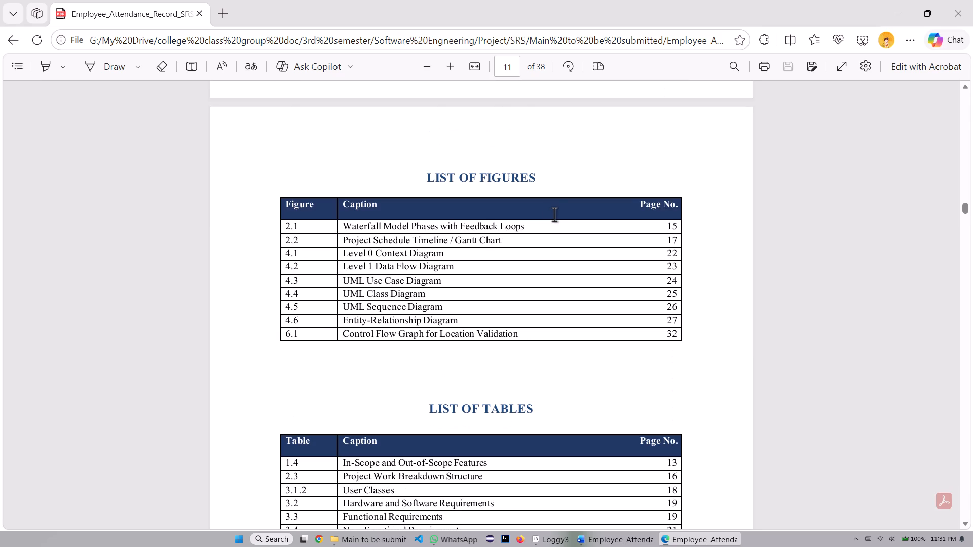
scroll(646, 222, "down", 5)
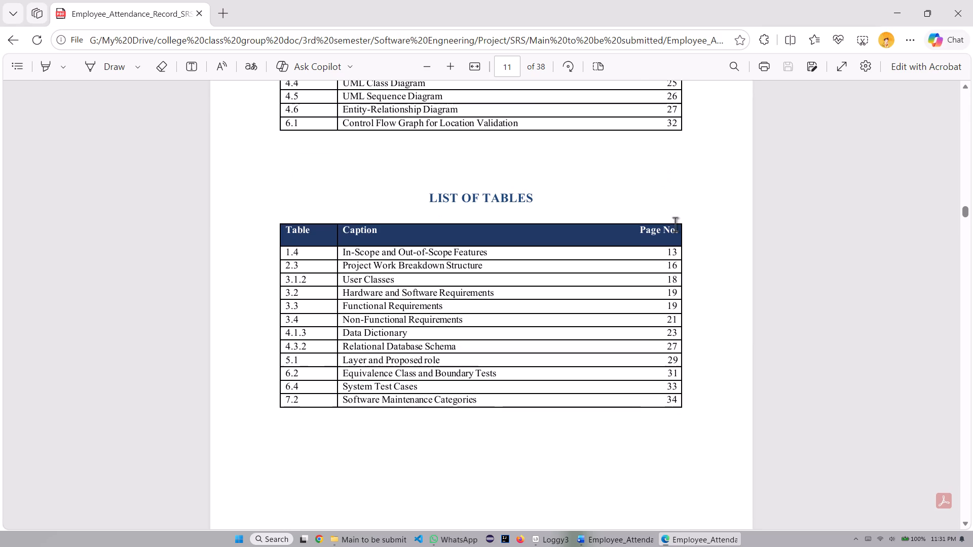
scroll(601, 242, "down", 7)
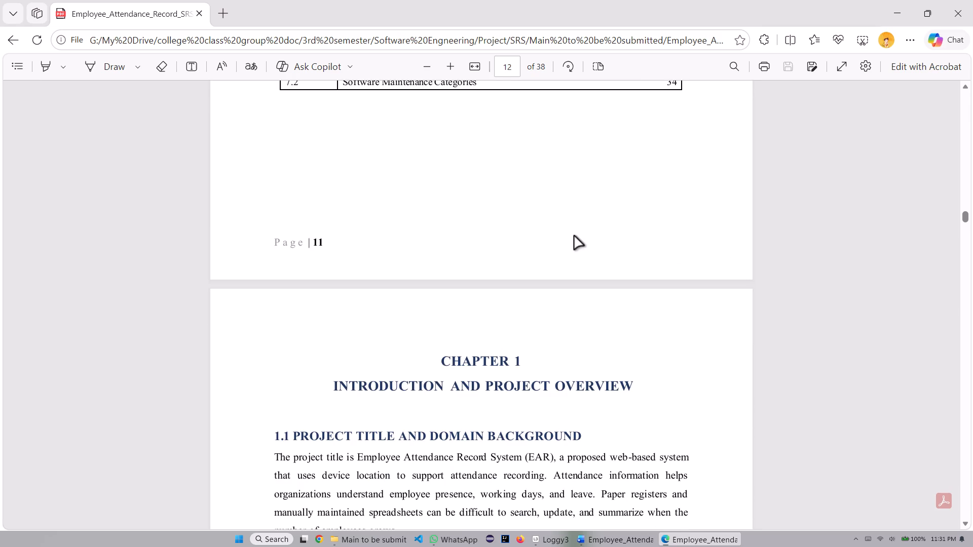
scroll(500, 219, "up", 7)
scroll(495, 261, "down", 7)
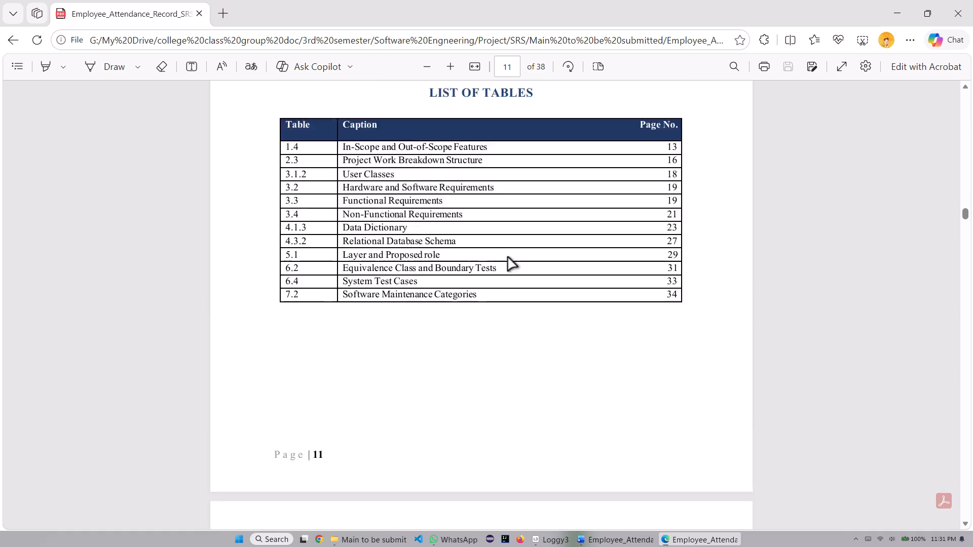
Review Chapter 1 of the exported PDF, especially the 1.4 scope and system boundaries table and the 1.5 feasibility study.
scroll(519, 246, "down", 16)
scroll(540, 233, "down", 7)
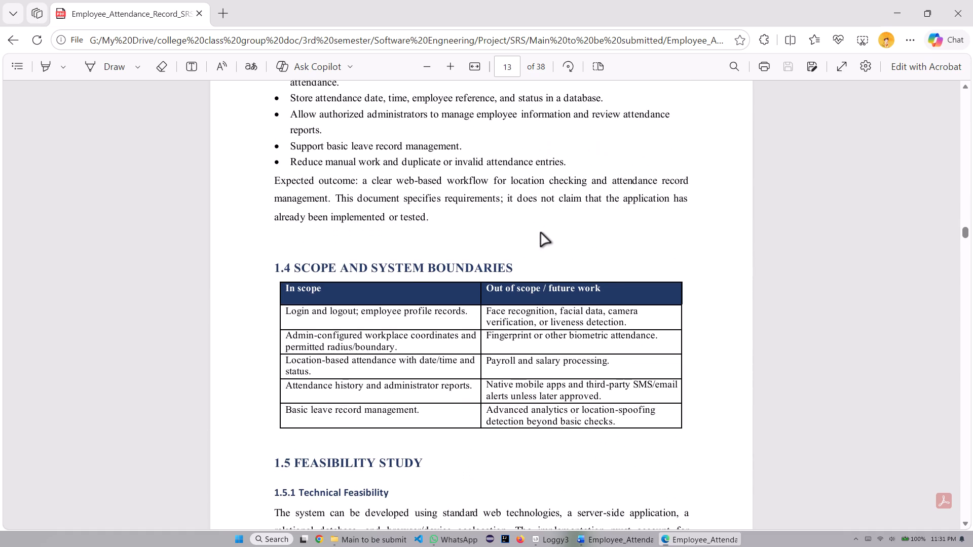
scroll(541, 233, "up", 10)
scroll(541, 232, "down", 8)
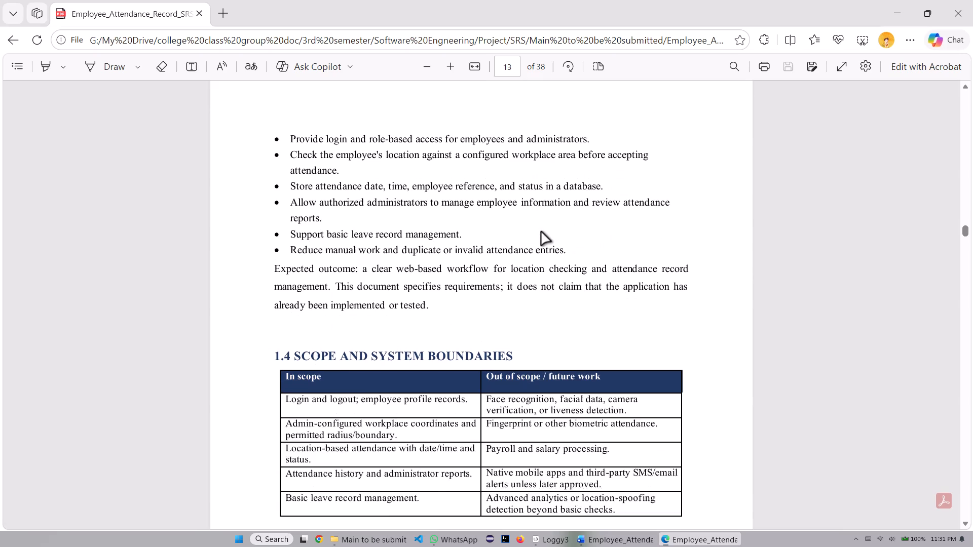
scroll(541, 232, "down", 7)
scroll(544, 228, "up", 1)
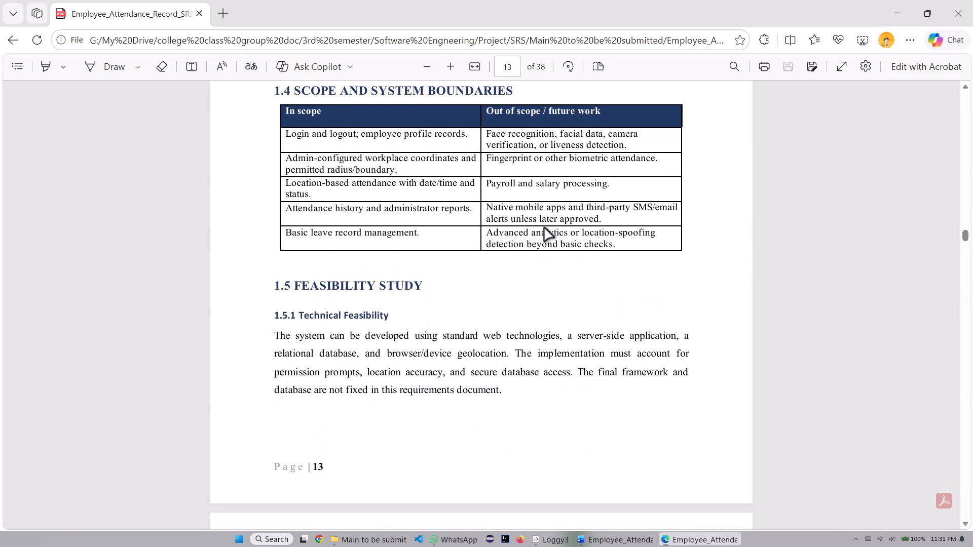
scroll(544, 228, "down", 11)
Review the PDF's Chapter 2 pages, covering the Waterfall model figure, work breakdown table and Gantt chart.
scroll(544, 228, "down", 13)
scroll(544, 228, "down", 8)
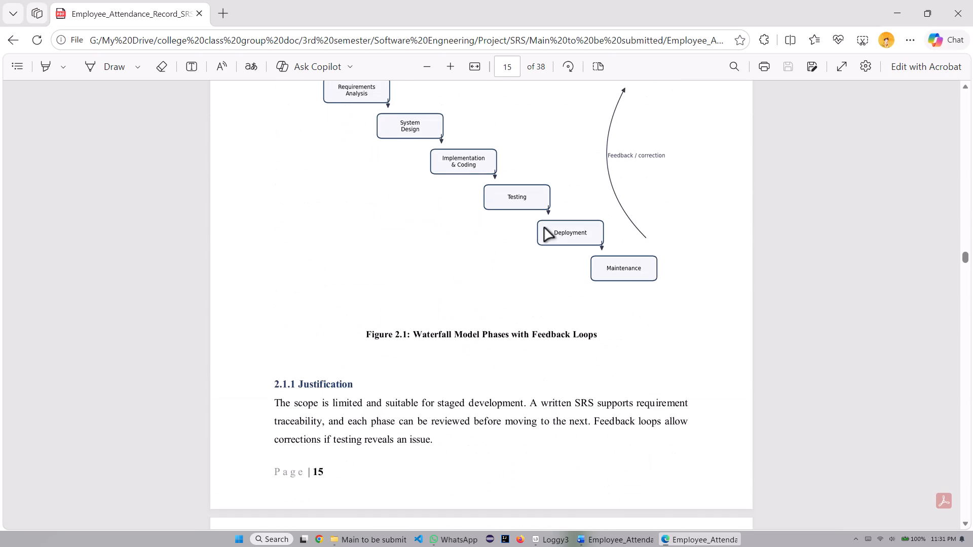
scroll(446, 235, "down", 8)
scroll(495, 210, "down", 7)
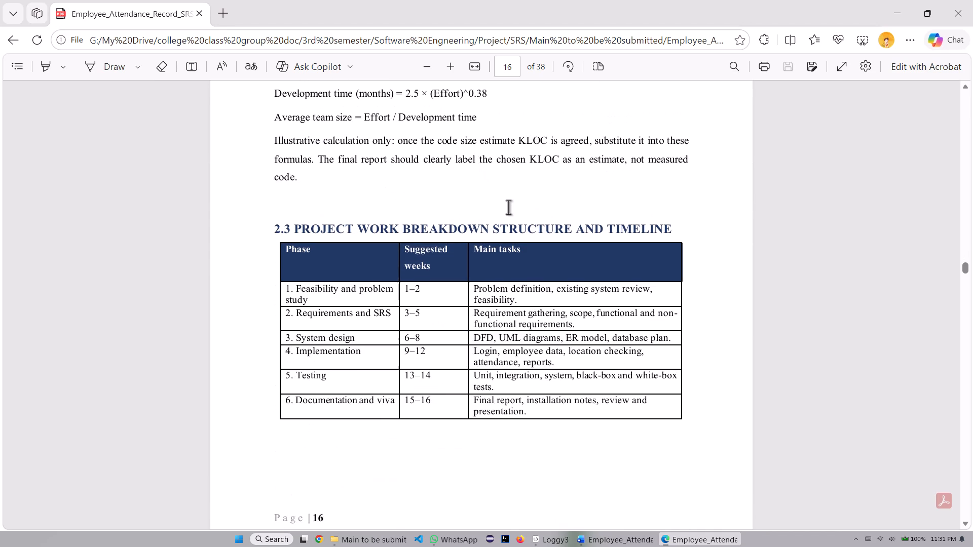
scroll(544, 219, "down", 10)
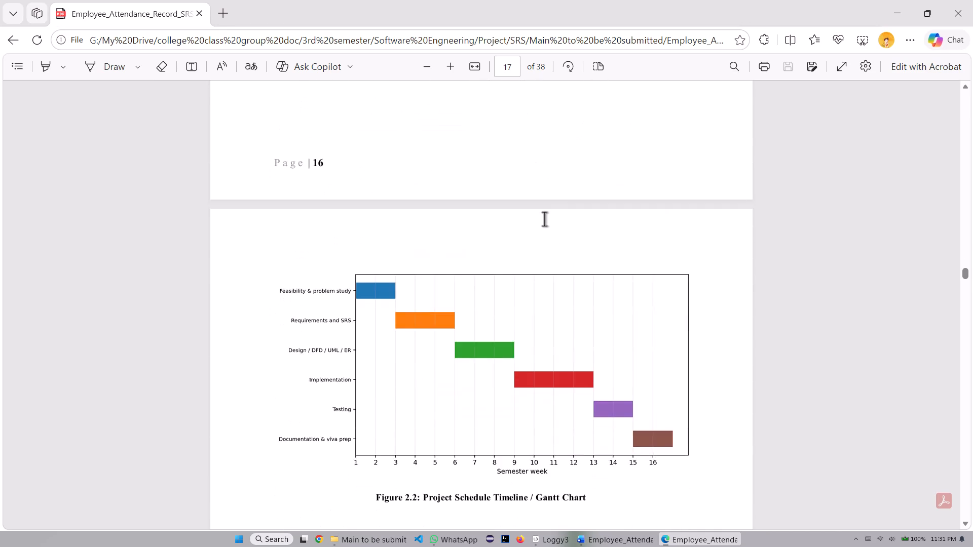
scroll(544, 219, "down", 6)
Examine Chapter 3 of the PDF, from the user classes and hardware/software tables through the functional and non-functional requirements tables.
scroll(544, 219, "down", 15)
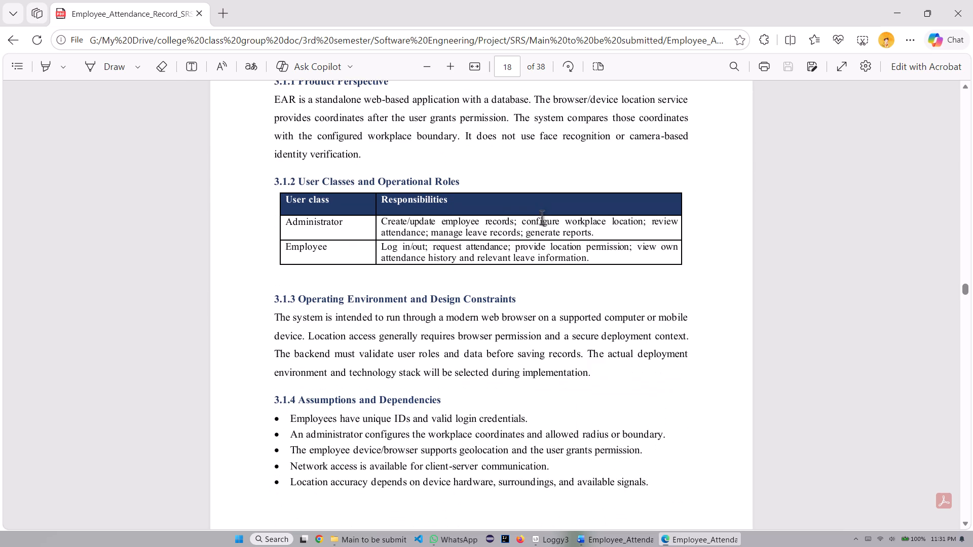
scroll(542, 217, "down", 14)
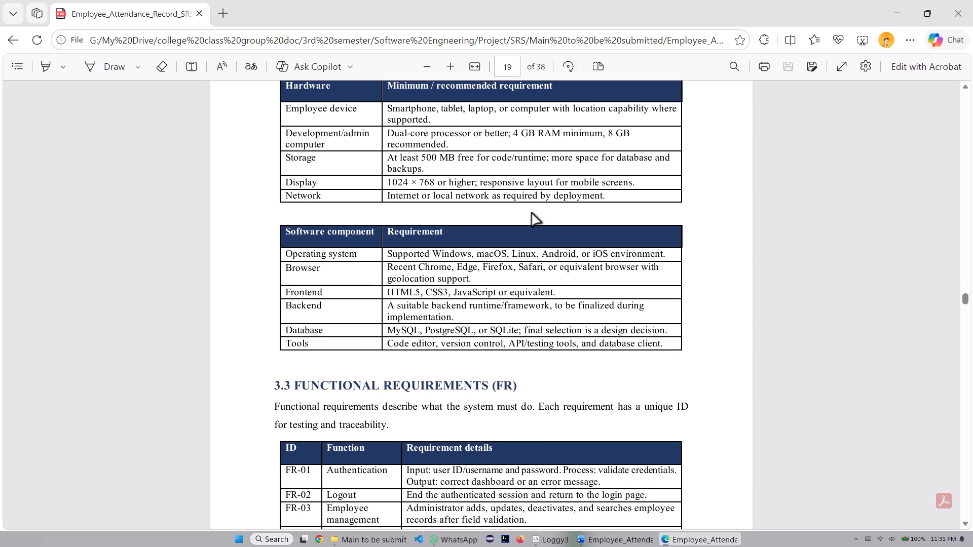
scroll(532, 213, "up", 6)
scroll(531, 215, "down", 20)
scroll(528, 217, "down", 8)
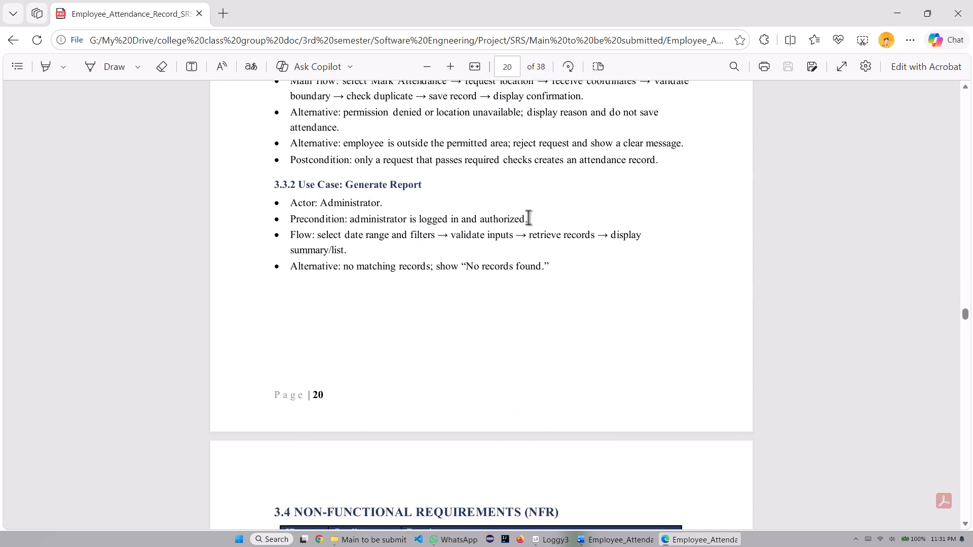
scroll(528, 217, "down", 7)
scroll(528, 217, "up", 20)
scroll(528, 217, "up", 1)
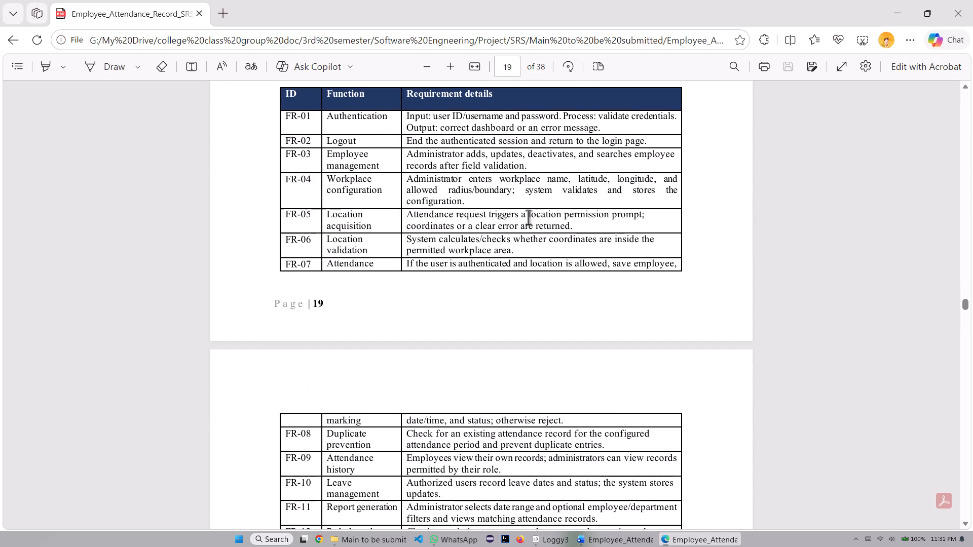
scroll(528, 217, "down", 15)
scroll(528, 217, "down", 10)
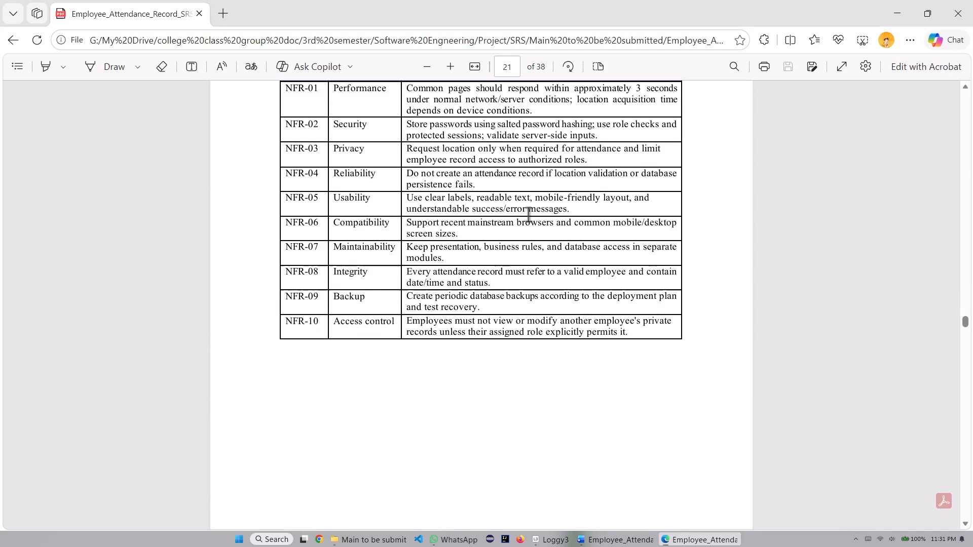
scroll(528, 214, "up", 7)
scroll(527, 217, "down", 5)
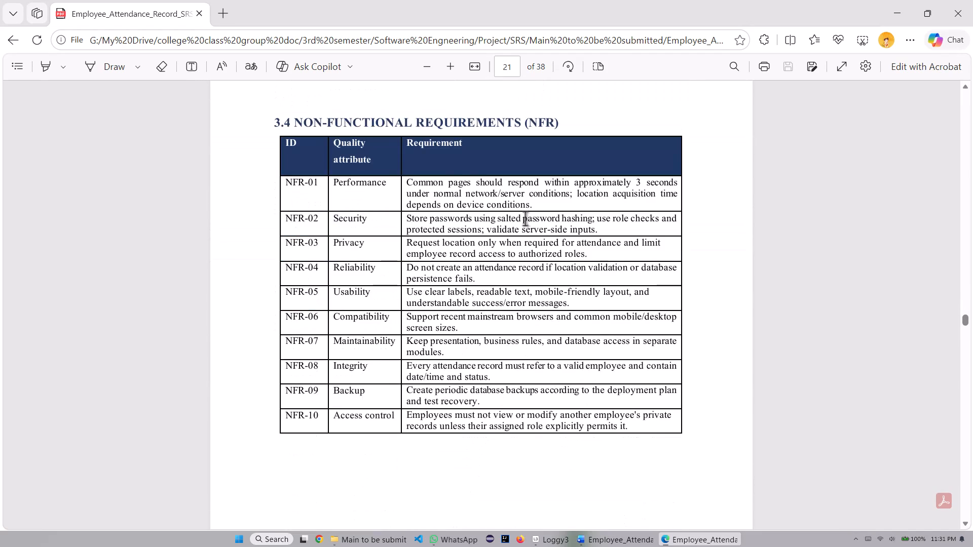
scroll(376, 257, "down", 5)
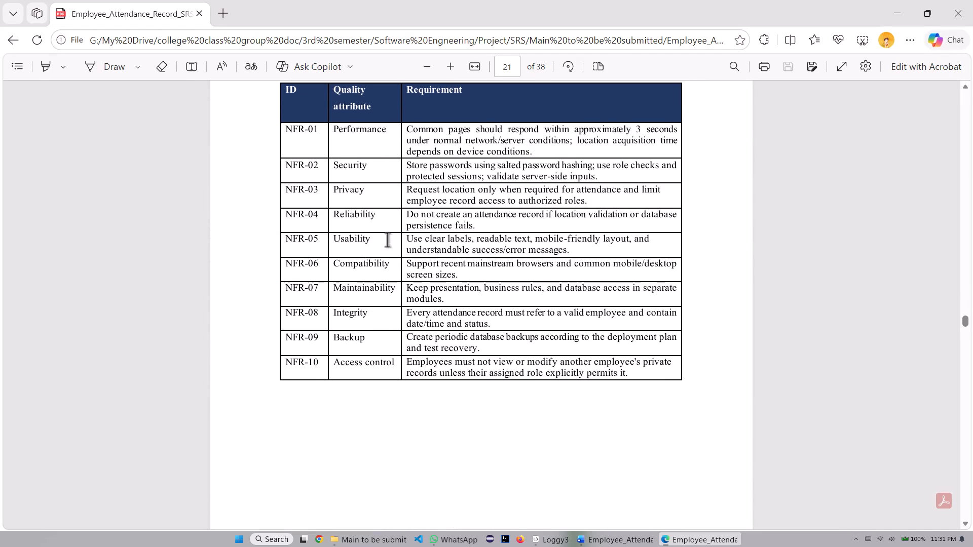
Inspect the Level 0 context diagram and the Level 1 data flow diagram in the PDF's Chapter 4.
scroll(387, 240, "down", 2)
scroll(545, 215, "down", 16)
scroll(565, 215, "up", 2)
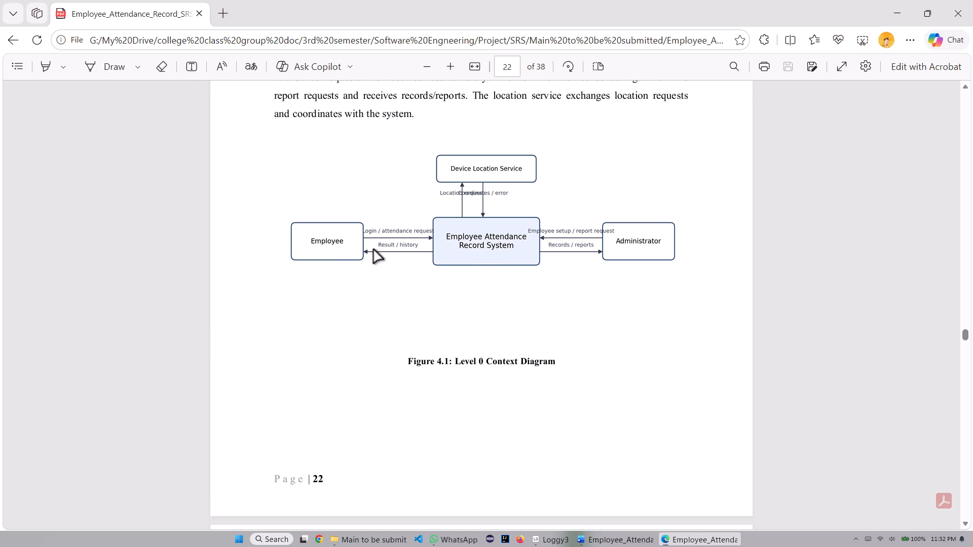
scroll(469, 282, "down", 3)
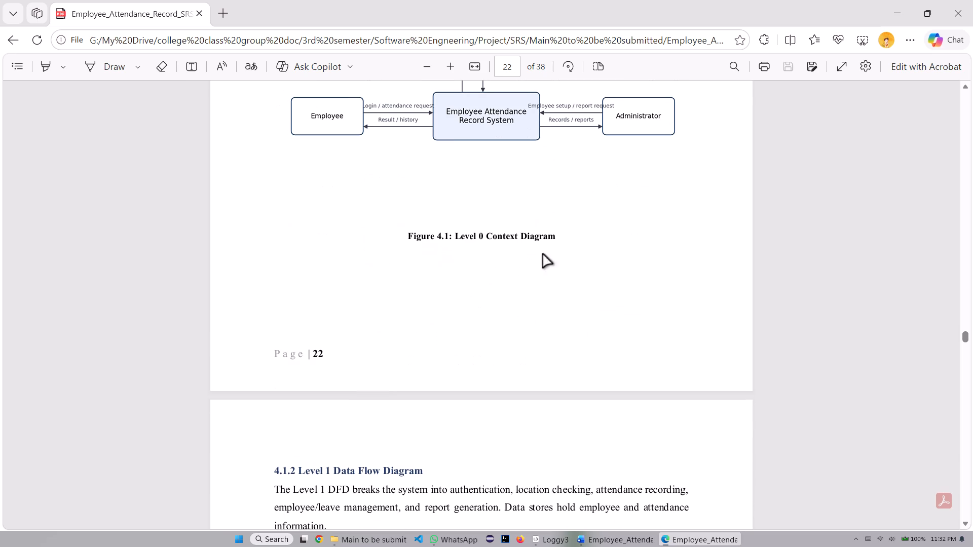
scroll(512, 266, "up", 2)
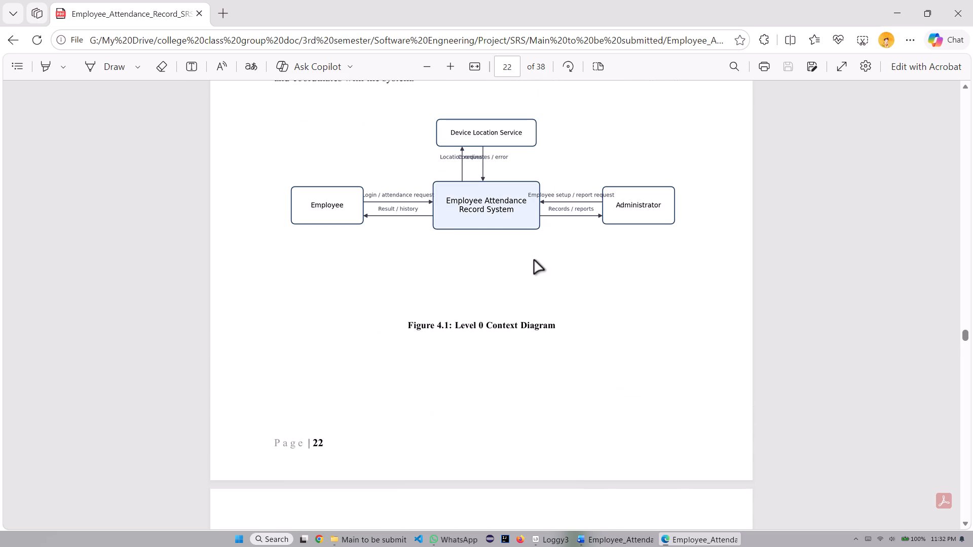
scroll(547, 263, "down", 5)
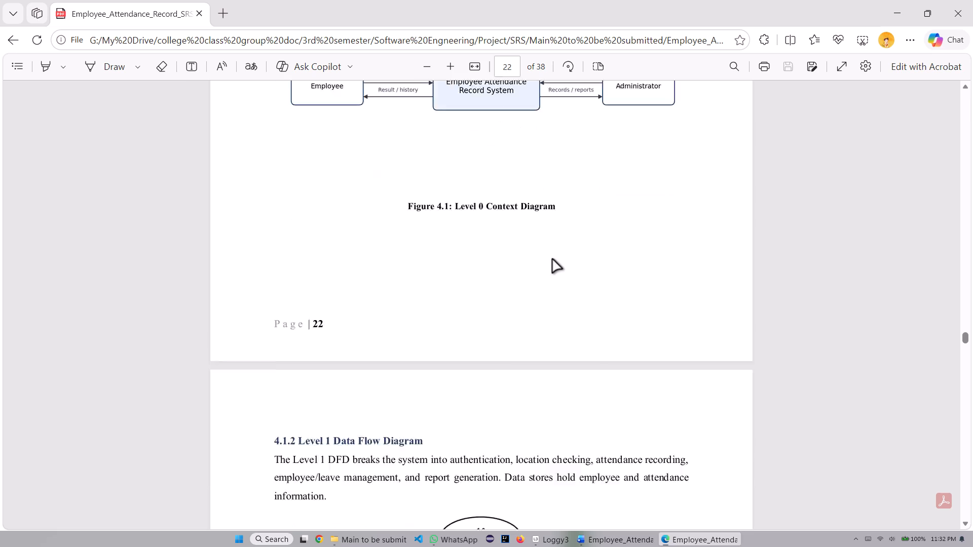
scroll(552, 259, "up", 5)
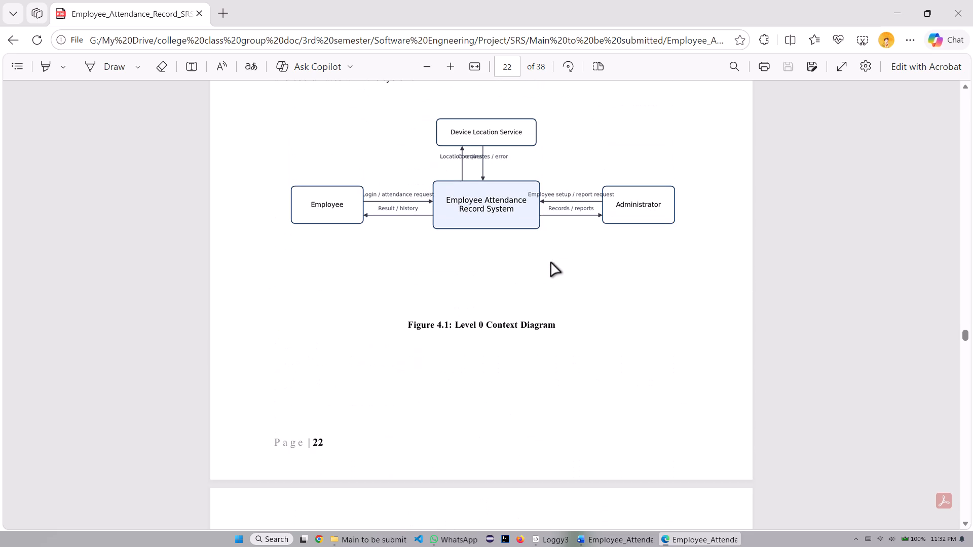
scroll(555, 258, "down", 15)
scroll(578, 250, "up", 6)
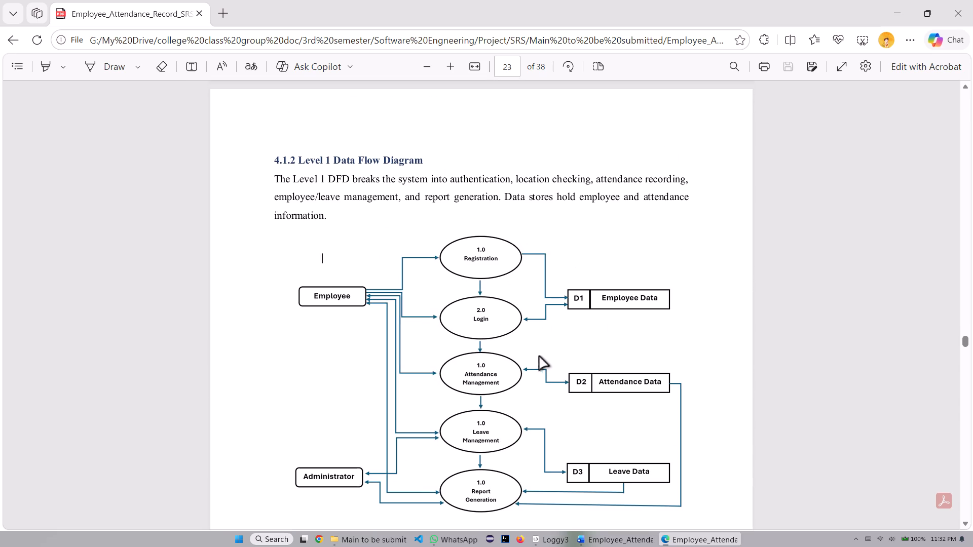
scroll(496, 322, "down", 3)
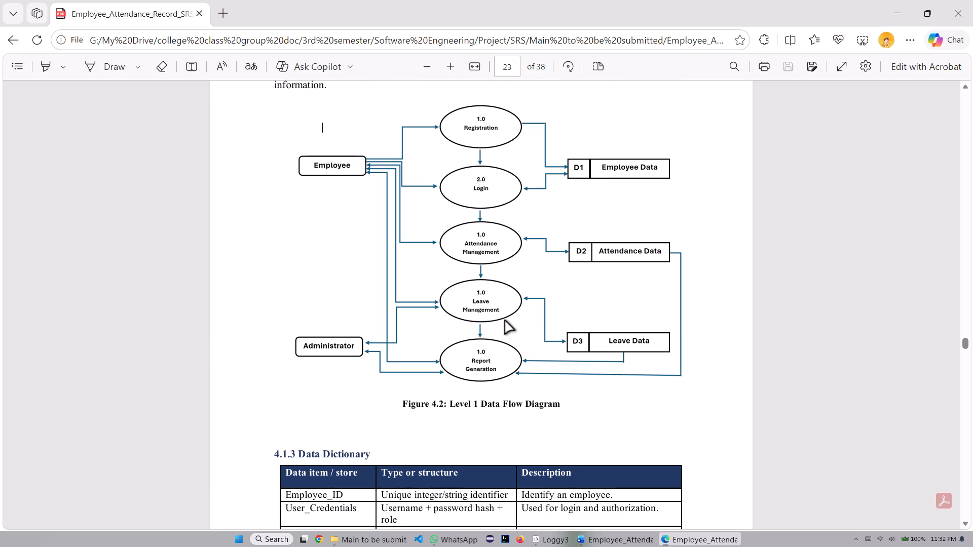
scroll(506, 320, "up", 6)
scroll(500, 324, "down", 7)
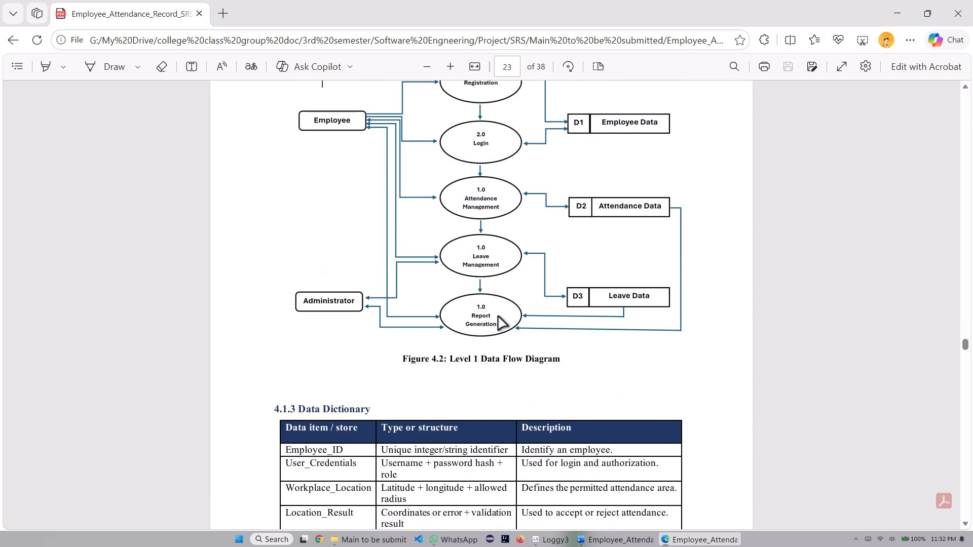
Review the rest of the PDF's Chapter 4, from the data dictionary through the UML diagrams to the ER diagram and following pages.
scroll(510, 301, "down", 7)
scroll(515, 257, "down", 3)
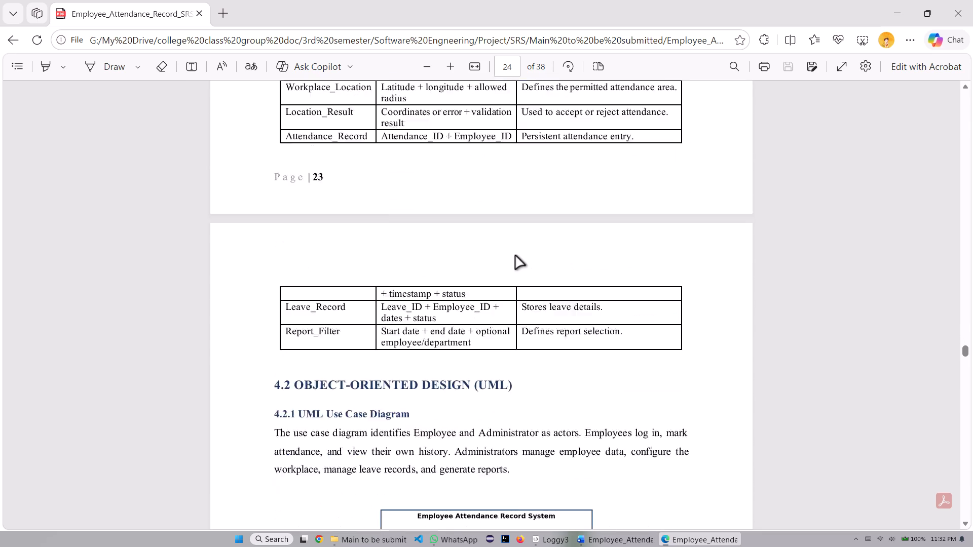
scroll(515, 256, "down", 16)
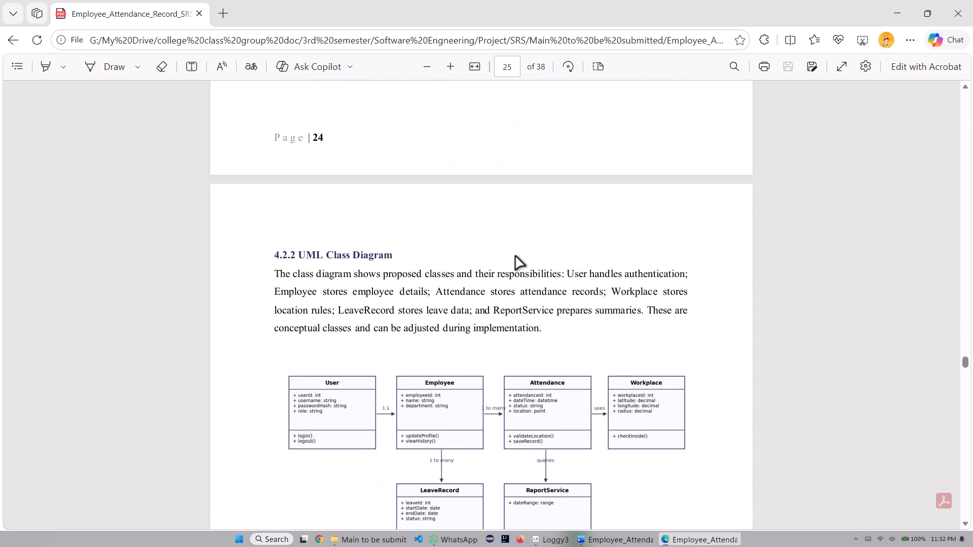
scroll(515, 256, "down", 6)
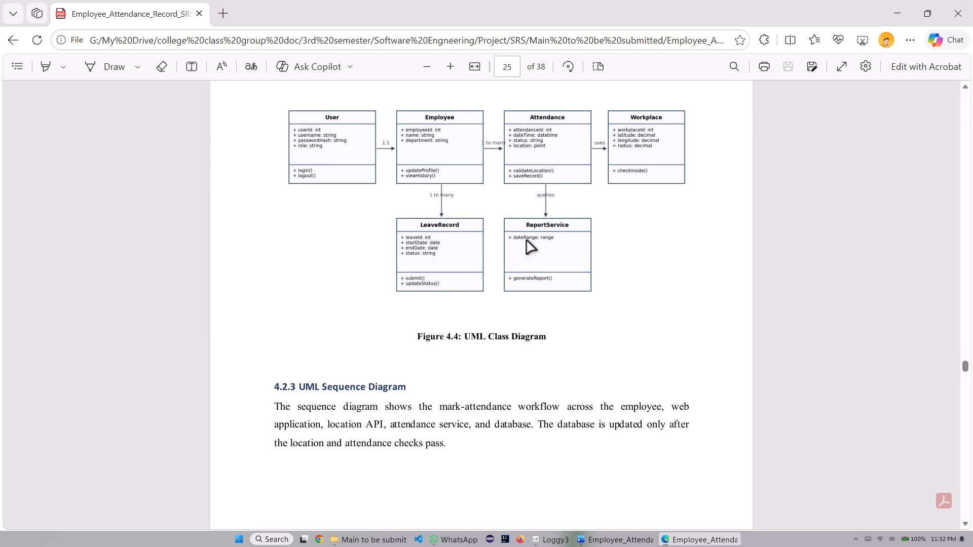
scroll(528, 241, "down", 15)
scroll(527, 241, "down", 7)
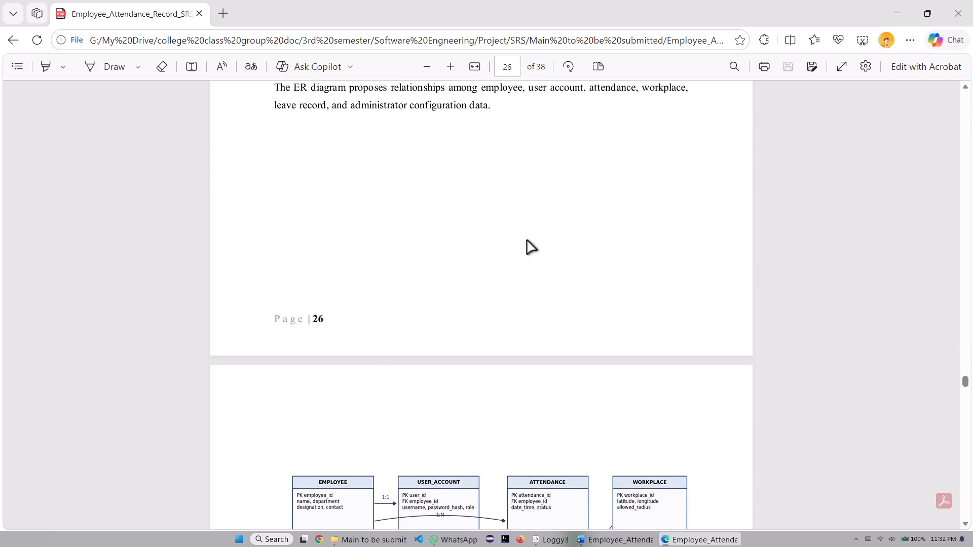
scroll(527, 241, "down", 15)
scroll(527, 241, "down", 18)
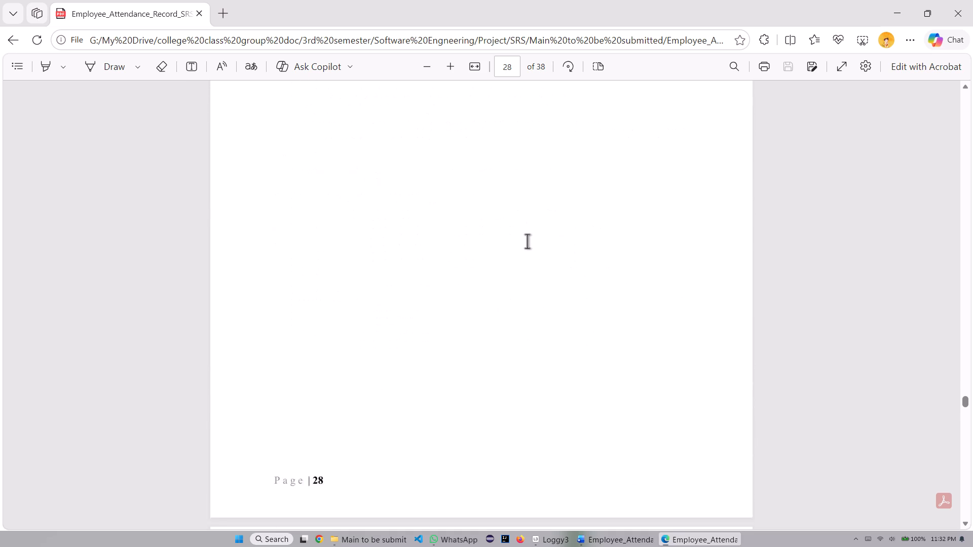
Check the PDF's pages from the modular architecture section through Chapter 6's black-box, white-box and system test case content.
scroll(527, 241, "down", 20)
scroll(525, 241, "down", 5)
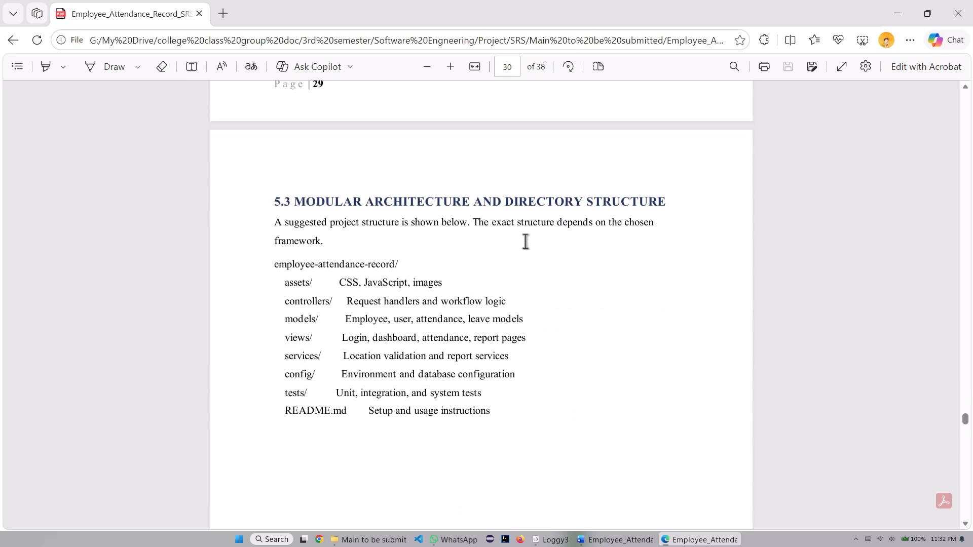
scroll(525, 241, "down", 19)
scroll(525, 241, "up", 6)
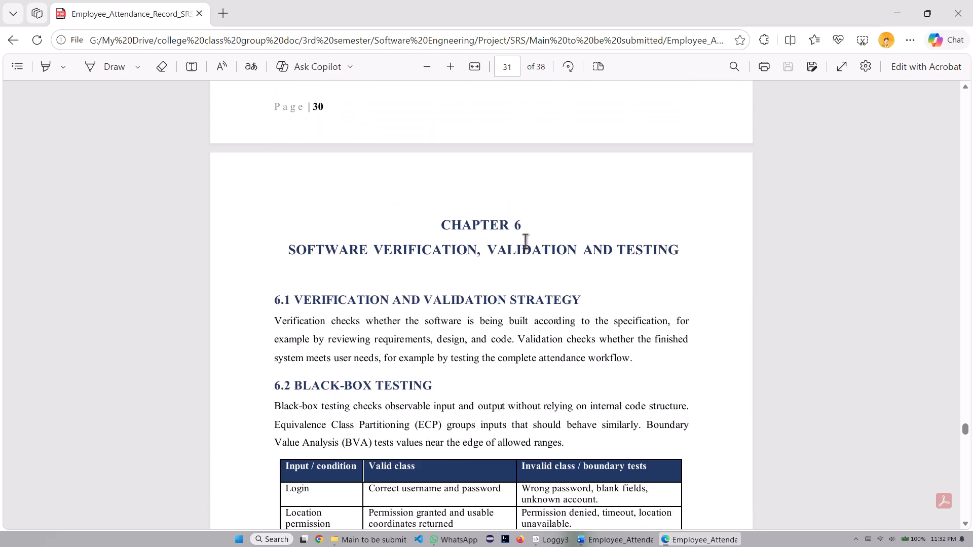
scroll(525, 241, "up", 5)
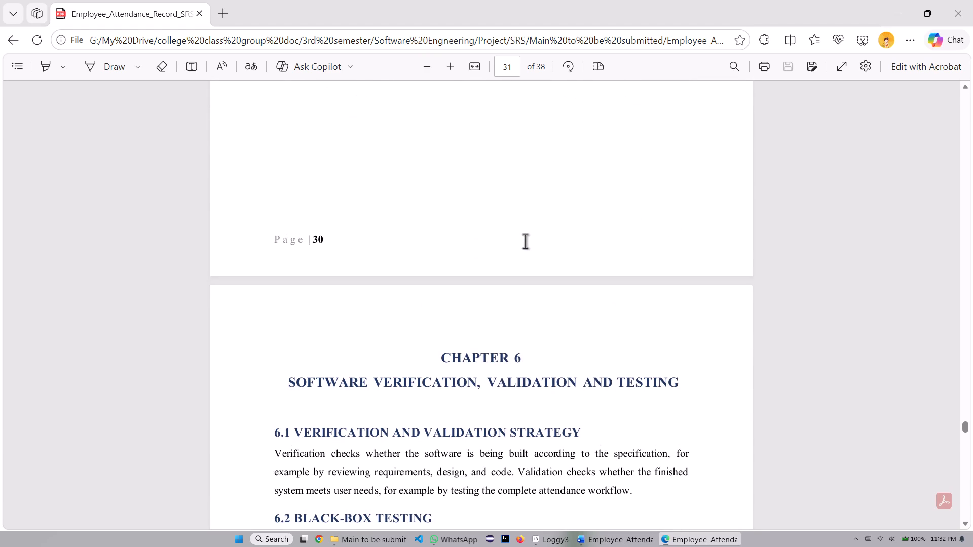
scroll(525, 241, "down", 13)
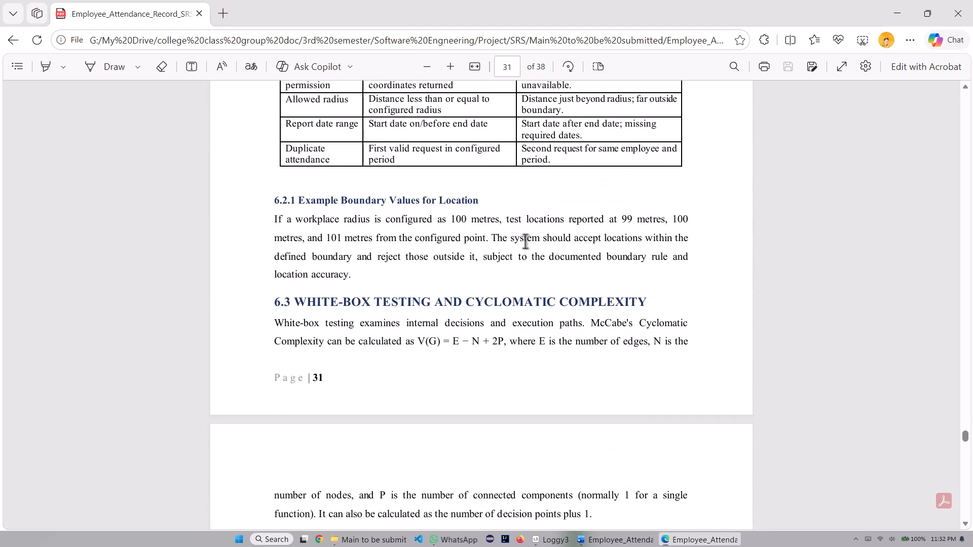
scroll(525, 241, "down", 20)
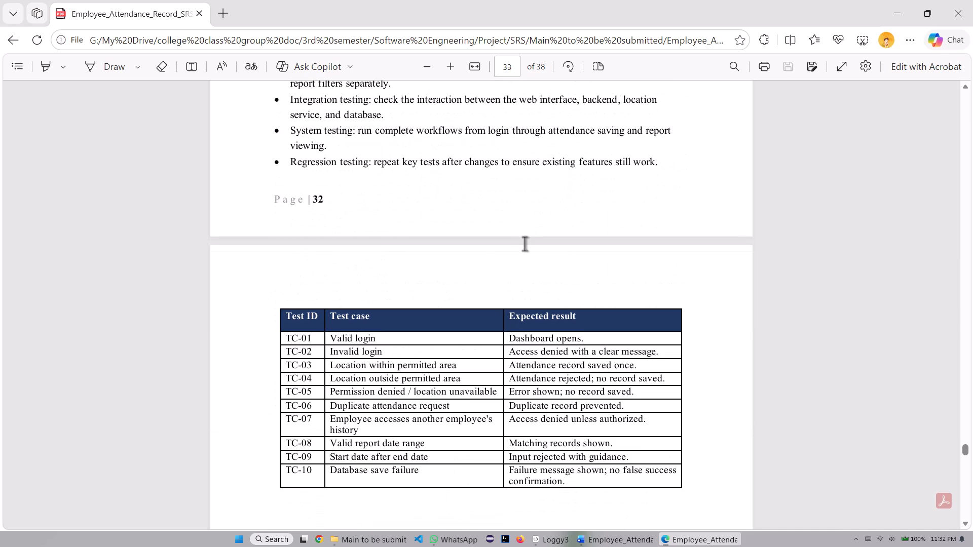
Review the PDF's closing pages from Chapter 7 on reliability and maintenance through to the appendices on page 38.
scroll(525, 244, "down", 19)
scroll(525, 244, "down", 8)
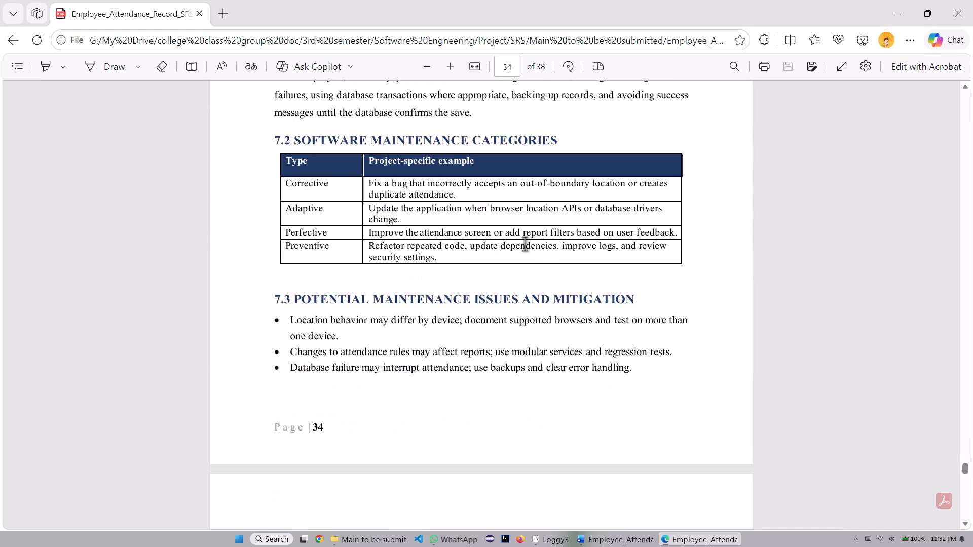
scroll(525, 244, "up", 11)
scroll(525, 244, "down", 7)
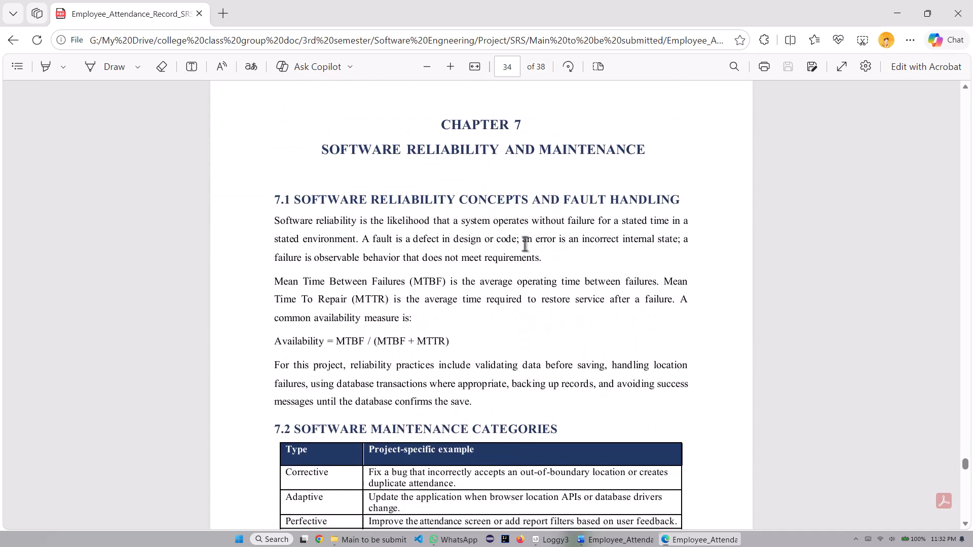
scroll(525, 244, "down", 9)
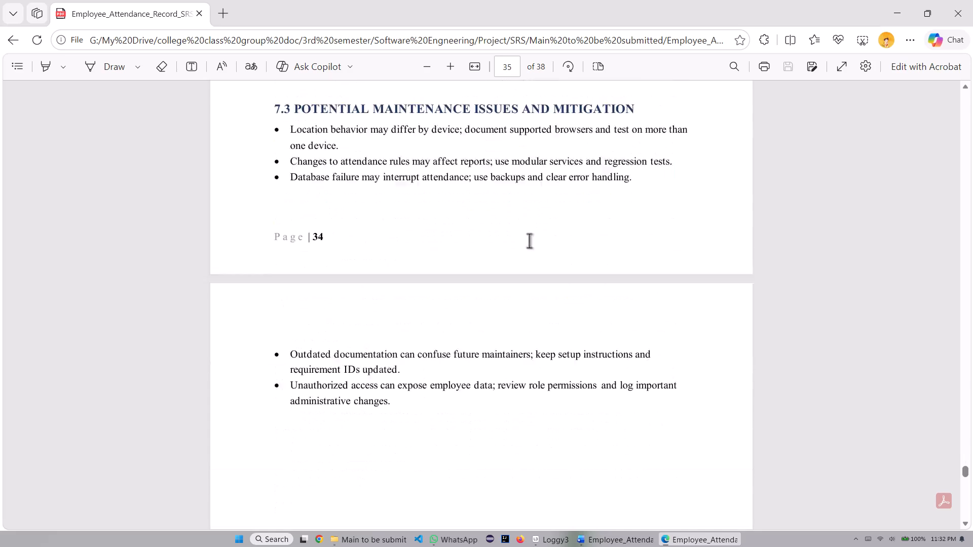
scroll(529, 241, "down", 6)
scroll(530, 241, "down", 16)
scroll(530, 241, "down", 17)
scroll(530, 241, "down", 14)
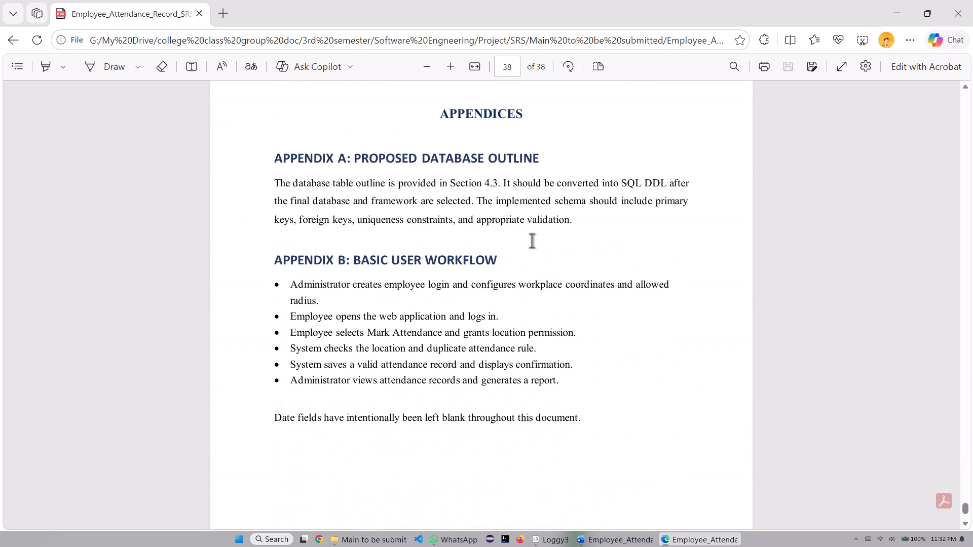
Finish checking the PDF's appendices and Chapter 8 pages, and close both the PDF and the CH06 Word report.
scroll(532, 241, "down", 19)
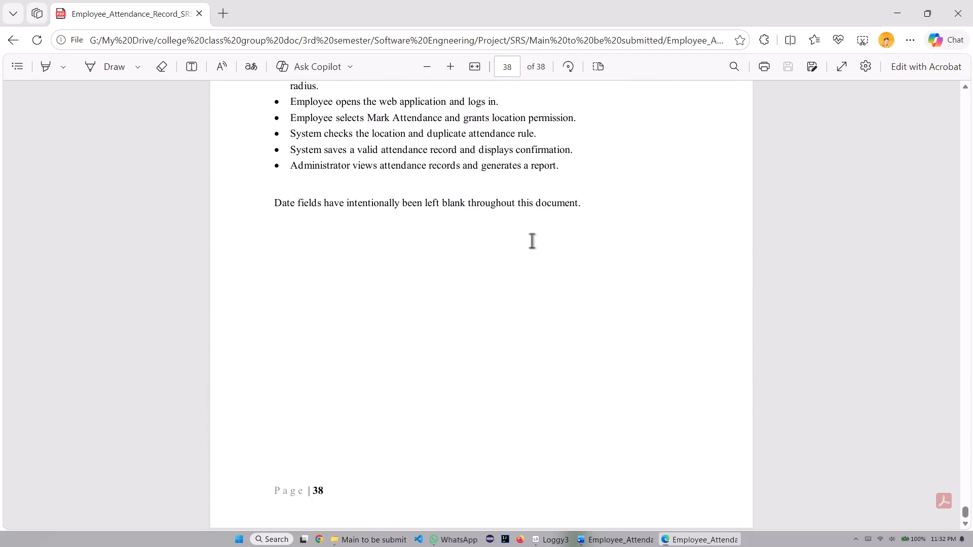
scroll(532, 241, "up", 20)
scroll(532, 241, "up", 13)
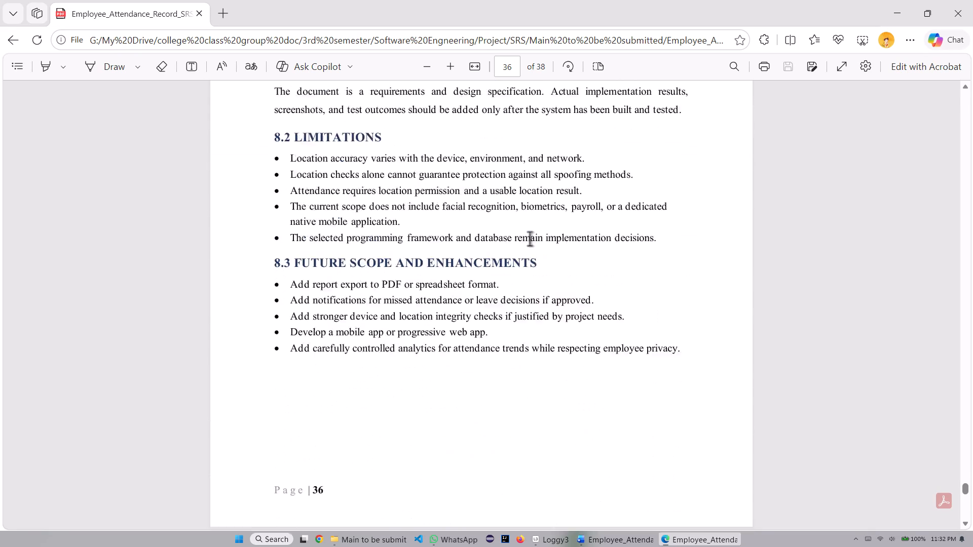
scroll(530, 239, "up", 9)
left_click(956, 13)
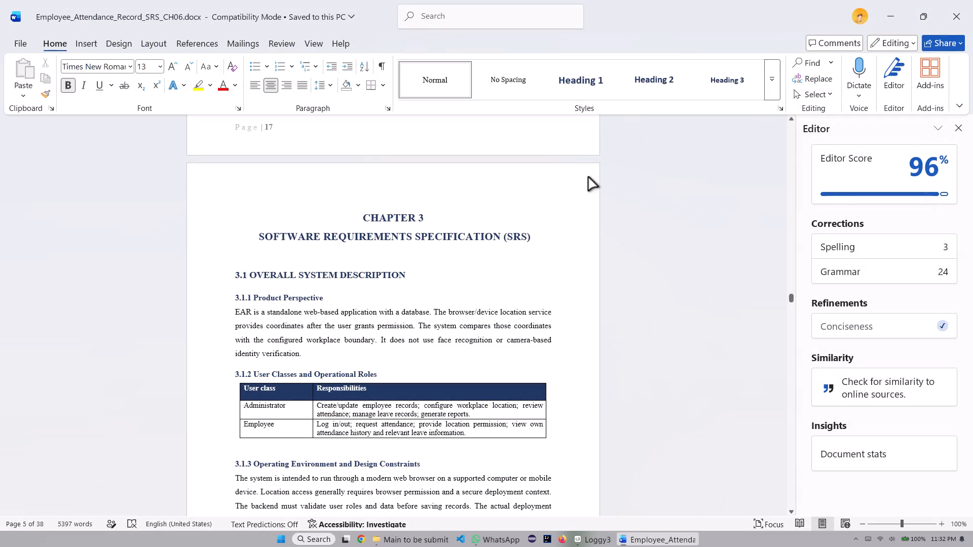
left_click(963, 11)
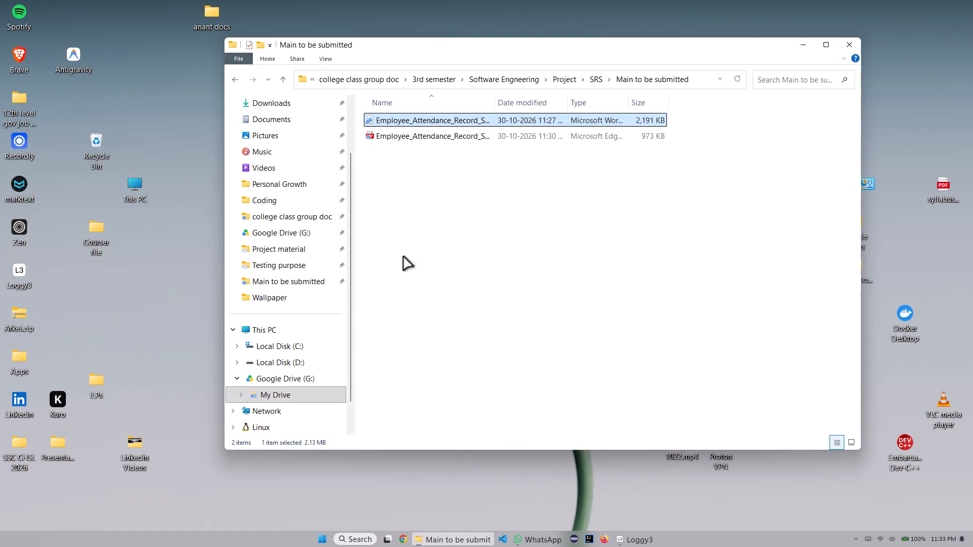
Copy the exported Employee Attendance Record PDF from the "Main to be submitted" folder to the clipboard.
right_click(453, 131)
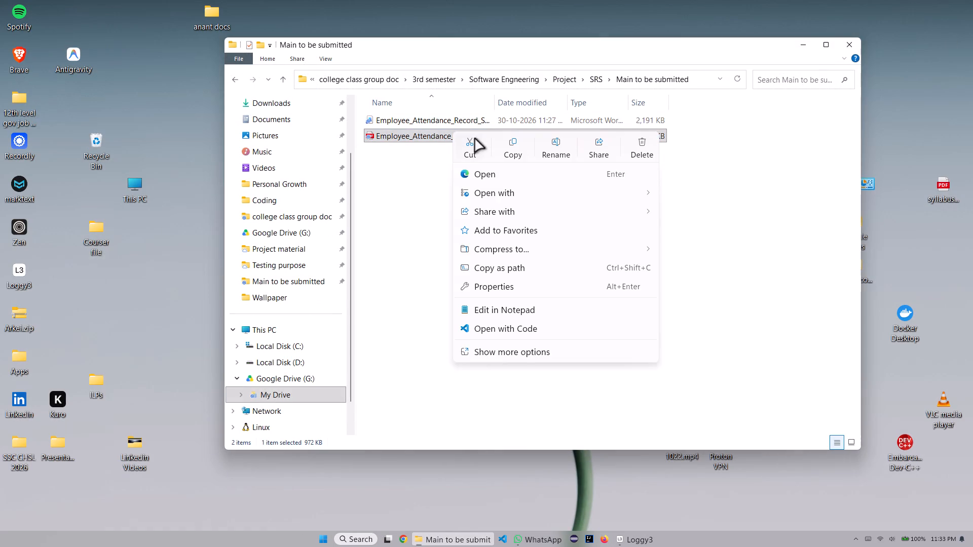
left_click(504, 146)
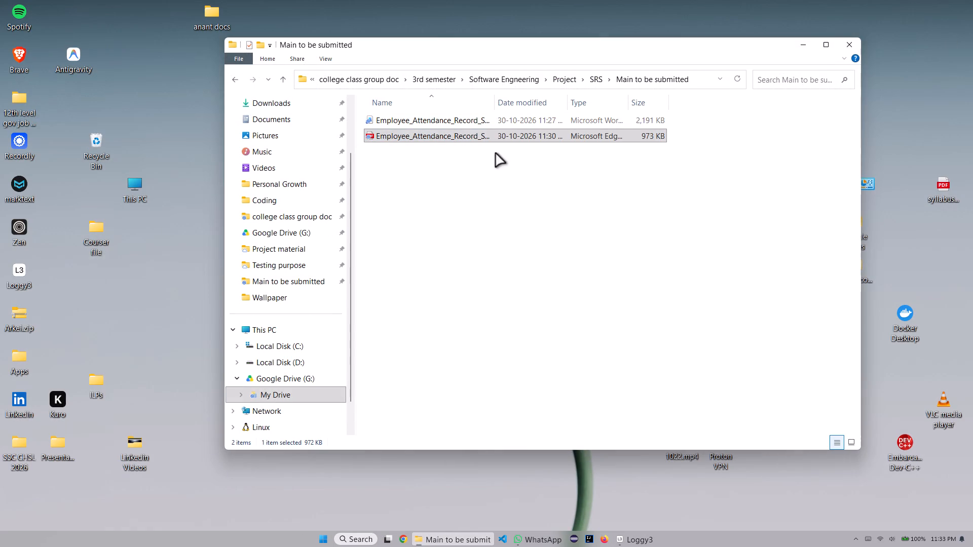
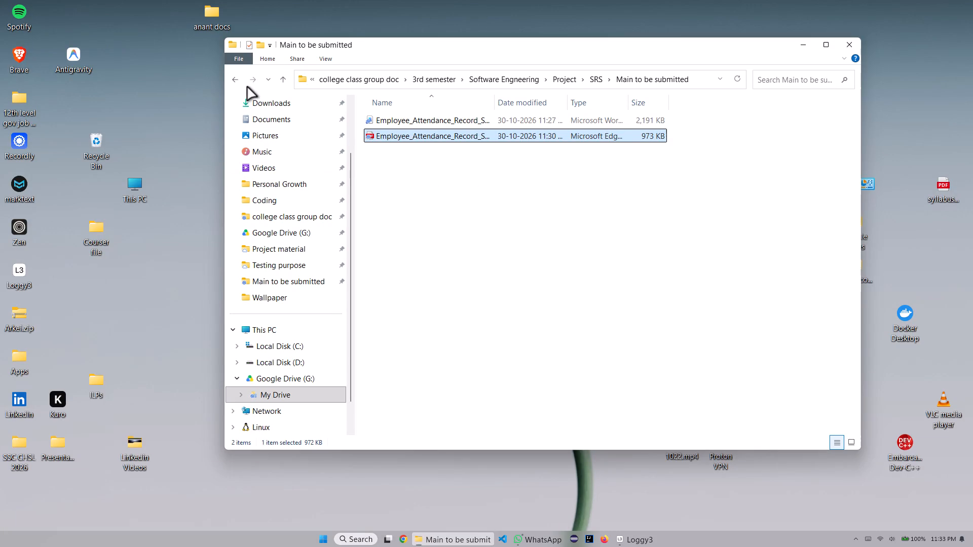
Recheck the contents of the "Main to be submitted" folder and return to its parent folder, SRS.
left_click(236, 80)
double_click(435, 122)
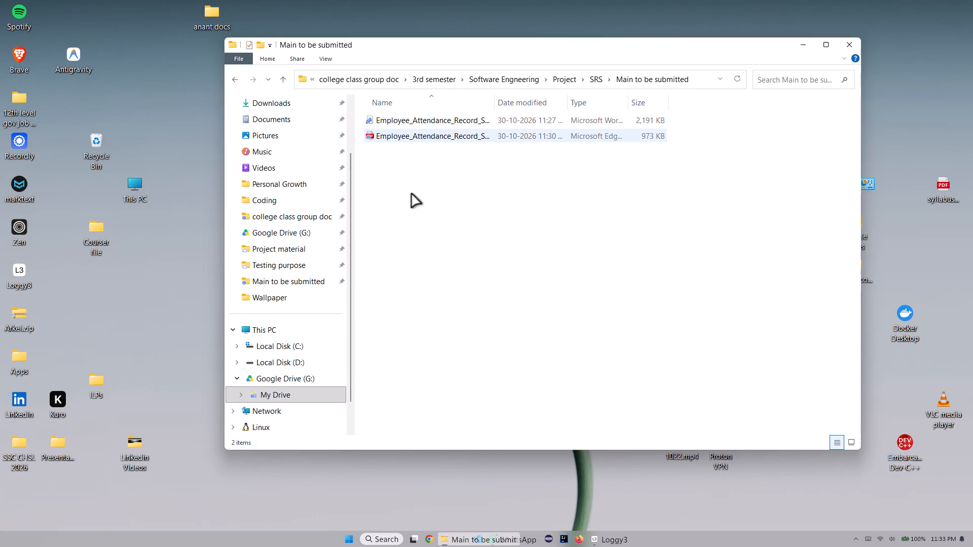
left_click(235, 84)
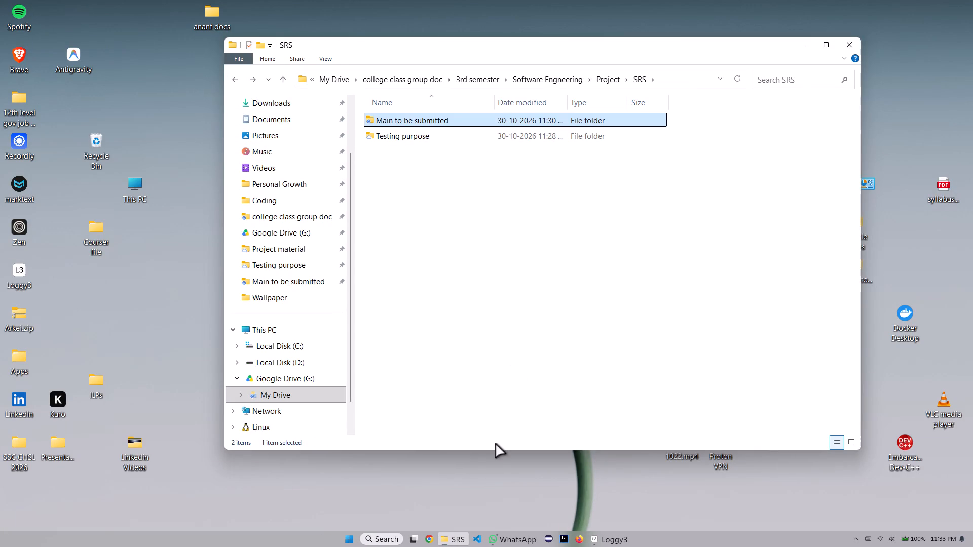
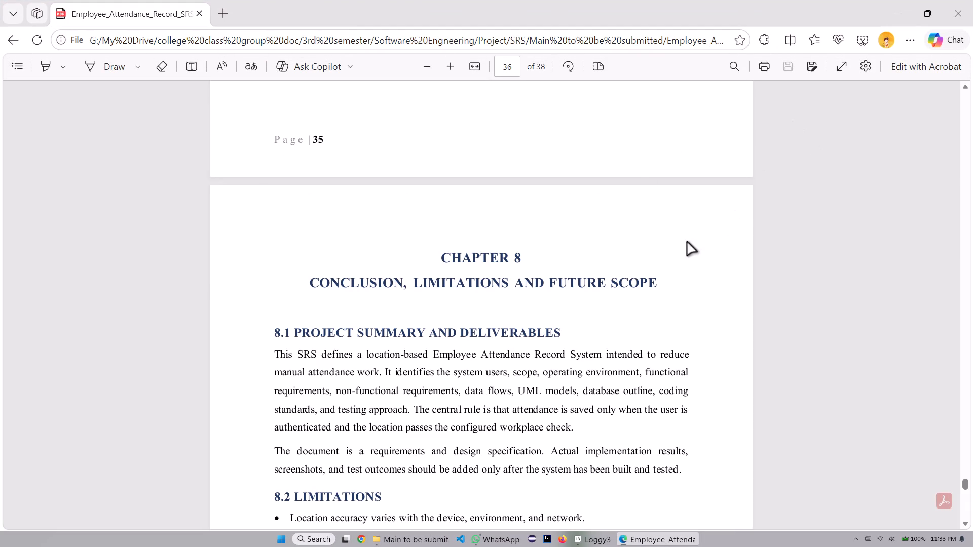
Minimize the open SRS PDF and bring up the options for the Employee Attendance Record PDF in the "Main to be submitted" folder.
left_click(896, 2)
right_click(420, 134)
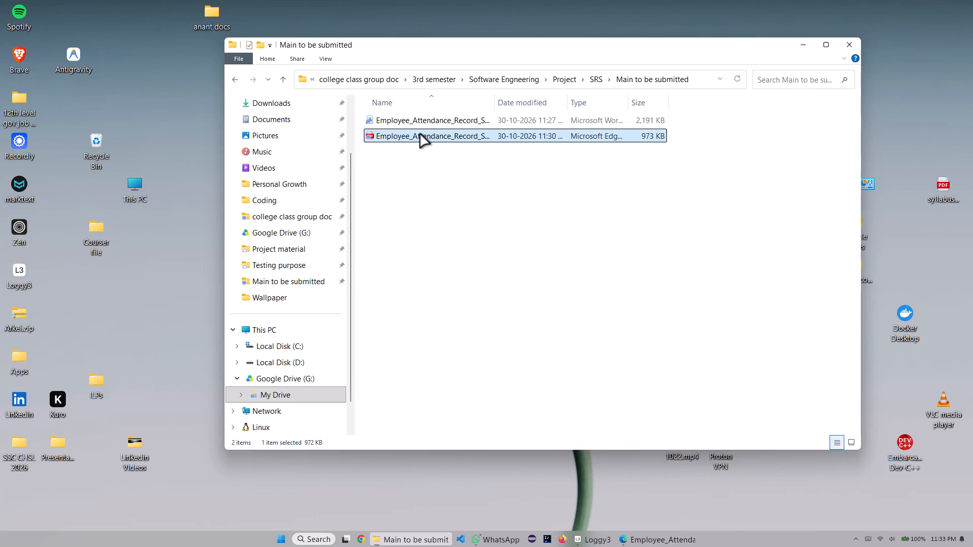
left_click(478, 155)
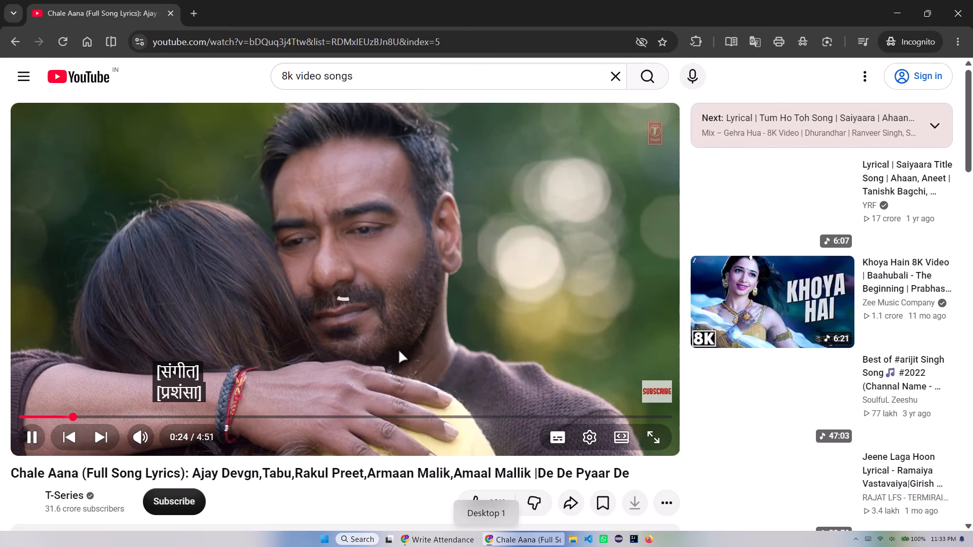
In Chrome, set the playback quality of the Chale Aana YouTube video to 2160p 4K.
left_click(590, 439)
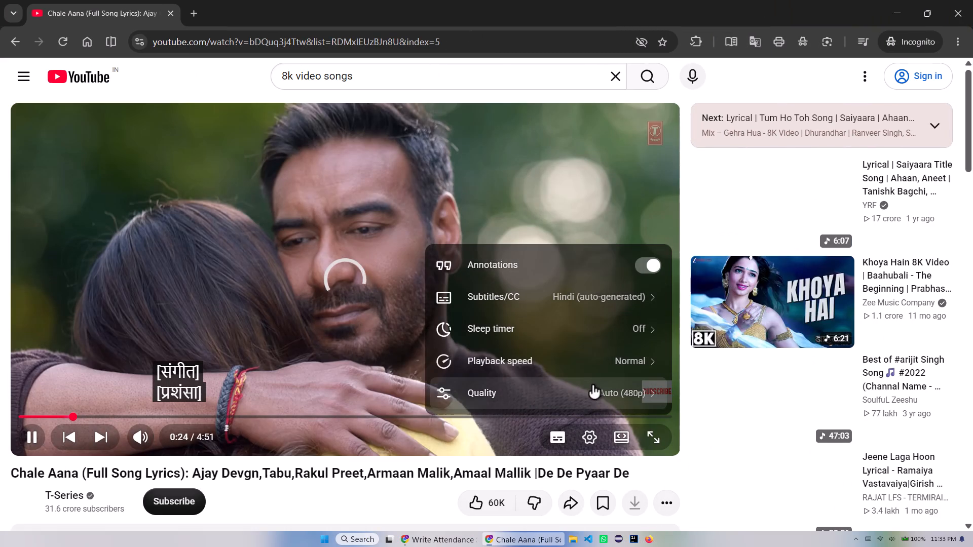
left_click(590, 391)
left_click(549, 186)
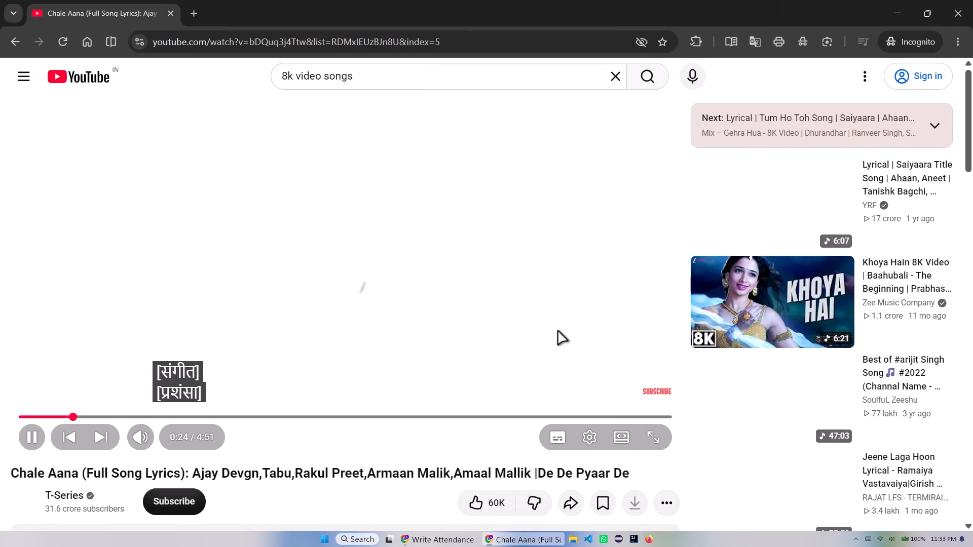
left_click(583, 434)
scroll(546, 317, "up", 2)
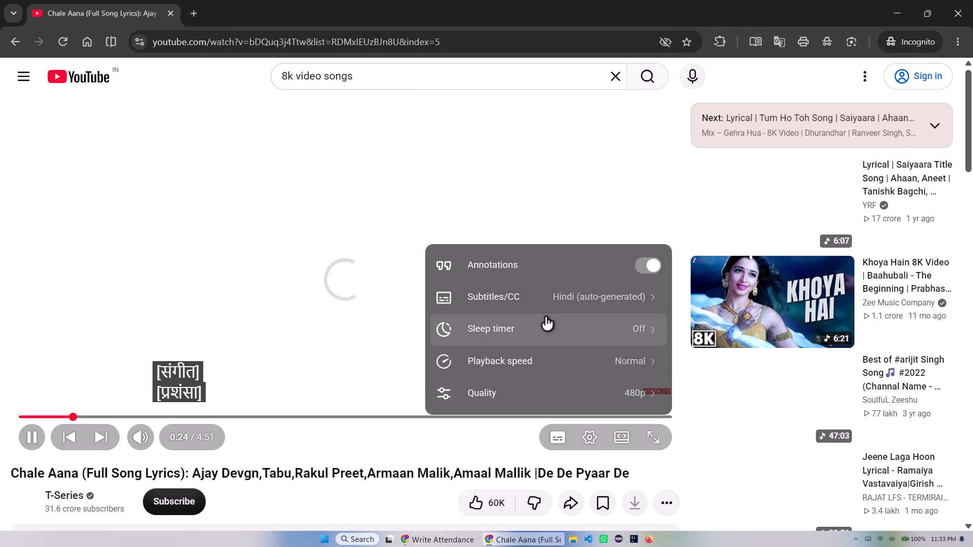
scroll(546, 317, "up", 2)
left_click(607, 384)
scroll(507, 291, "up", 7)
left_click(570, 228)
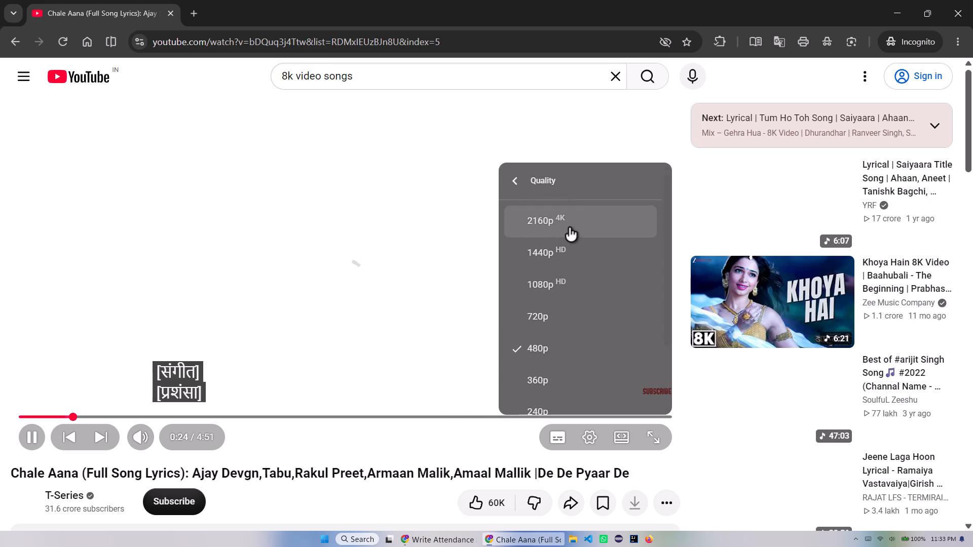
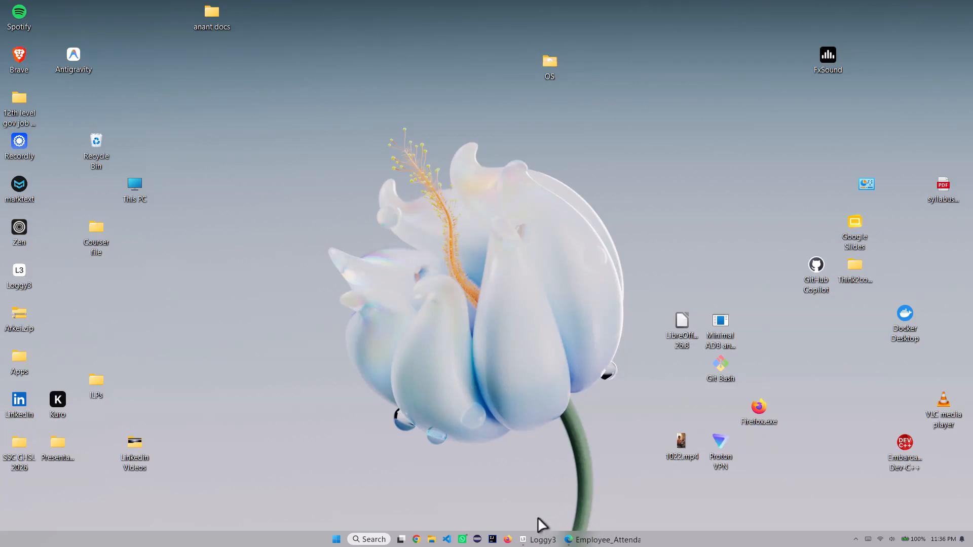
Switch to Loggy3 and stop the running recording session.
left_click(542, 546)
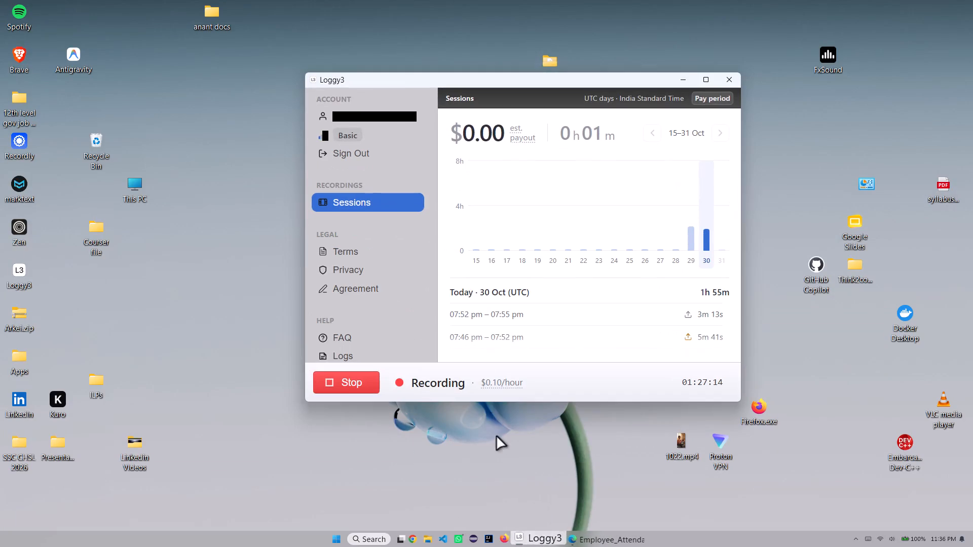
scroll(641, 232, "down", 4)
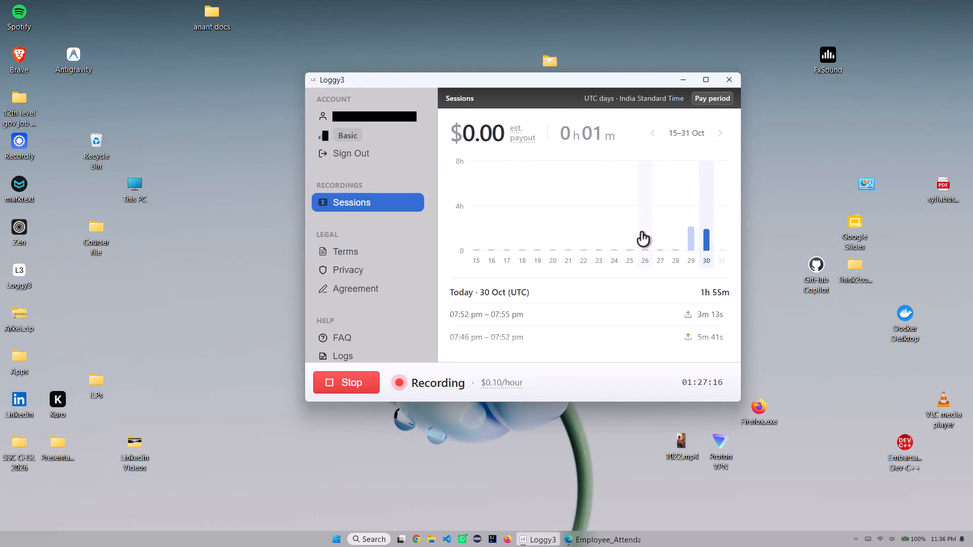
scroll(594, 272, "up", 6)
scroll(607, 267, "down", 6)
left_click(344, 382)
scroll(674, 233, "down", 7)
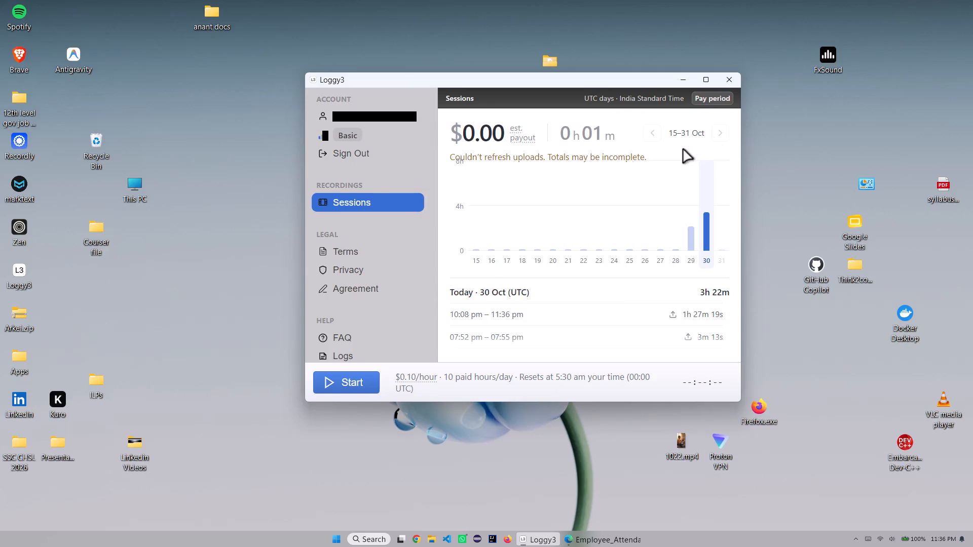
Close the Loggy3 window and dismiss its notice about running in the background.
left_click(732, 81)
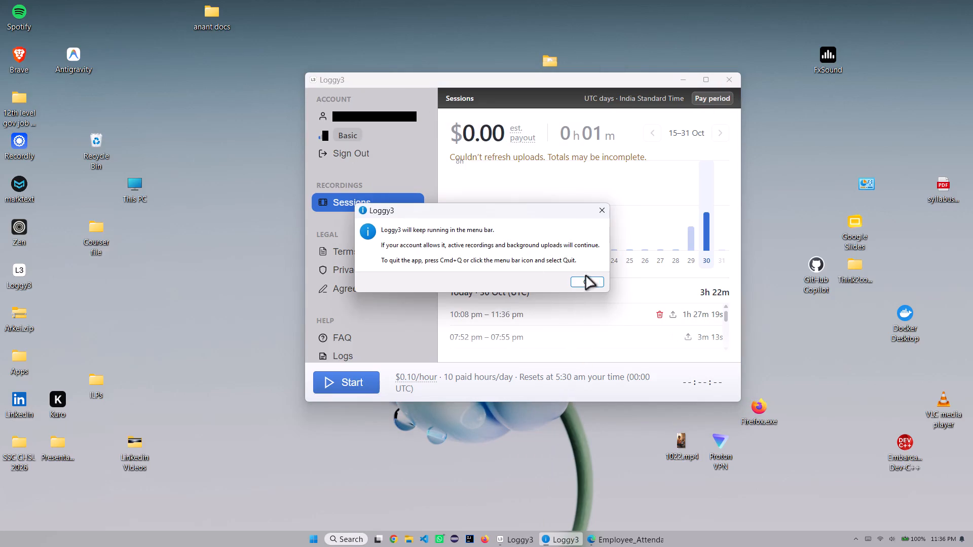